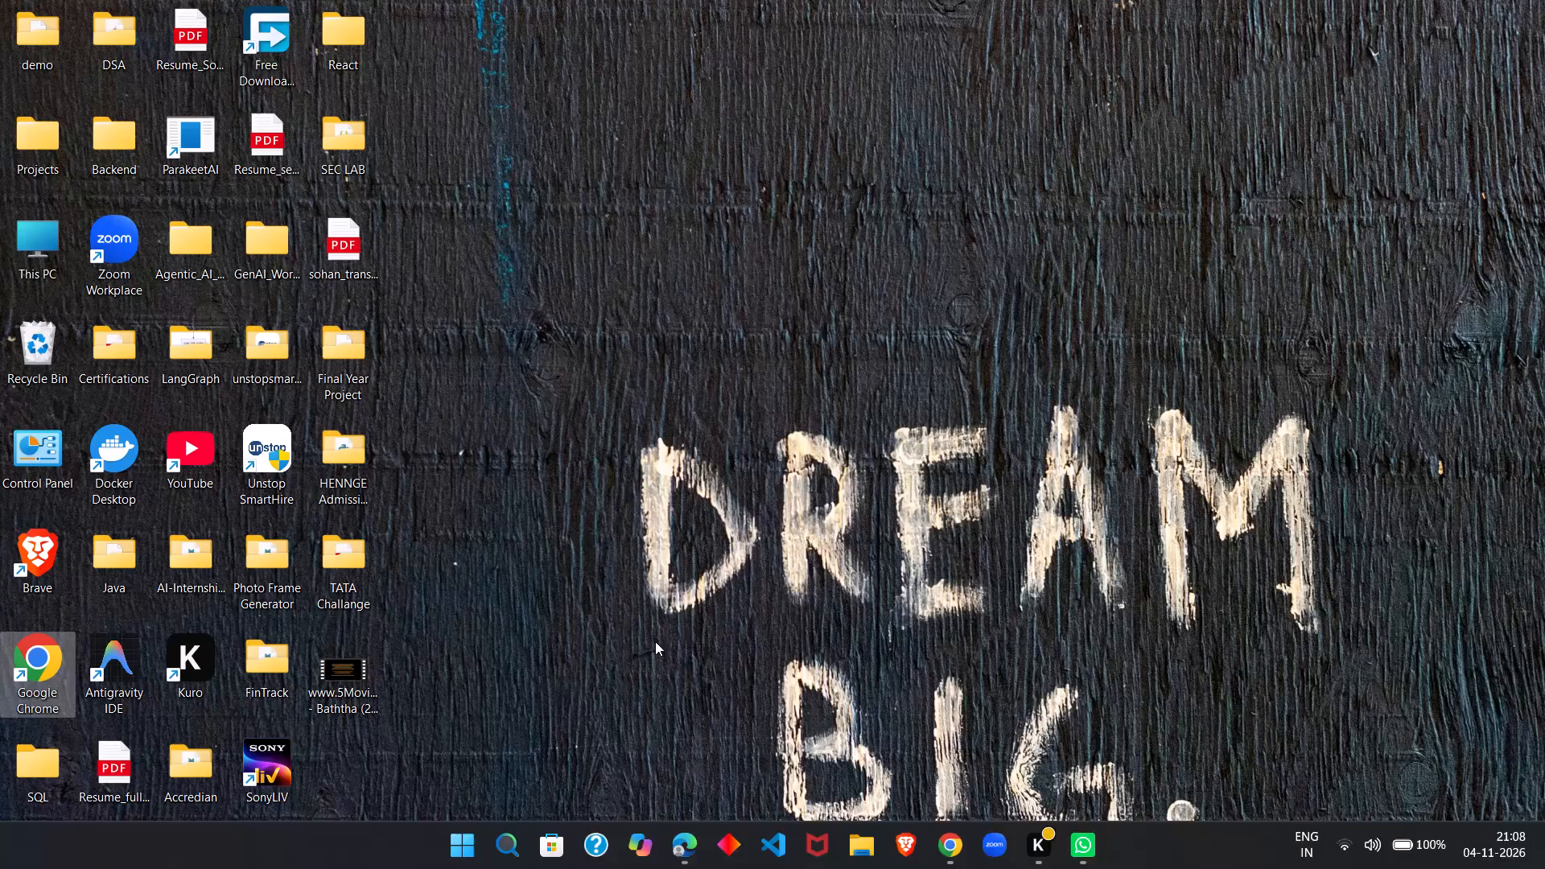
Switch to Chrome and close the Google Forms access-request page.
left_click(687, 628)
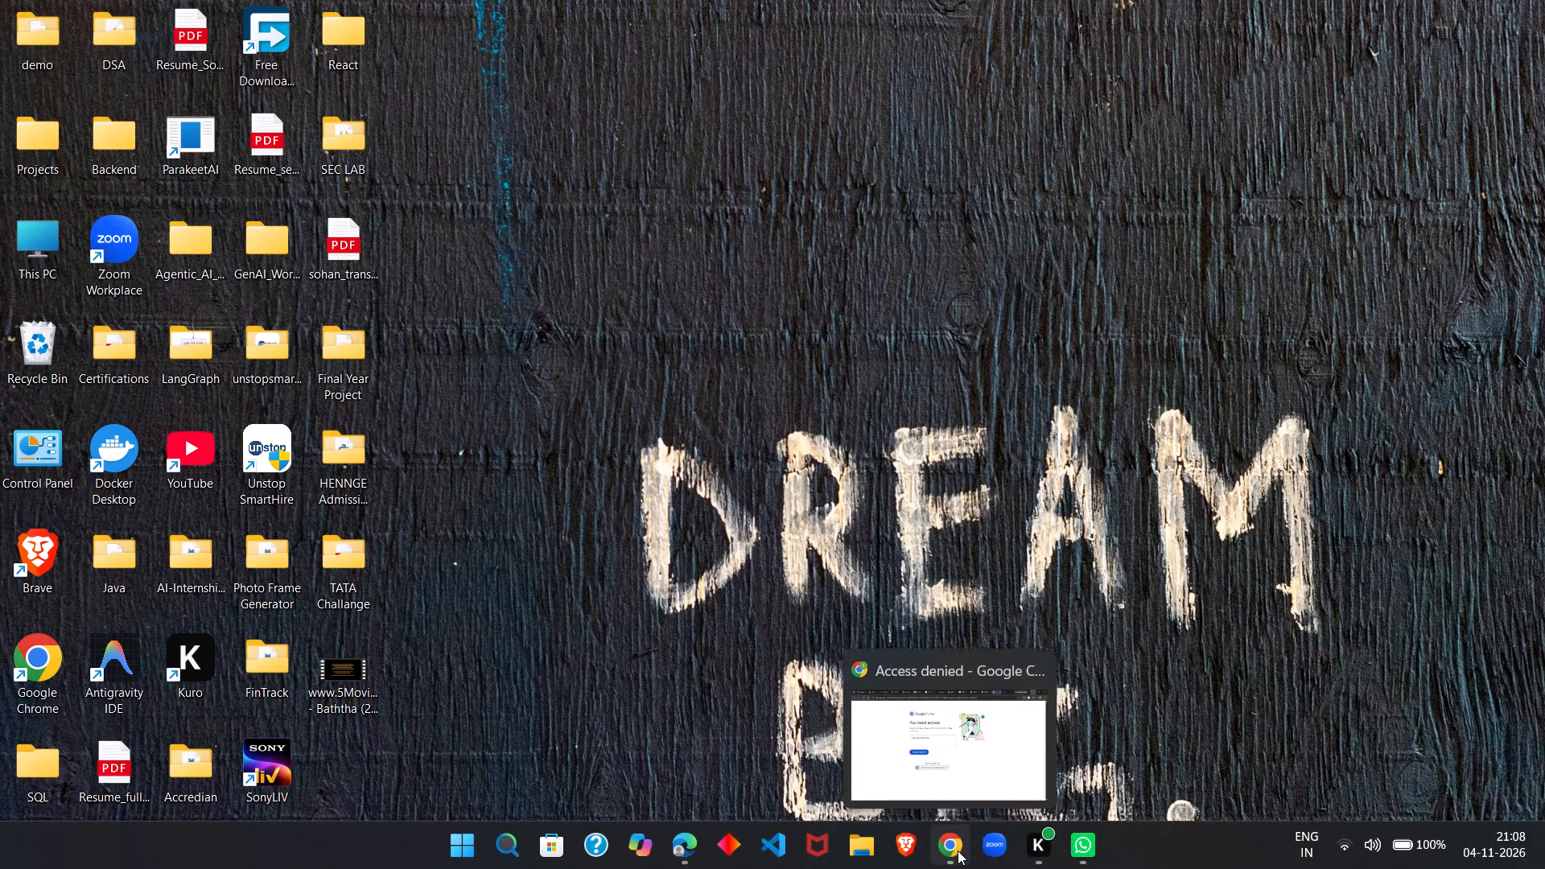
left_click(958, 850)
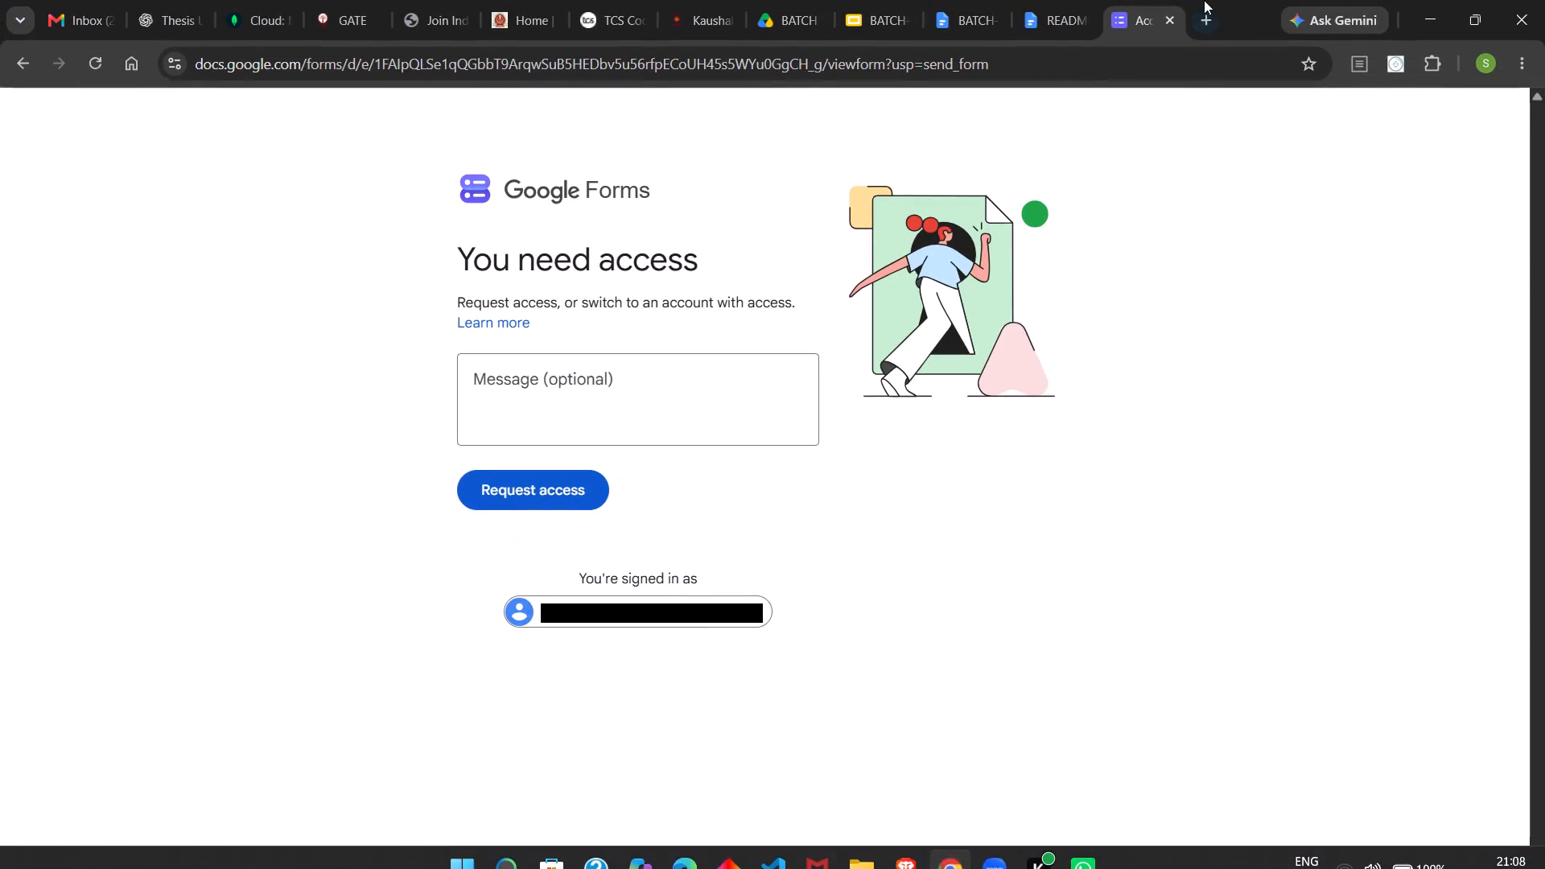
left_click(1175, 17)
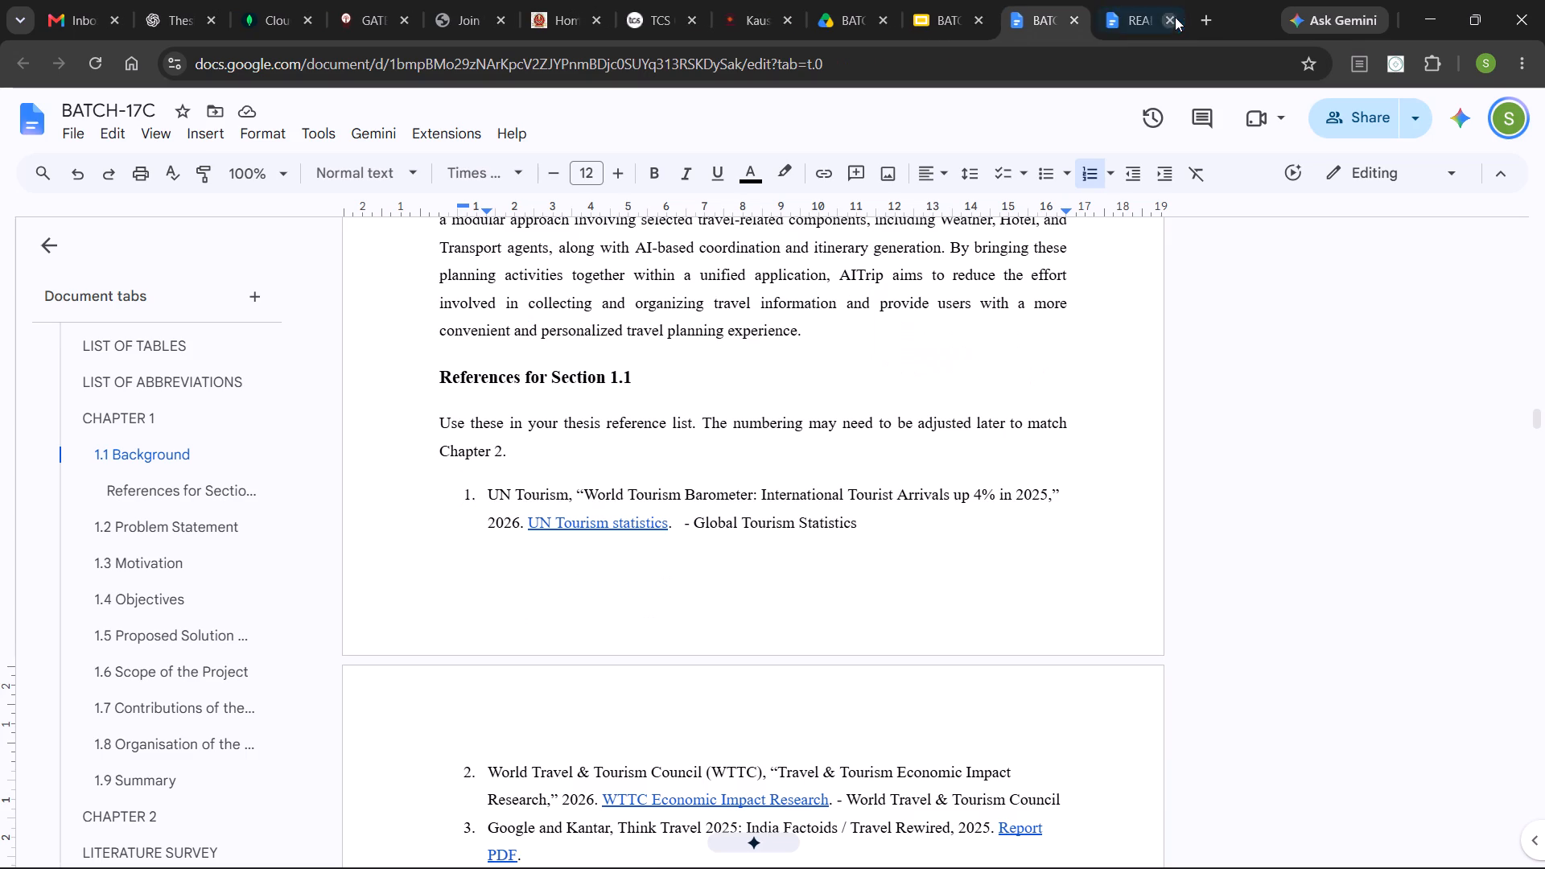
left_click(199, 0)
scroll(509, 333, "down", 5)
scroll(632, 327, "down", 4)
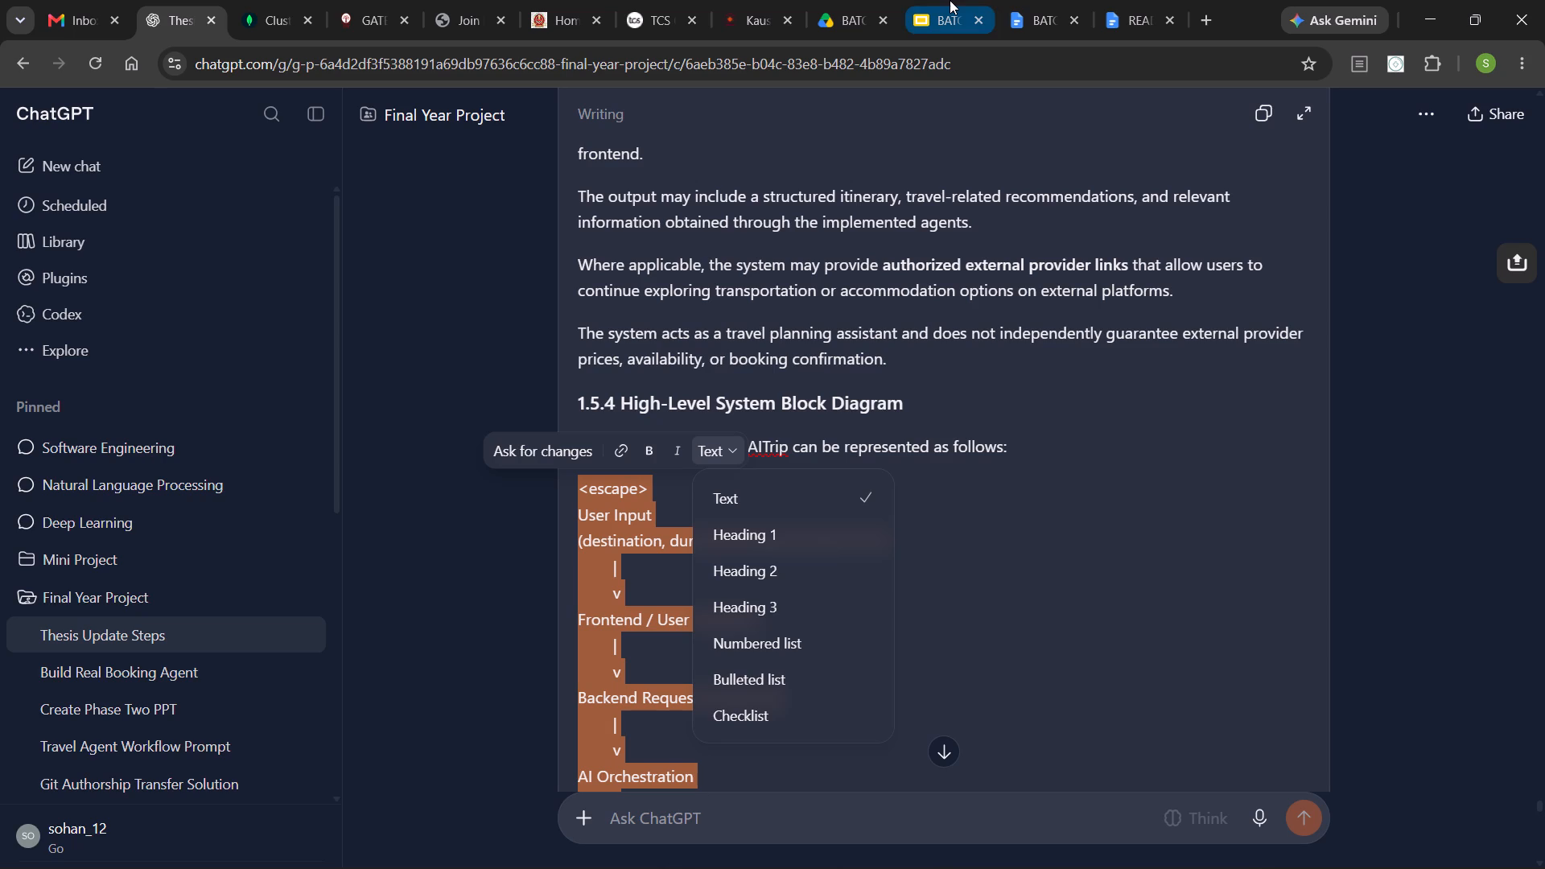
In the BATCH-17C document, break the 1.5.4 diagram text after <escape> so "User Input" starts a new line.
left_click(1056, 0)
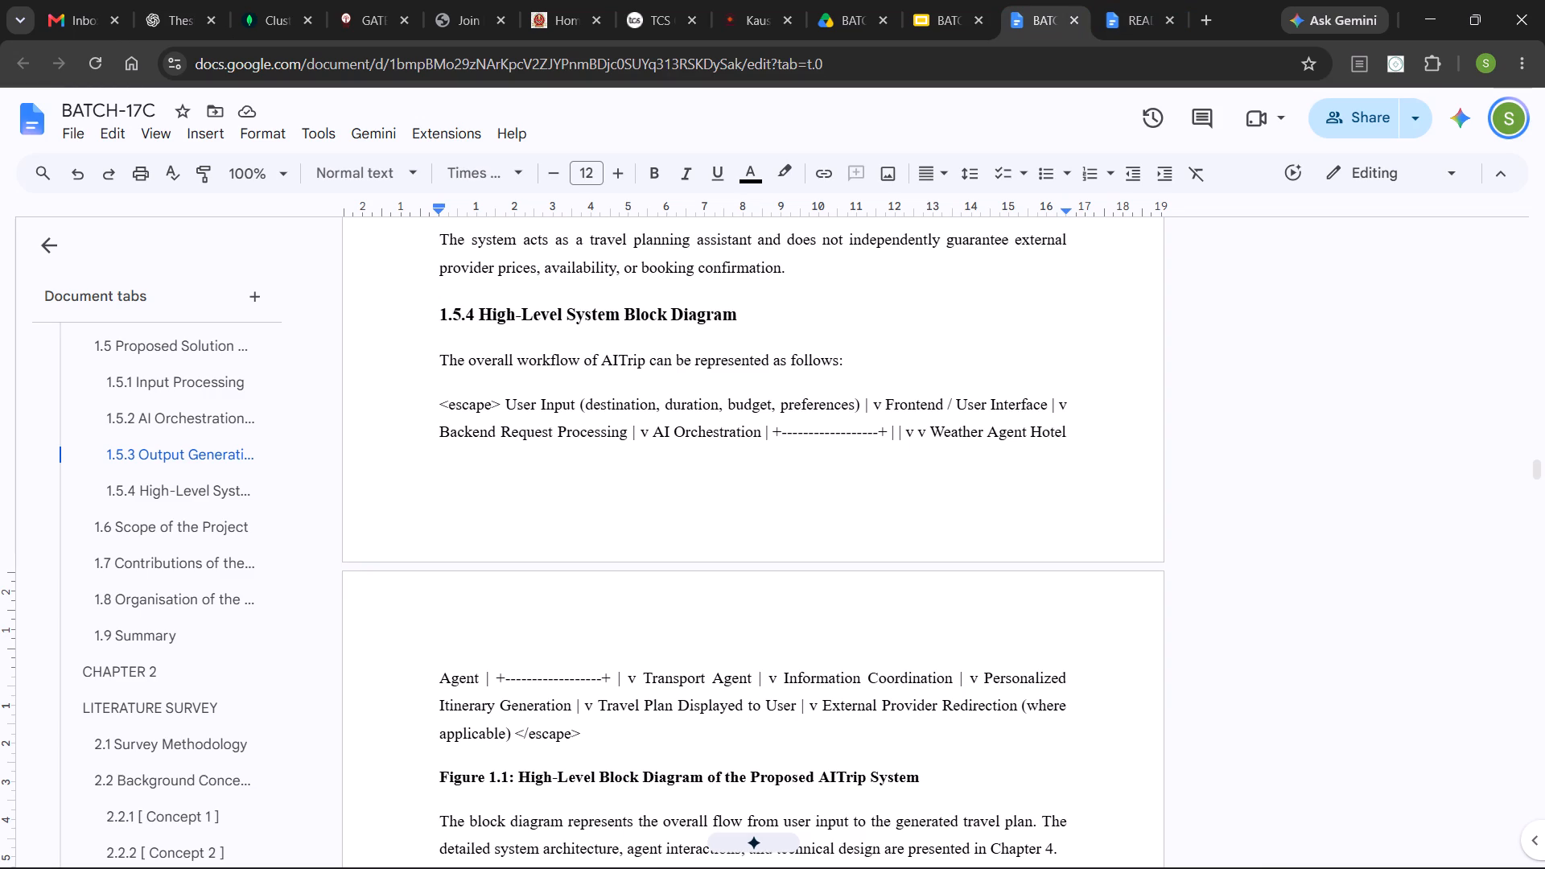
left_click(504, 402)
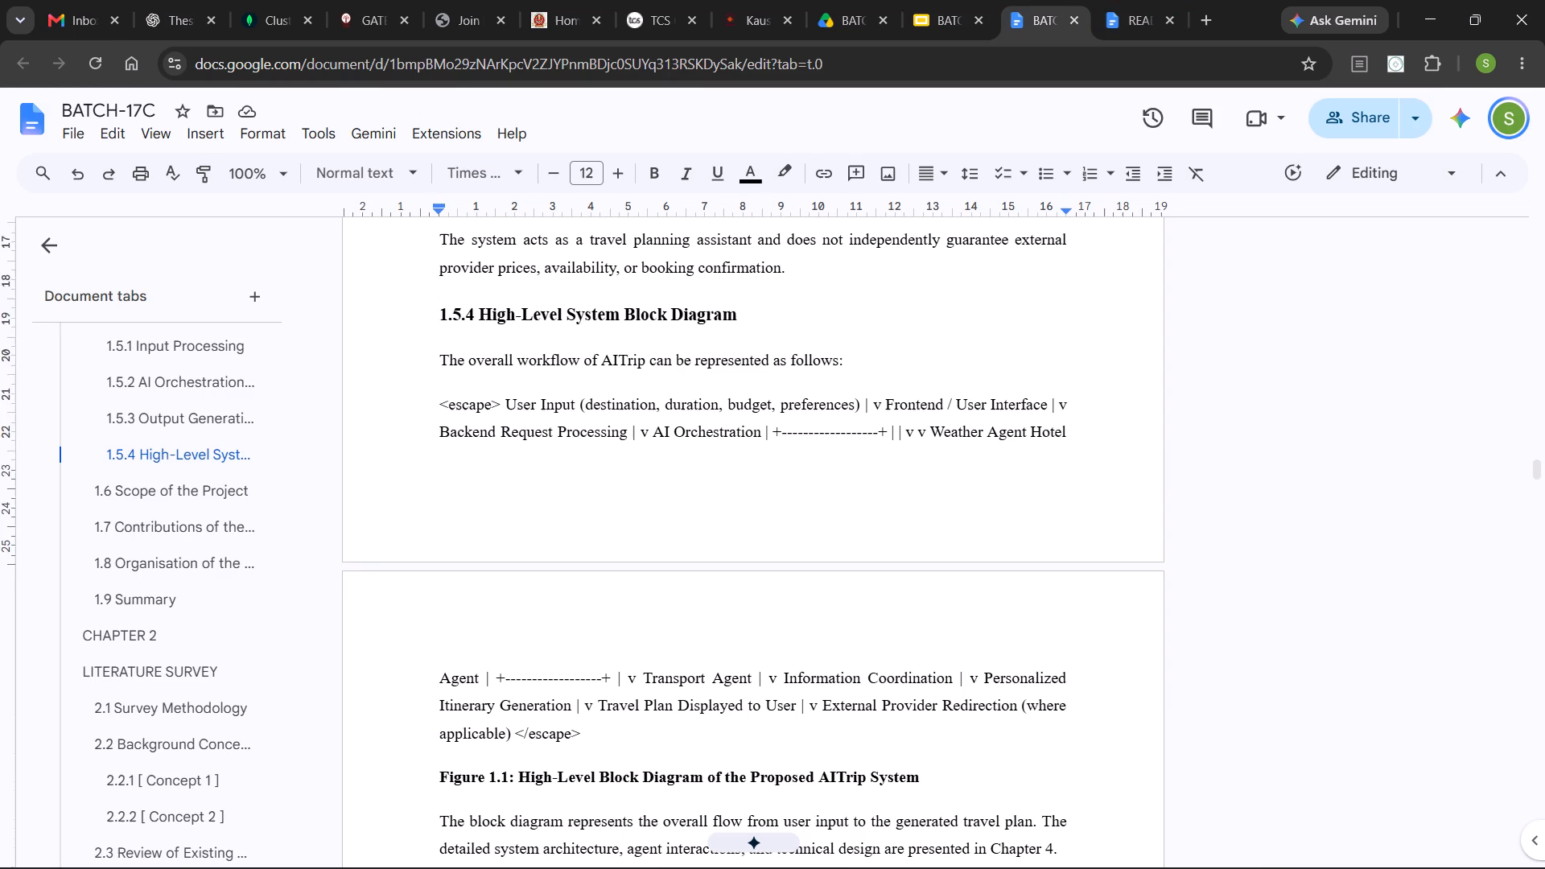
key("Return")
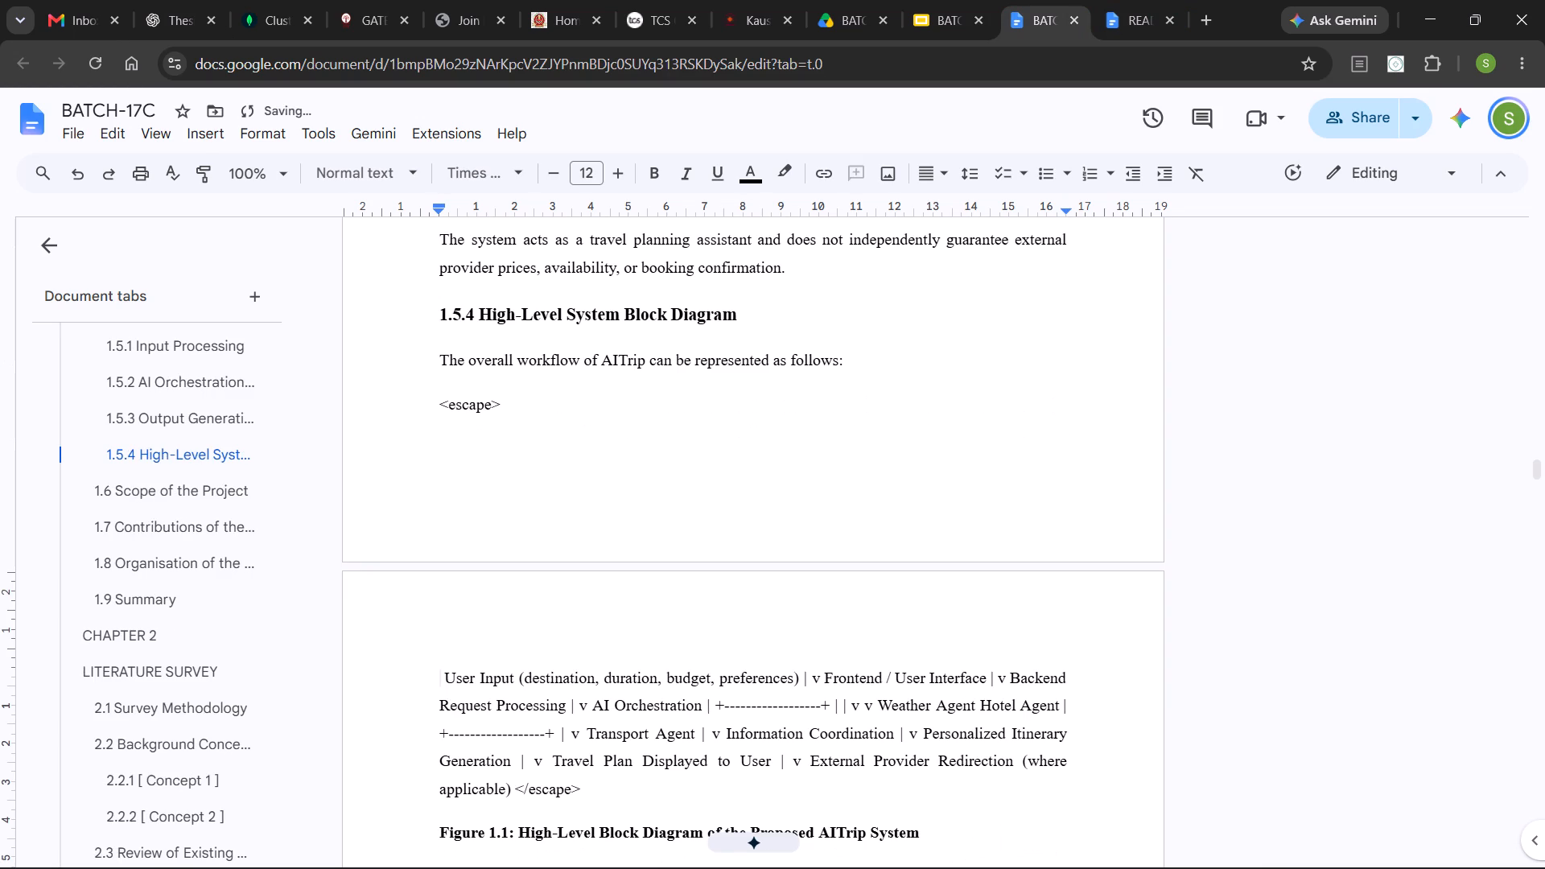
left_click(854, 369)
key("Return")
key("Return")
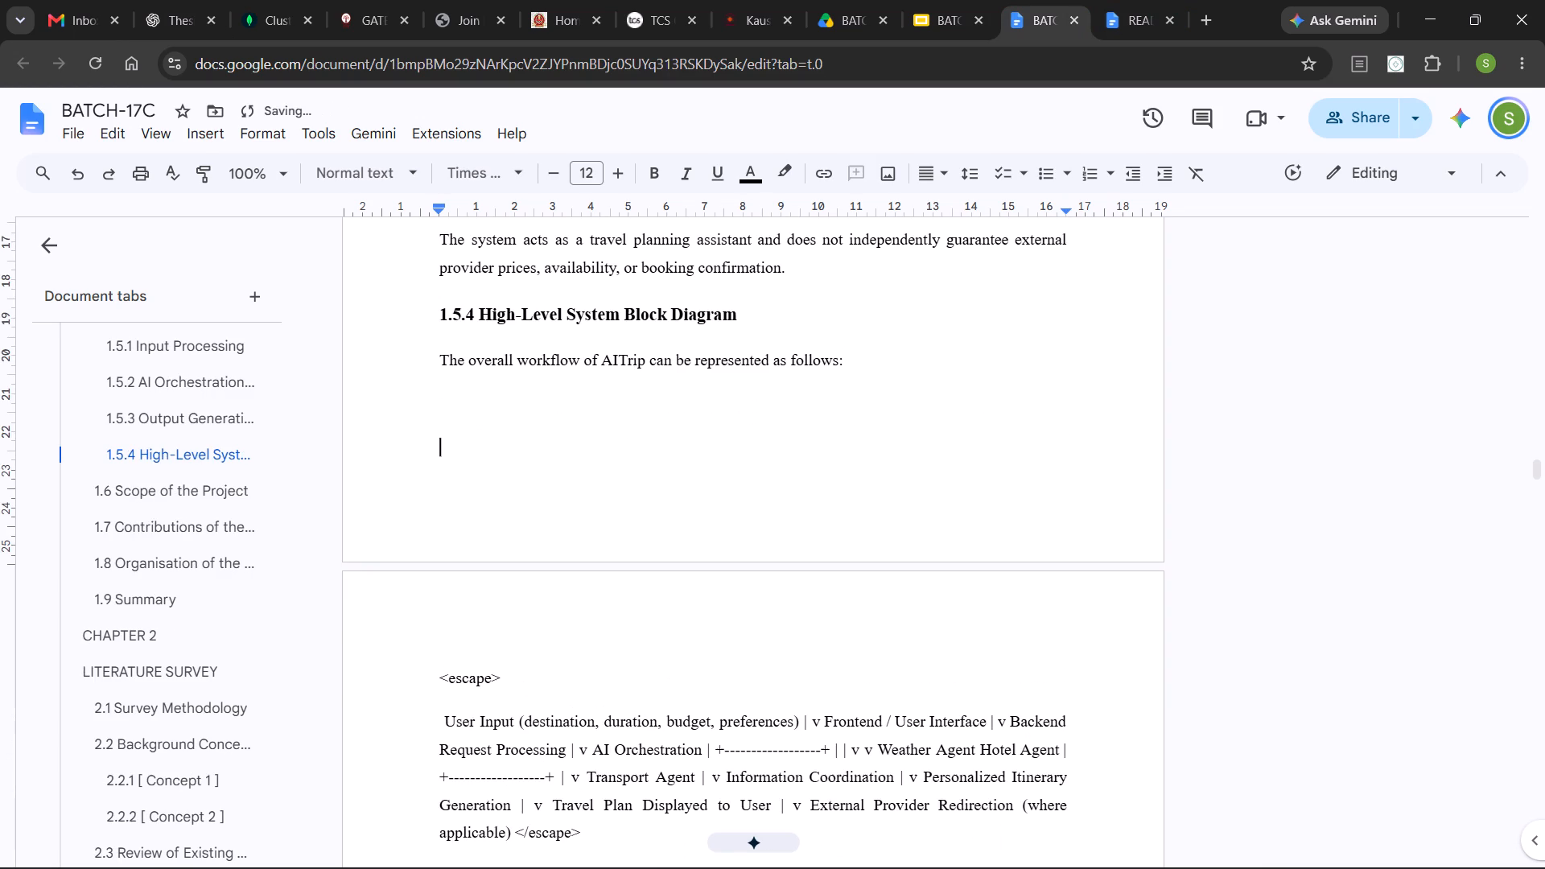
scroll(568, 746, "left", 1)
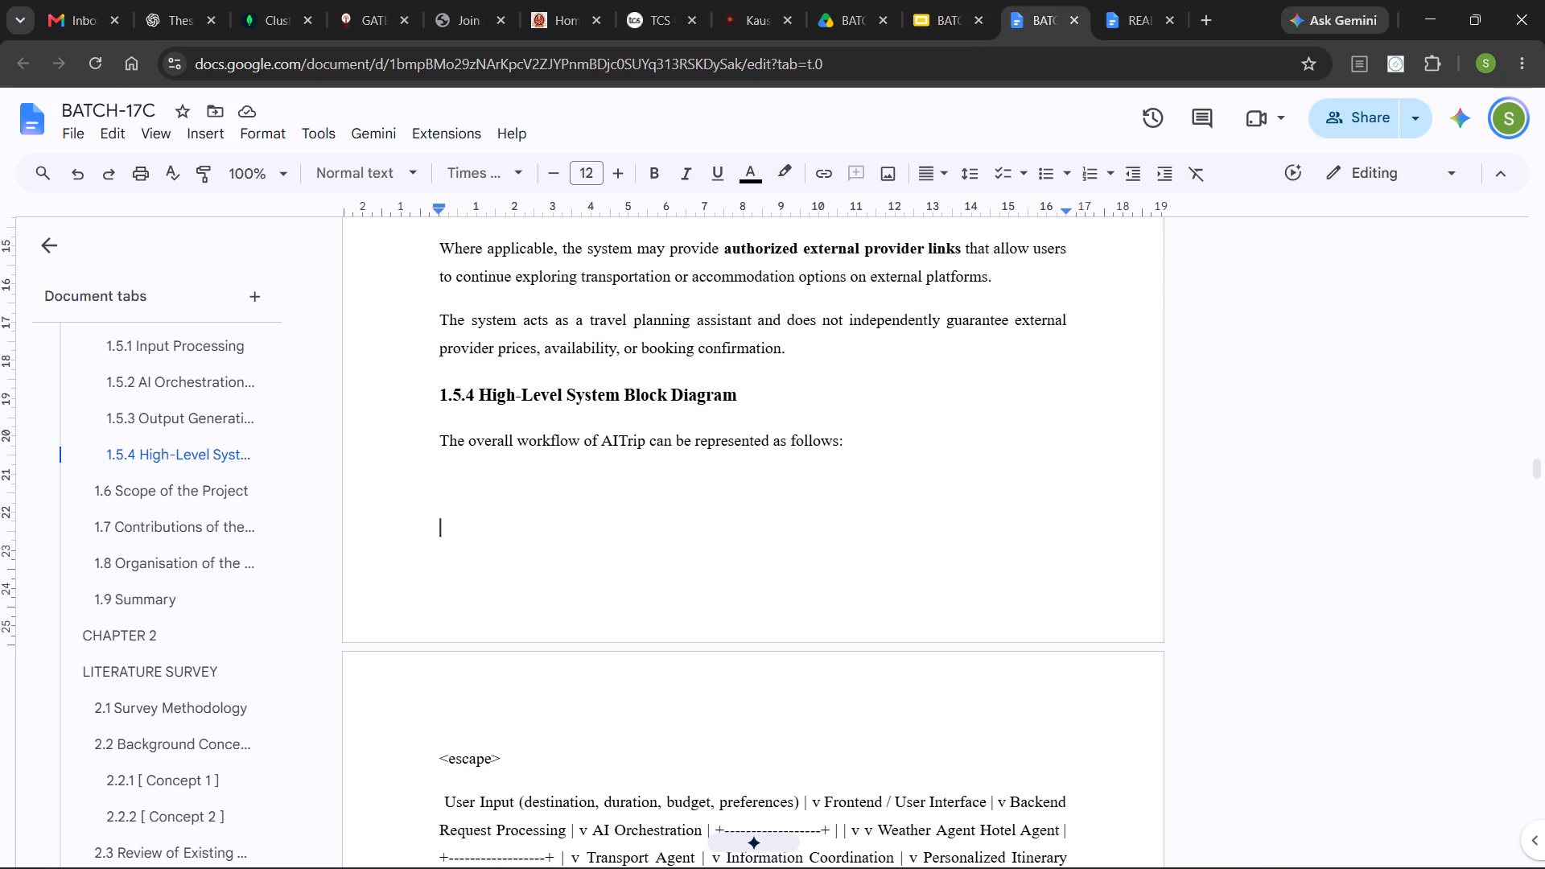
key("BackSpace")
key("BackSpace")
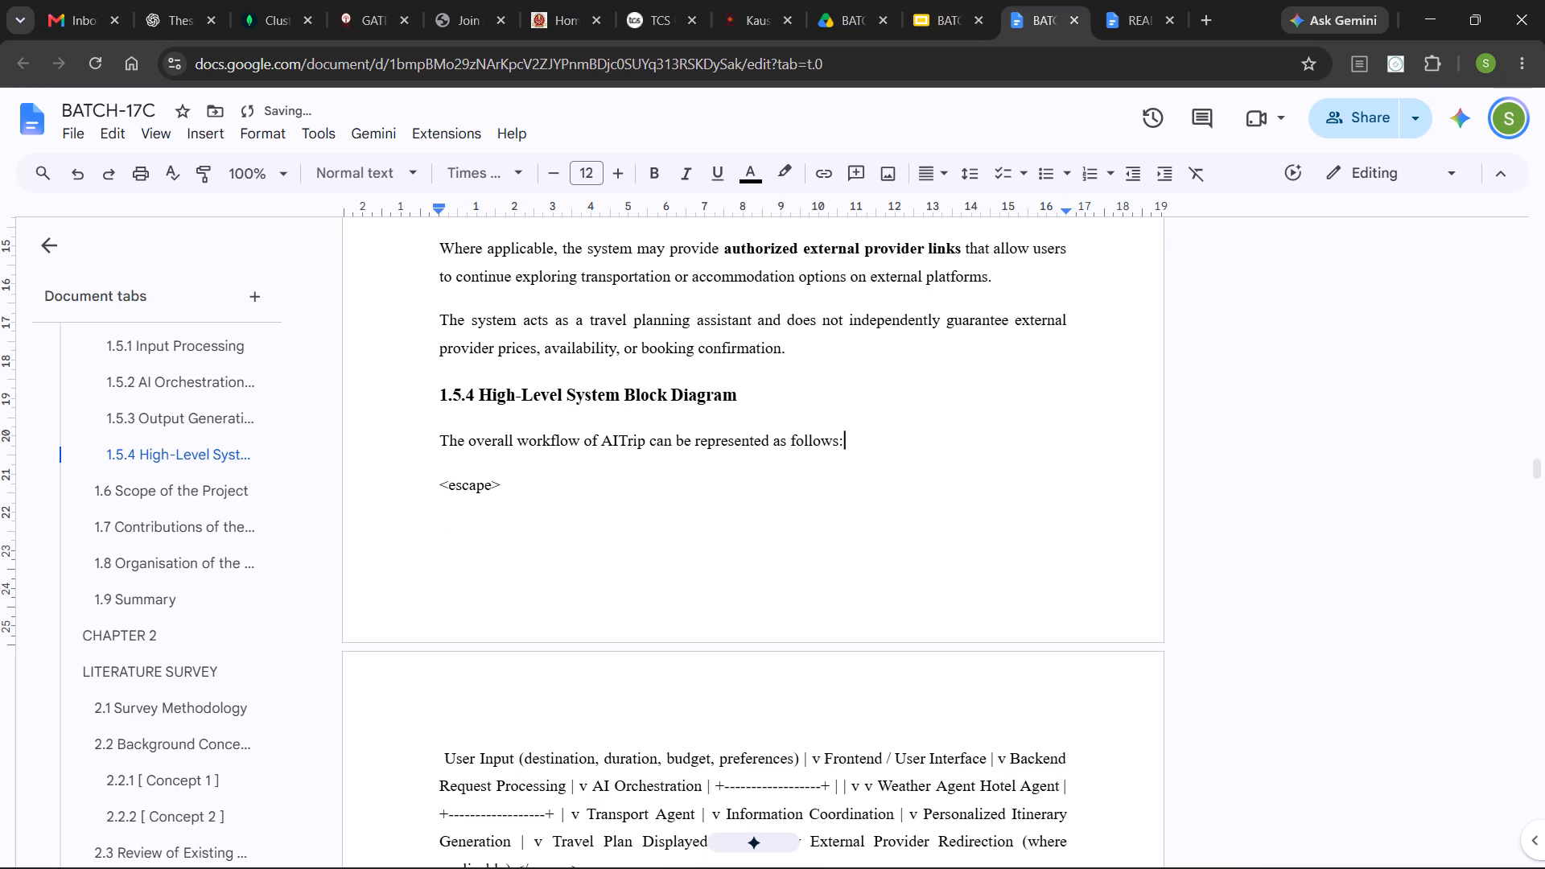
Insert two blank lines directly before <escape> in section 1.5.4, moving the start of the block diagram onto the next page.
key("Down")
key("Down")
key("Up")
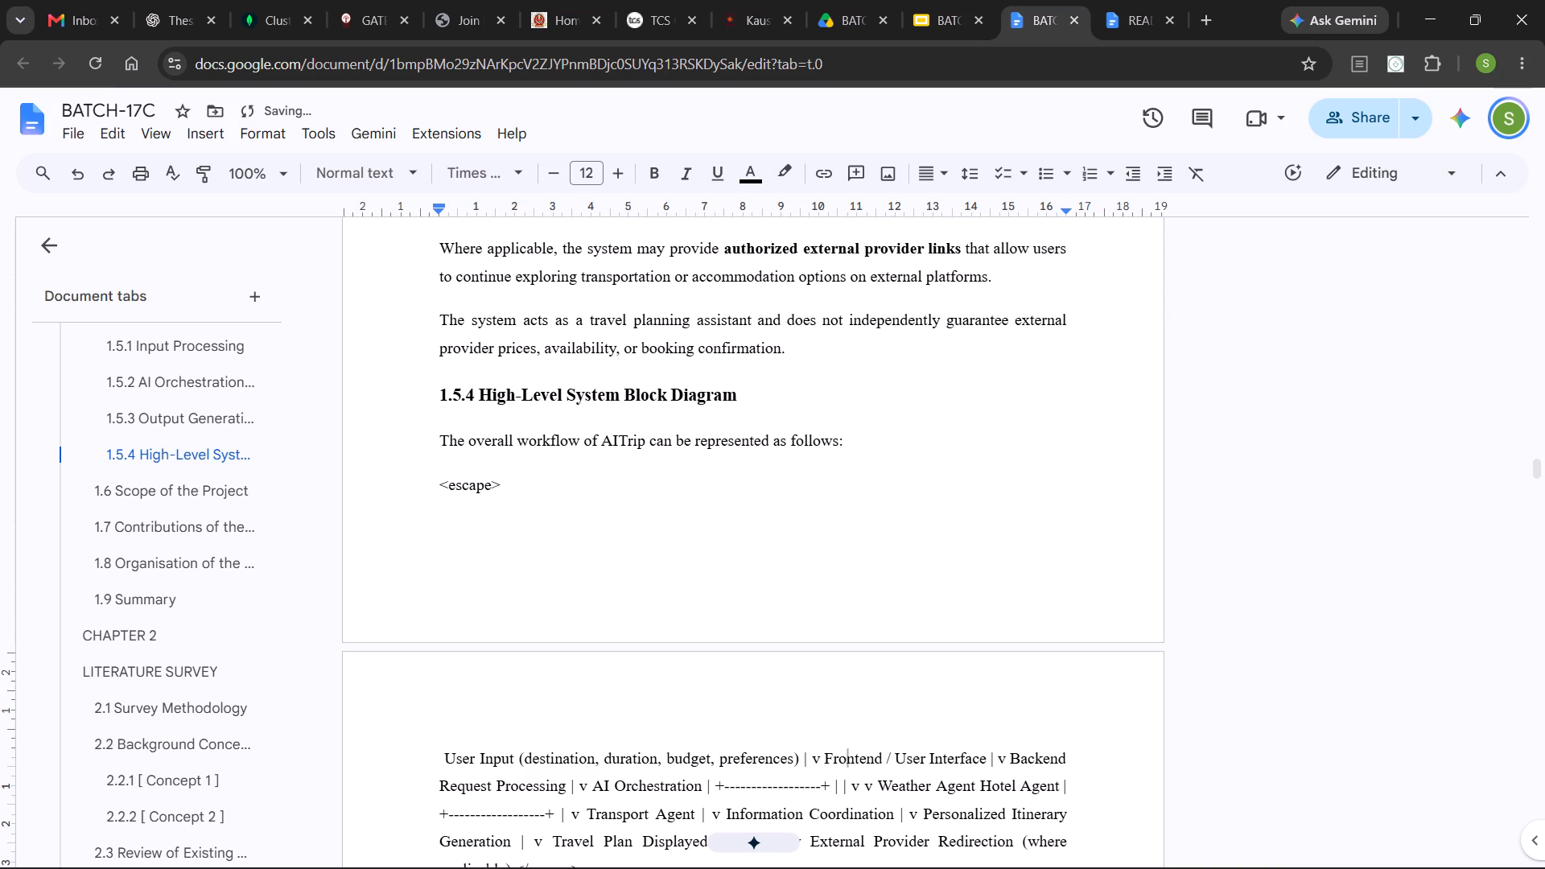
key("Left")
key("Left")
key("Left")
key("Left")
key("Left")
key("Left")
key("Left")
key("Left")
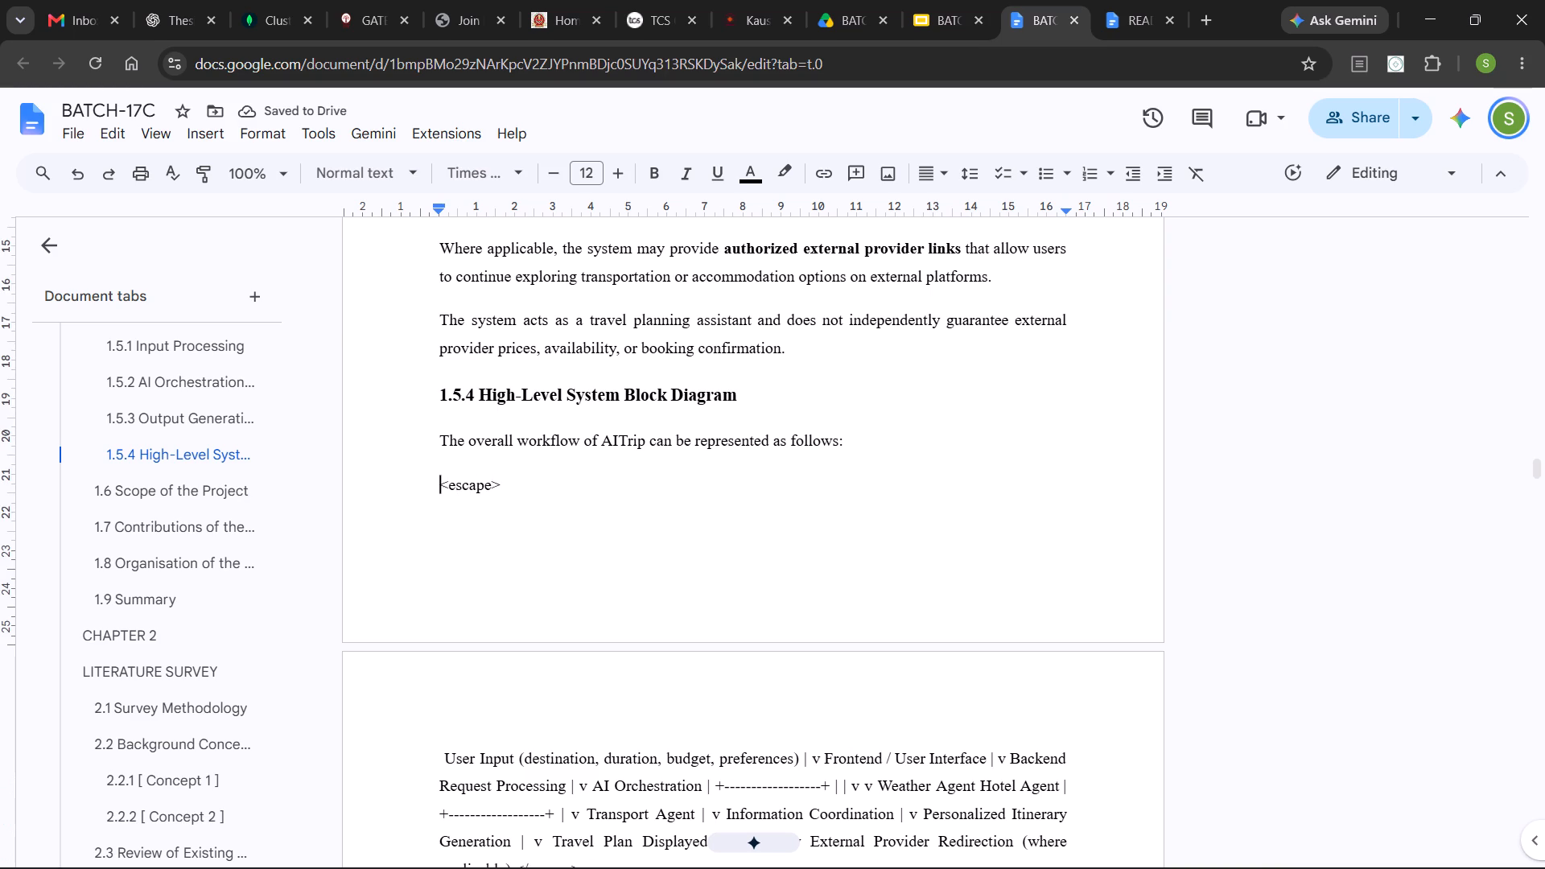
key("Return")
key("Return")
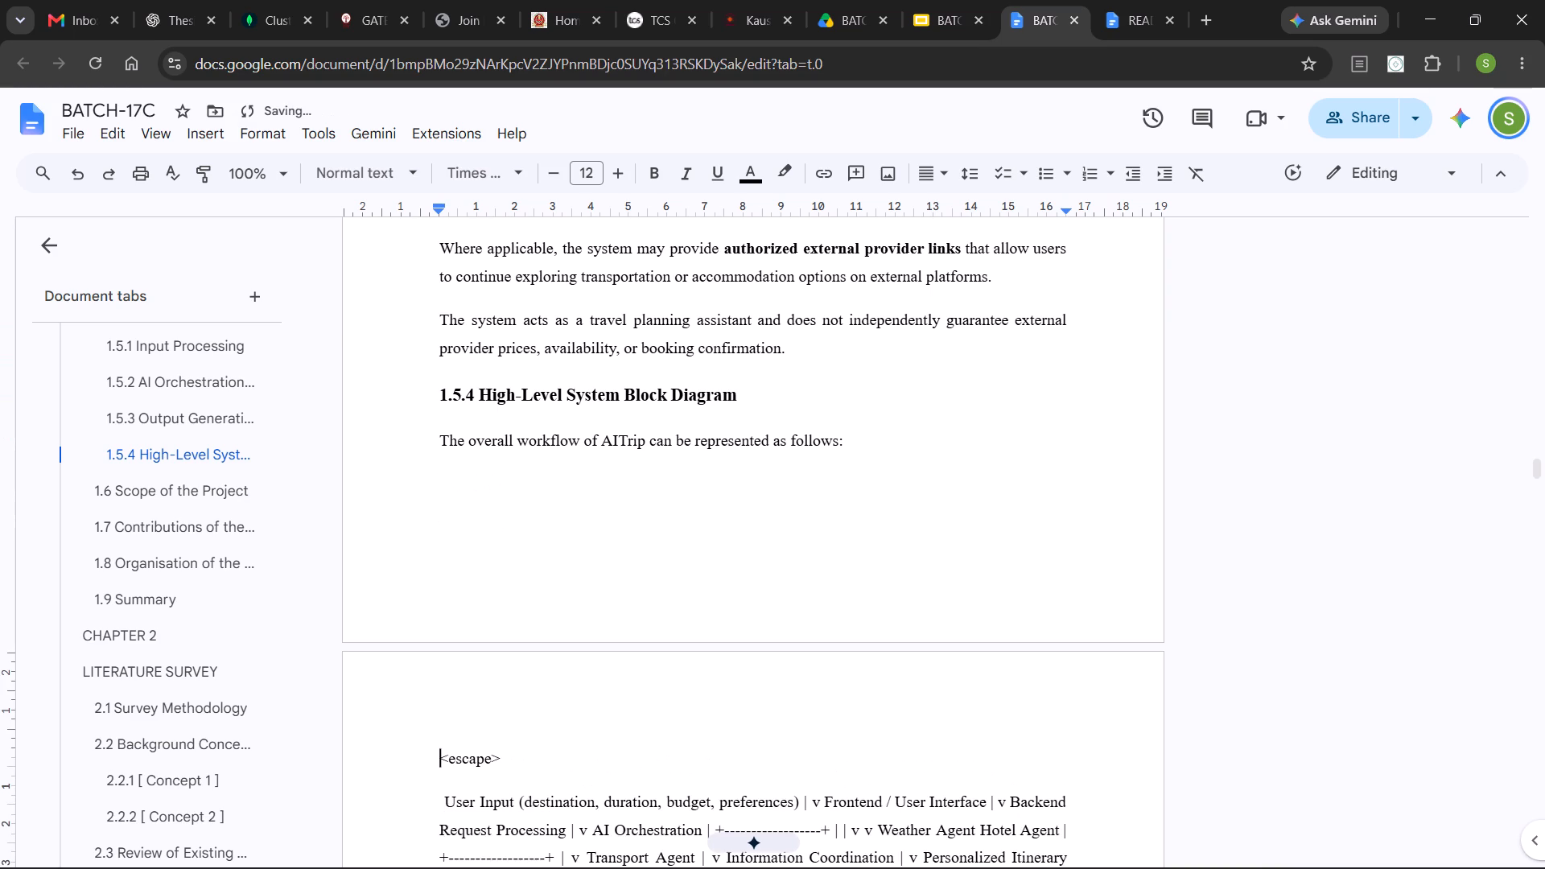
Close the README_Thesis_and_PPT_Guide document and return to the BATCH-17C document.
left_click(153, 0)
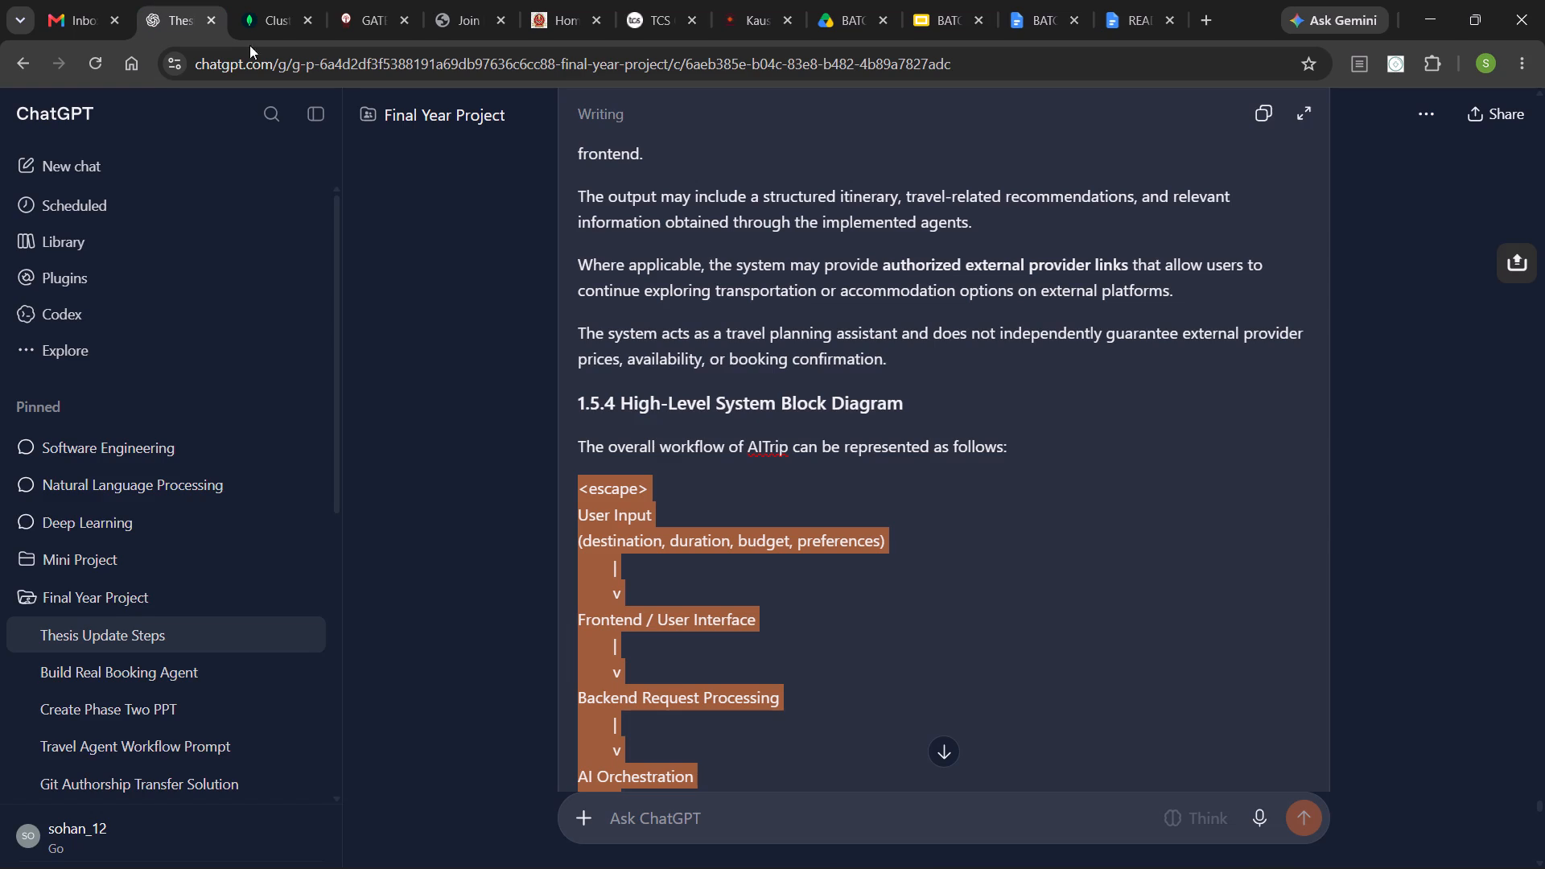
left_click(1097, 0)
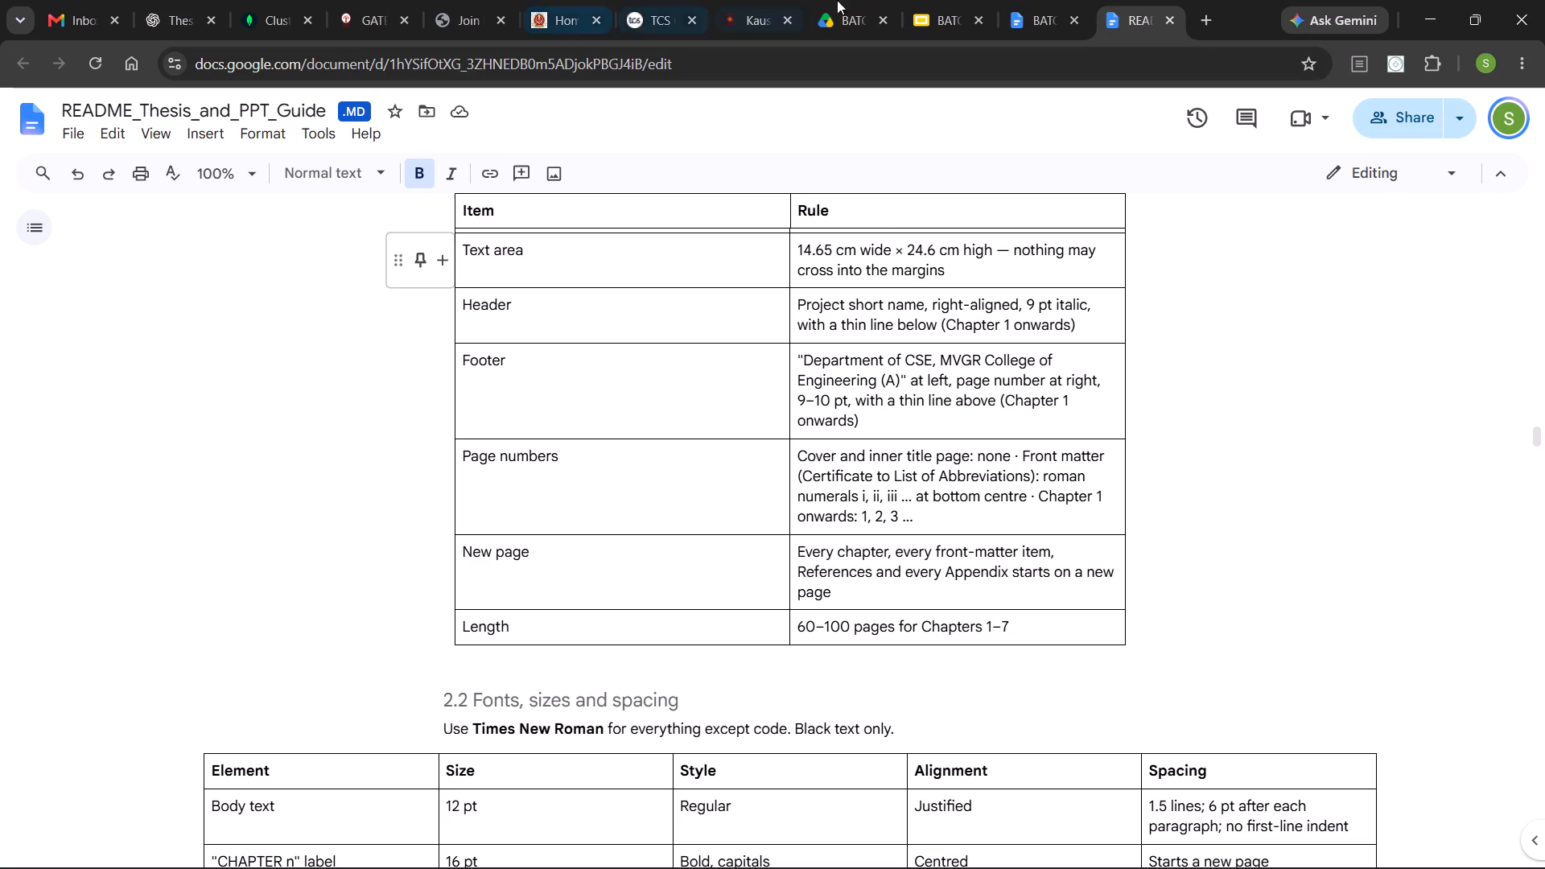
left_click(1066, 0)
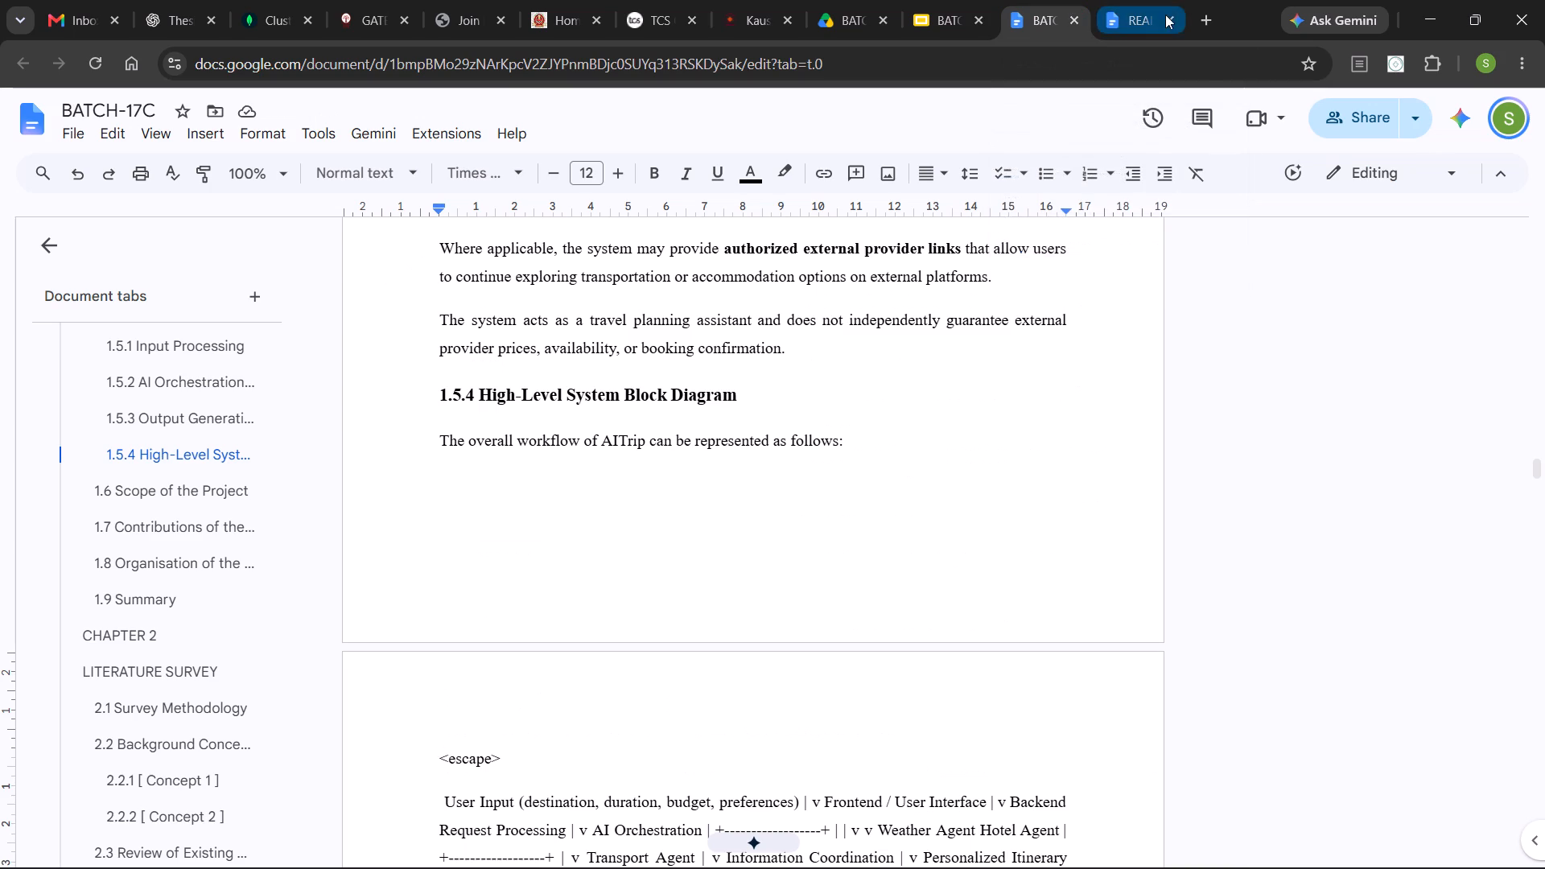
left_click(1164, 17)
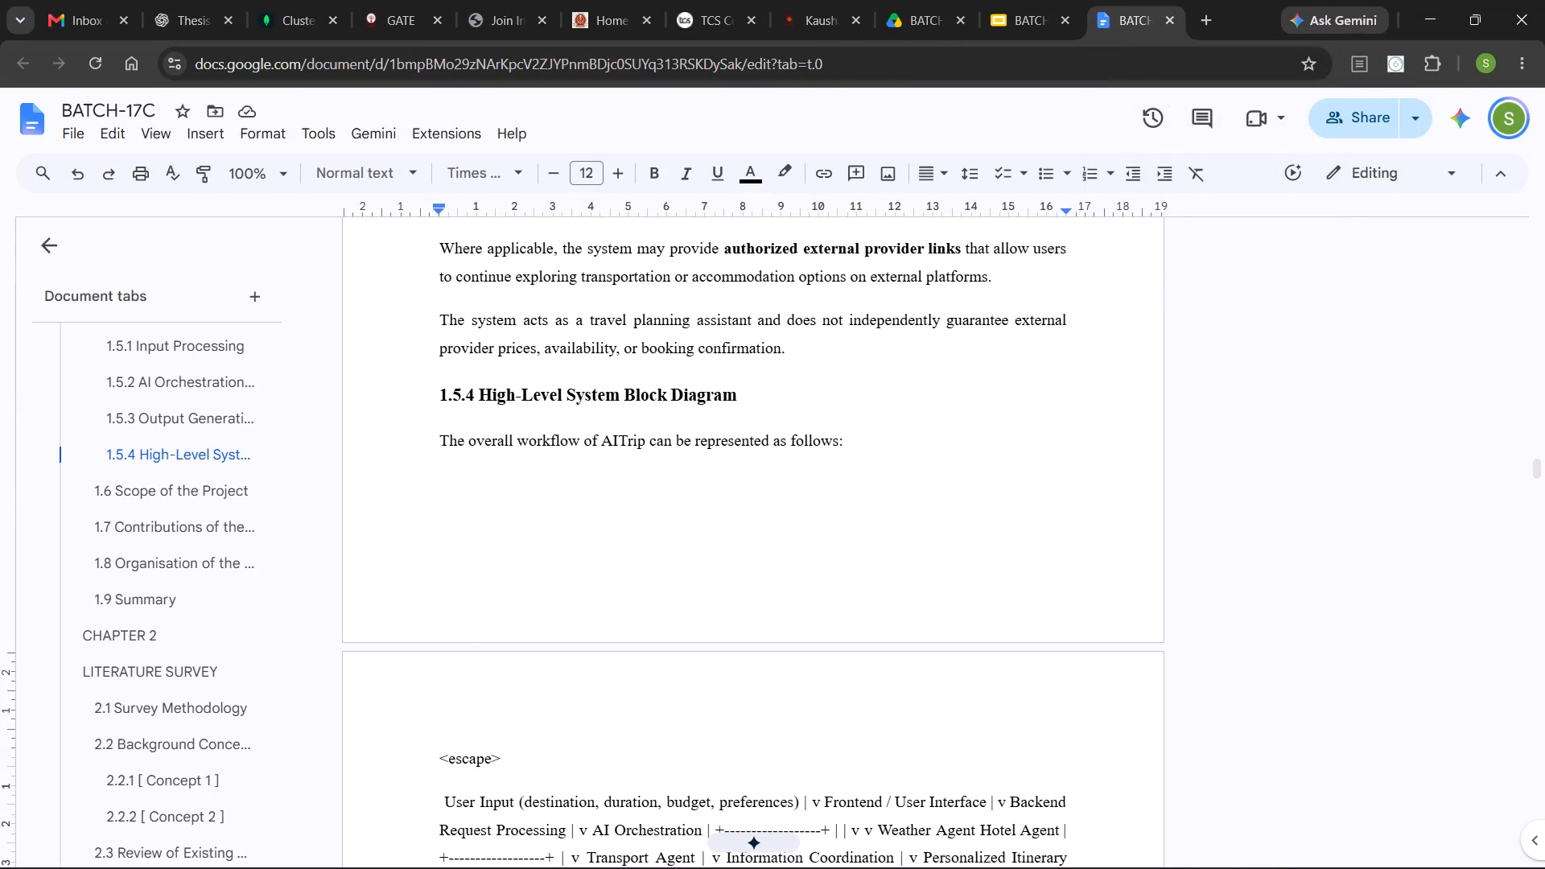
Remove the leading space before "User Input" in the block diagram, keeping that text on its own line below <escape>.
left_click(443, 809)
key("BackSpace")
key("BackSpace")
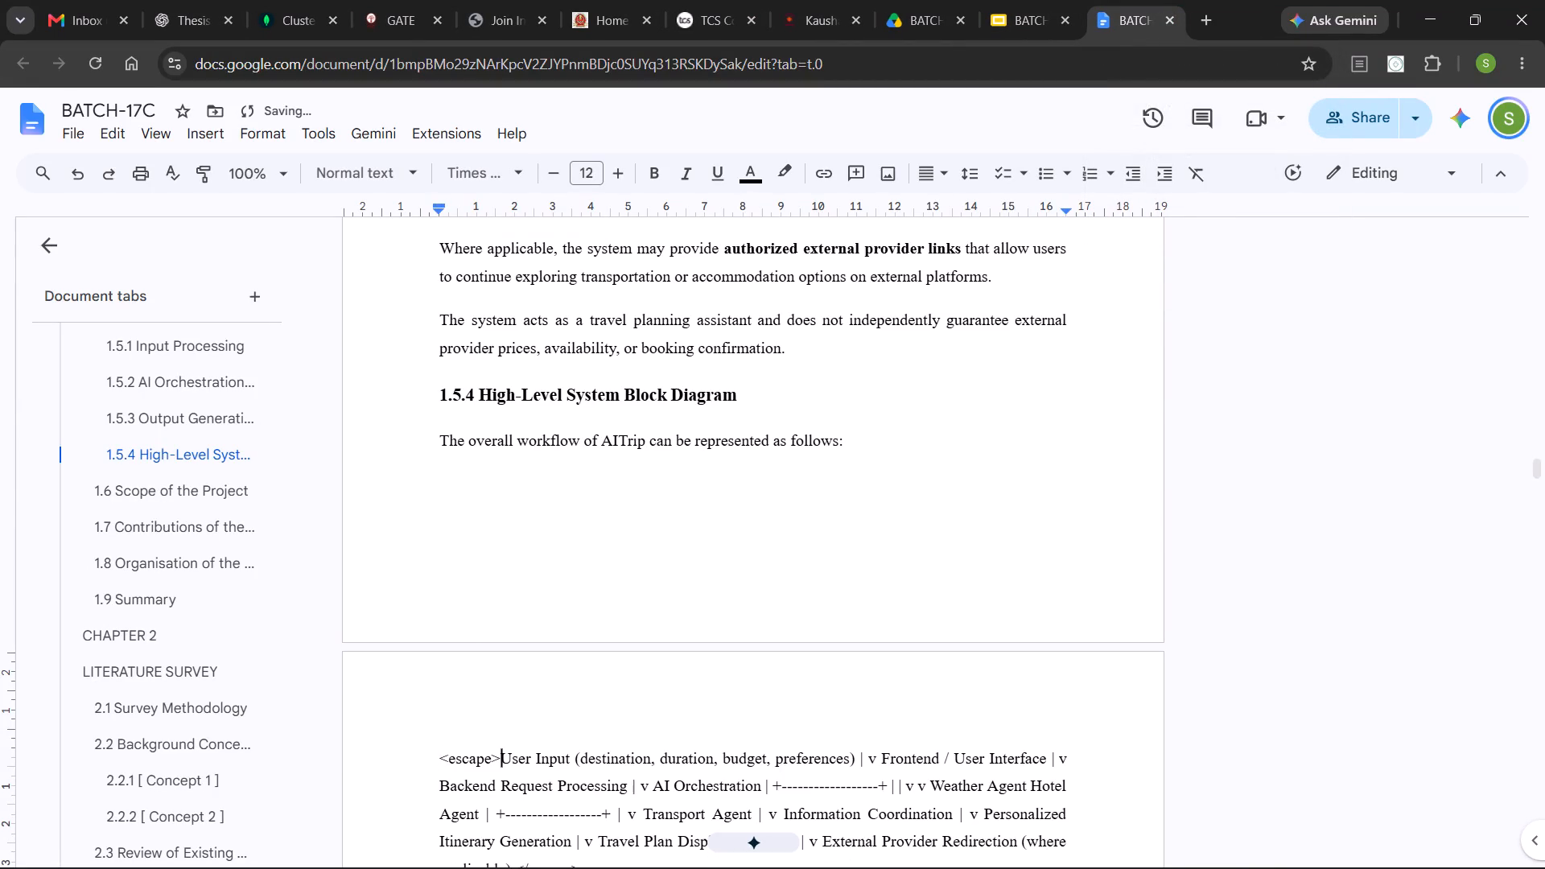
key("Return")
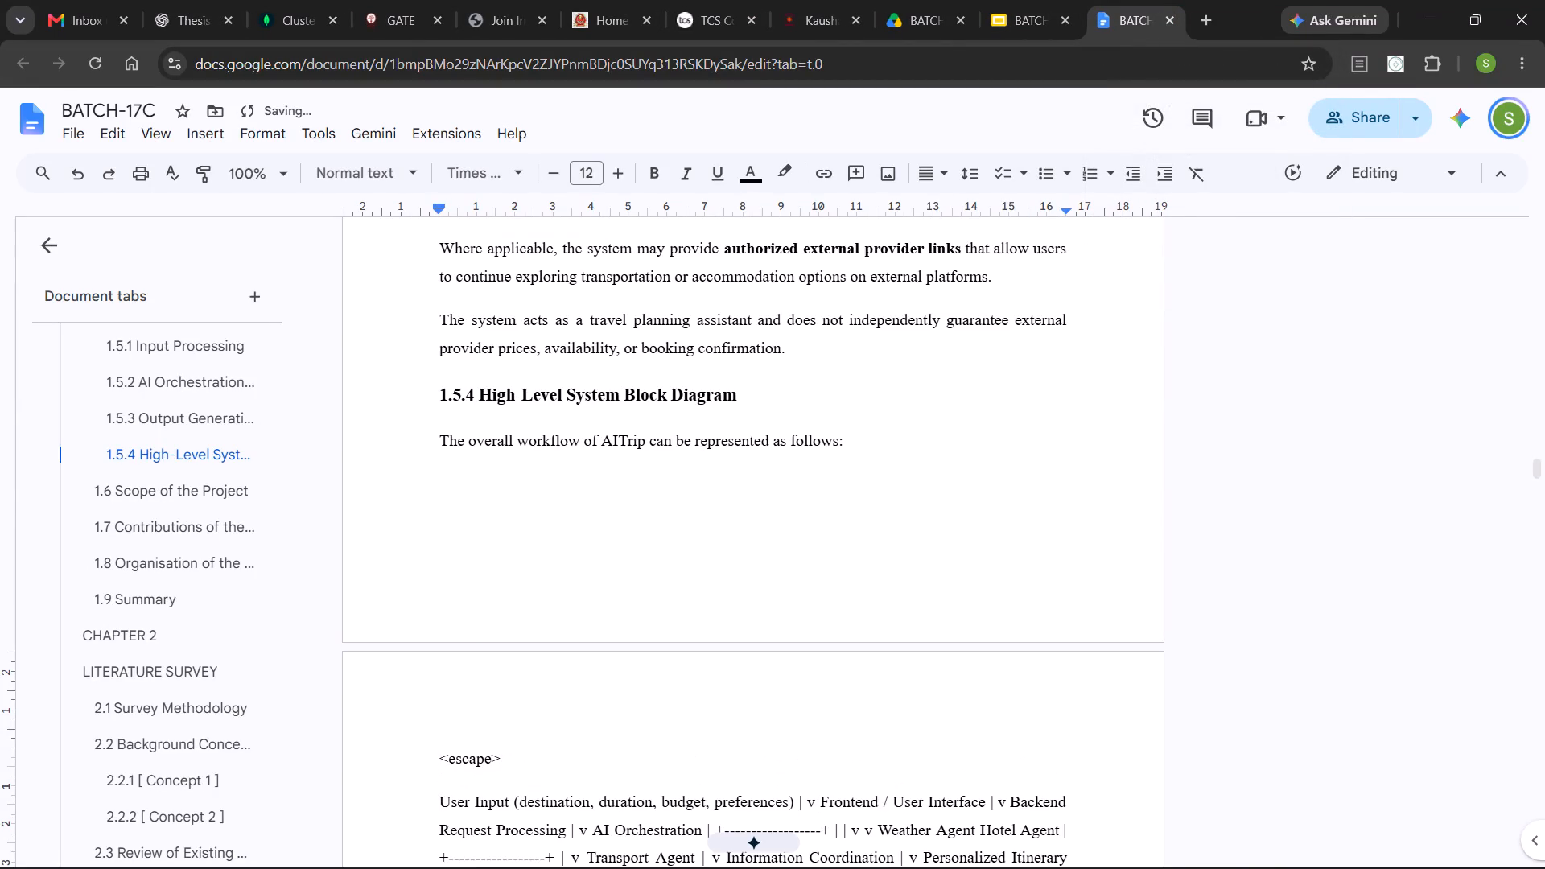
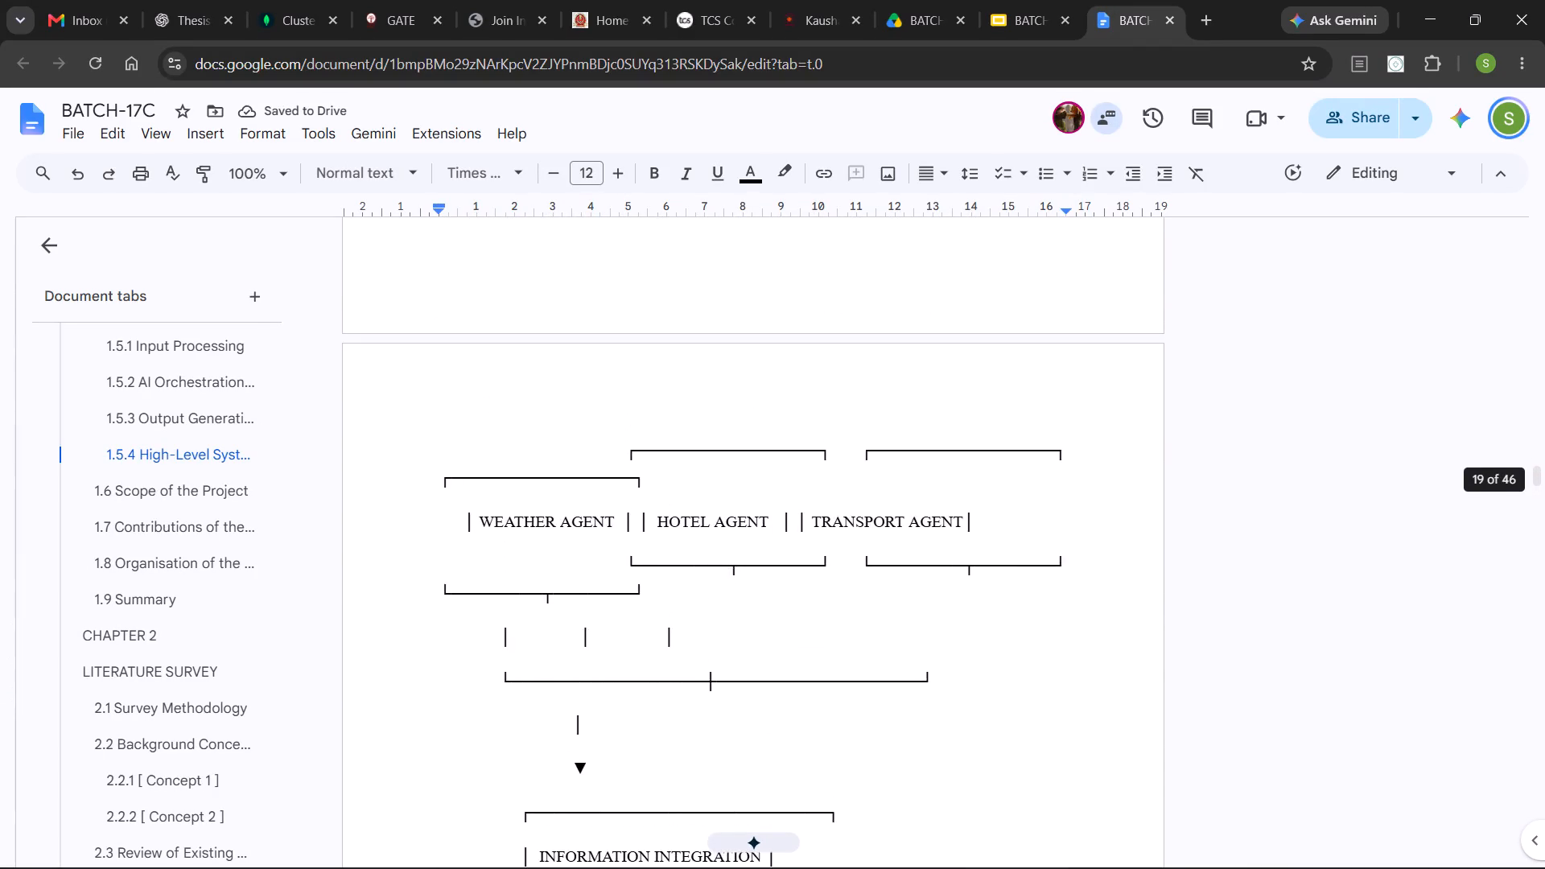
scroll(660, 457, "up", 7)
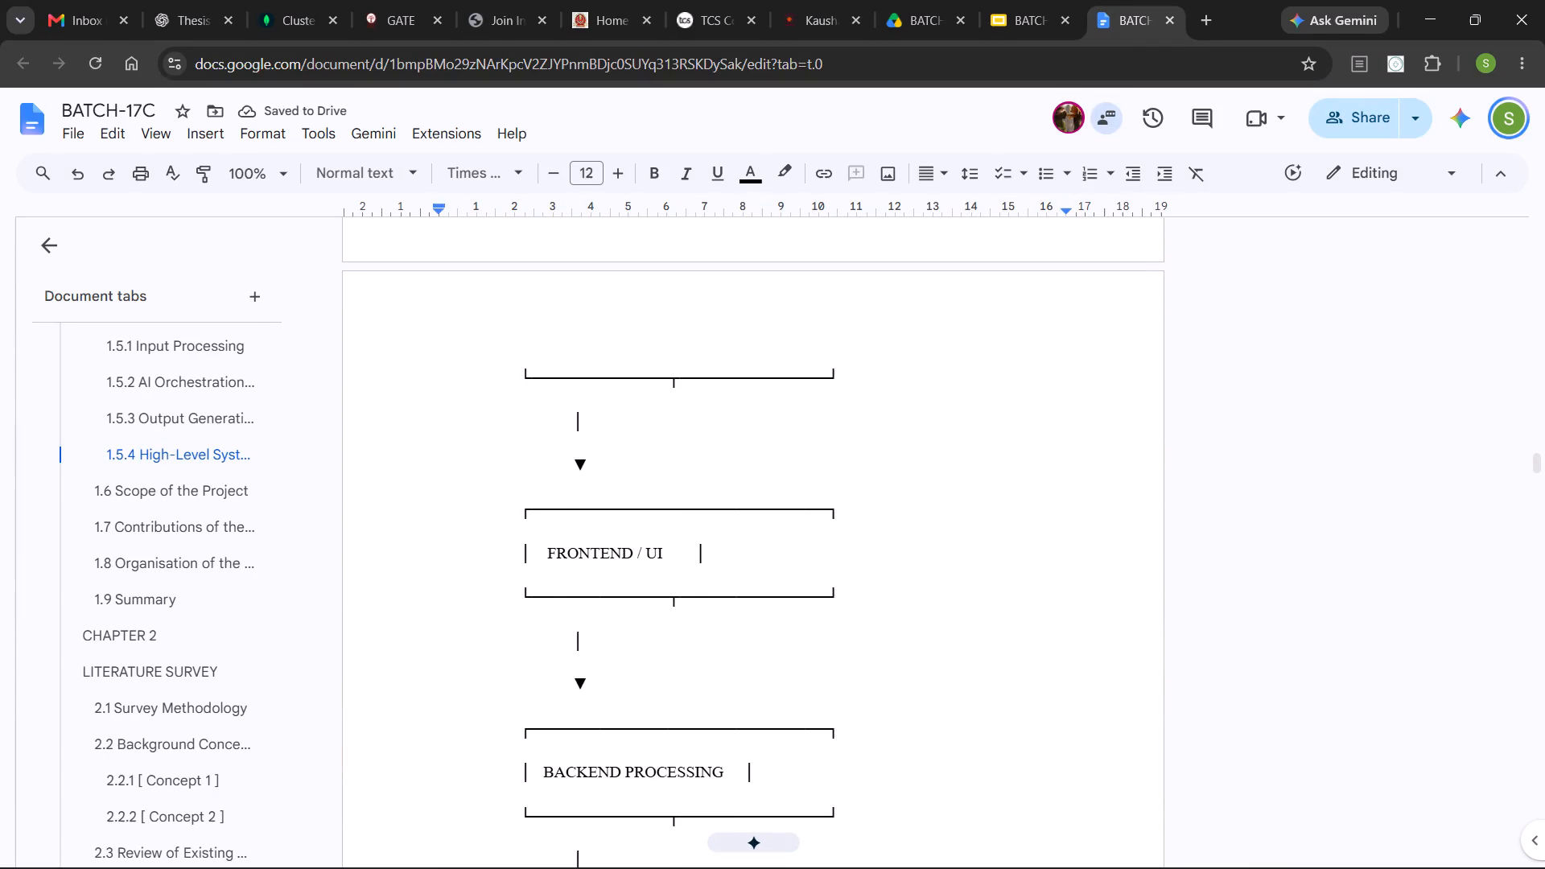
scroll(660, 457, "up", 4)
left_click(476, 407)
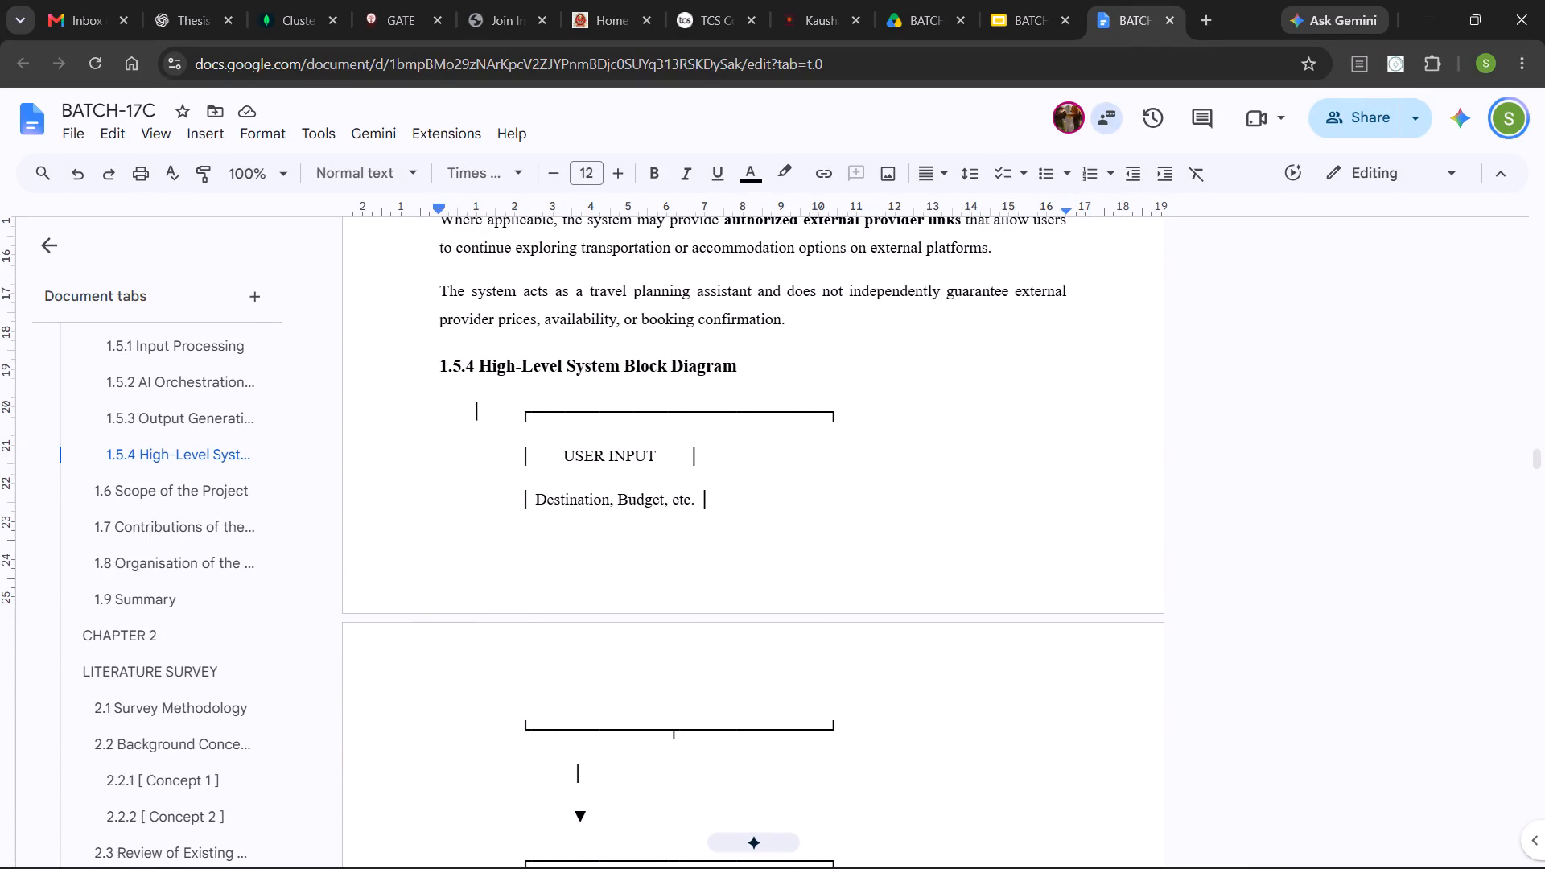
key("Return")
key("Return")
key("Return")
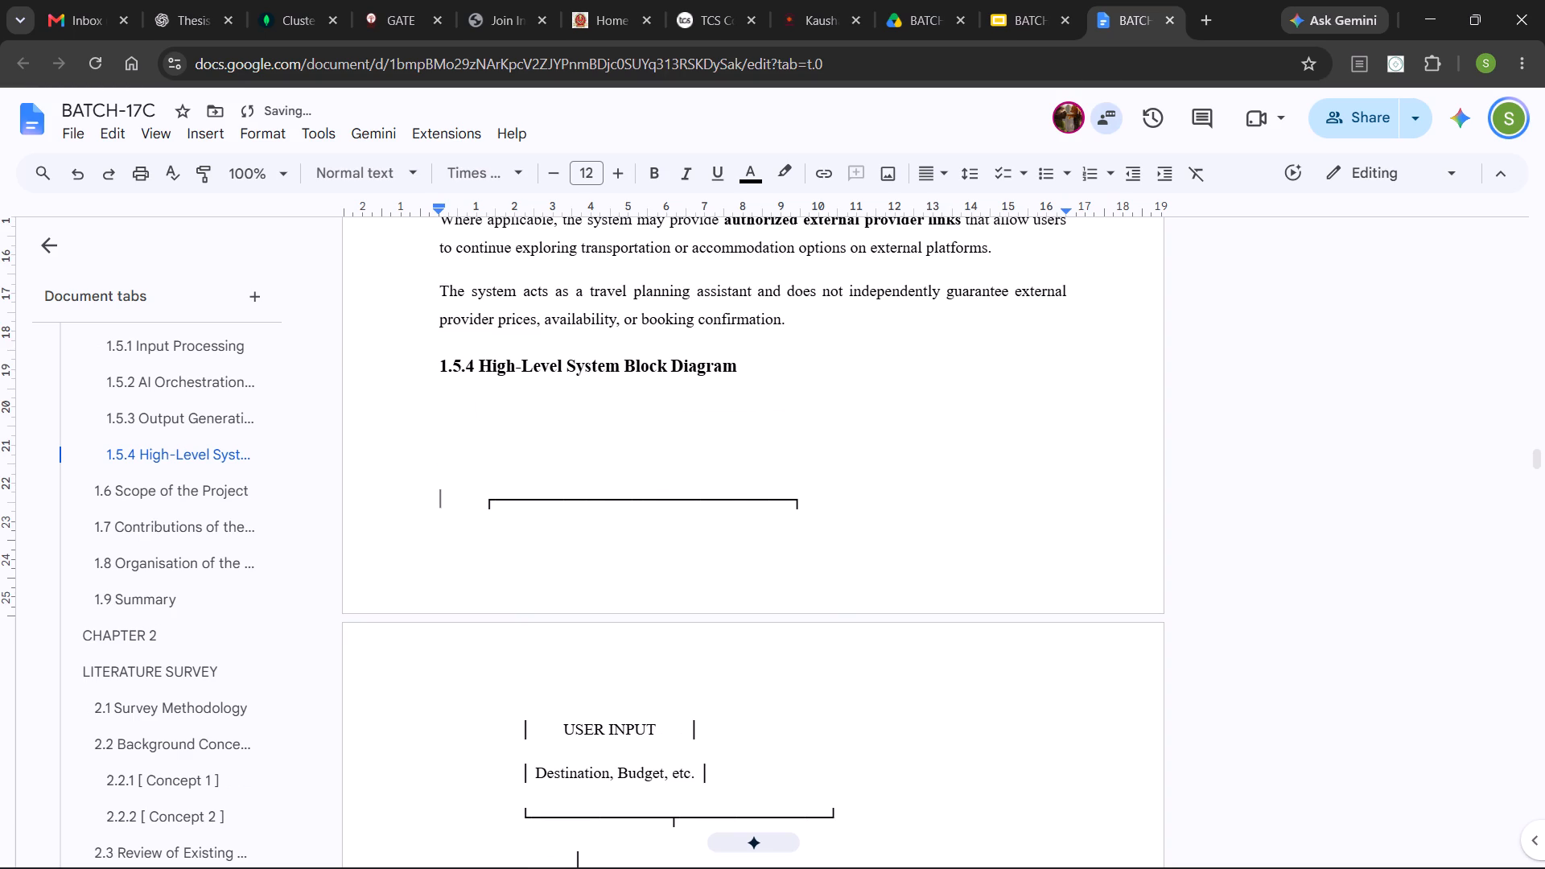
Shift the top border of the USER INPUT box by adding eight spaces in front of it.
scroll(723, 421, "down", 2)
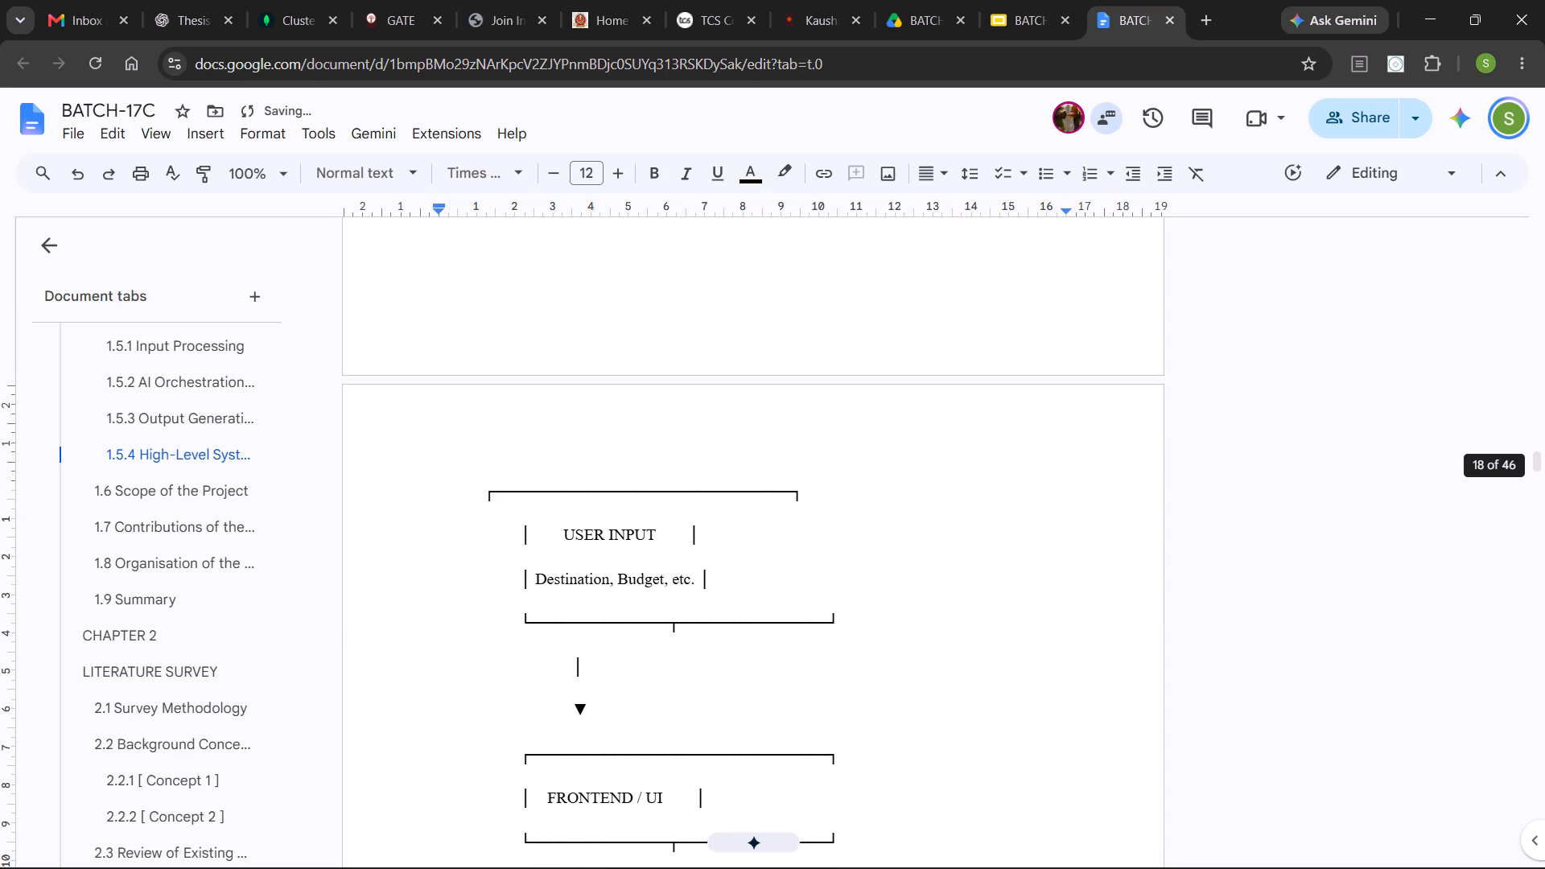
key("space")
key("space")
key("space")
key("space")
key("space")
key("space")
key("space")
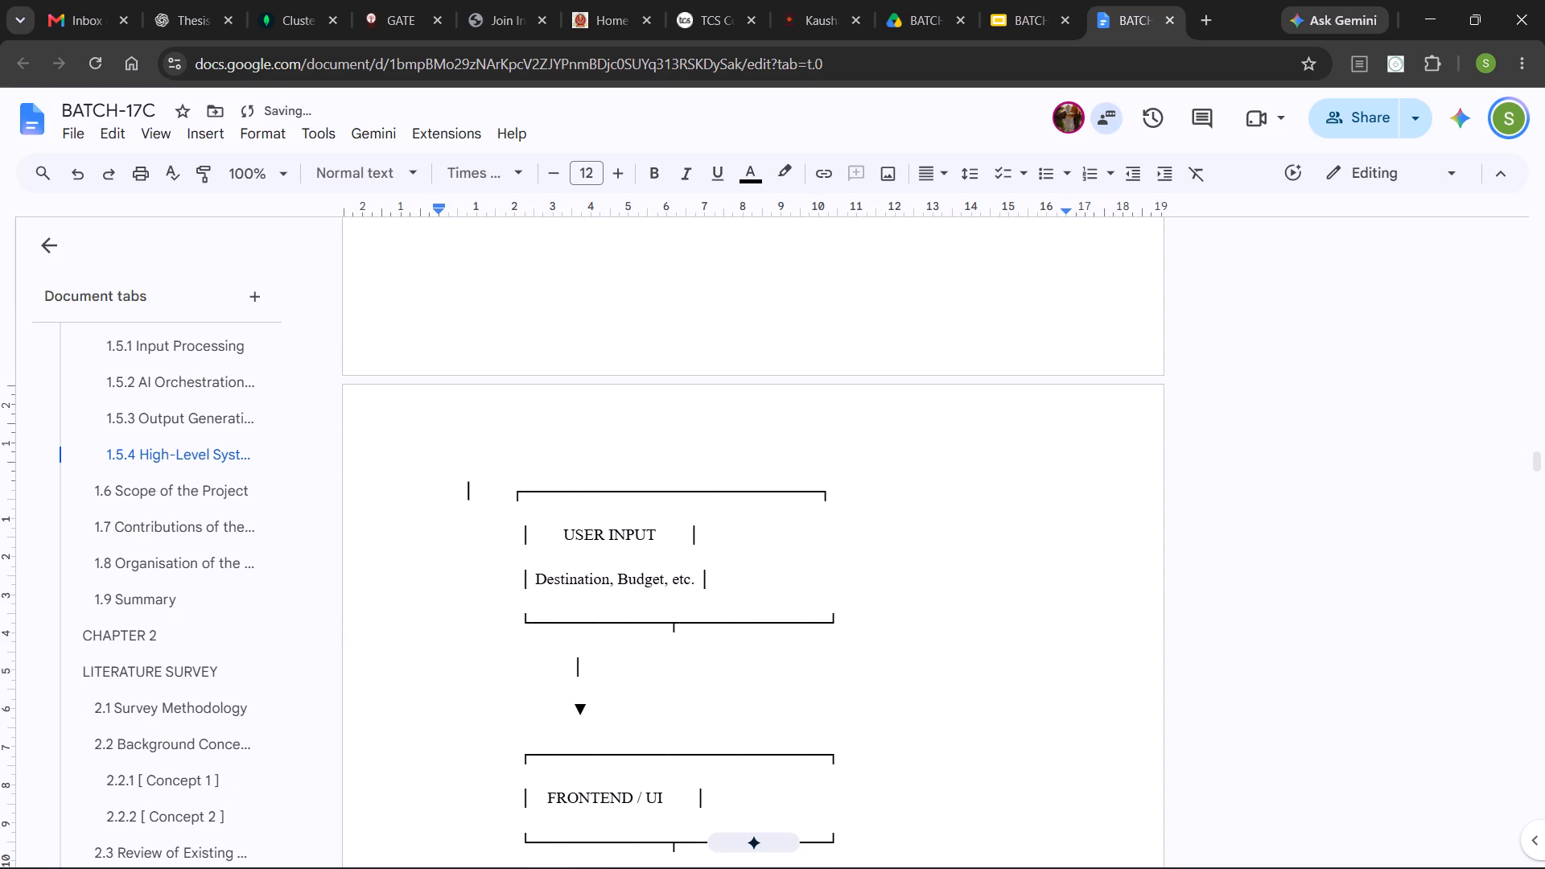
key("space")
Centre-align the whole USER INPUT box, covering both borders and its two text lines.
scroll(586, 607, "down", 1)
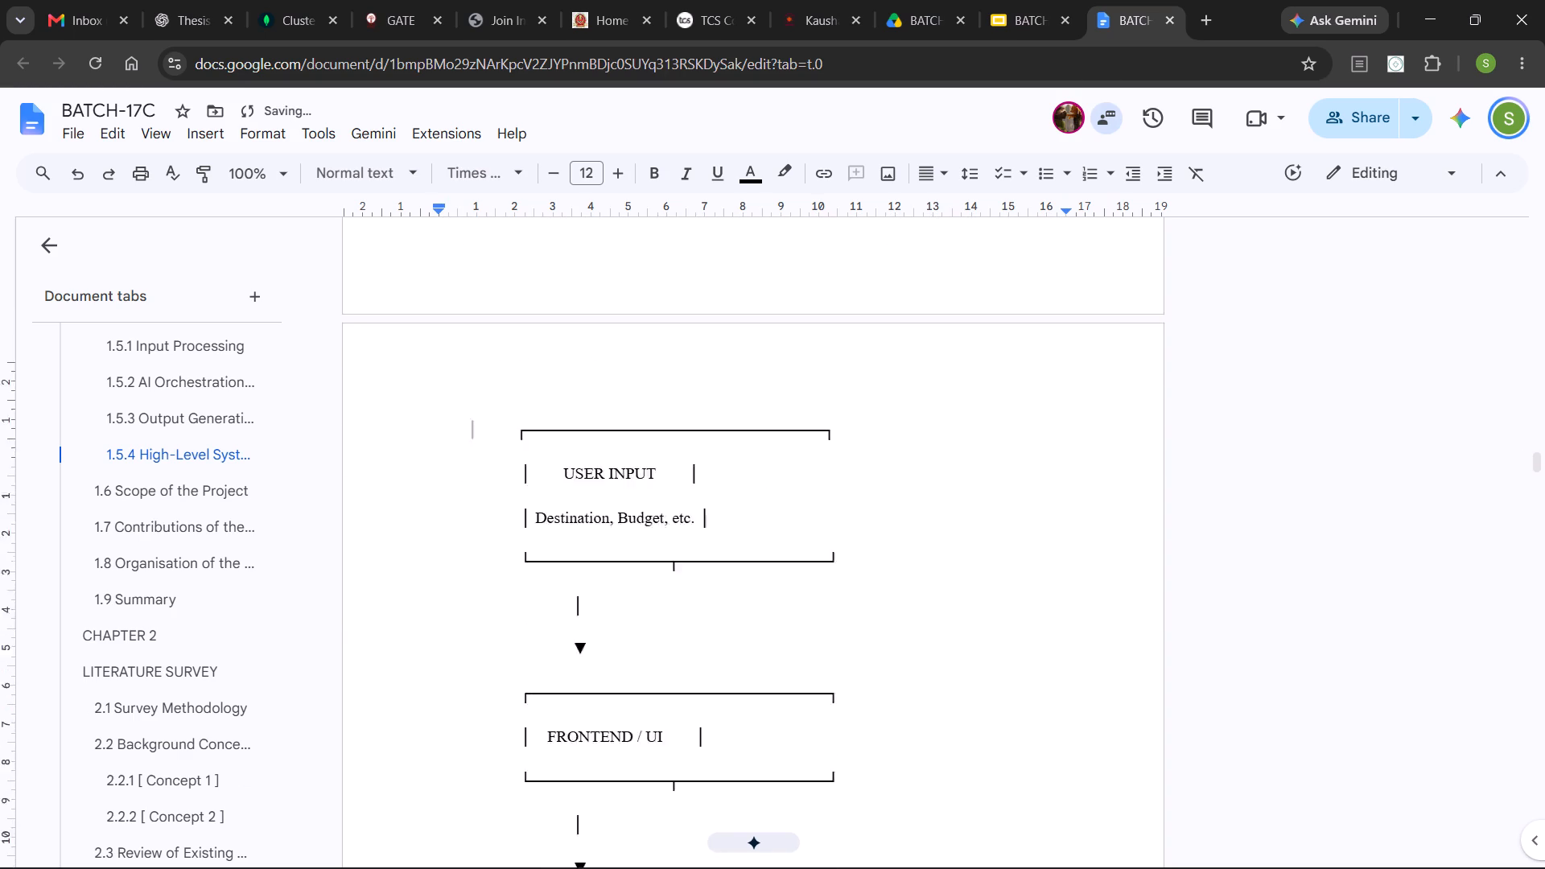
scroll(586, 607, "down", 1)
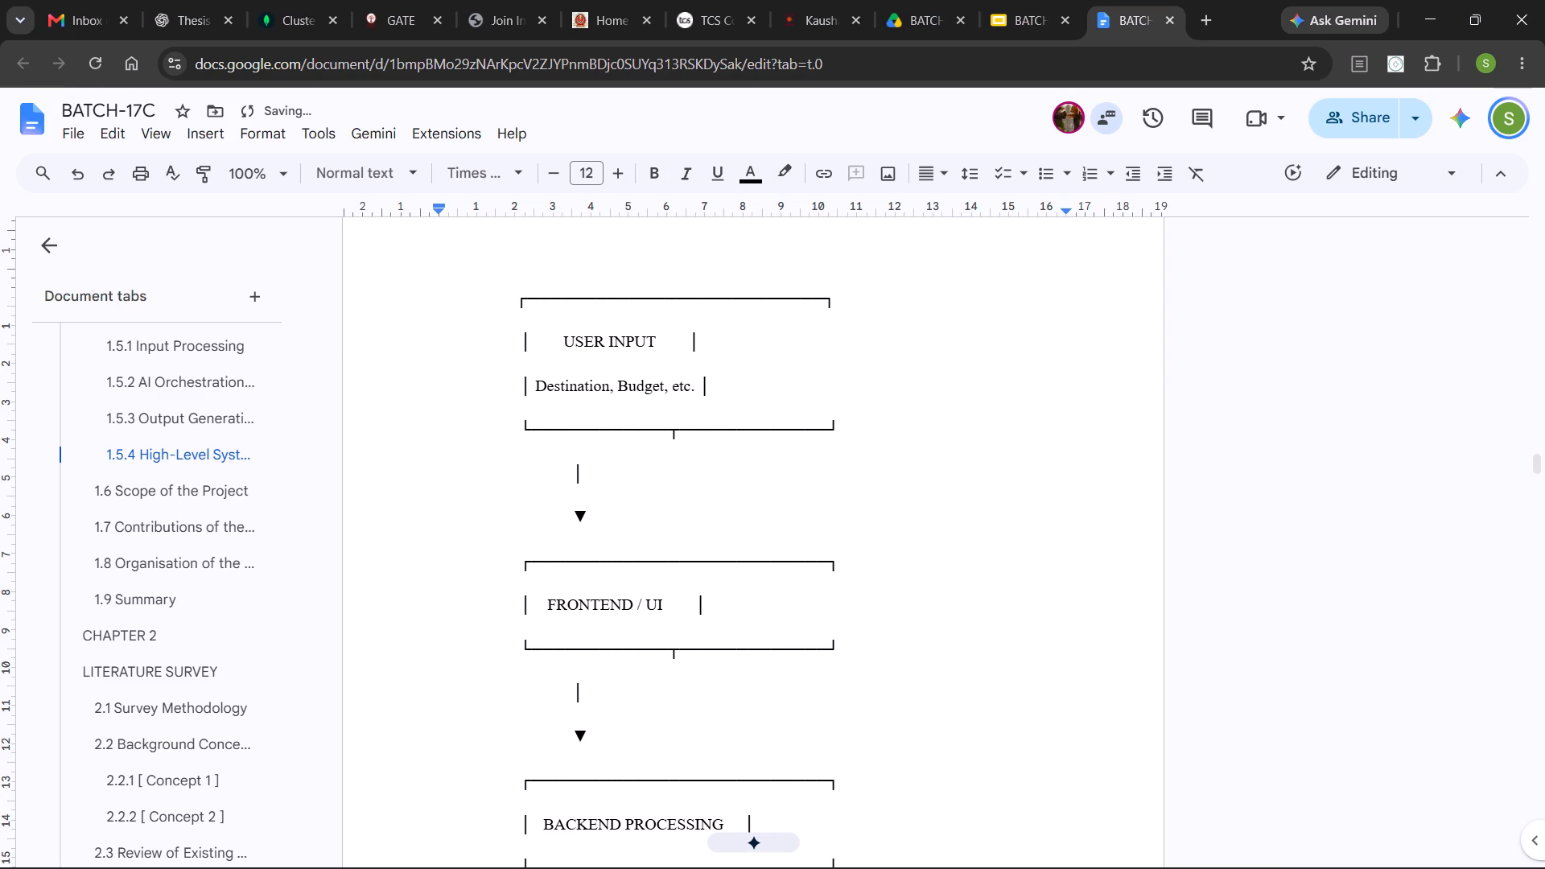
left_click_drag(520, 344, 734, 394)
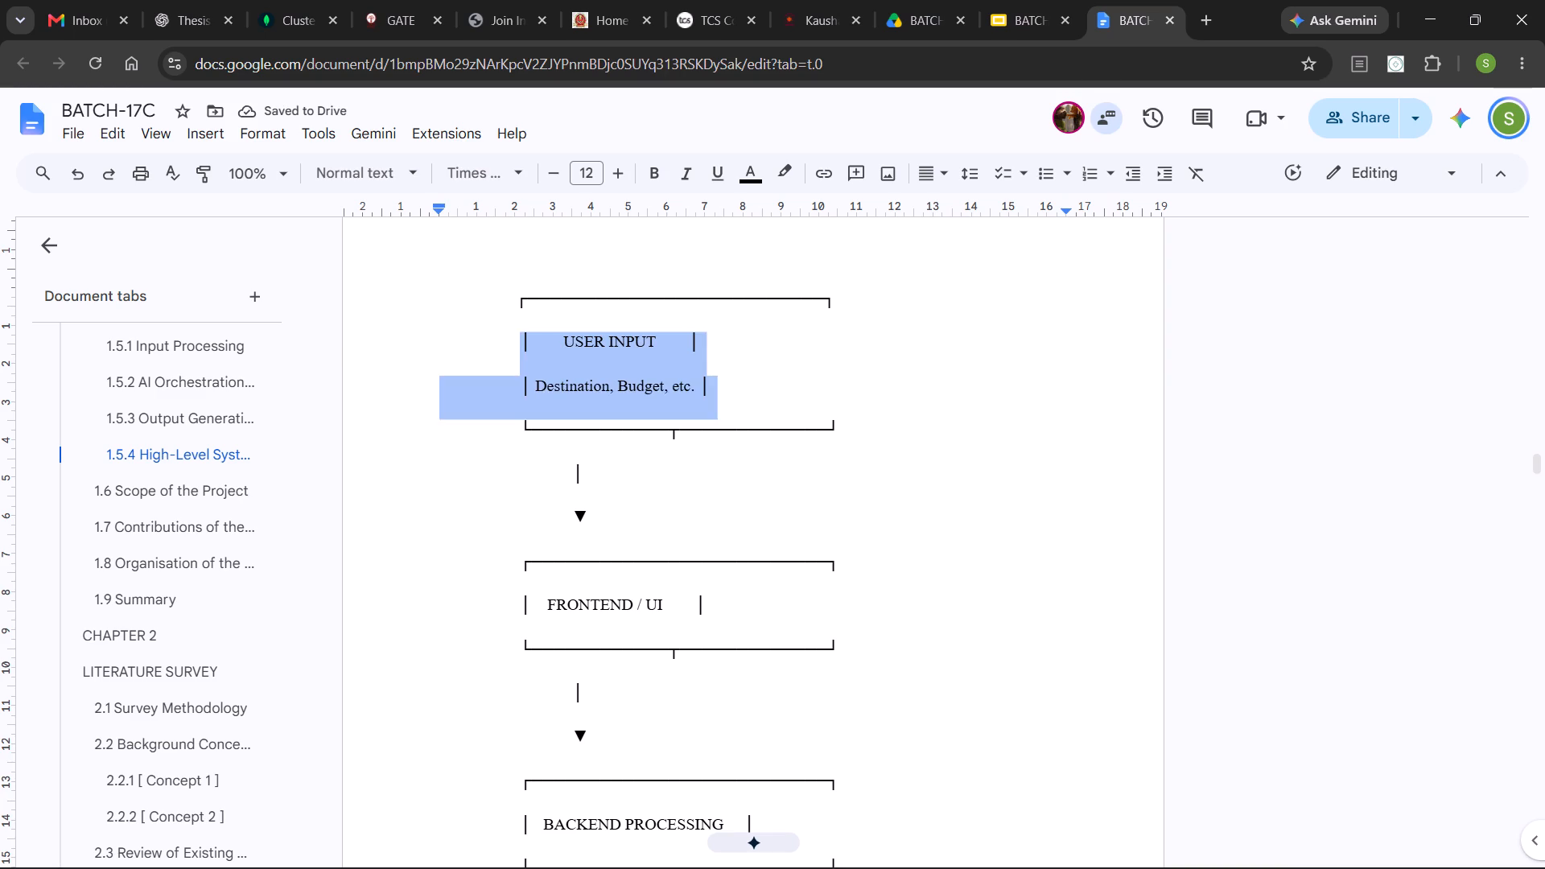
left_click_drag(734, 394, 731, 377)
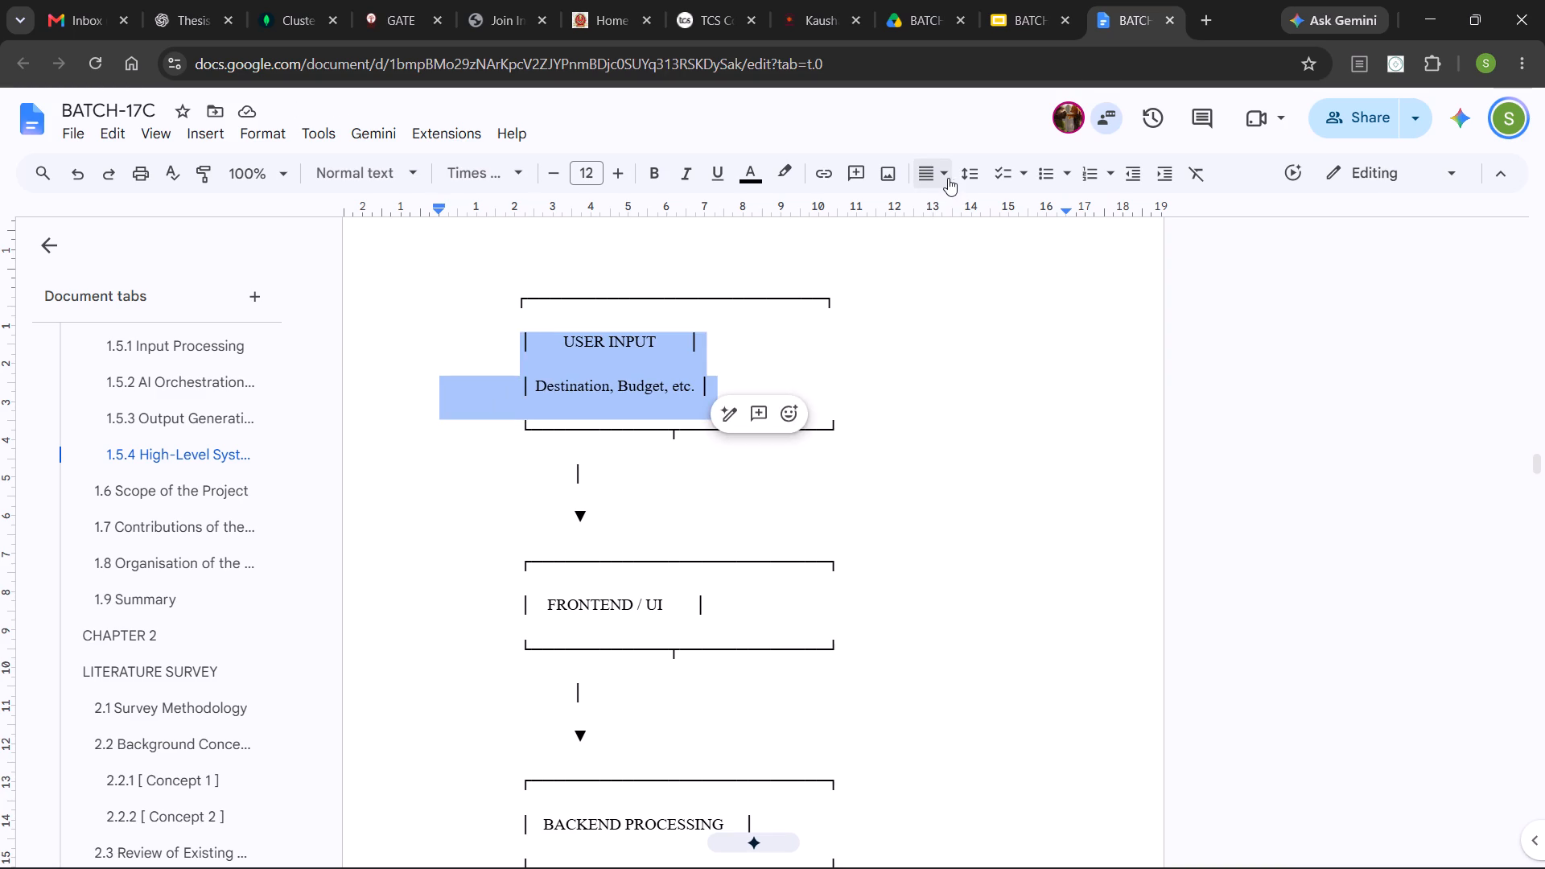
left_click(945, 173)
left_click(956, 201)
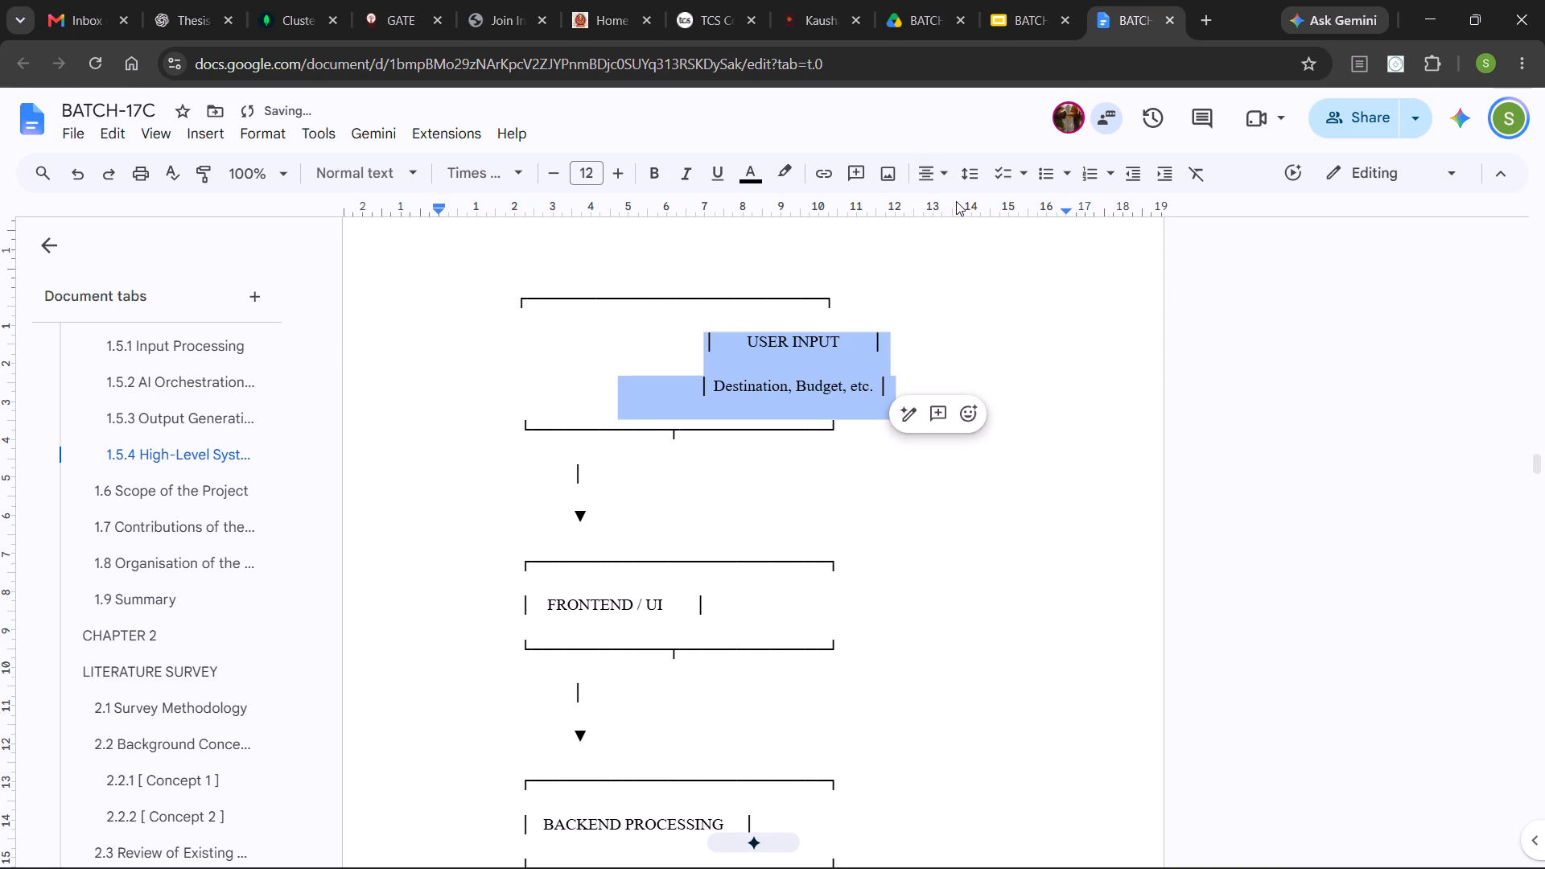
left_click_drag(506, 304, 769, 393)
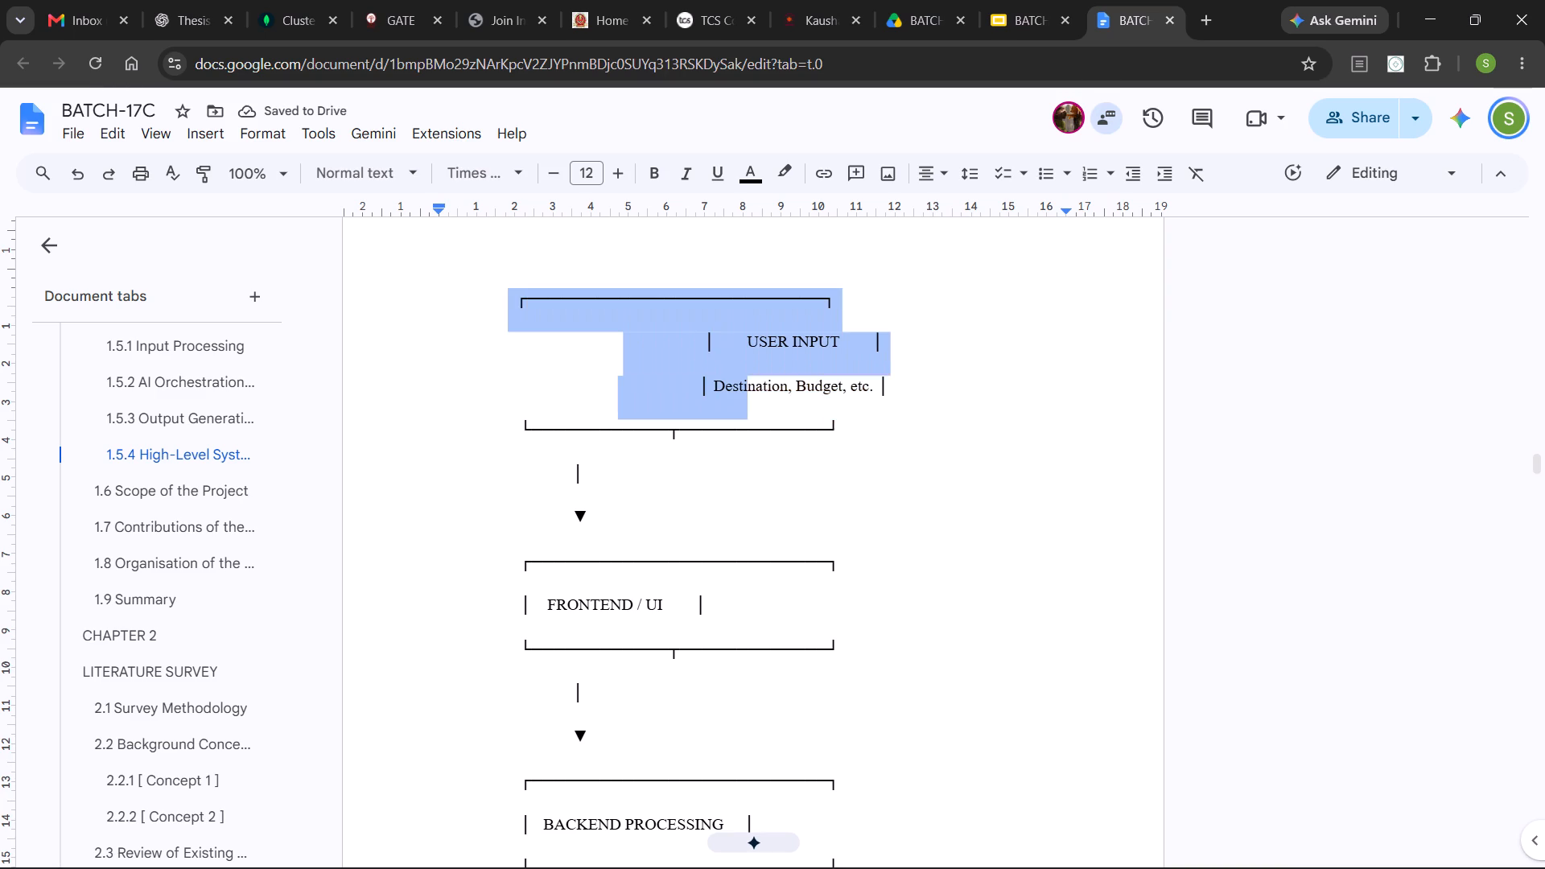
left_click_drag(769, 393, 851, 437)
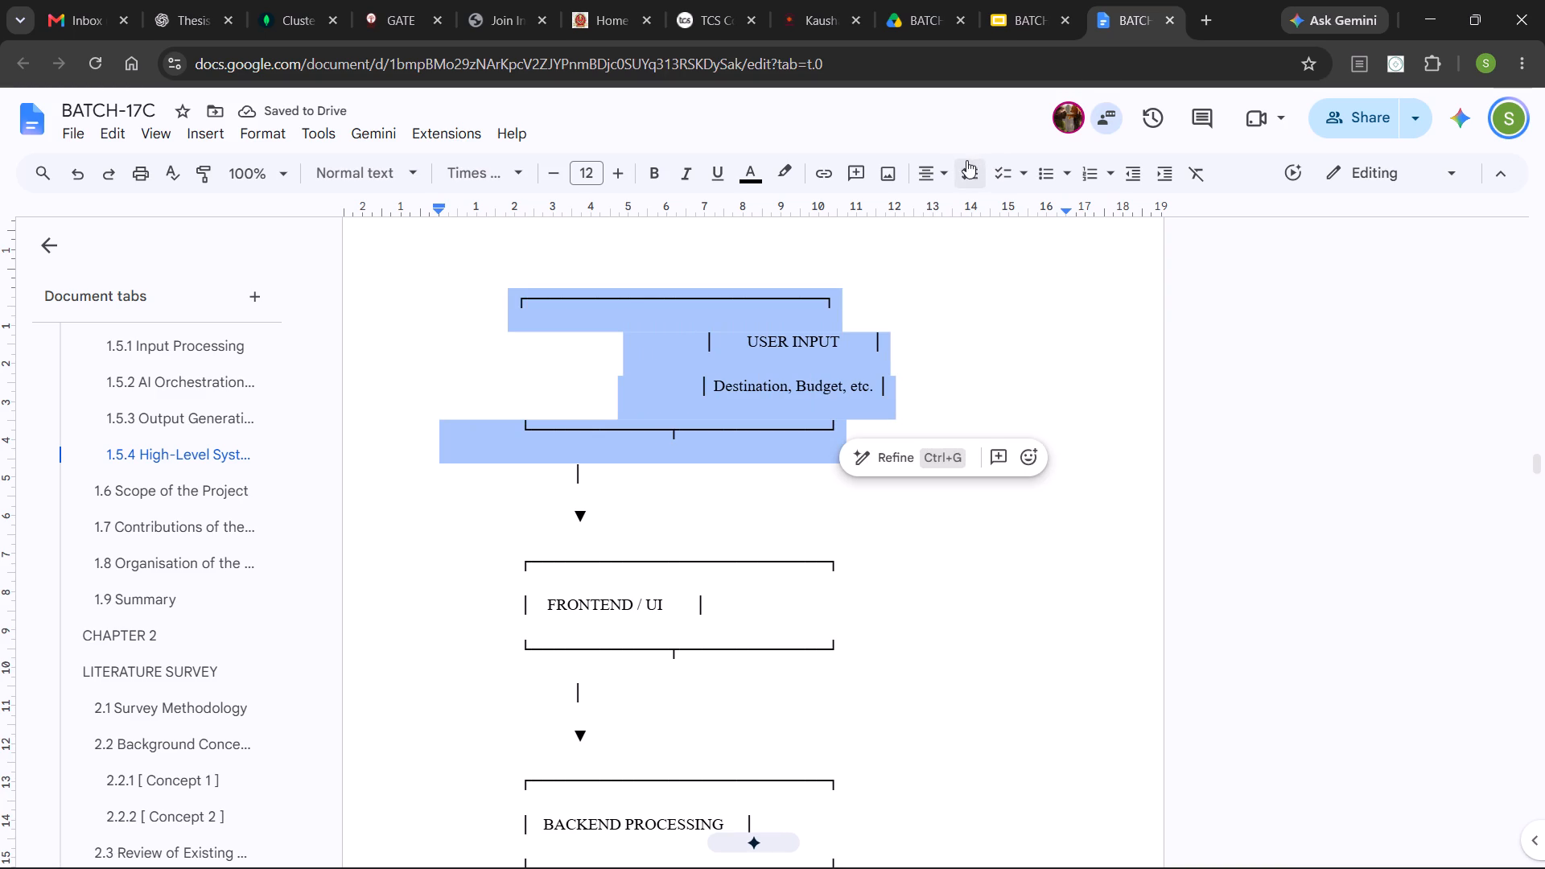
left_click(948, 167)
left_click(965, 210)
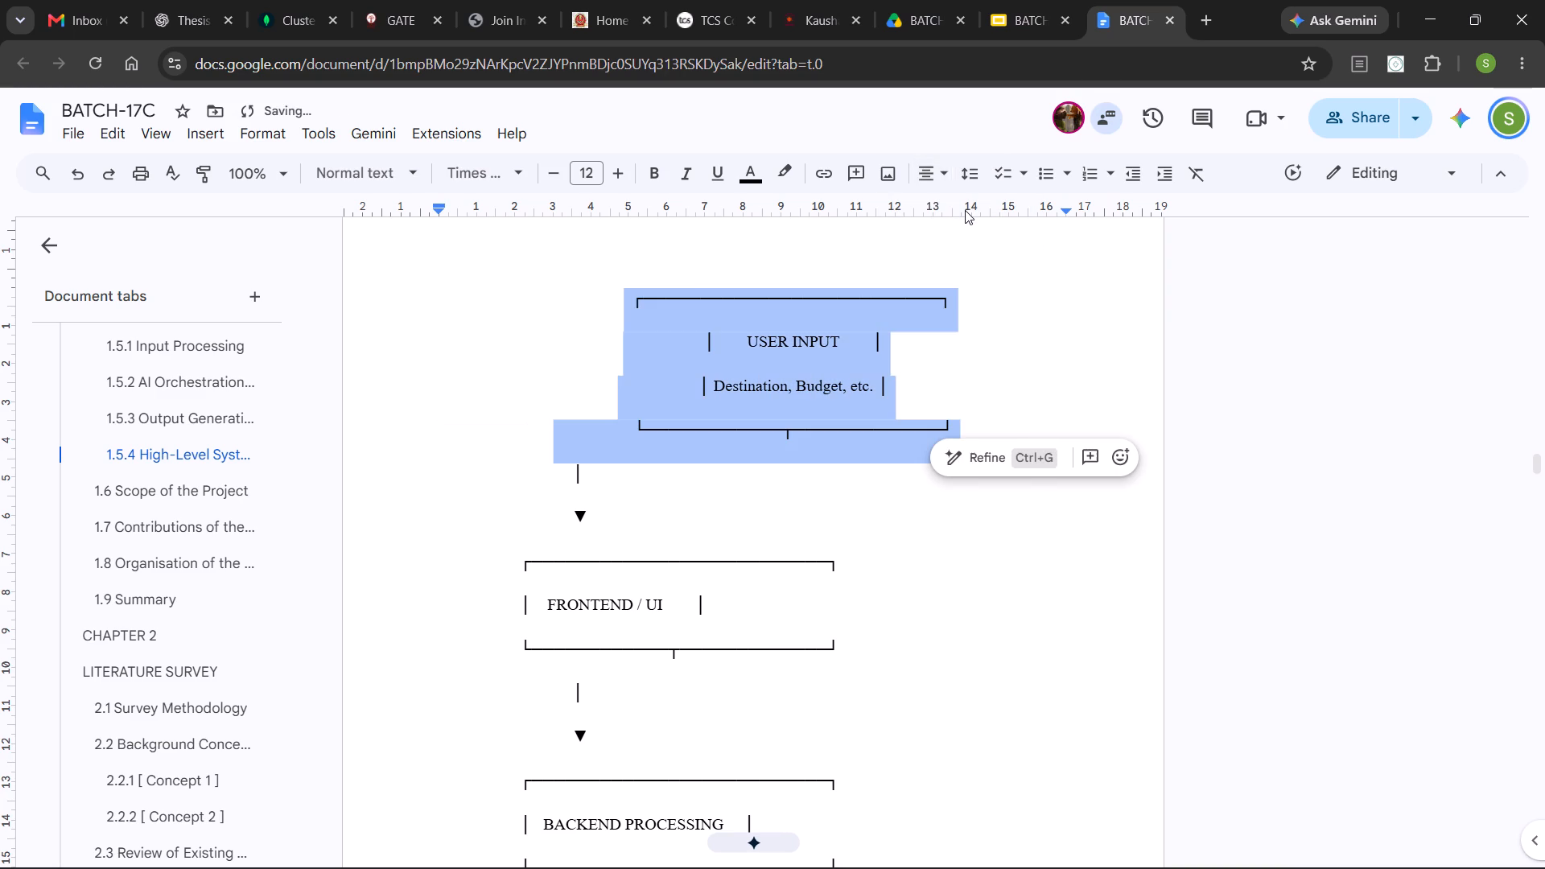
Centre-align the rest of the block diagram, from the connector below the USER INPUT box through the EXTERNAL PROVIDER LINKS box.
scroll(538, 530, "down", 1)
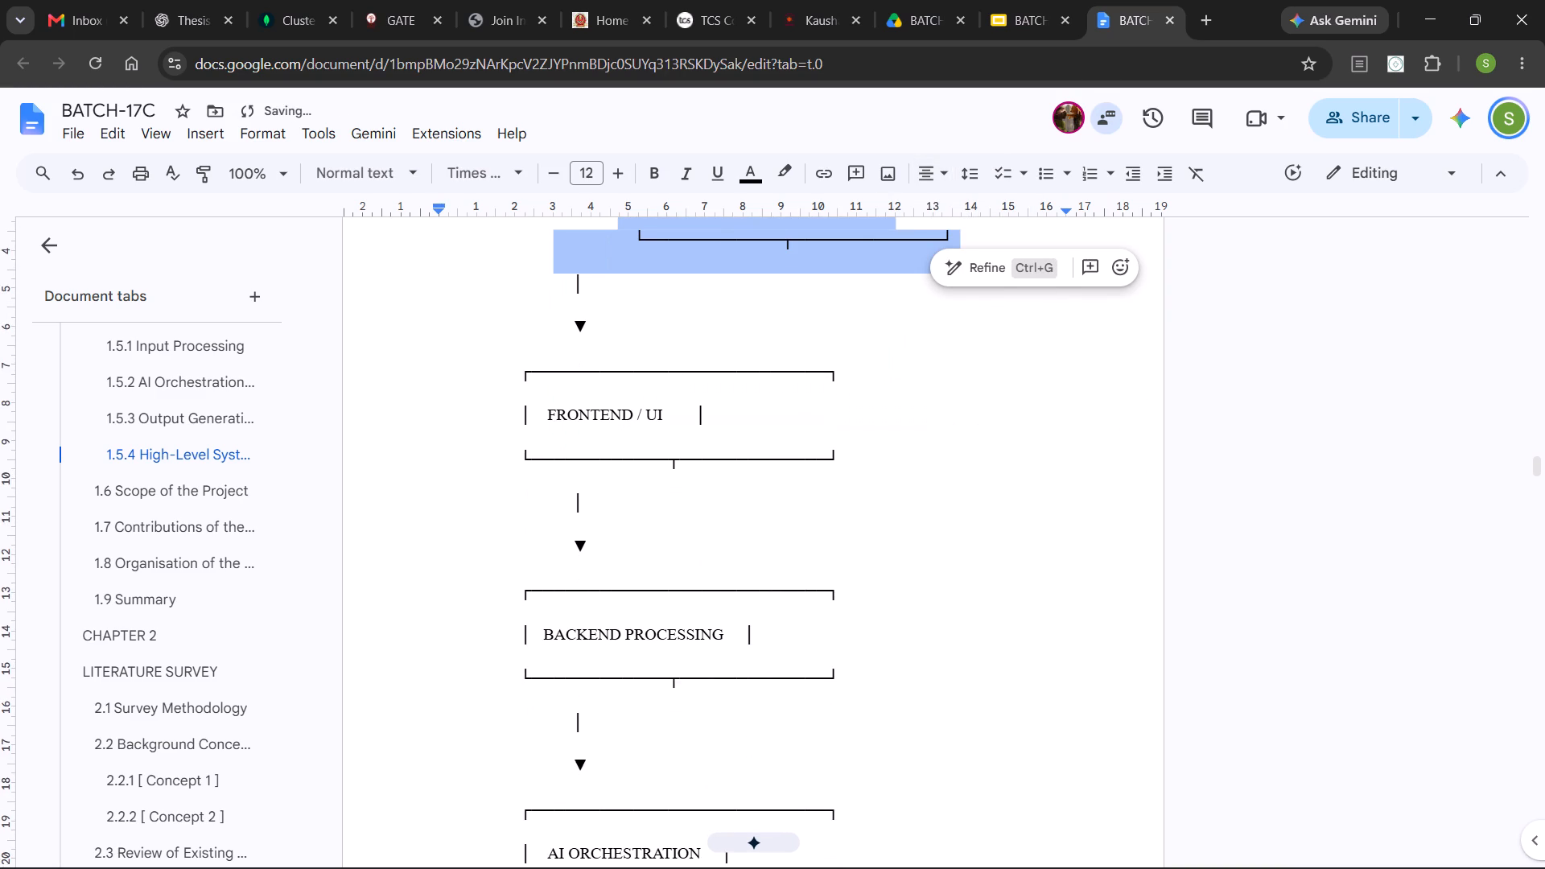
scroll(702, 597, "down", 1)
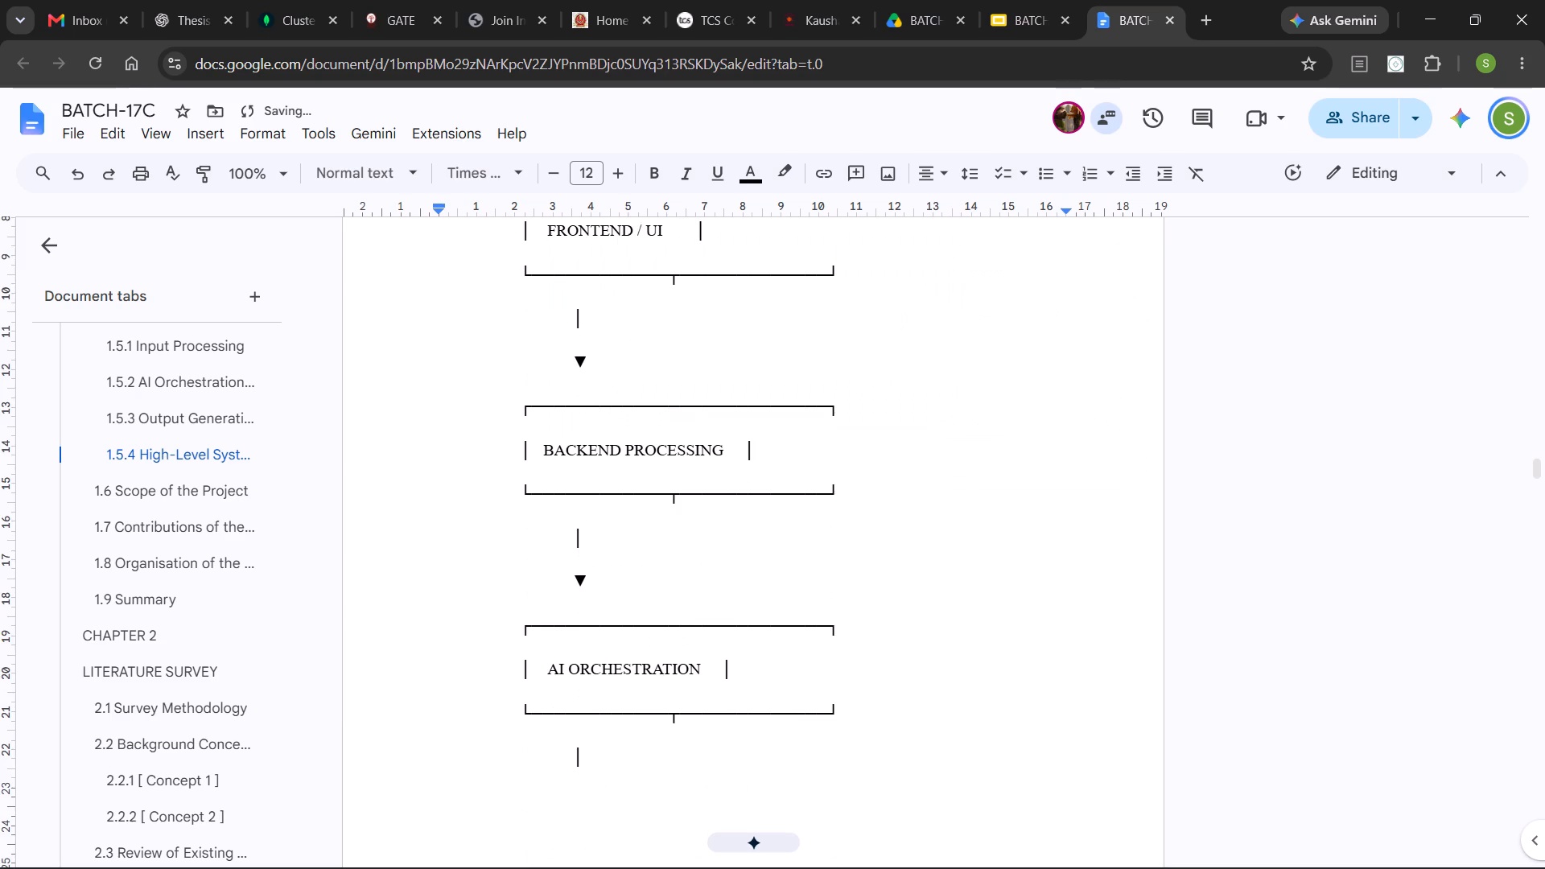
scroll(702, 597, "down", 2)
scroll(587, 579, "down", 2)
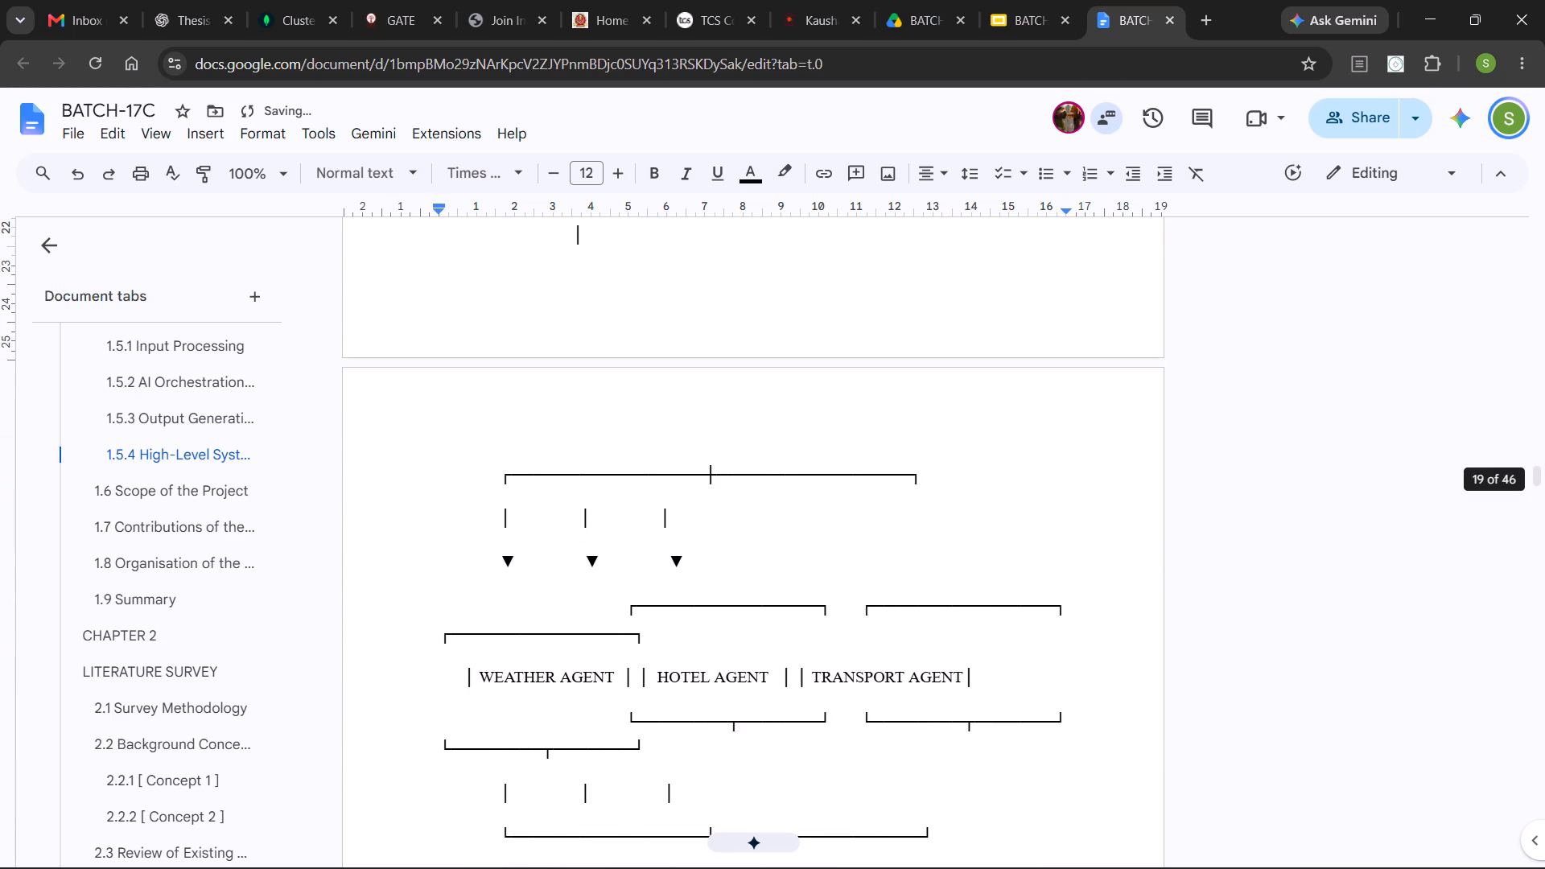
scroll(599, 602, "down", 7)
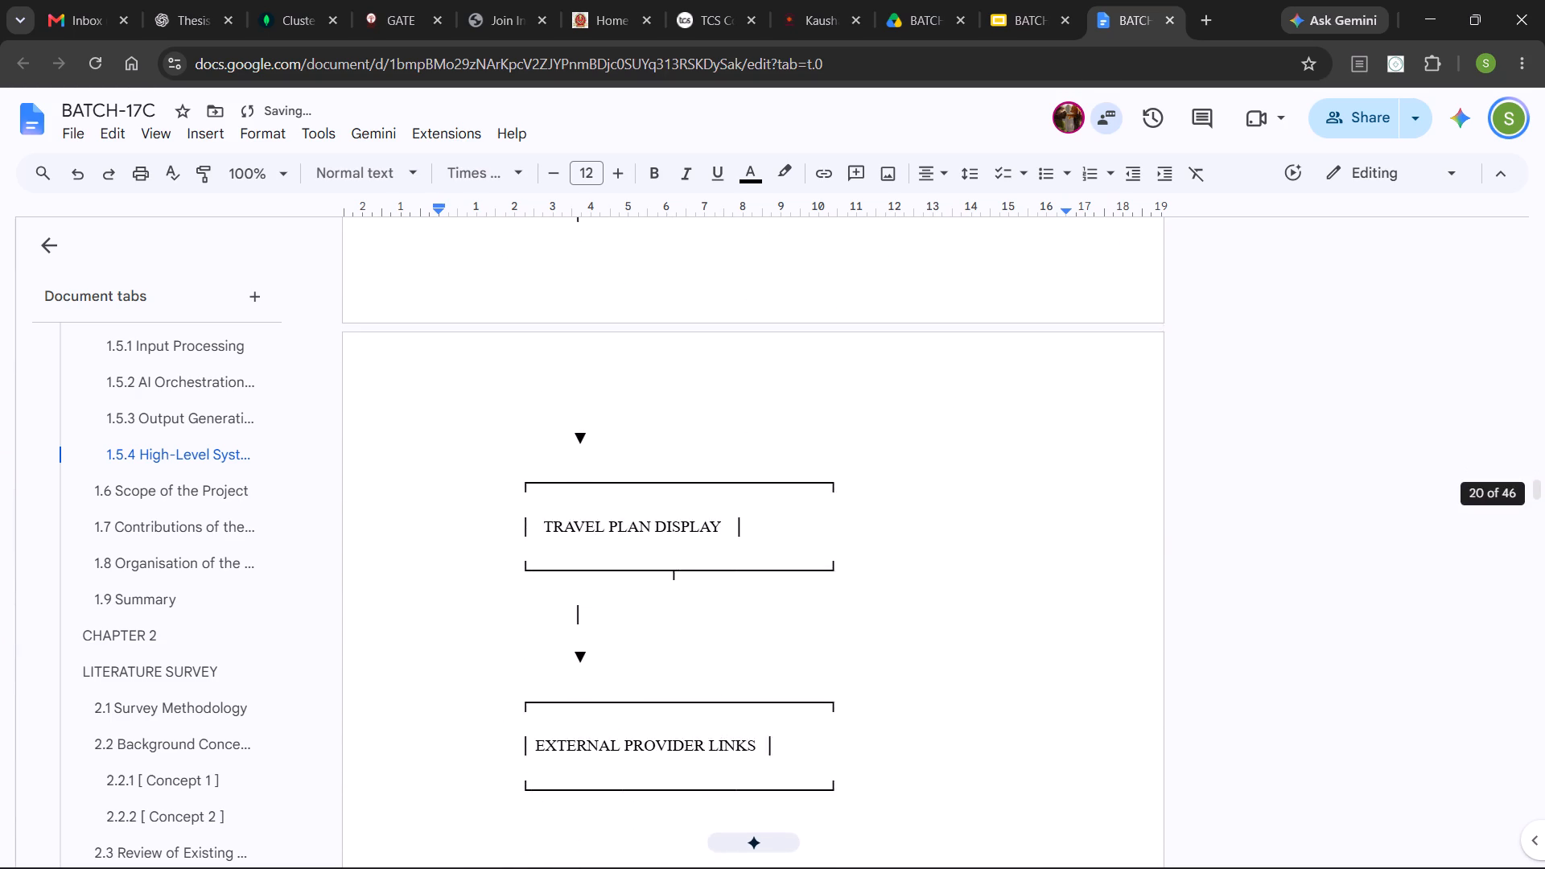
scroll(599, 602, "down", 2)
left_click_drag(855, 443, 522, 59)
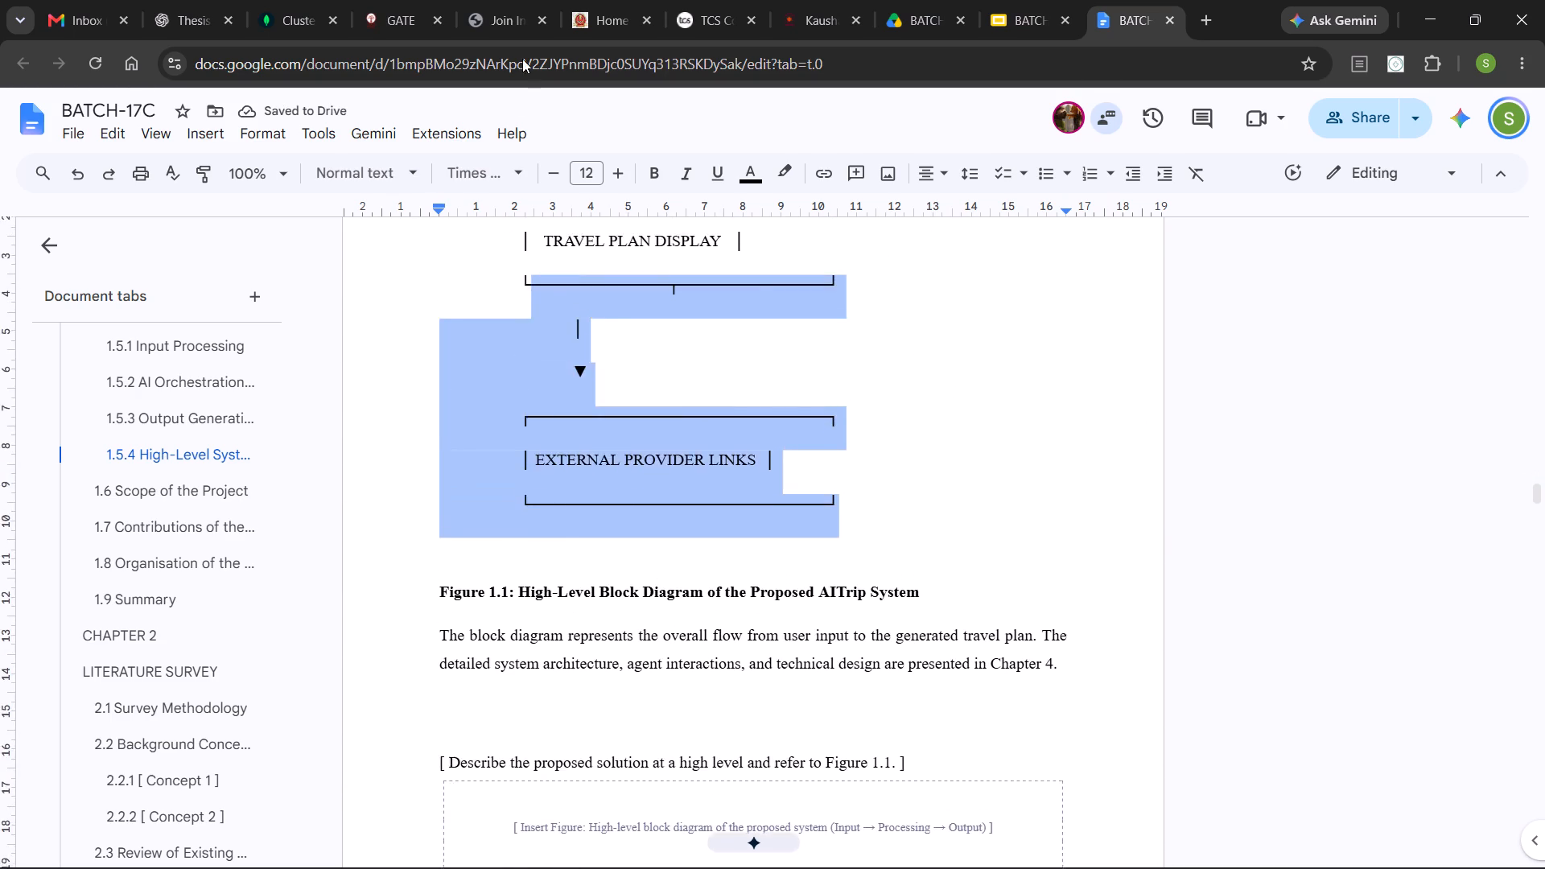
left_click_drag(522, 59, 539, 256)
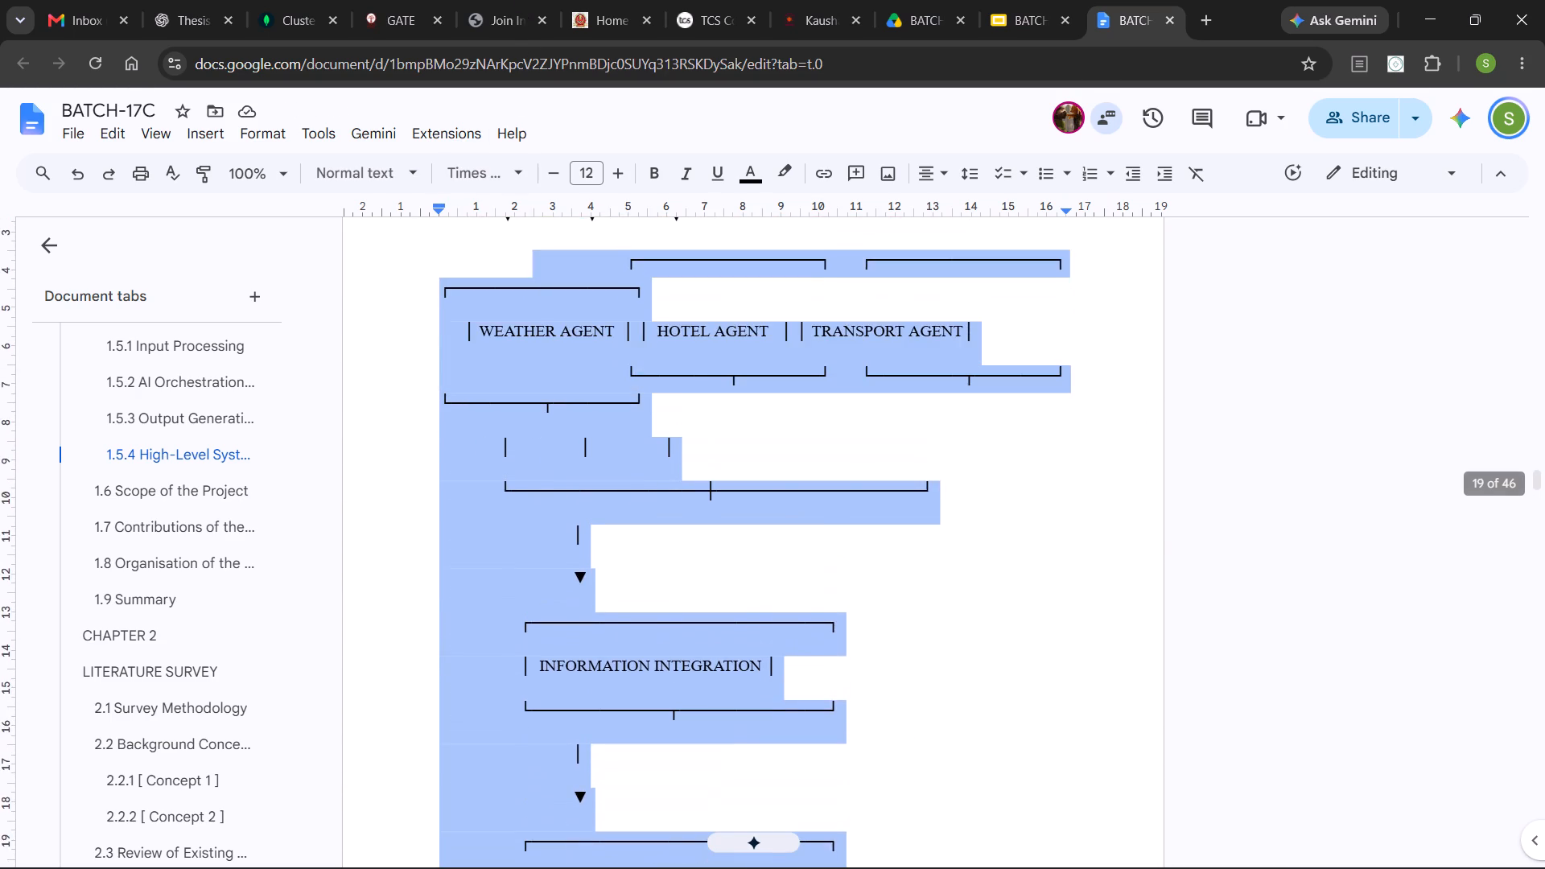
left_click_drag(539, 256, 508, 275)
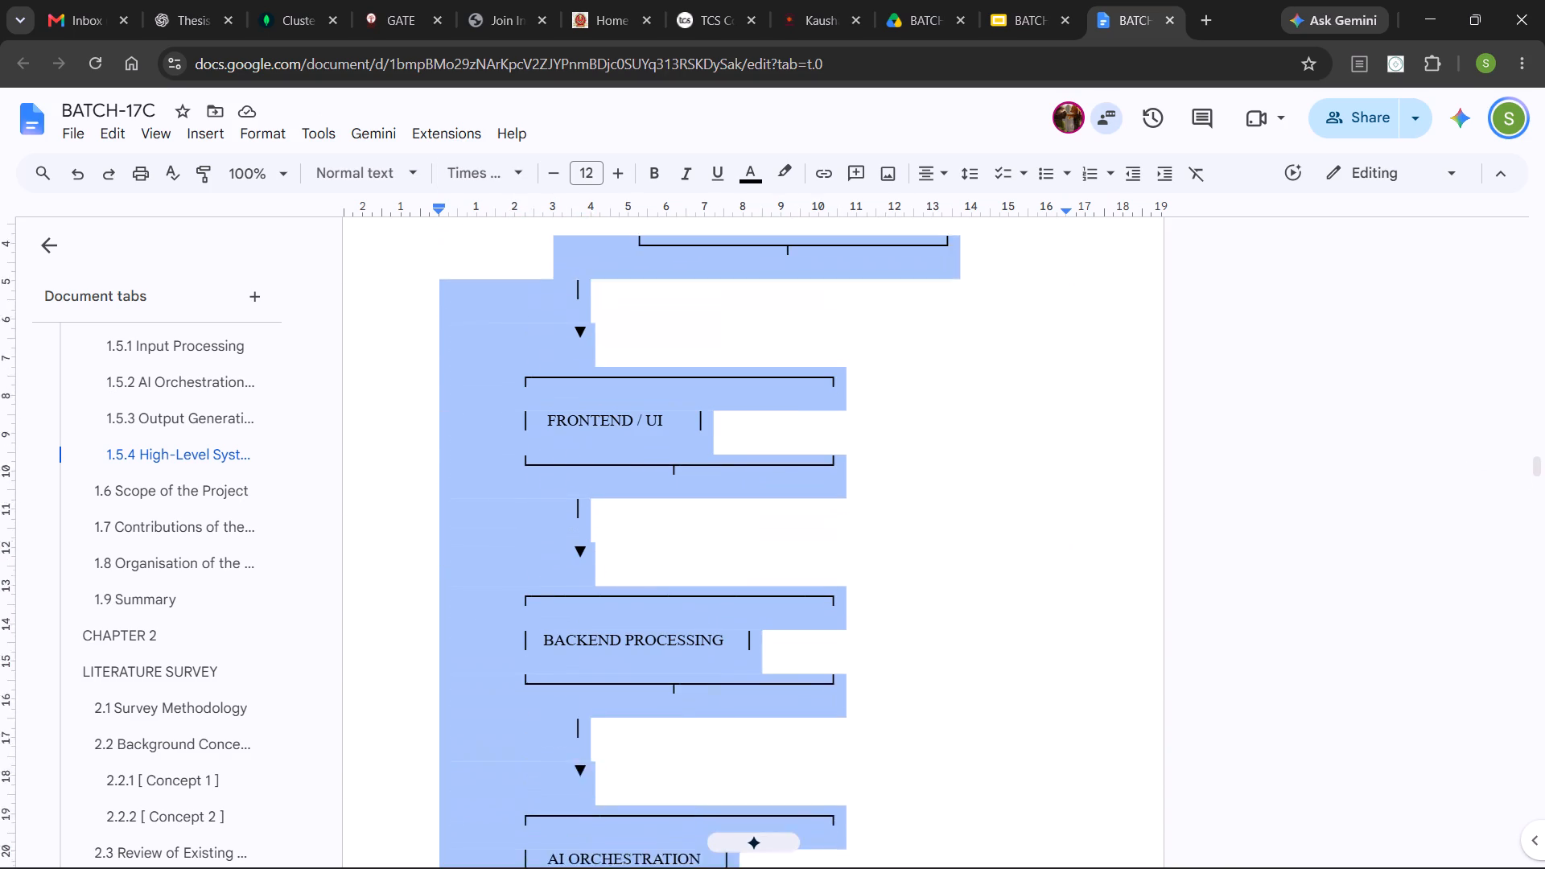
left_click_drag(508, 275, 523, 309)
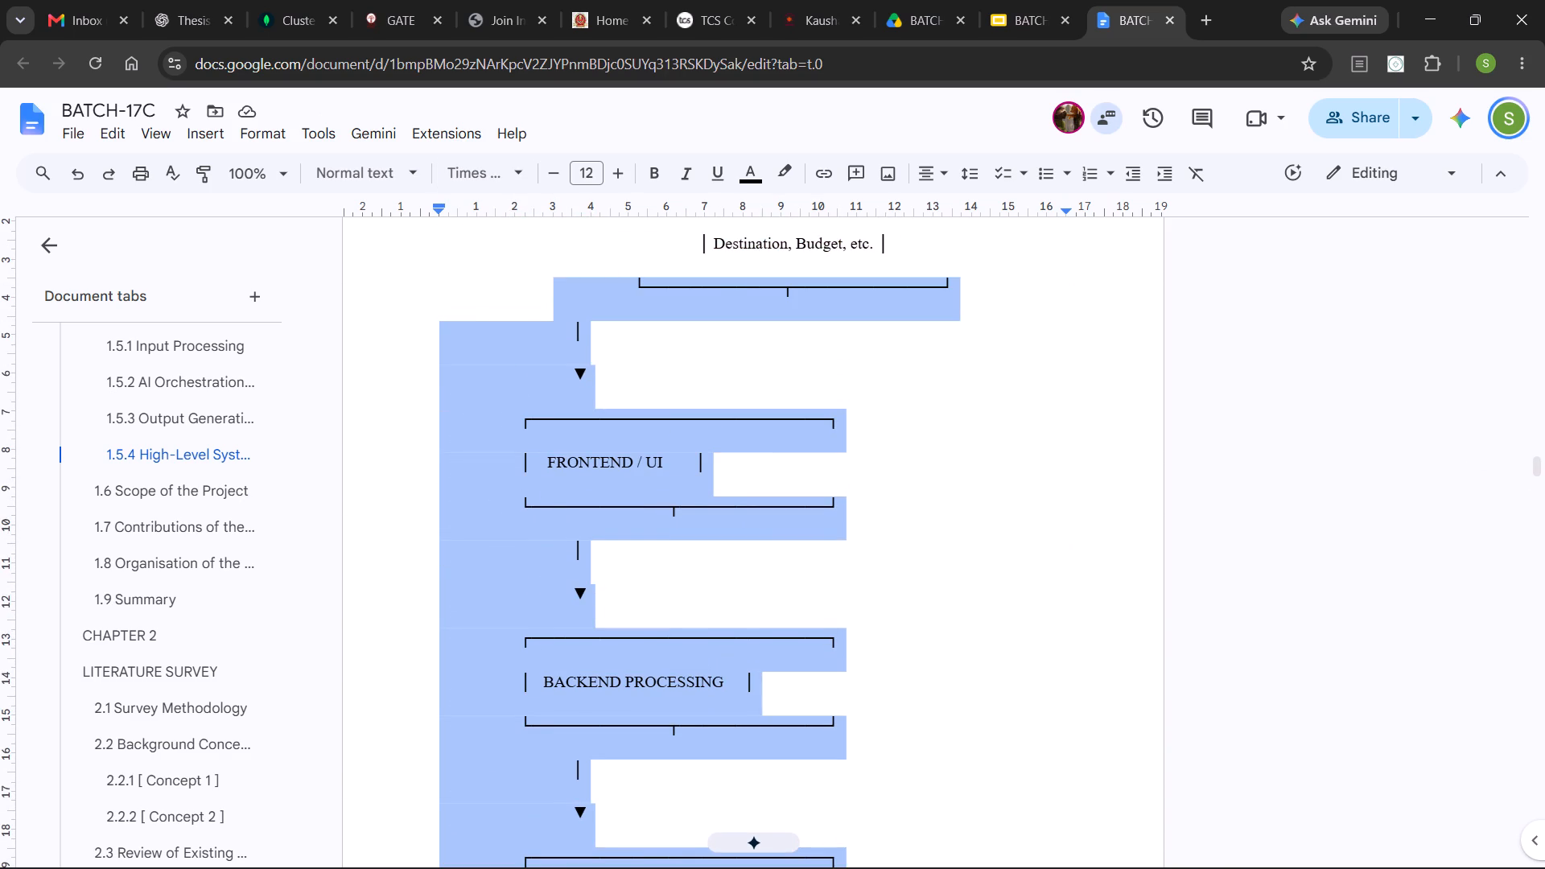
left_click_drag(523, 309, 517, 329)
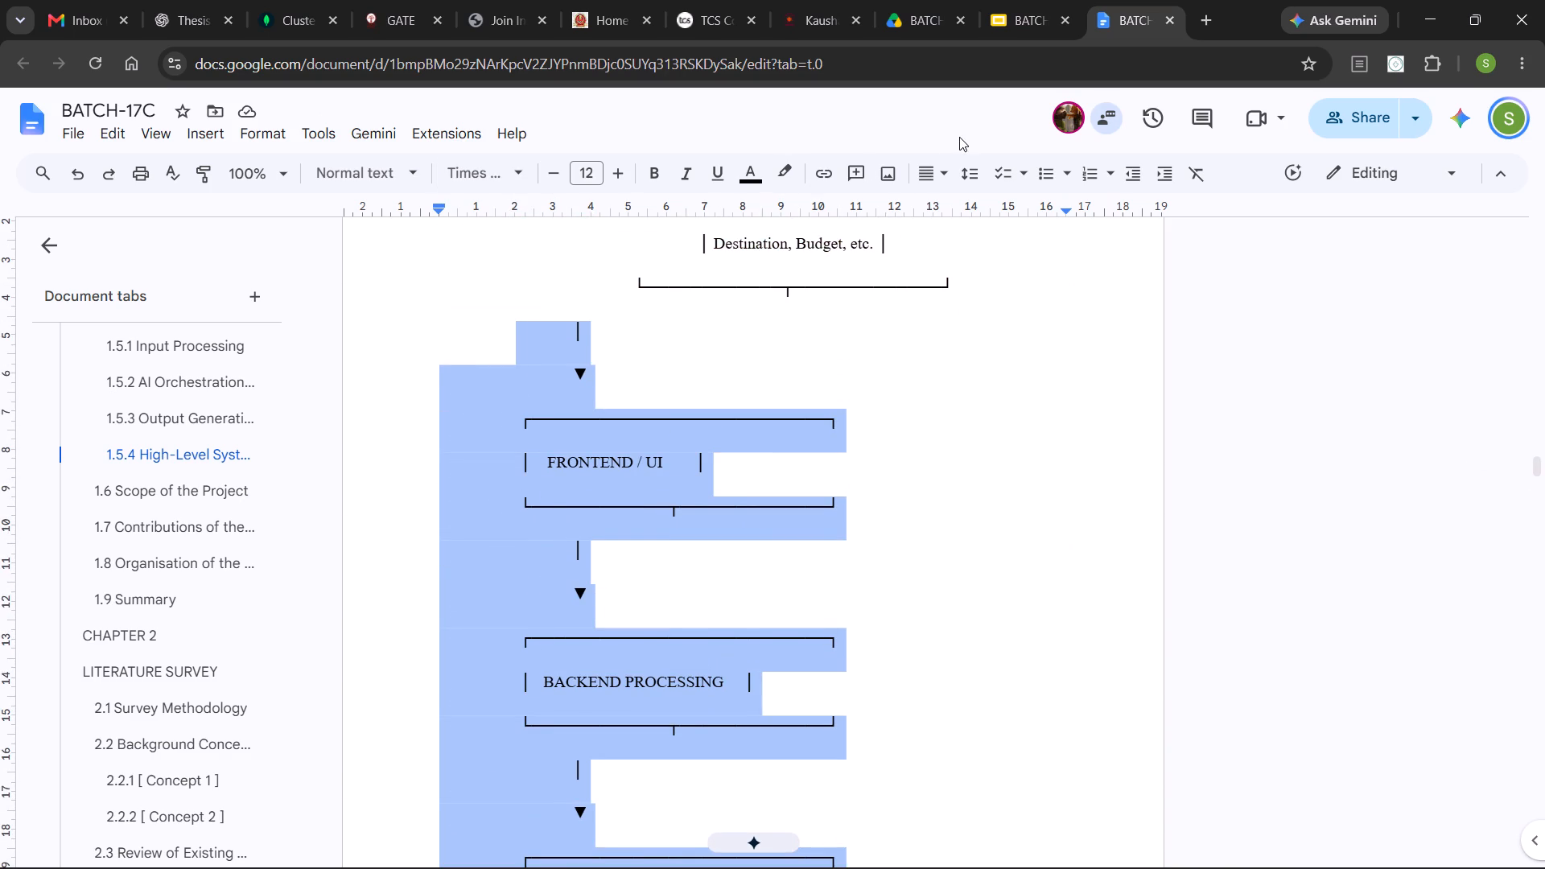
left_click(950, 167)
left_click(965, 202)
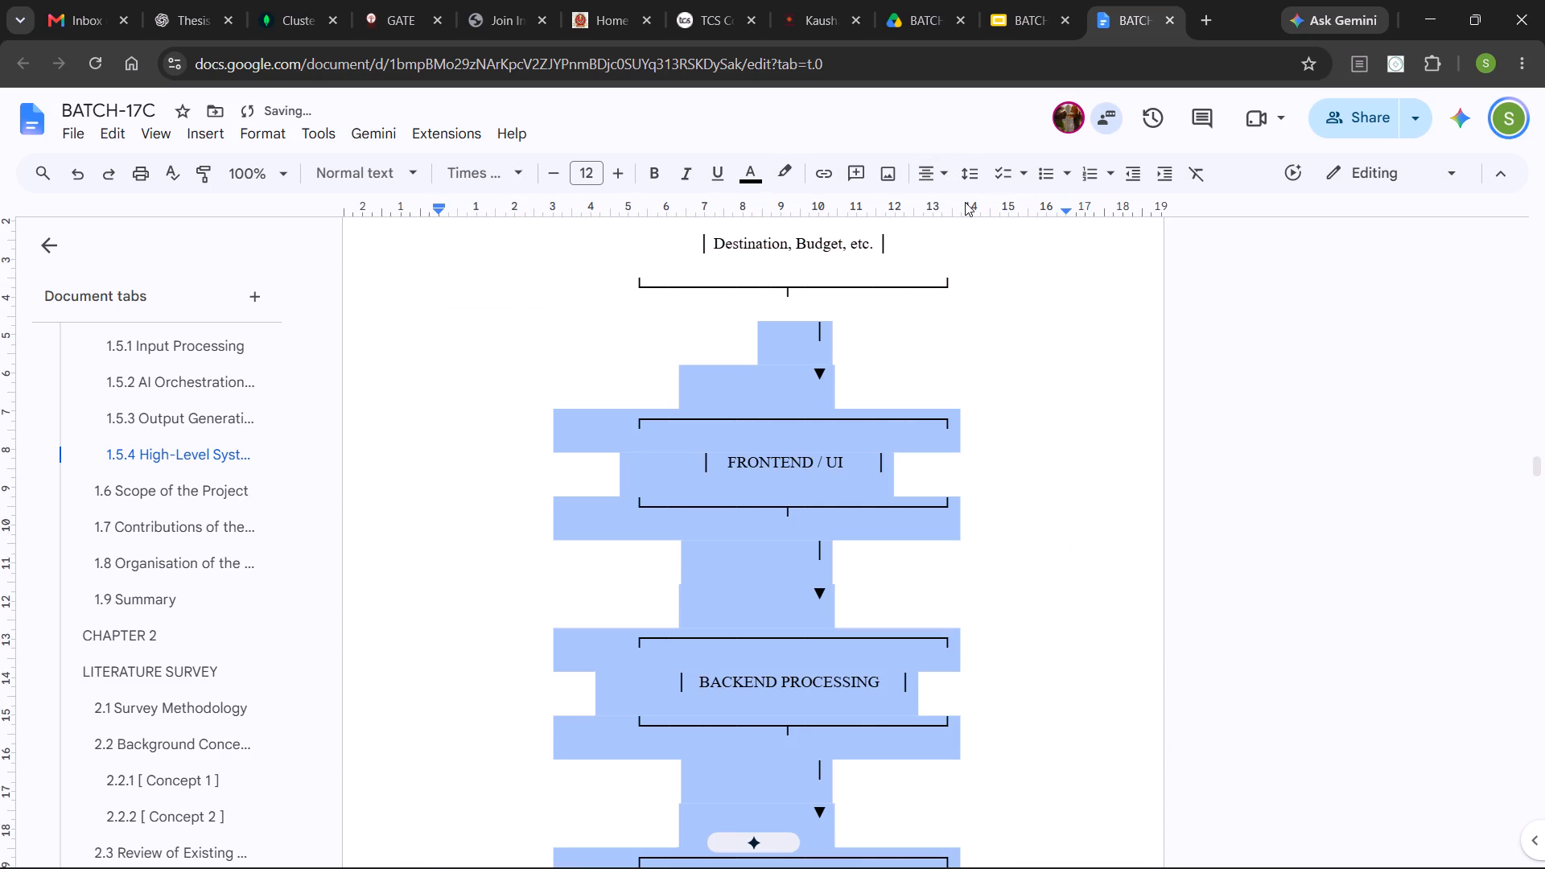
Delete the vertical connector line directly below the USER INPUT box in the block diagram.
left_click(830, 336)
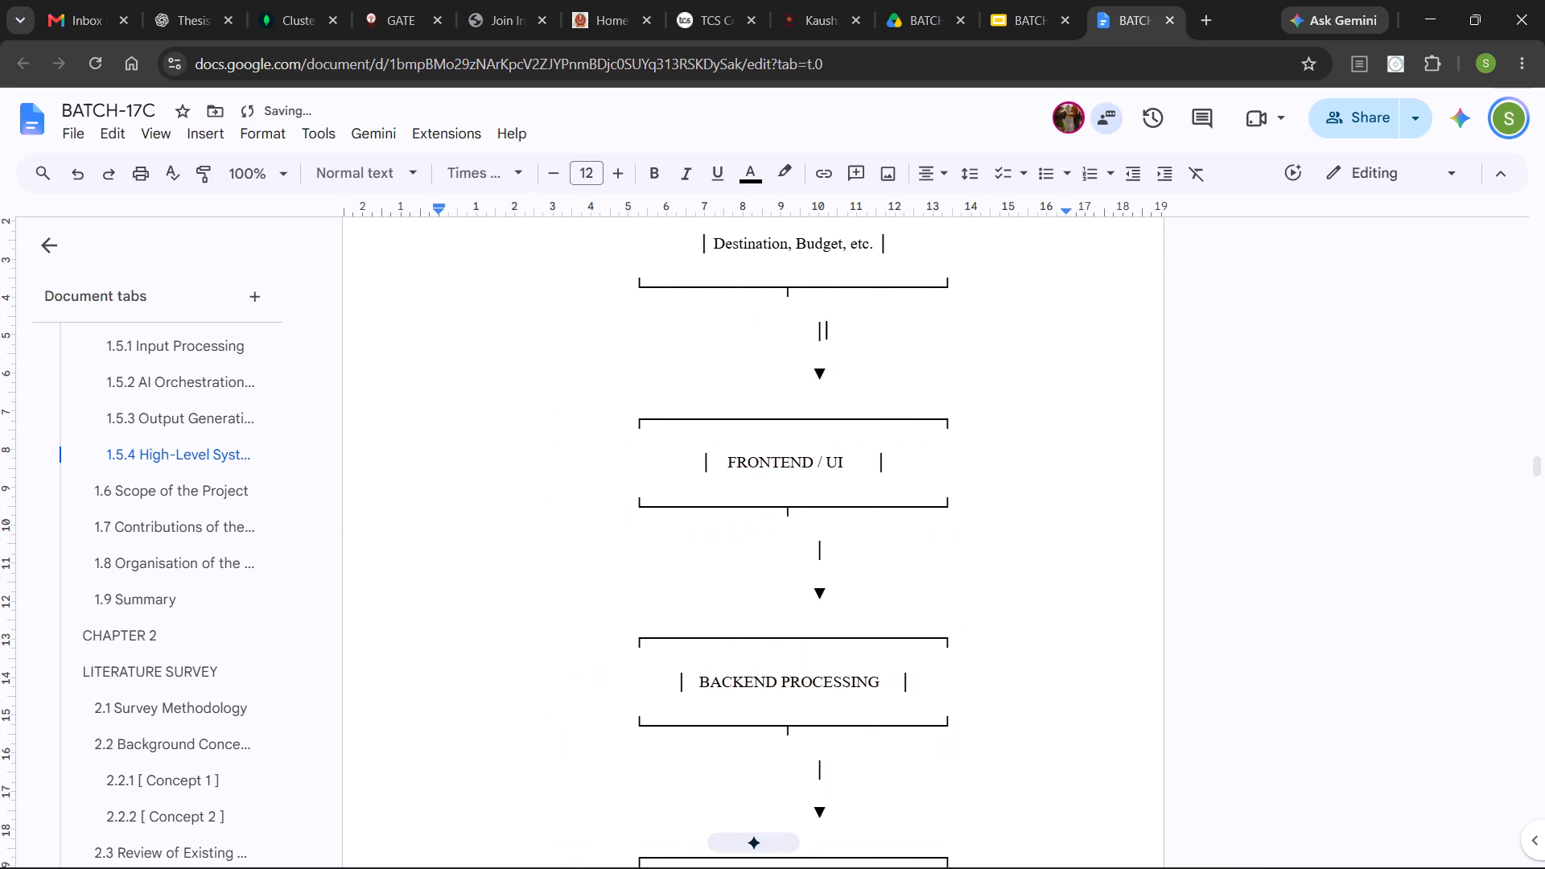
scroll(781, 327, "up", 3)
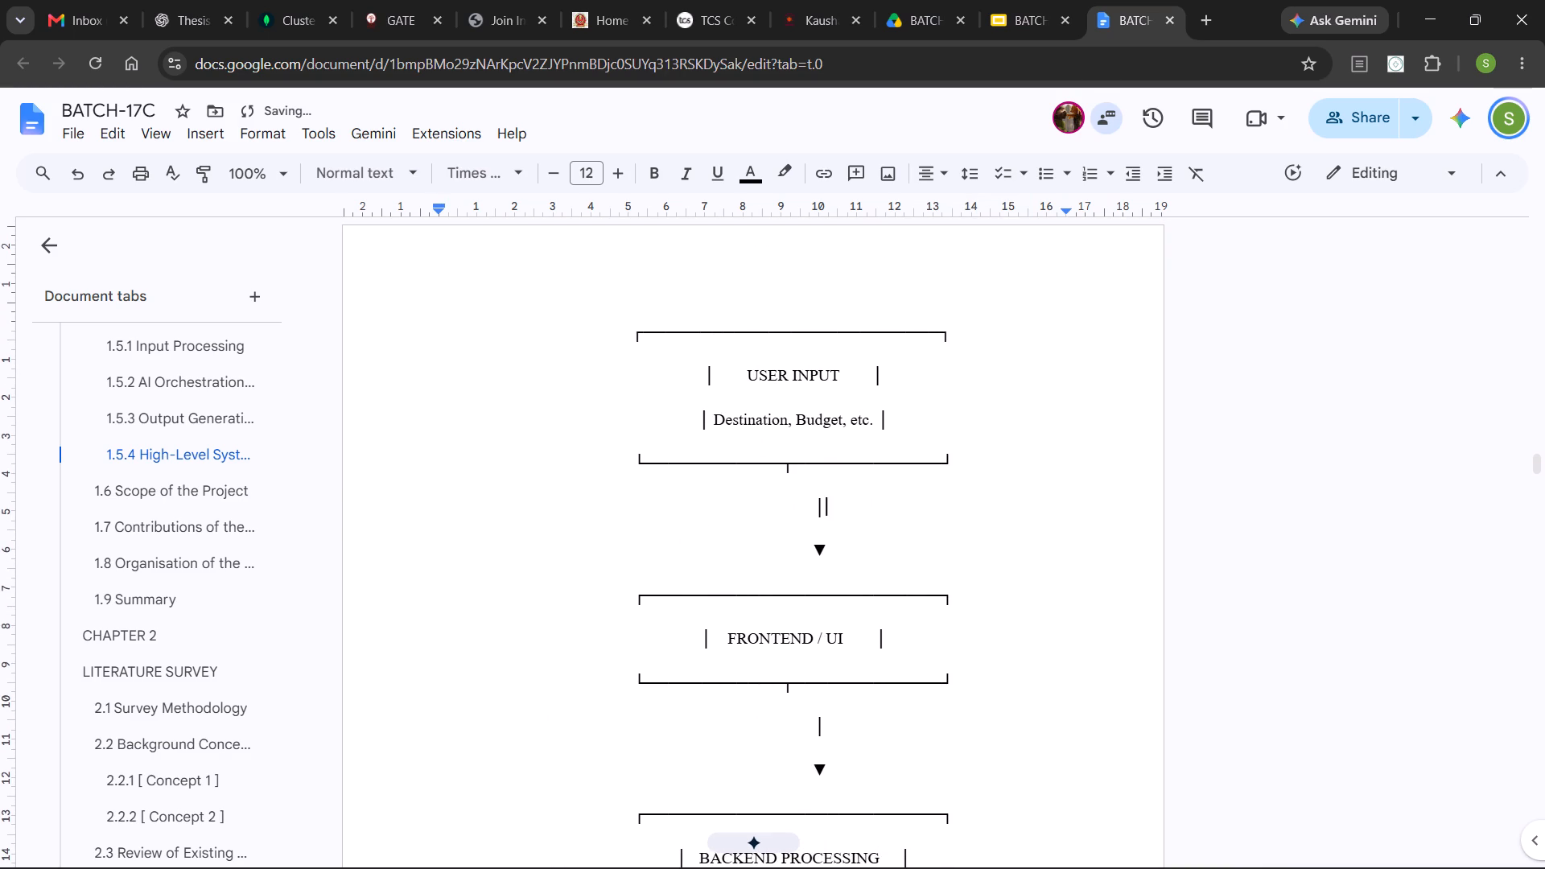
key("BackSpace")
key("BackSpace")
key("BackSpace")
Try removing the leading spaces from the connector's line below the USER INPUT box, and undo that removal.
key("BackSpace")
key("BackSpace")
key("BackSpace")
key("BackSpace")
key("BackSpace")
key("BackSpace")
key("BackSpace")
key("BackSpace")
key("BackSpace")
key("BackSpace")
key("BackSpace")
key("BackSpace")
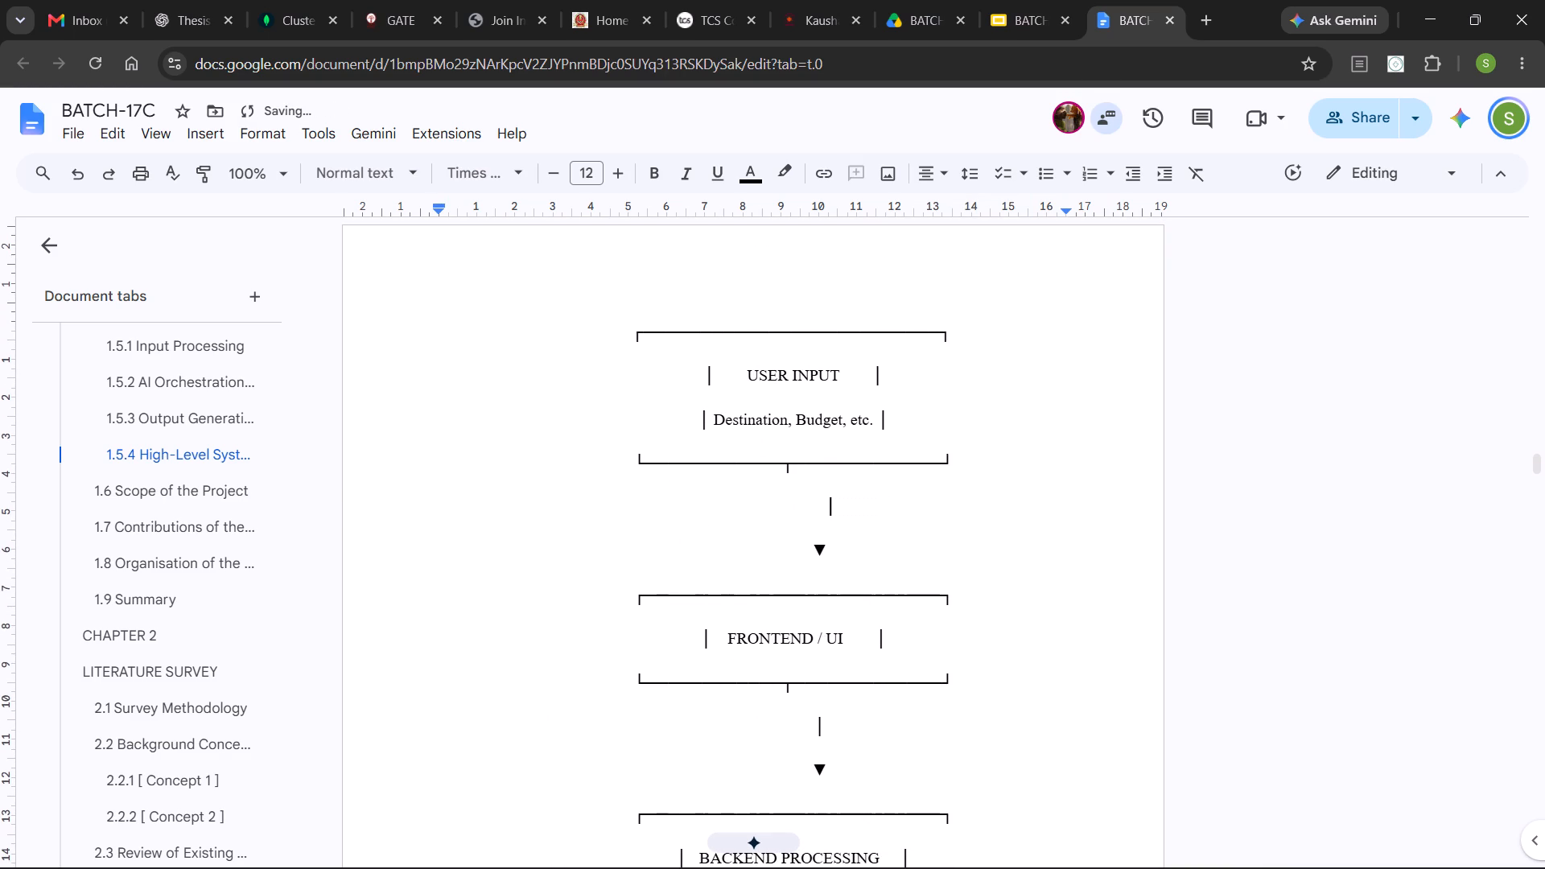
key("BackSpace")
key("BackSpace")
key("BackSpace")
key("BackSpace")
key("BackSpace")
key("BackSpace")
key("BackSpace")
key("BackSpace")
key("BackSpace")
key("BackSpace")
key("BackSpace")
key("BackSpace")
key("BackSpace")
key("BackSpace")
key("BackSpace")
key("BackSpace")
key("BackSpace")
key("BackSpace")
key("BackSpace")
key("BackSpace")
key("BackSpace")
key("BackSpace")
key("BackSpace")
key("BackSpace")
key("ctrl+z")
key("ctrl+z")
Review the alignment of the remaining block diagram, its Figure 1.1 caption and the template content down to section 1.6 Scope of the Project.
scroll(843, 500, "down", 1)
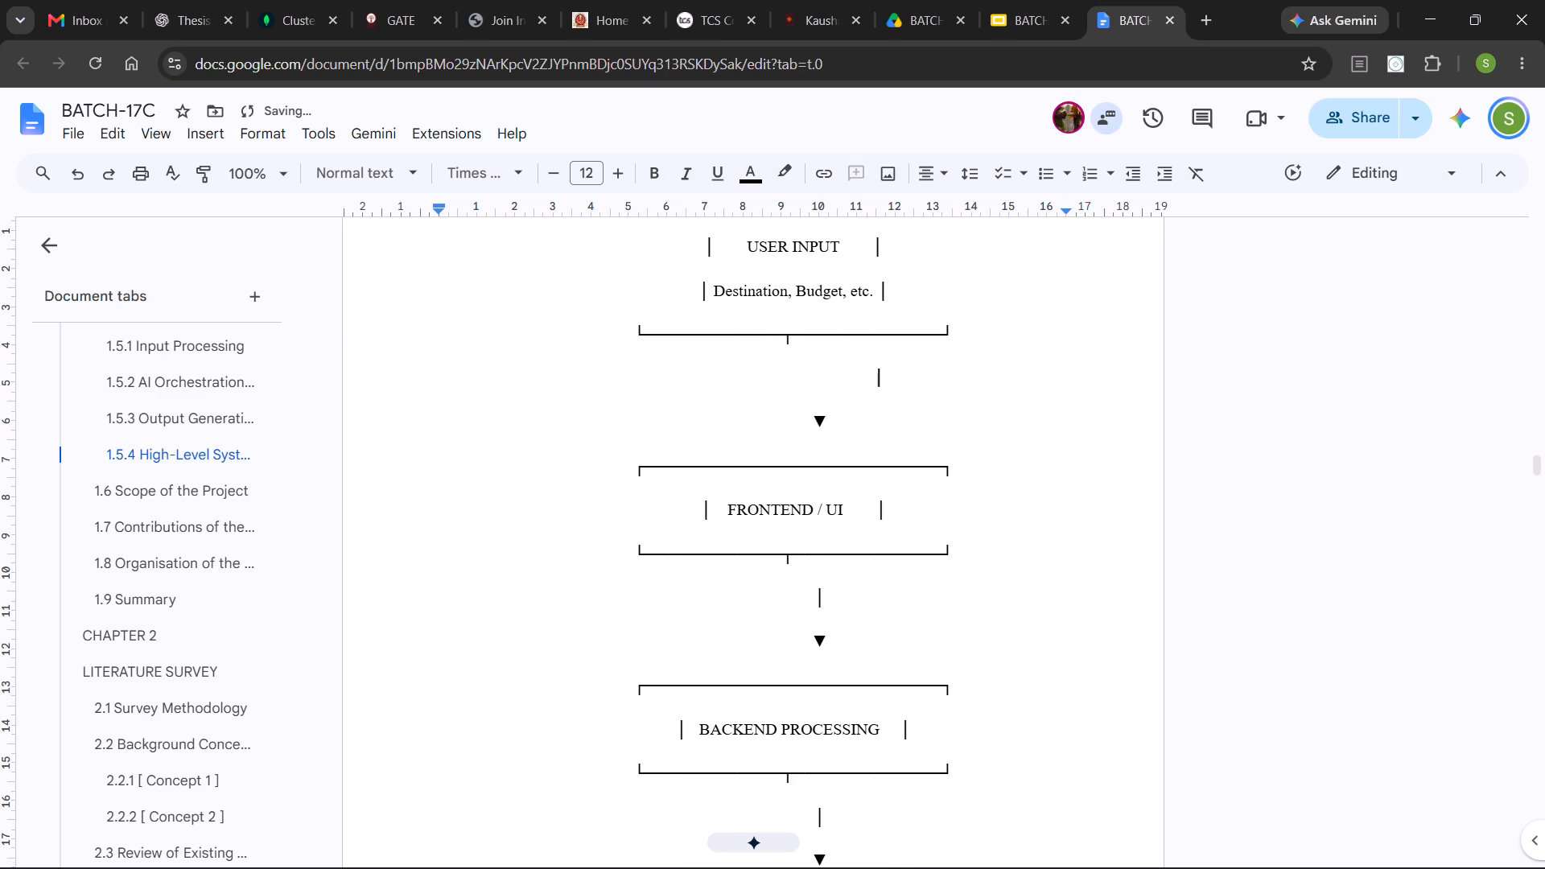
scroll(785, 533, "down", 4)
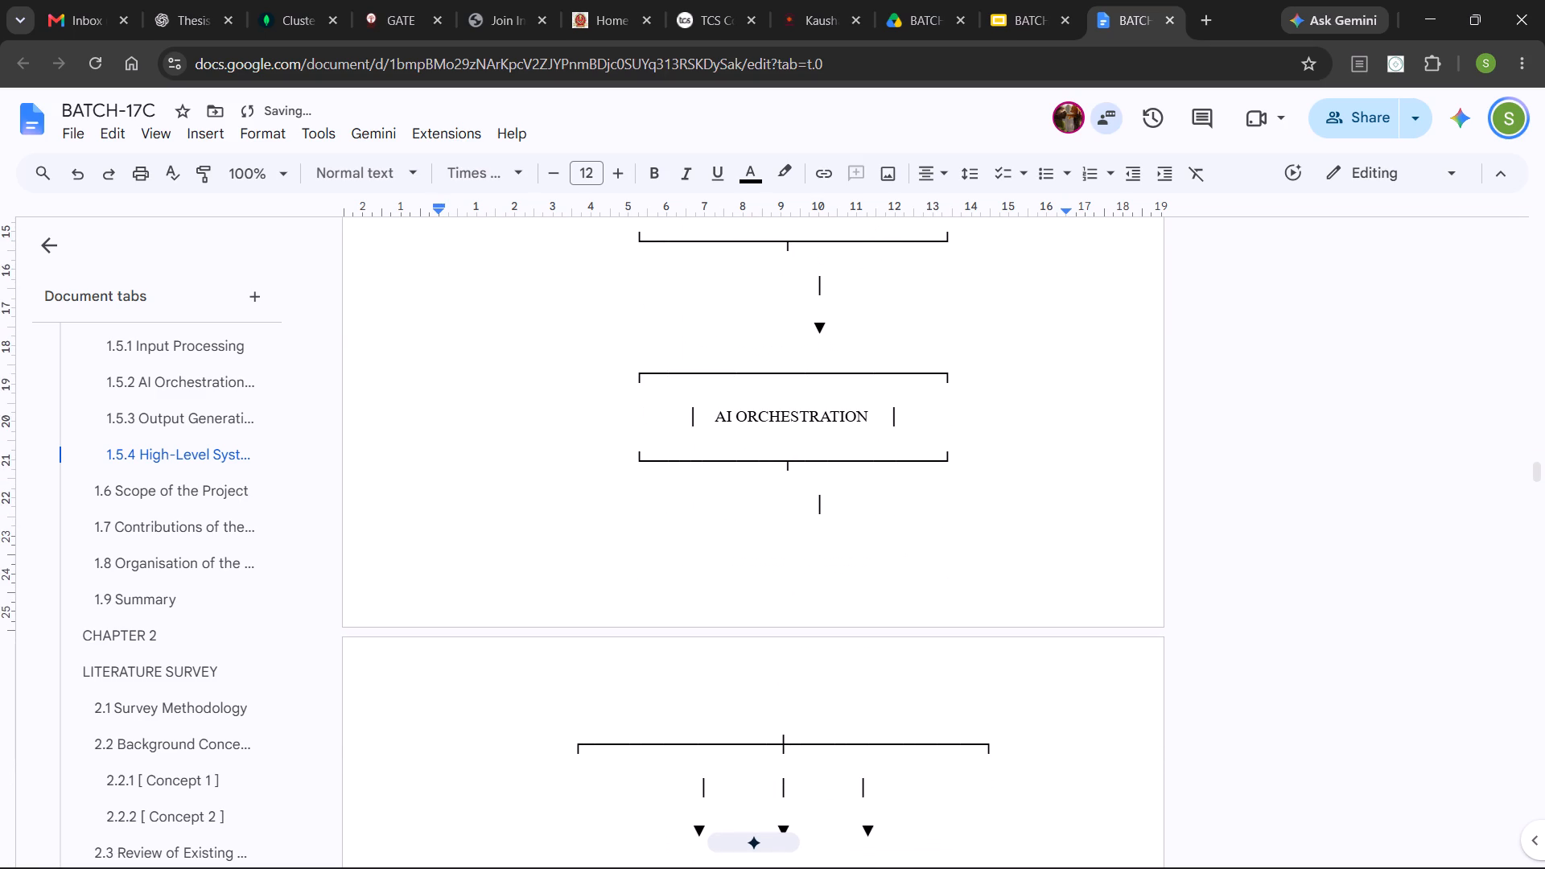
scroll(742, 542, "down", 2)
scroll(763, 611, "down", 2)
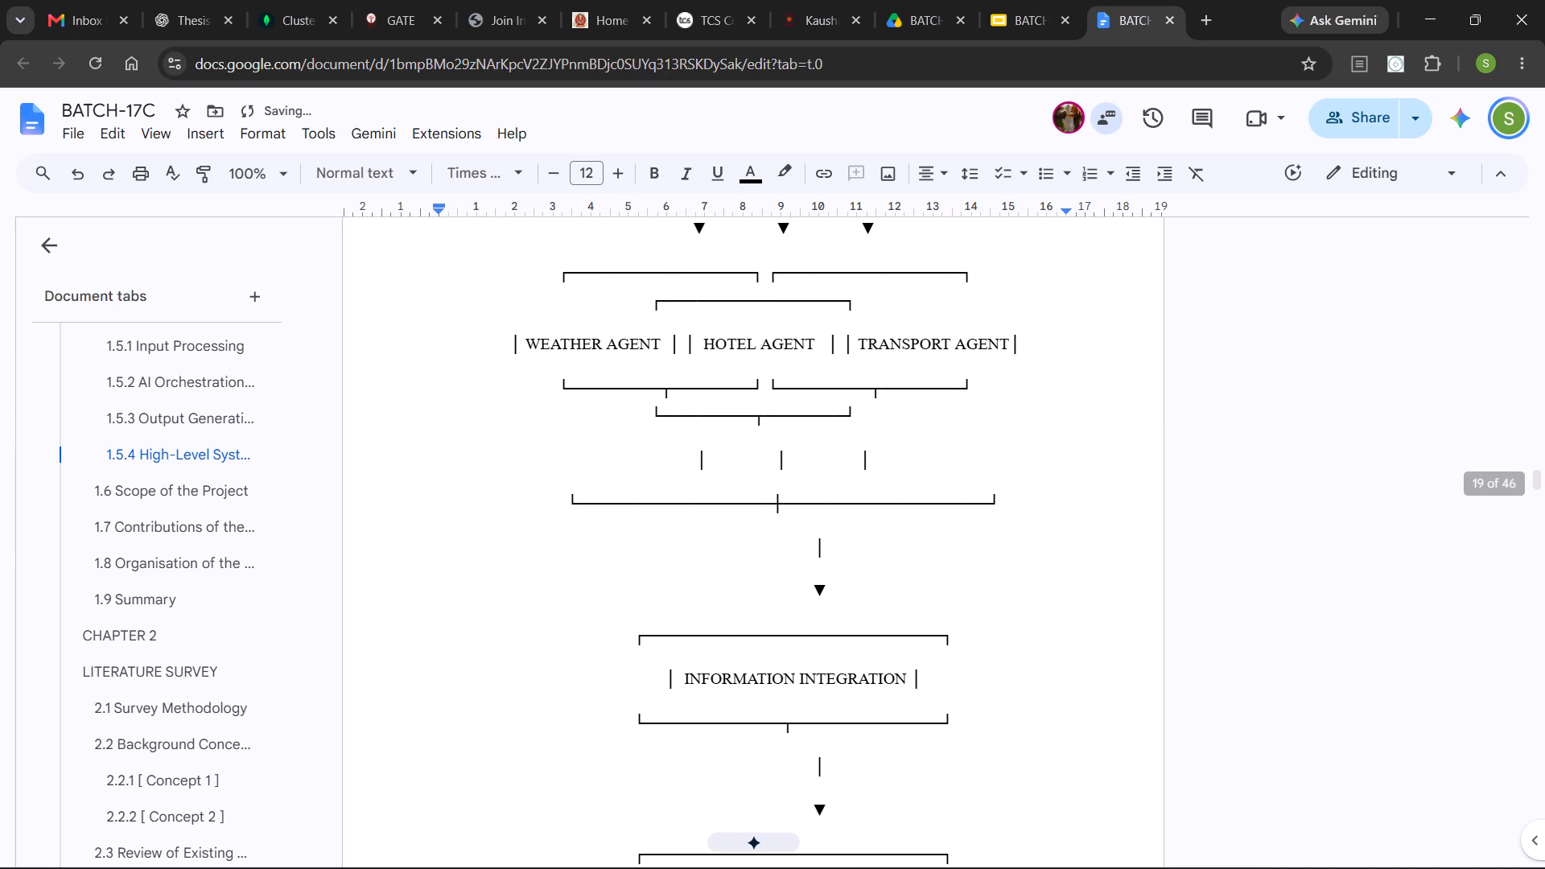
scroll(823, 501, "up", 1)
scroll(823, 501, "down", 2)
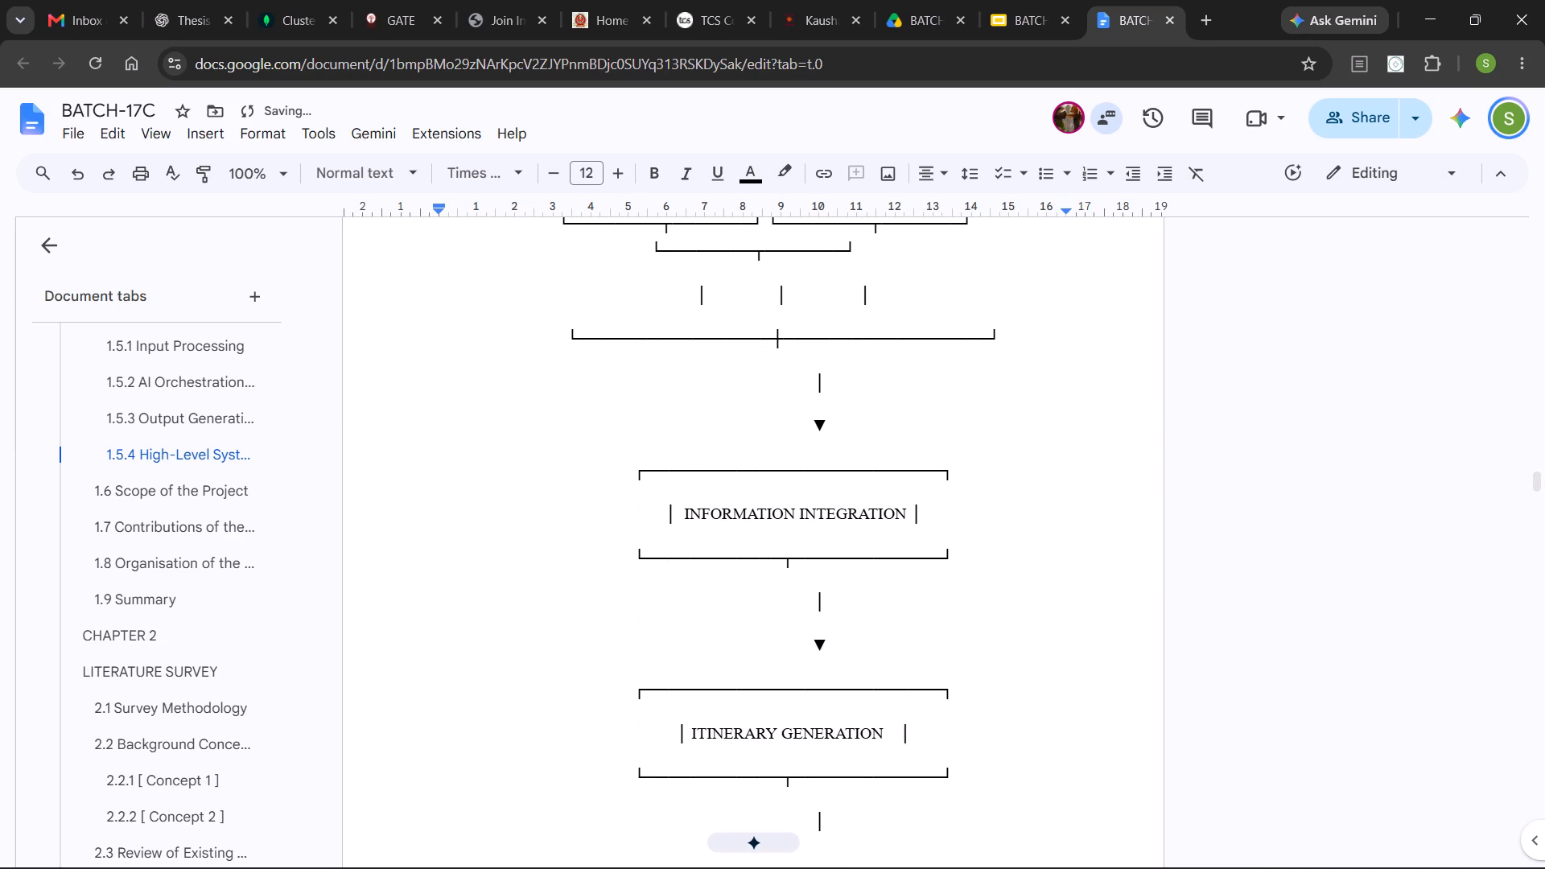
scroll(818, 434, "down", 1)
scroll(842, 358, "down", 2)
scroll(858, 458, "down", 3)
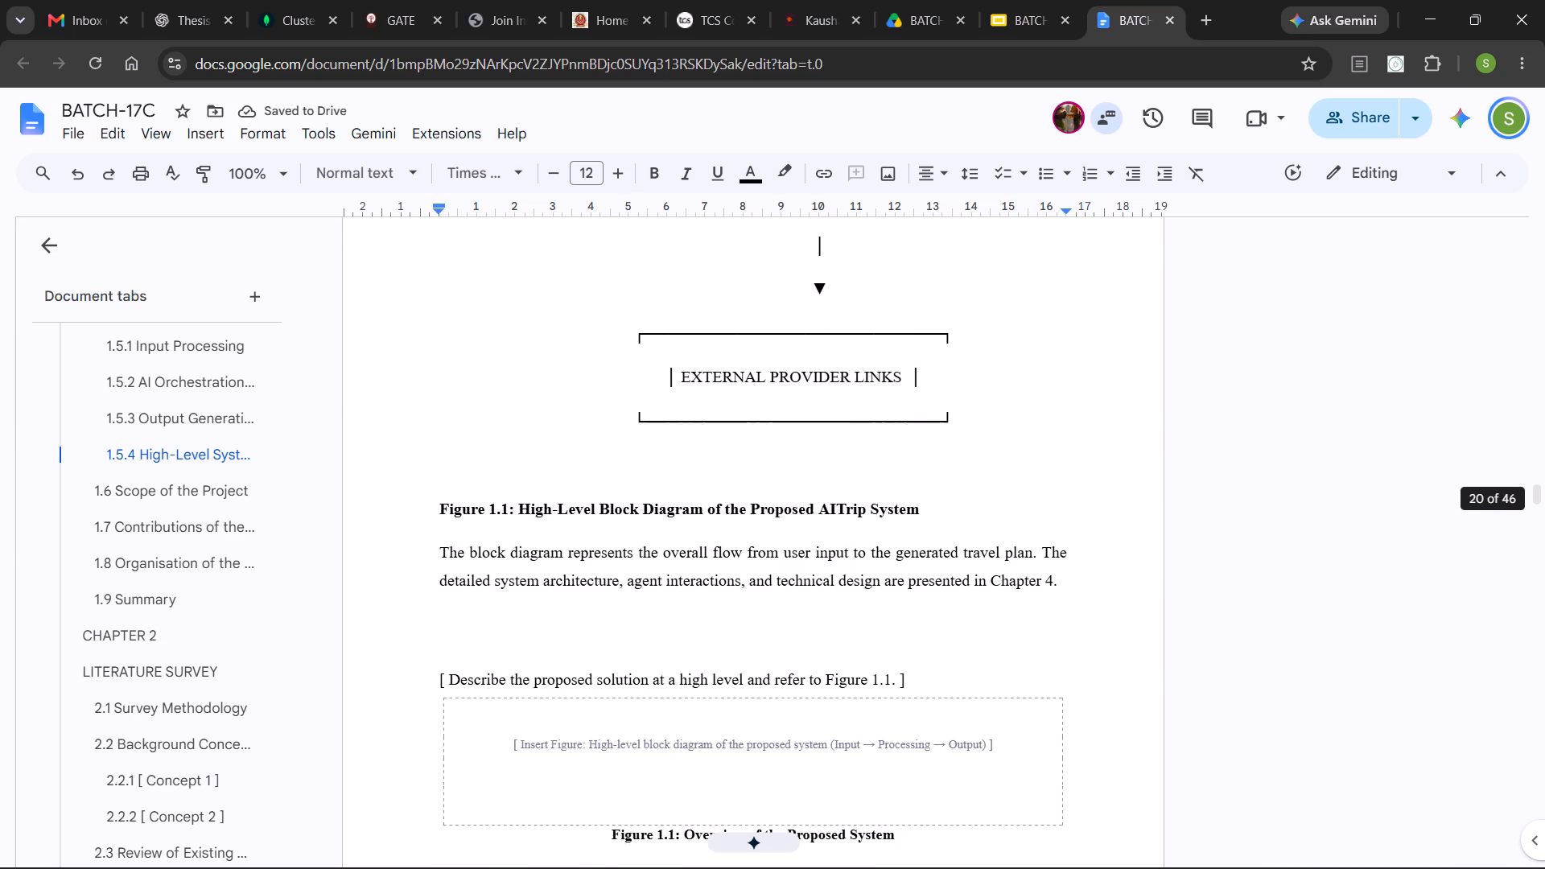
scroll(867, 500, "down", 1)
scroll(789, 521, "down", 1)
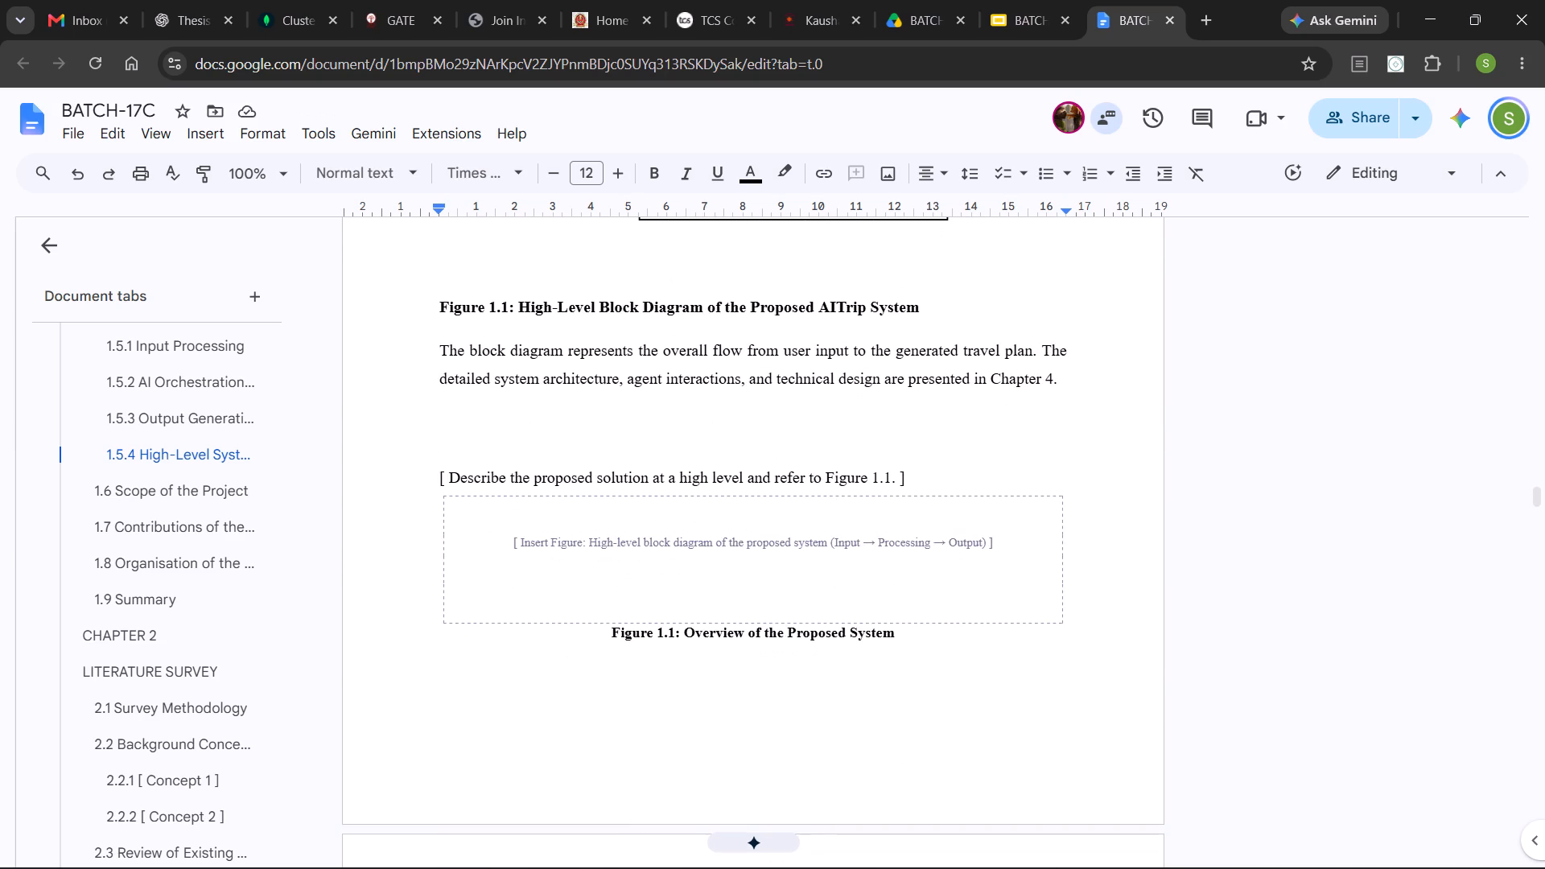
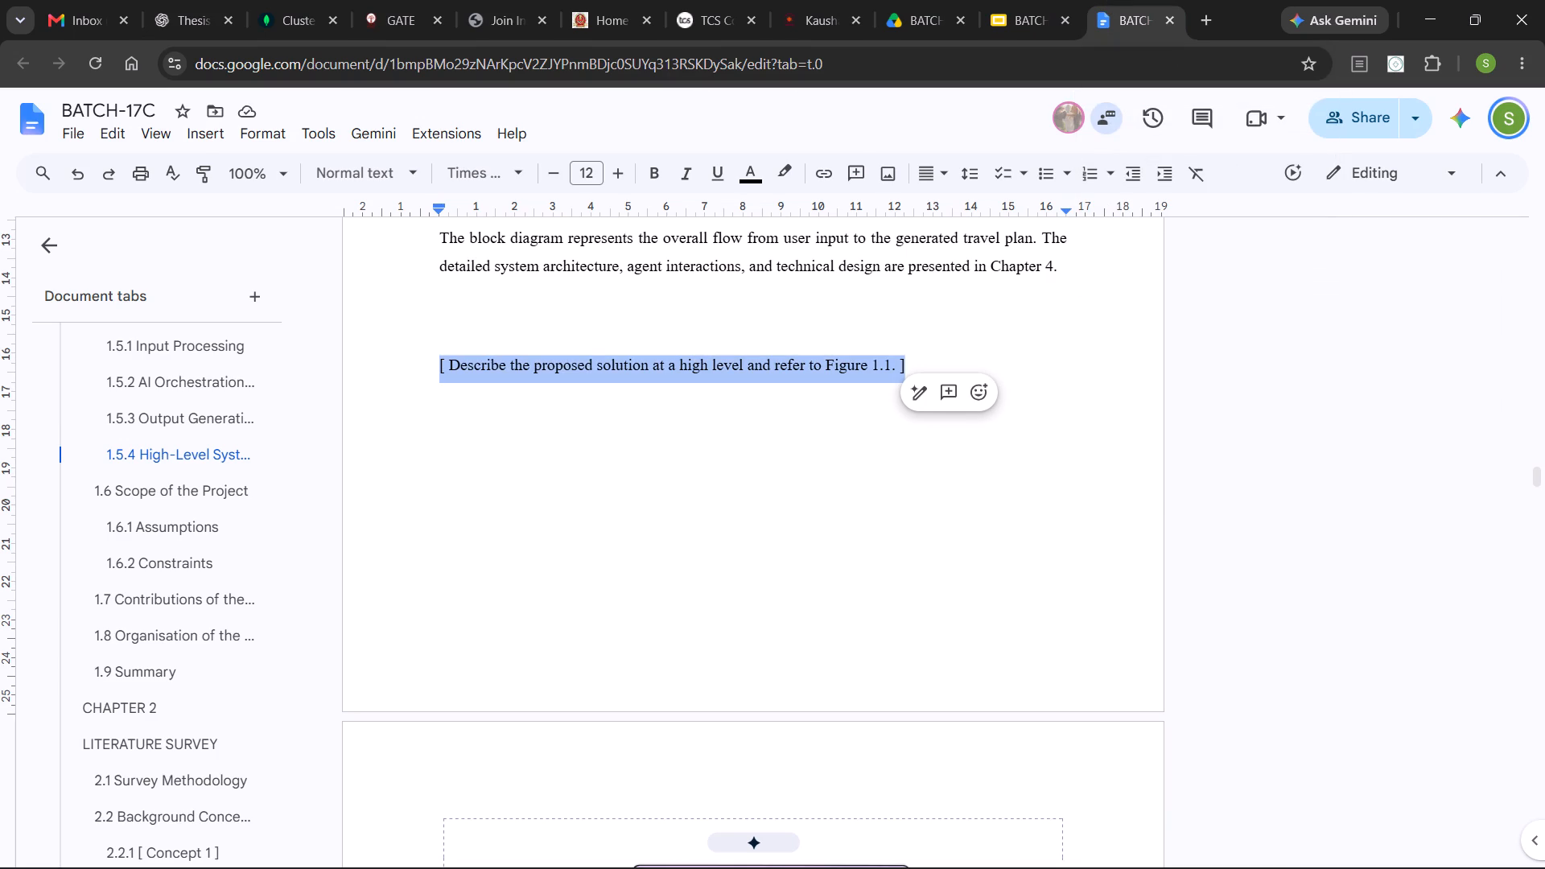
key("BackSpace")
key("BackSpace")
key("BackSpace")
key("BackSpace")
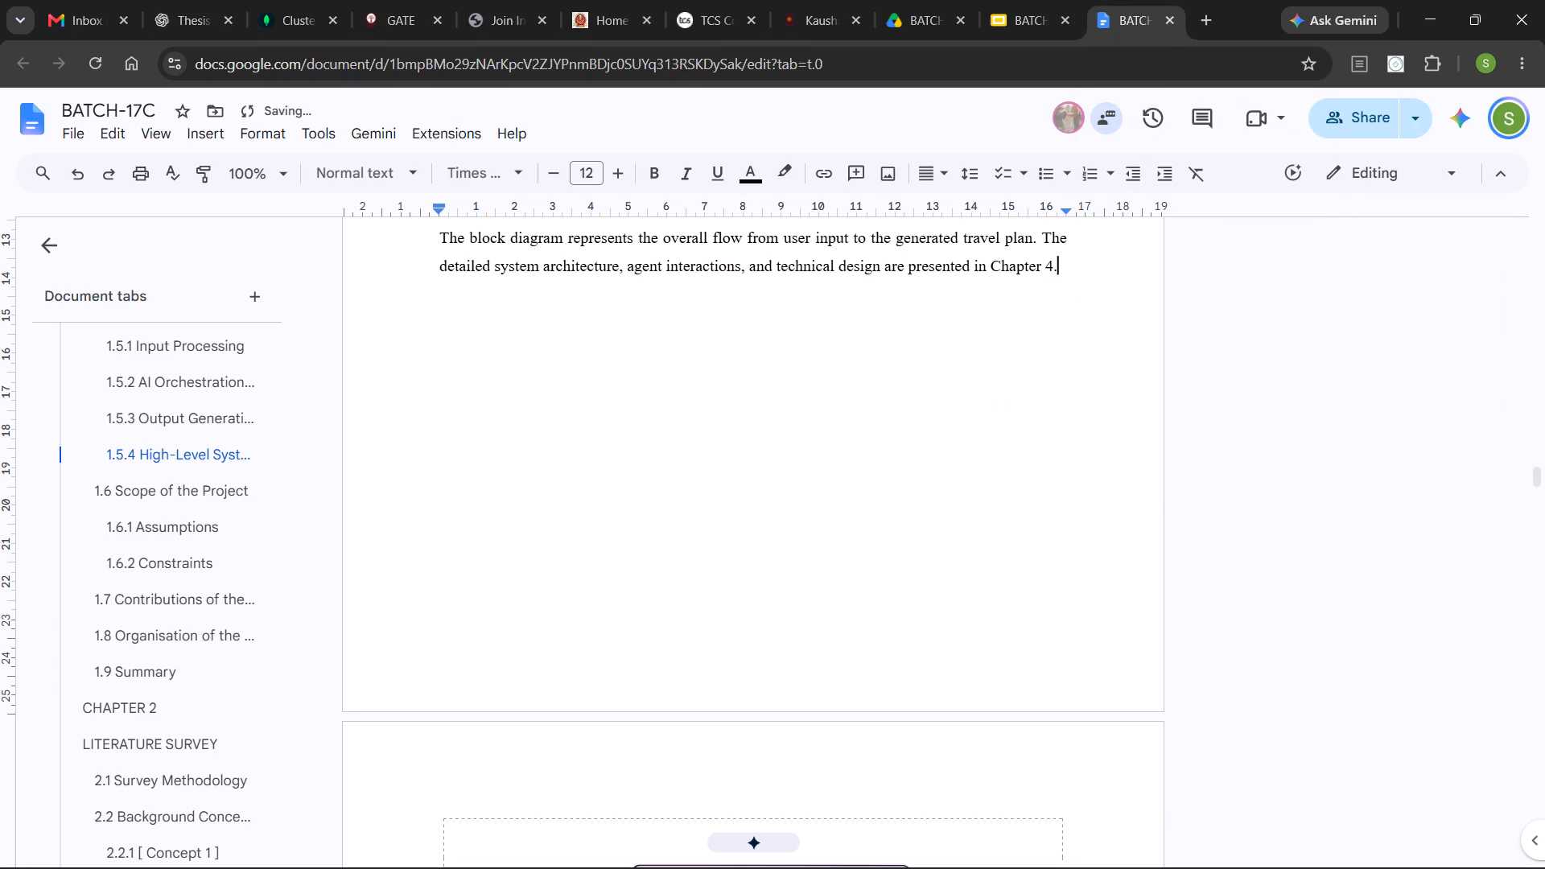
scroll(723, 430, "up", 4)
scroll(744, 522, "down", 1)
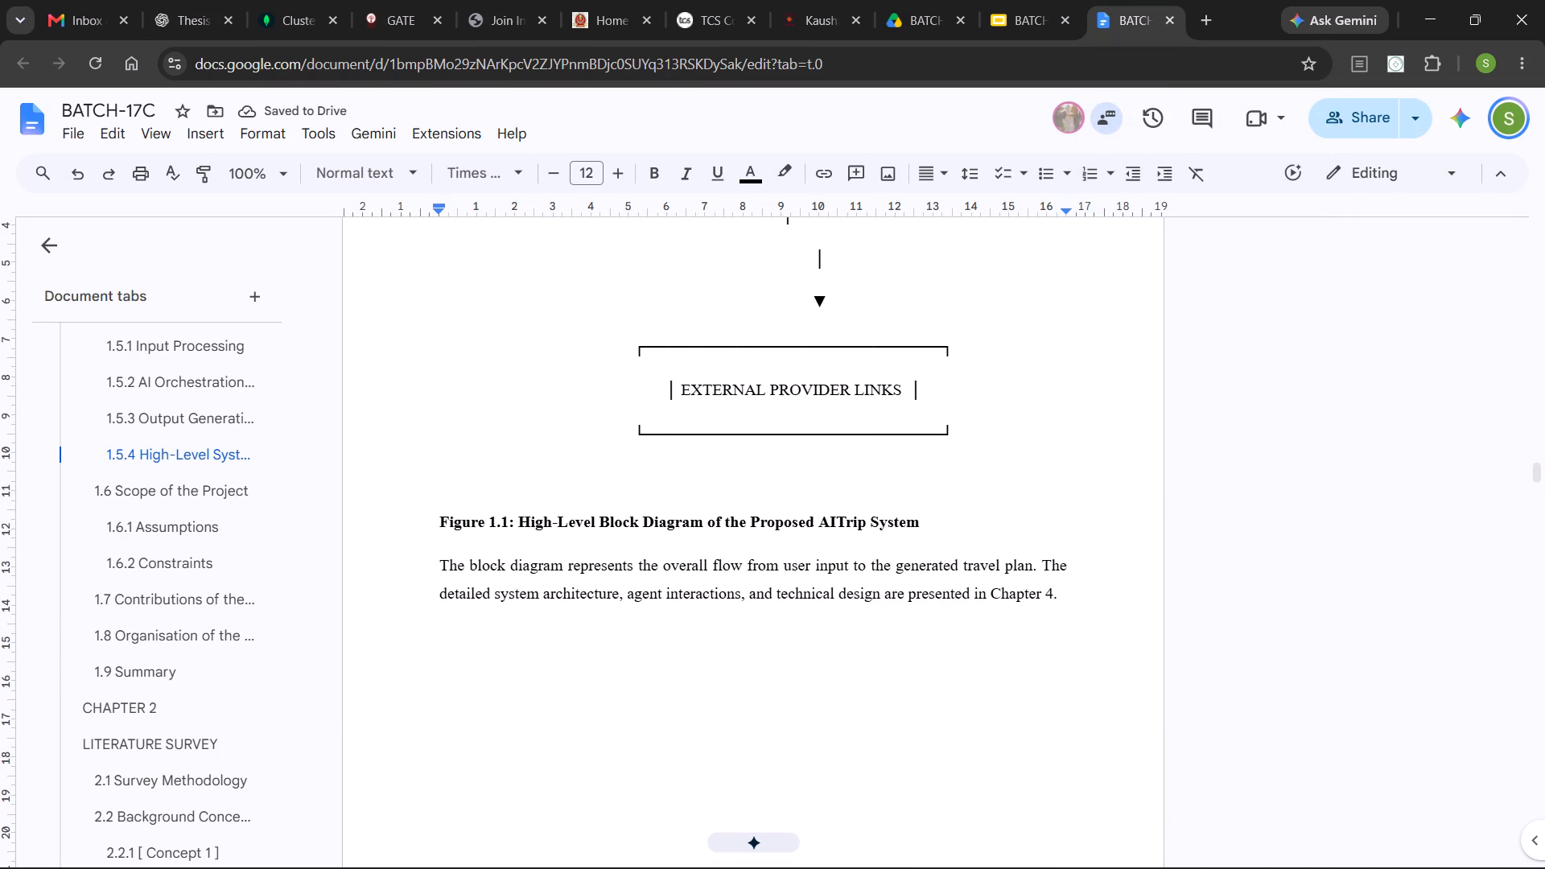
Add three blank lines after the caption "Figure 1.1: Overview of the Proposed System" so section 1.6 starts on a new page.
scroll(555, 620, "down", 1)
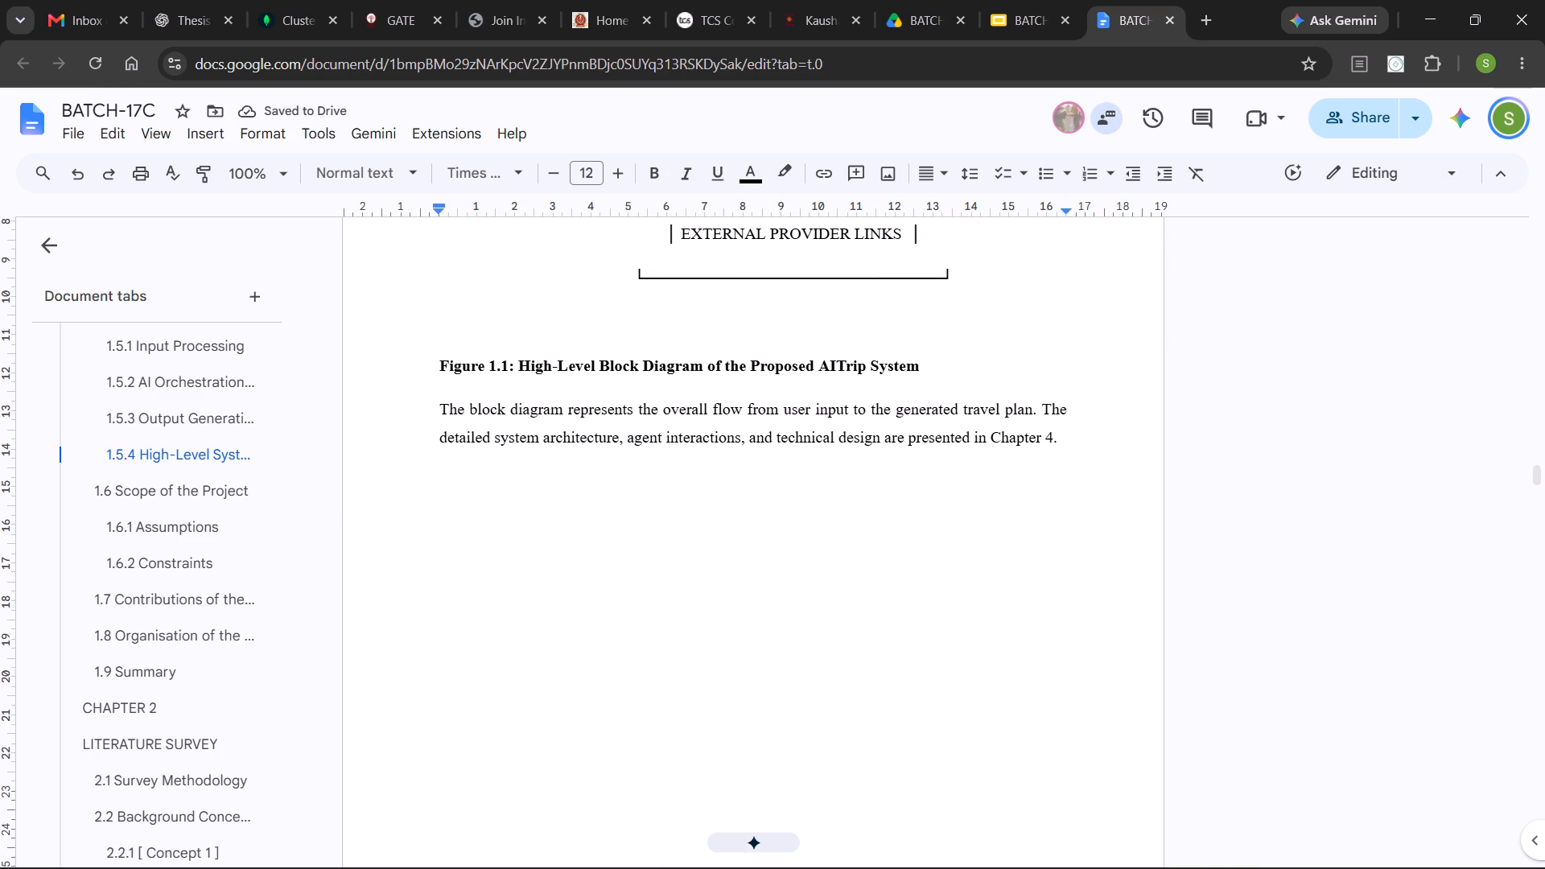
scroll(641, 597, "down", 5)
scroll(641, 597, "up", 1)
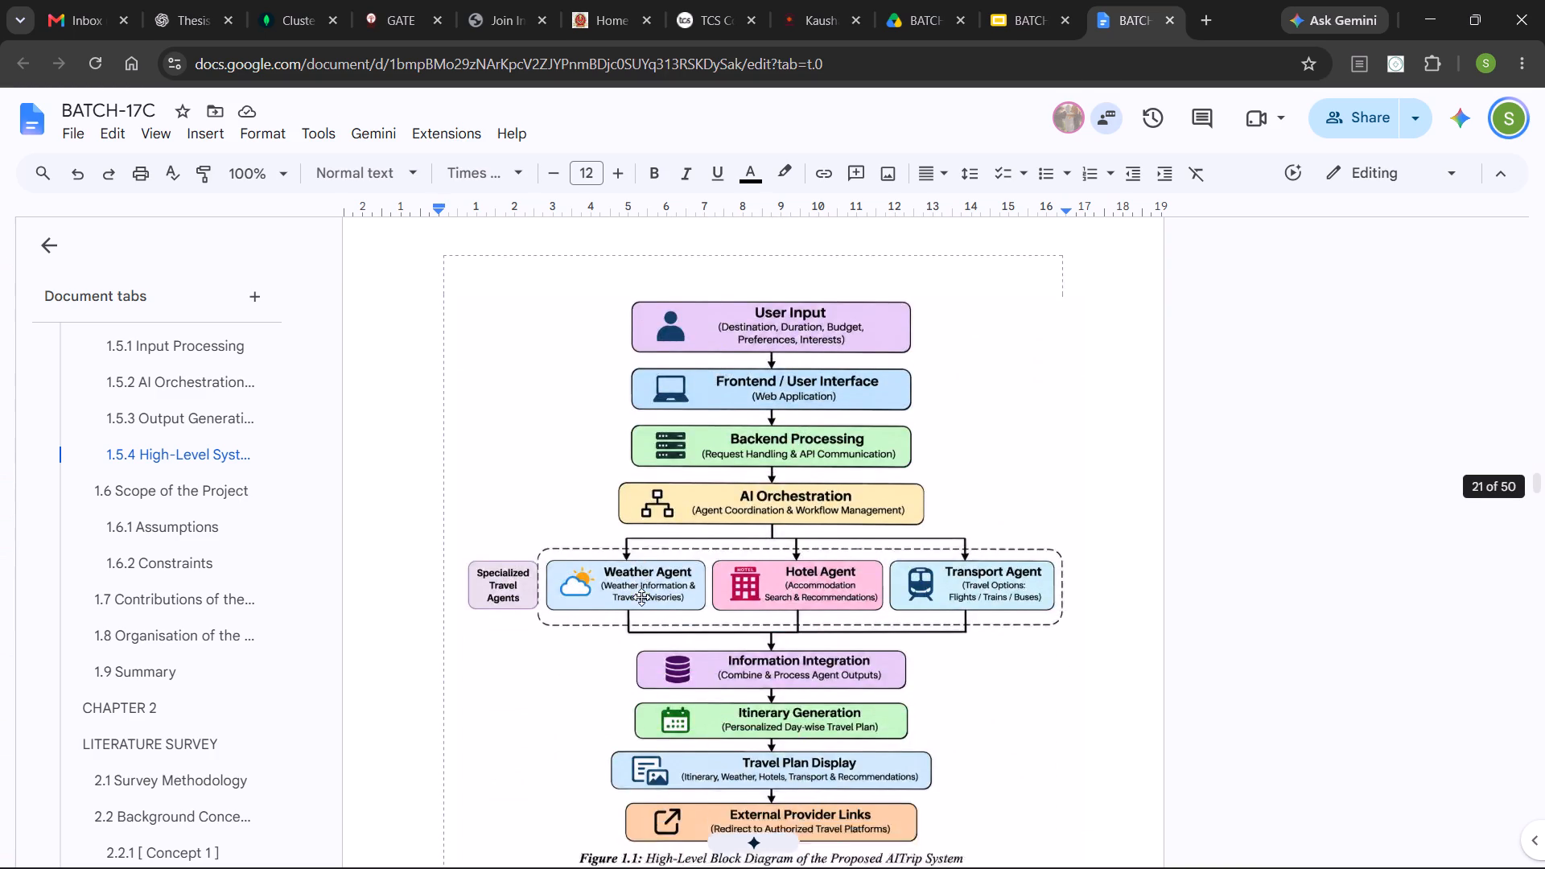
scroll(641, 597, "up", 3)
scroll(641, 597, "down", 3)
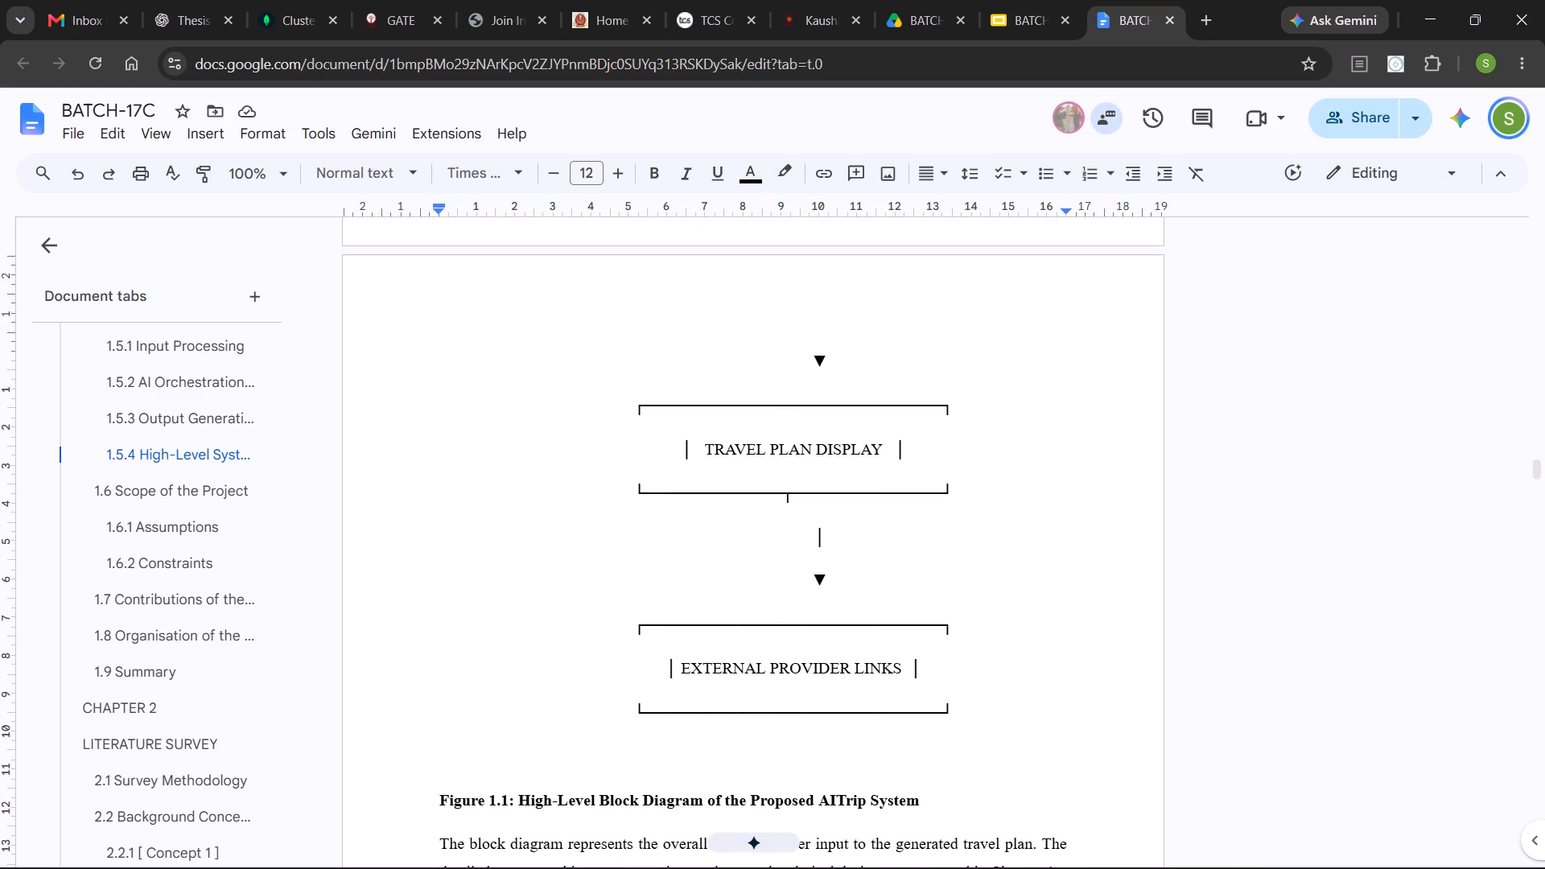
scroll(641, 597, "down", 8)
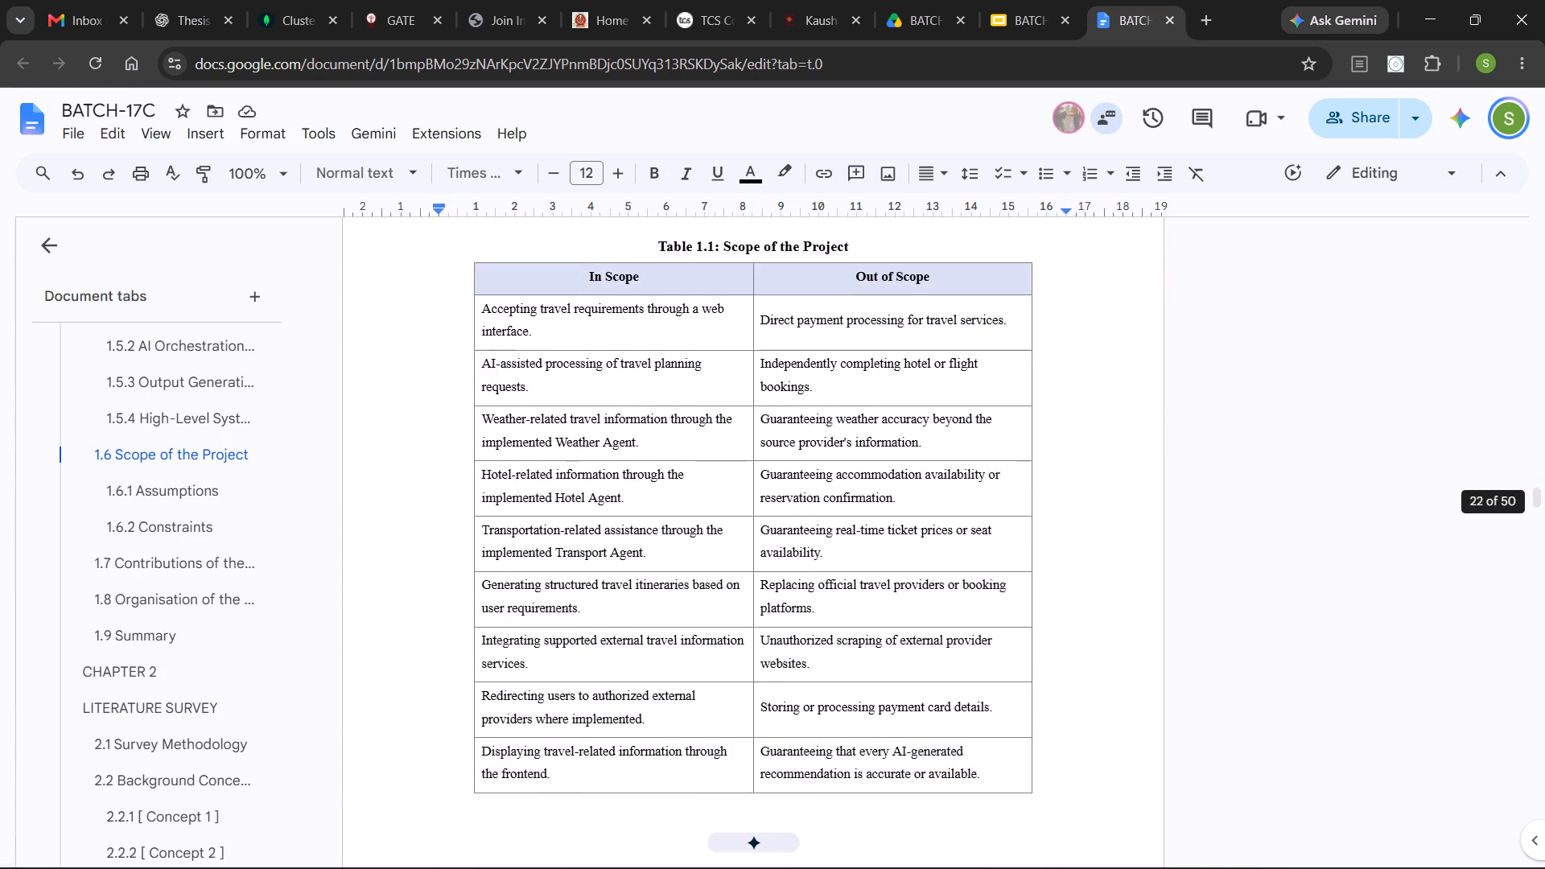
scroll(641, 597, "up", 3)
scroll(469, 353, "up", 2)
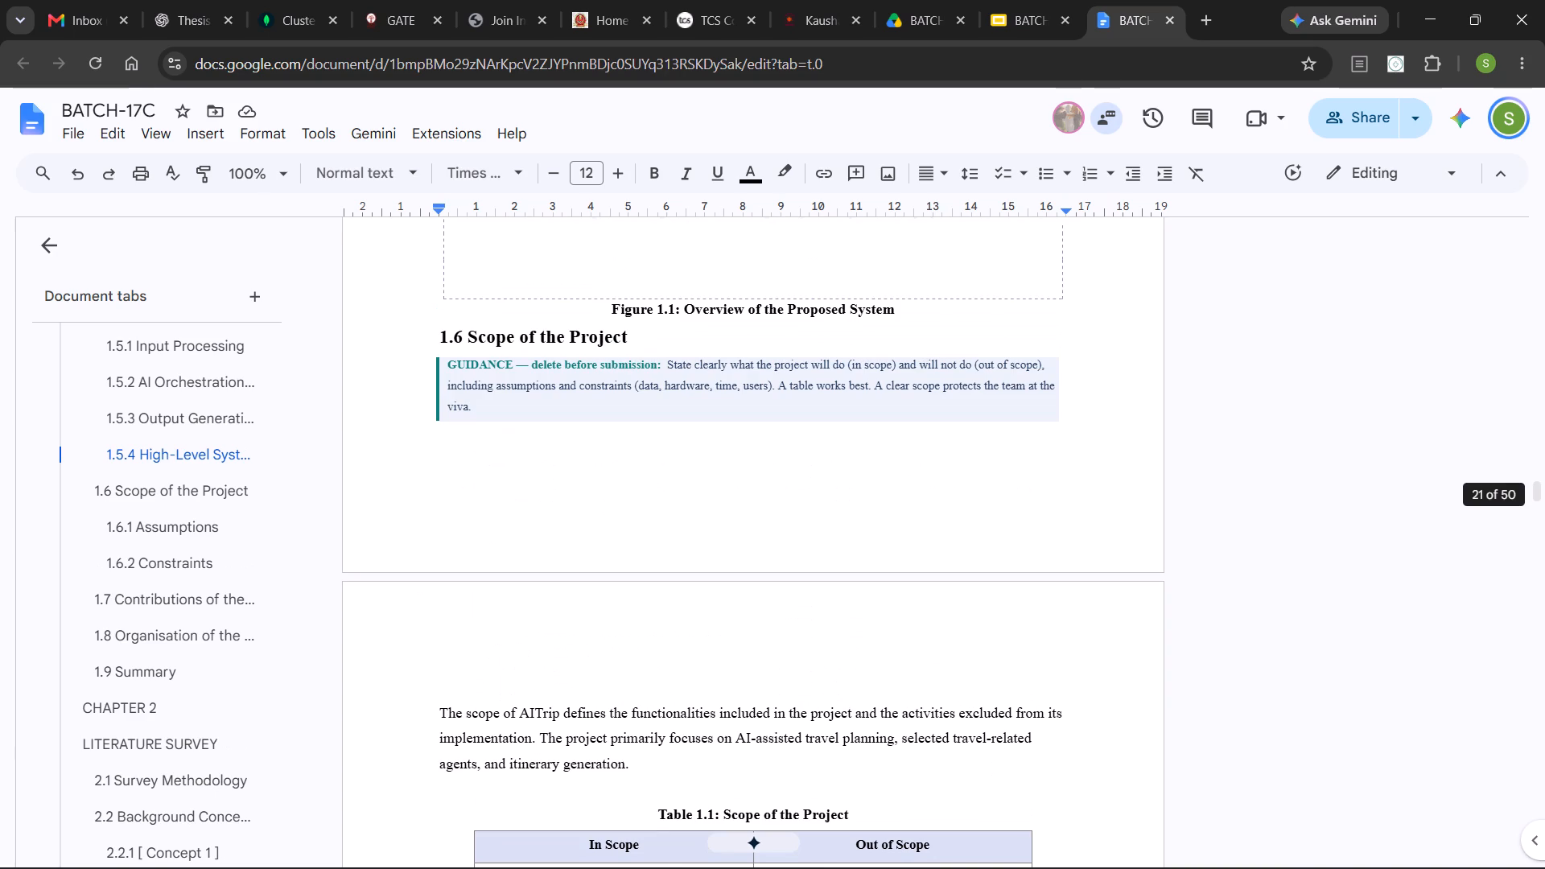
left_click(913, 315)
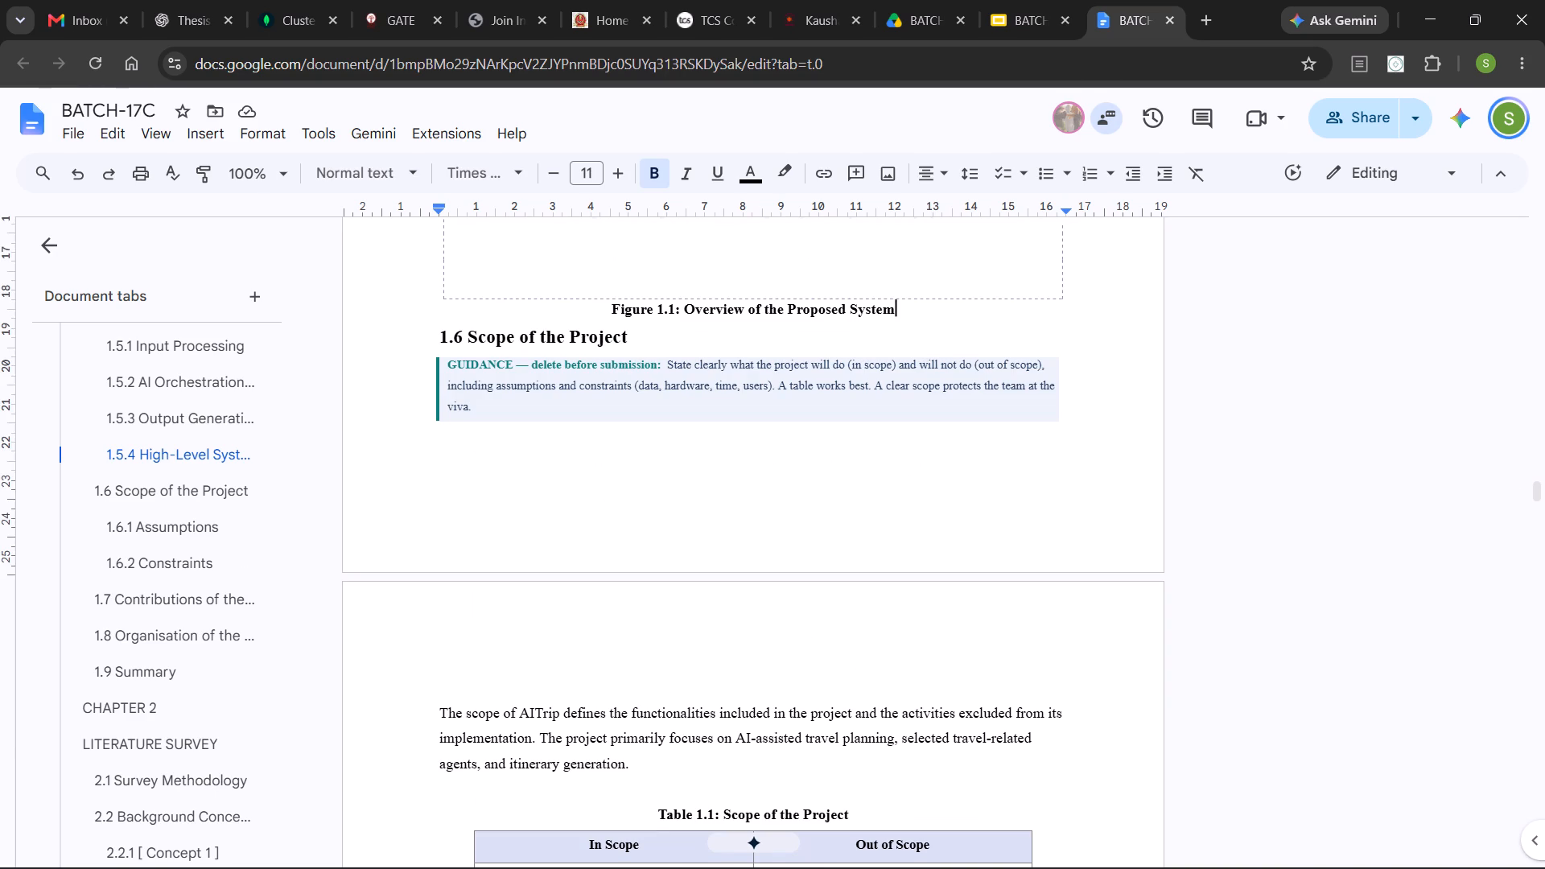
key("Return")
key("Return")
key("Return")
Review the page layout from section 1.6 Scope of the Project through 1.9 Summary and back to the block diagram in 1.5.4.
scroll(794, 430, "down", 1)
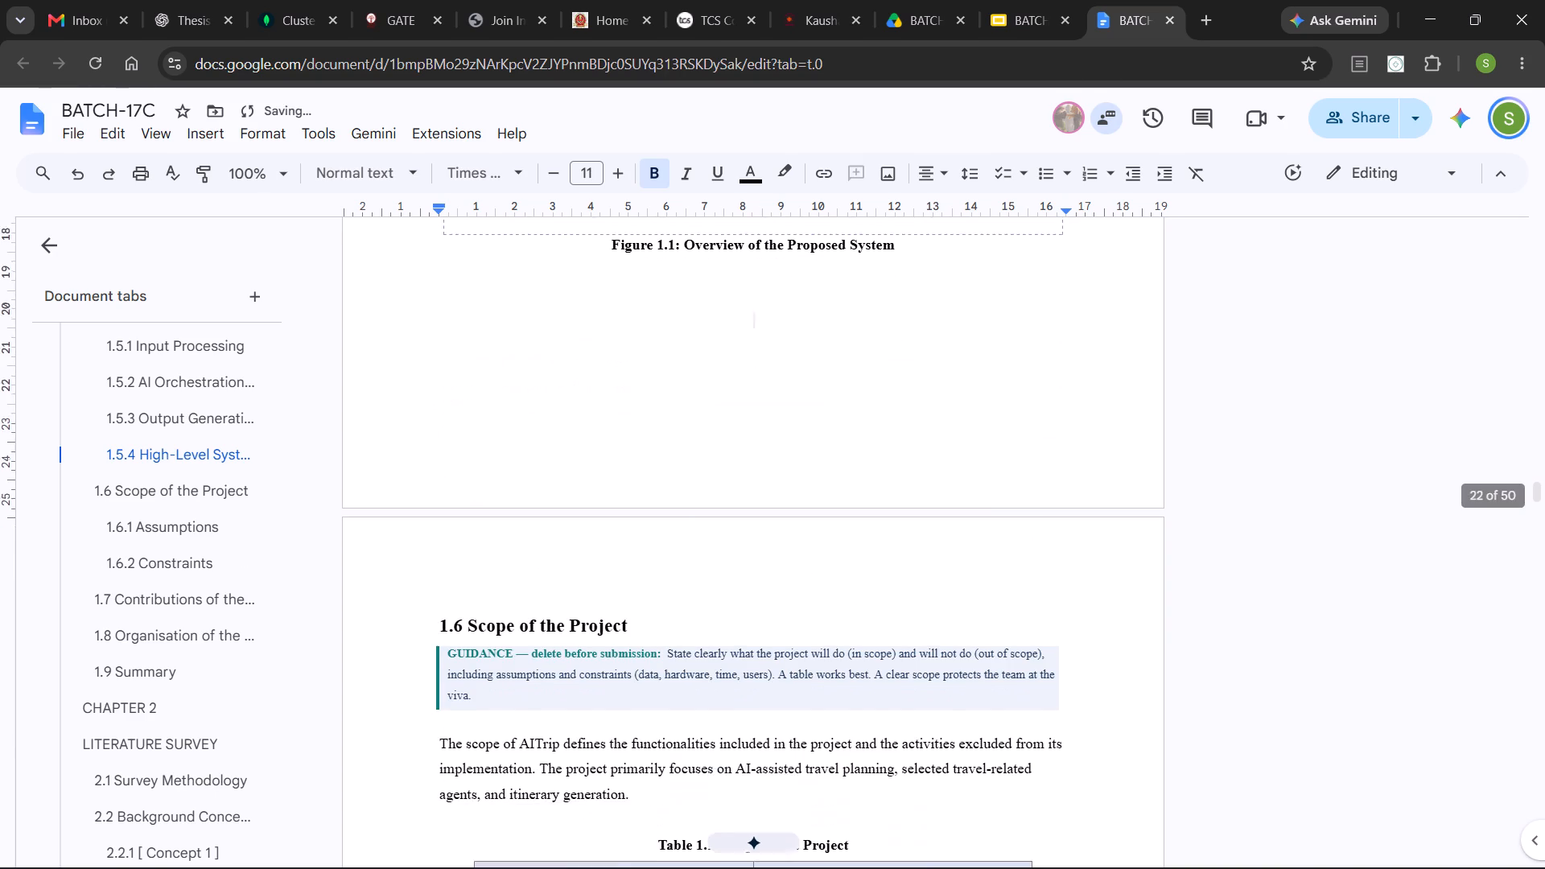
scroll(665, 492, "down", 5)
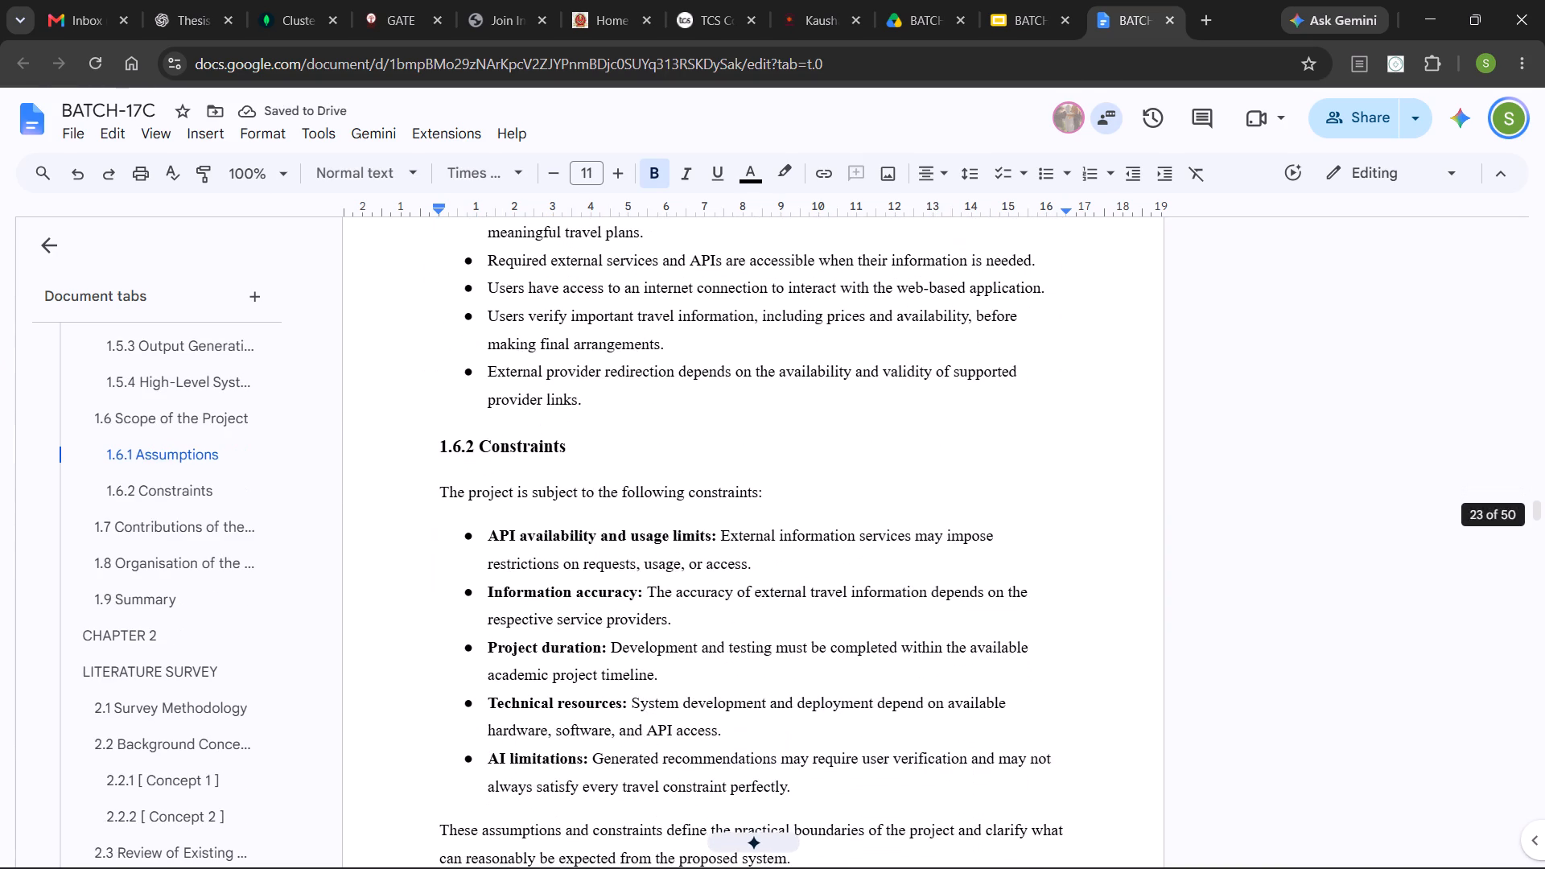
scroll(616, 505, "down", 6)
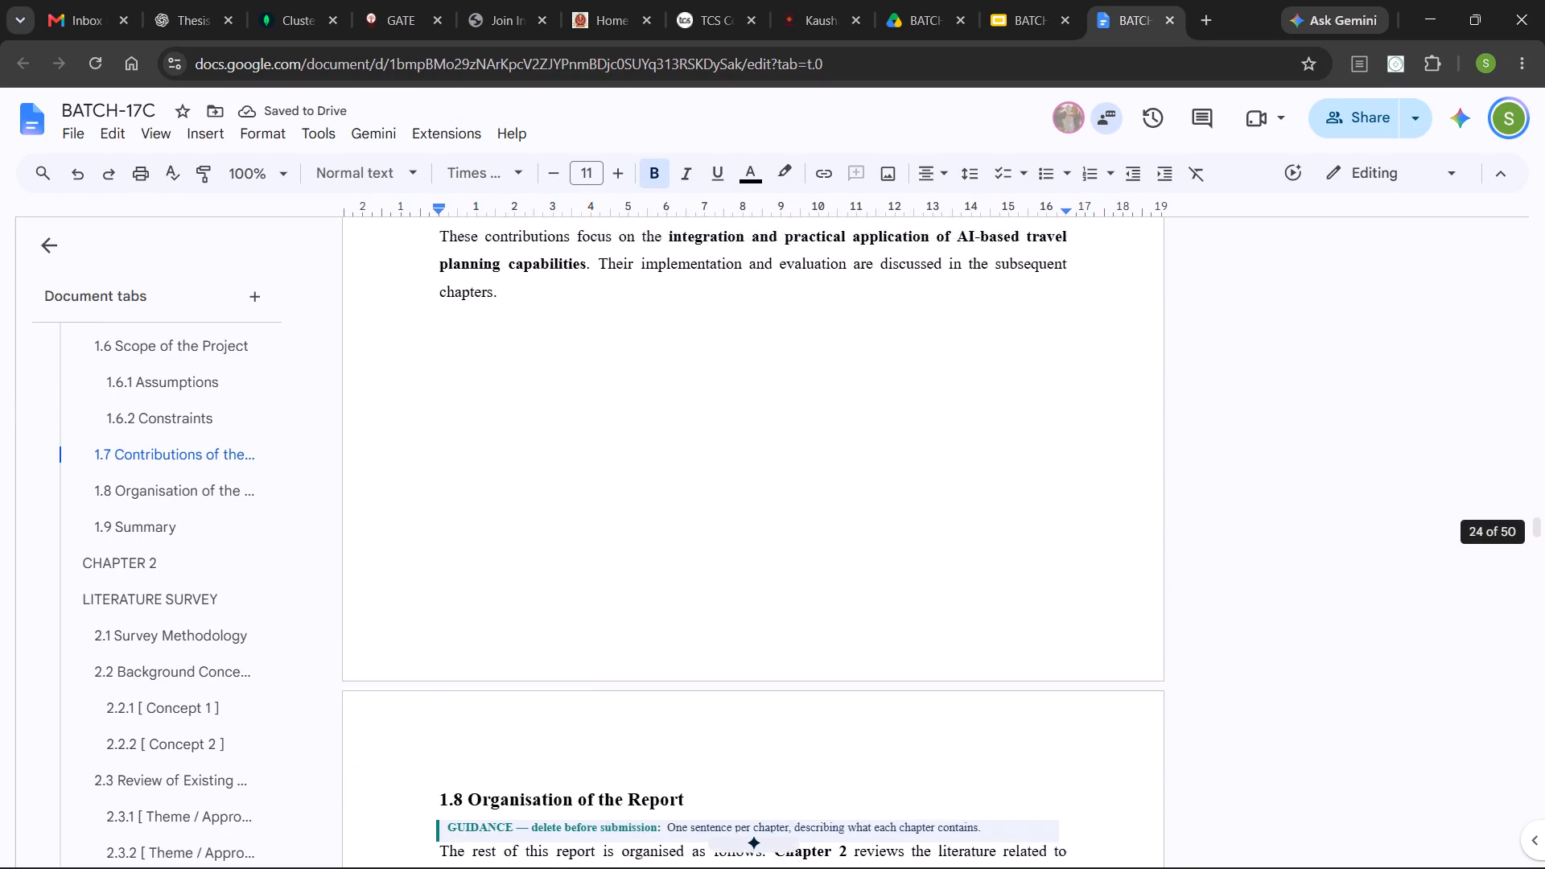
scroll(632, 561, "down", 1)
scroll(632, 561, "up", 7)
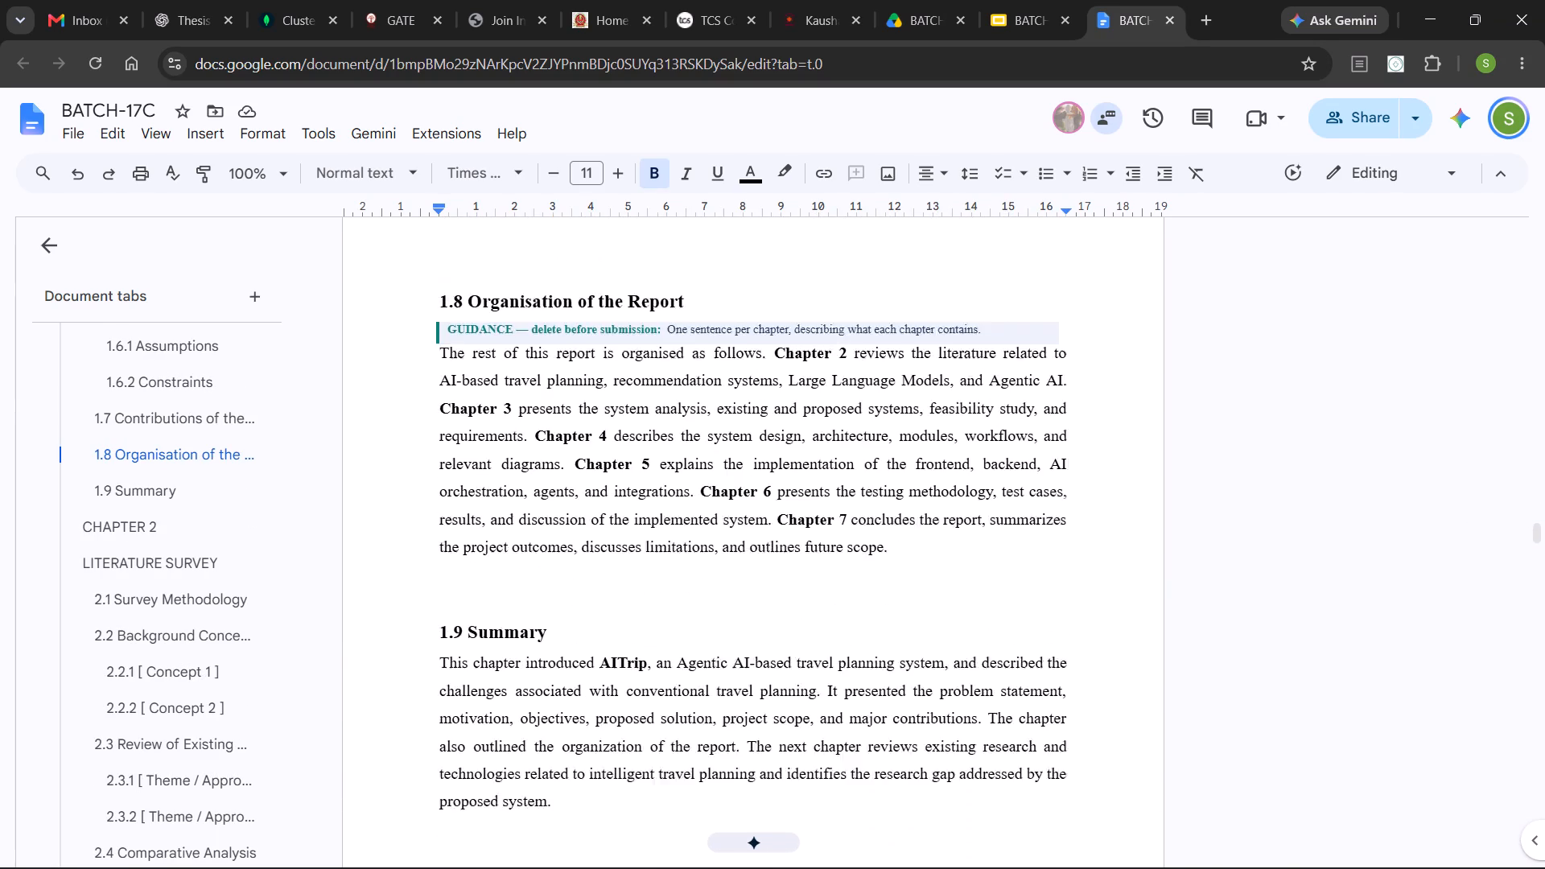
scroll(632, 561, "up", 3)
scroll(569, 477, "up", 6)
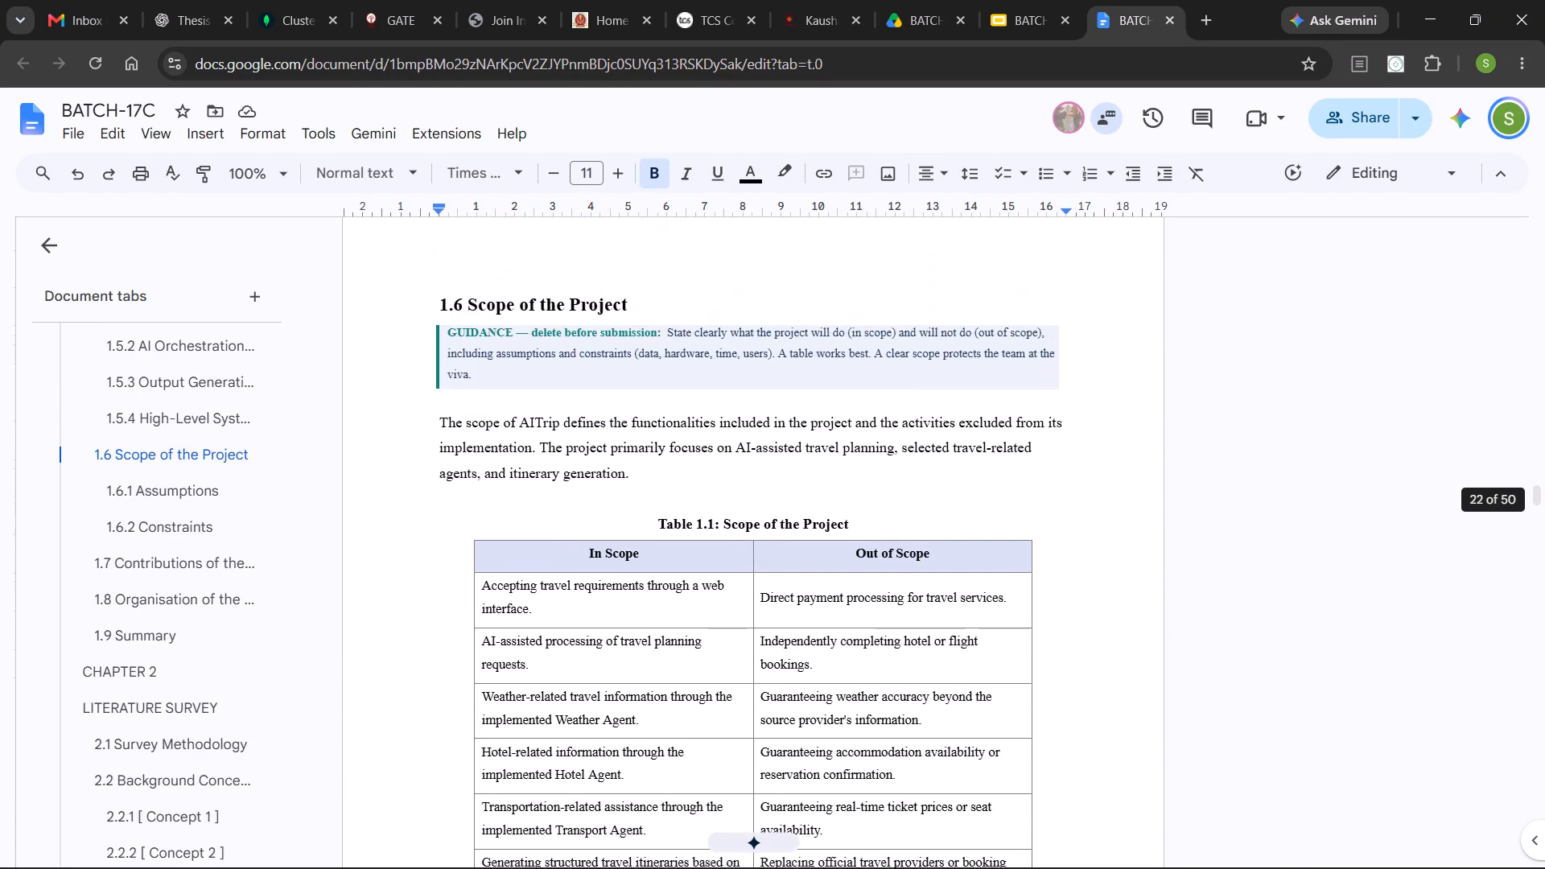
scroll(569, 477, "up", 6)
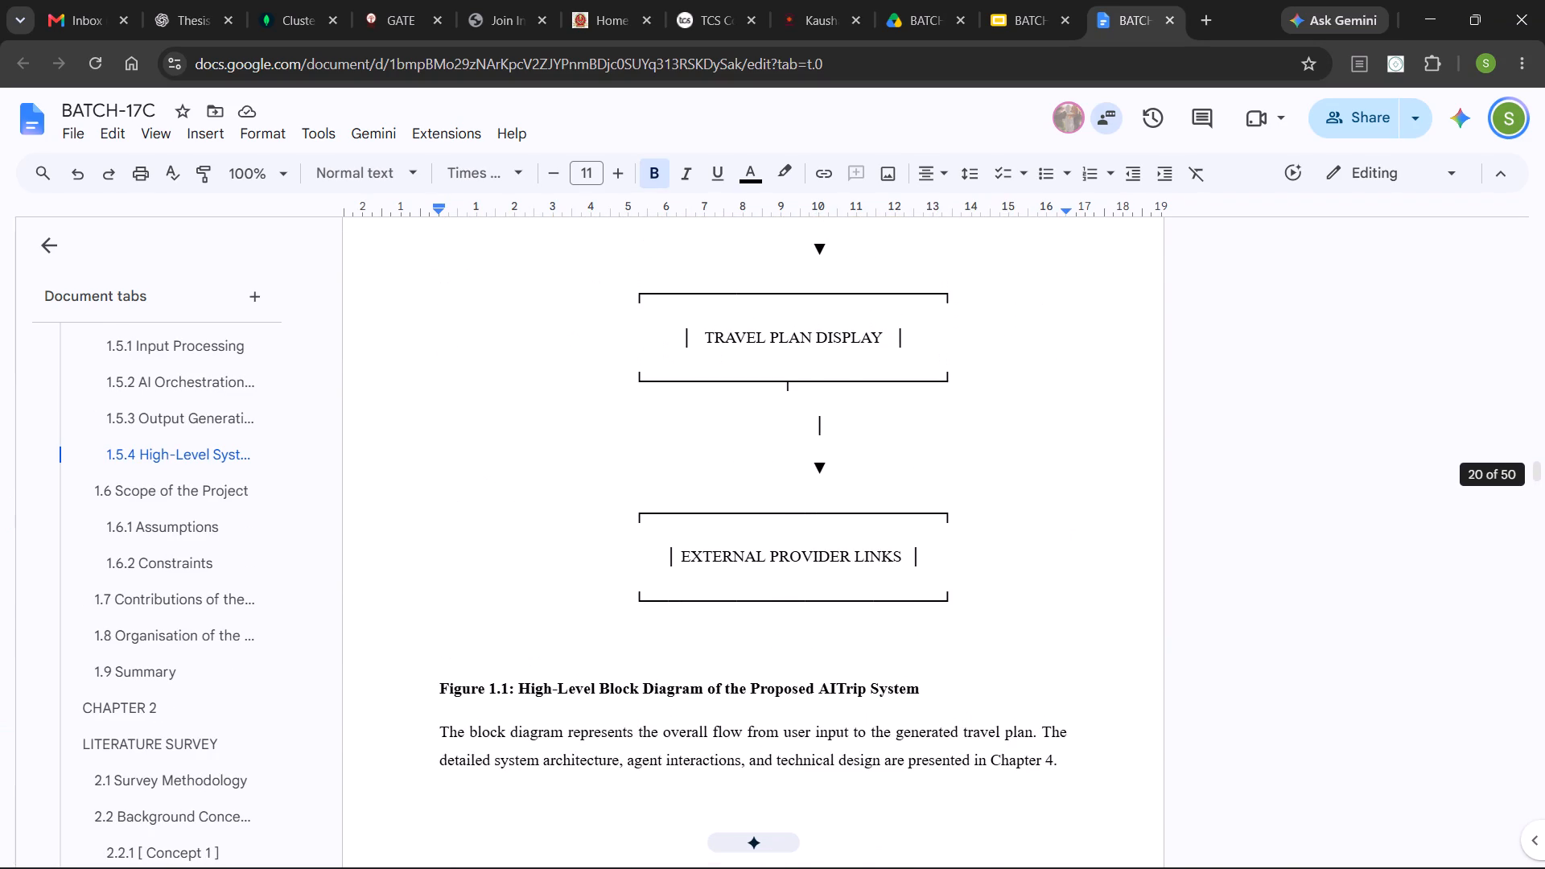
Examine the text-drawn block diagram in section 1.5.4, from the agent boxes down to EXTERNAL PROVIDER LINKS, for misaligned connectors.
scroll(569, 477, "up", 2)
scroll(661, 506, "down", 2)
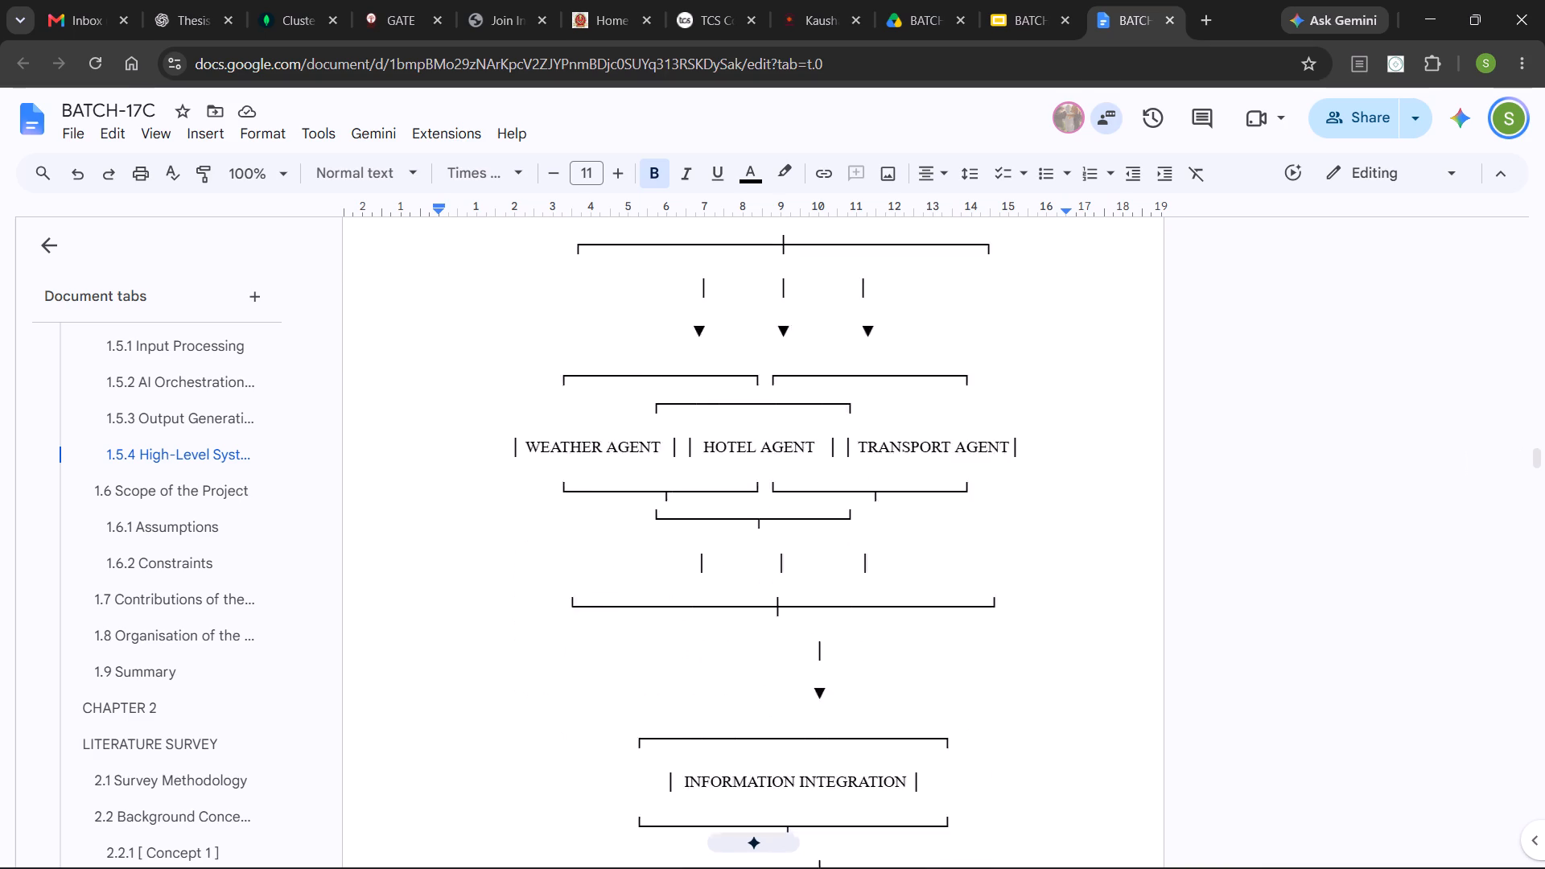
scroll(701, 546, "down", 2)
scroll(808, 479, "down", 2)
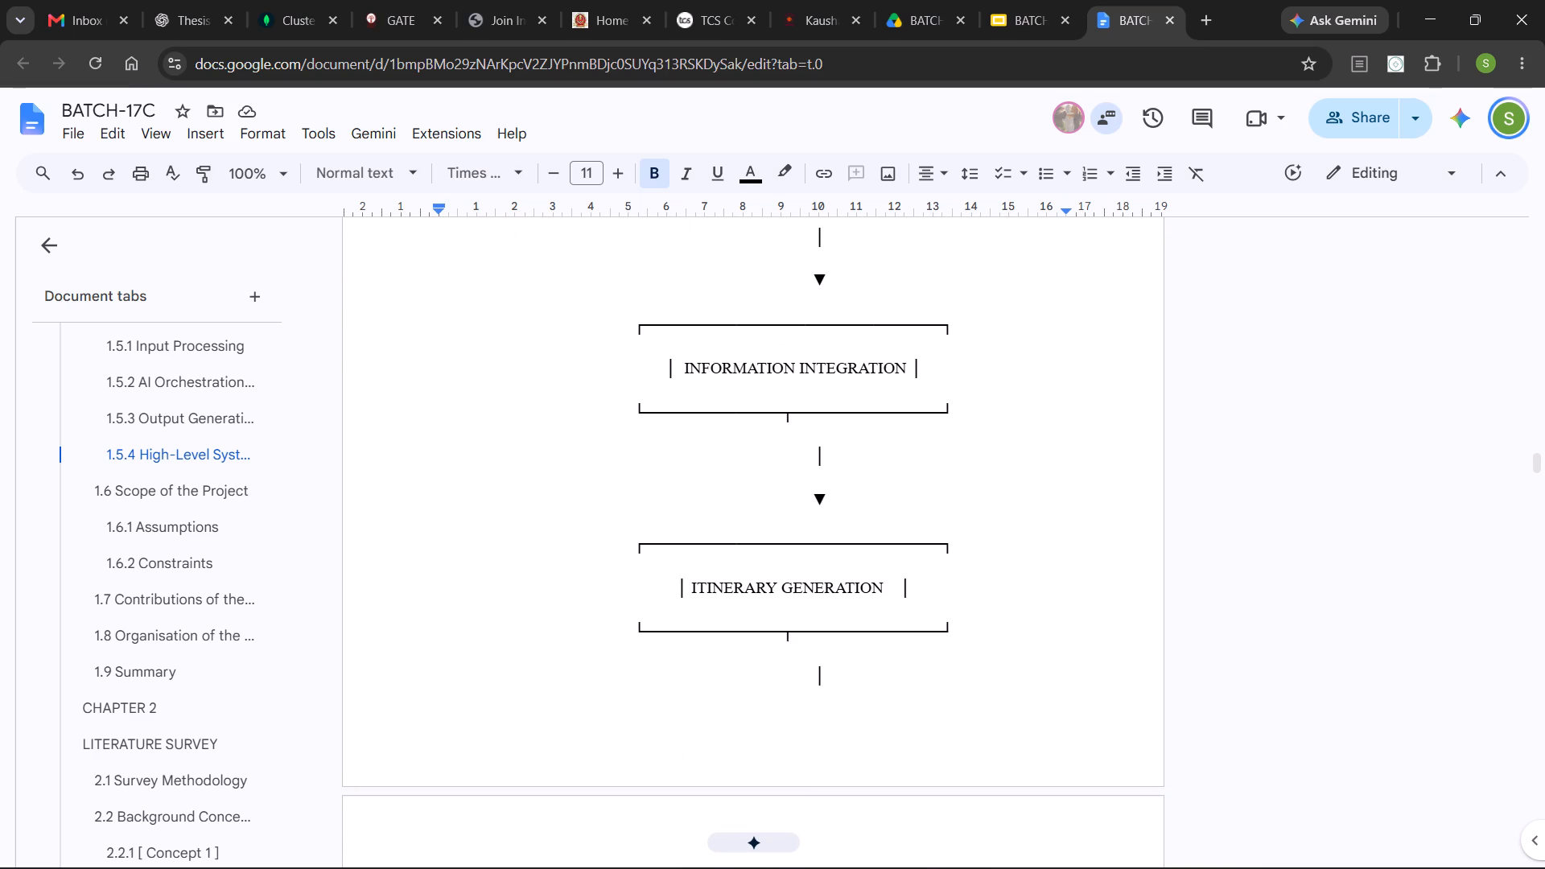
scroll(834, 542, "down", 1)
scroll(834, 542, "up", 2)
scroll(943, 727, "down", 1)
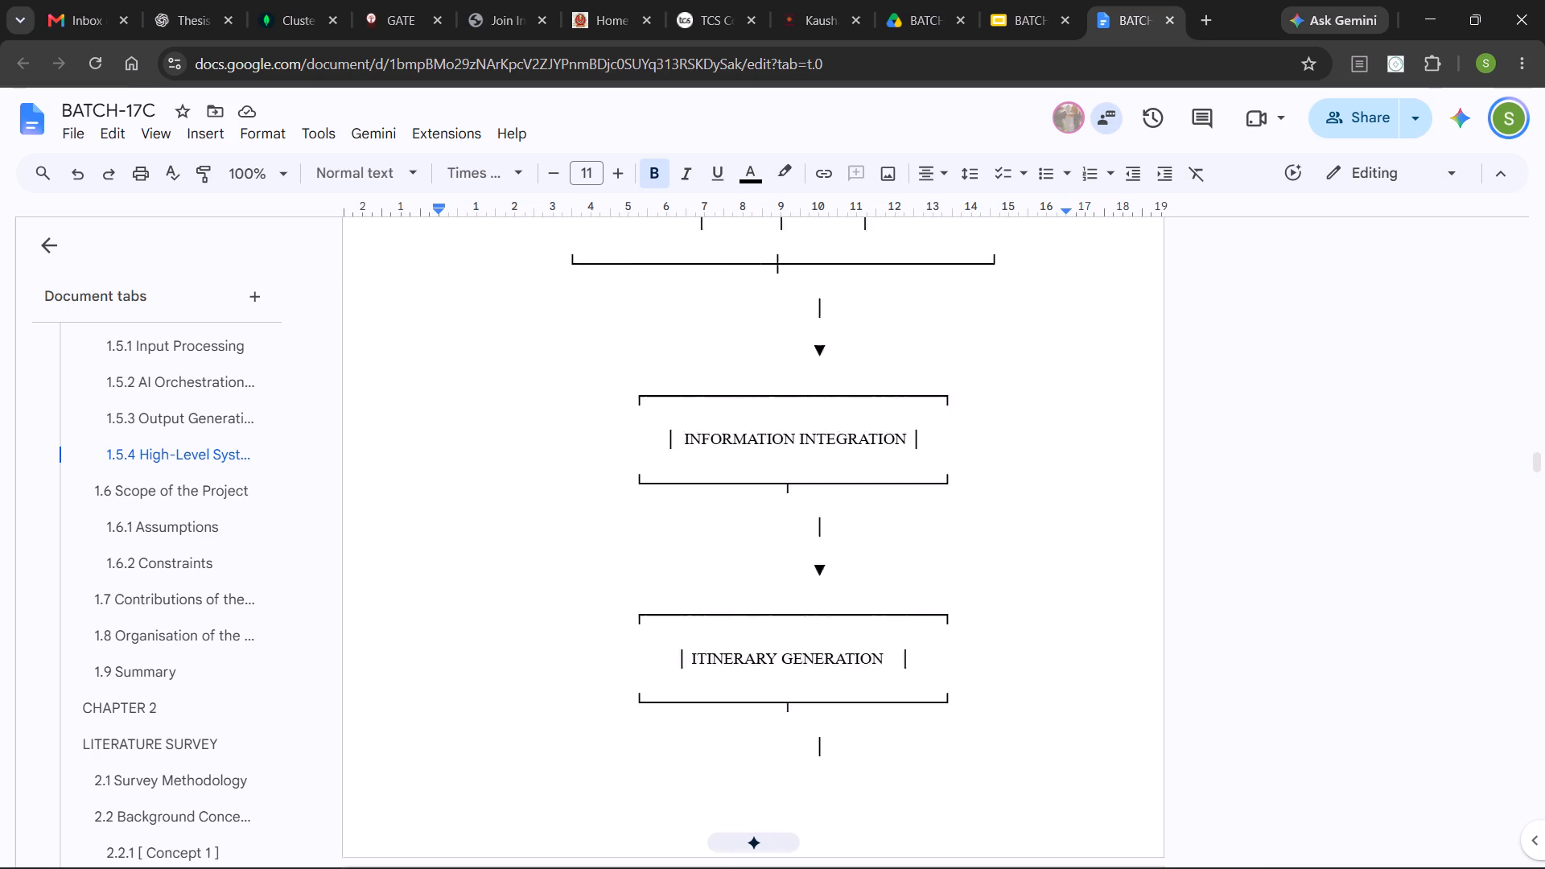
scroll(943, 727, "down", 1)
scroll(890, 675, "down", 2)
scroll(893, 757, "down", 2)
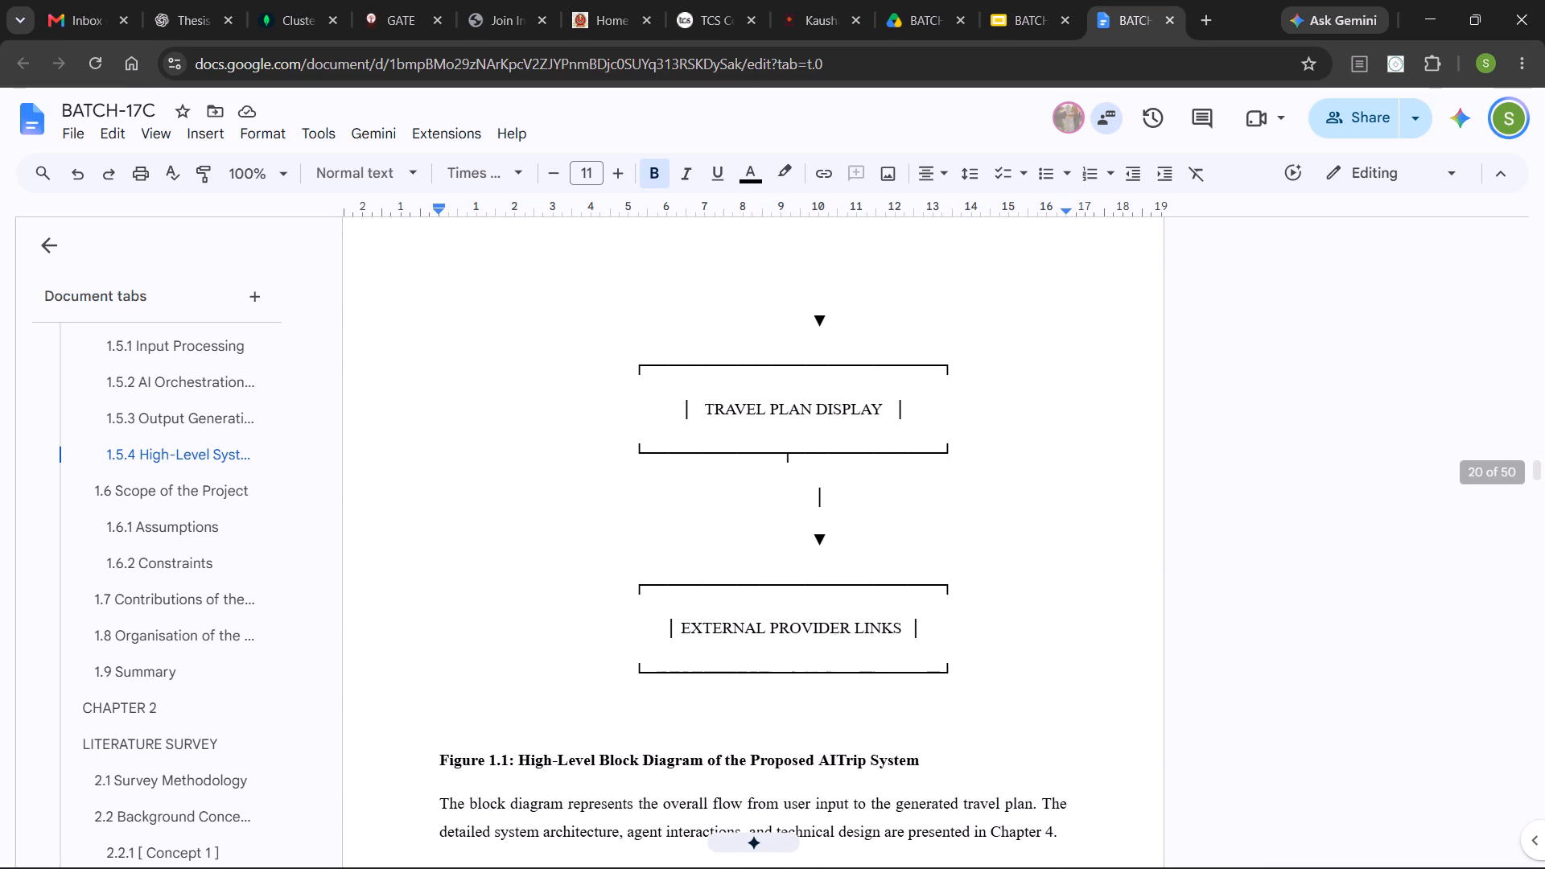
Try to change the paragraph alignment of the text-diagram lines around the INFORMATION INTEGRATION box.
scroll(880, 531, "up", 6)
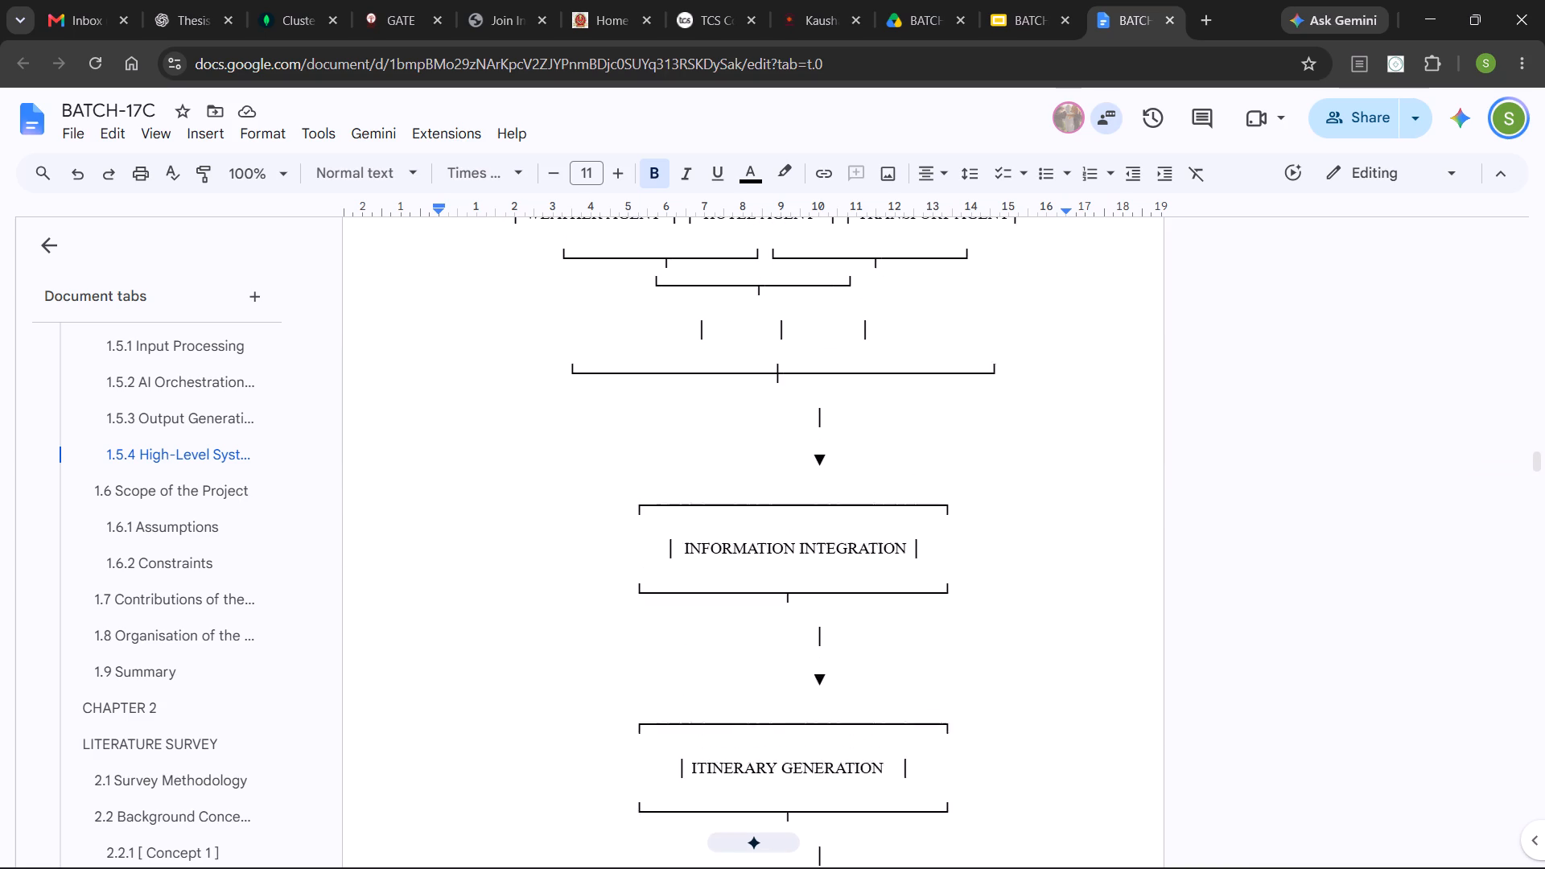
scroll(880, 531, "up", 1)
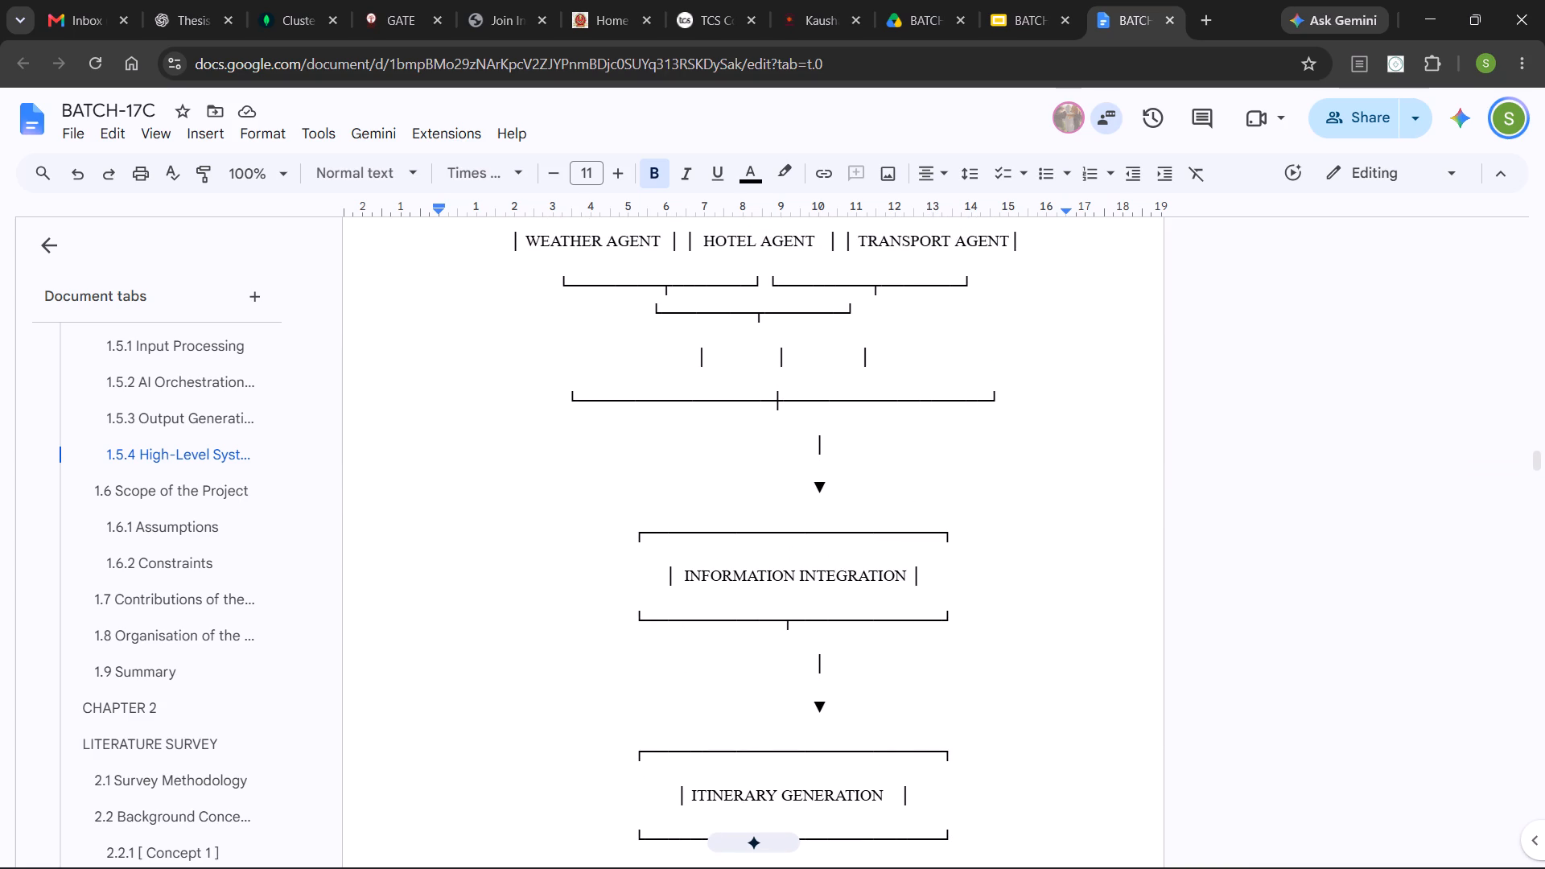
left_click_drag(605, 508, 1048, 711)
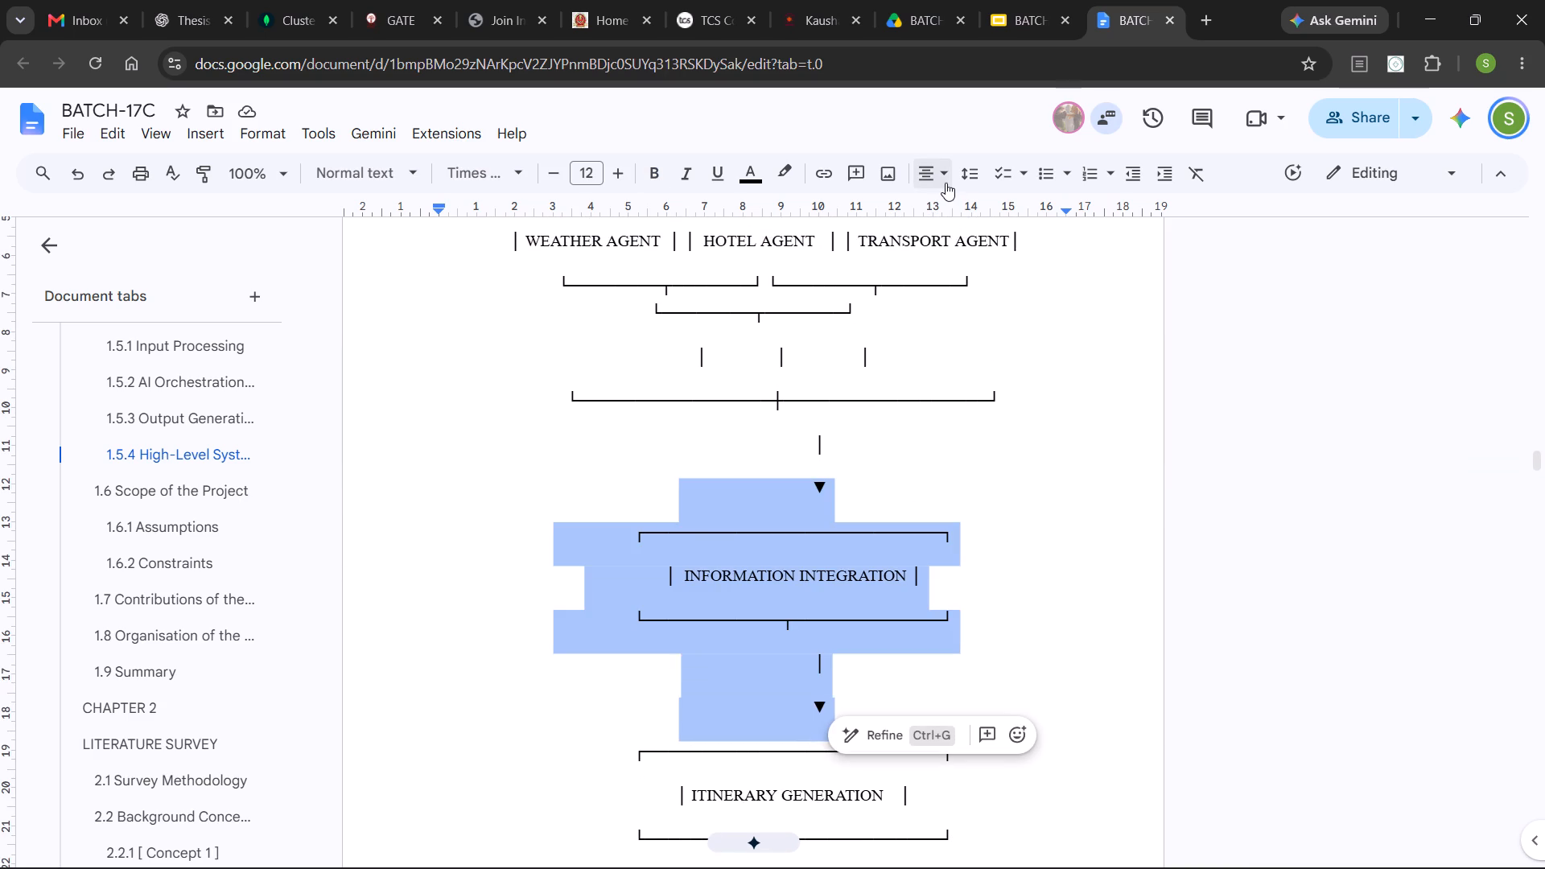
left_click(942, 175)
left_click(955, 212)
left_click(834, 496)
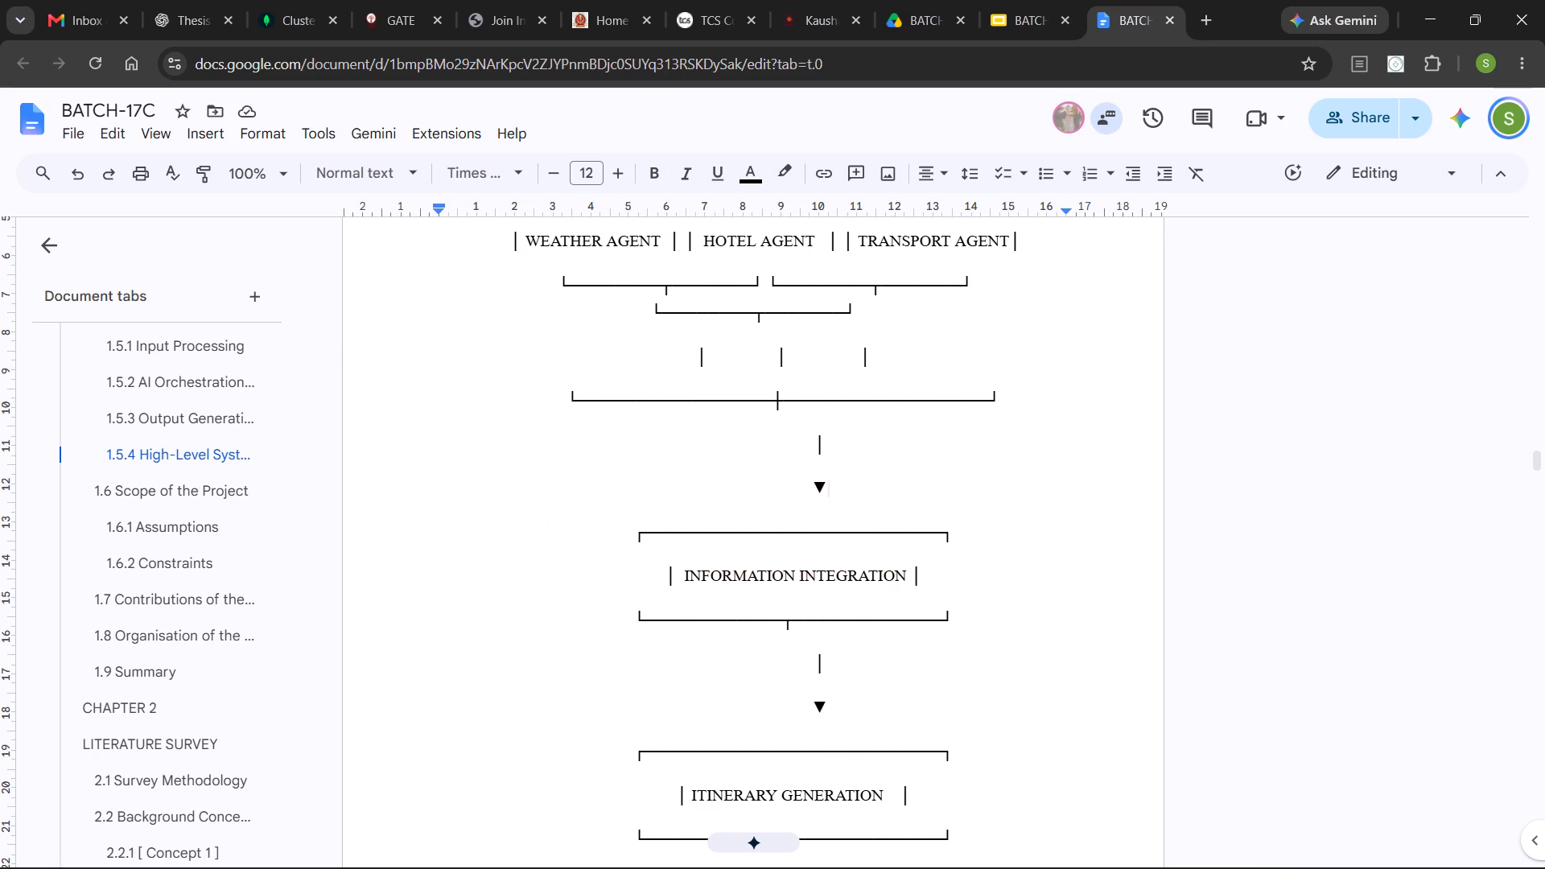
Delete the spaces before the arrowhead above the INFORMATION INTEGRATION box so it sits under the agents' joining line.
left_click(809, 491)
key("BackSpace")
key("BackSpace")
key("BackSpace")
key("BackSpace")
key("BackSpace")
key("BackSpace")
key("BackSpace")
key("BackSpace")
key("BackSpace")
key("BackSpace")
key("BackSpace")
key("BackSpace")
key("BackSpace")
key("BackSpace")
key("BackSpace")
key("BackSpace")
key("BackSpace")
key("BackSpace")
key("BackSpace")
key("BackSpace")
key("BackSpace")
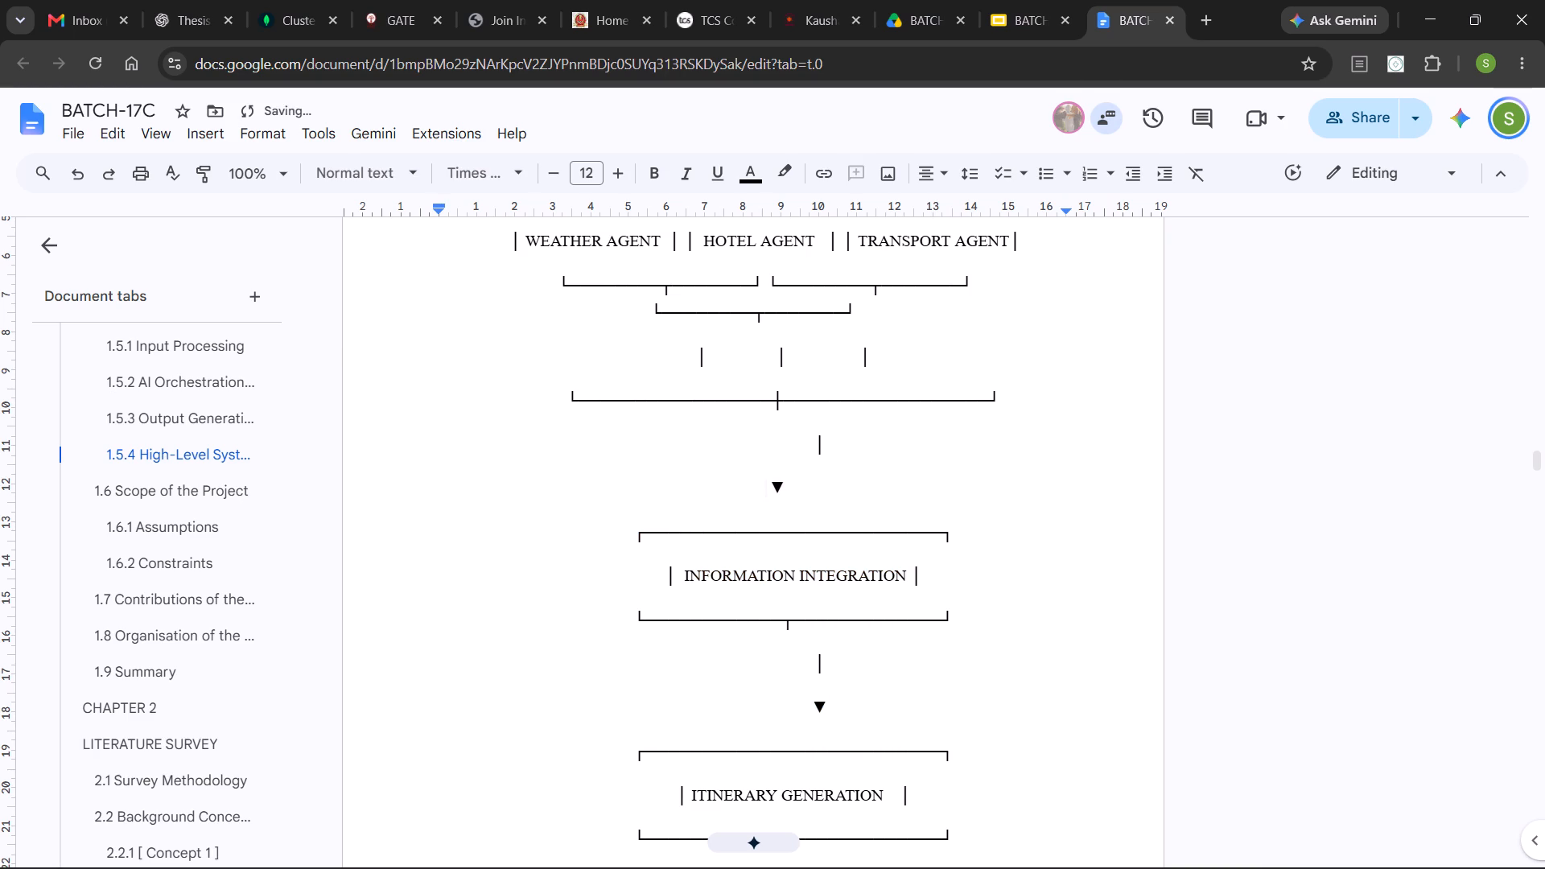
Remove the misaligned vertical bar and spaces before it on the line between the agents' joining line and the INFORMATION INTEGRATION arrowhead.
left_click(813, 424)
left_click_drag(823, 443, 802, 443)
left_click_drag(802, 443, 799, 442)
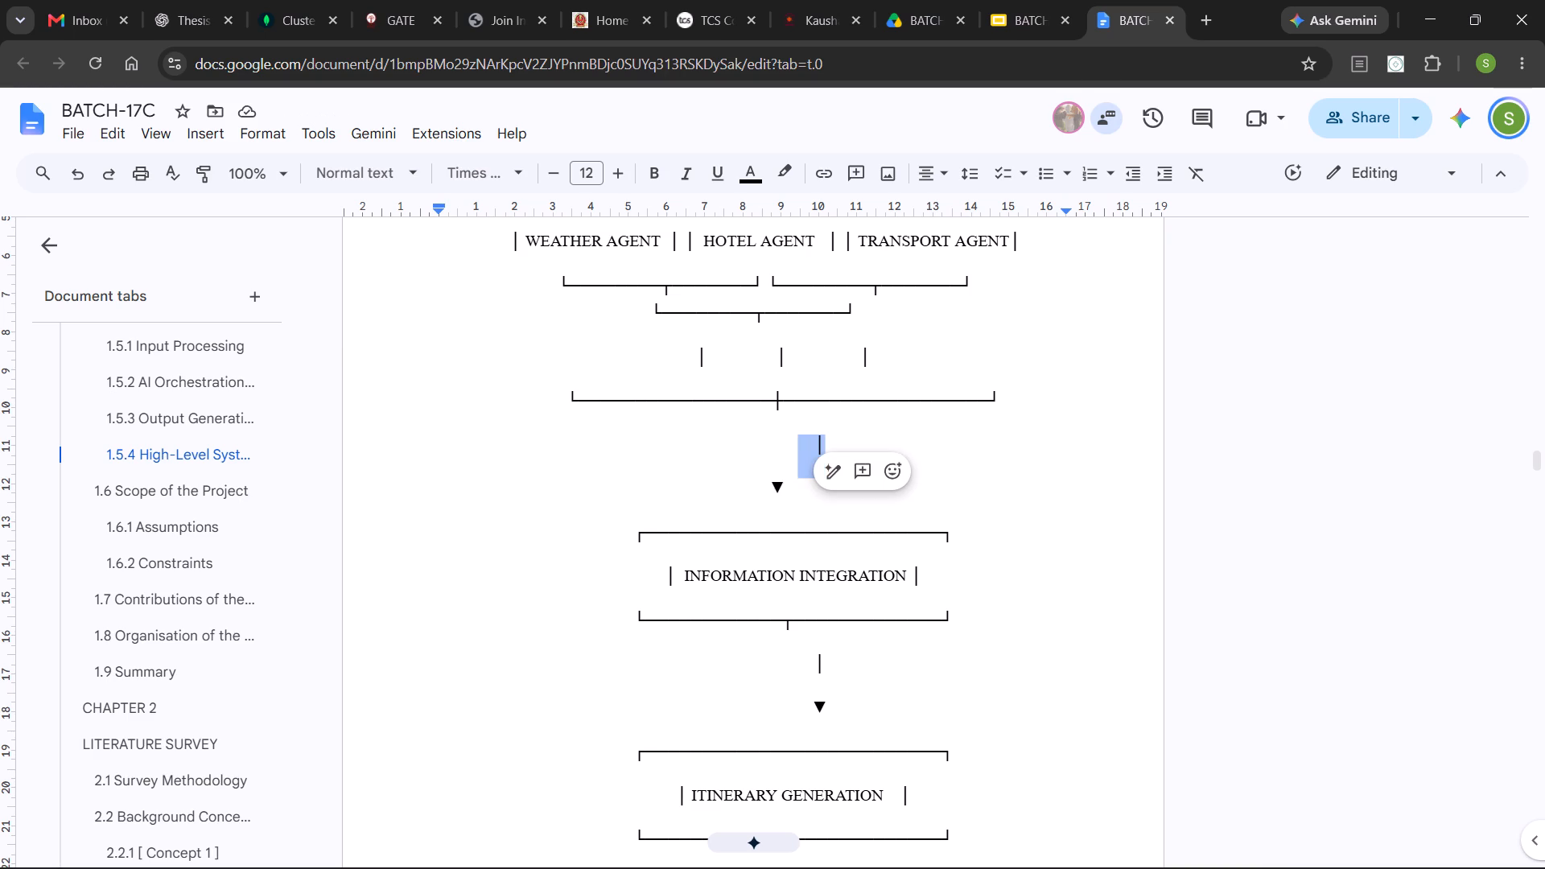
key("BackSpace")
key("BackSpace")
key("BackSpace")
key("BackSpace")
key("BackSpace")
key("BackSpace")
key("BackSpace")
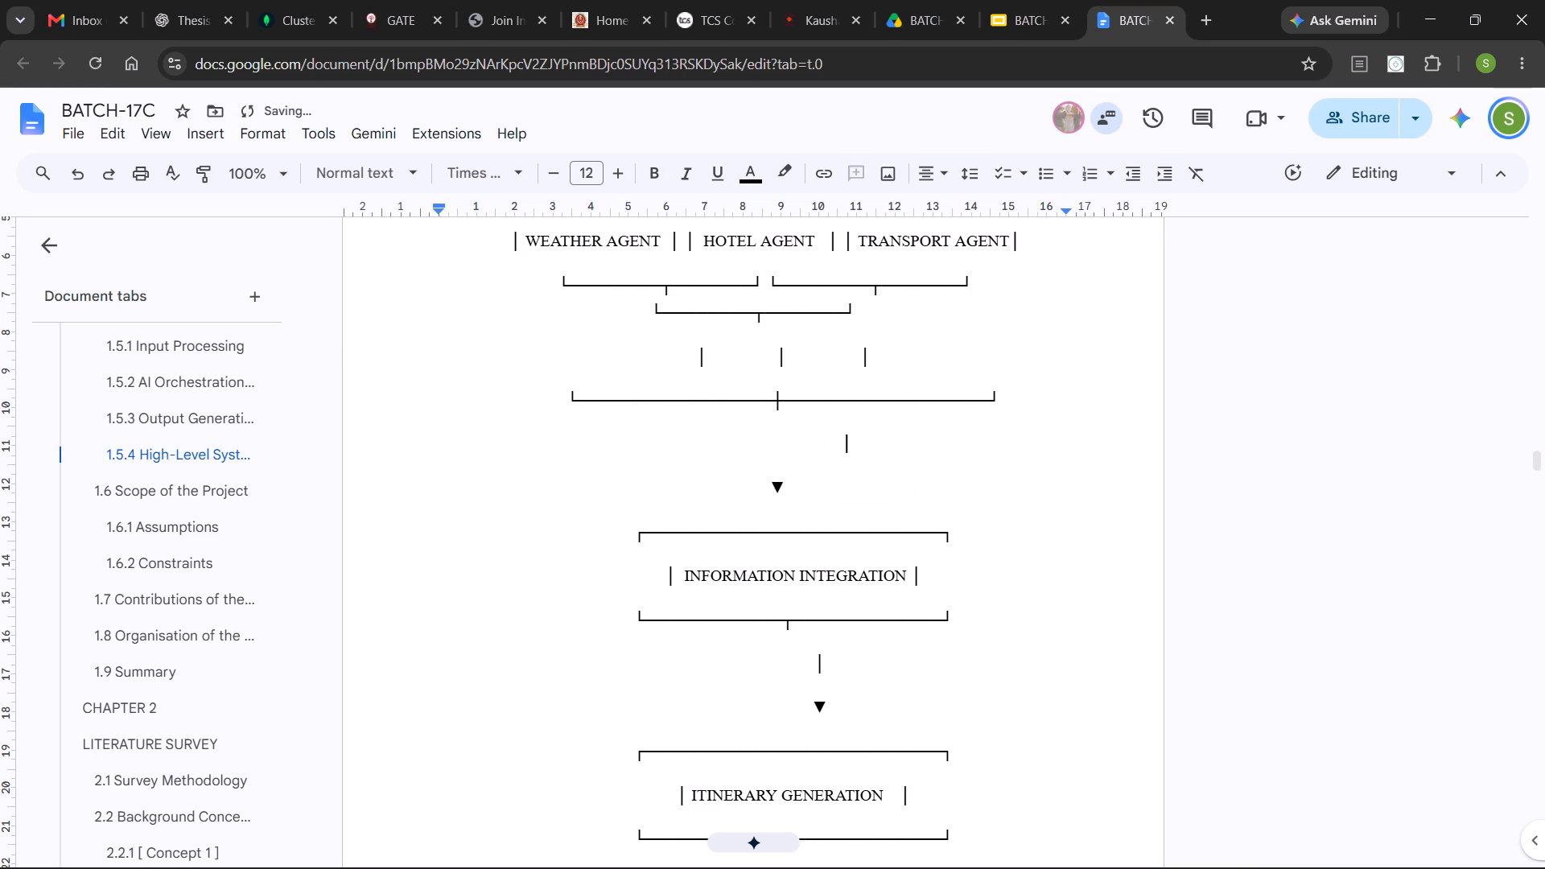
key("BackSpace")
key("BackSpace")
key("BackSpace")
Remove the misaligned vertical bar and spaces before it on the line below the INFORMATION INTEGRATION box.
left_click_drag(846, 666, 778, 656)
key("BackSpace")
key("BackSpace")
key("BackSpace")
key("BackSpace")
key("BackSpace")
key("BackSpace")
key("BackSpace")
Delete the spaces before the arrowhead above the ITINERARY GENERATION box so it lines up with the connector above.
left_click(816, 706)
key("BackSpace")
key("BackSpace")
key("BackSpace")
key("BackSpace")
key("BackSpace")
key("BackSpace")
key("BackSpace")
key("BackSpace")
key("BackSpace")
key("BackSpace")
key("BackSpace")
key("BackSpace")
key("BackSpace")
key("BackSpace")
key("BackSpace")
key("BackSpace")
key("BackSpace")
Delete the misaligned vertical bar below the ITINERARY GENERATION box.
scroll(823, 616, "down", 2)
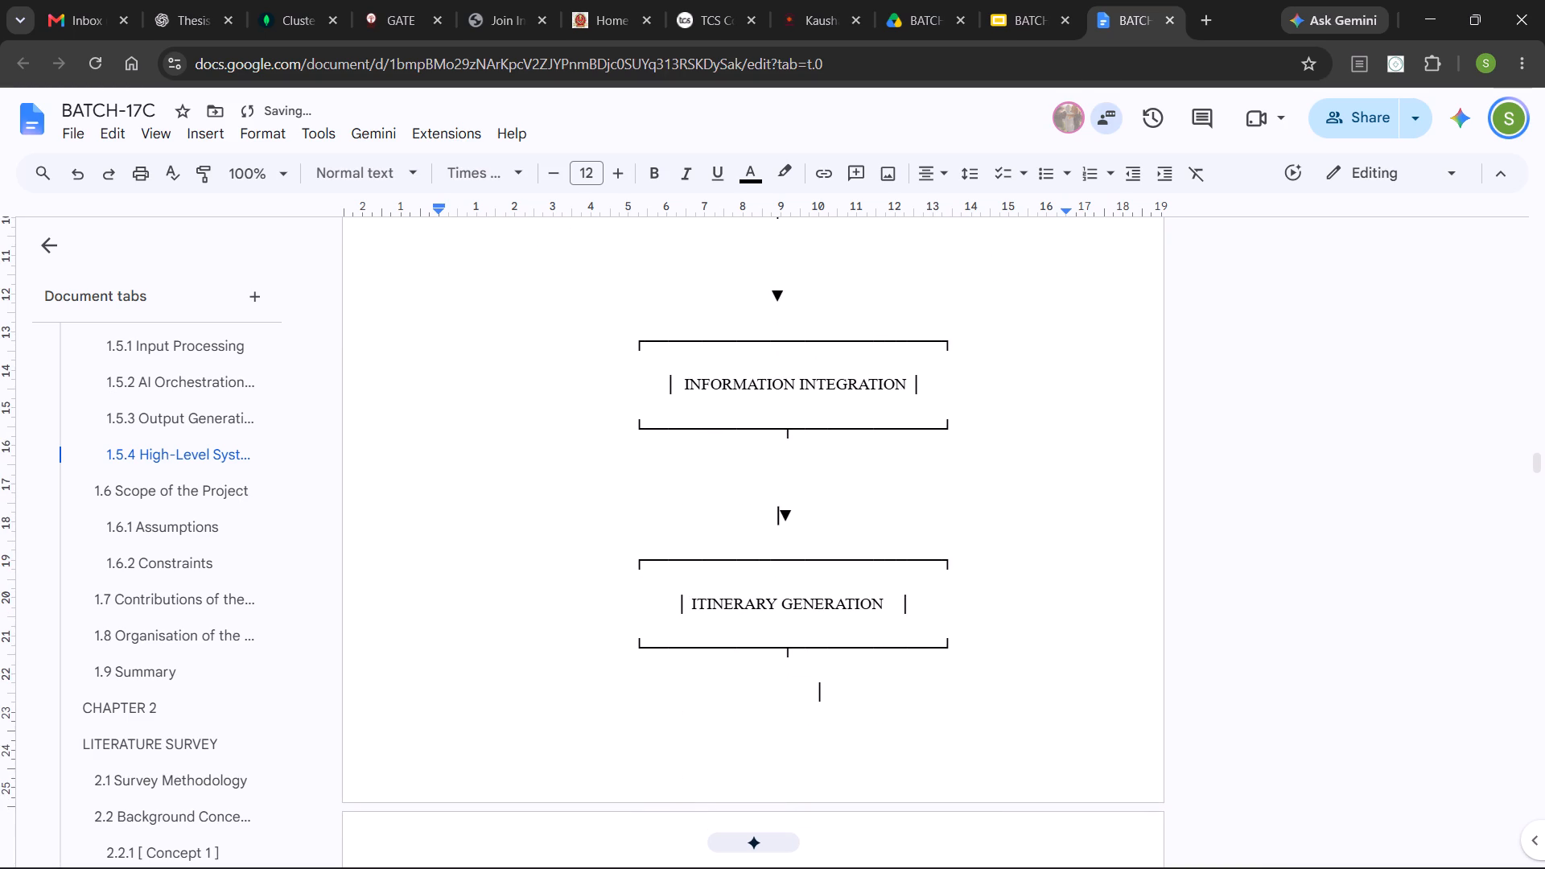
left_click_drag(834, 694, 793, 690)
key("BackSpace")
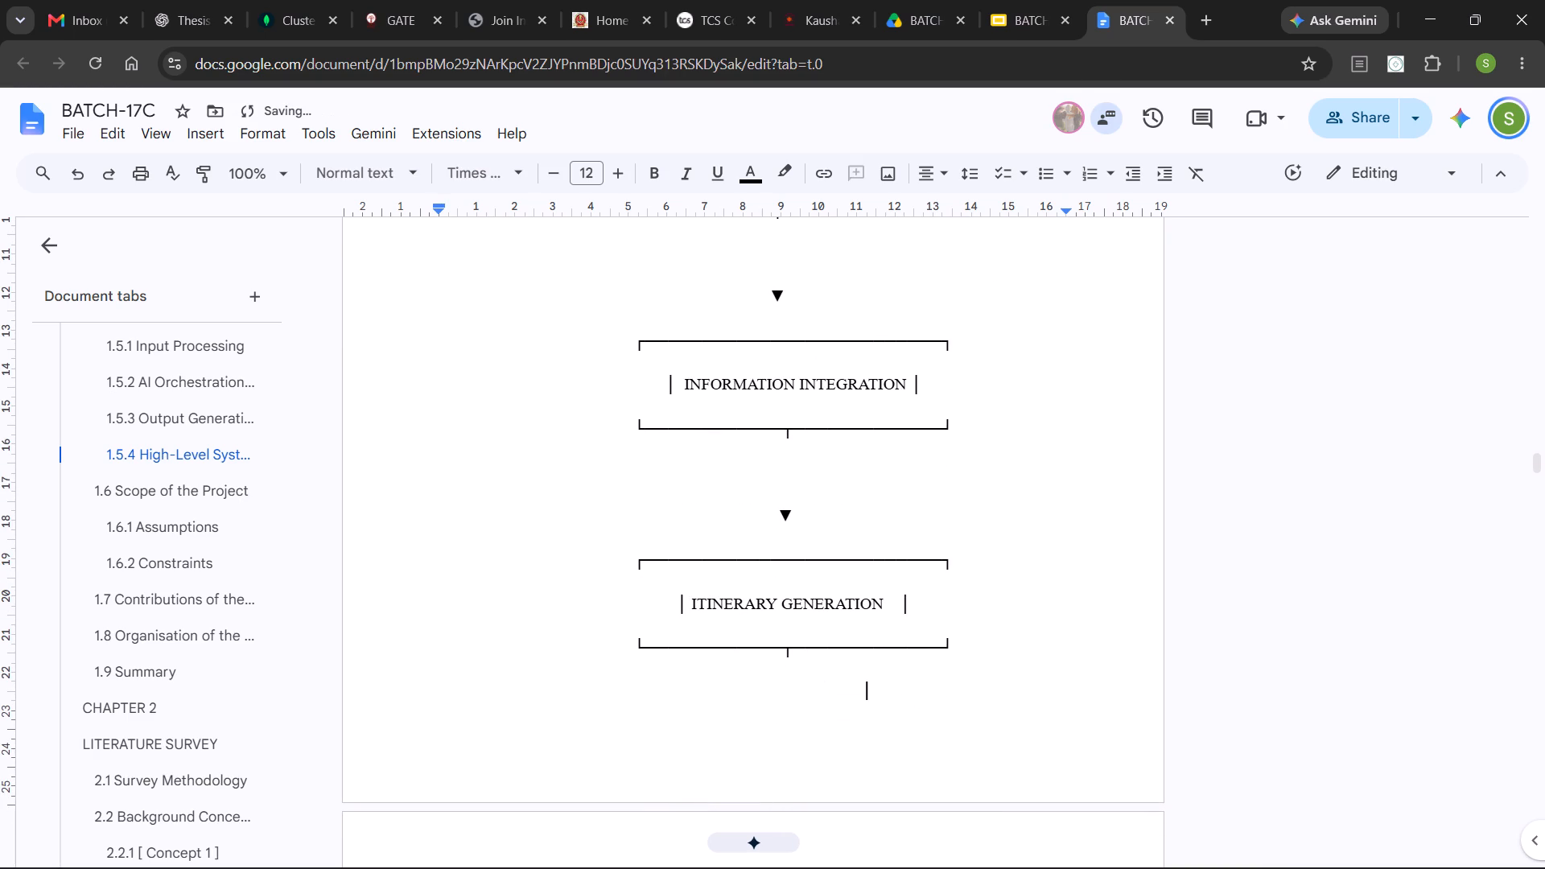
Delete the leftover trailing spaces on the line below the ITINERARY GENERATION box.
key("BackSpace")
key("BackSpace")
key("BackSpace")
key("BackSpace")
Delete the spaces before the arrowhead above the TRAVEL PLAN DISPLAY box so it lines up with the connector above.
scroll(778, 687, "down", 2)
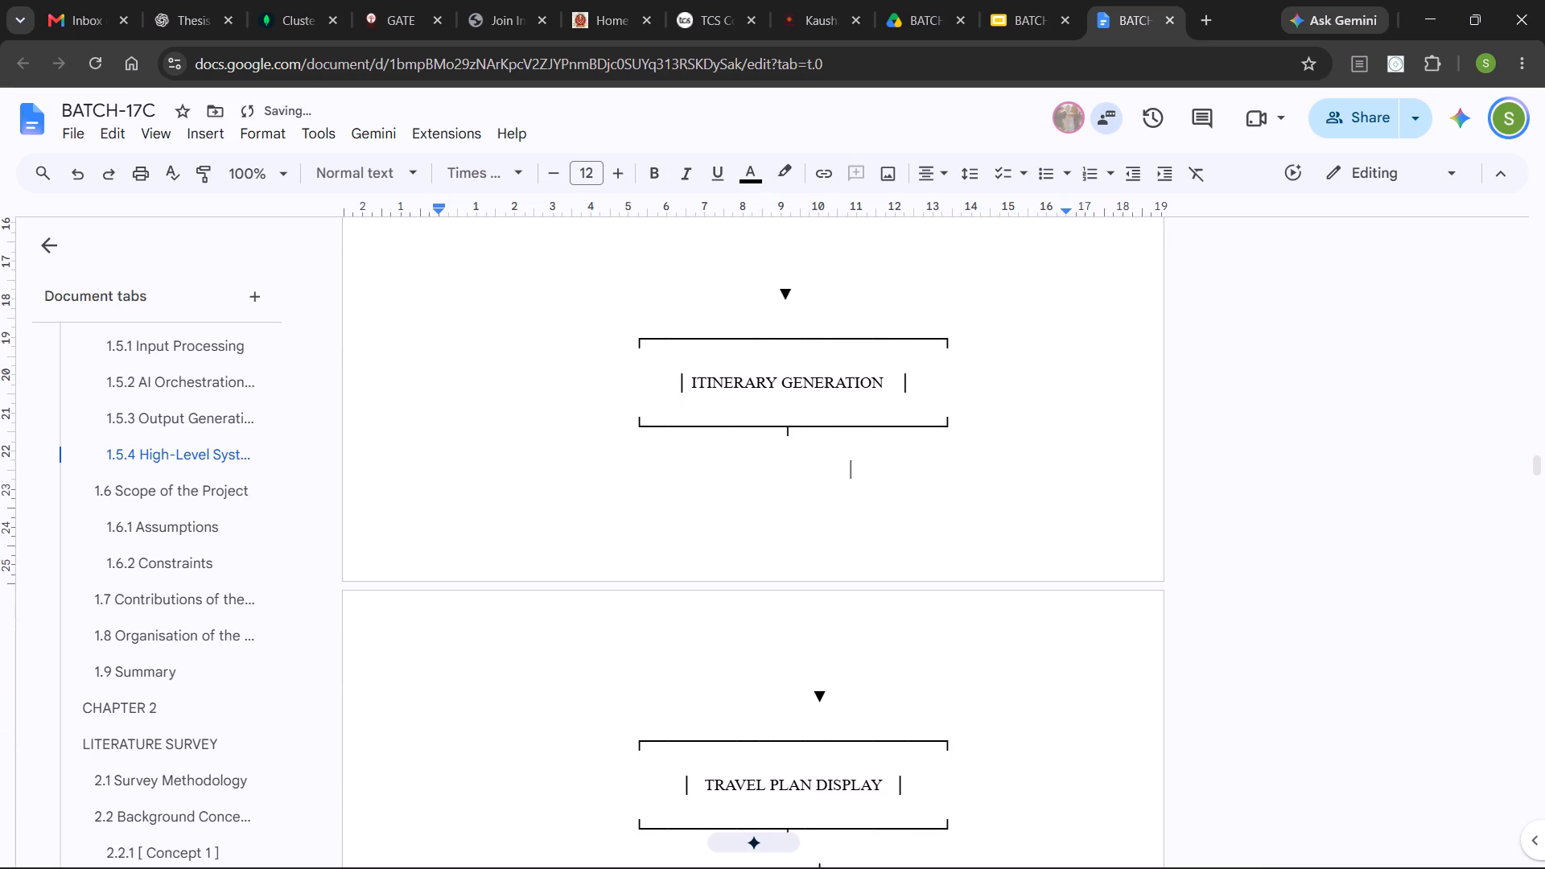
left_click(814, 692)
key("BackSpace")
key("BackSpace")
key("BackSpace")
key("BackSpace")
key("BackSpace")
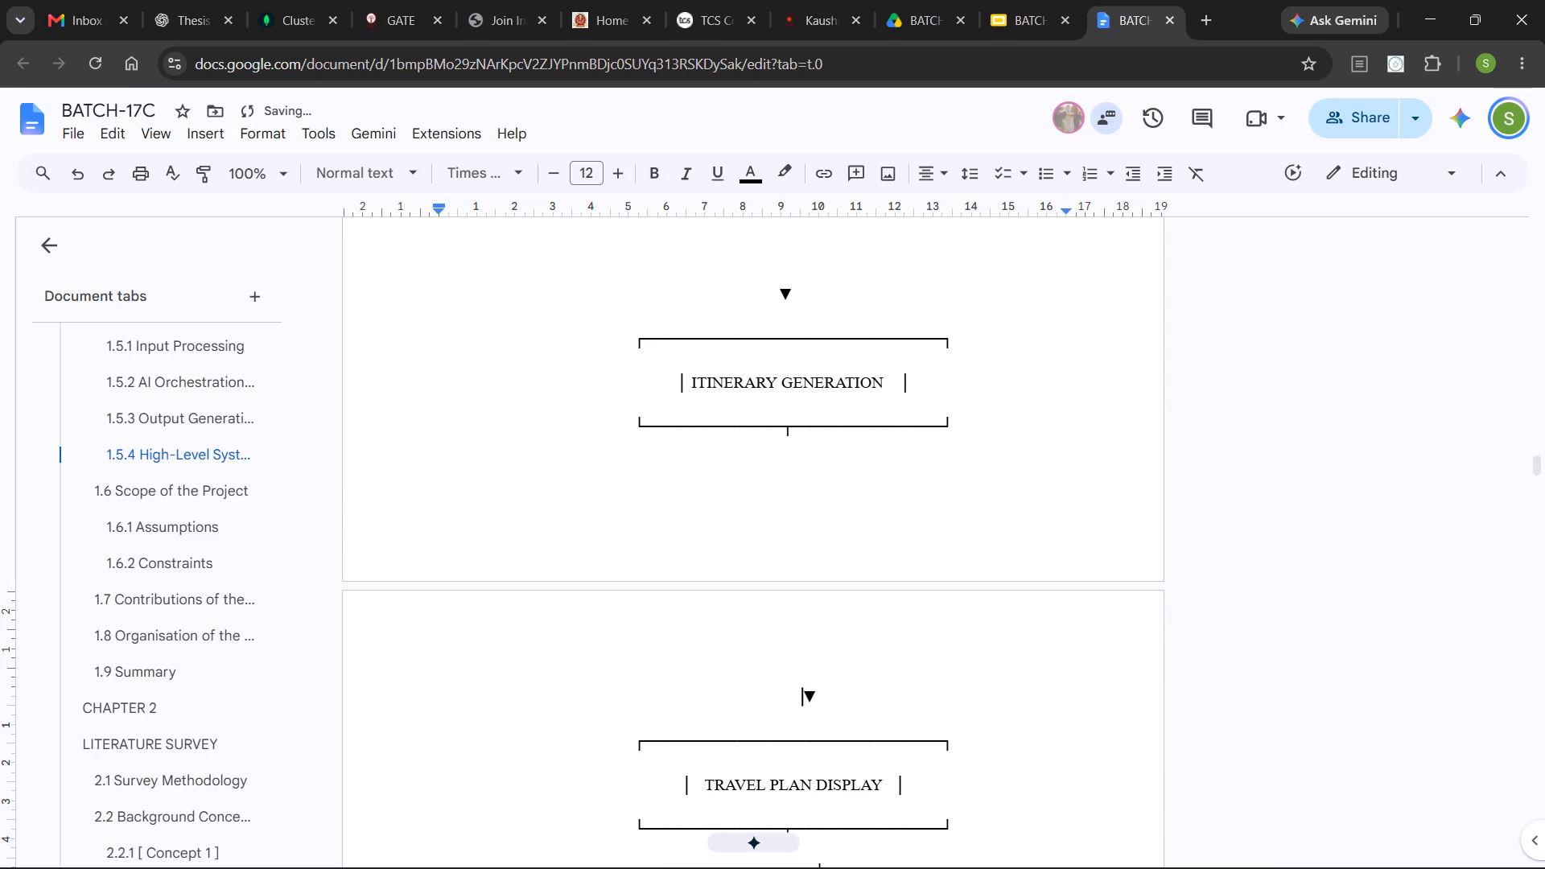
key("BackSpace")
key("BackSpace")
key("BackSpace")
key("BackSpace")
key("BackSpace")
key("BackSpace")
key("BackSpace")
key("BackSpace")
key("BackSpace")
key("BackSpace")
key("BackSpace")
key("BackSpace")
Remove the misaligned vertical bar and some spaces before it on the line below the TRAVEL PLAN DISPLAY box.
scroll(902, 799, "down", 3)
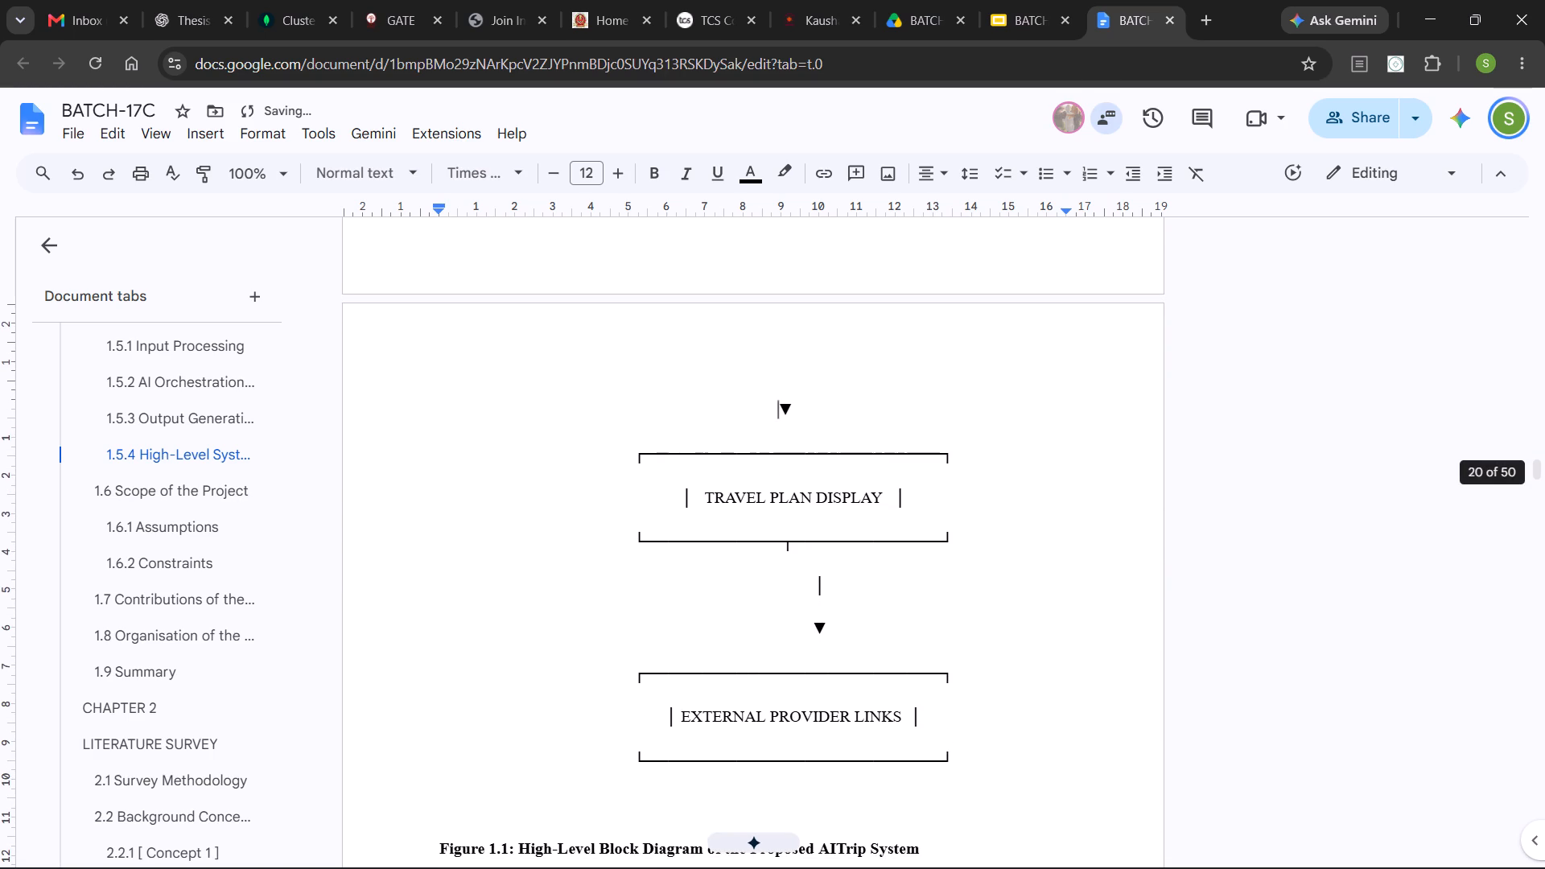
left_click_drag(834, 588, 807, 585)
key("BackSpace")
key("BackSpace")
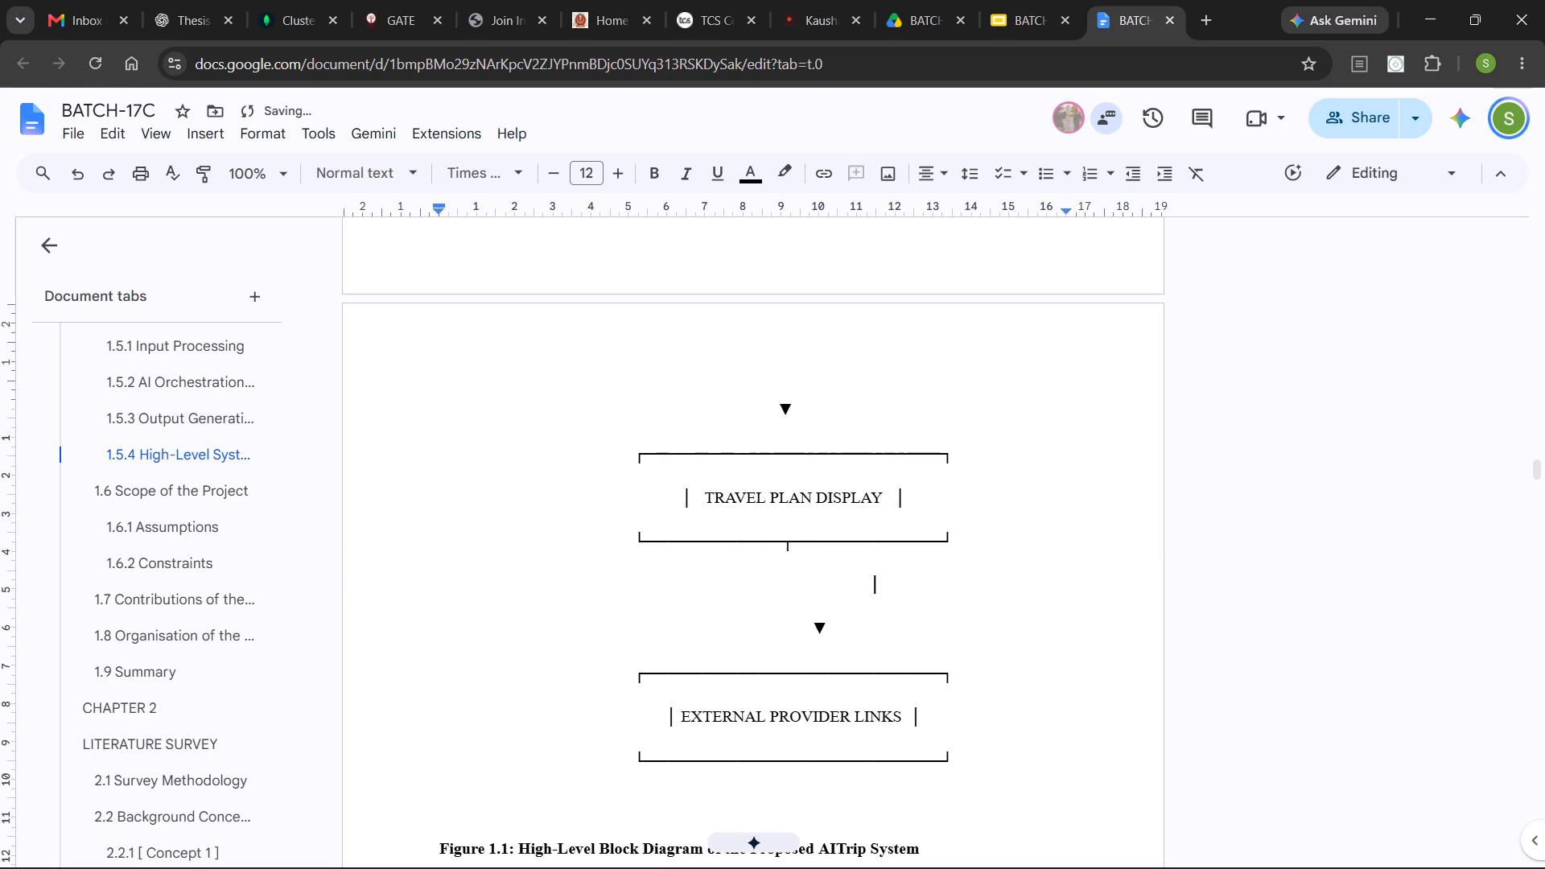
key("BackSpace")
key("BackSpace")
Delete the spaces before the arrowhead above the EXTERNAL PROVIDER LINKS box so it lines up with the connector above.
left_click(816, 627)
key("BackSpace")
key("BackSpace")
key("BackSpace")
key("BackSpace")
key("BackSpace")
key("BackSpace")
key("BackSpace")
key("BackSpace")
key("BackSpace")
key("BackSpace")
key("BackSpace")
key("BackSpace")
key("BackSpace")
key("BackSpace")
key("BackSpace")
key("BackSpace")
key("BackSpace")
Review the connector alignment from the agent boxes down to EXTERNAL PROVIDER LINKS, and the Figure 1.1 image on the following page.
scroll(913, 578, "up", 3)
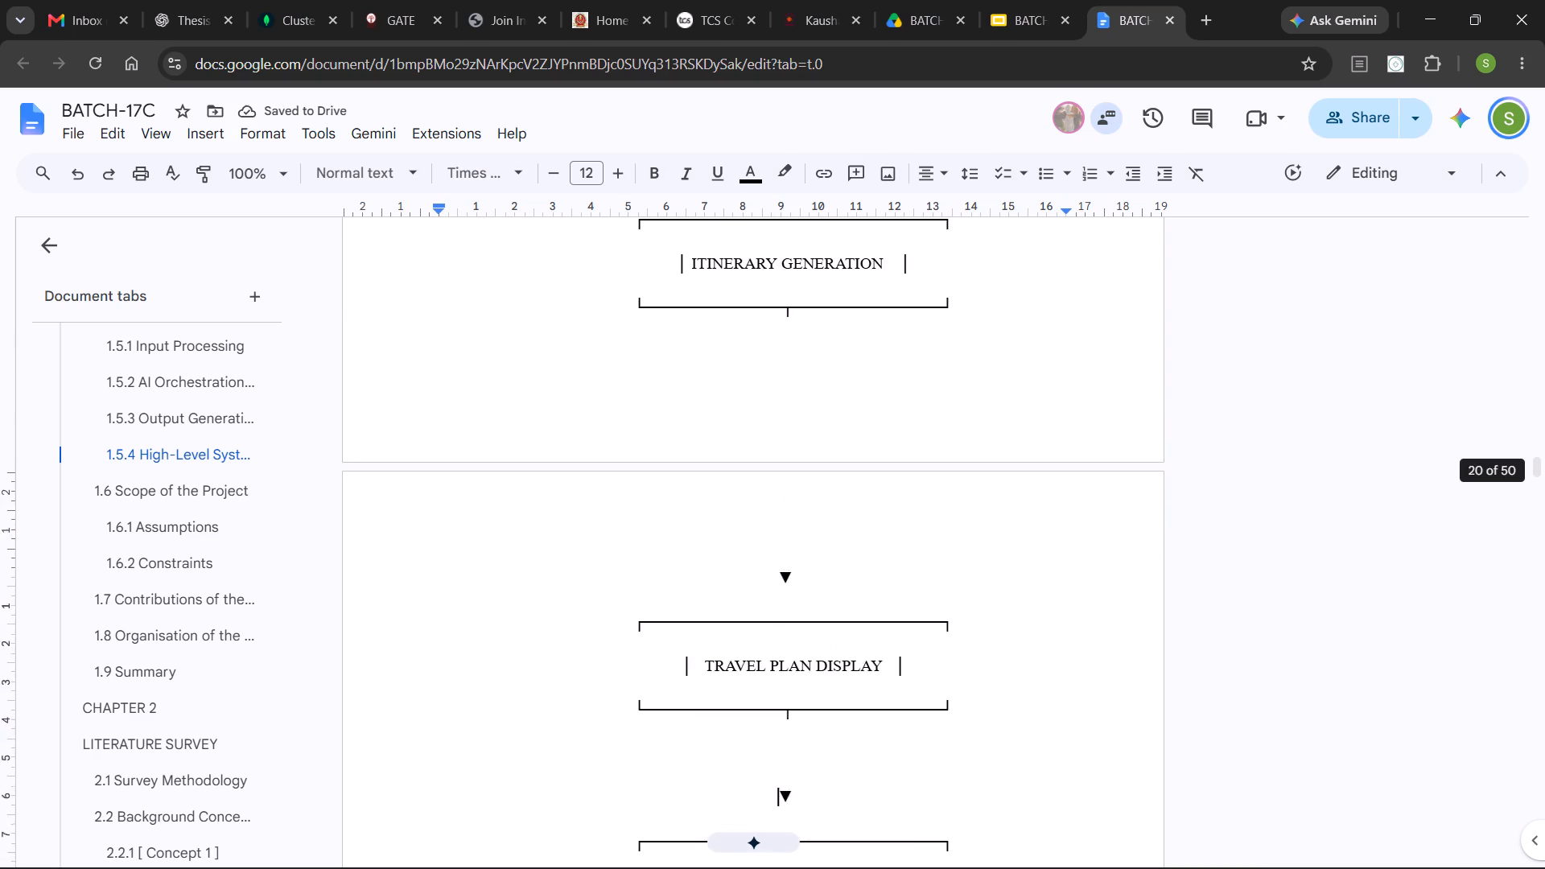
scroll(913, 578, "up", 4)
scroll(913, 578, "right", 1)
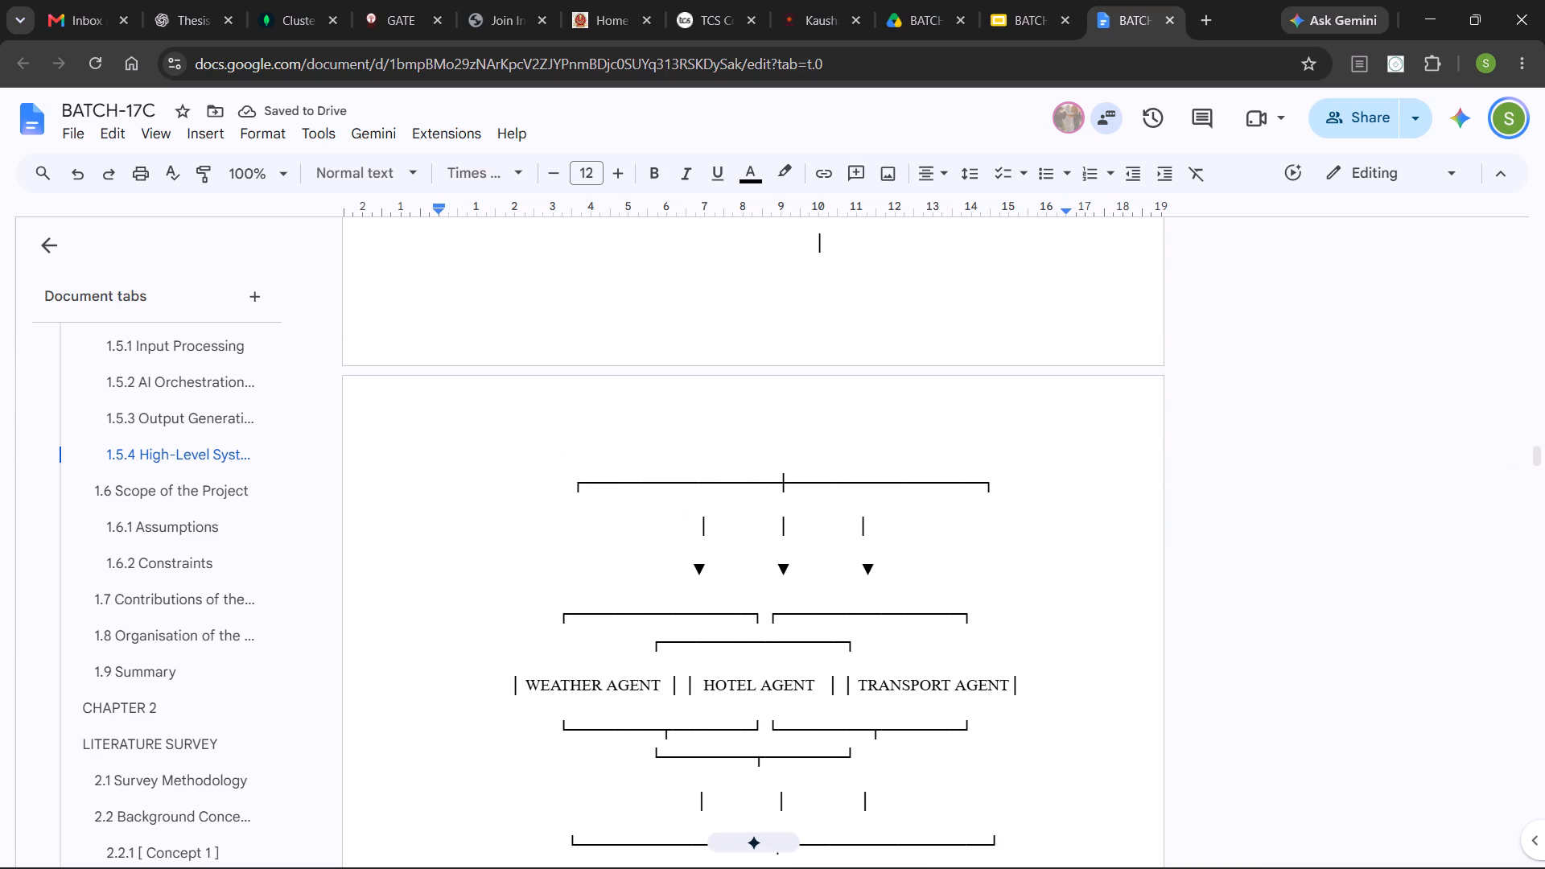
scroll(913, 578, "right", 1)
scroll(913, 578, "down", 2)
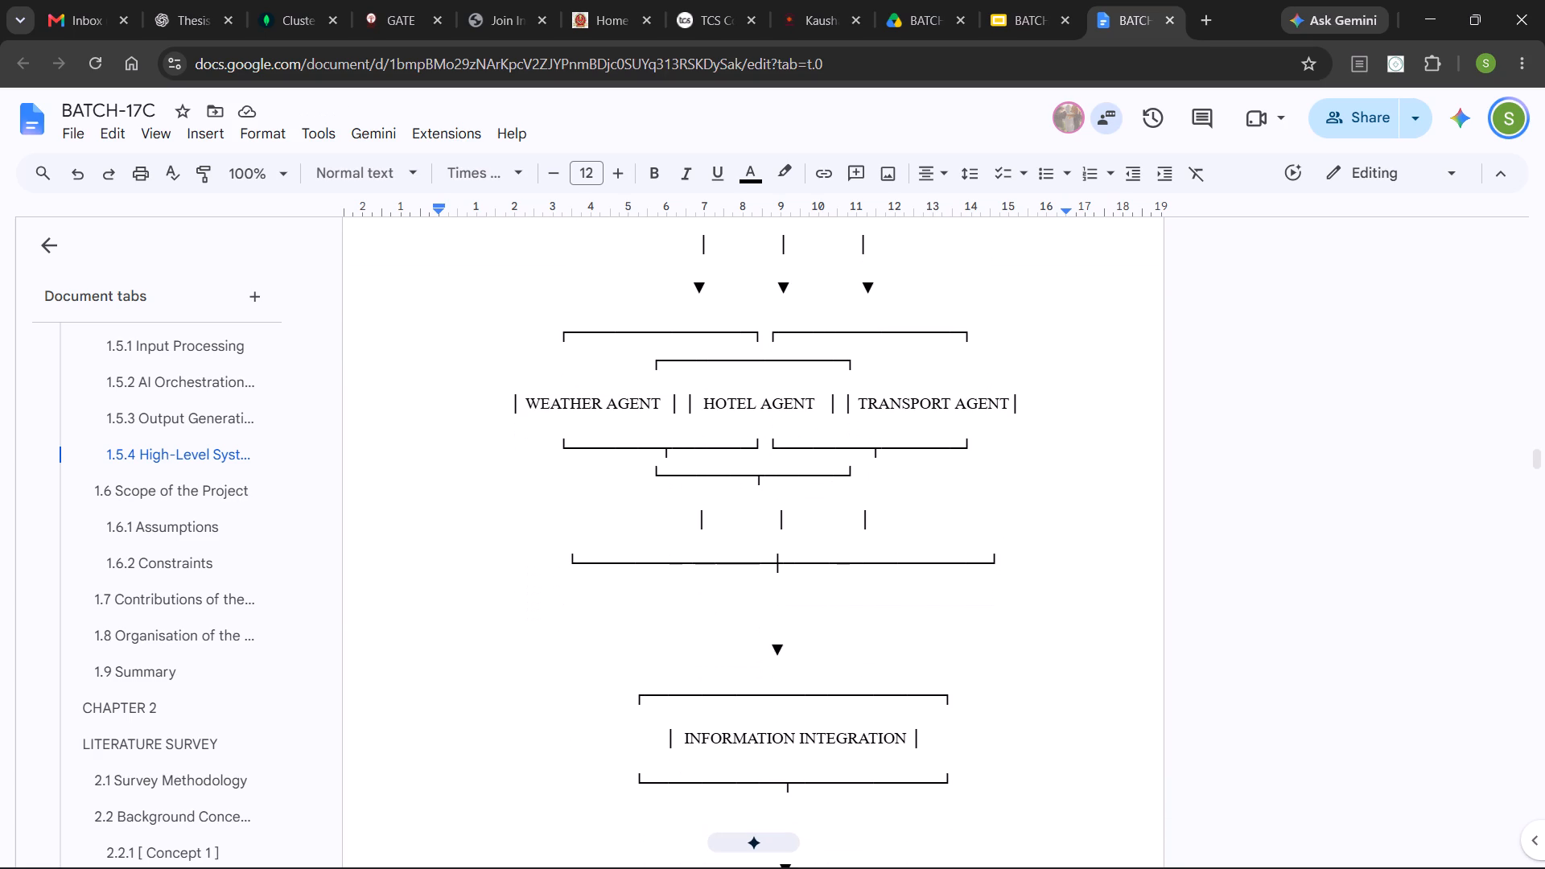
scroll(913, 578, "down", 1)
scroll(823, 588, "down", 3)
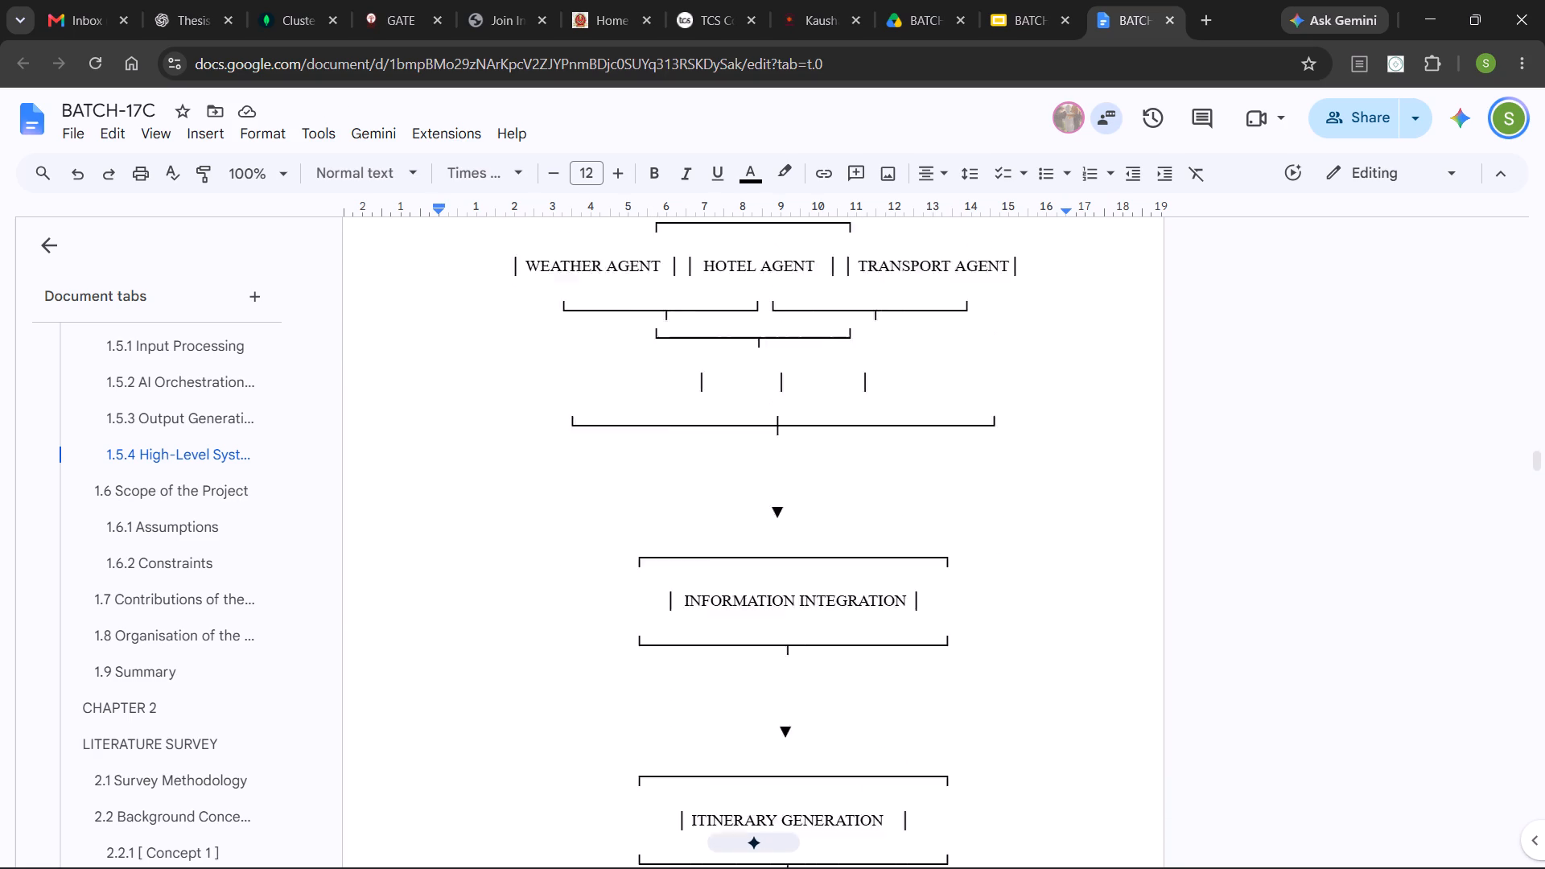
scroll(823, 588, "down", 2)
scroll(823, 588, "up", 2)
scroll(823, 588, "down", 1)
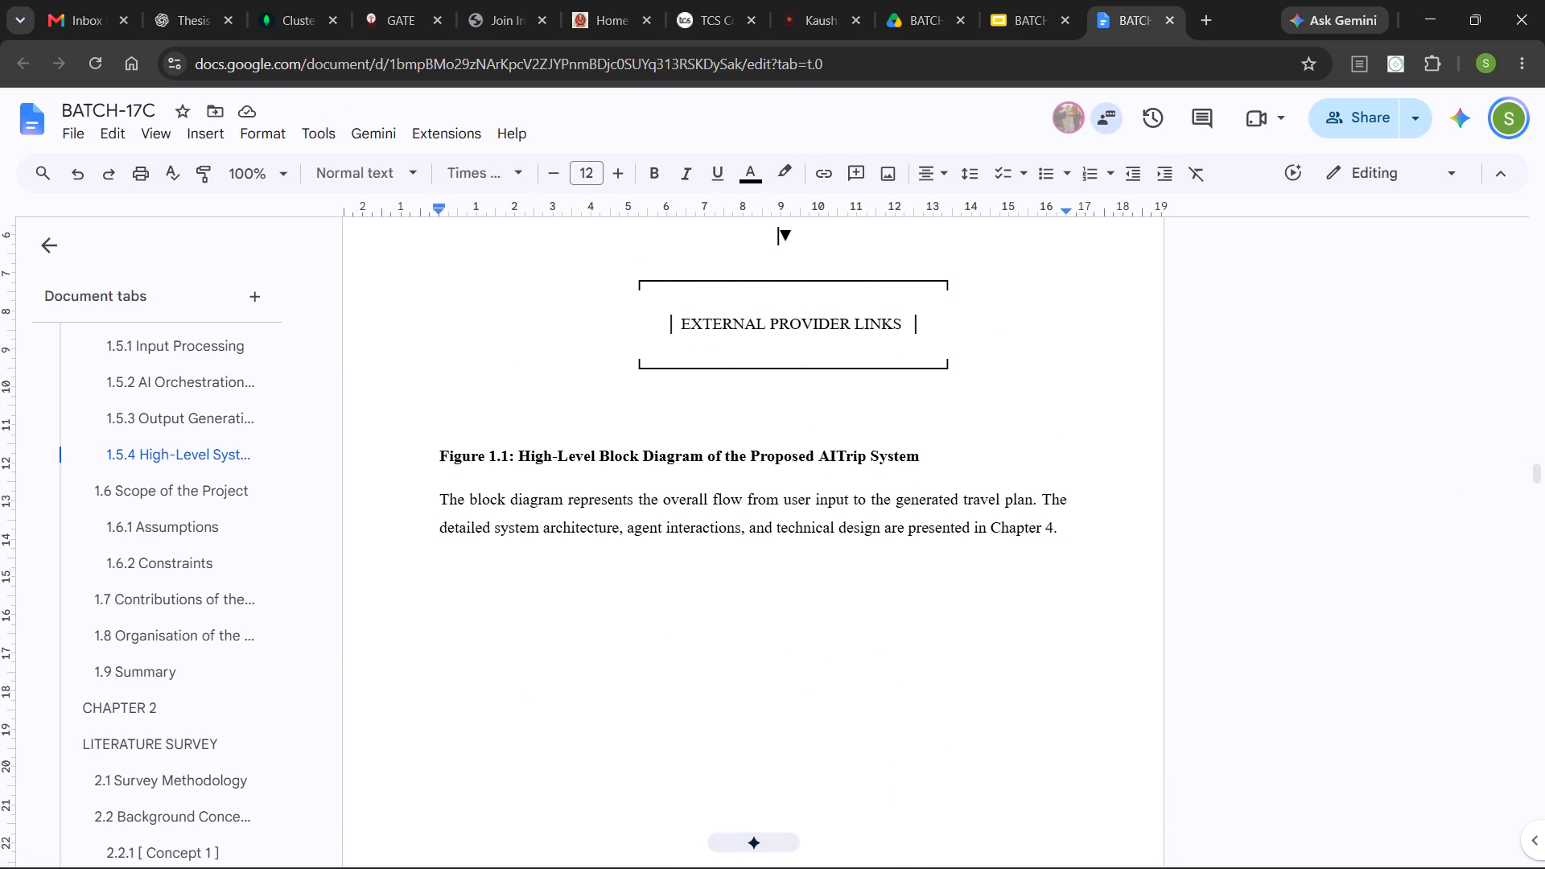
scroll(554, 525, "down", 7)
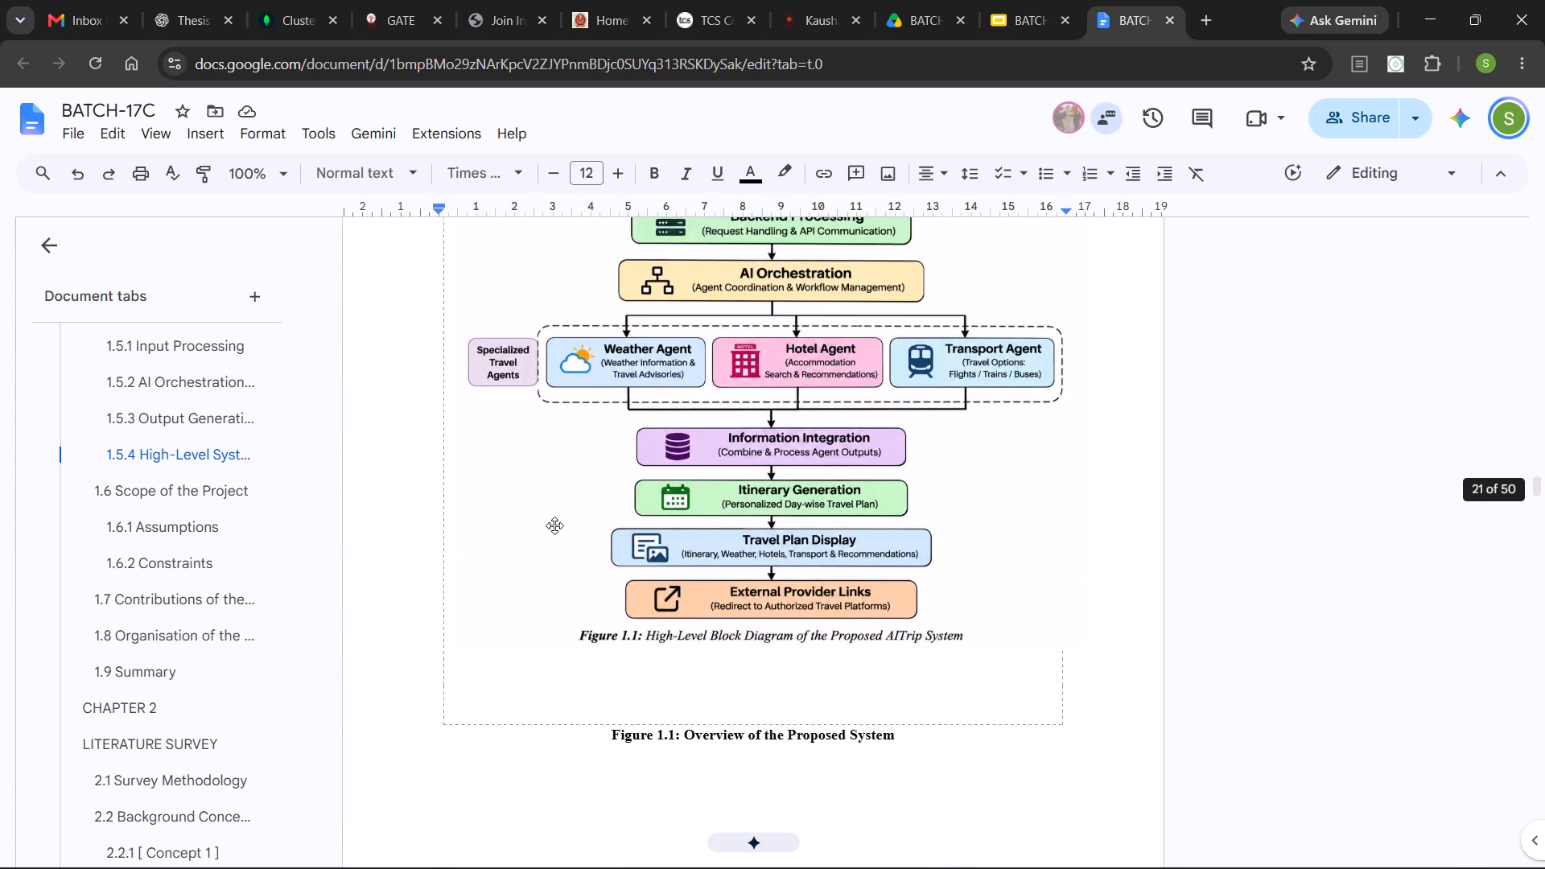
scroll(554, 525, "down", 6)
scroll(554, 525, "up", 8)
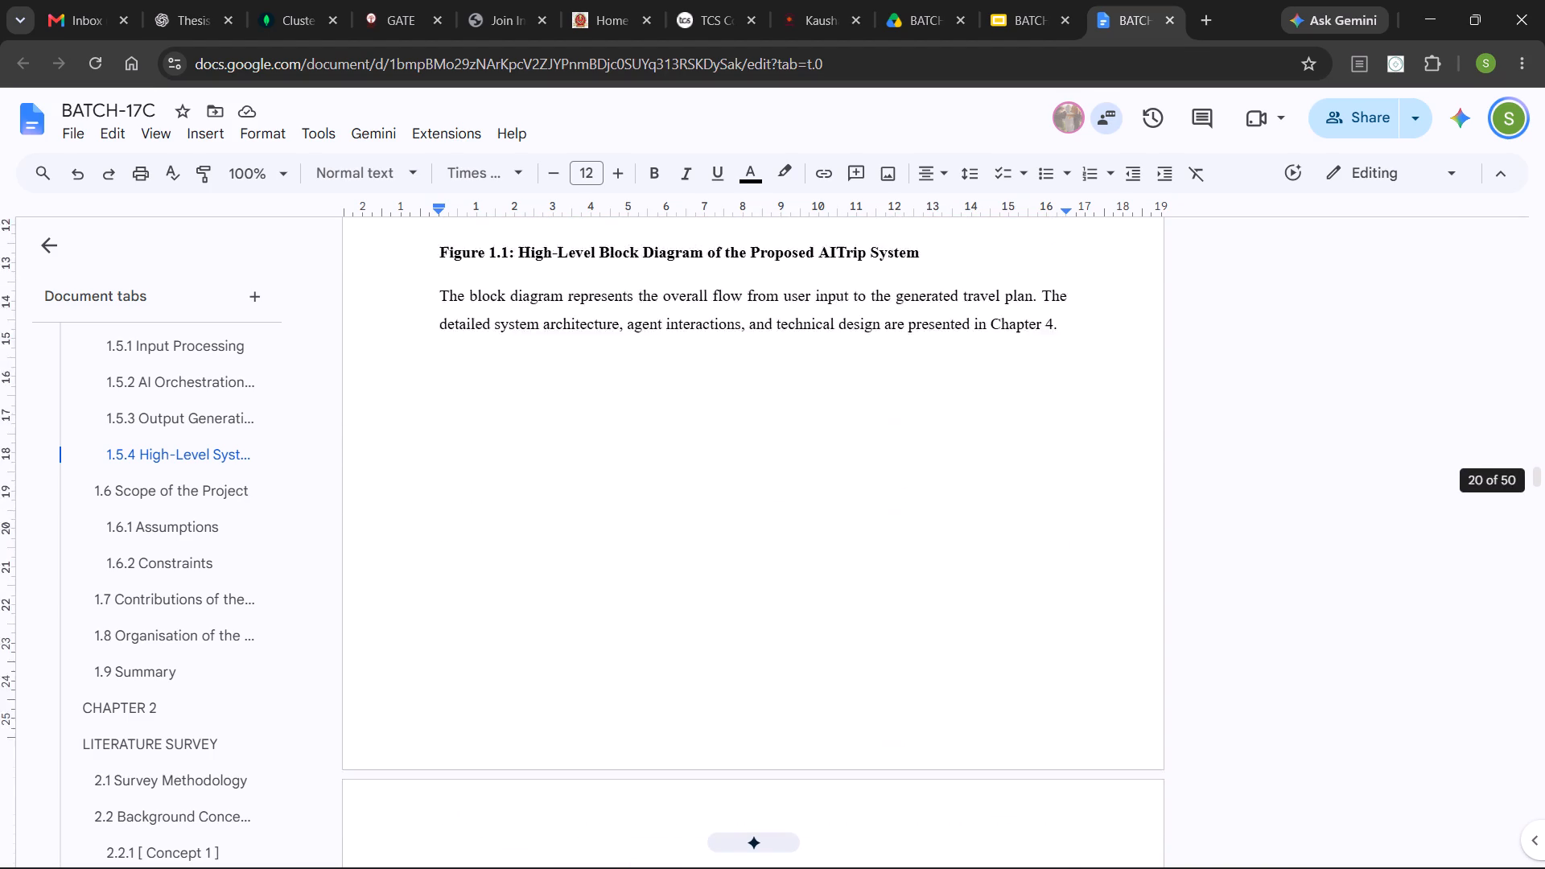
Insert ten blank lines above the bold Figure 1.1 caption following the text-drawn diagram to push it onto the image's page.
scroll(554, 525, "up", 1)
left_click(419, 556)
key("Return")
key("Return")
key("Return")
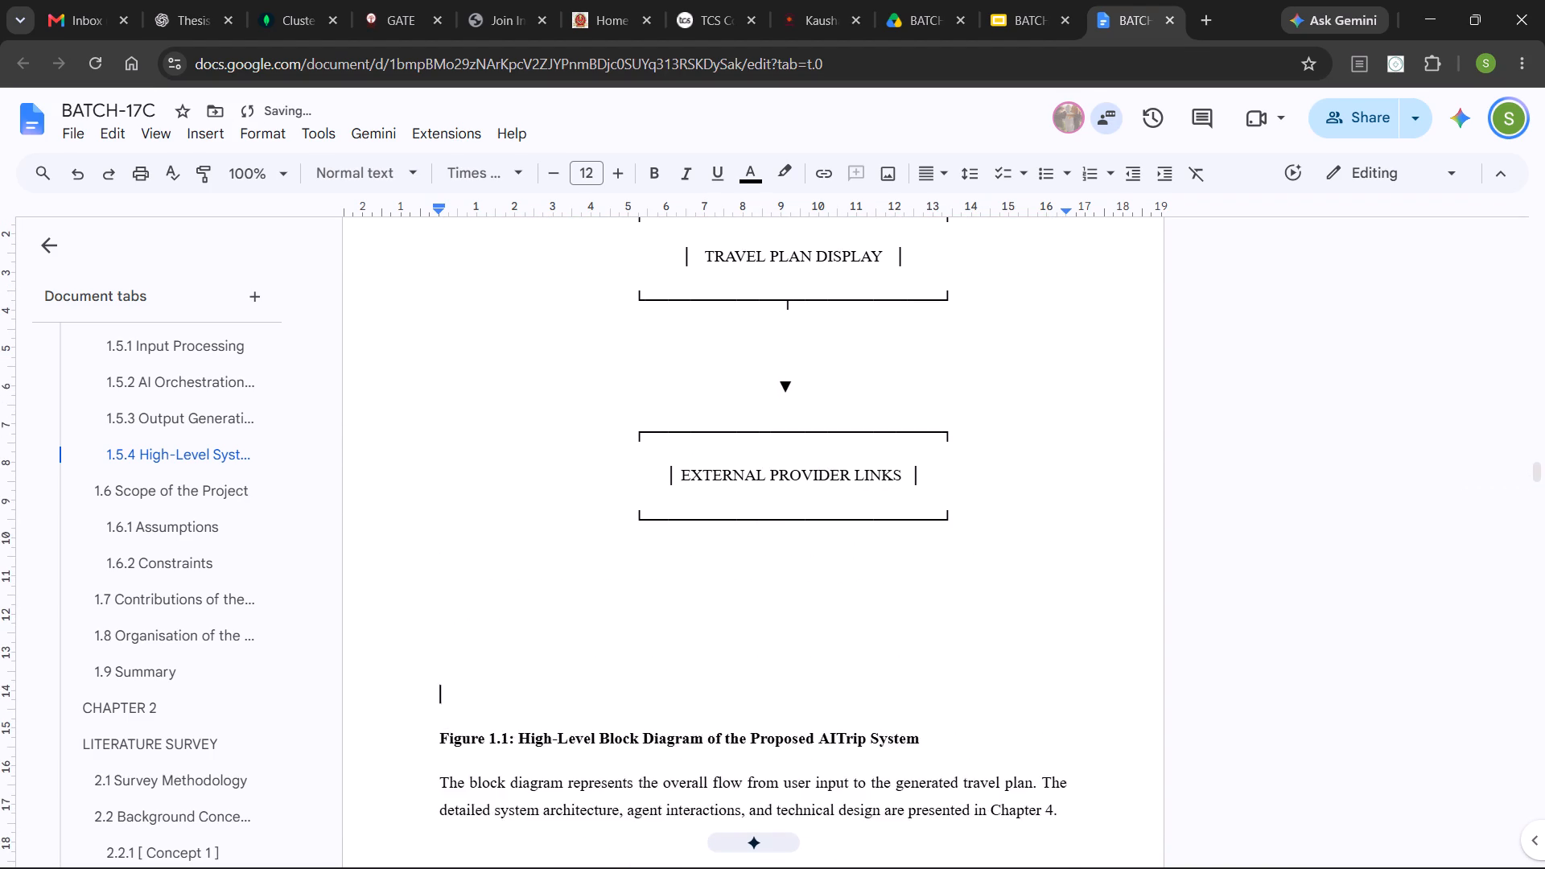
key("Return")
key("Return")
key("Return")
key("Return")
key("Return")
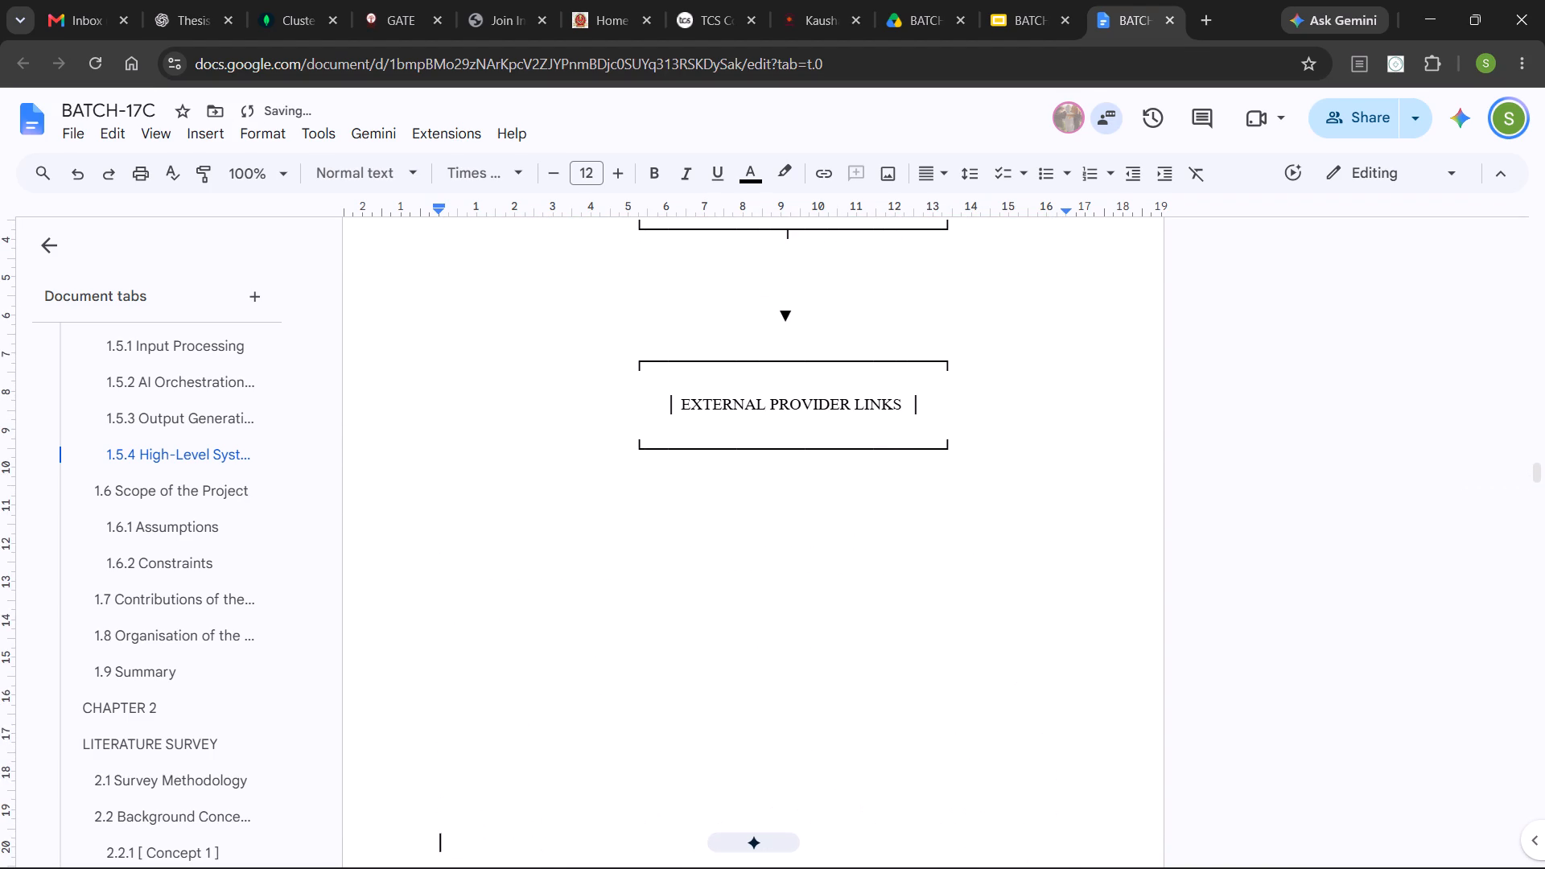
scroll(496, 541, "down", 4)
key("Return")
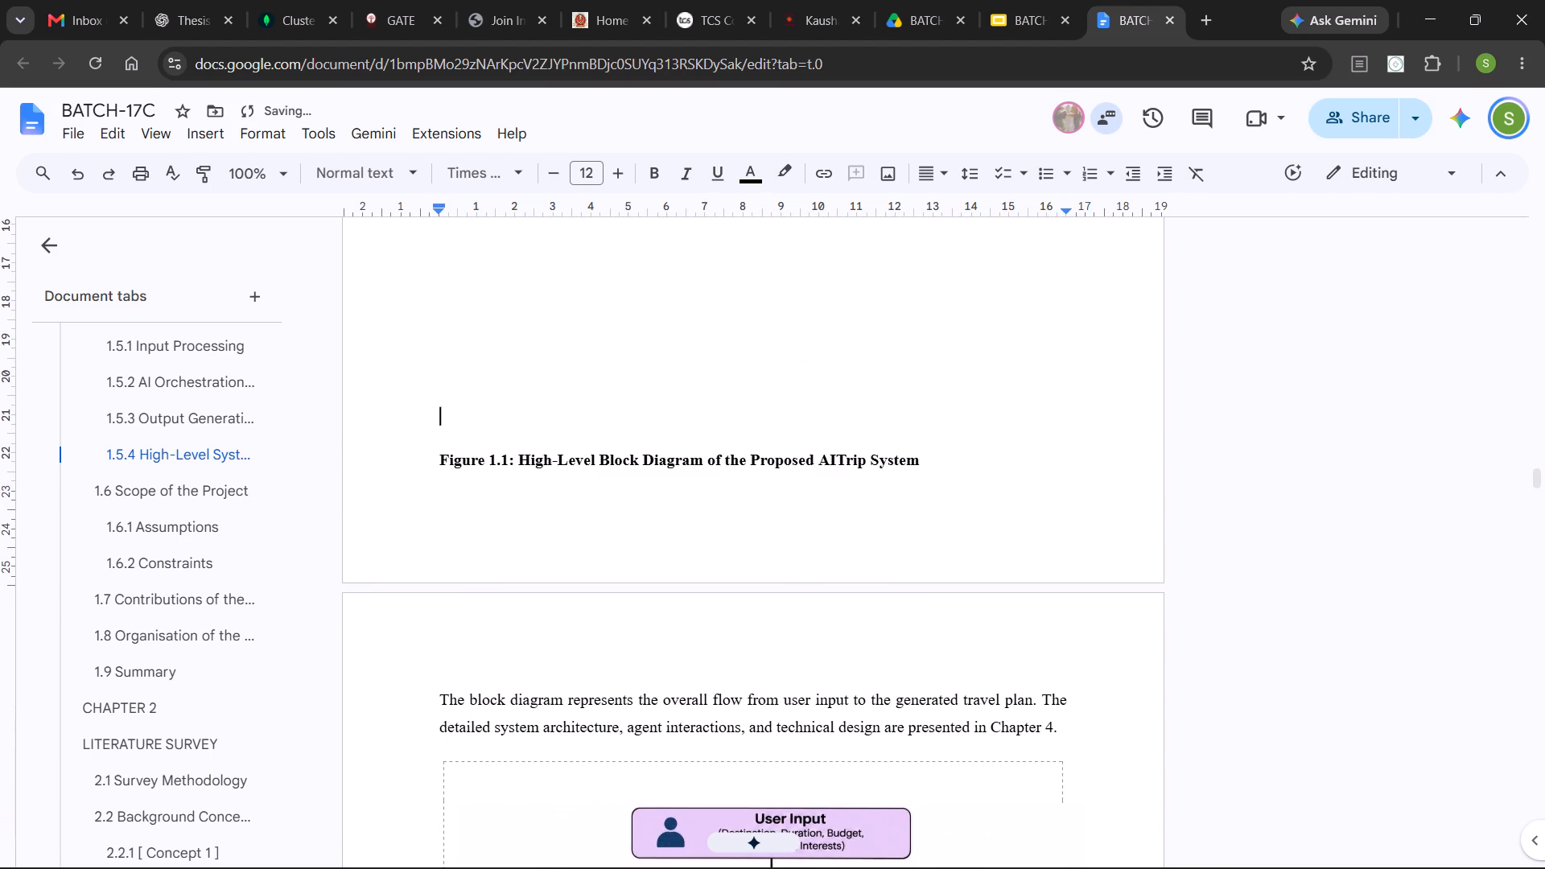
key("Return")
Check the page layout around the Figure 1.1 image and the 1.5.4 heading.
scroll(680, 658, "down", 7)
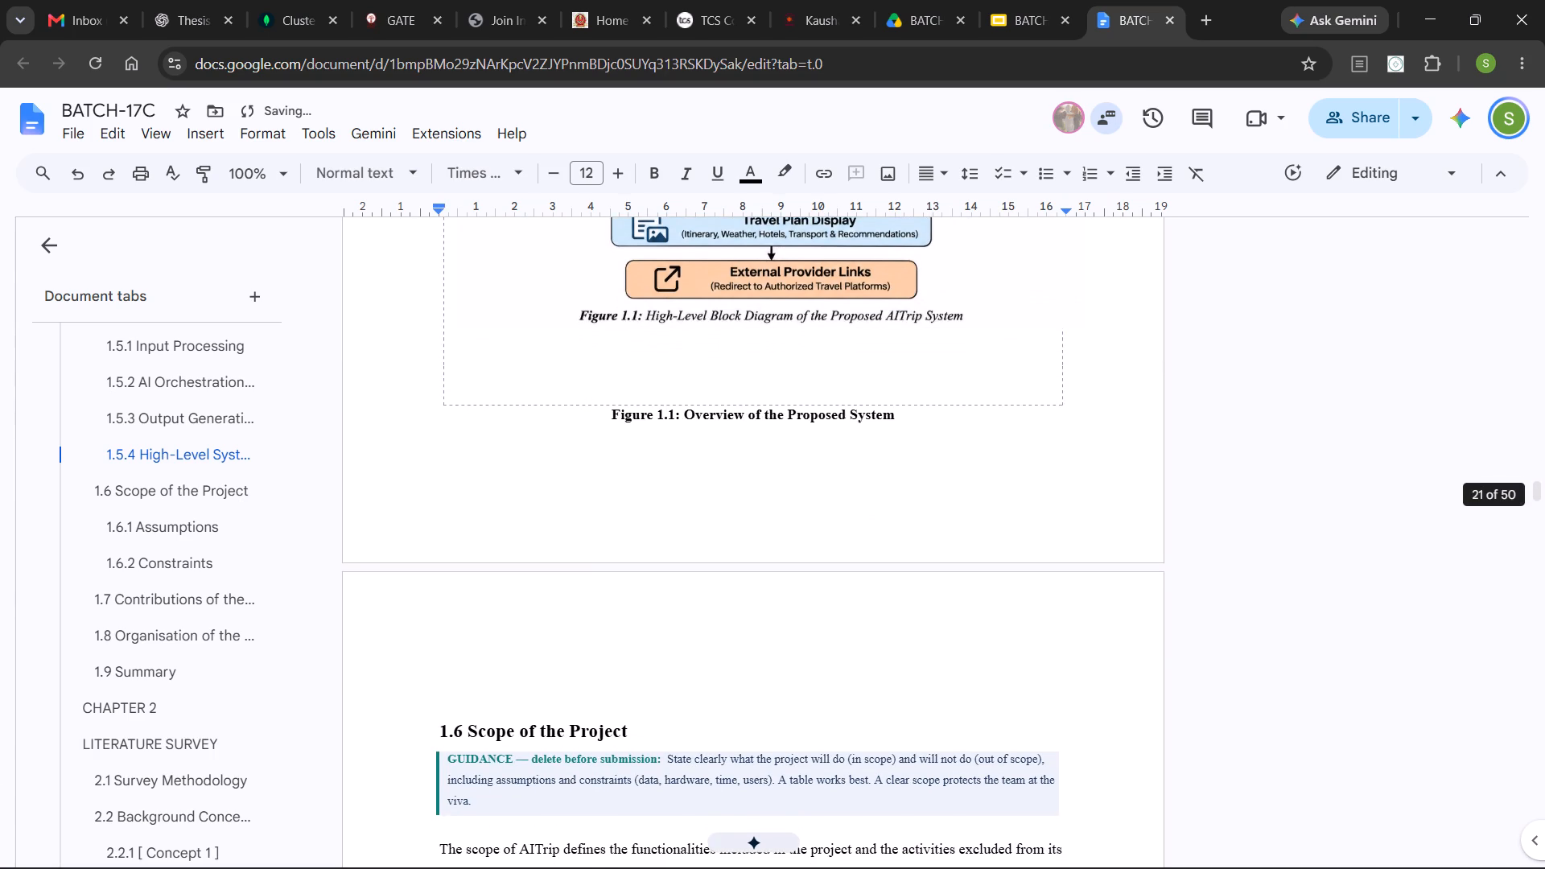
scroll(680, 658, "up", 9)
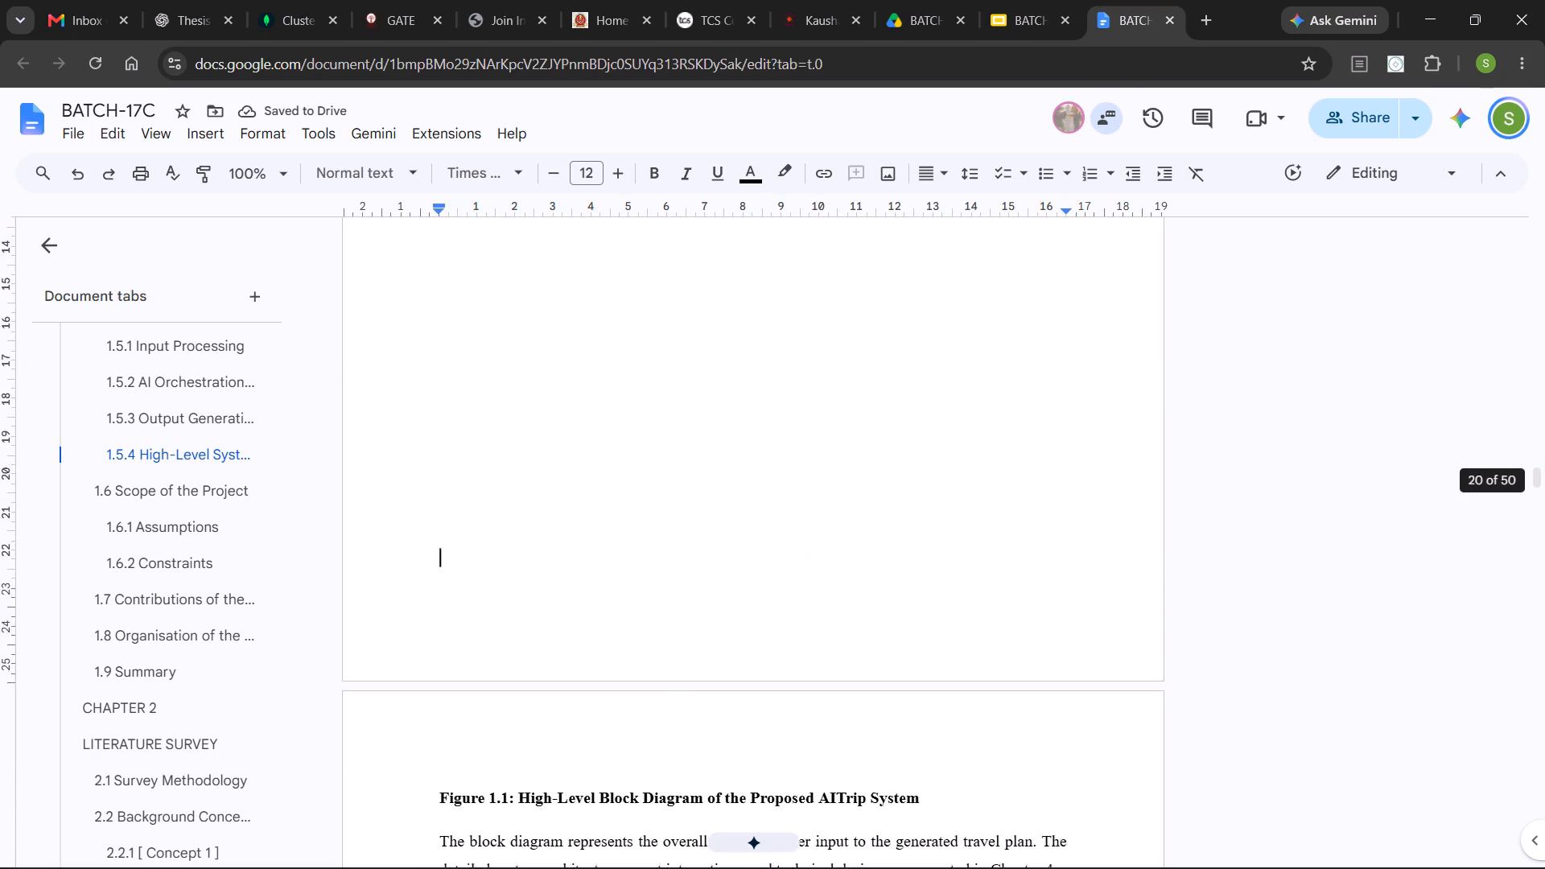
scroll(680, 658, "up", 6)
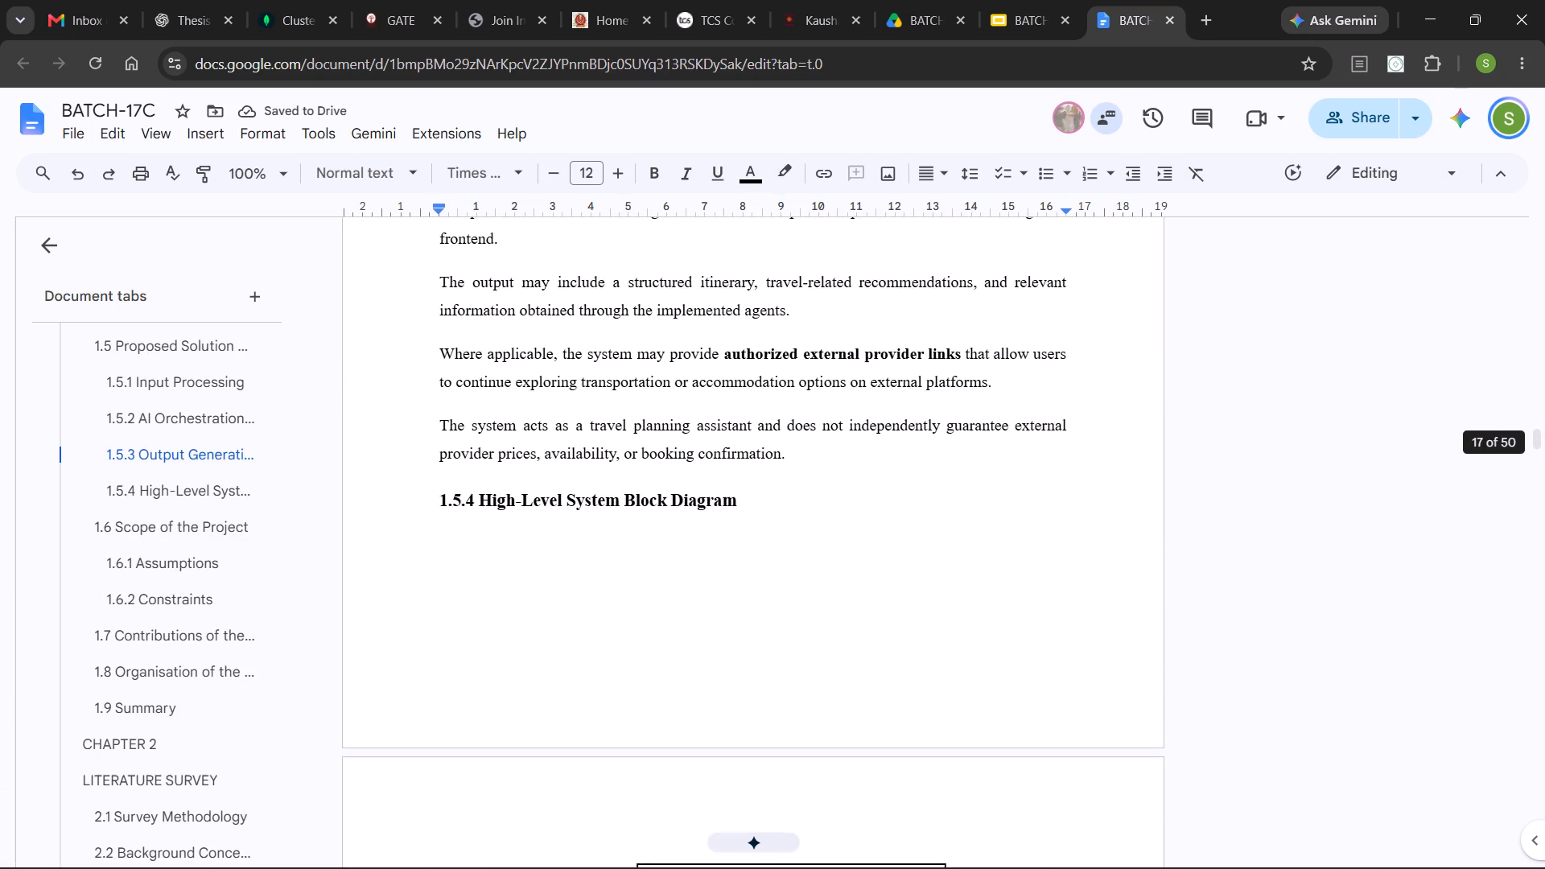
scroll(680, 658, "down", 3)
scroll(680, 658, "up", 1)
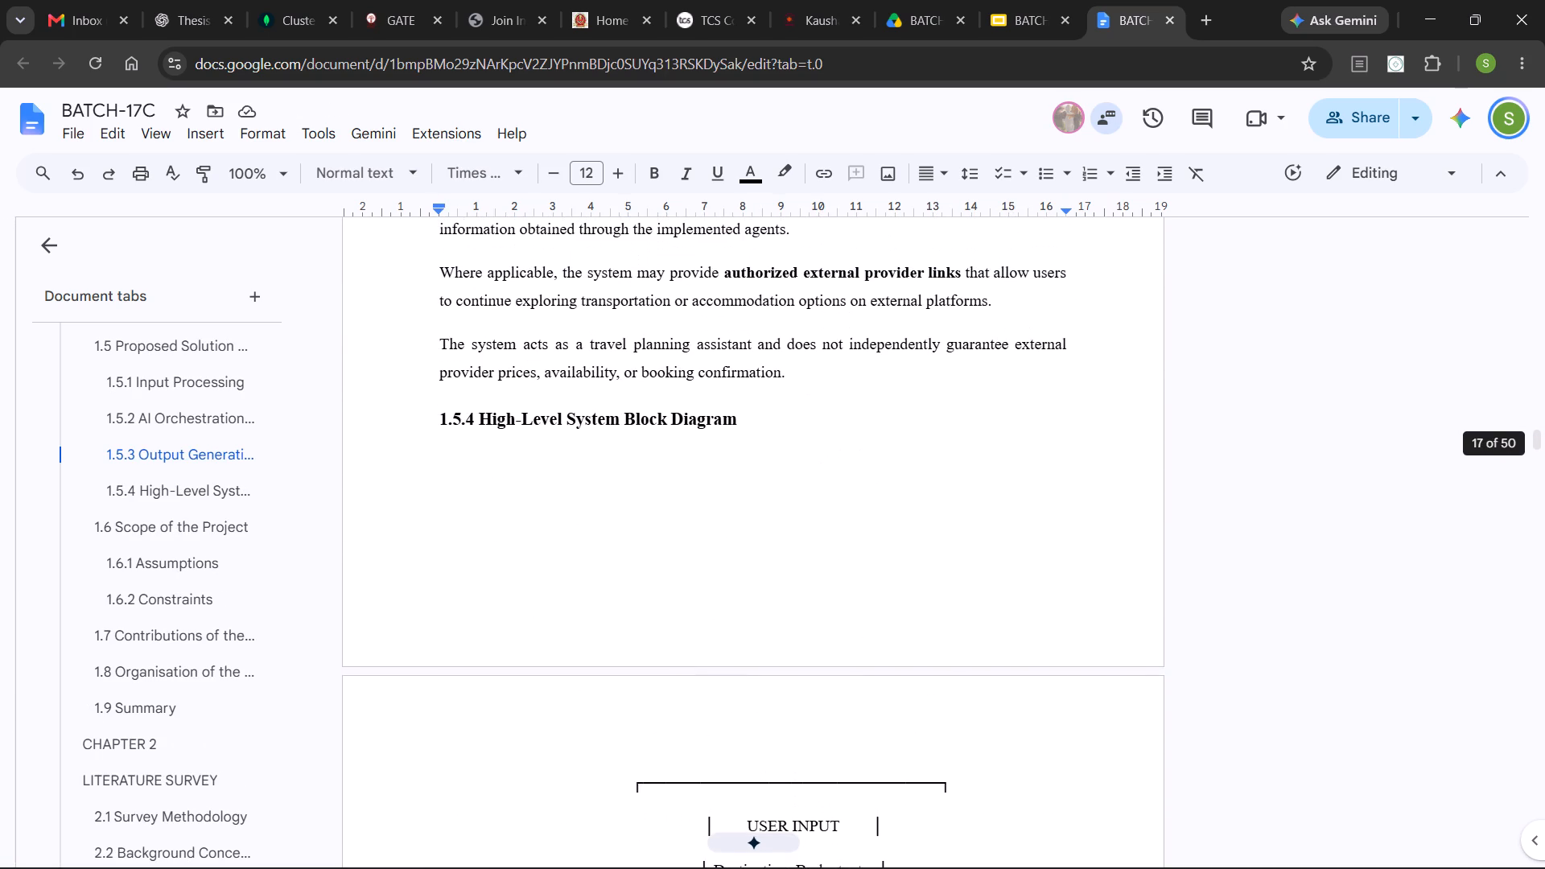
Delete spaces before the arrowhead above the FRONTEND / UI box to bring it under the connector above.
scroll(680, 658, "down", 4)
scroll(770, 495, "up", 1)
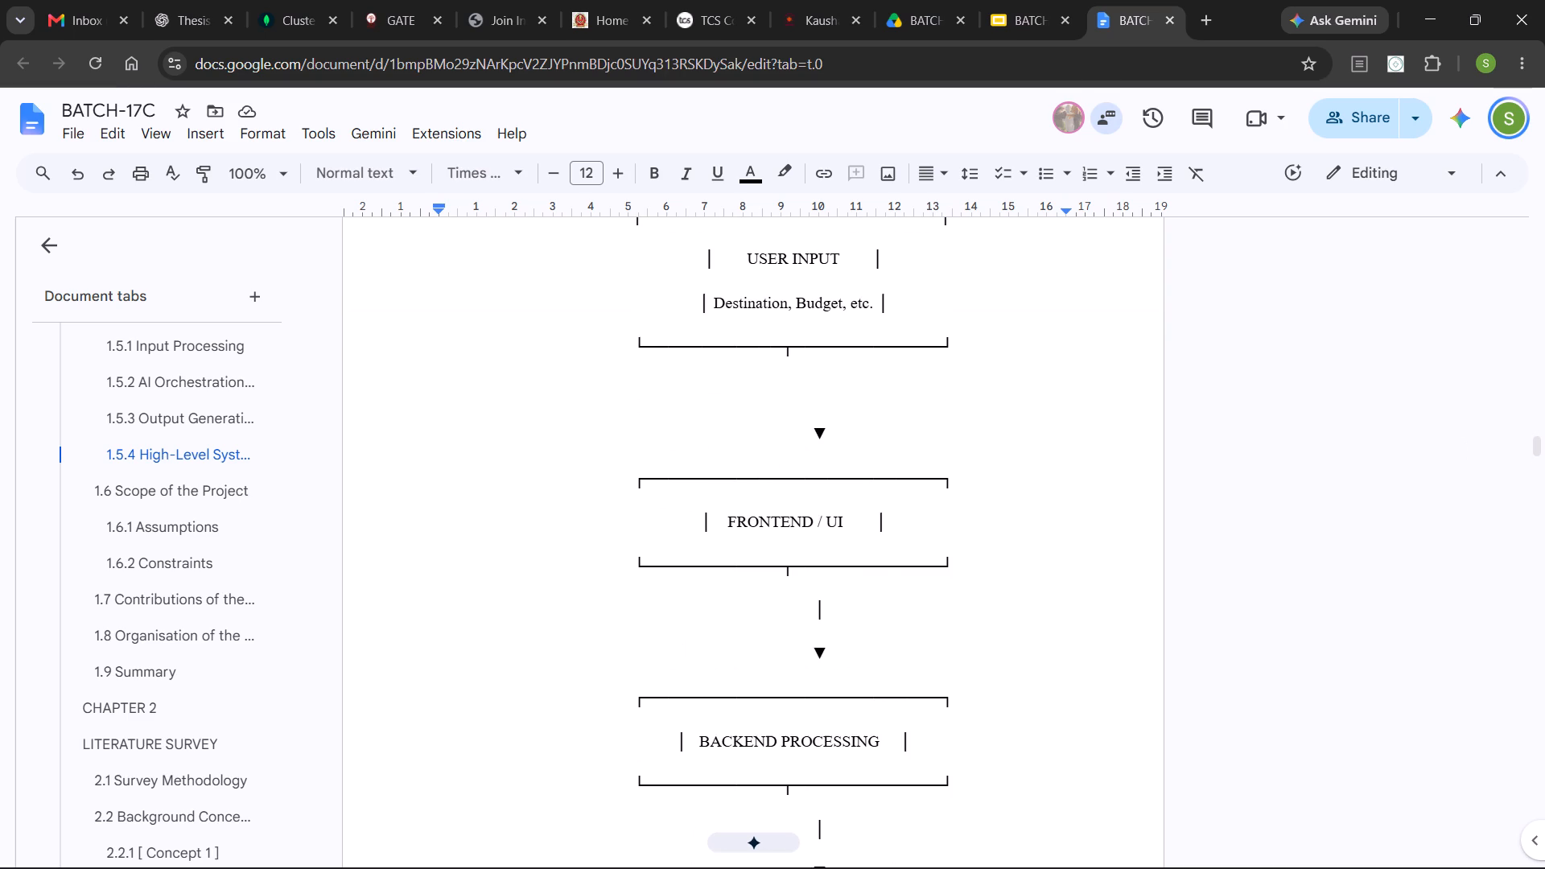
left_click(810, 427)
key("BackSpace")
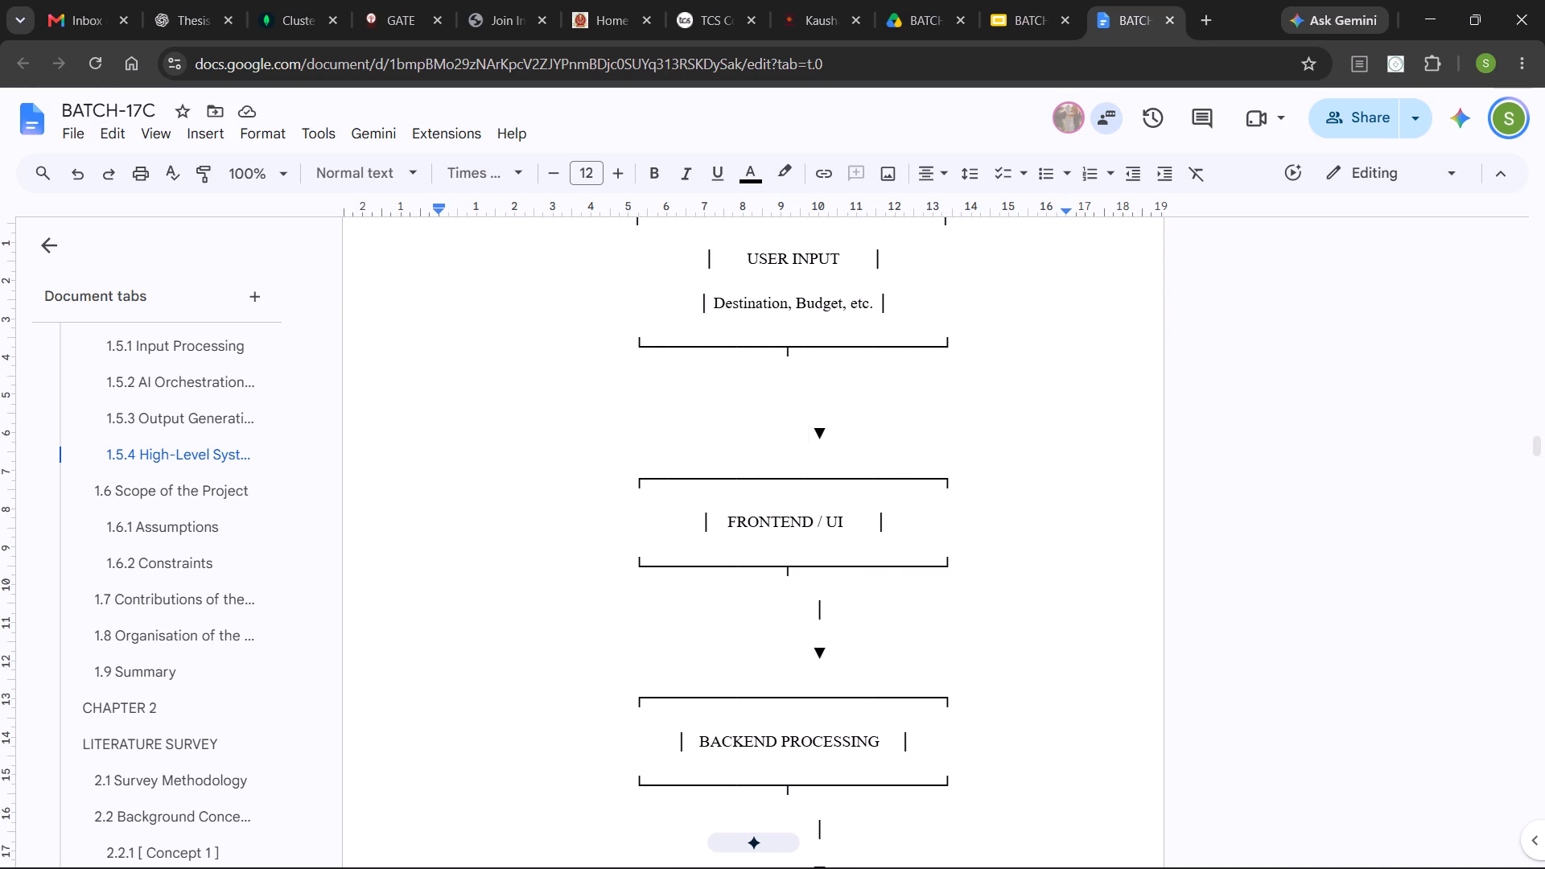
key("BackSpace")
key("BackSpace")
key("BackSpace")
key("BackSpace")
key("BackSpace")
key("BackSpace")
key("BackSpace")
key("BackSpace")
key("BackSpace")
key("BackSpace")
key("BackSpace")
key("BackSpace")
Insert four blank lines before the 1.5.4 High-Level System Block Diagram heading to move it onto the diagram's page.
scroll(910, 329, "up", 4)
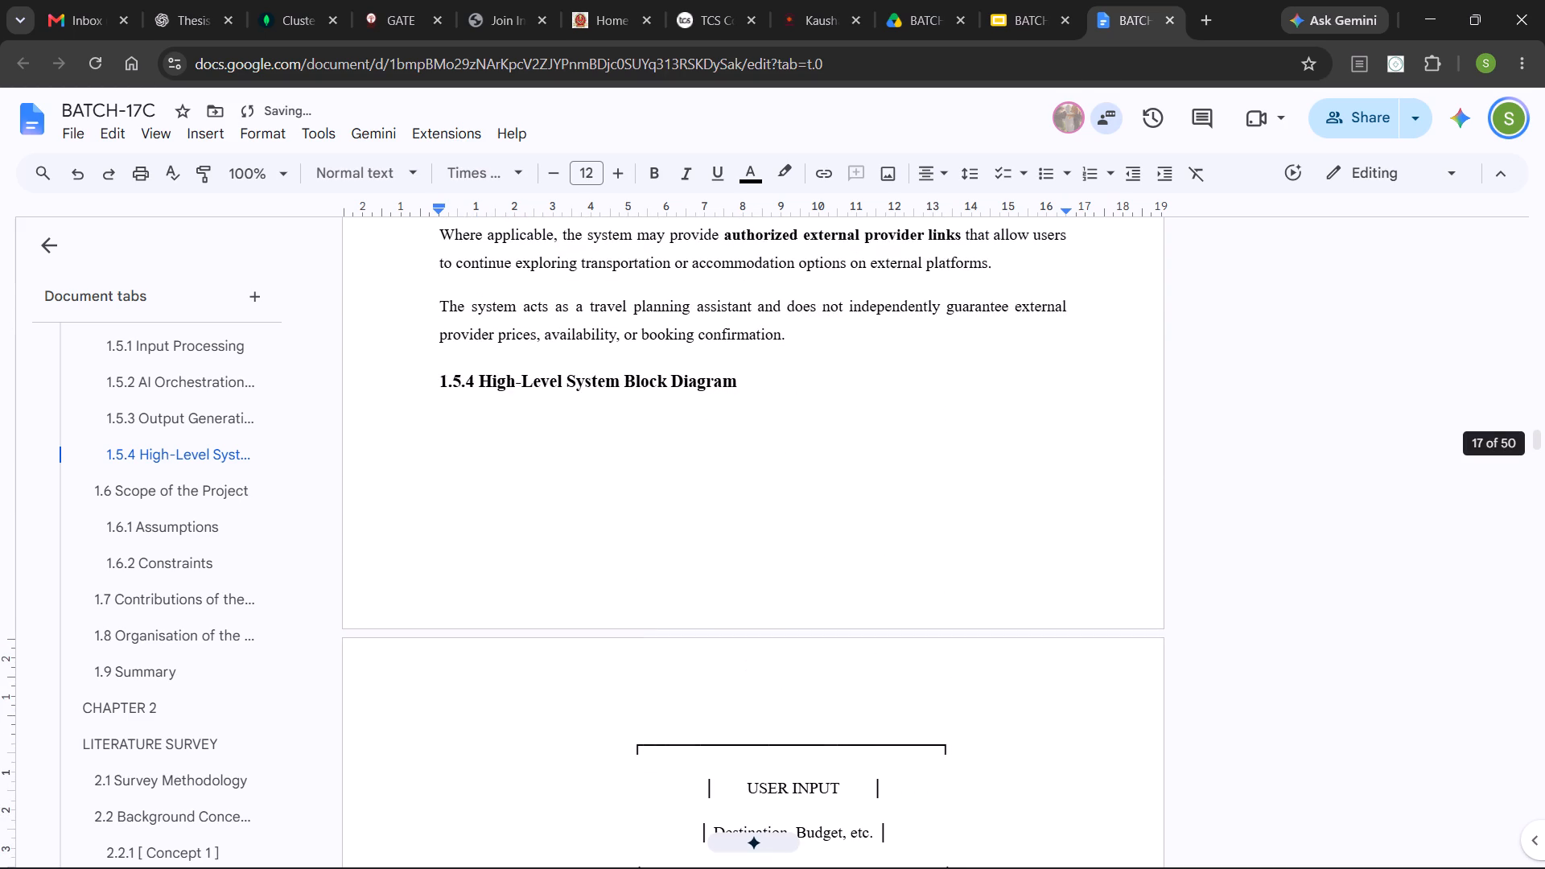
left_click(423, 372)
key("Return")
key("Return")
key("Return")
key("Return")
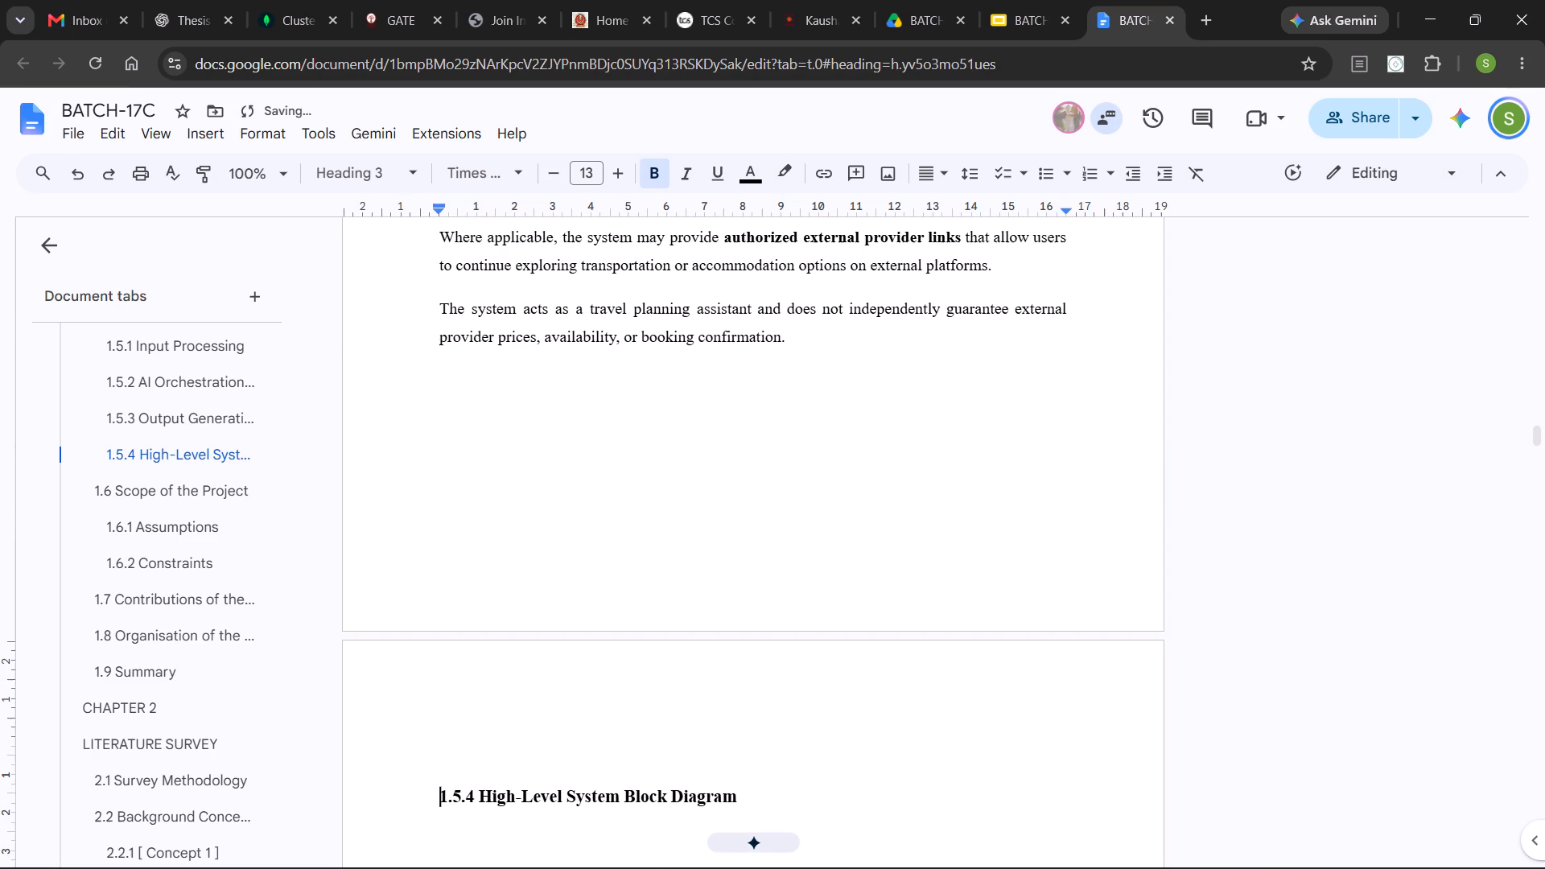
Delete one blank line between the 1.5.4 heading and the USER INPUT box.
scroll(541, 329, "down", 4)
left_click(607, 447)
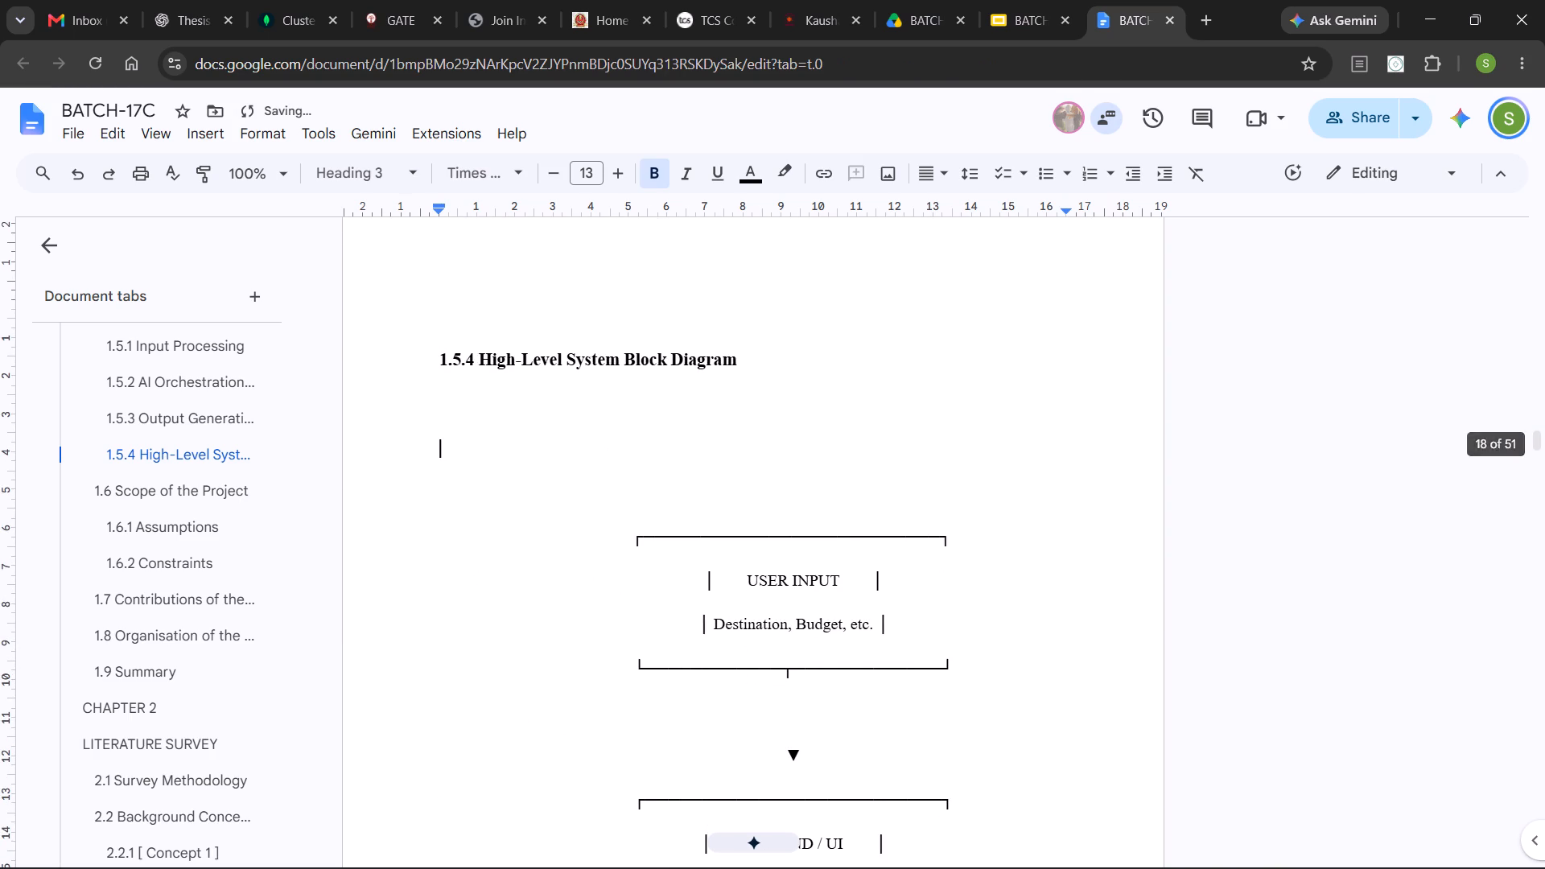
key("BackSpace")
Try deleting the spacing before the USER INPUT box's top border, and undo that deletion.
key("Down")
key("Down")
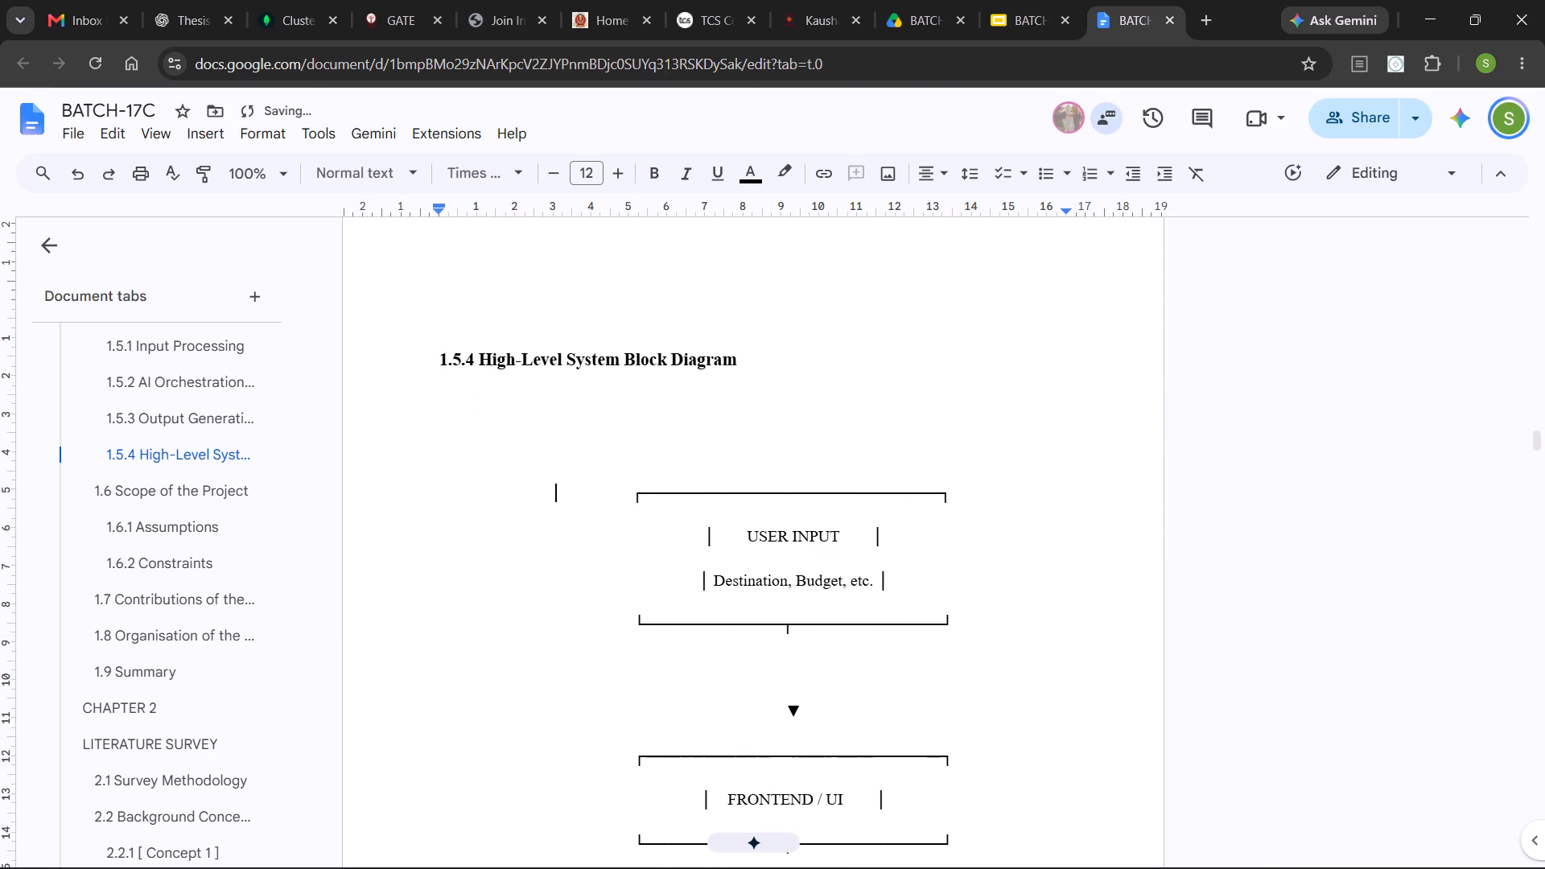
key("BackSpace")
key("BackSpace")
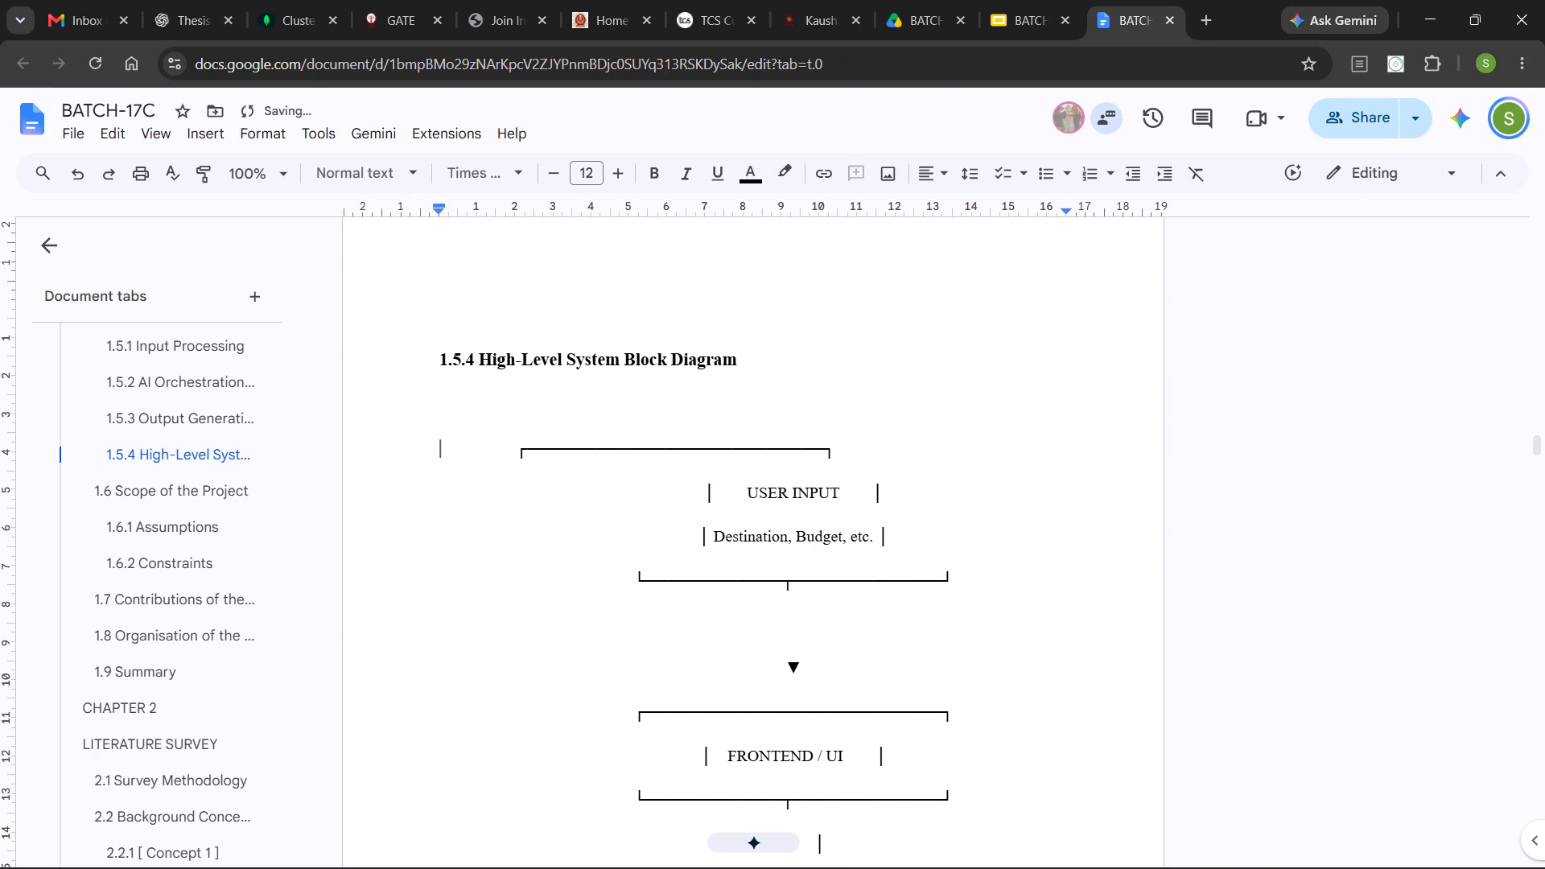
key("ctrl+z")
Remove the remaining blank lines and stray spaces between the 1.5.4 heading and the USER INPUT box.
key("Up")
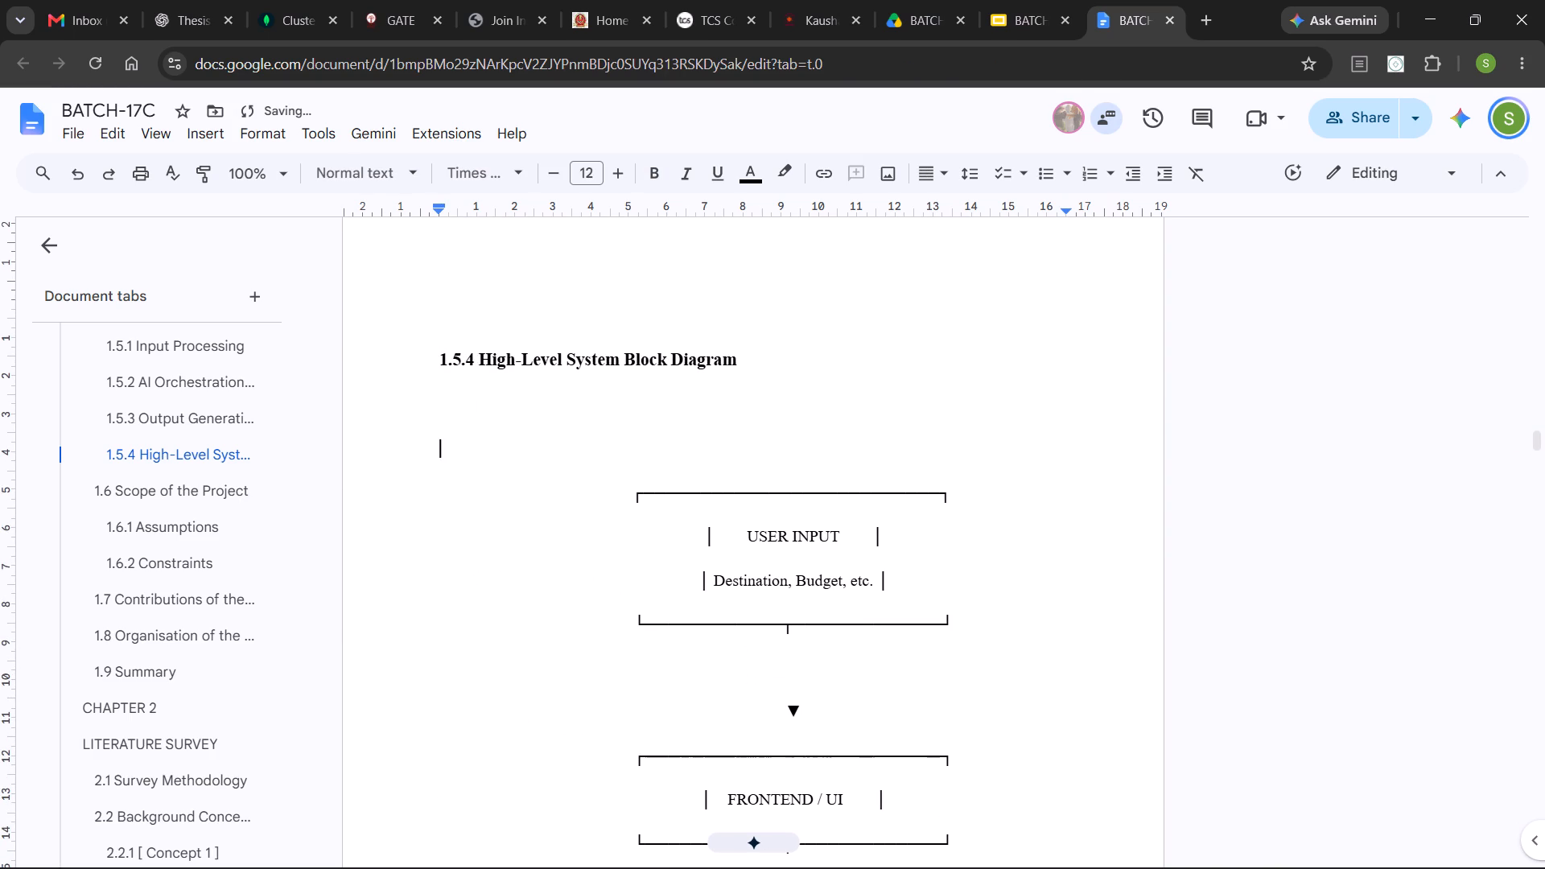
key("BackSpace")
key("BackSpace")
key("BackSpace")
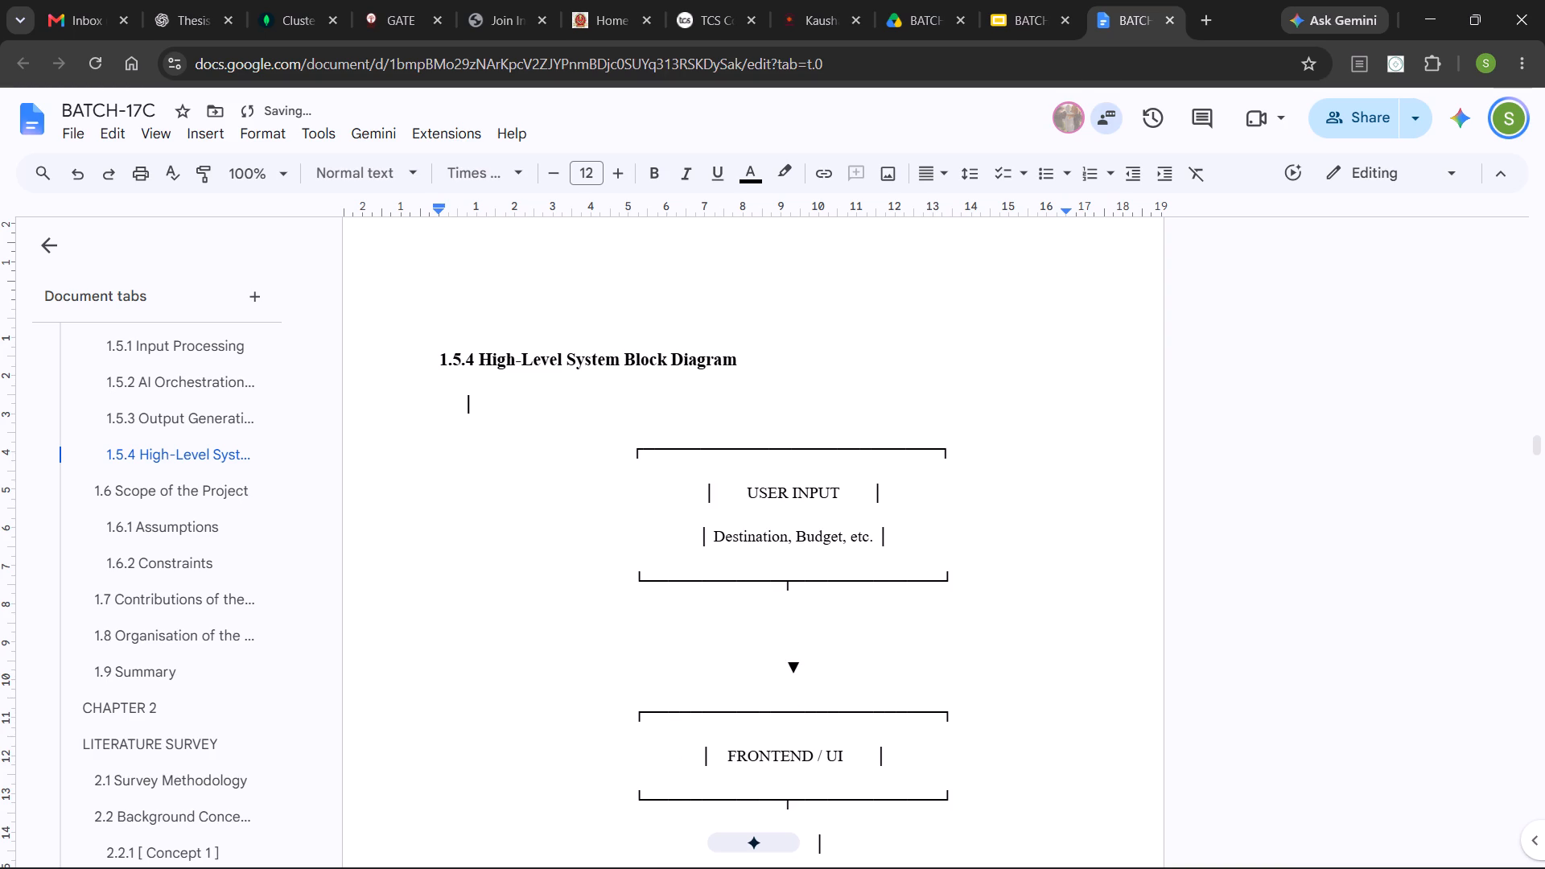
key("BackSpace")
key("BackSpace")
key("BackSpace")
key("BackSpace")
key("BackSpace")
key("BackSpace")
key("BackSpace")
key("BackSpace")
Delete the vertical connector bar between the FRONTEND / UI box and the arrowhead below it.
scroll(758, 468, "down", 1)
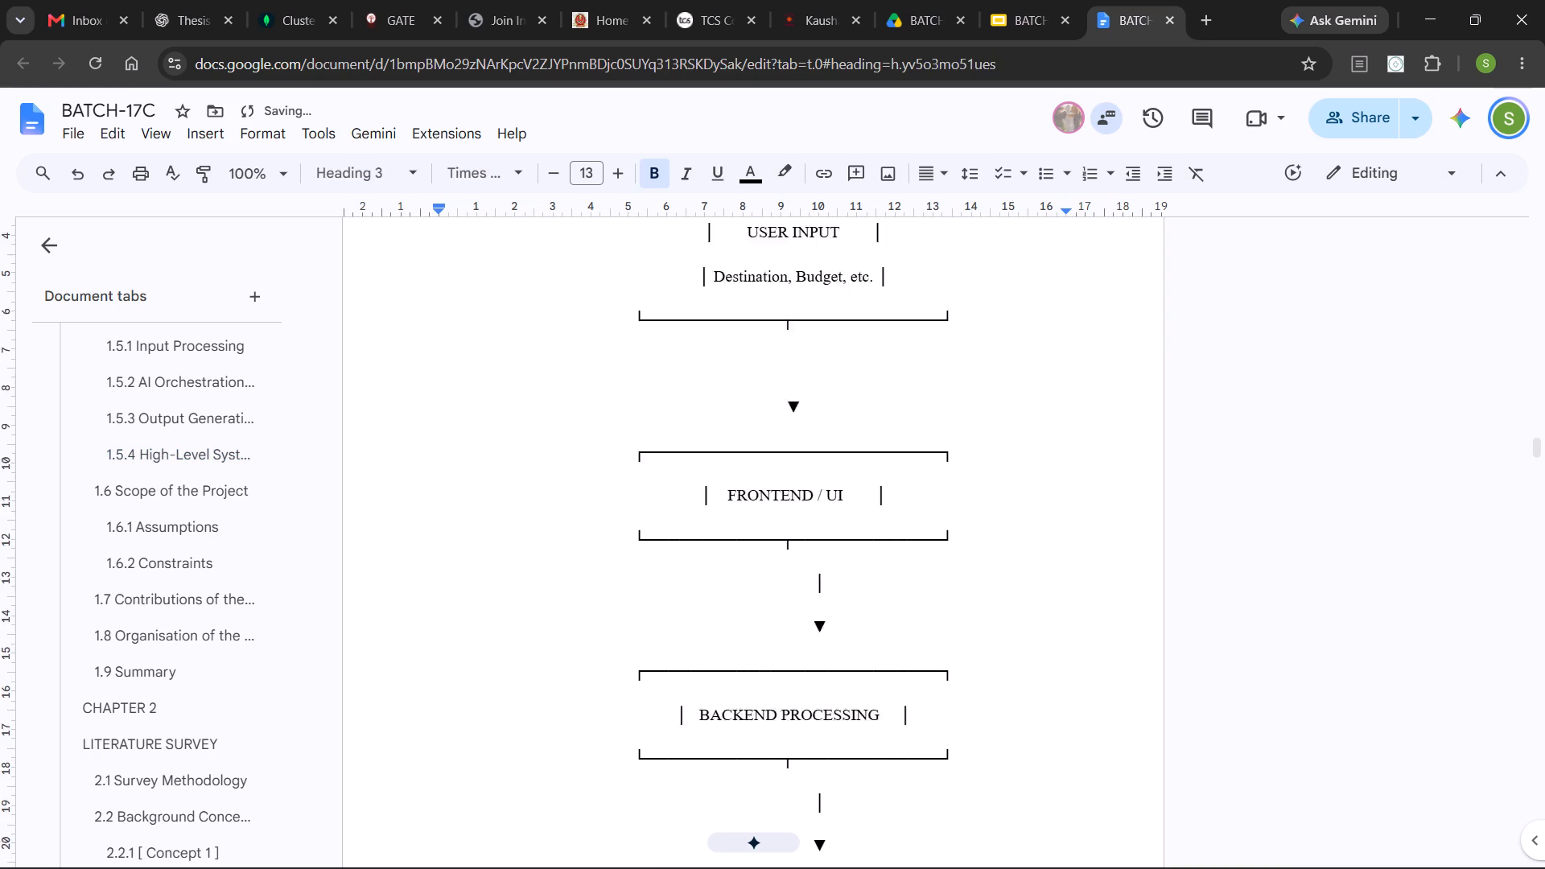
scroll(758, 468, "down", 1)
left_click_drag(835, 554, 788, 542)
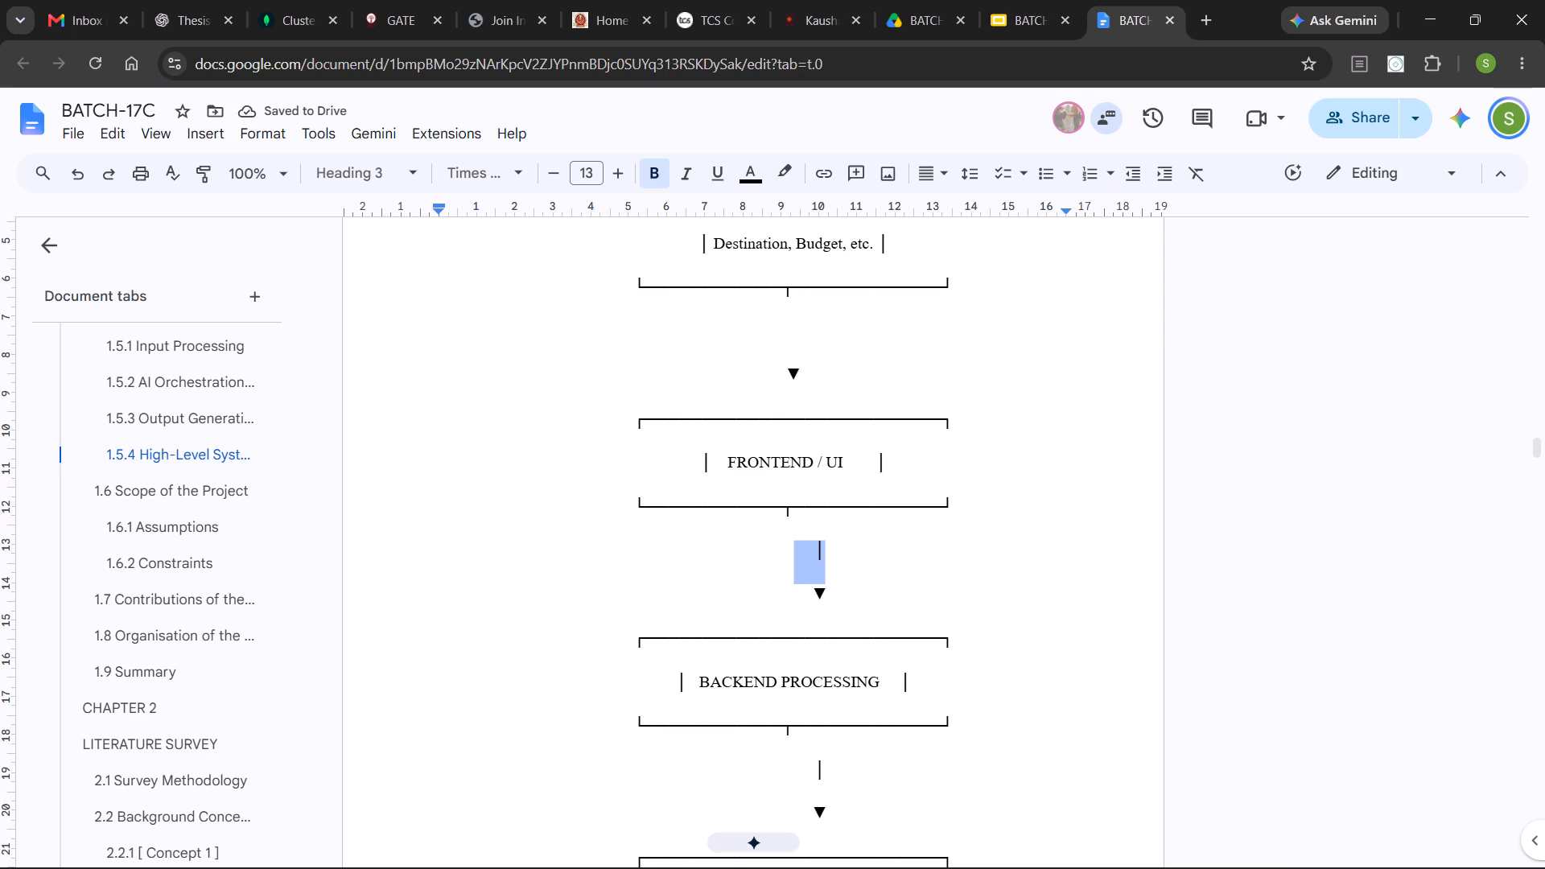
left_click_drag(788, 542, 808, 547)
key("BackSpace")
key("BackSpace")
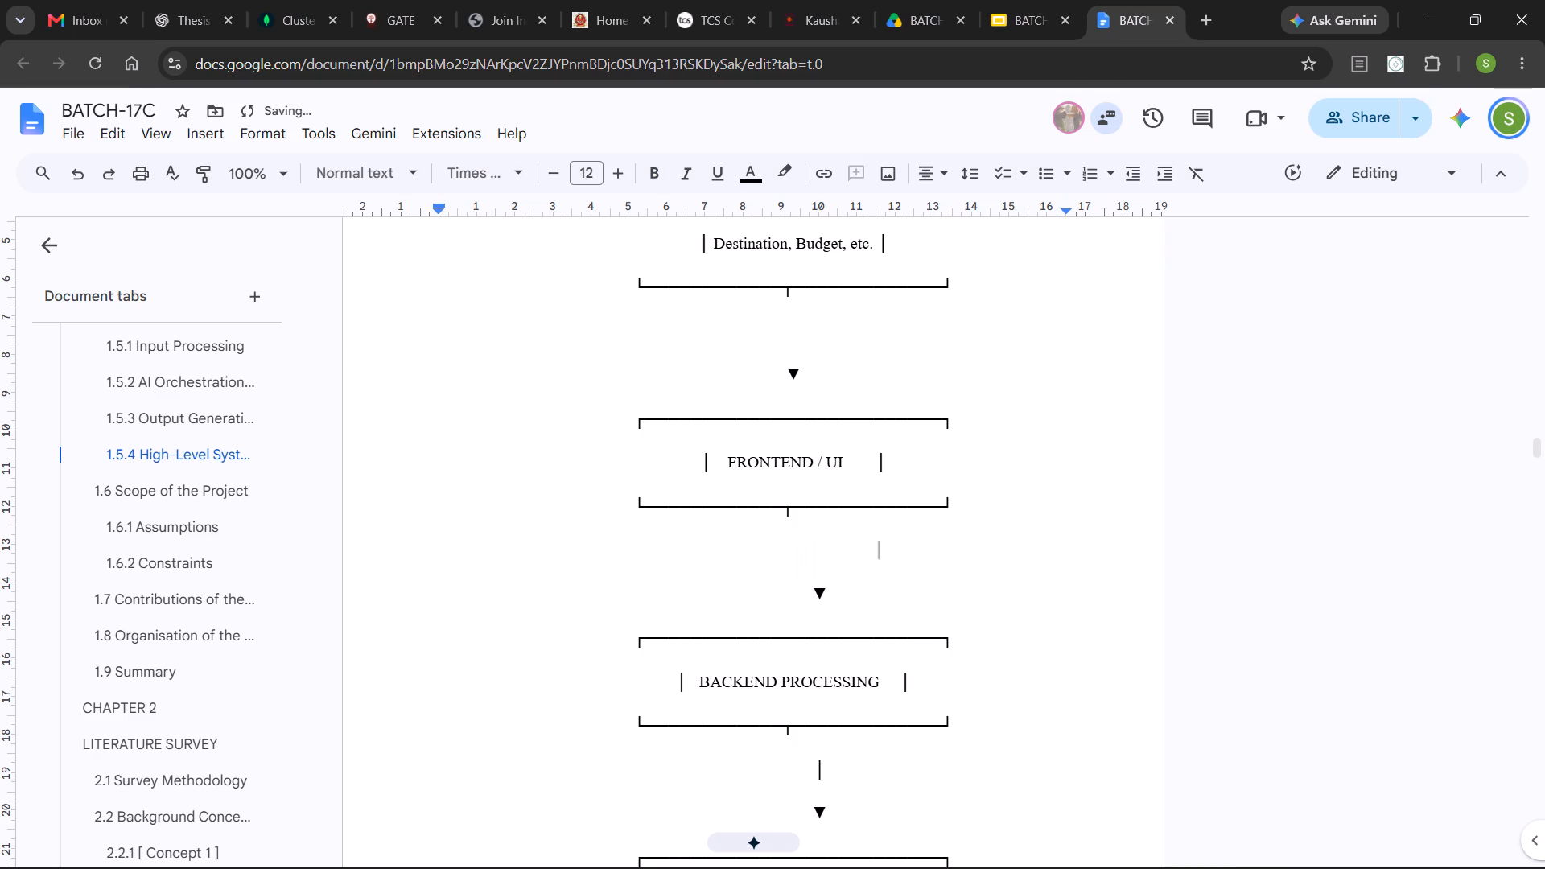
Remove the extra spaces before the arrowhead below FRONTEND / UI to centre it under the box.
left_click(813, 592)
key("BackSpace")
key("BackSpace")
key("BackSpace")
key("BackSpace")
key("BackSpace")
key("BackSpace")
key("BackSpace")
key("BackSpace")
key("BackSpace")
key("BackSpace")
key("BackSpace")
key("BackSpace")
key("BackSpace")
Delete the vertical connector bar and its trailing spaces beneath the BACKEND PROCESSING box.
scroll(869, 630, "down", 2)
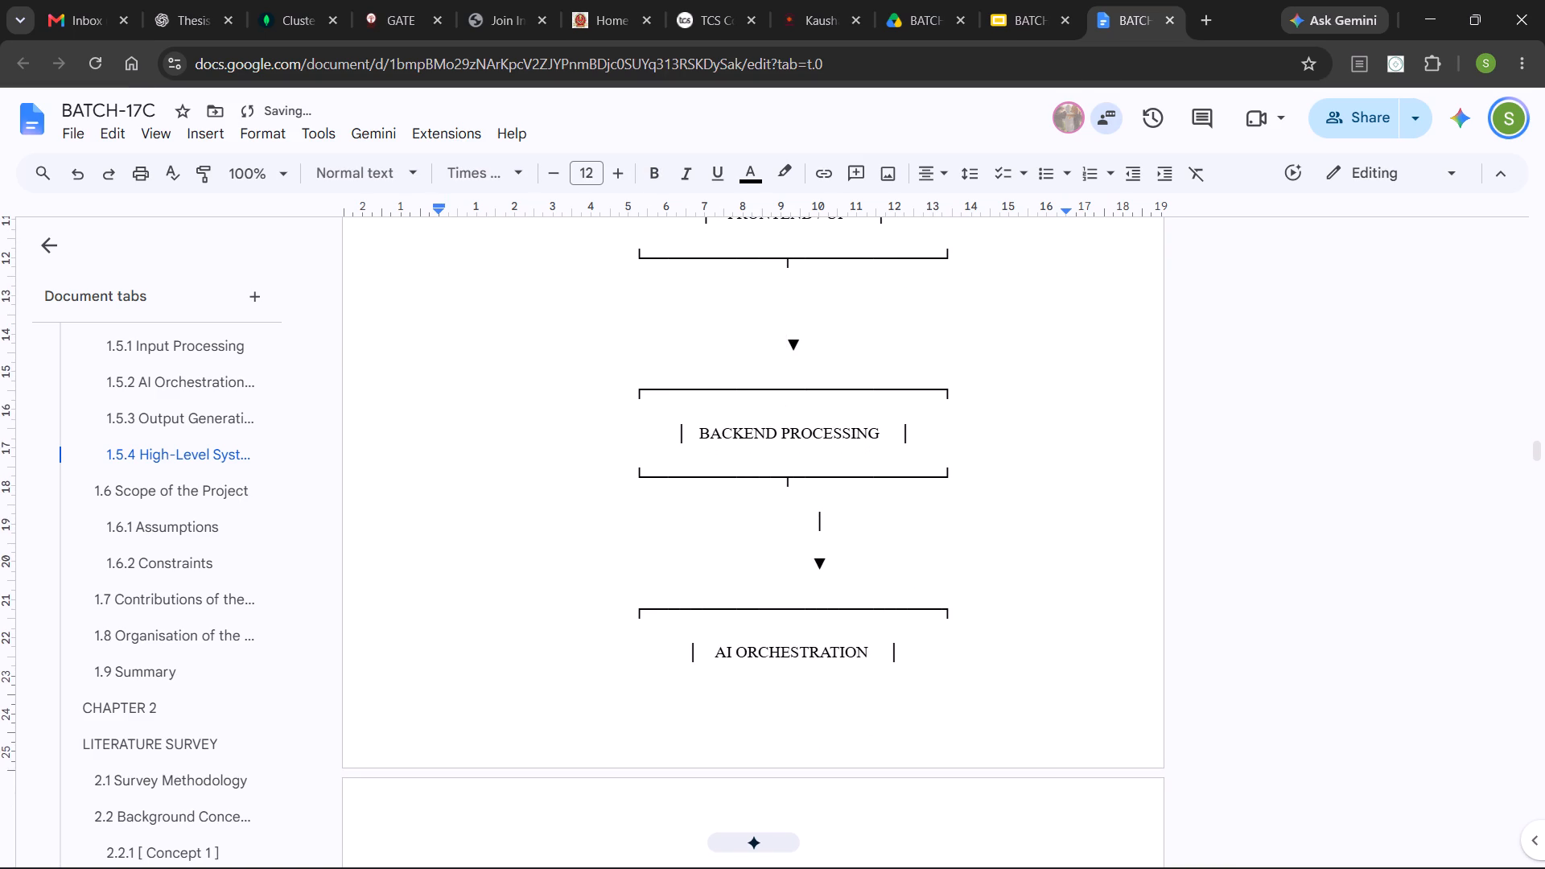
left_click_drag(834, 517, 816, 517)
key("BackSpace")
key("BackSpace")
key("BackSpace")
key("BackSpace")
key("BackSpace")
key("BackSpace")
key("BackSpace")
Remove the extra spaces before the arrowhead below BACKEND PROCESSING to centre it under the box.
key("Down")
key("Left")
key("BackSpace")
key("BackSpace")
key("BackSpace")
key("BackSpace")
key("BackSpace")
key("BackSpace")
key("BackSpace")
key("BackSpace")
key("BackSpace")
key("BackSpace")
key("BackSpace")
key("BackSpace")
key("BackSpace")
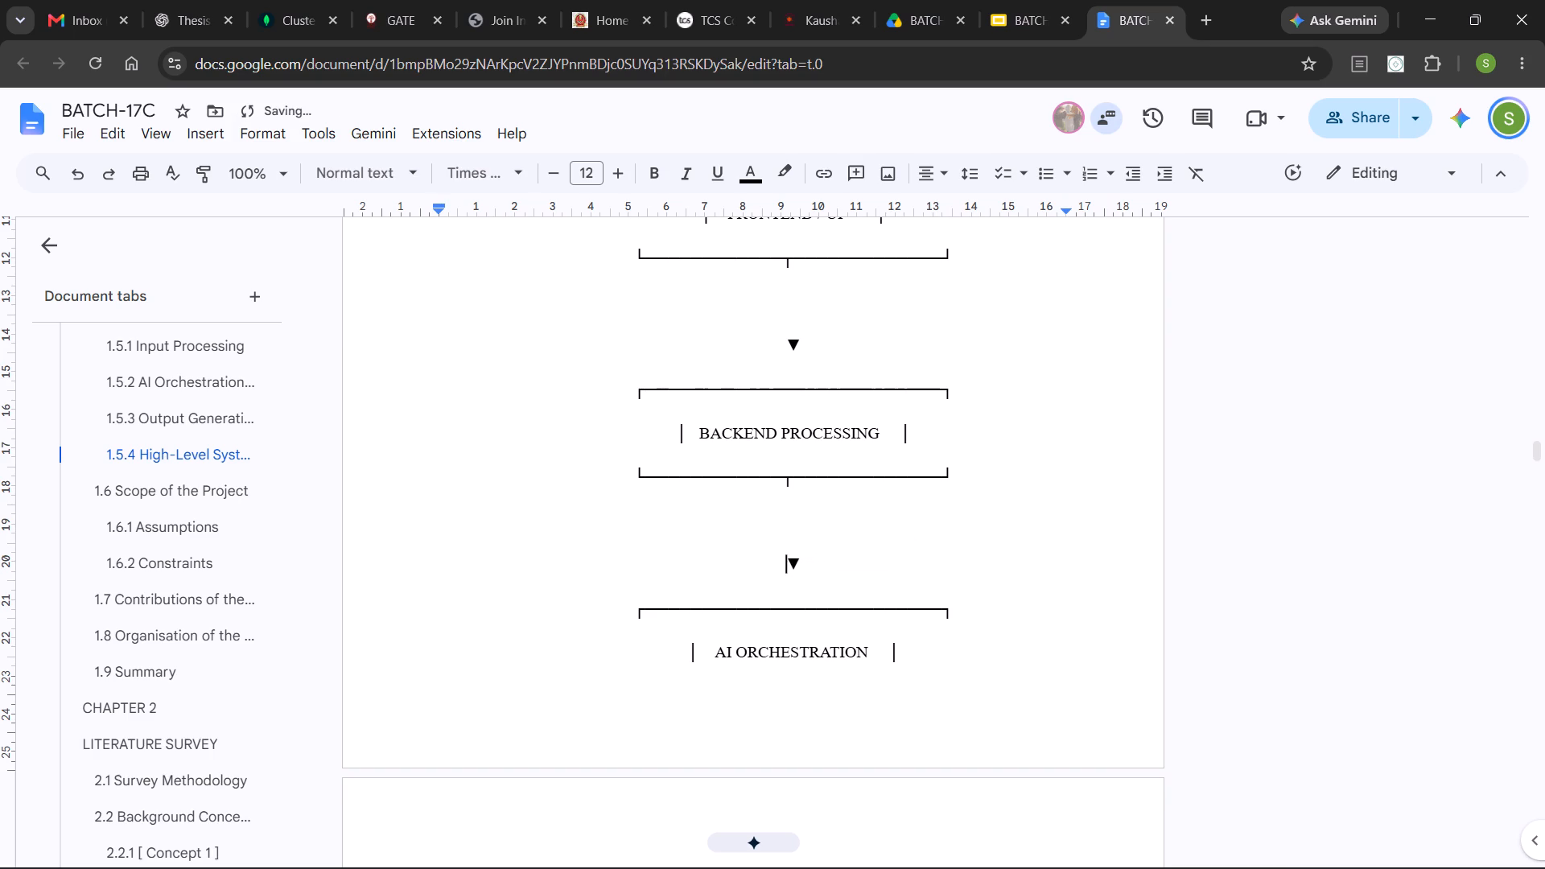
key("BackSpace")
key("BackSpace")
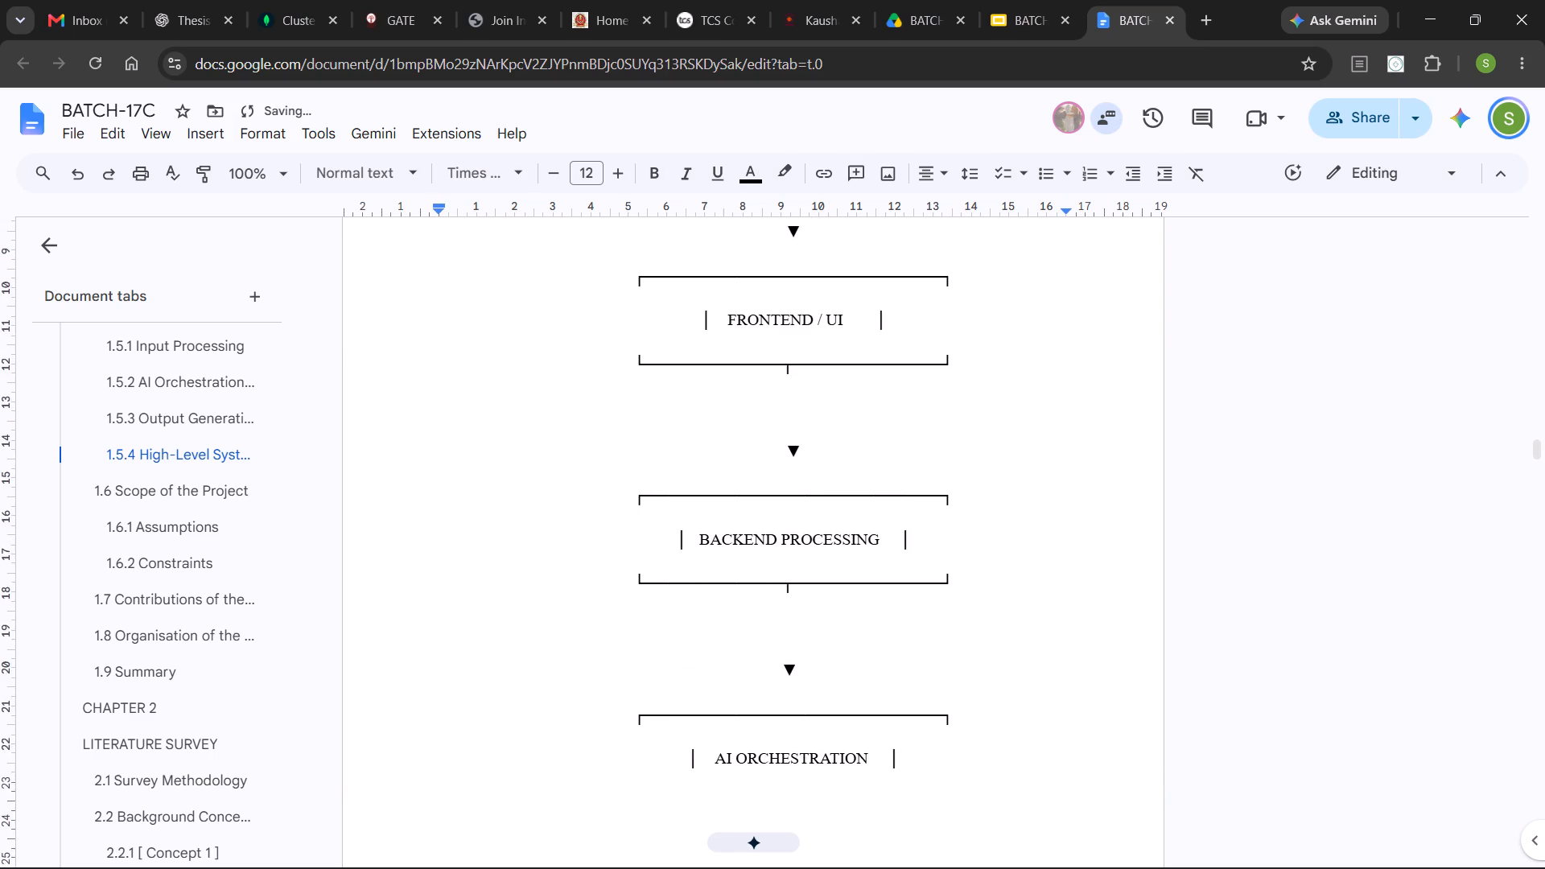
Insert two blank lines before the AI ORCHESTRATION box's top border to move the whole box onto the following page.
scroll(879, 498, "down", 2)
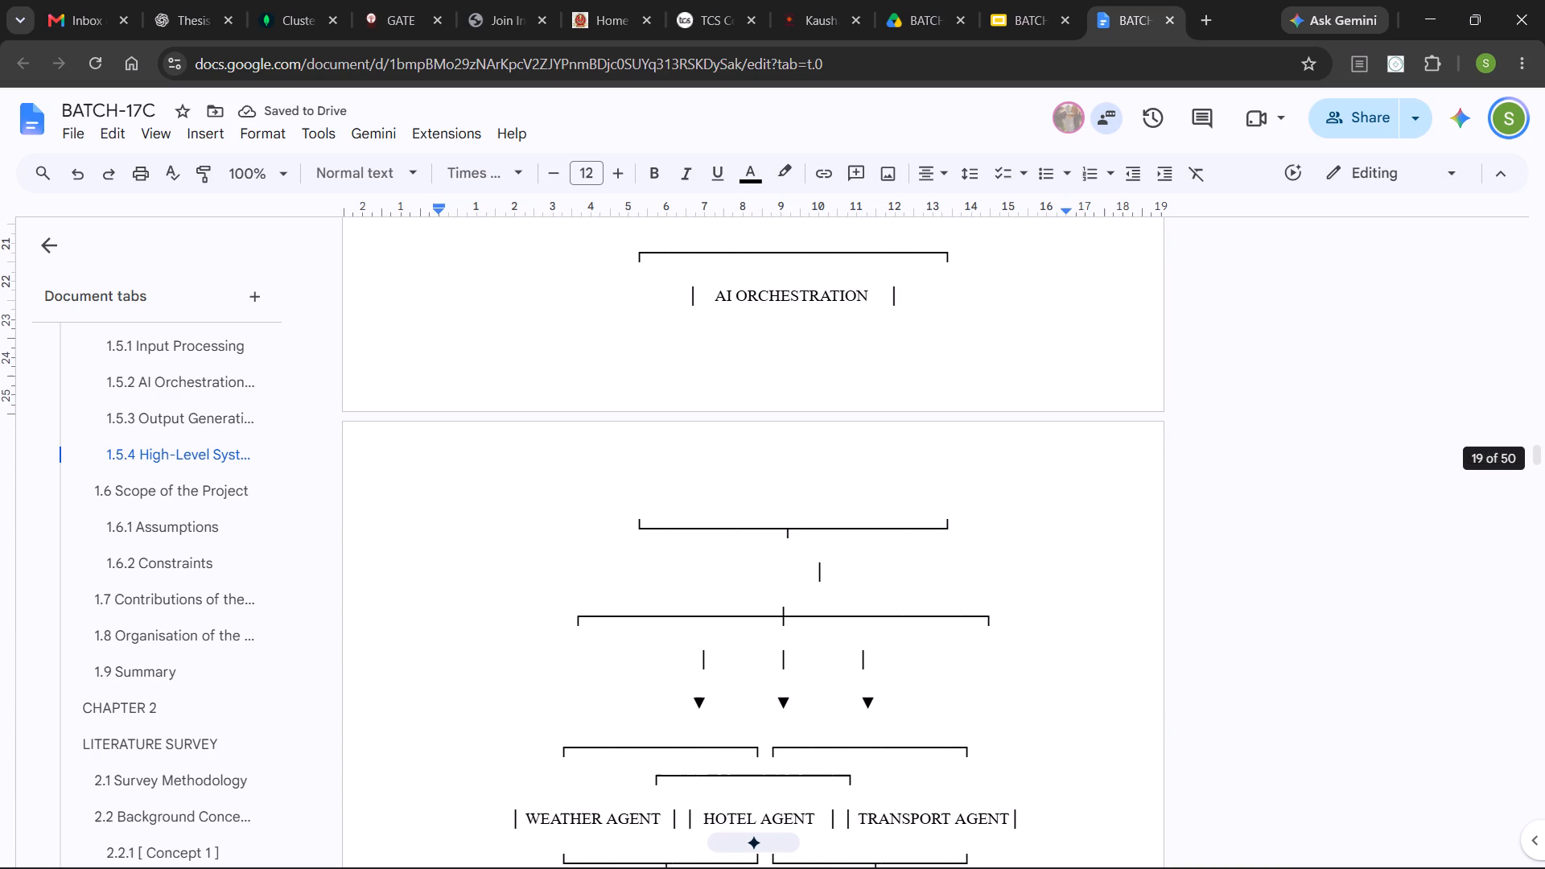
scroll(723, 519, "up", 1)
left_click(627, 422)
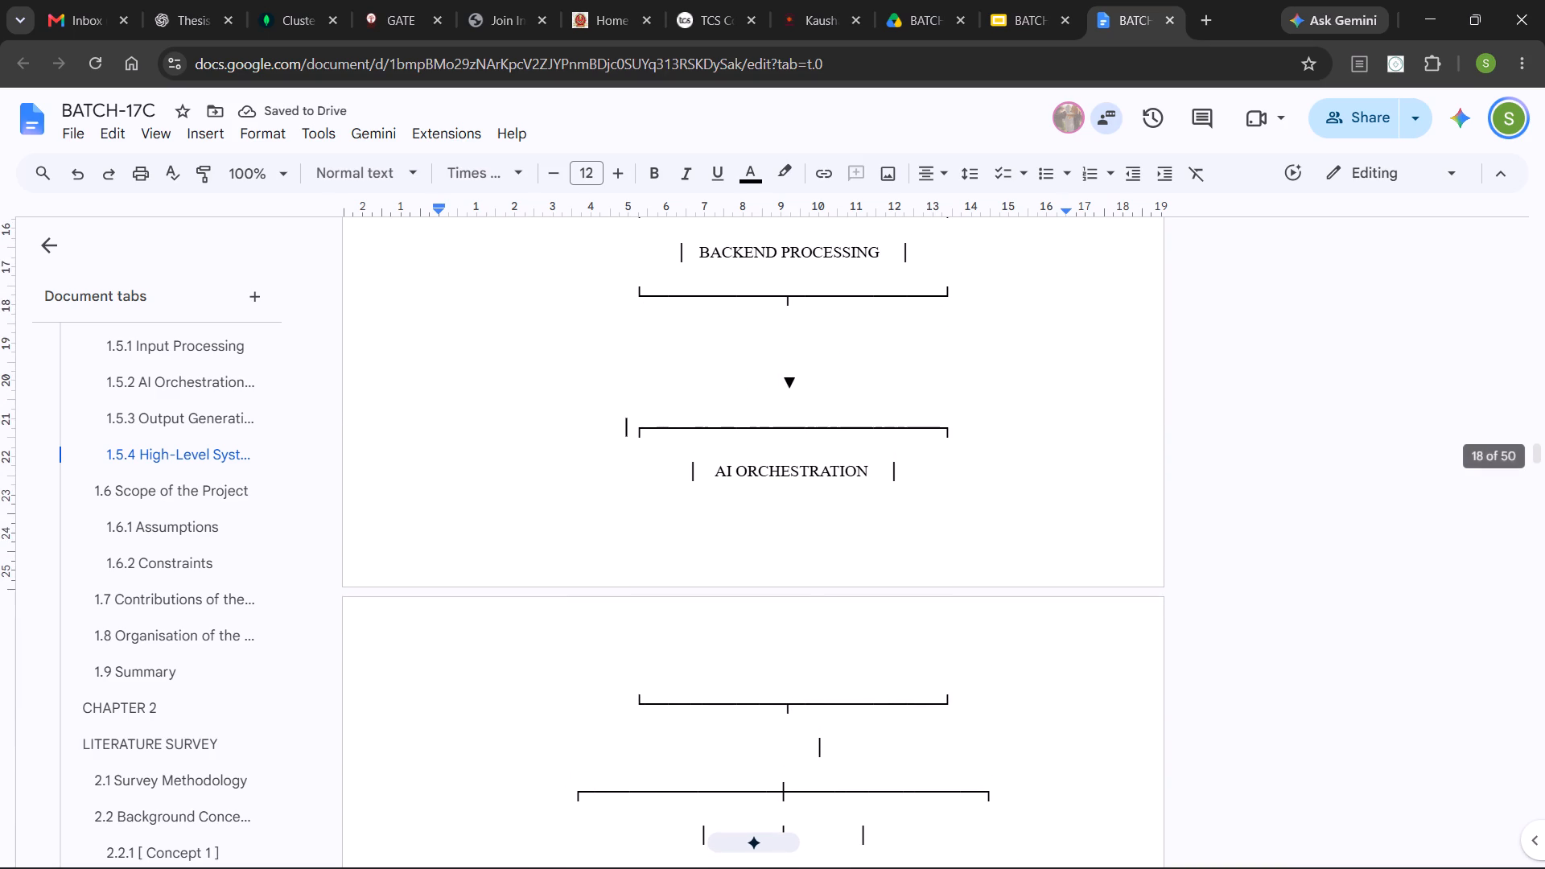
key("Return")
key("Return")
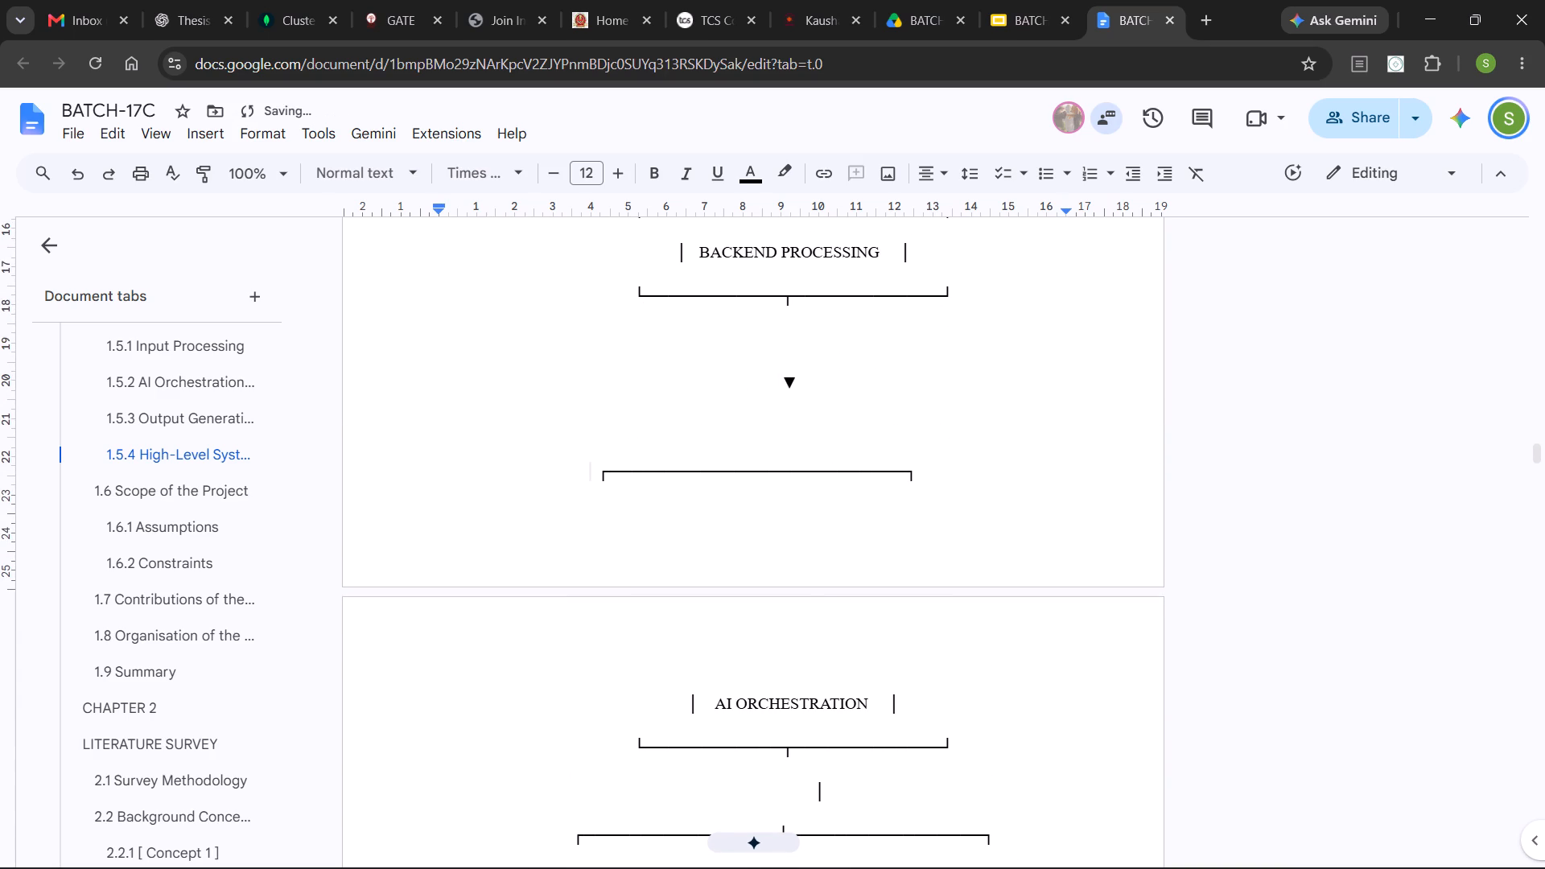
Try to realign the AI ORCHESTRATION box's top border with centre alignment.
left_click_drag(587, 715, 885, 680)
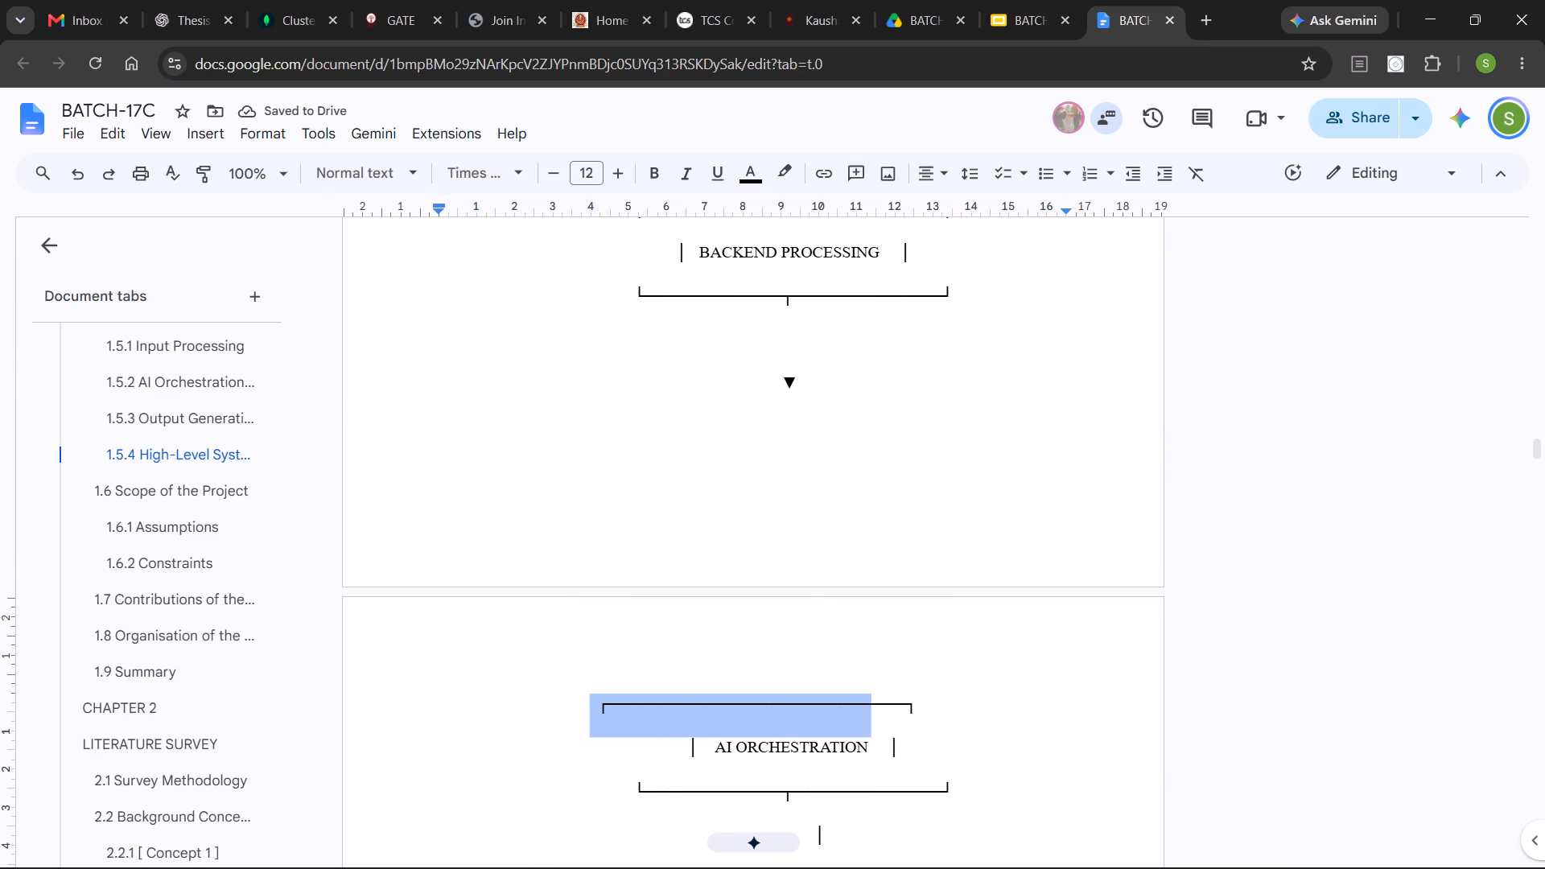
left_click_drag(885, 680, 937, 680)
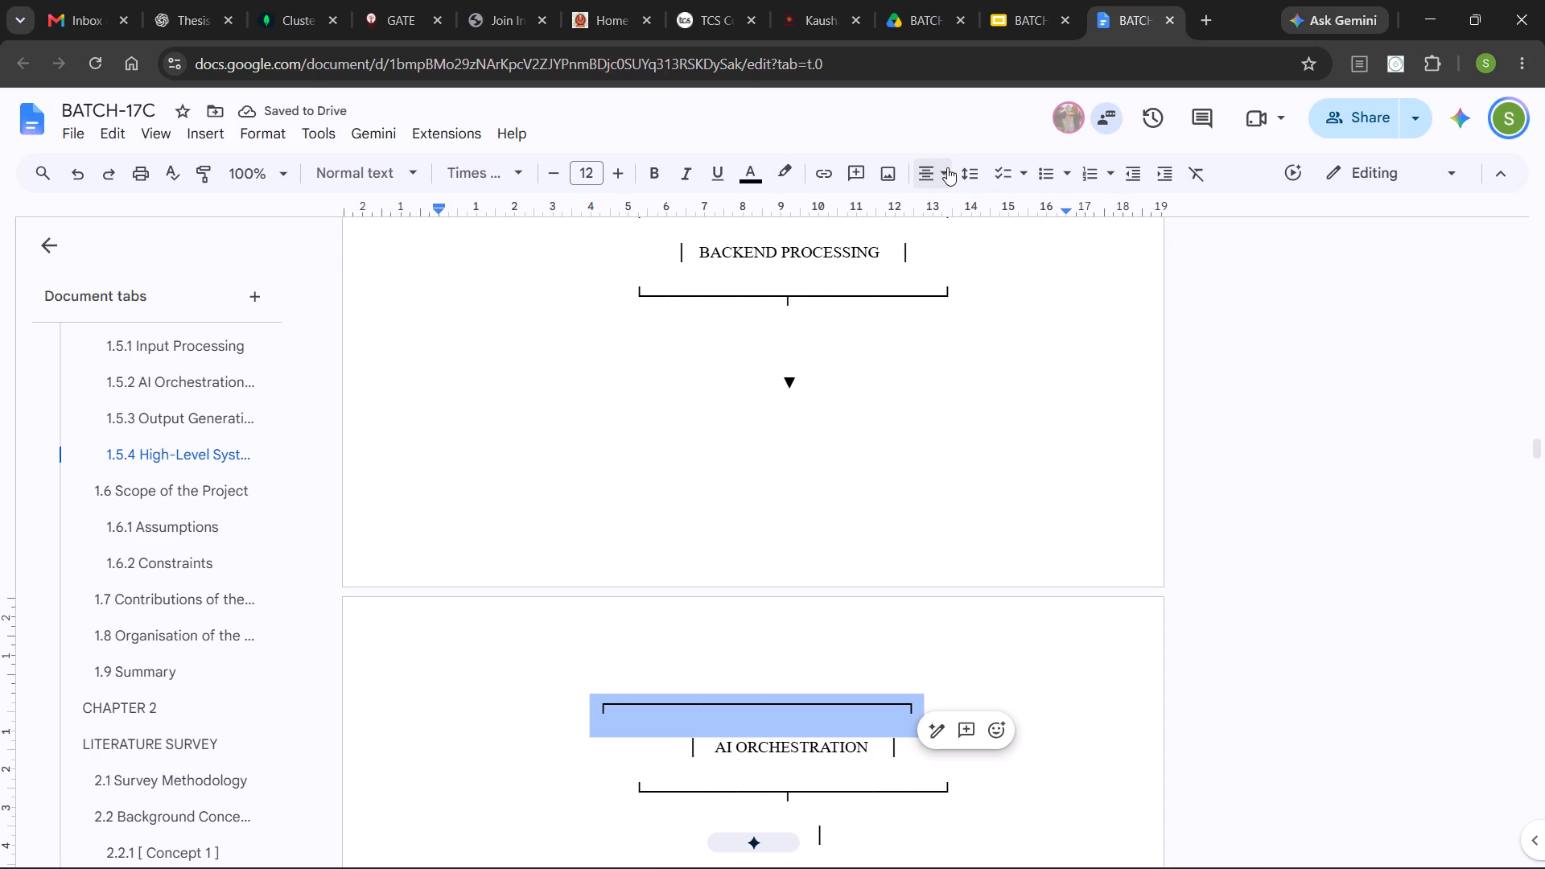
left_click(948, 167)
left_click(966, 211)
Add spaces before the AI ORCHESTRATION box's top border to line it up with the bottom border.
left_click(600, 721)
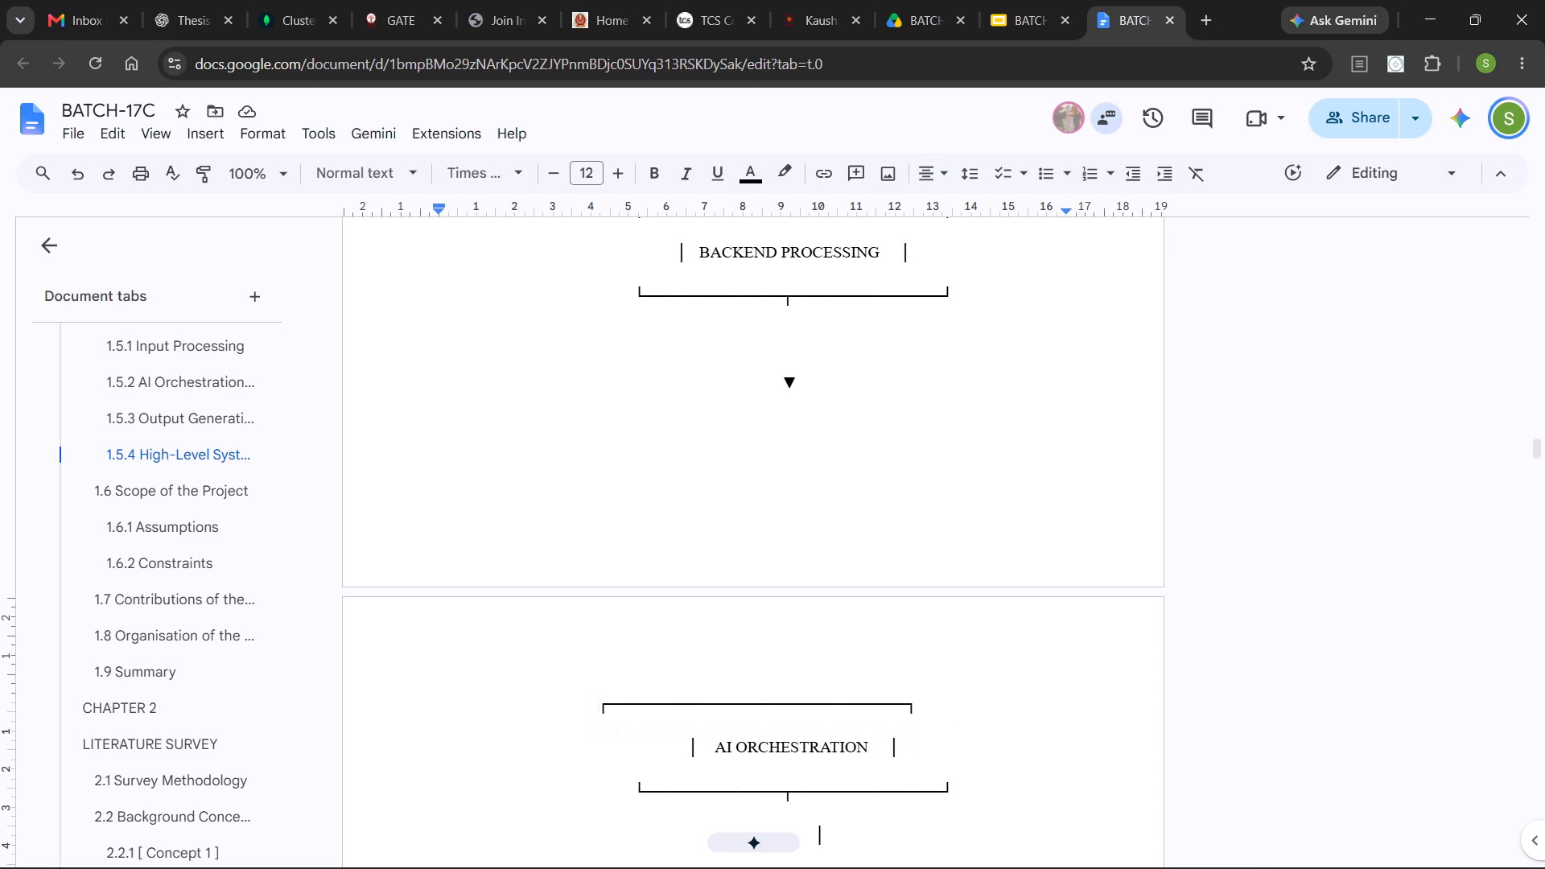
key("space")
key("space")
key("space")
key("space")
key("space")
key("space")
key("space")
key("space")
key("space")
key("space")
key("space")
key("space")
key("space")
key("space")
key("space")
key("space")
key("space")
key("space")
key("space")
key("space")
key("space")
key("BackSpace")
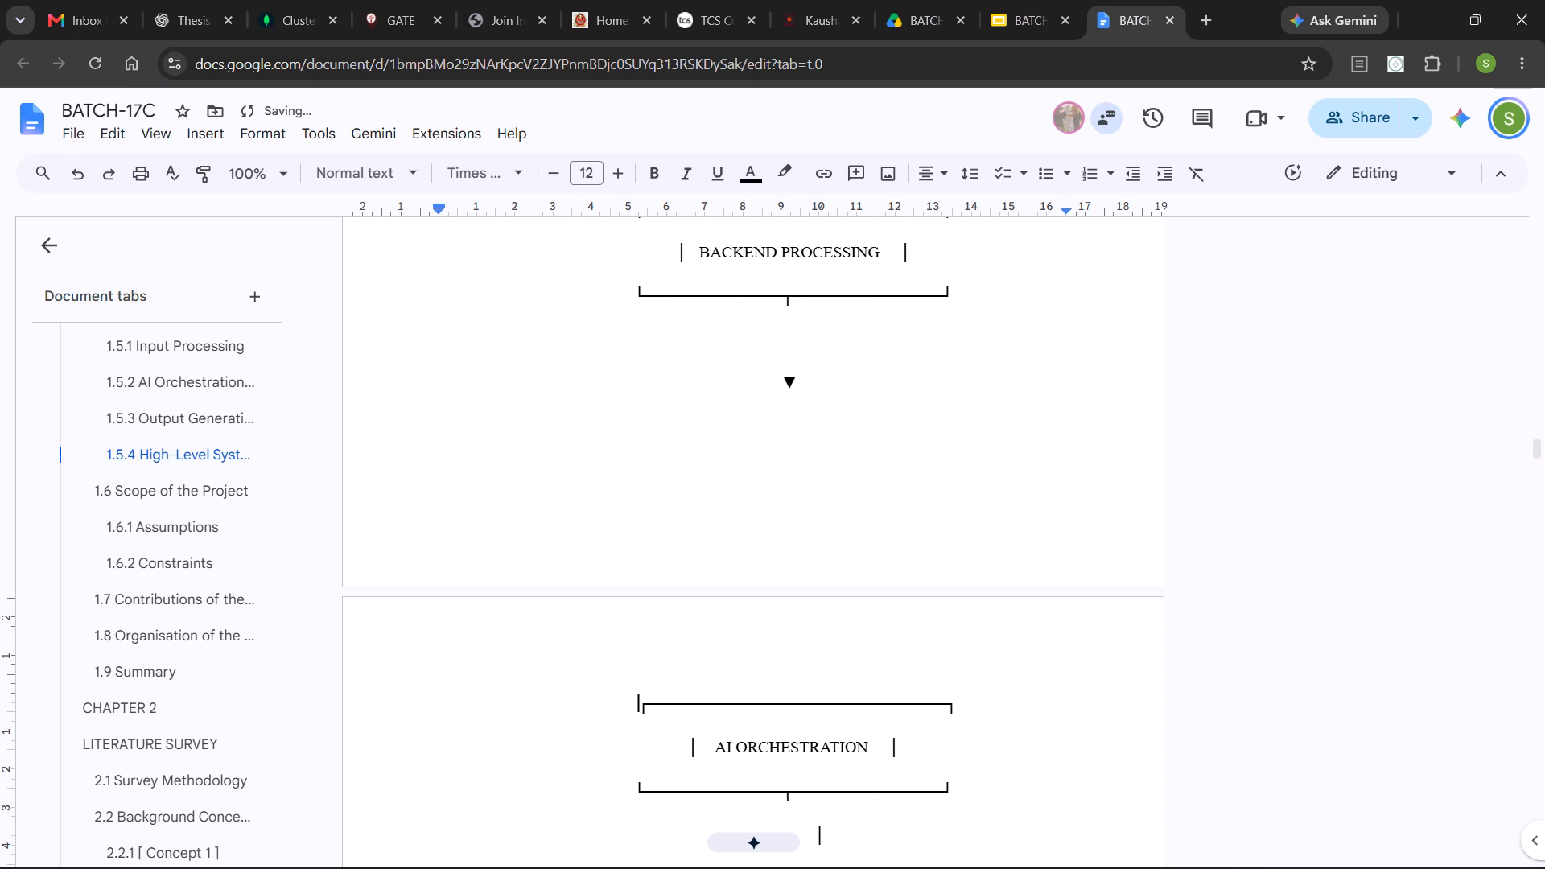
Delete the vertical connector bar and the surplus spaces on the line beneath the AI ORCHESTRATION box.
scroll(639, 768, "down", 1)
scroll(786, 601, "down", 1)
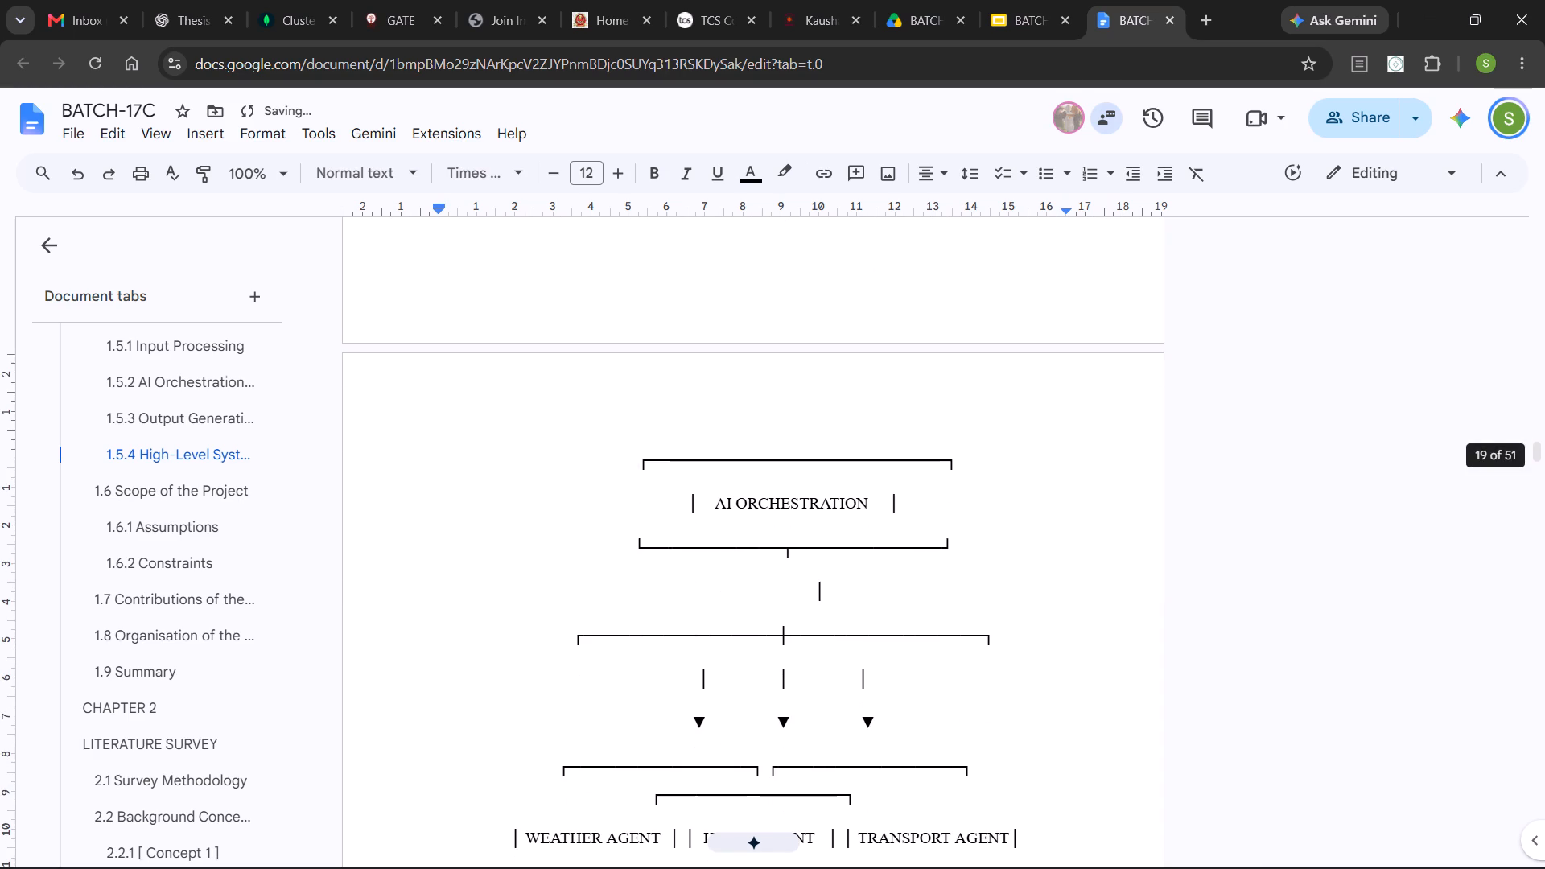
left_click_drag(828, 594, 802, 591)
key("BackSpace")
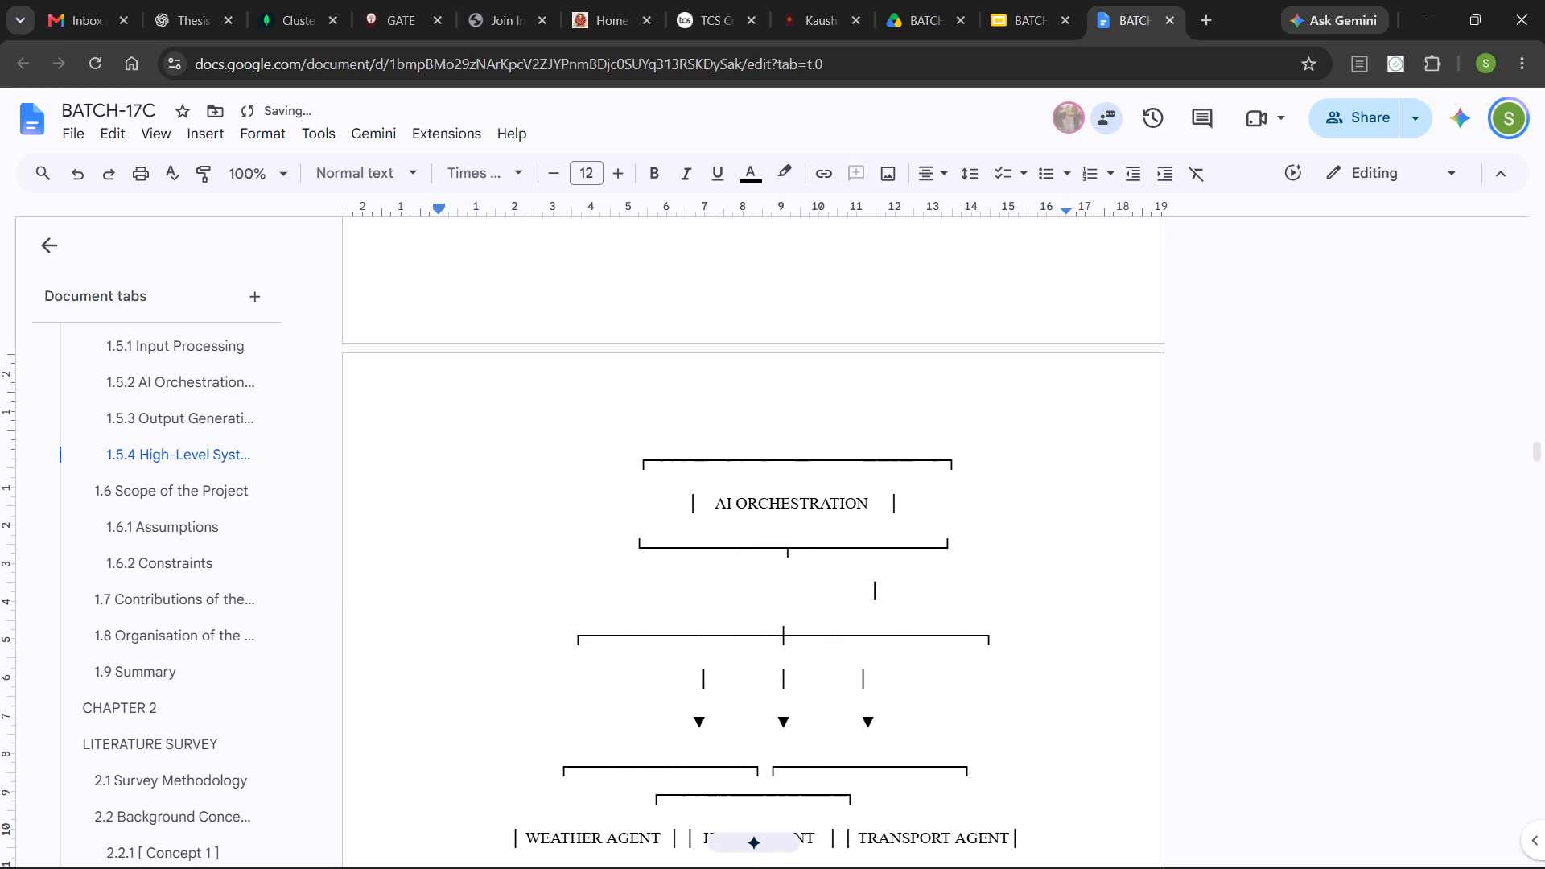
key("BackSpace")
key("BackSpace")
key("BackSpace")
key("BackSpace")
key("BackSpace")
key("BackSpace")
key("BackSpace")
key("BackSpace")
key("BackSpace")
key("BackSpace")
key("BackSpace")
key("BackSpace")
key("BackSpace")
key("BackSpace")
key("BackSpace")
key("BackSpace")
key("BackSpace")
key("BackSpace")
key("BackSpace")
key("BackSpace")
key("BackSpace")
key("BackSpace")
Copy the arrowhead above WEATHER AGENT onto the blank line beneath the AI ORCHESTRATION box.
left_click_drag(712, 716, 688, 716)
key("ctrl+c")
left_click(798, 593)
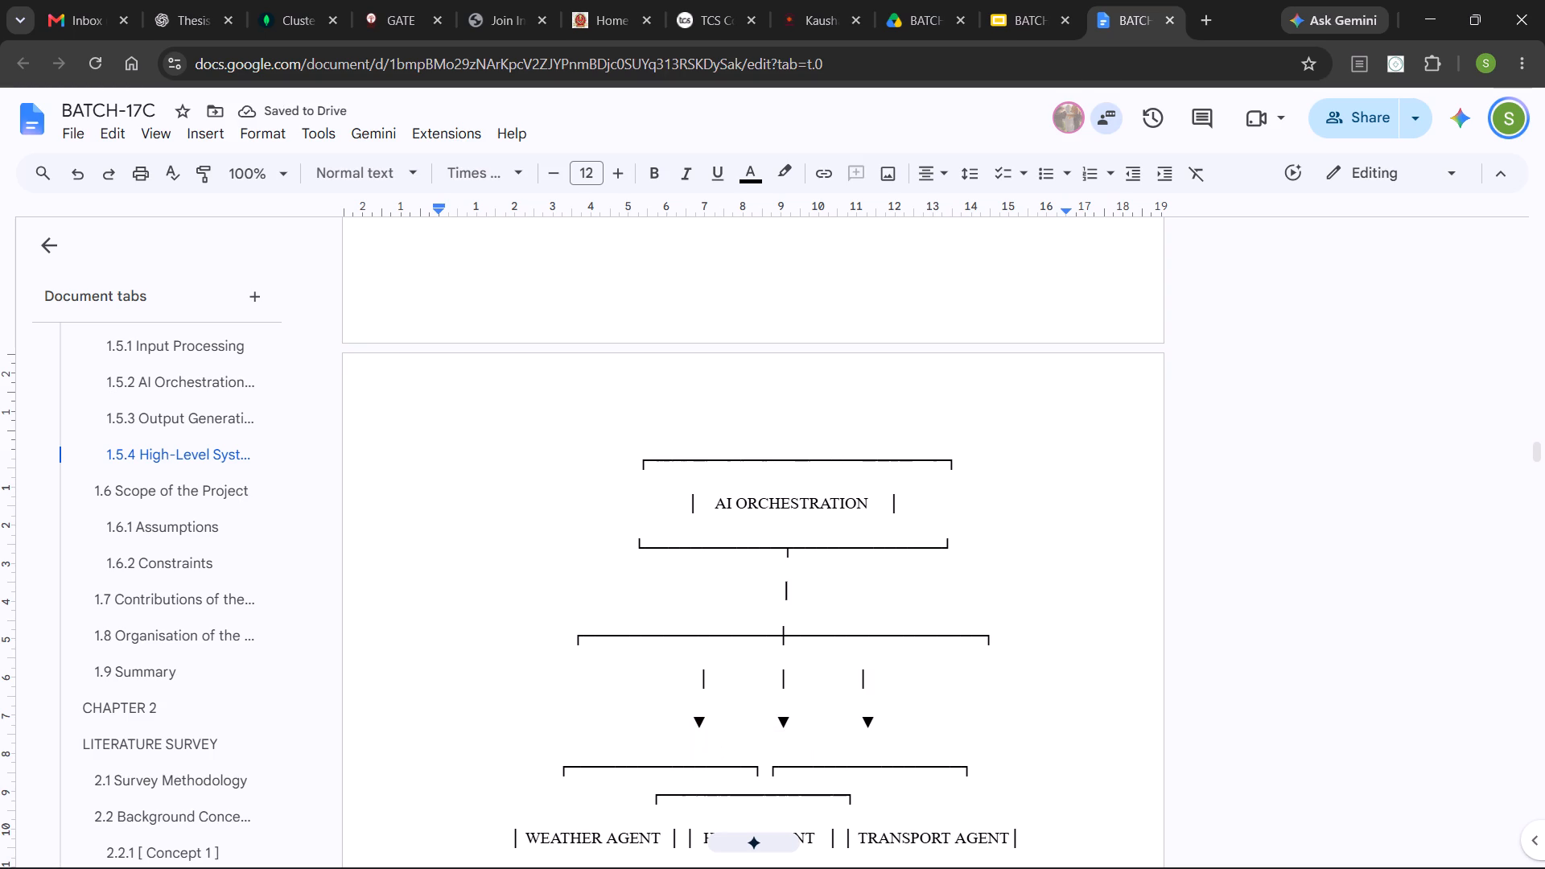
key("ctrl+v")
Add nine spaces before the pasted arrowhead to centre it beneath the AI ORCHESTRATION box.
left_click(765, 593)
key("space")
key("space")
key("space")
key("space")
key("space")
key("space")
key("space")
key("space")
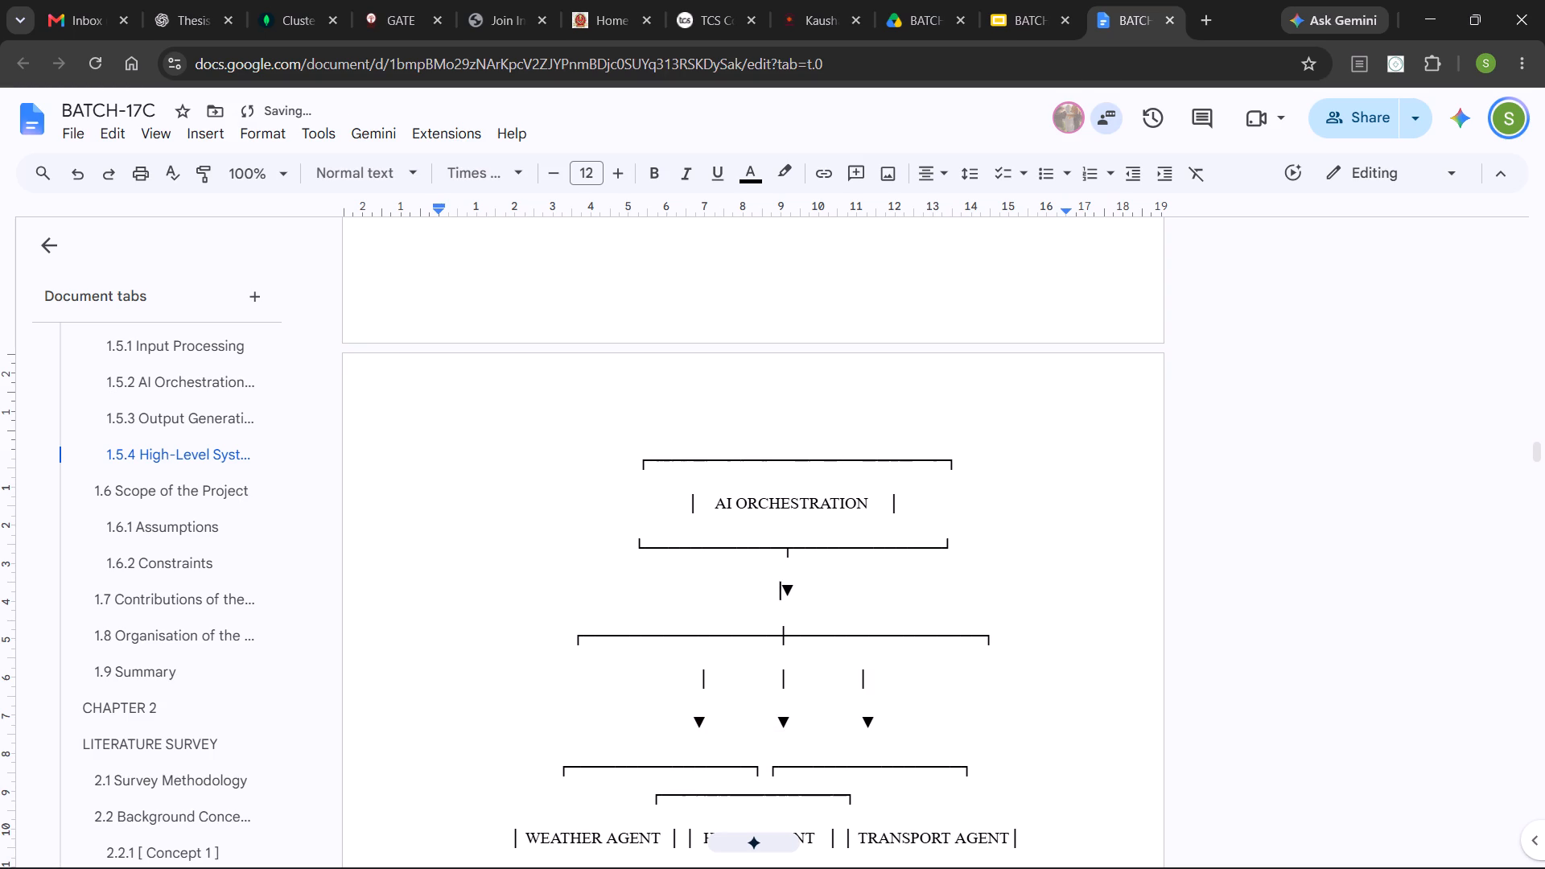
key("space")
Review the rest of the block diagram, from the agent boxes down to the Figure 1.1 caption, for alignment and page breaks.
scroll(785, 631, "down", 2)
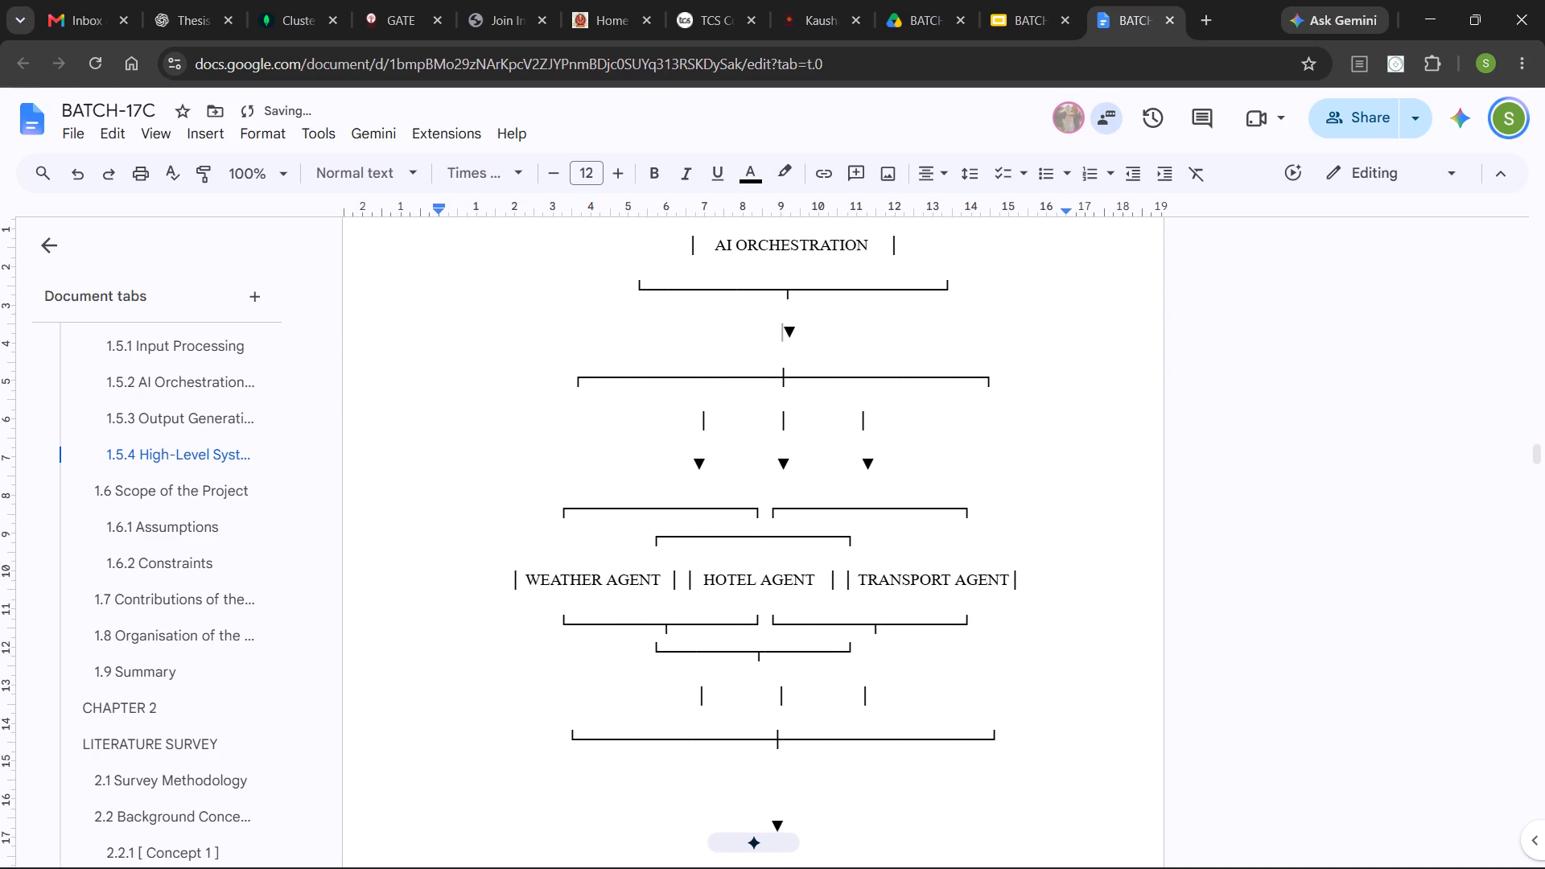
scroll(821, 587, "down", 3)
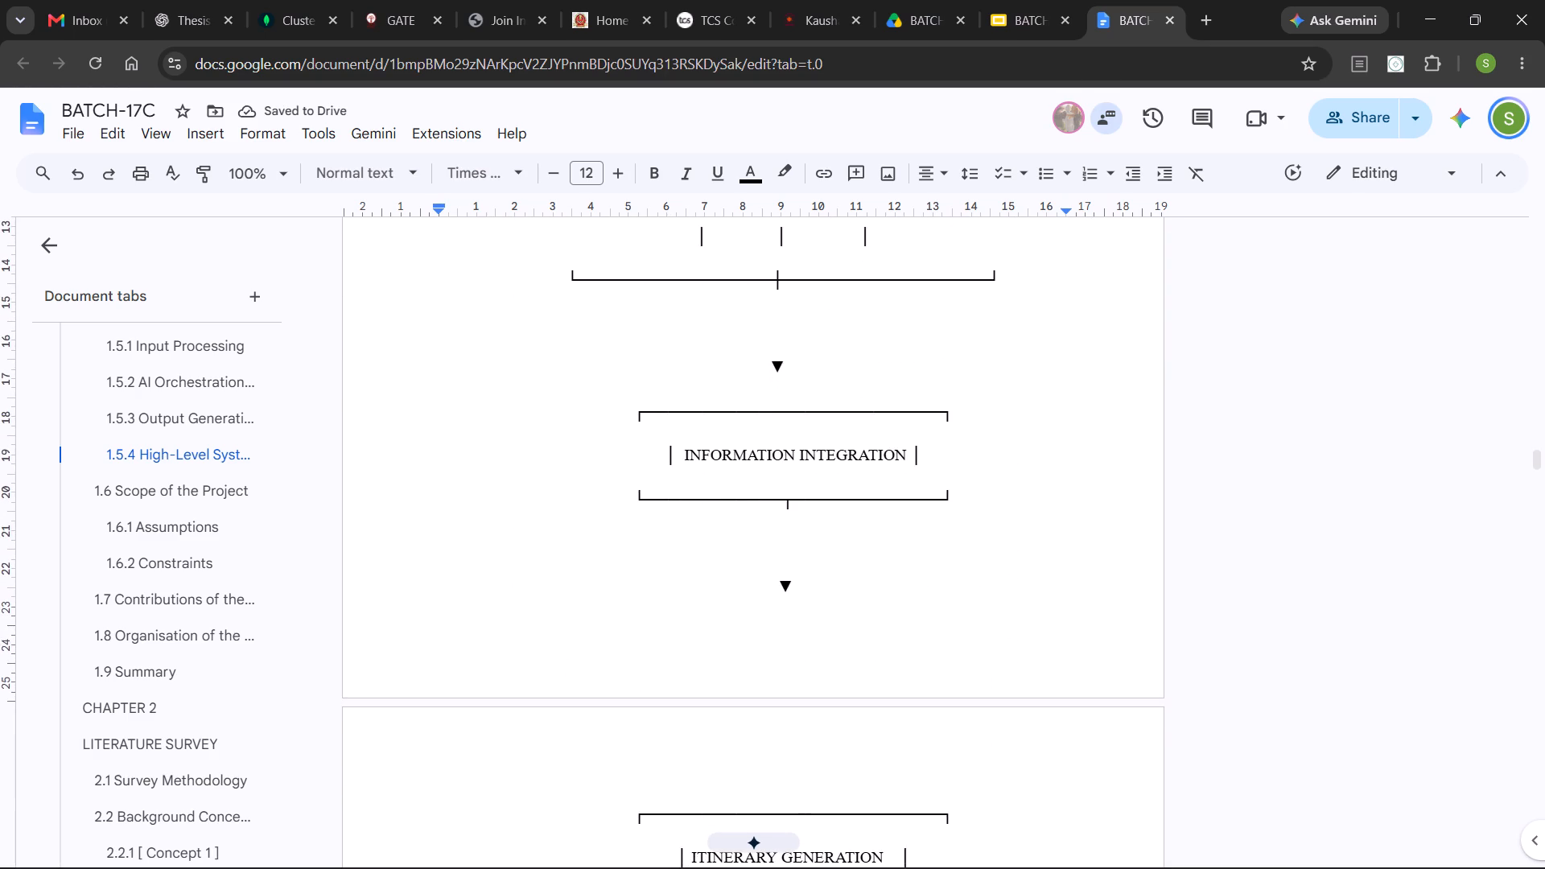
scroll(780, 631, "down", 1)
scroll(780, 631, "up", 2)
scroll(780, 631, "down", 1)
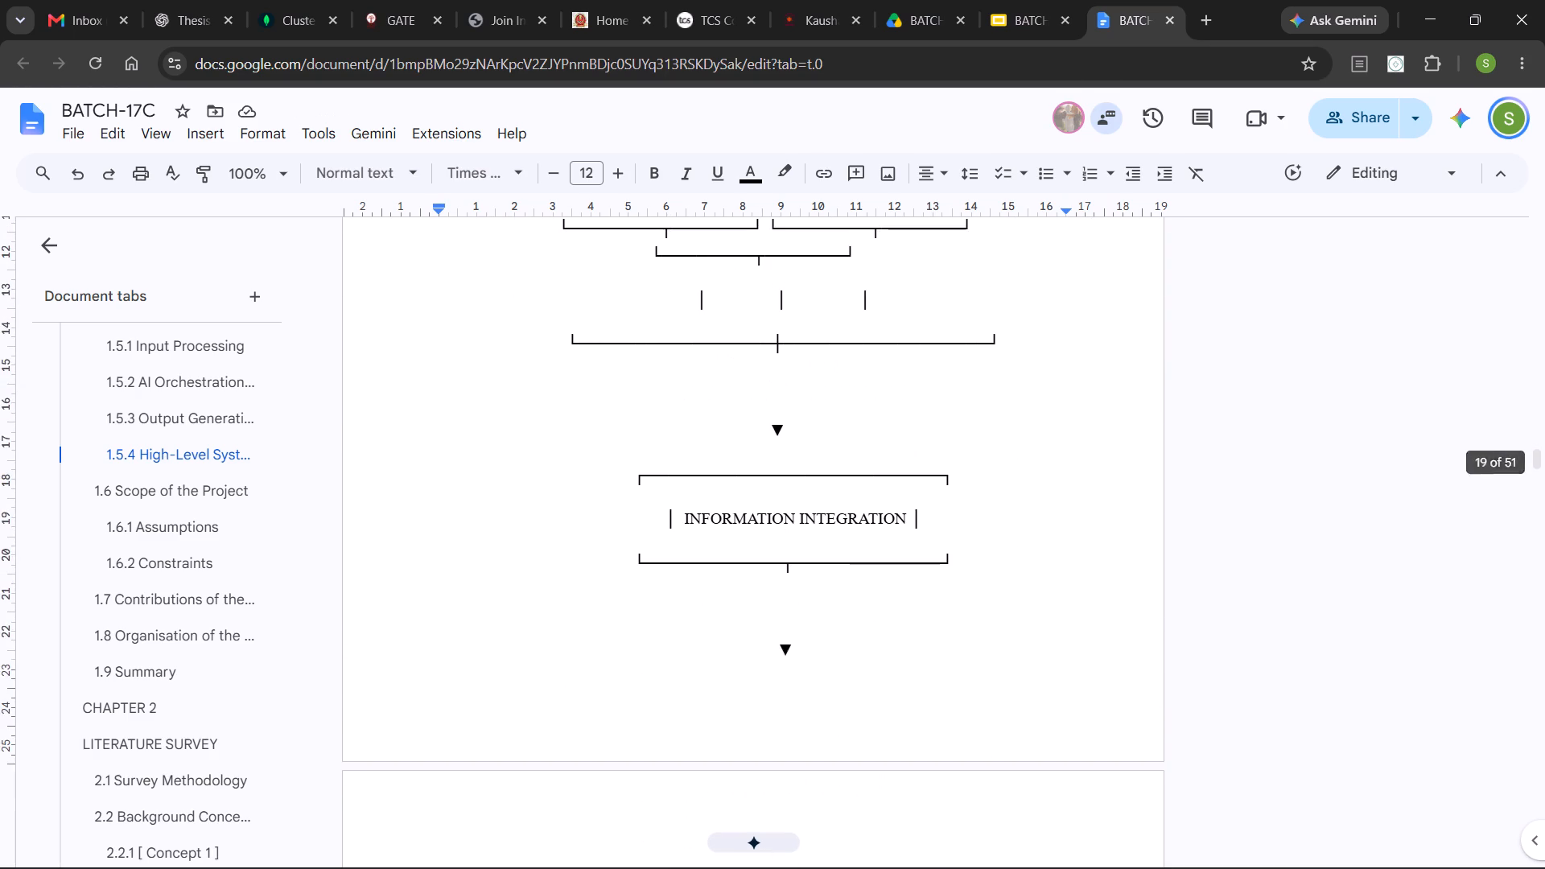
scroll(780, 631, "down", 5)
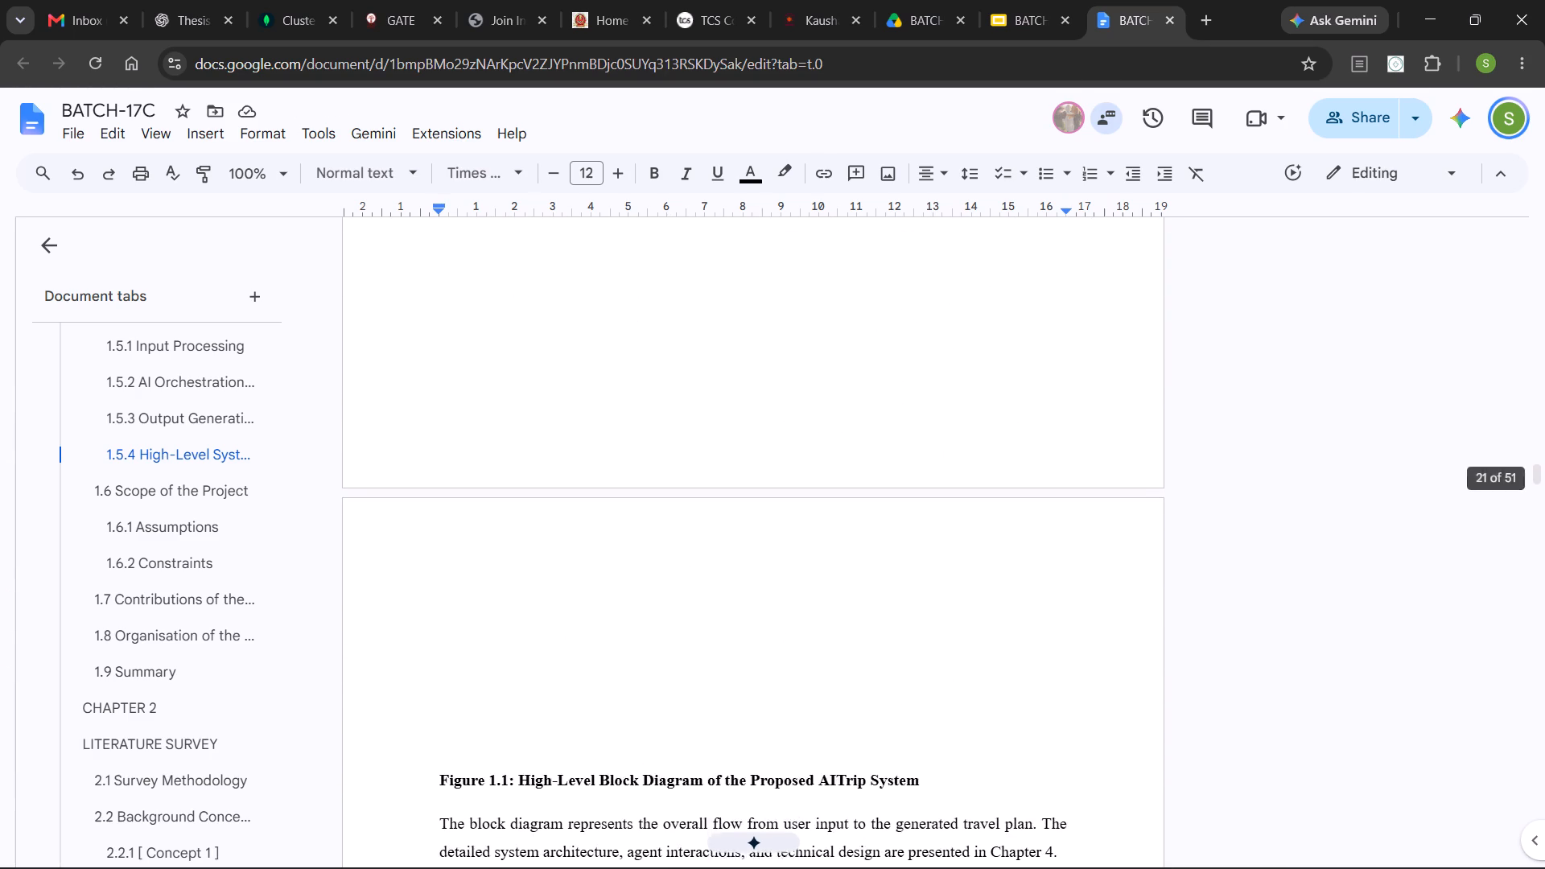
Delete the surplus blank lines above the Figure 1.1 High-Level Block Diagram caption, adding a single line break back.
scroll(780, 631, "down", 1)
left_click(415, 651)
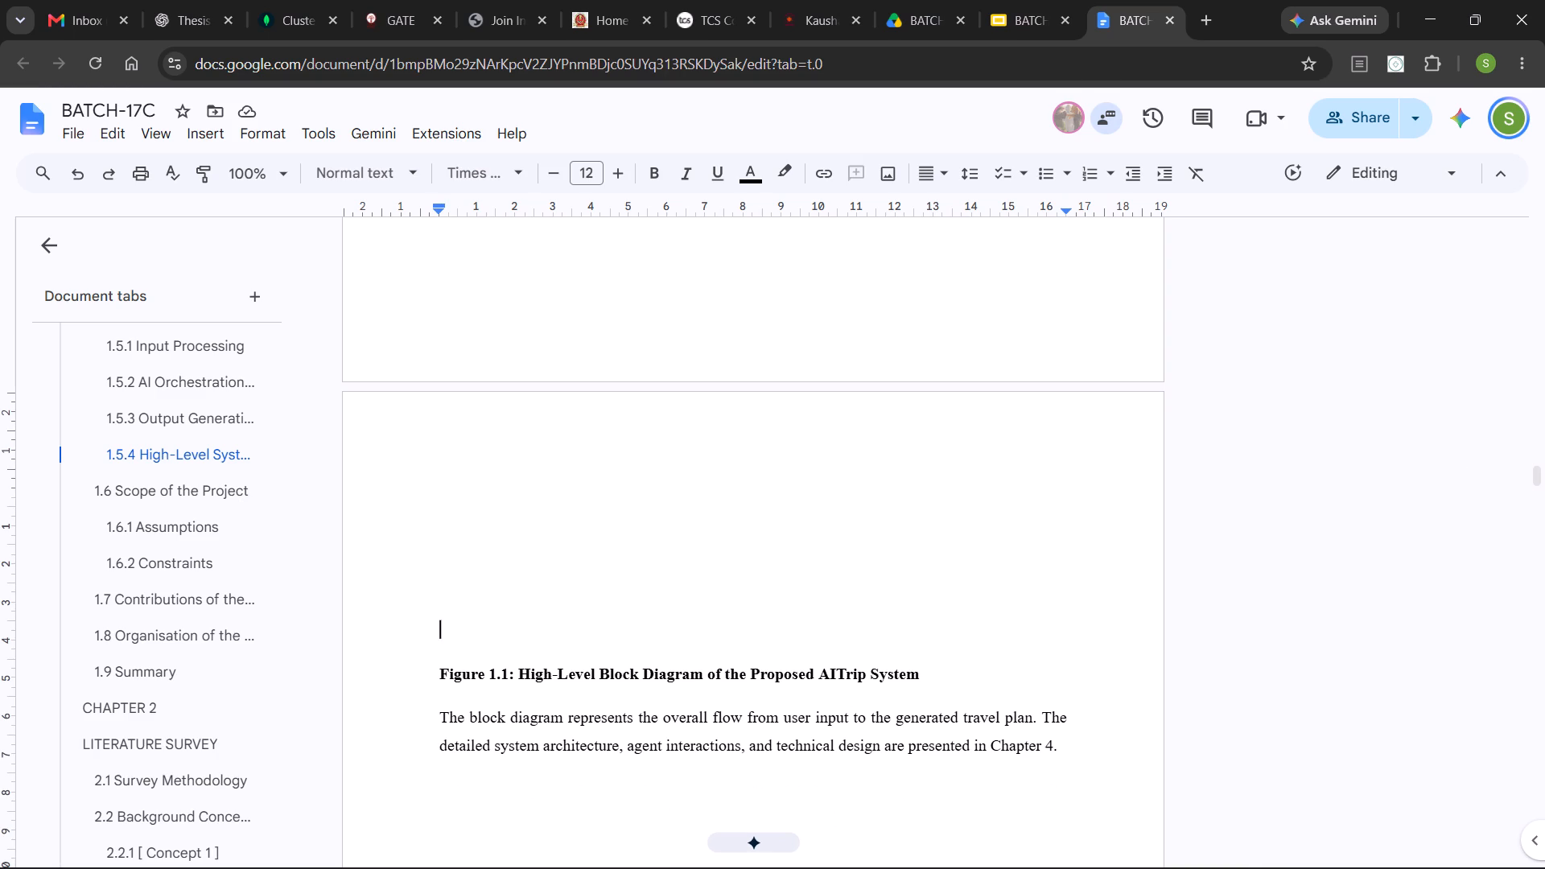
key("BackSpace")
key("BackSpace")
key("BackSpace")
key("BackSpace")
key("BackSpace")
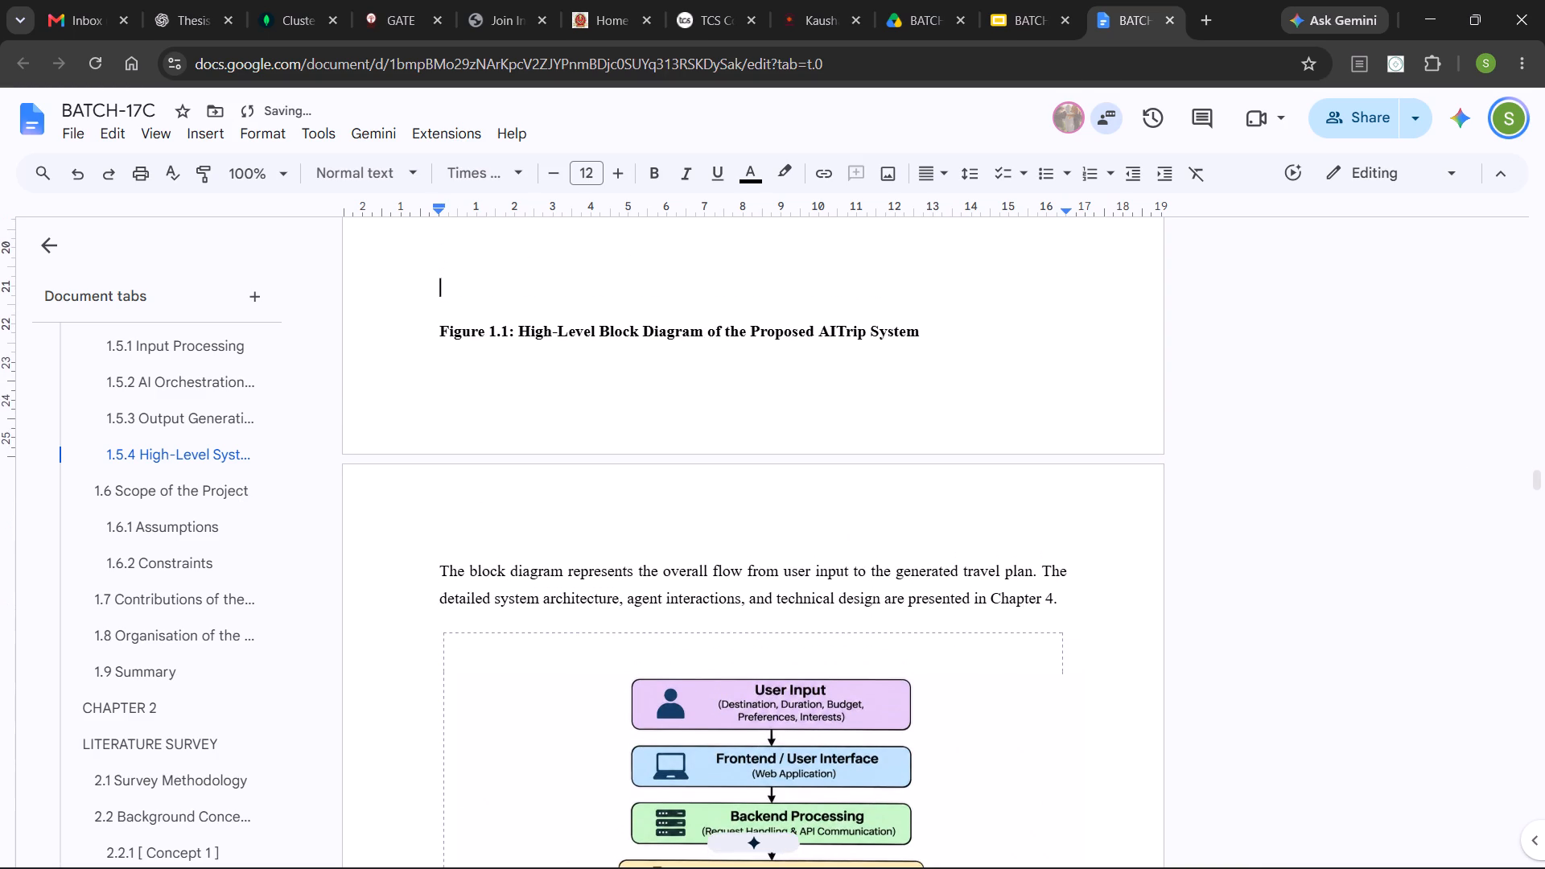
key("Return")
Delete the surplus blank lines between the "Figure 1.1: Overview of the Proposed System" caption and the 1.6 Scope of the Project heading.
scroll(415, 651, "down", 5)
scroll(483, 694, "down", 2)
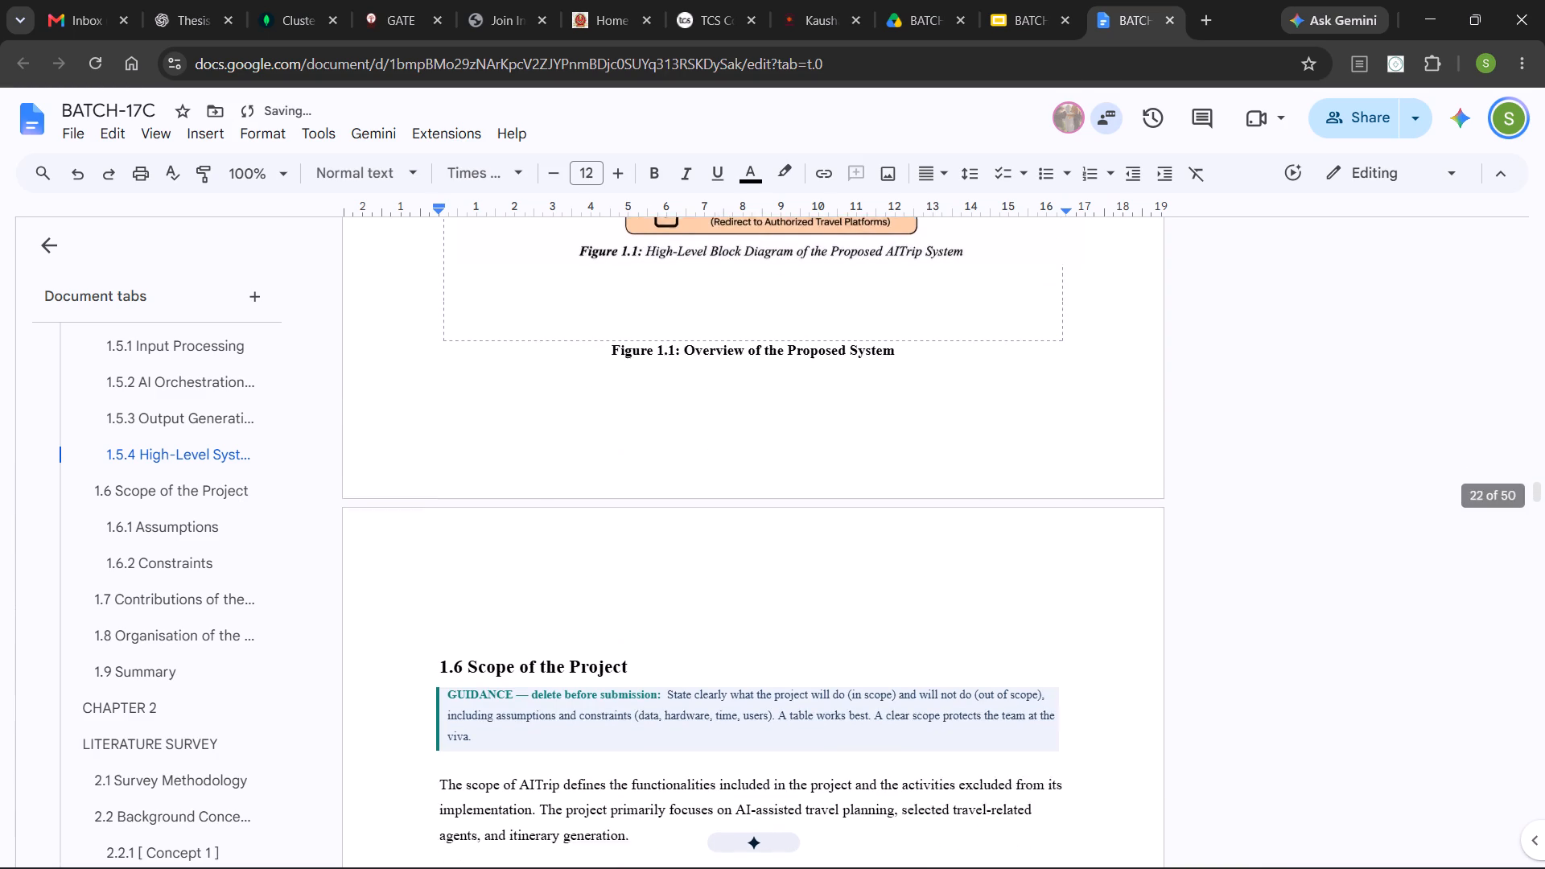
left_click(413, 586)
key("BackSpace")
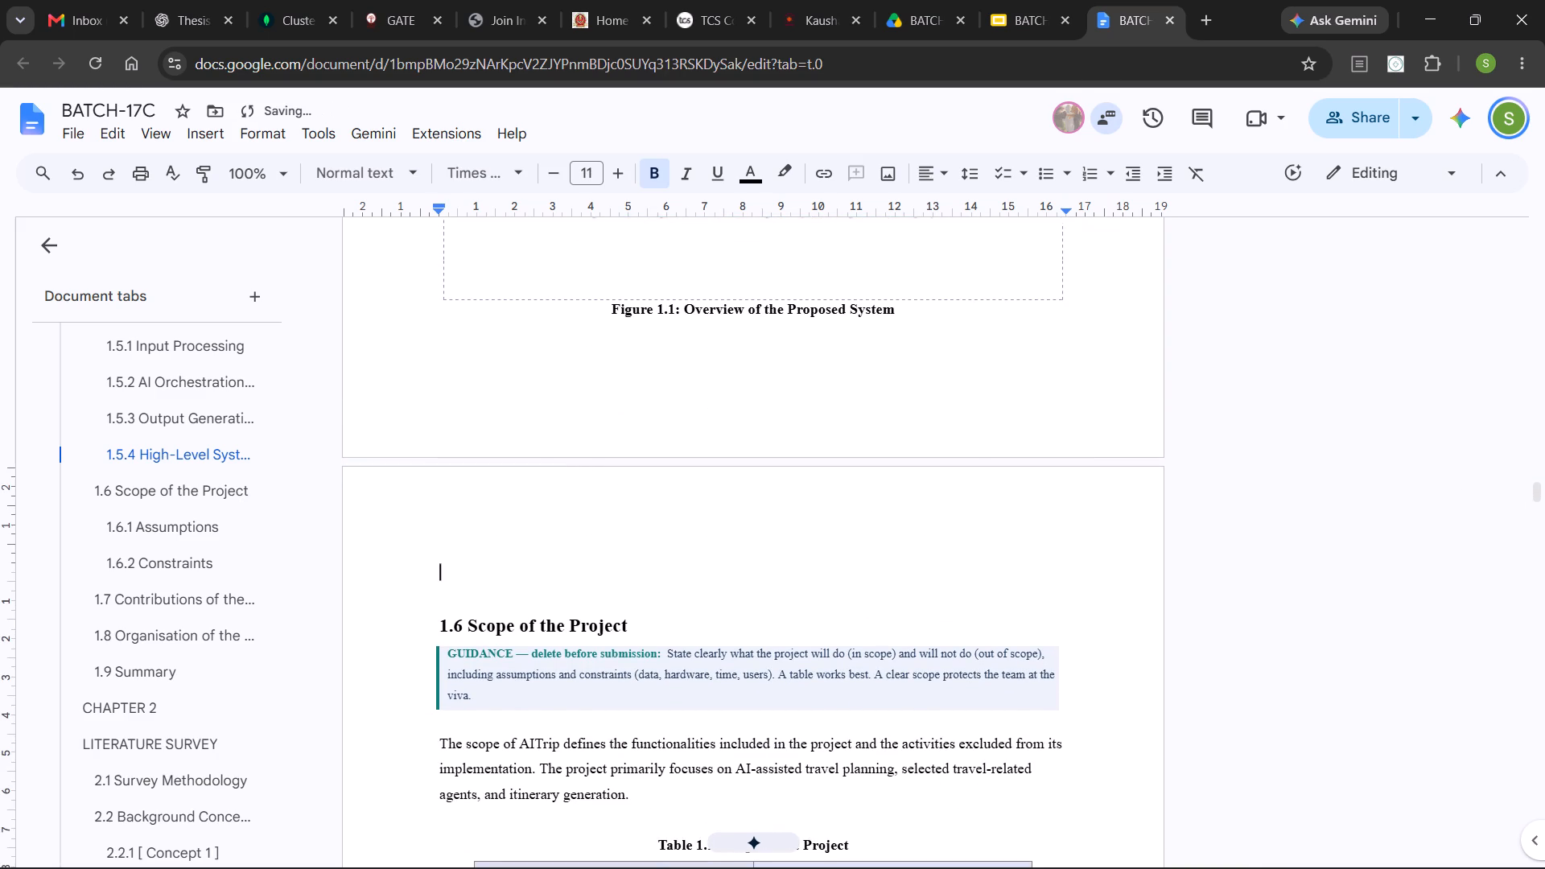
key("BackSpace")
left_click(448, 560)
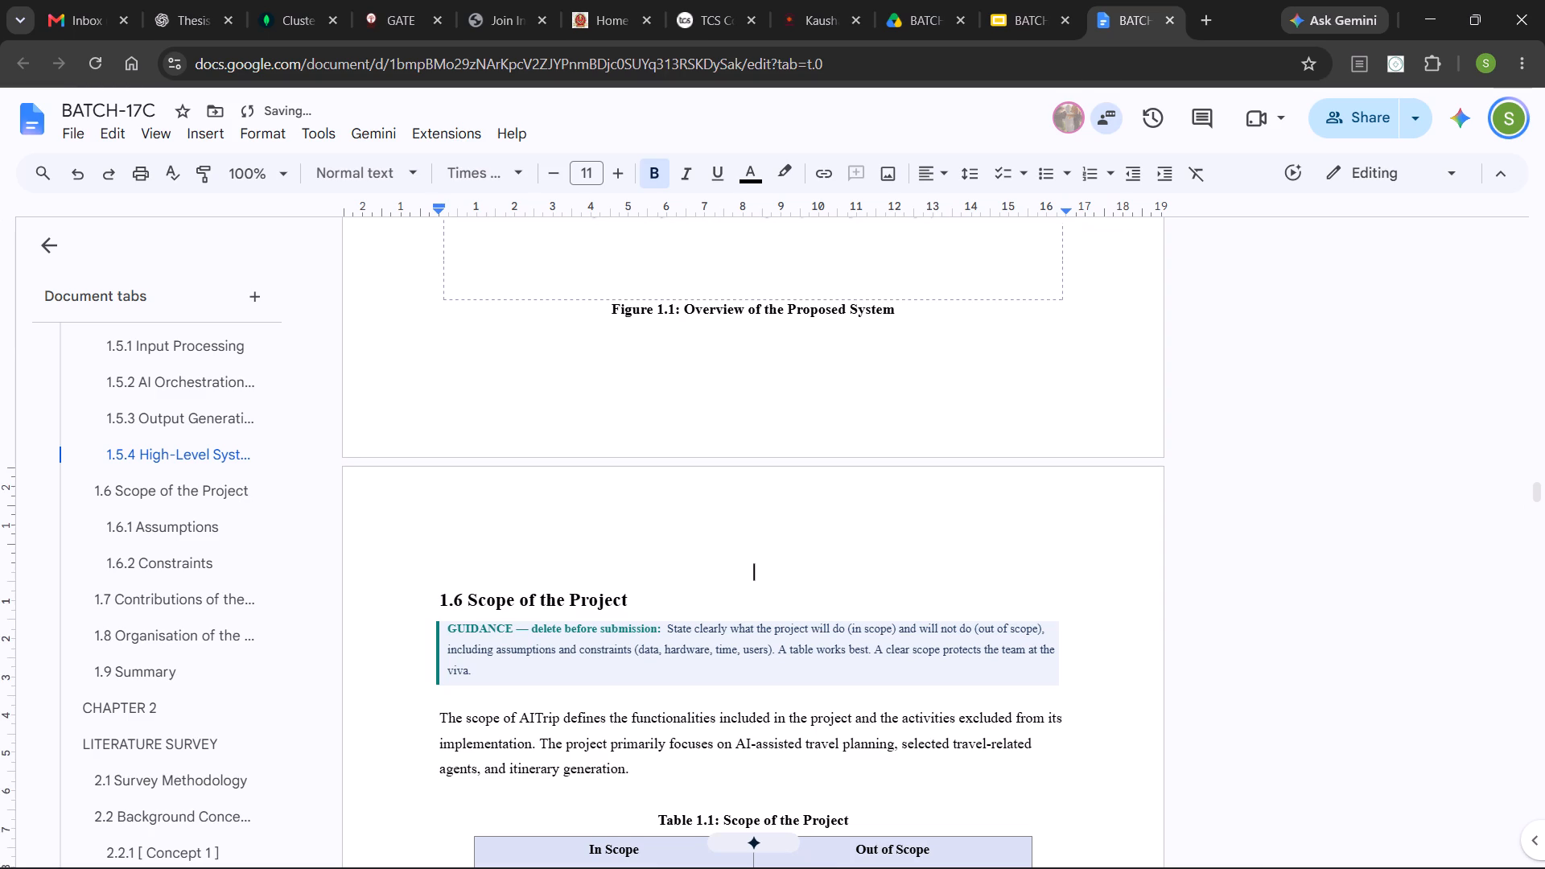
key("BackSpace")
key("BackSpace")
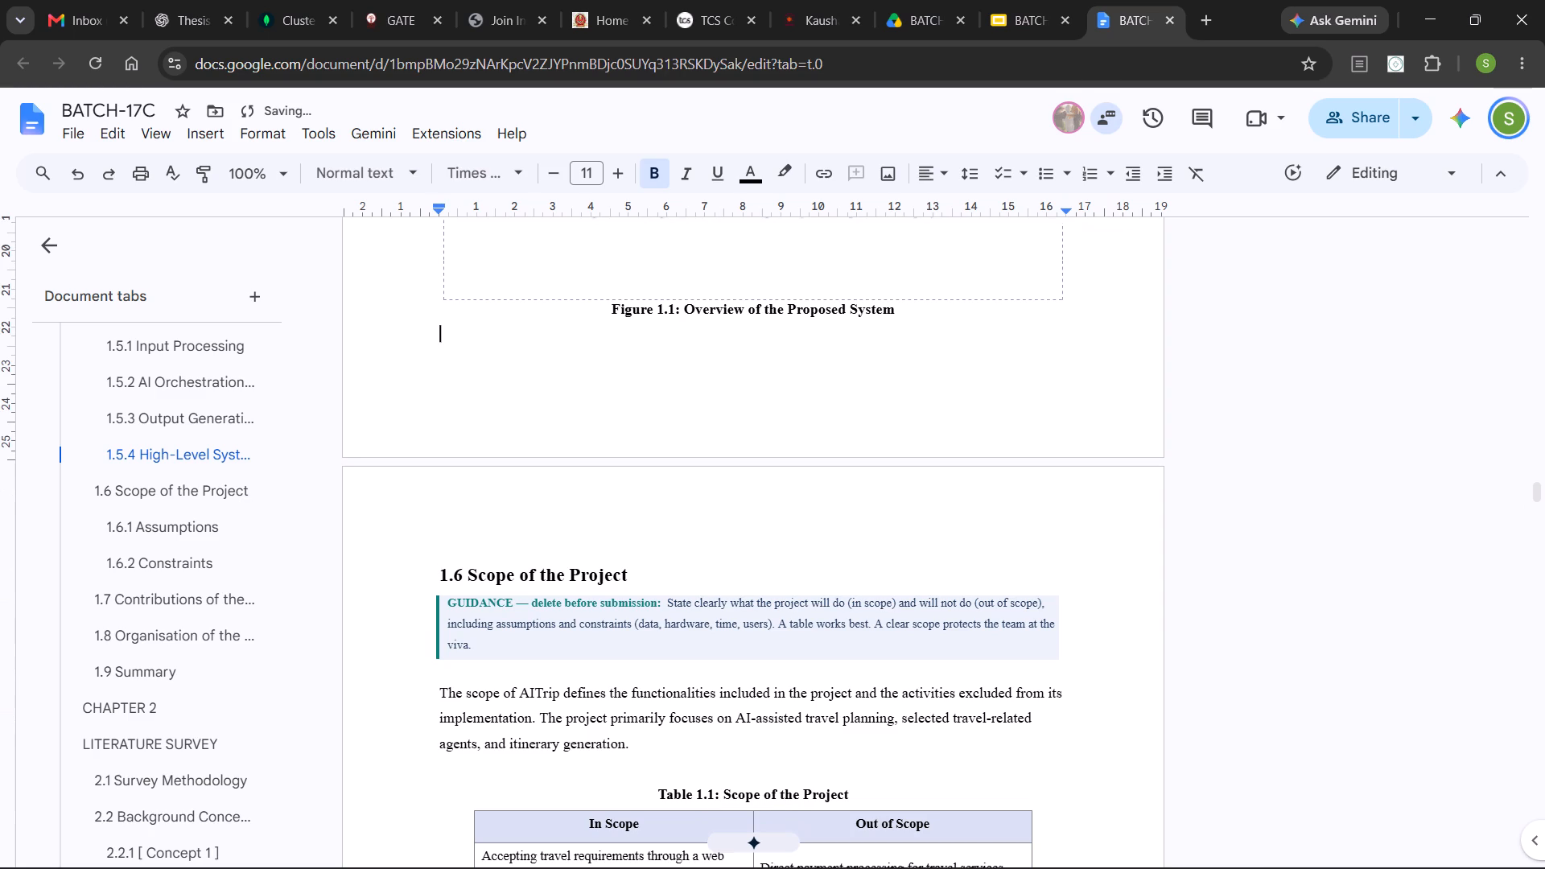
left_click(428, 540)
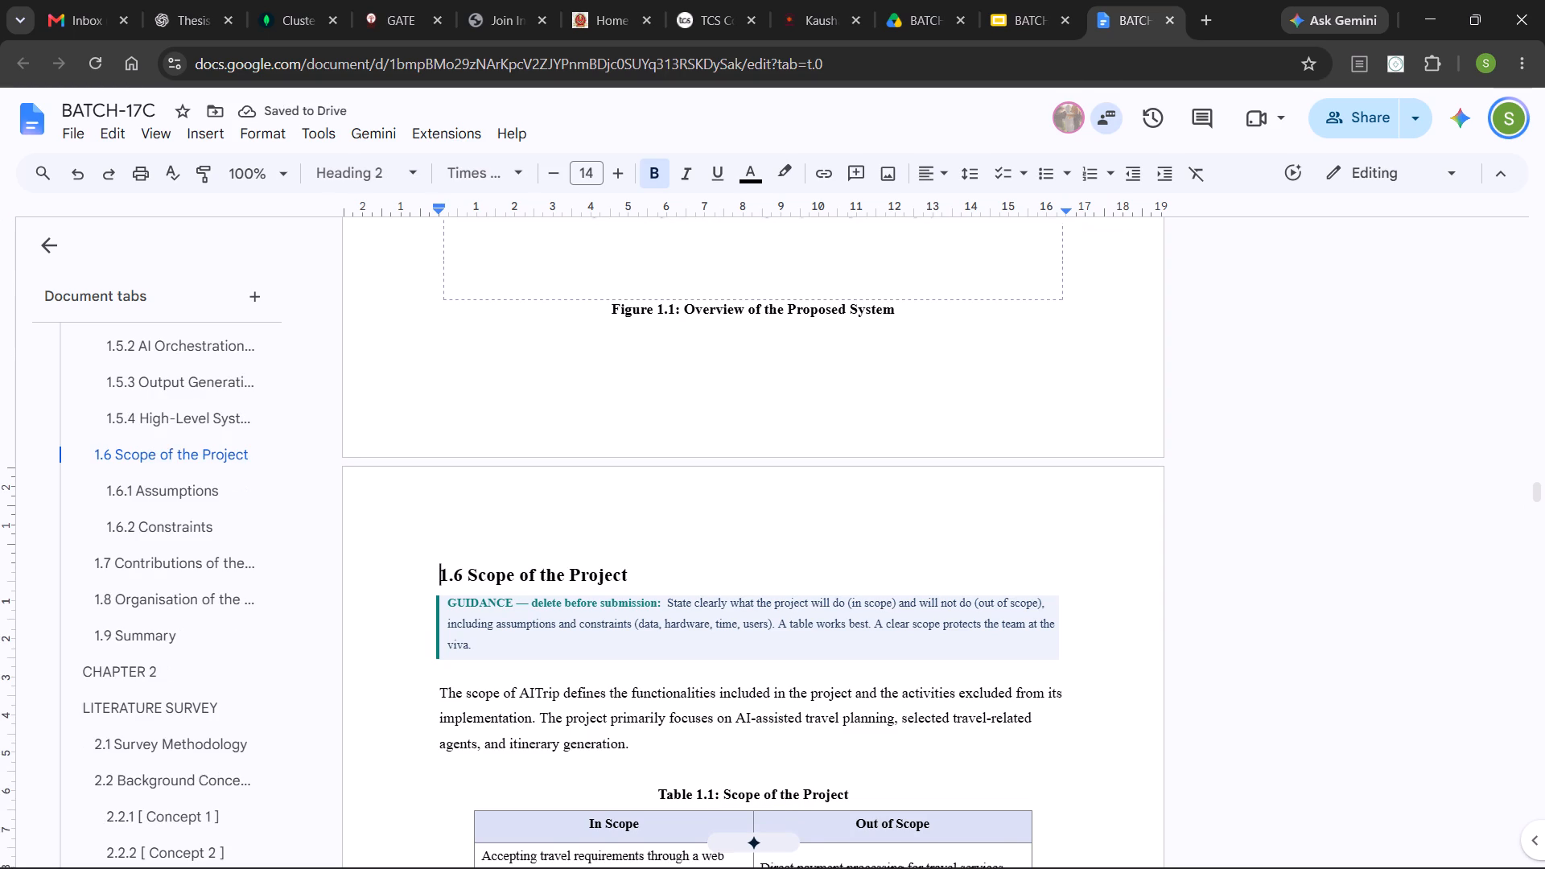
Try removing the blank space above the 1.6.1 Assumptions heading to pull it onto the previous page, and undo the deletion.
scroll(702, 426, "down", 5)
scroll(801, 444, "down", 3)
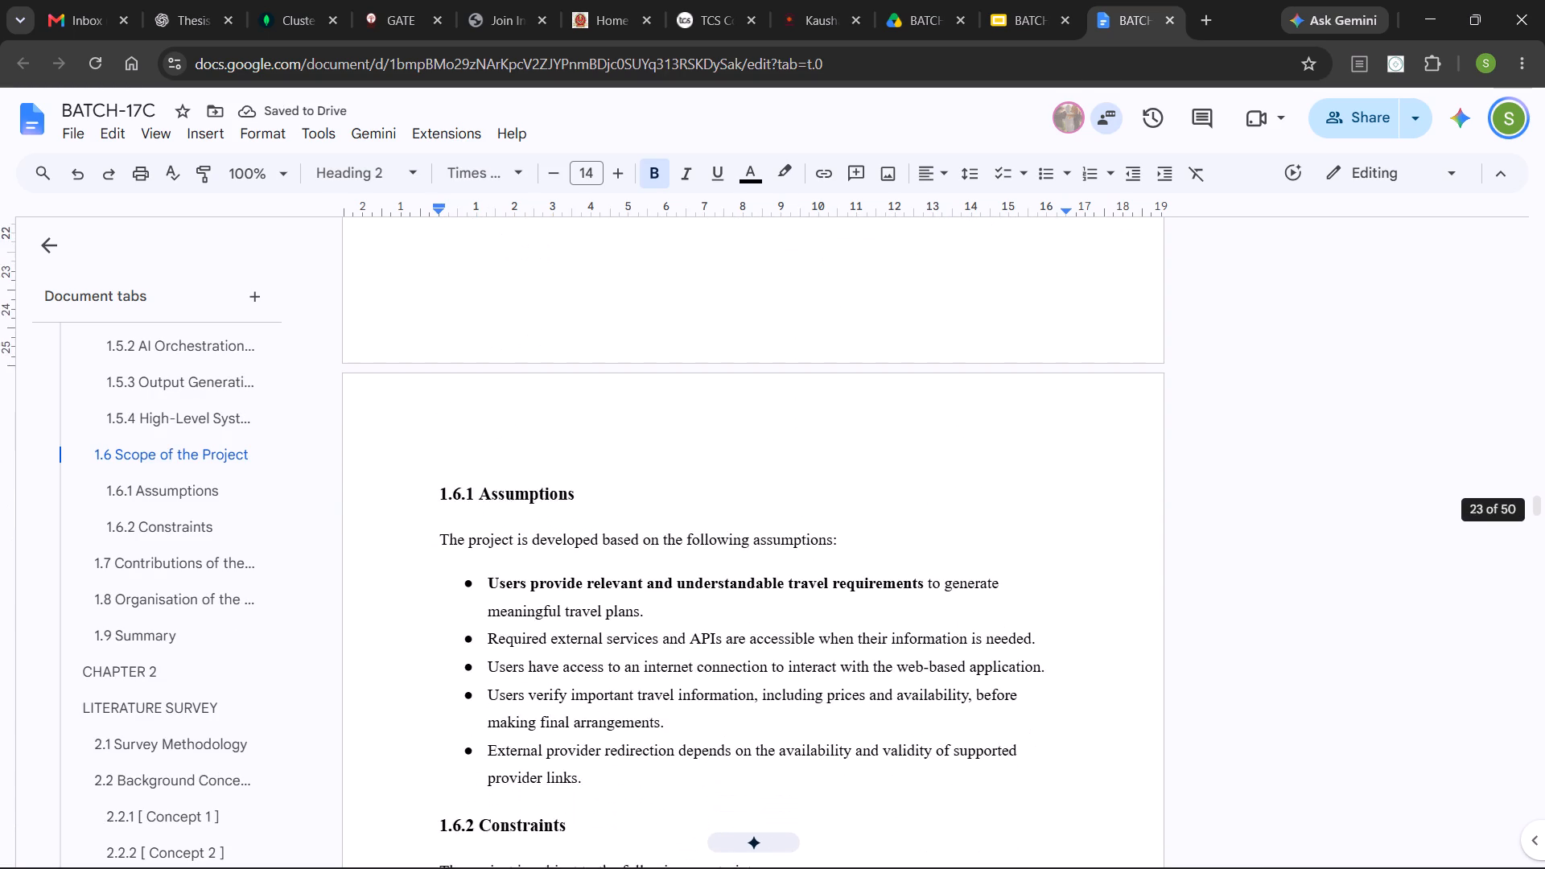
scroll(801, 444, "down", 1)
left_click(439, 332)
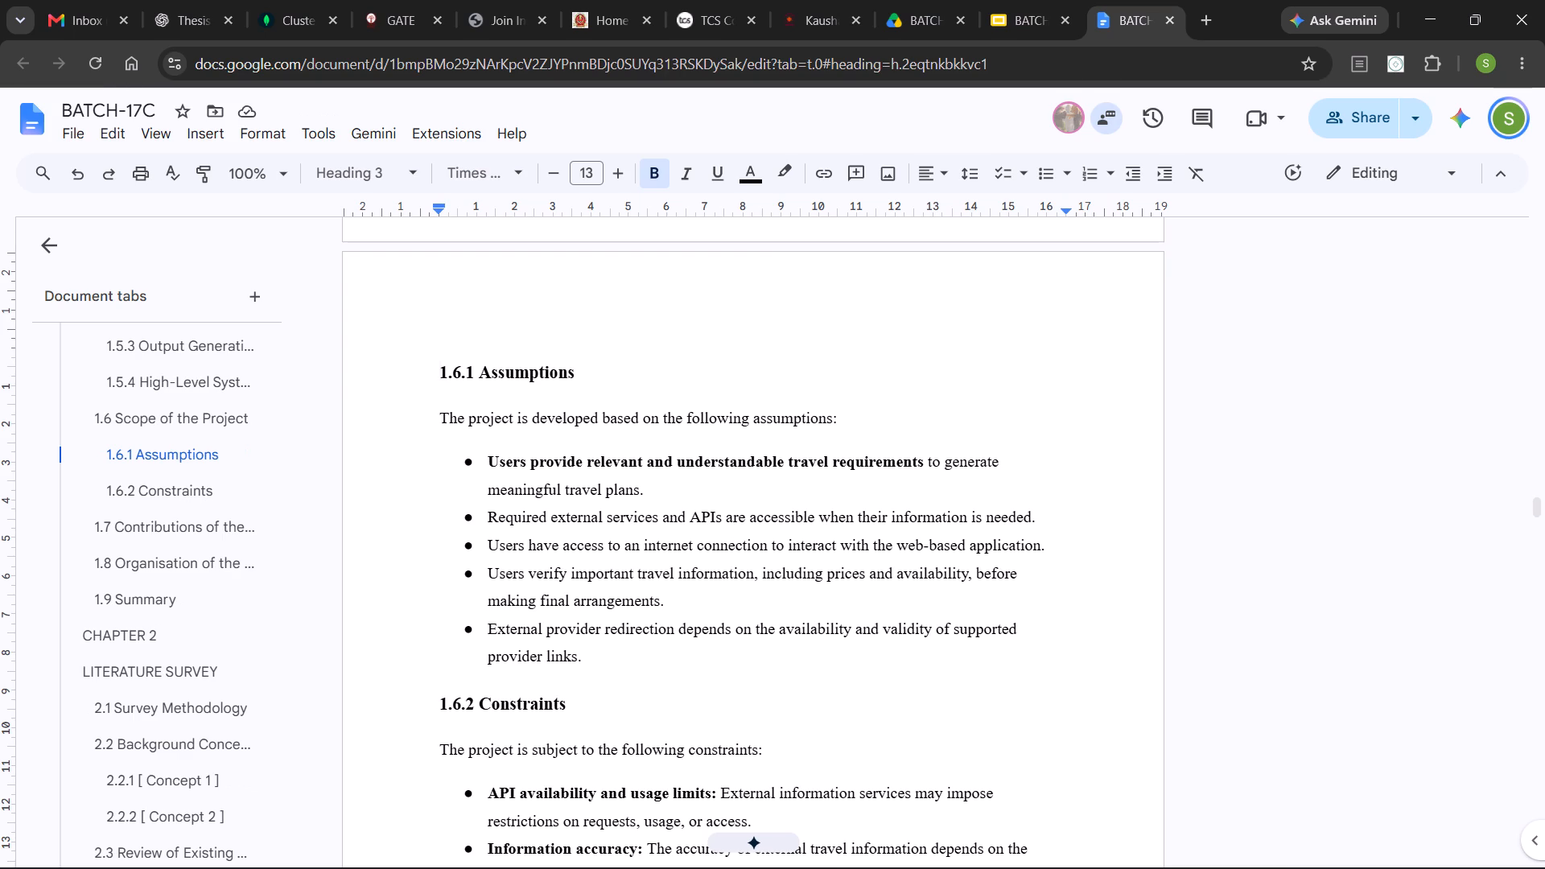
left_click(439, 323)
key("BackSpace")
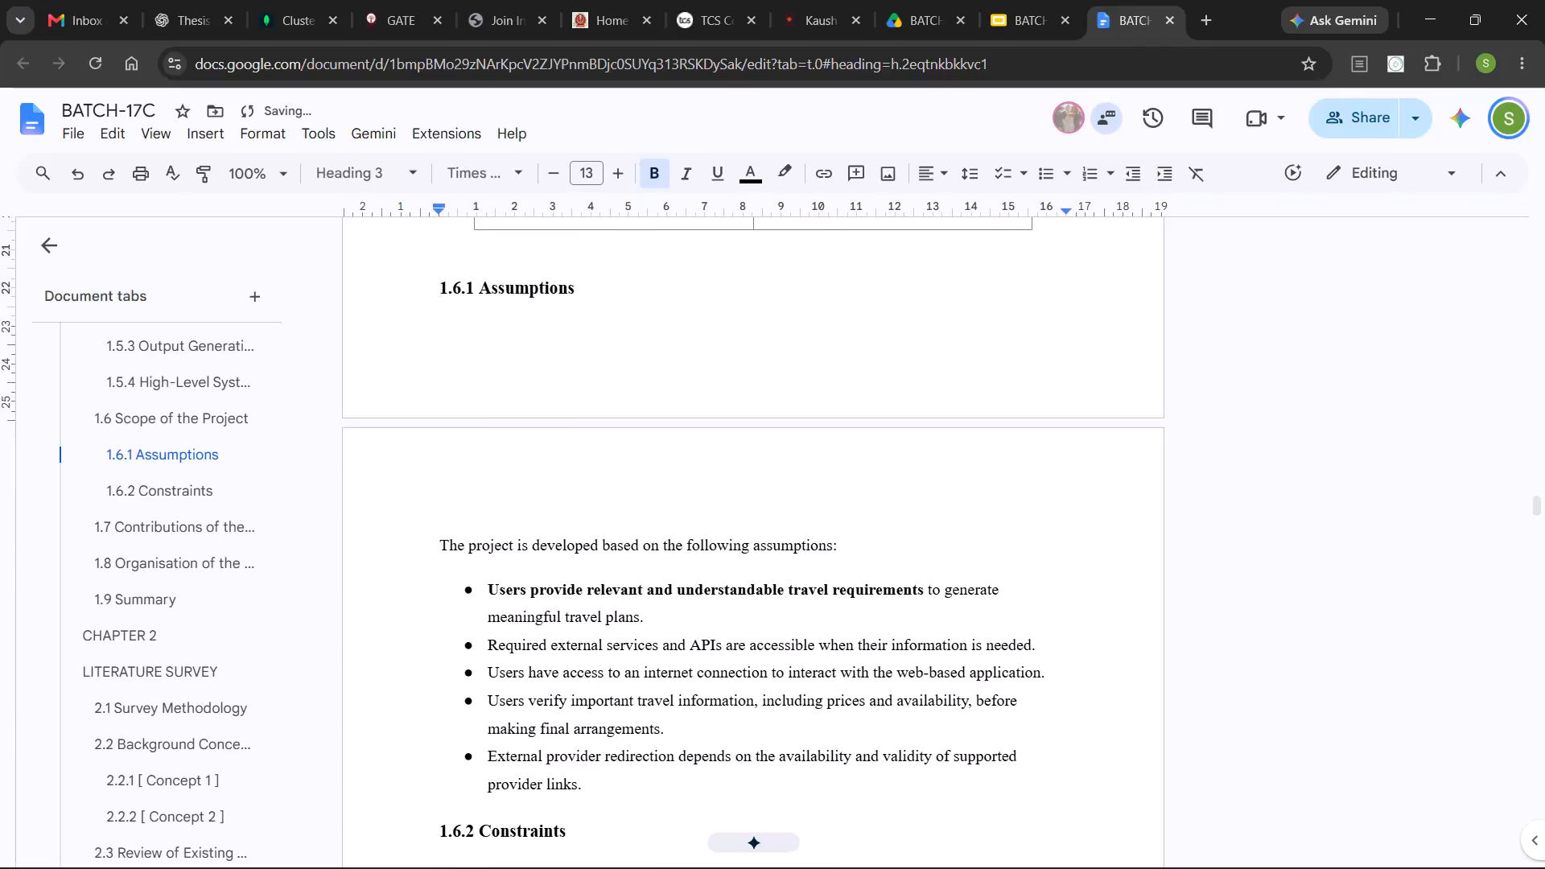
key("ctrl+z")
Review the layout and content from section 1.6.2 Constraints through the end of Chapter 1 and into the Chapter 2 Literature Survey template.
scroll(690, 378, "down", 4)
scroll(765, 453, "down", 1)
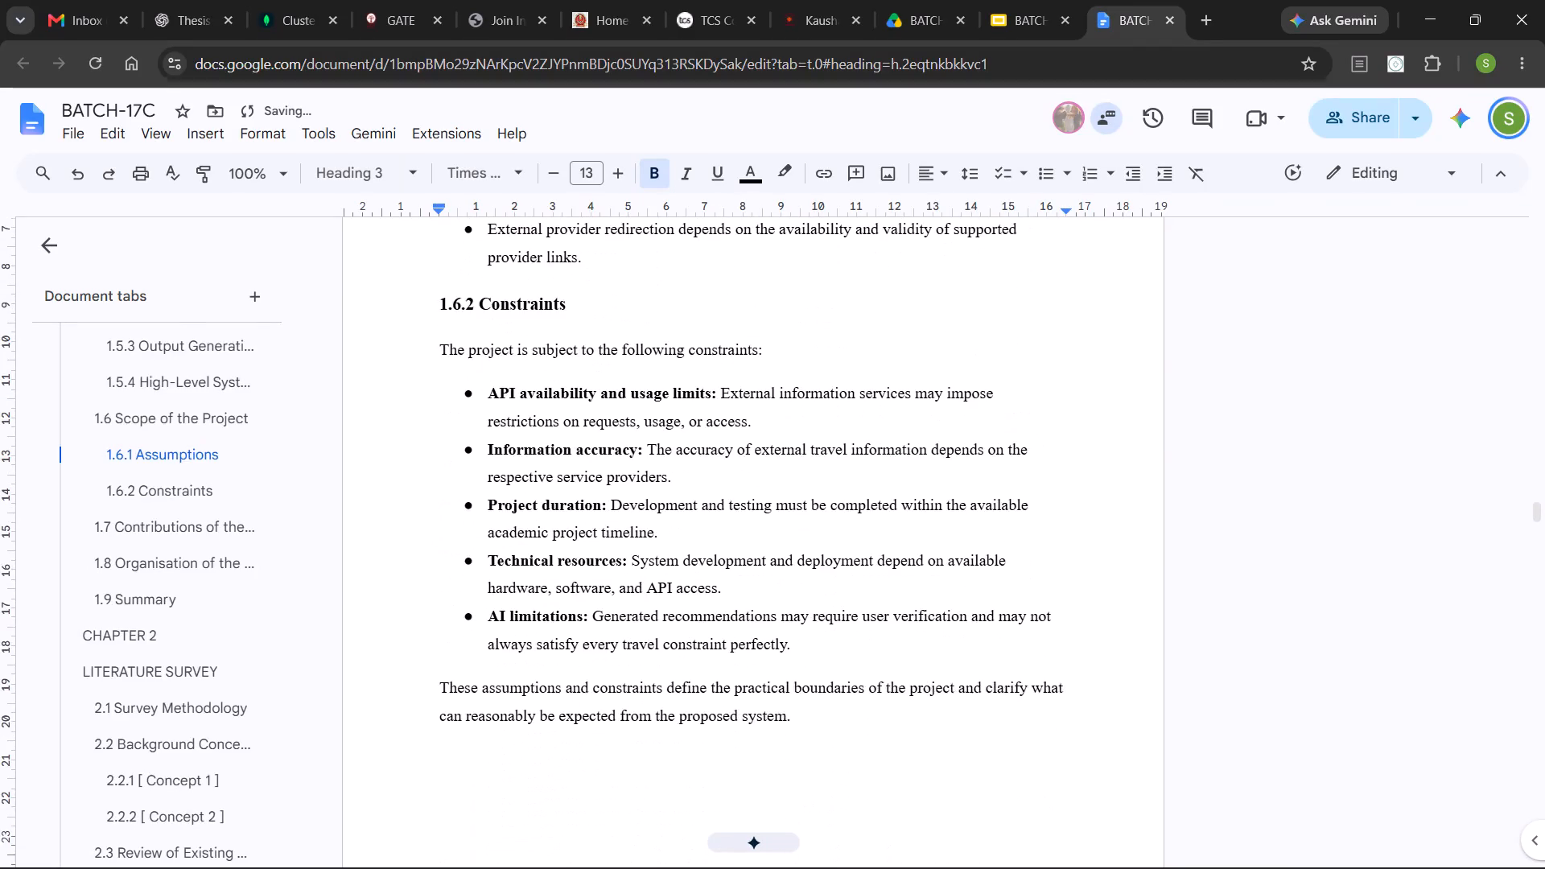
scroll(765, 453, "down", 9)
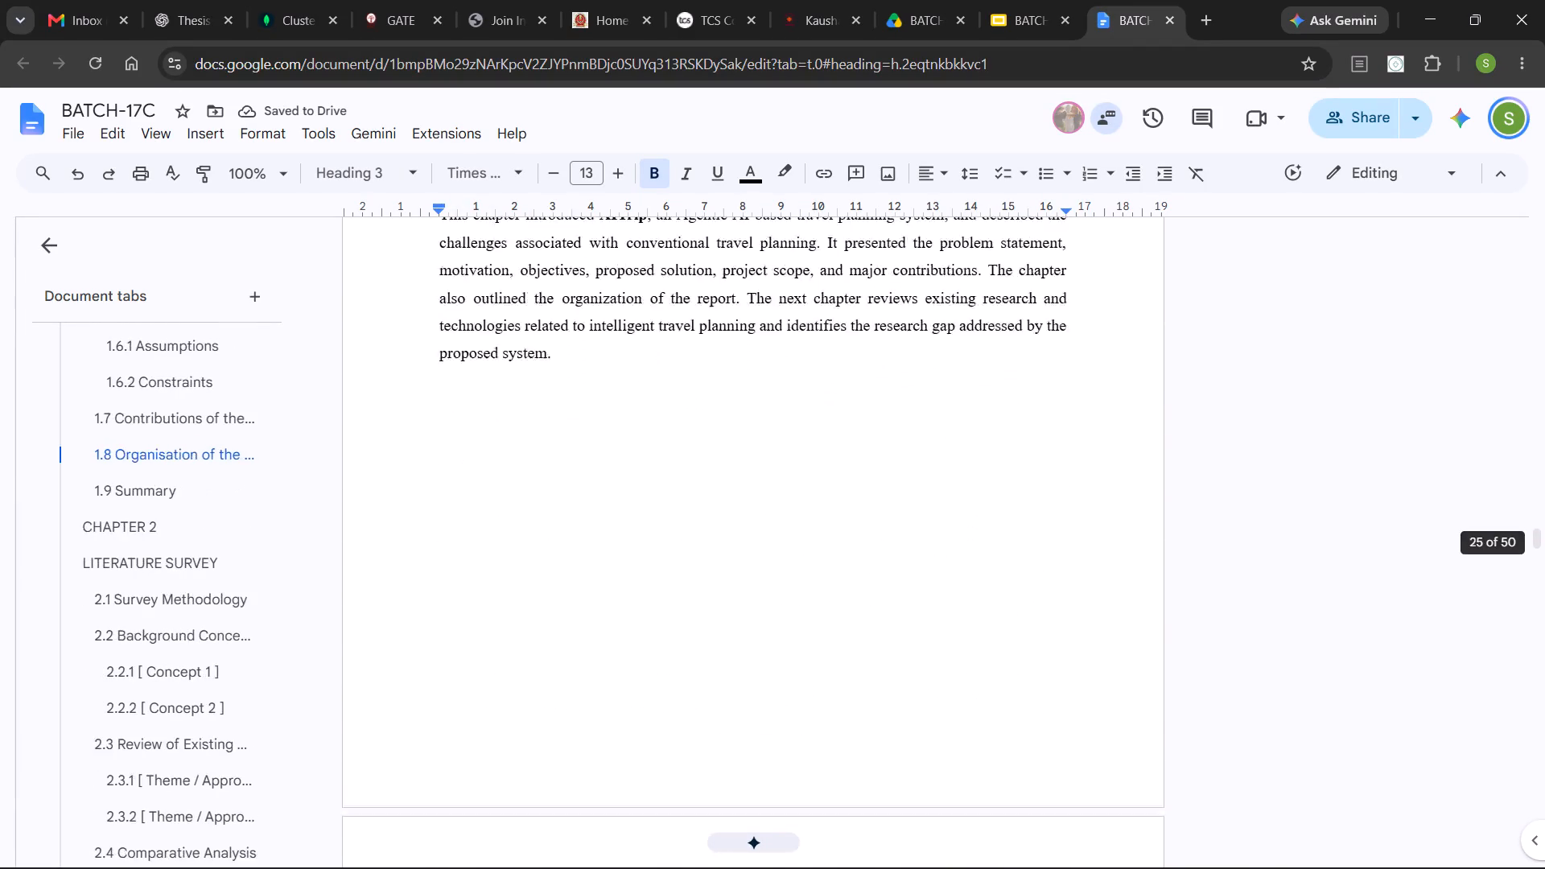
scroll(765, 453, "down", 2)
scroll(765, 453, "up", 5)
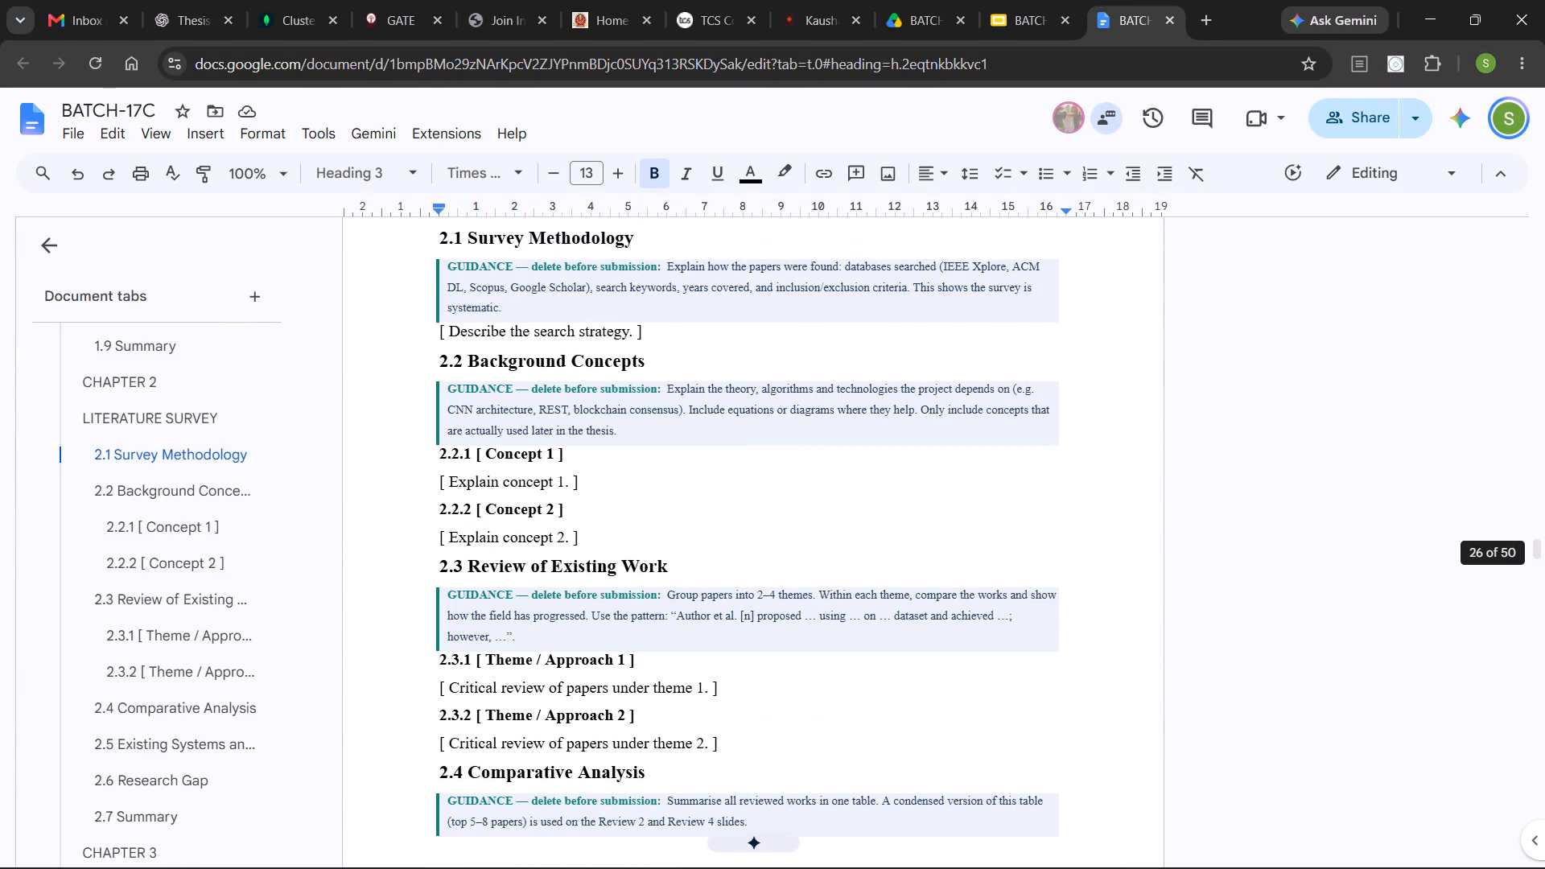
scroll(824, 402, "up", 1)
scroll(858, 446, "down", 1)
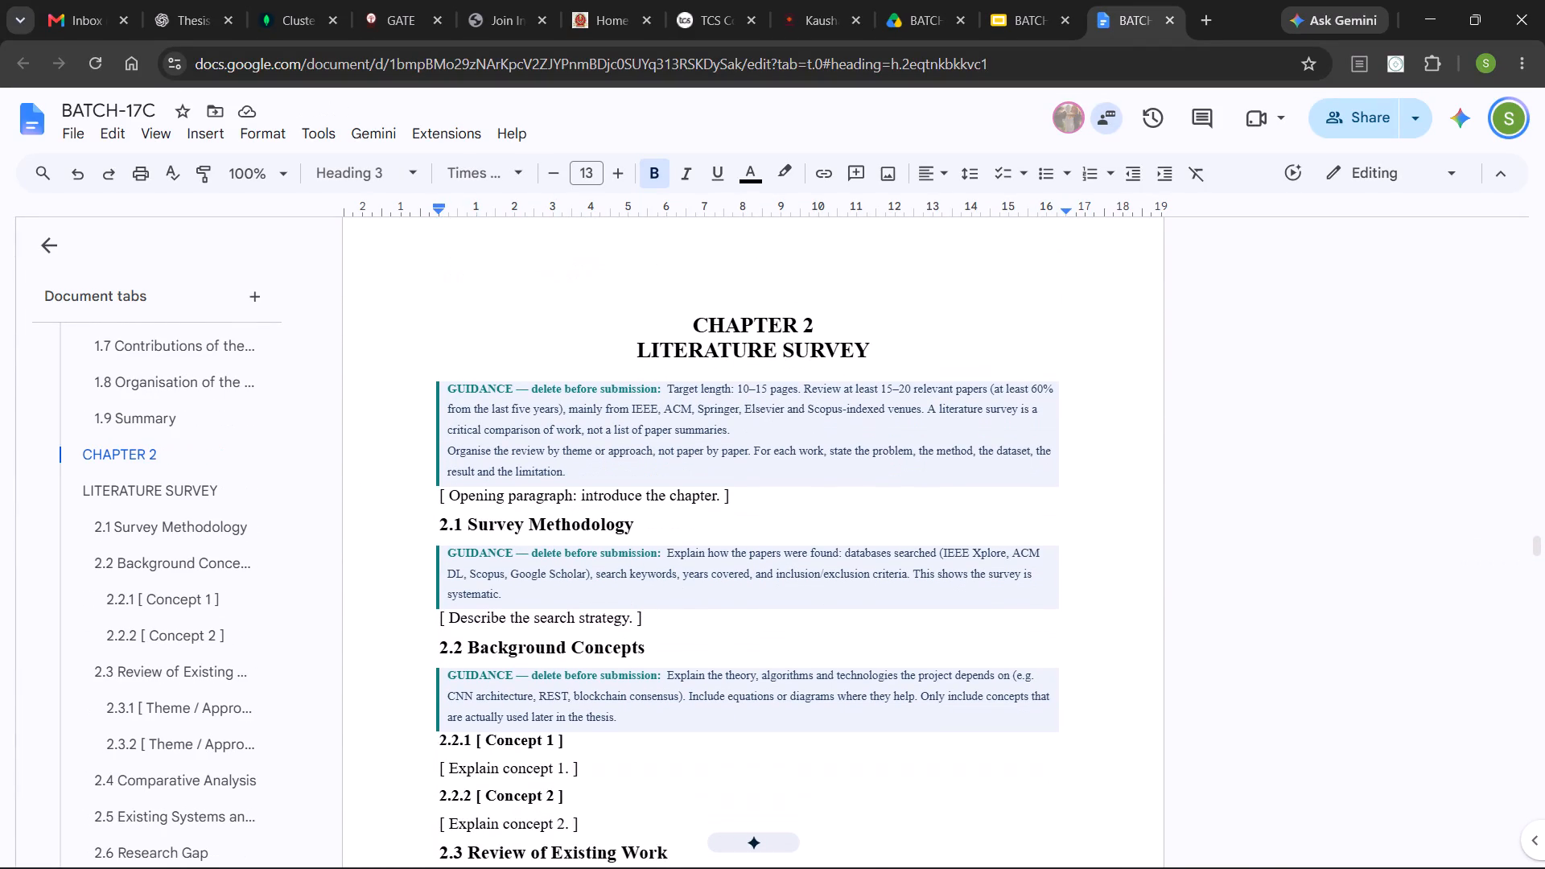
scroll(858, 446, "down", 1)
scroll(941, 430, "down", 1)
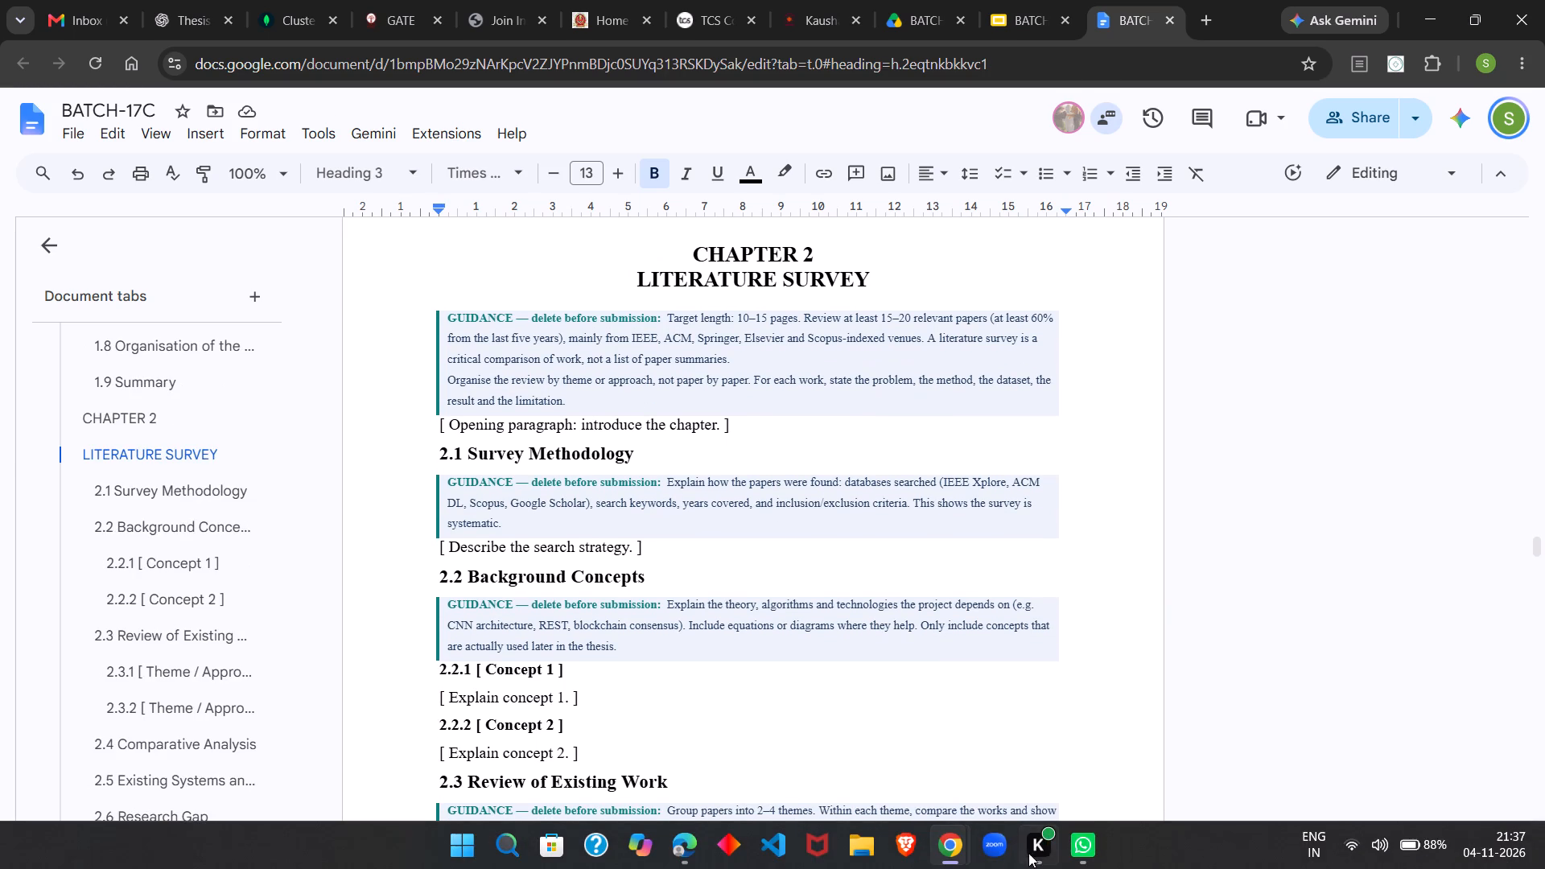
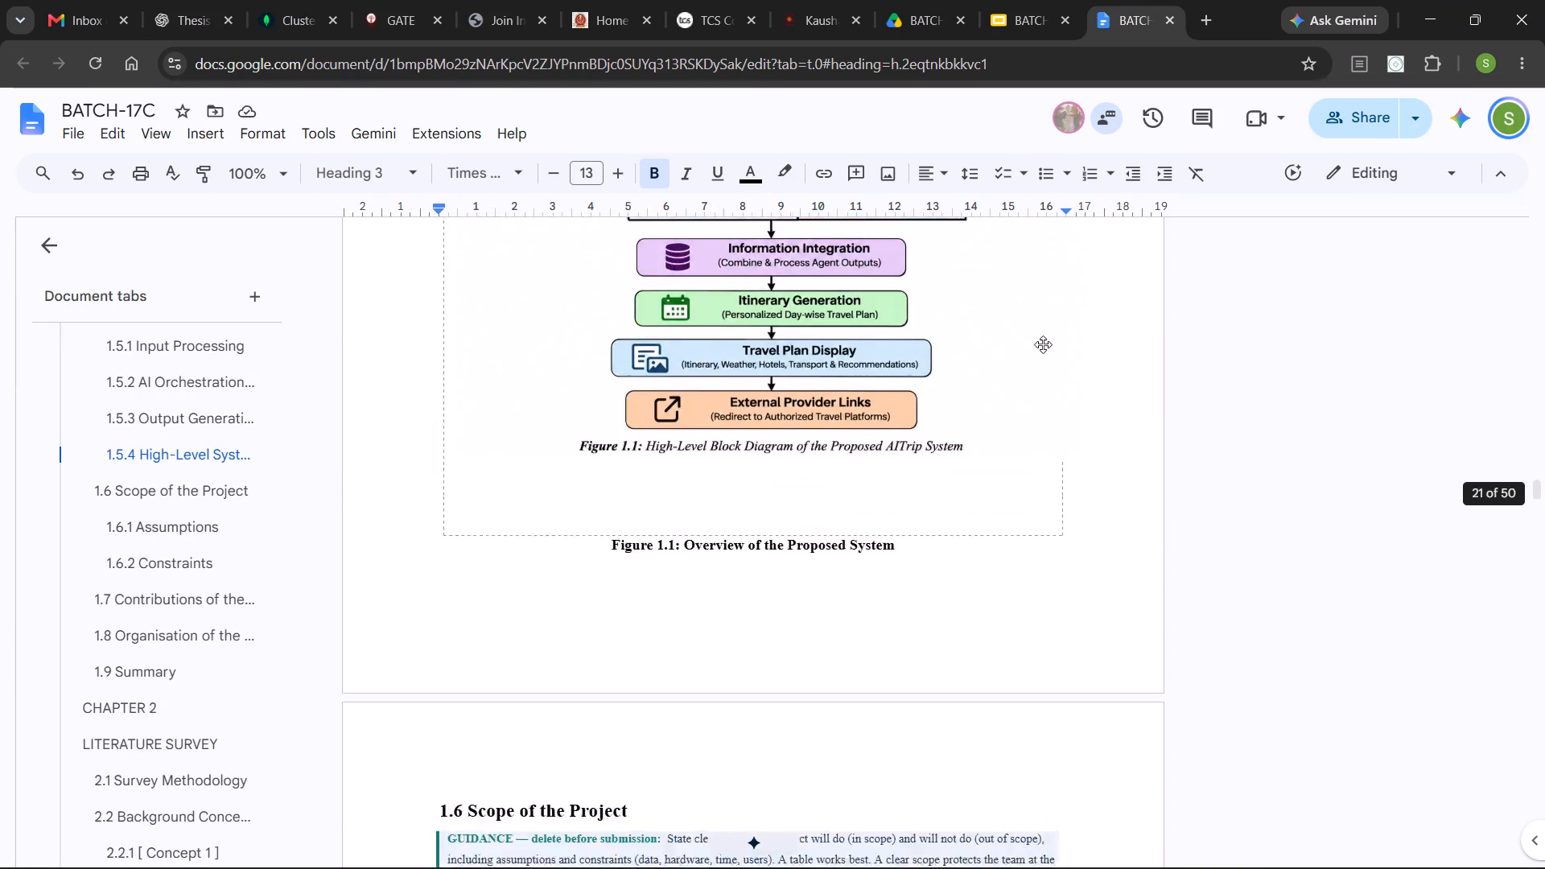
scroll(1043, 344, "up", 5)
scroll(1043, 344, "down", 5)
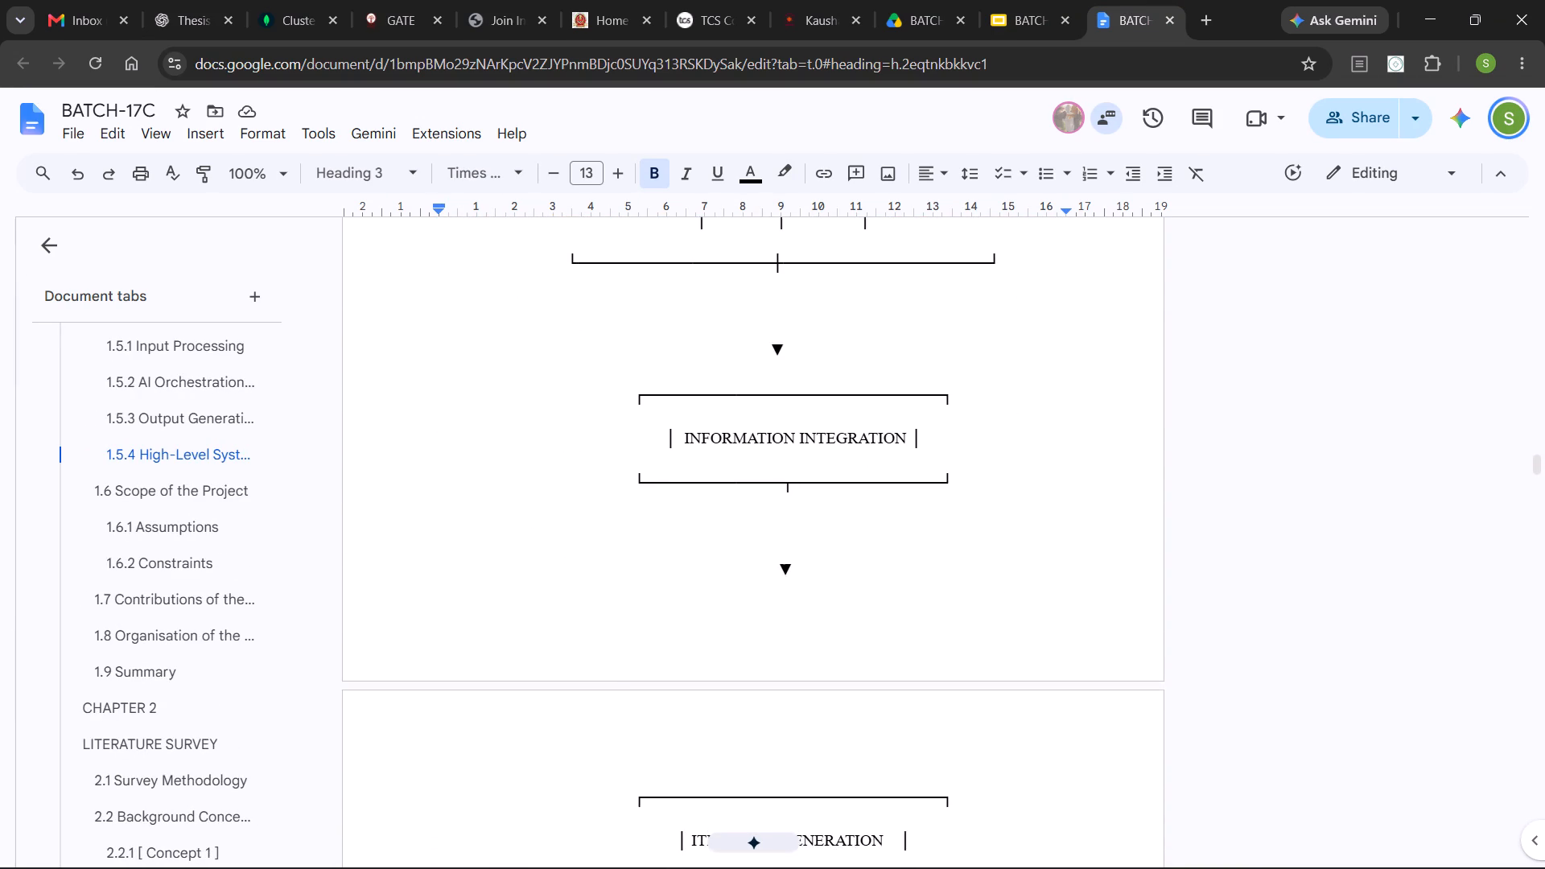
scroll(1043, 344, "up", 1)
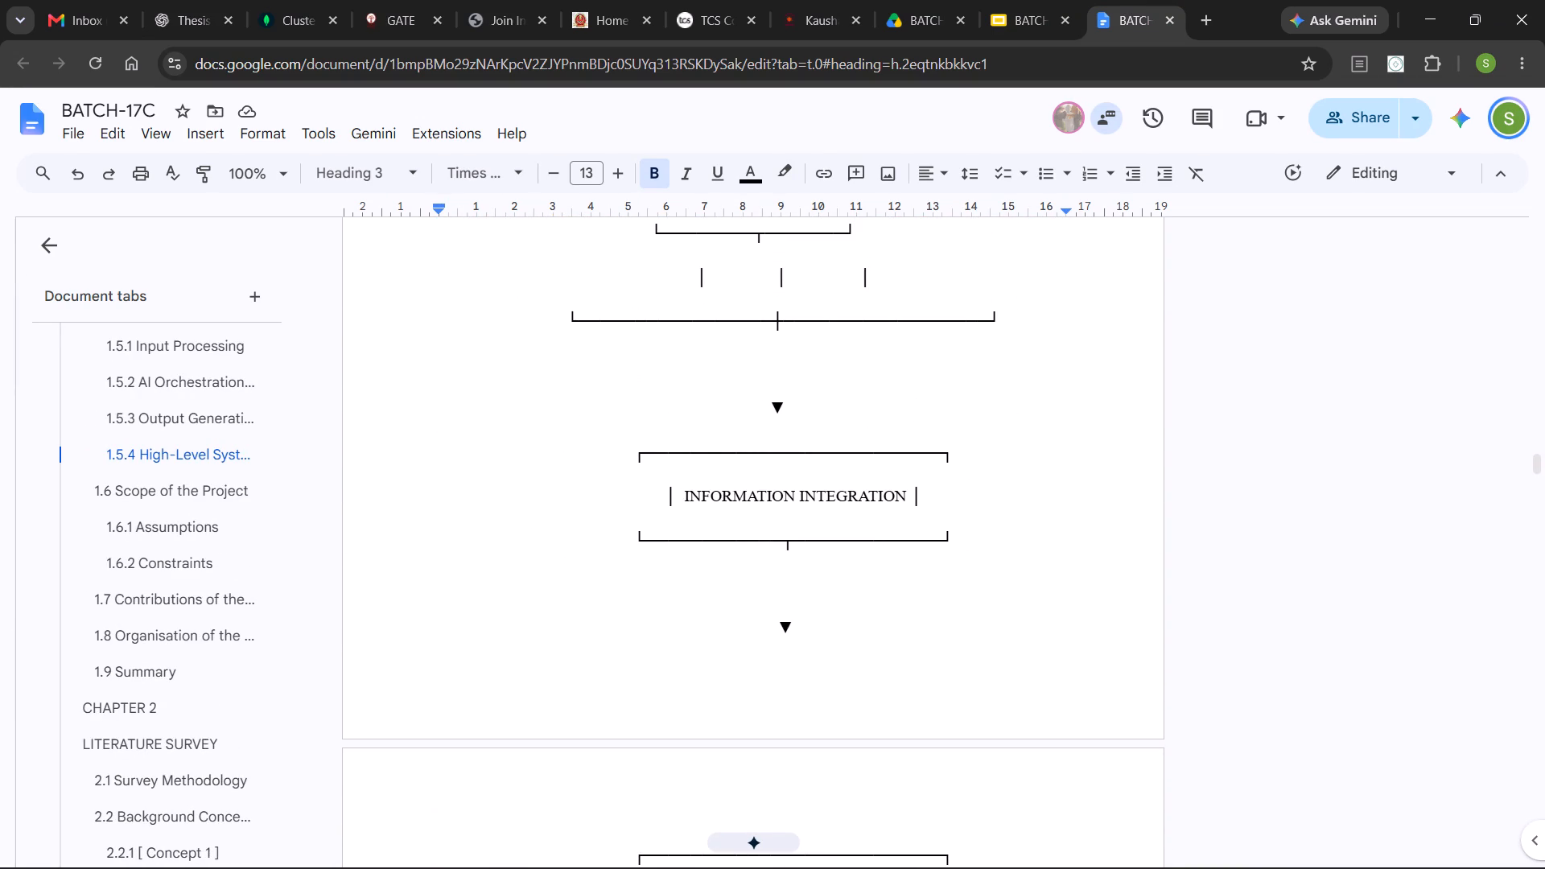
left_click(778, 616)
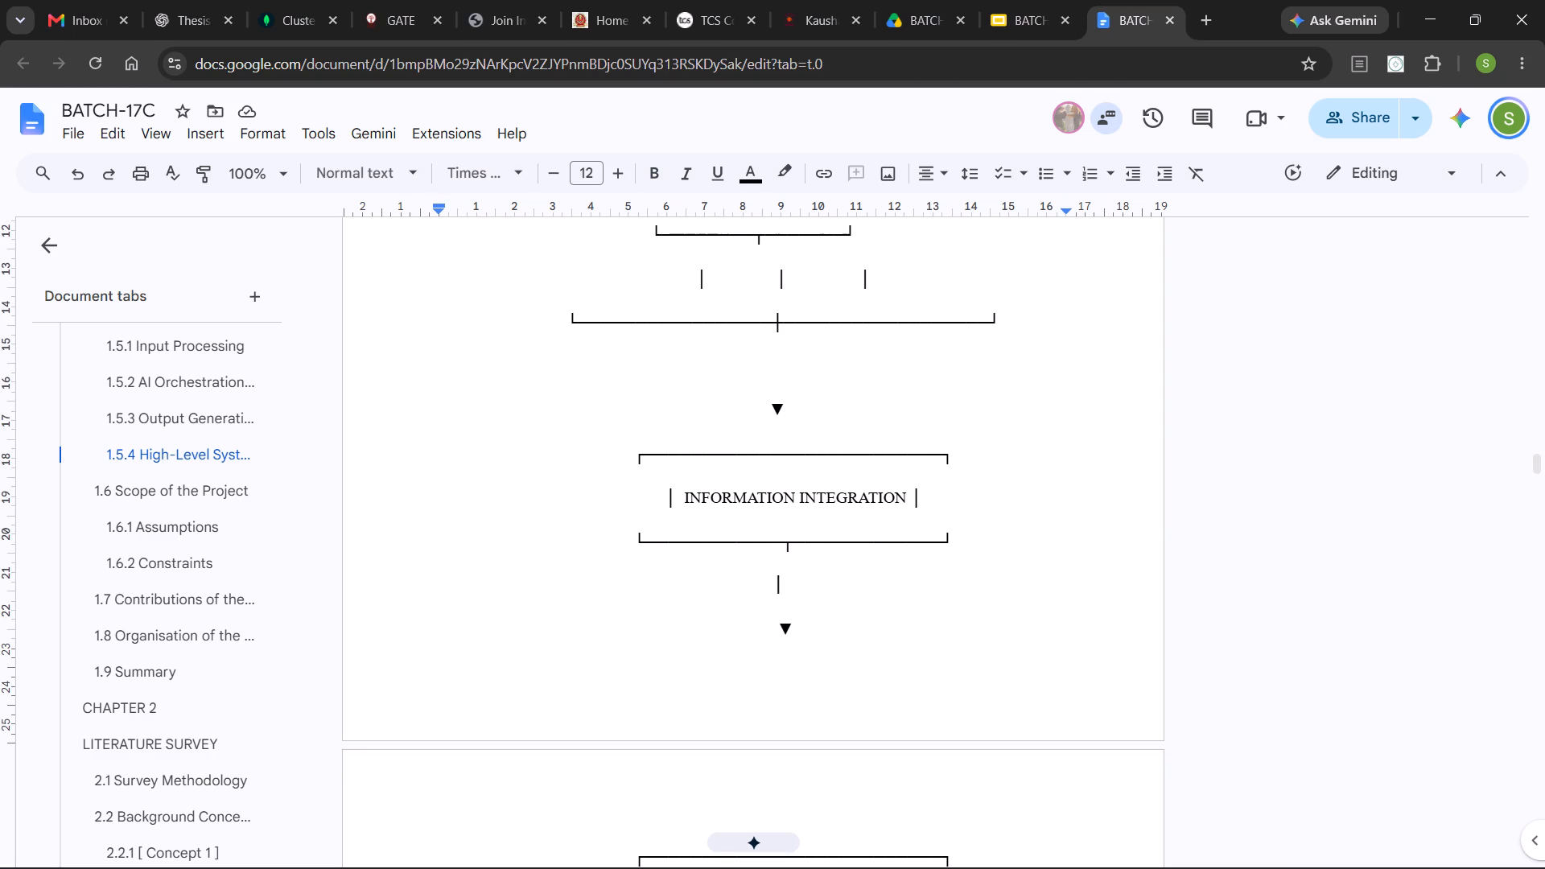
left_click(778, 627)
key("BackSpace")
Delete two blank lines above the 1.5.4 High-Level System Block Diagram heading and add one back to start it at the page top.
scroll(886, 476, "up", 8)
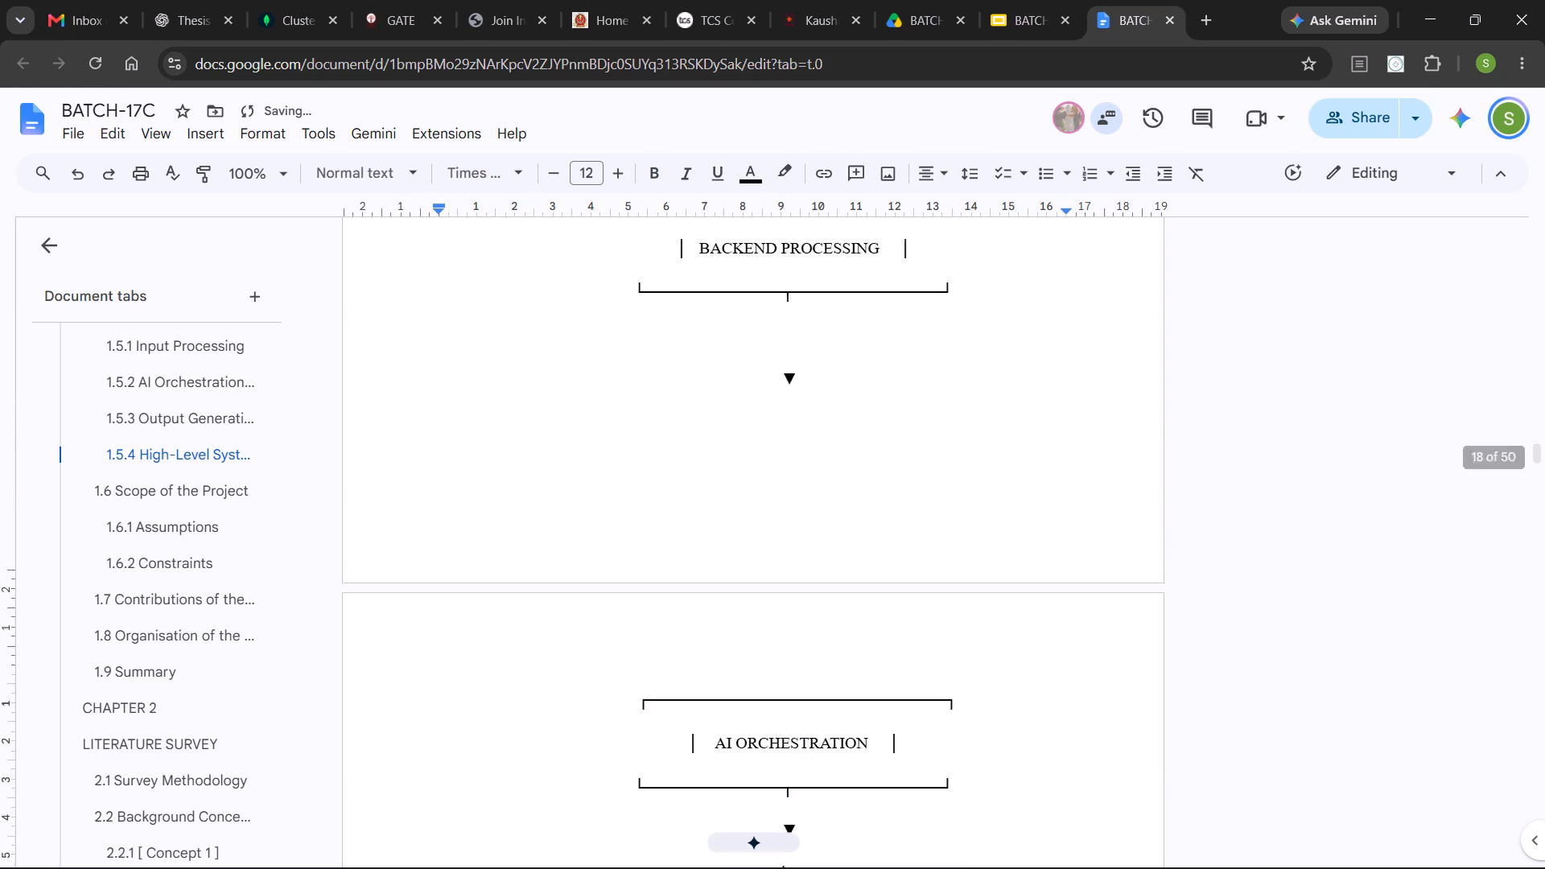
scroll(886, 476, "up", 4)
scroll(886, 476, "down", 5)
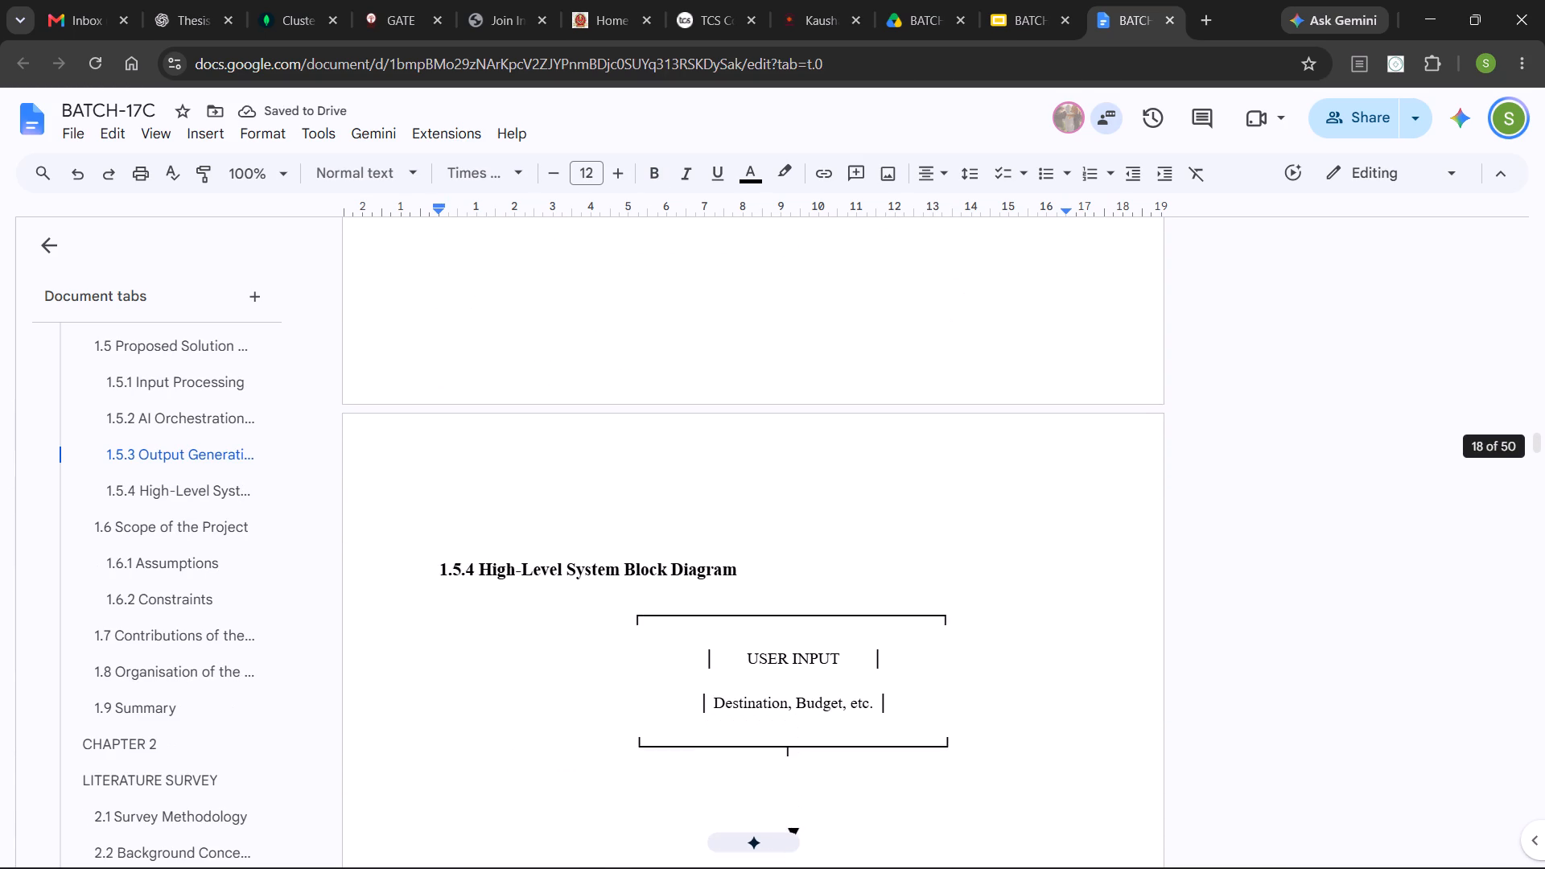
scroll(886, 476, "up", 3)
scroll(772, 558, "down", 5)
scroll(772, 558, "up", 2)
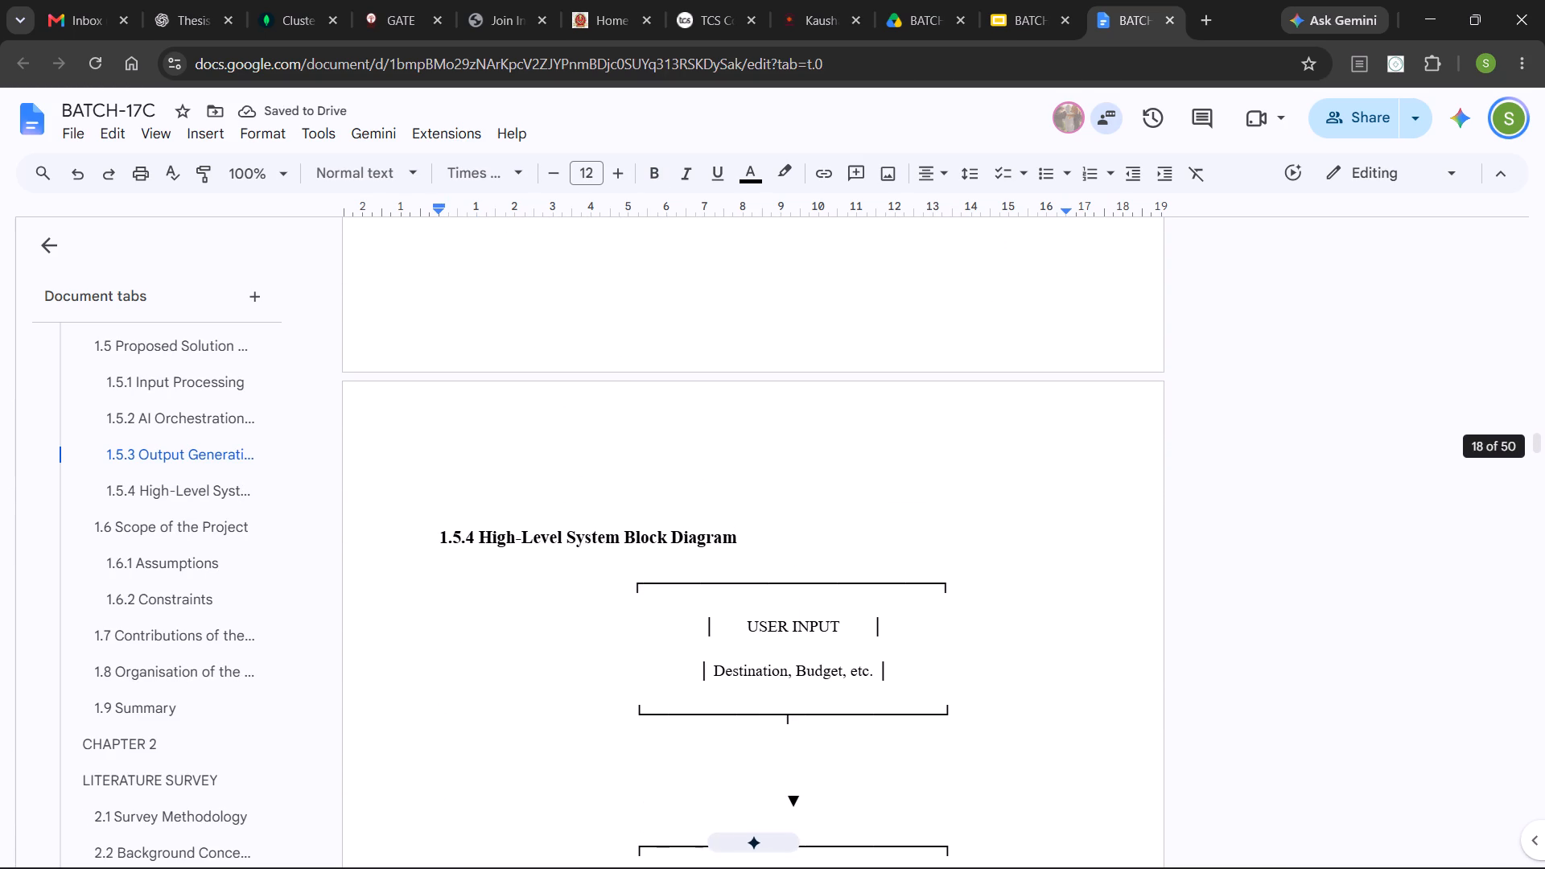
left_click(443, 545)
key("BackSpace")
key("BackSpace")
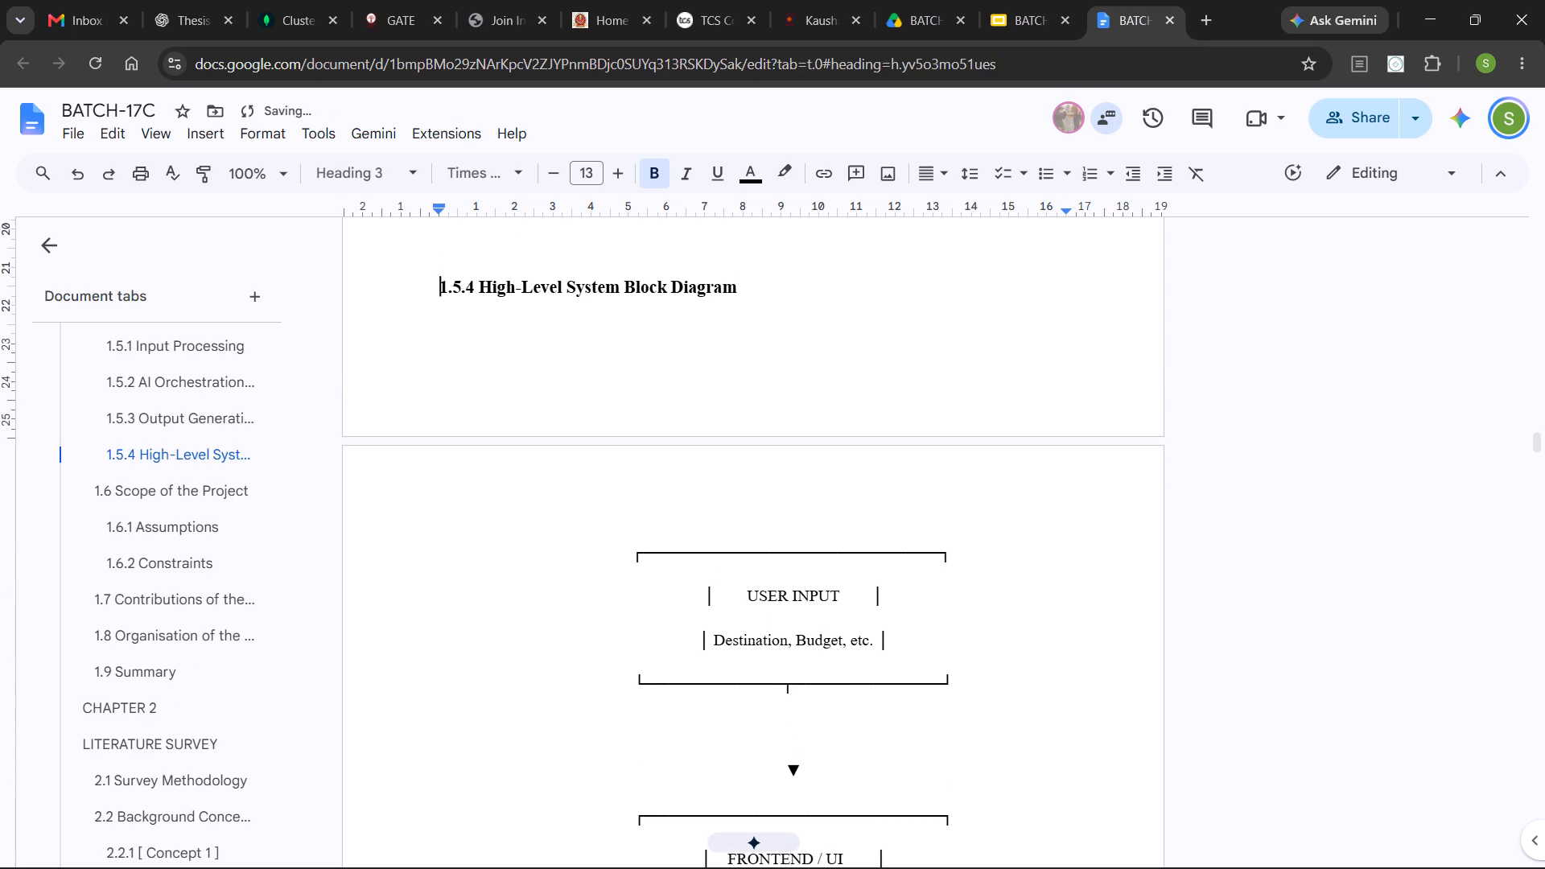
key("Return")
Delete the spaces and blank lines before the AI ORCHESTRATION box's top border to pull the box up beneath the BACKEND PROCESSING arrowhead.
scroll(513, 517, "down", 4)
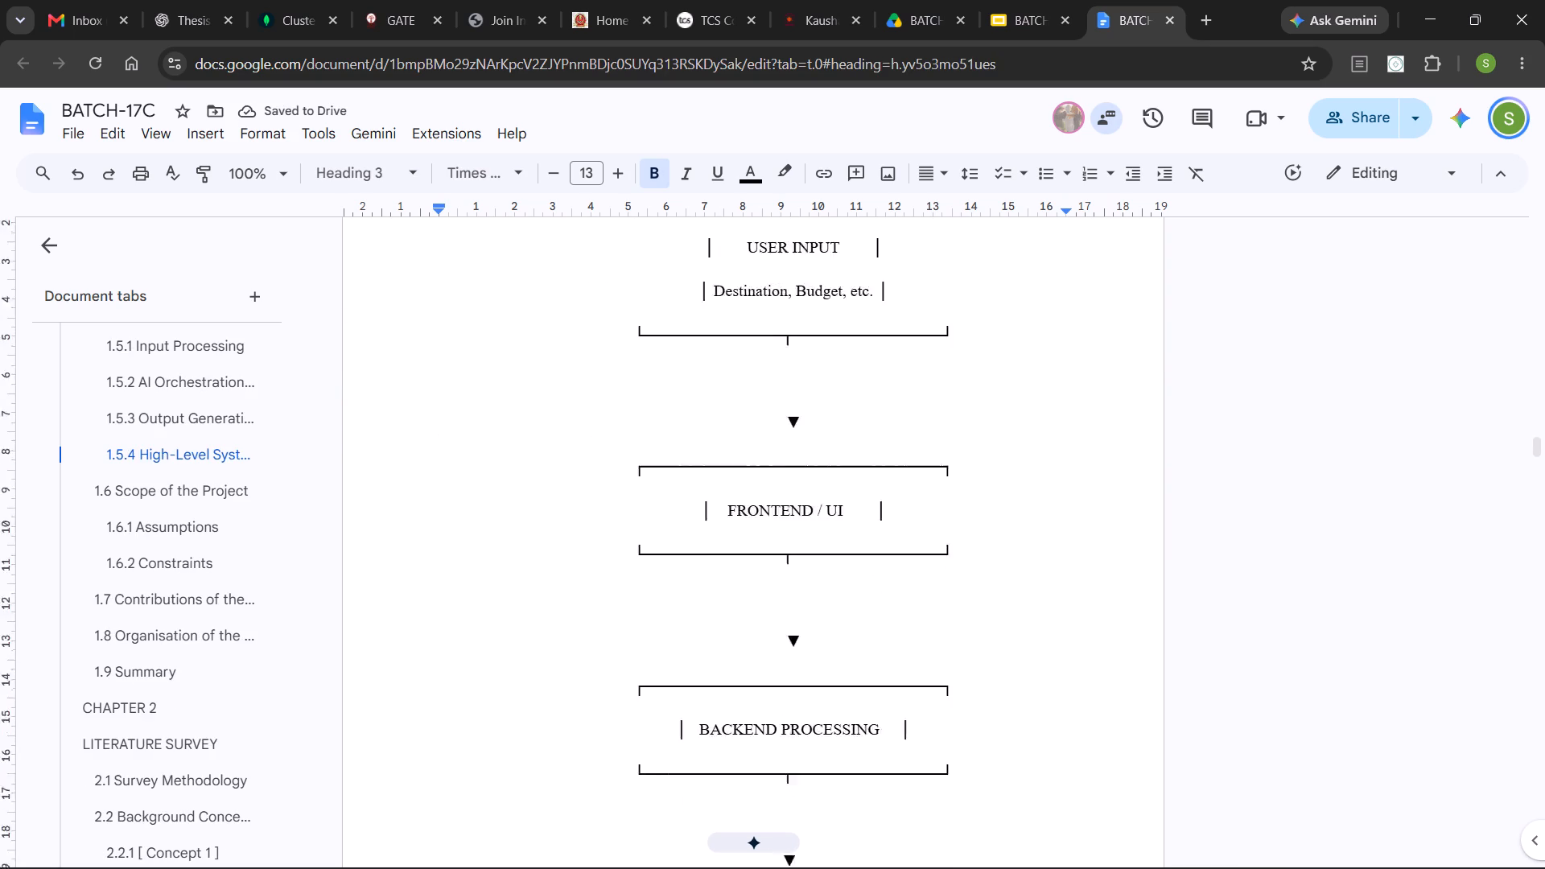
scroll(645, 435, "down", 1)
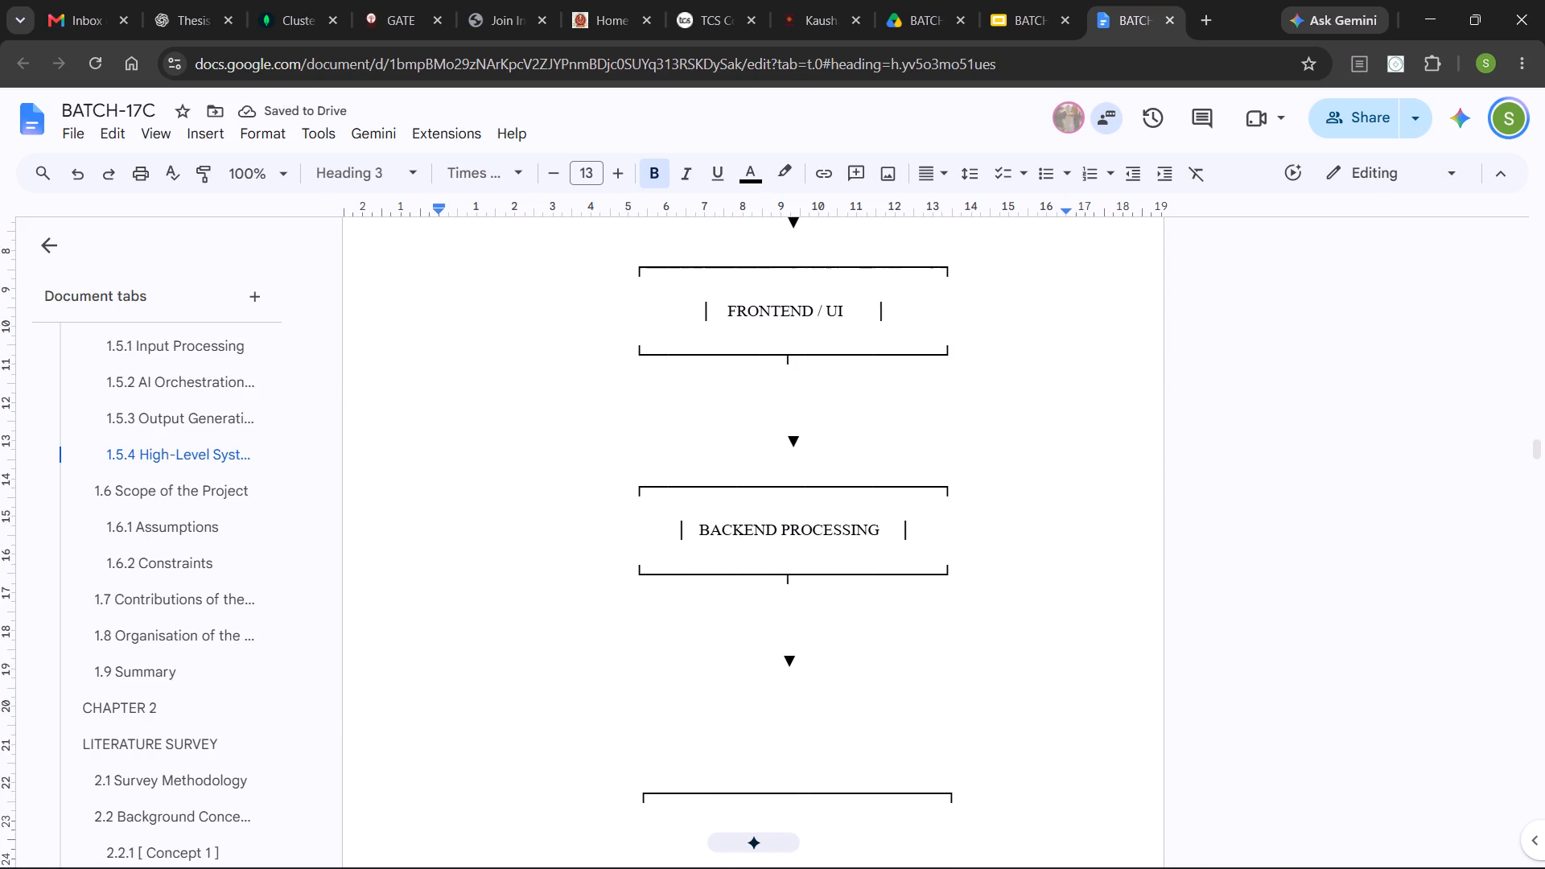
scroll(684, 426, "down", 3)
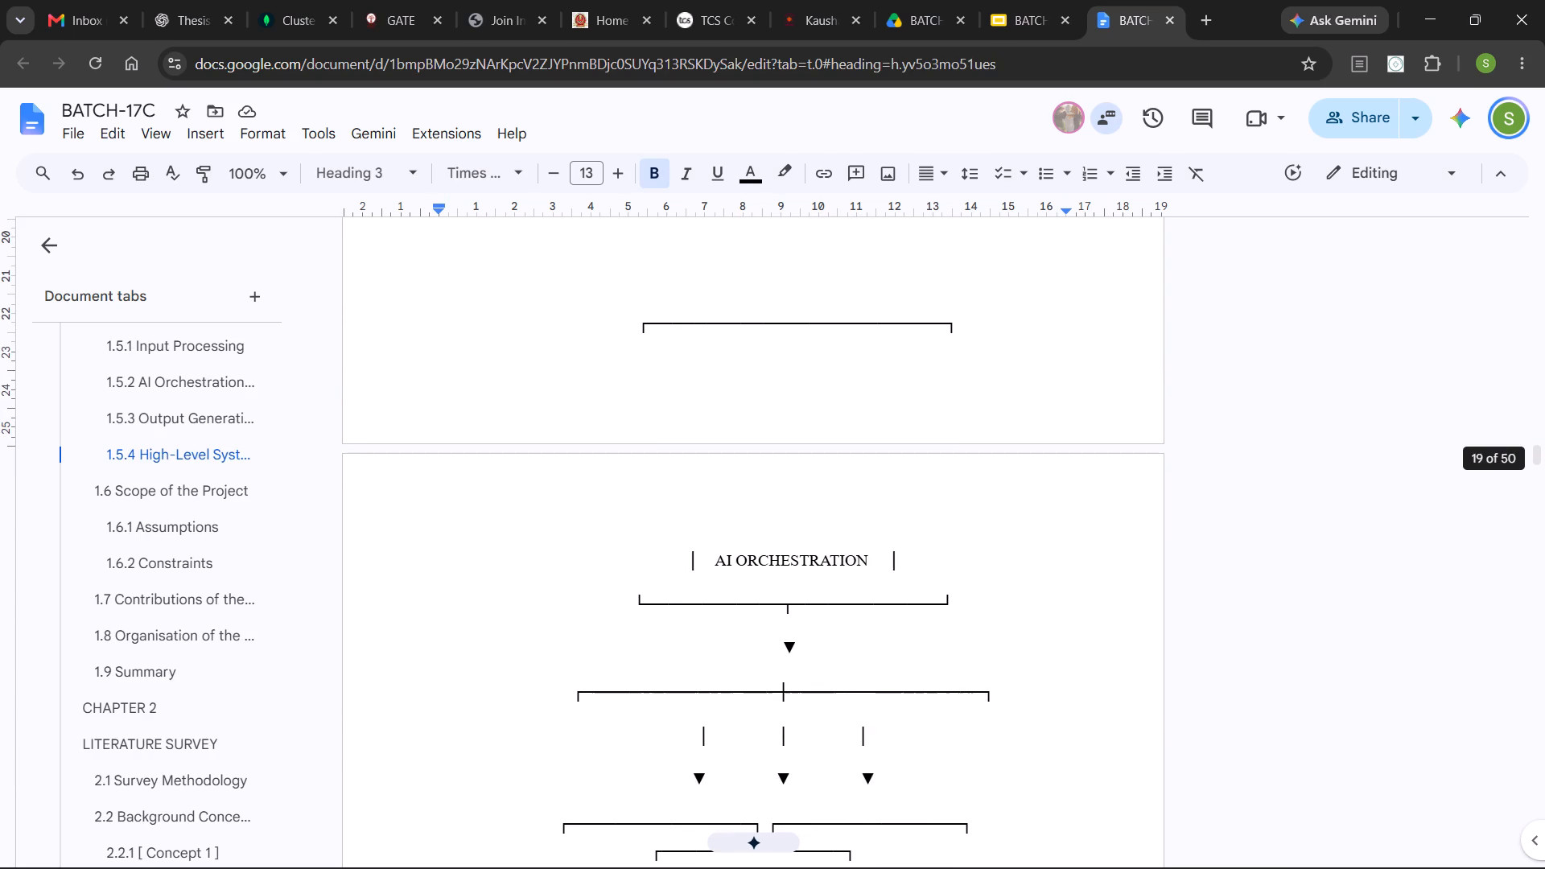
left_click(633, 352)
scroll(633, 352, "up", 1)
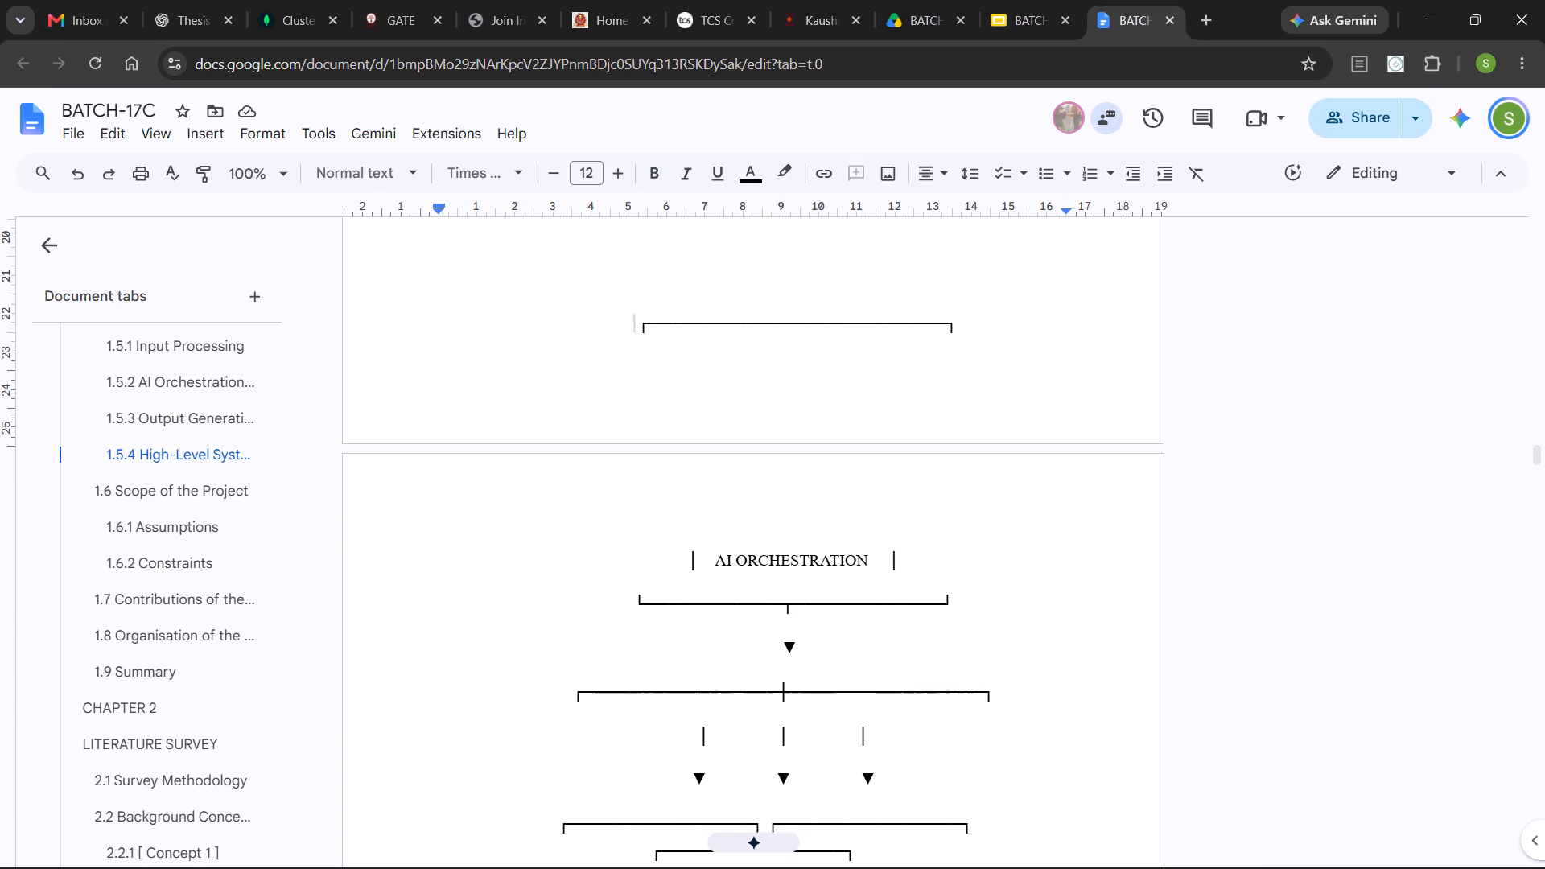
scroll(633, 352, "up", 1)
key("BackSpace")
key("BackSpace")
key("BackSpace")
key("BackSpace")
key("BackSpace")
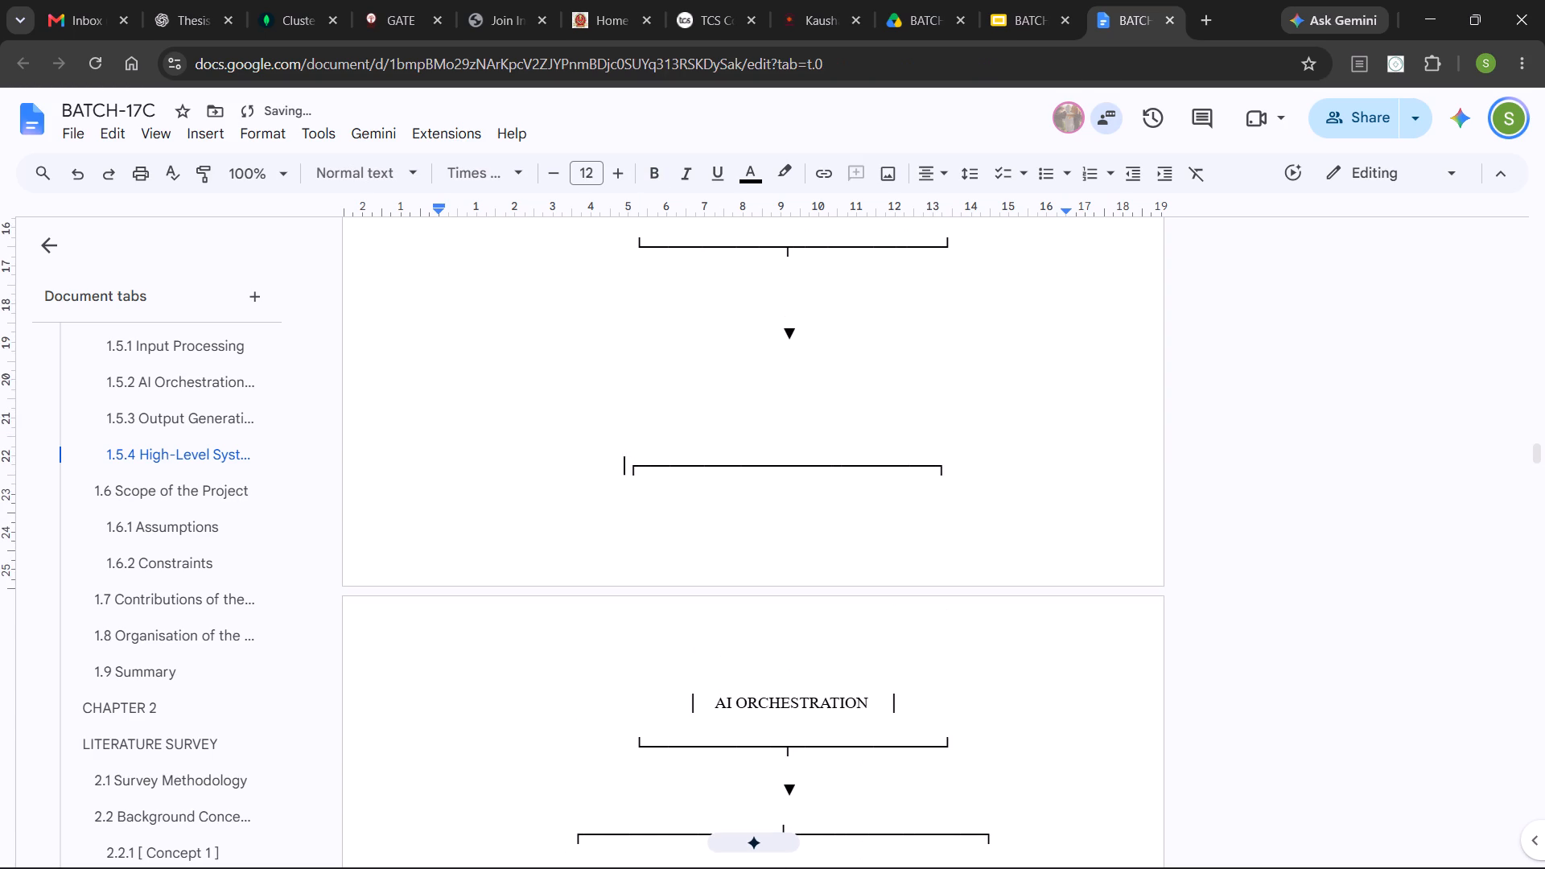
key("BackSpace")
key("BackSpace")
key("BackSpace")
key("BackSpace")
key("BackSpace")
key("BackSpace")
key("BackSpace")
key("BackSpace")
key("BackSpace")
key("BackSpace")
key("BackSpace")
key("BackSpace")
key("BackSpace")
key("BackSpace")
key("BackSpace")
key("BackSpace")
key("BackSpace")
key("BackSpace")
key("BackSpace")
key("BackSpace")
key("BackSpace")
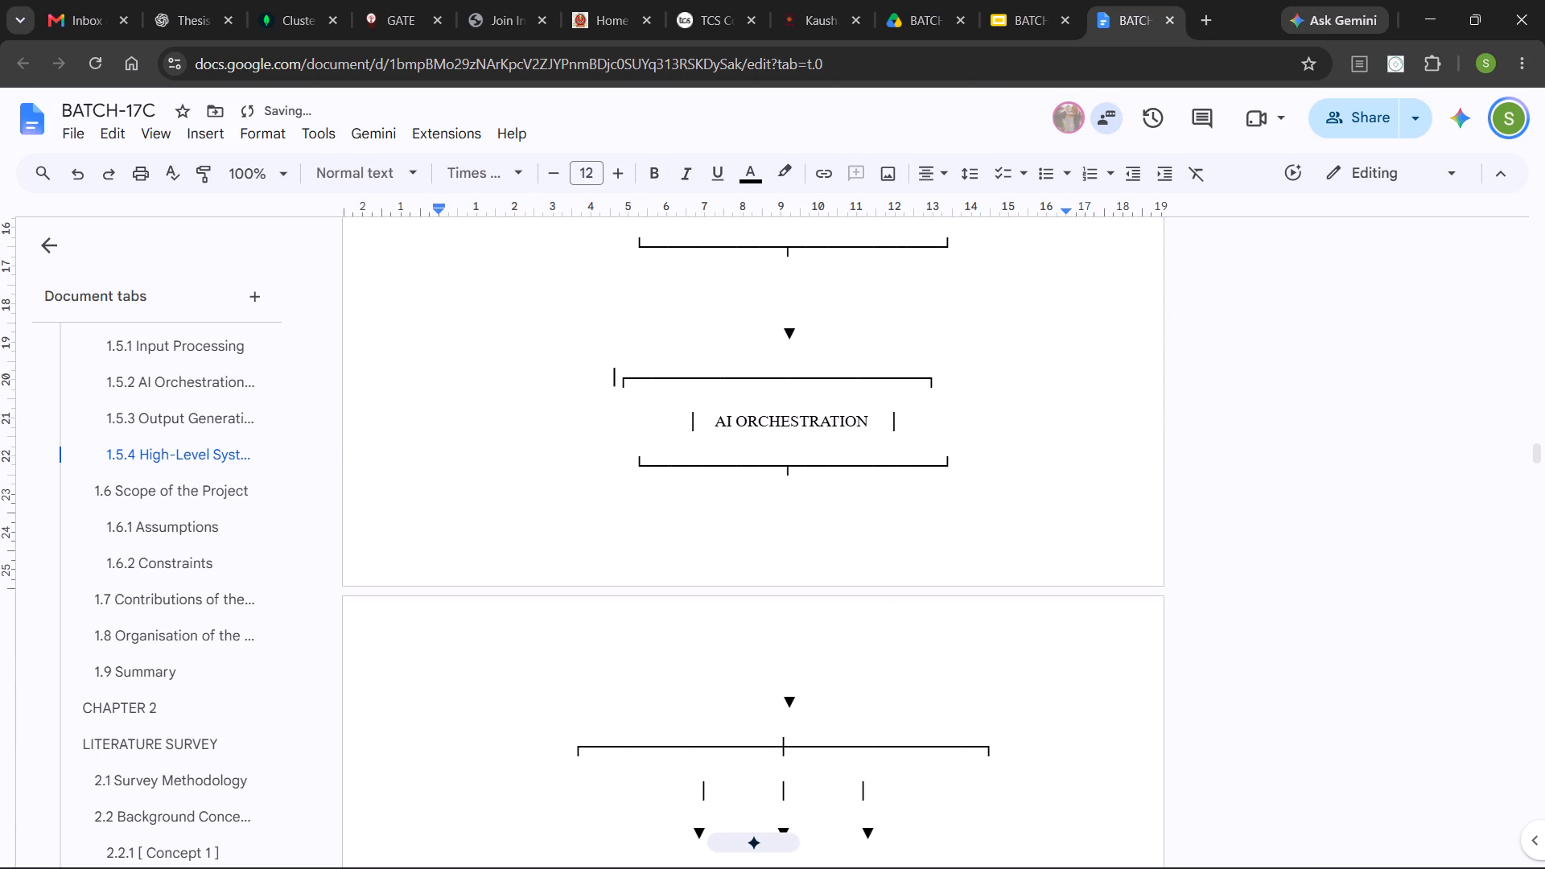
Add eleven spaces before the AI ORCHESTRATION box's top border to align it with the bottom border.
key("space")
key("space")
key("space")
key("space")
key("space")
key("space")
key("space")
key("space")
key("space")
key("space")
key("space")
Review the block diagram from the 1.5.4 heading down to the TRAVEL PLAN DISPLAY box for alignment and page breaks.
scroll(704, 434, "up", 7)
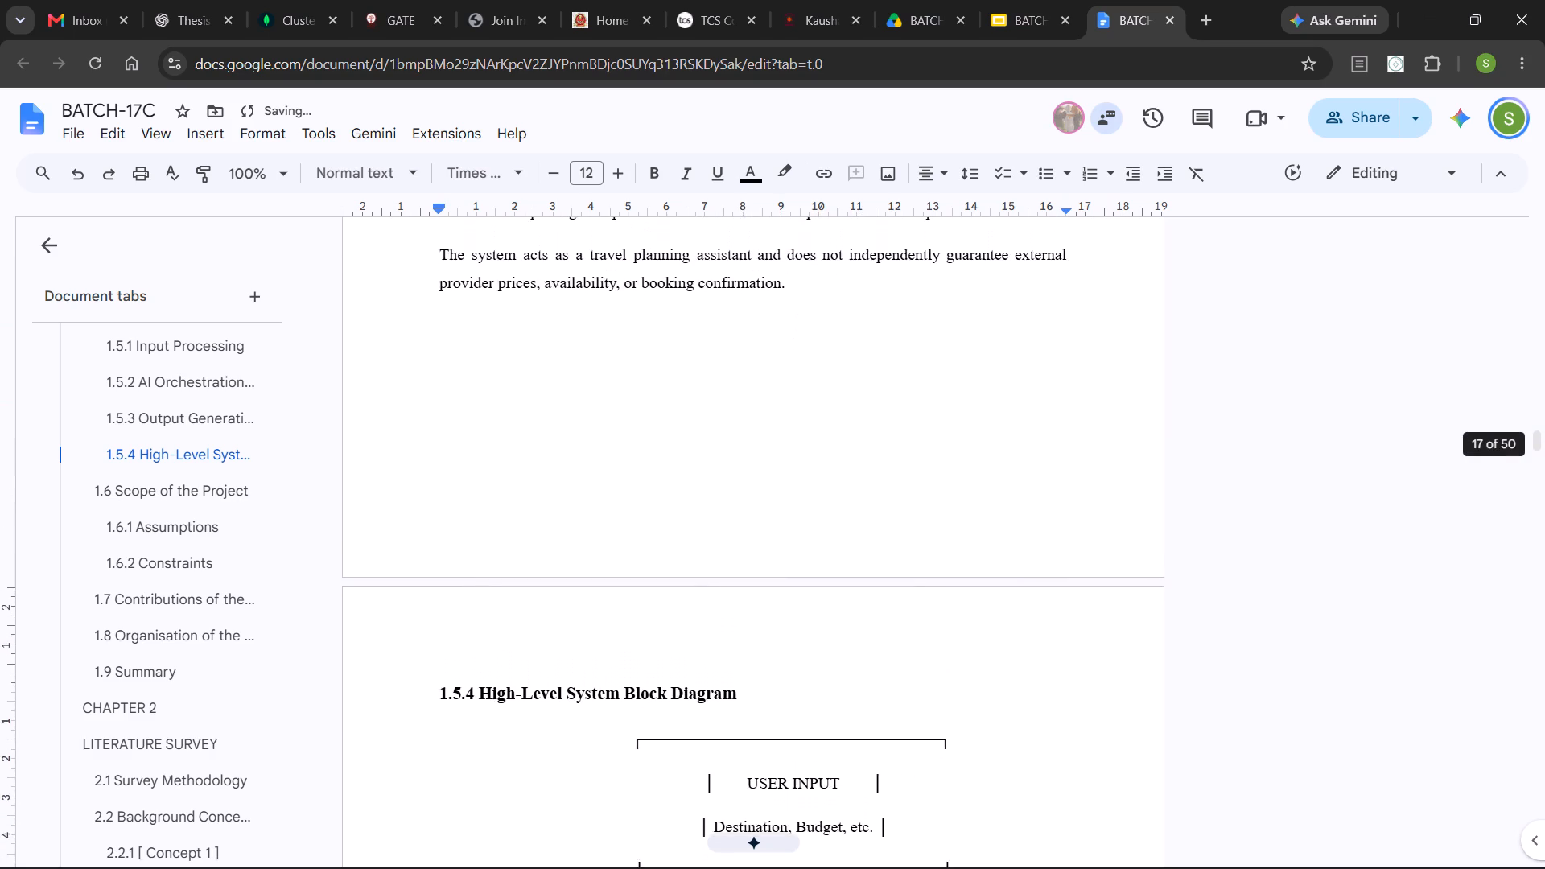
scroll(704, 434, "down", 8)
scroll(732, 511, "down", 2)
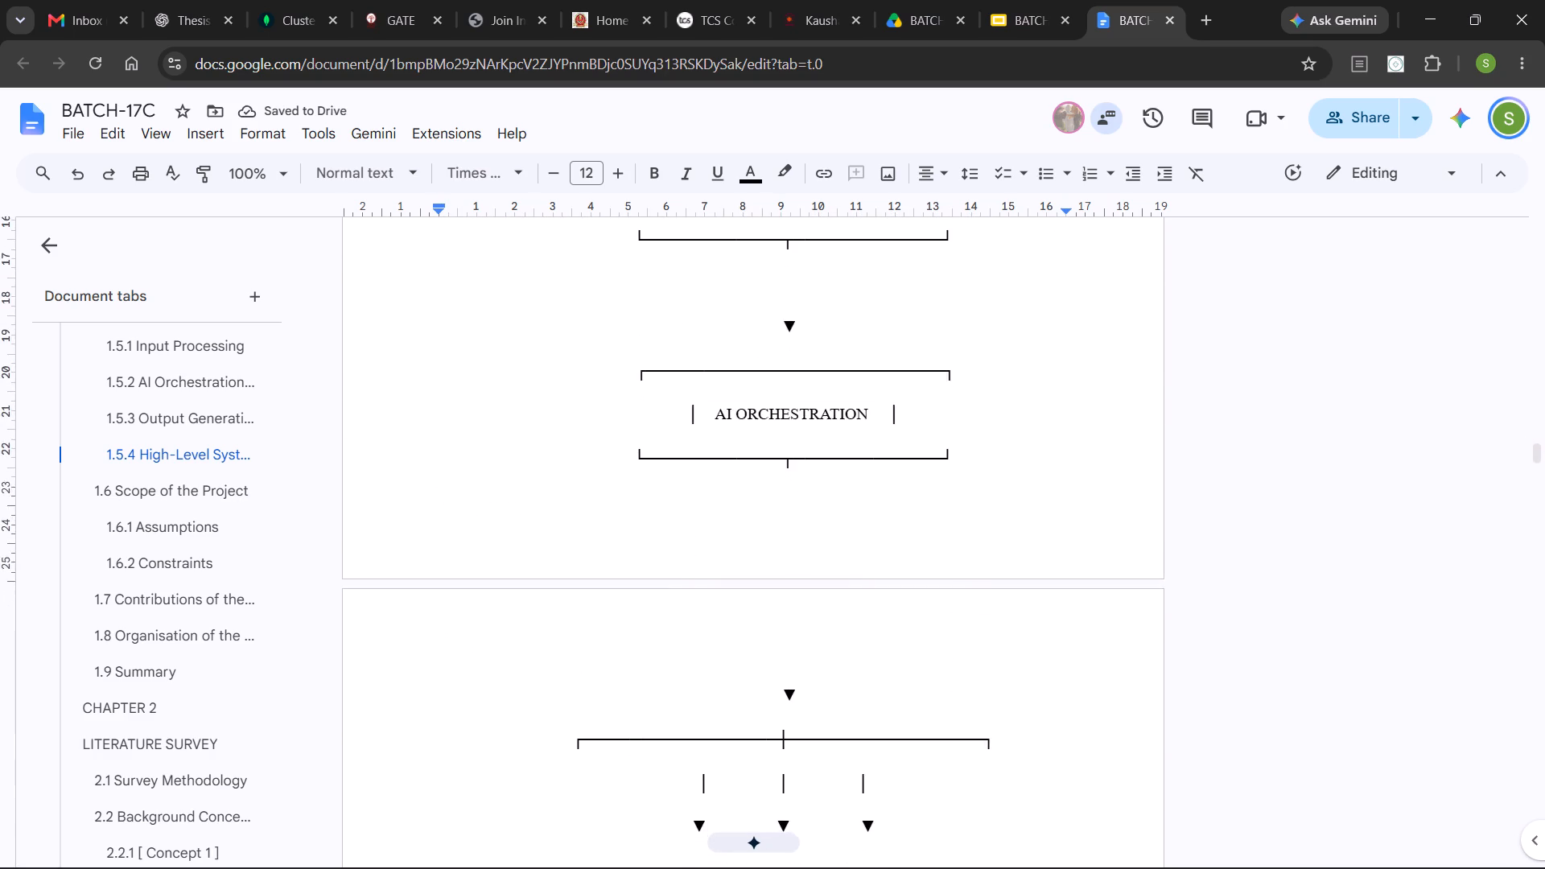
scroll(732, 511, "down", 1)
scroll(732, 511, "up", 2)
scroll(732, 511, "down", 1)
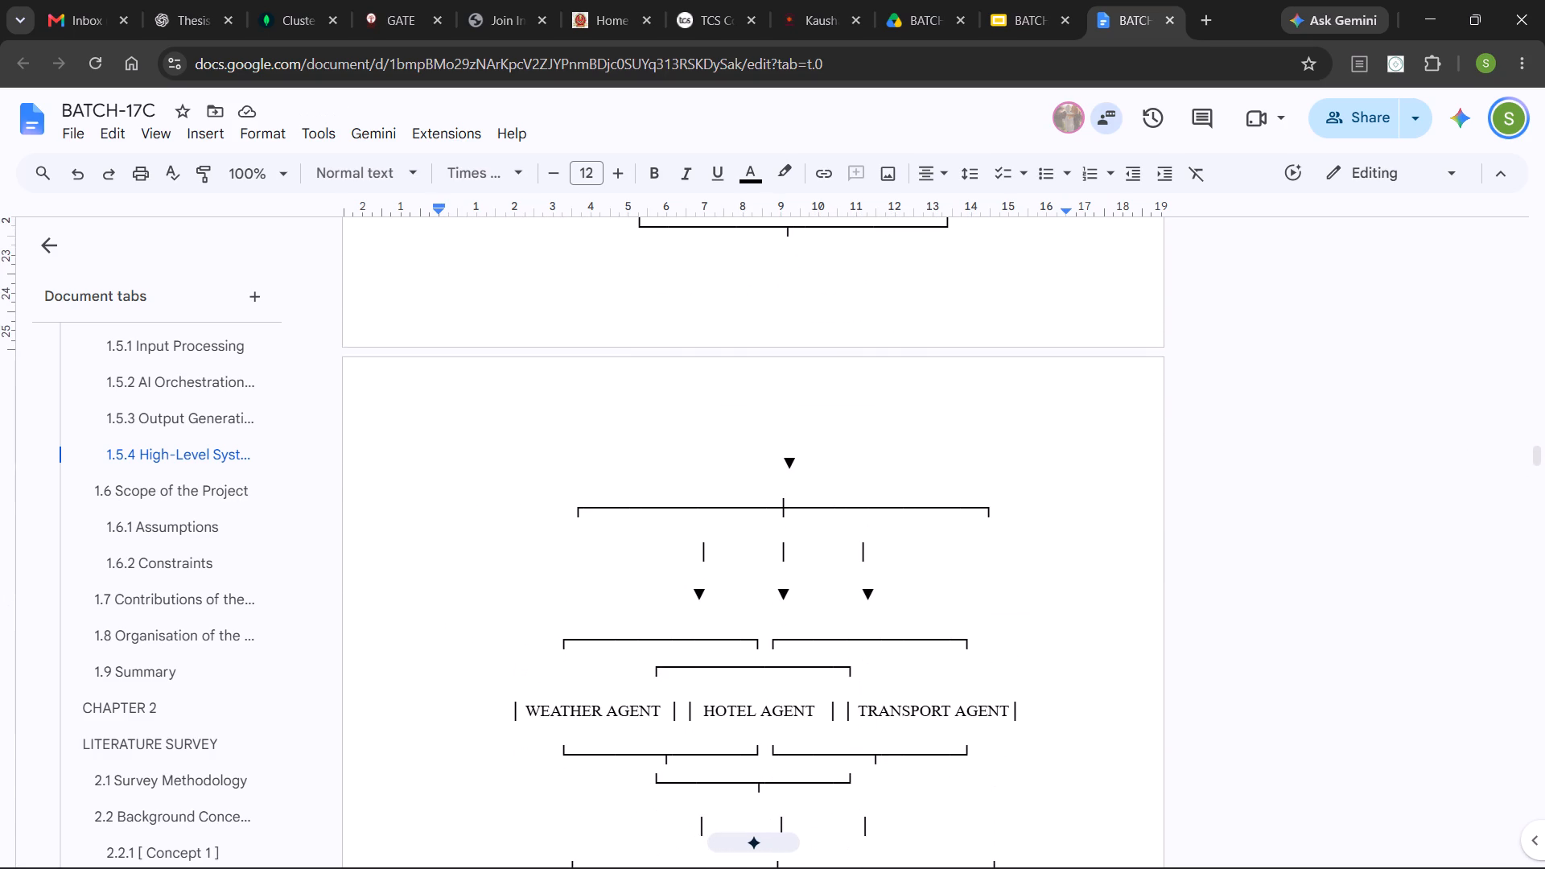
scroll(722, 576, "down", 4)
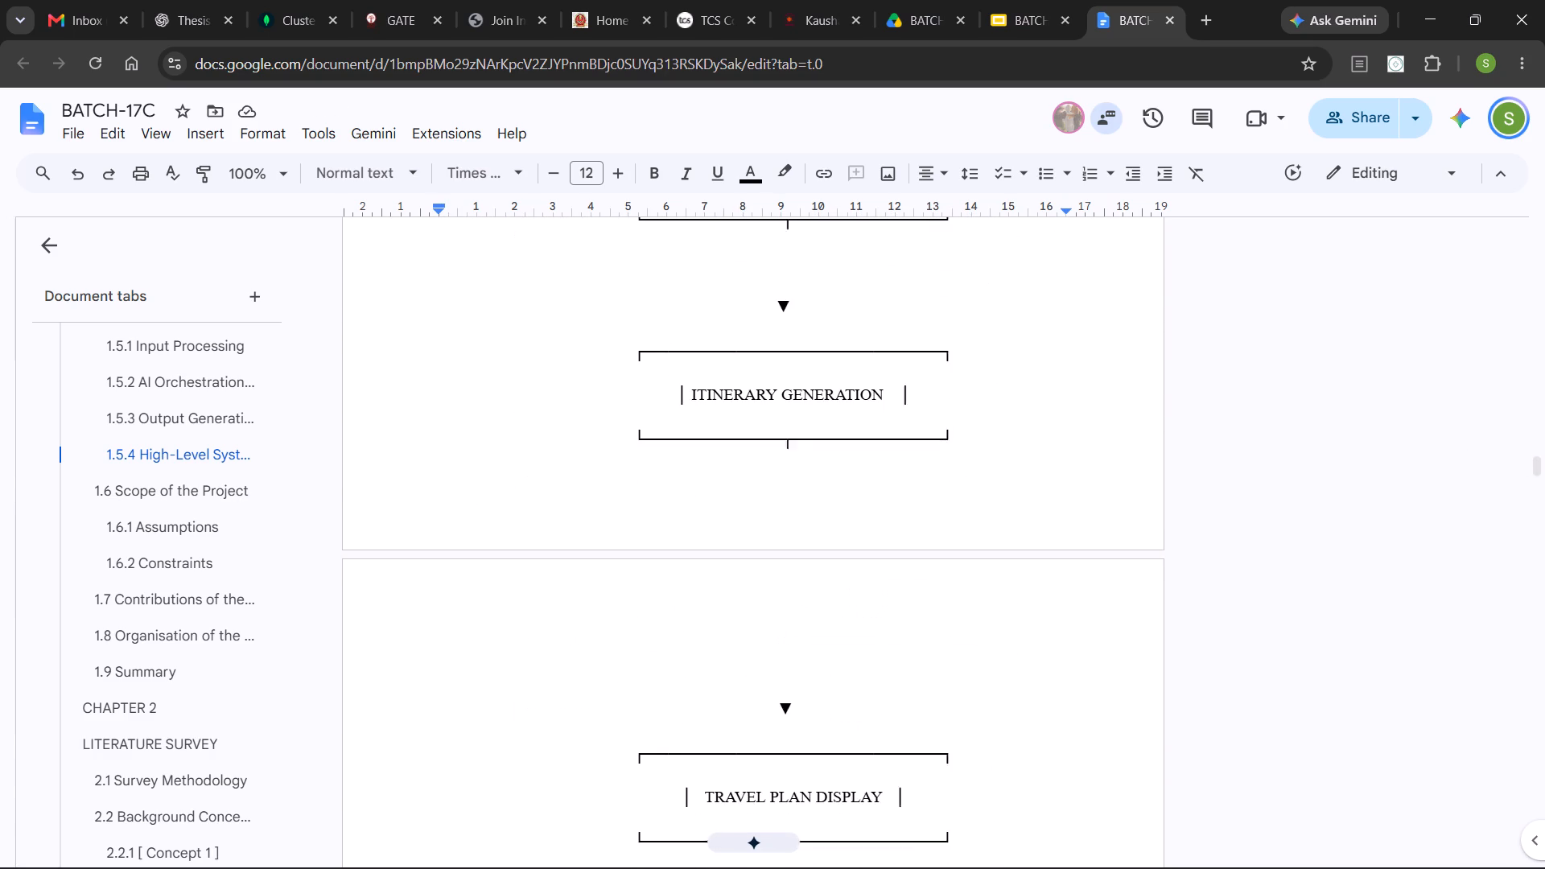
Insert three blank lines before the "Figure 1.1: High-Level Block Diagram of the Proposed AITrip System" caption to move it onto the picture's page.
scroll(722, 576, "down", 6)
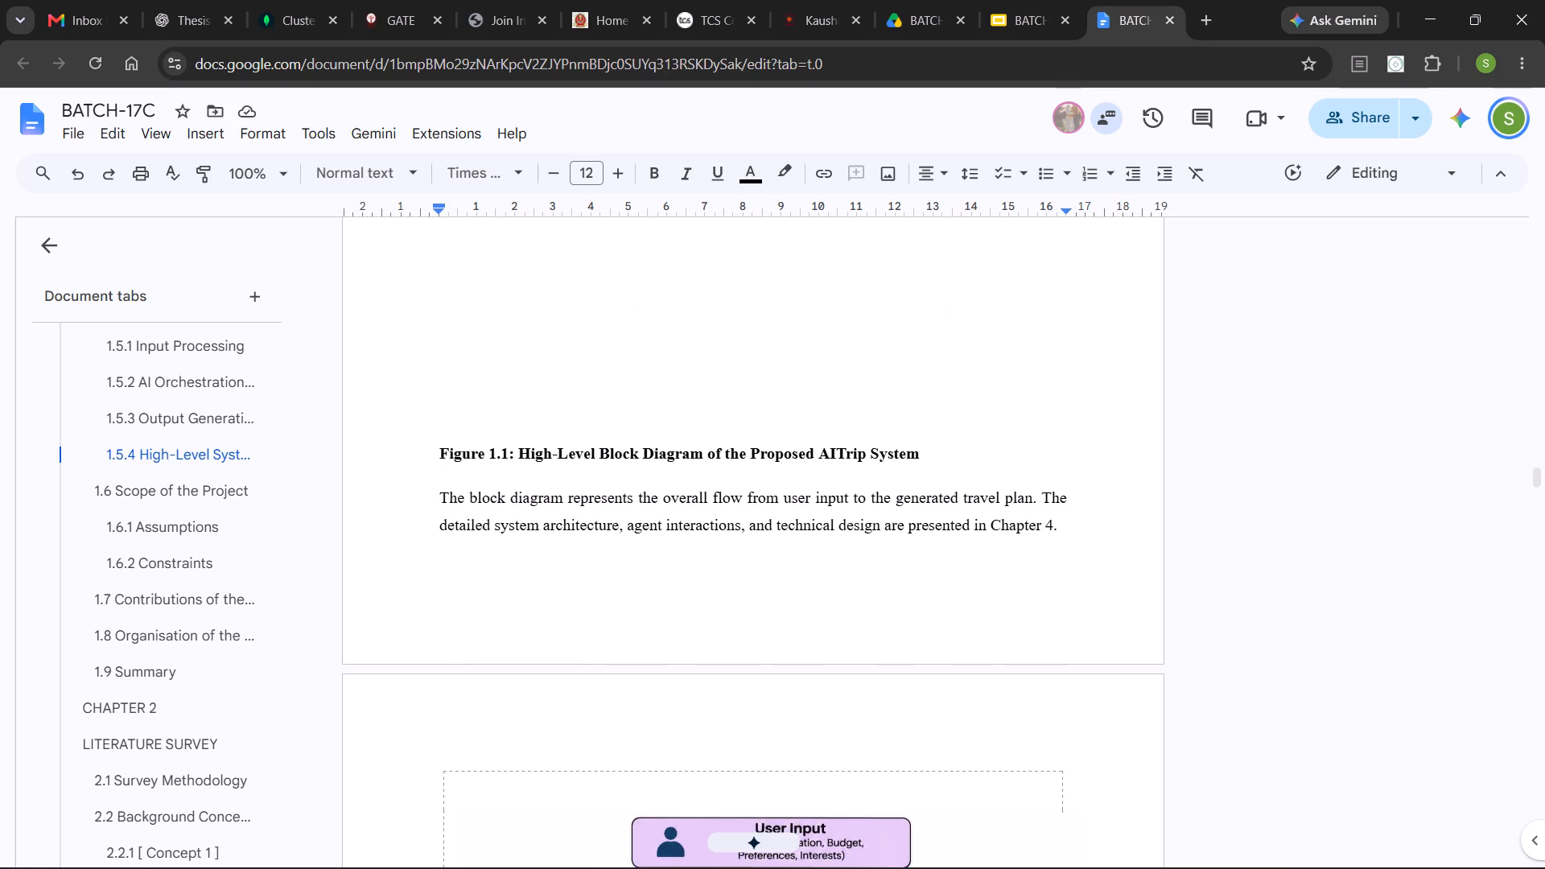
left_click(418, 455)
key("Return")
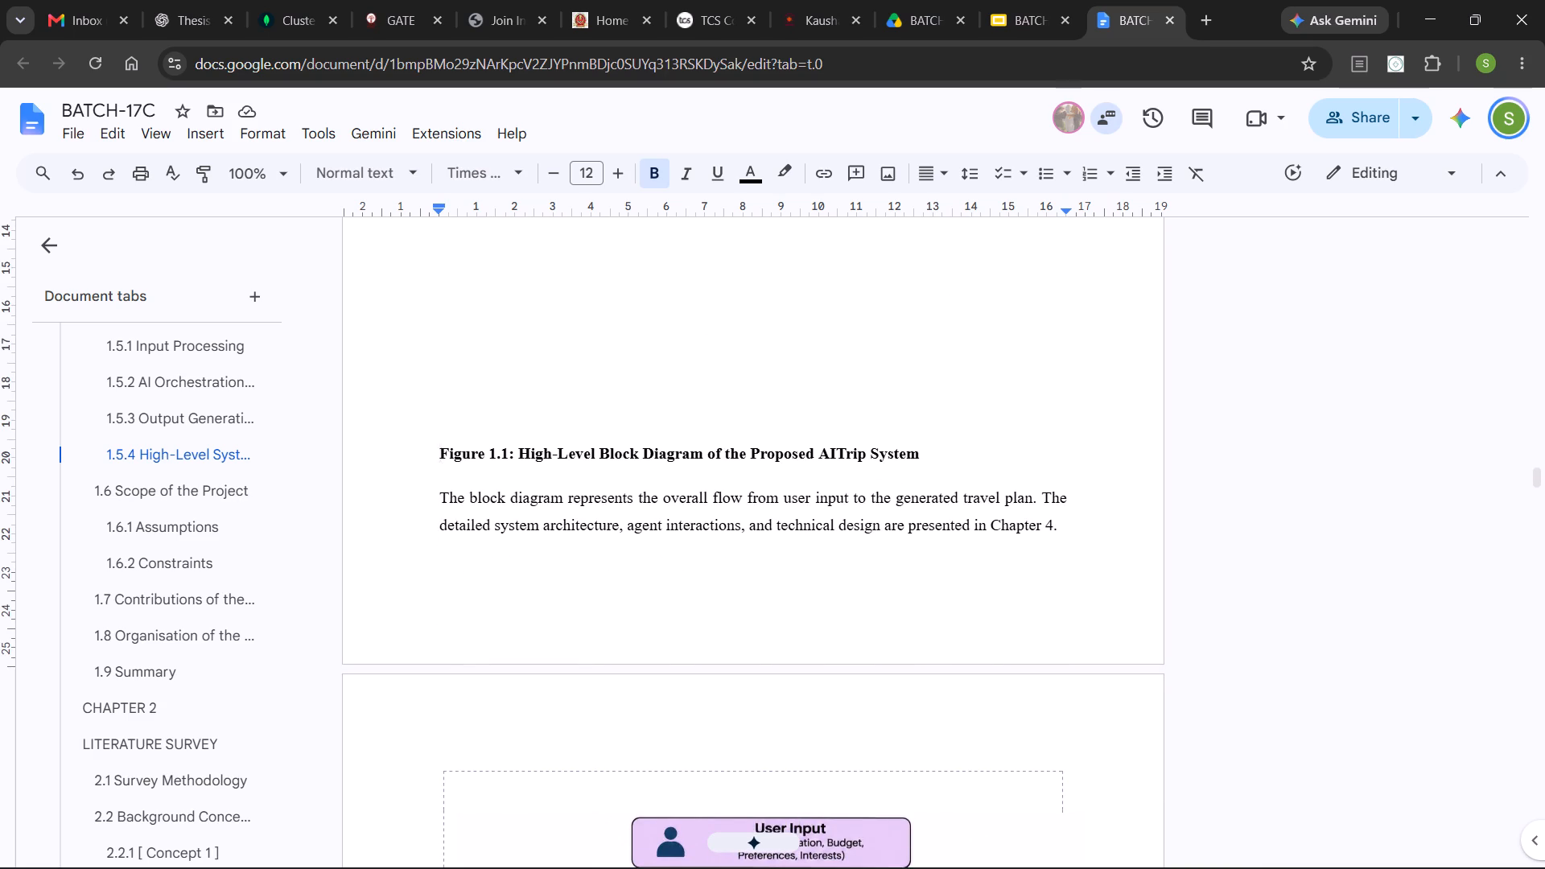
key("Return")
key("Return")
Review the pages from the Figure 1.1 caption through sections 1.6 and 1.7 for spacing and page breaks.
scroll(645, 491, "down", 4)
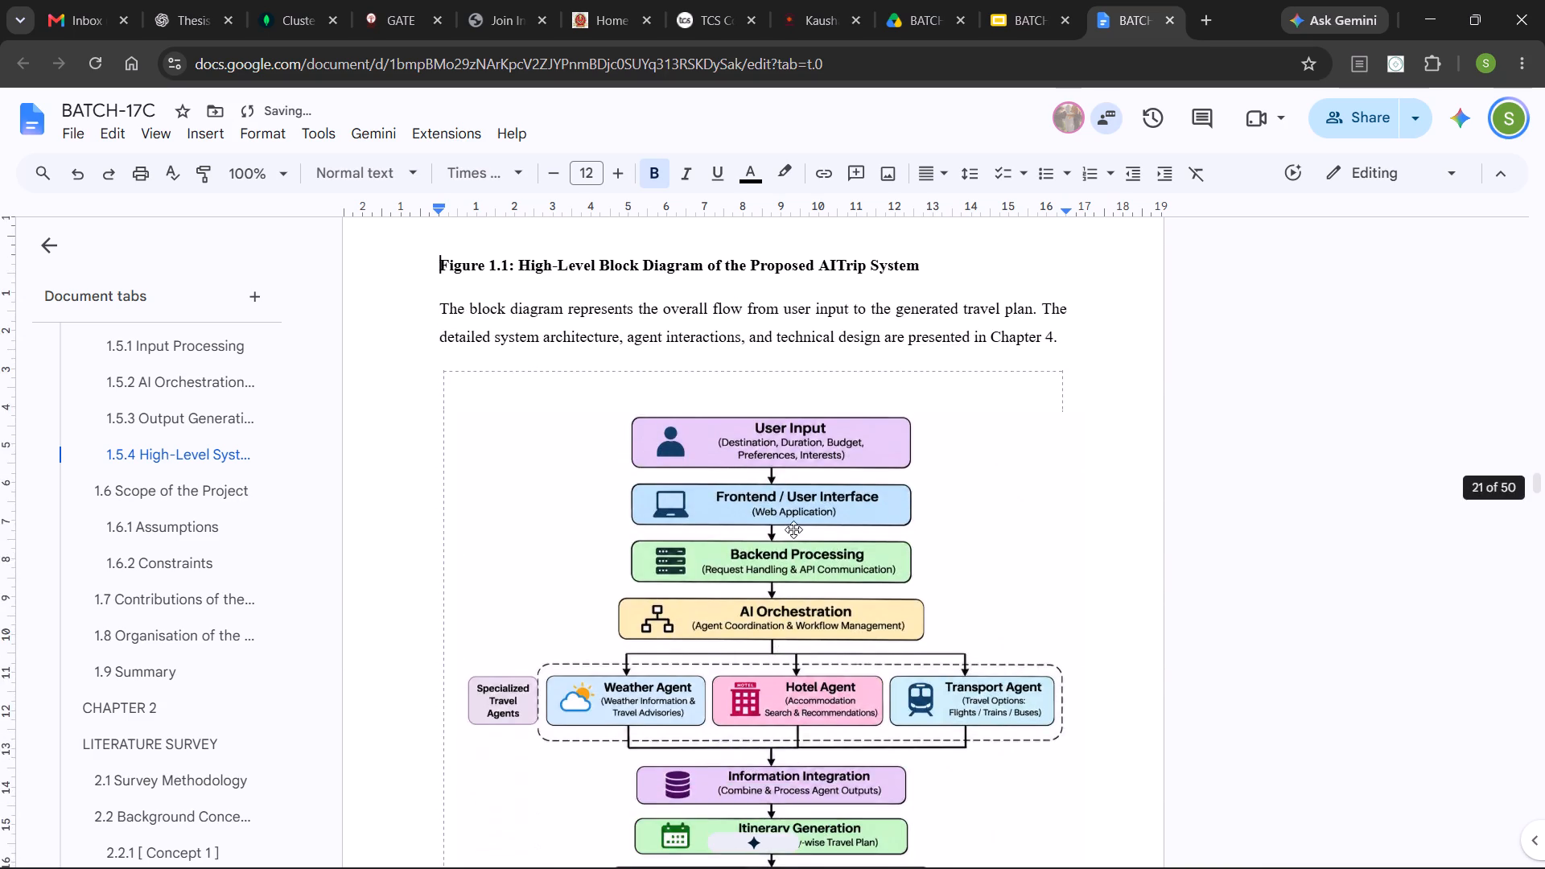
scroll(793, 529, "down", 4)
scroll(505, 459, "up", 1)
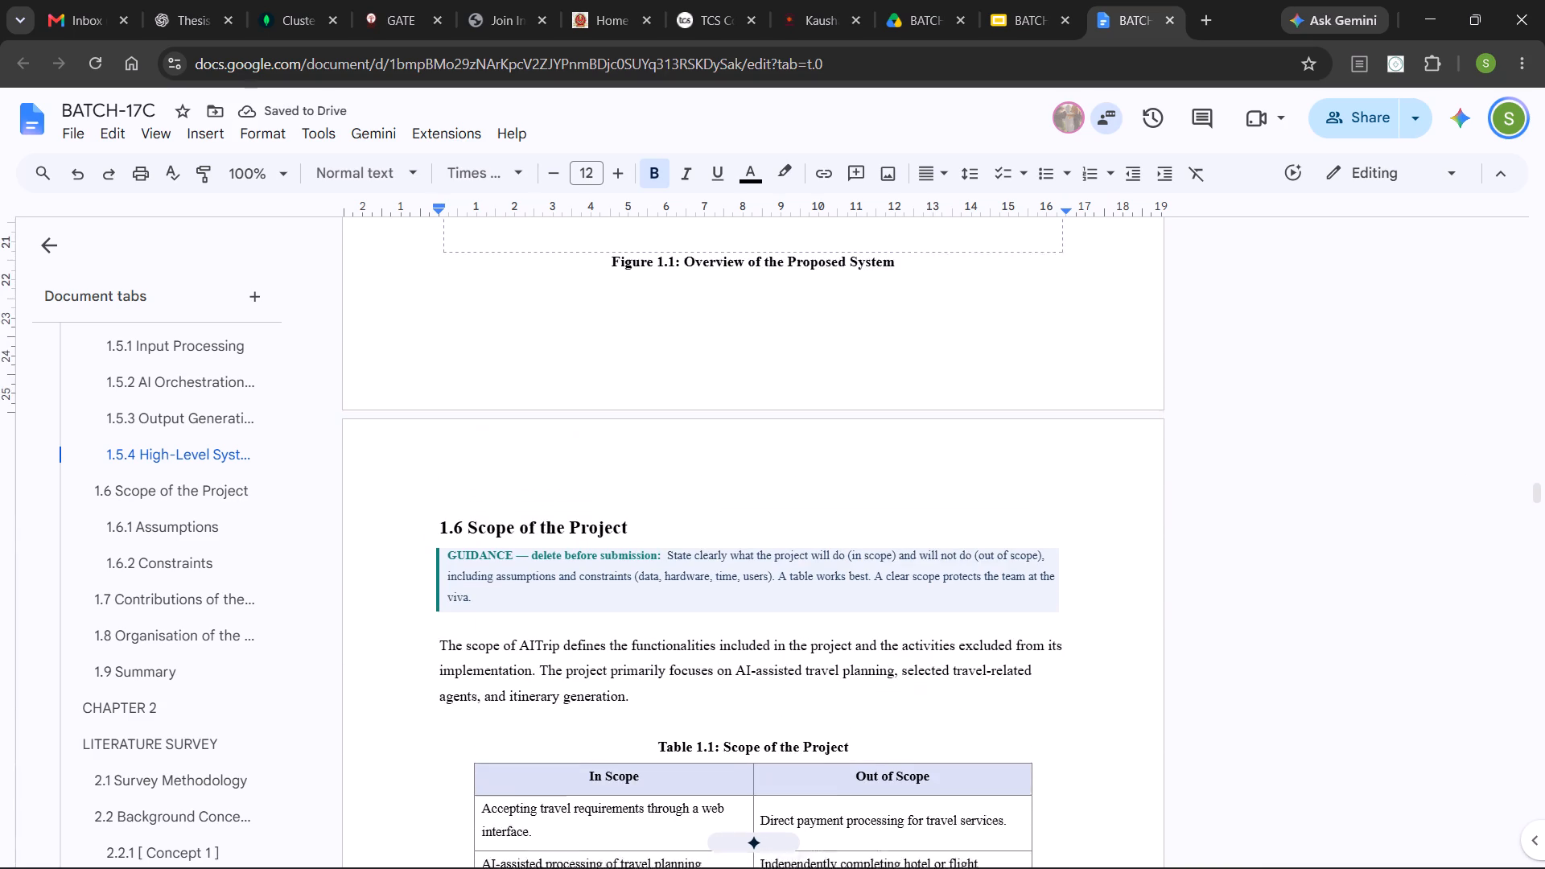
scroll(505, 459, "up", 1)
left_click(443, 539)
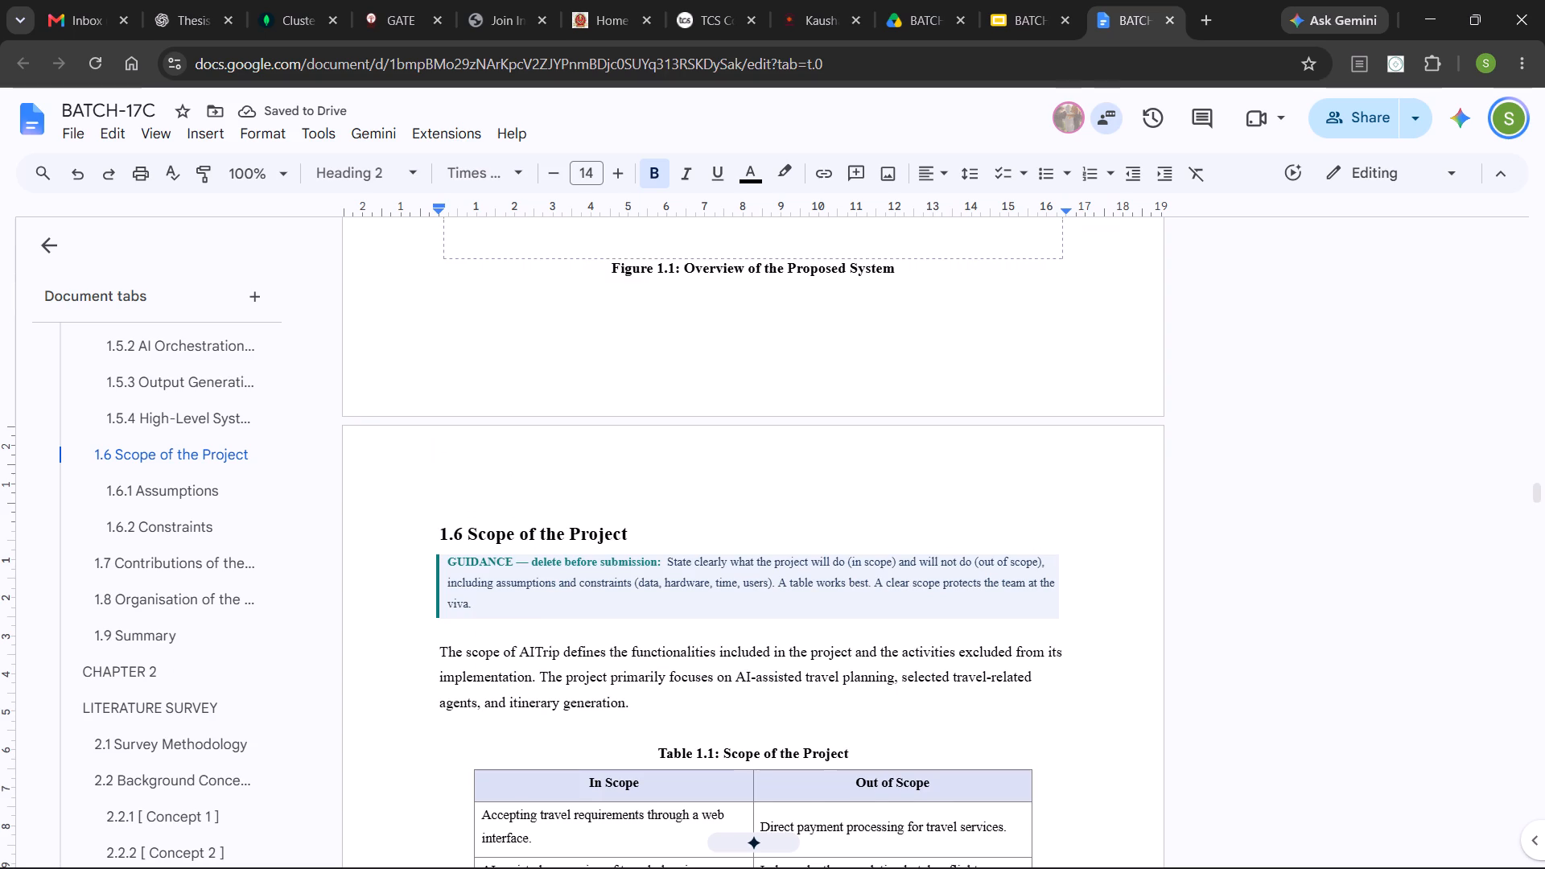
scroll(489, 424, "down", 11)
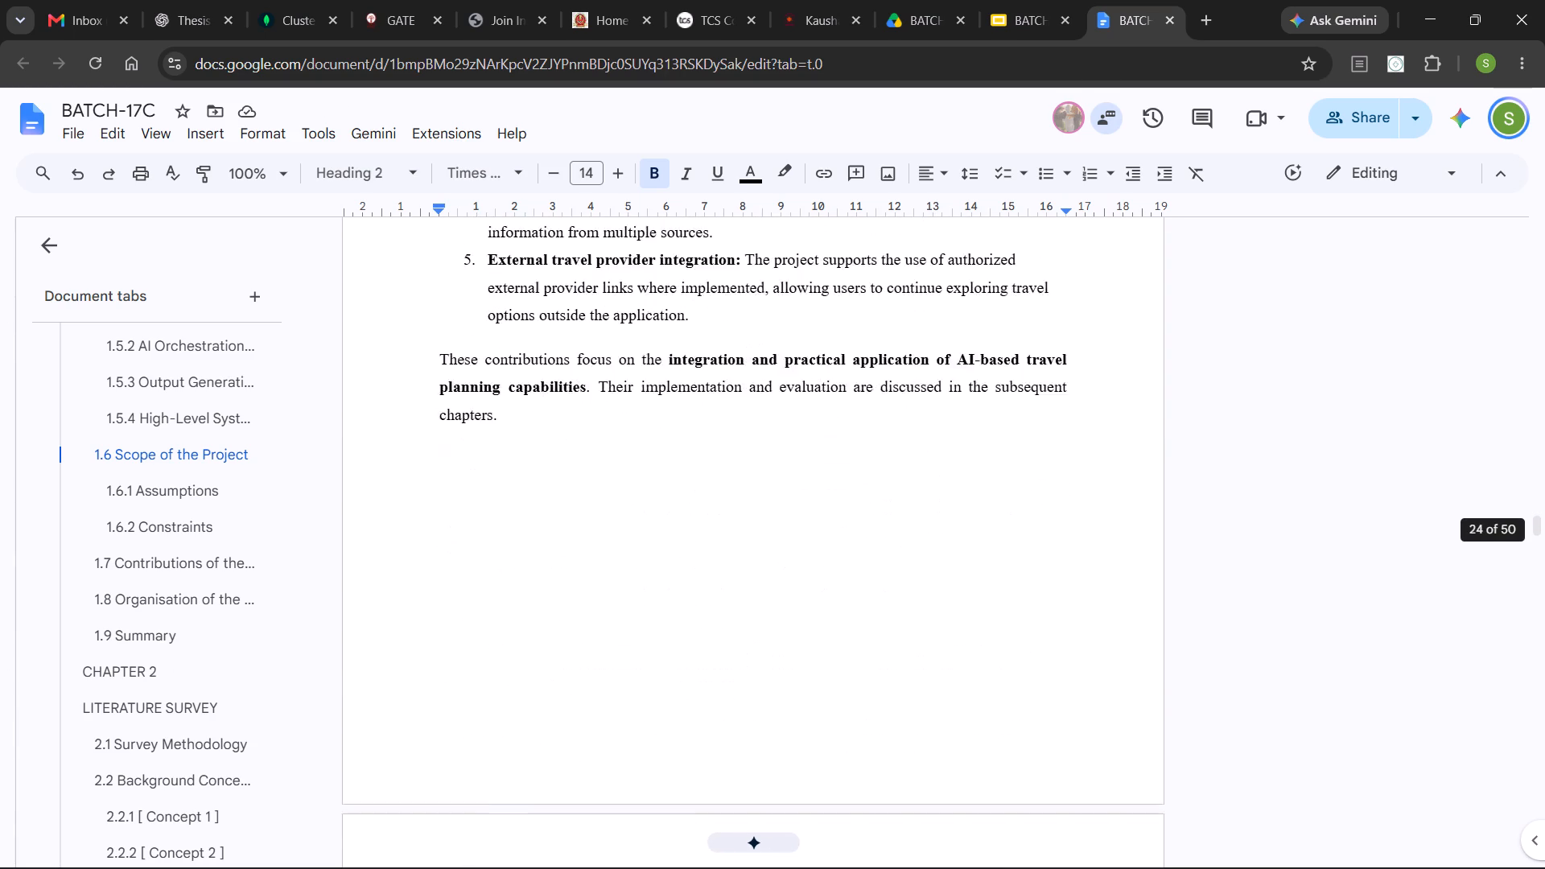
scroll(537, 448, "down", 5)
scroll(537, 448, "up", 1)
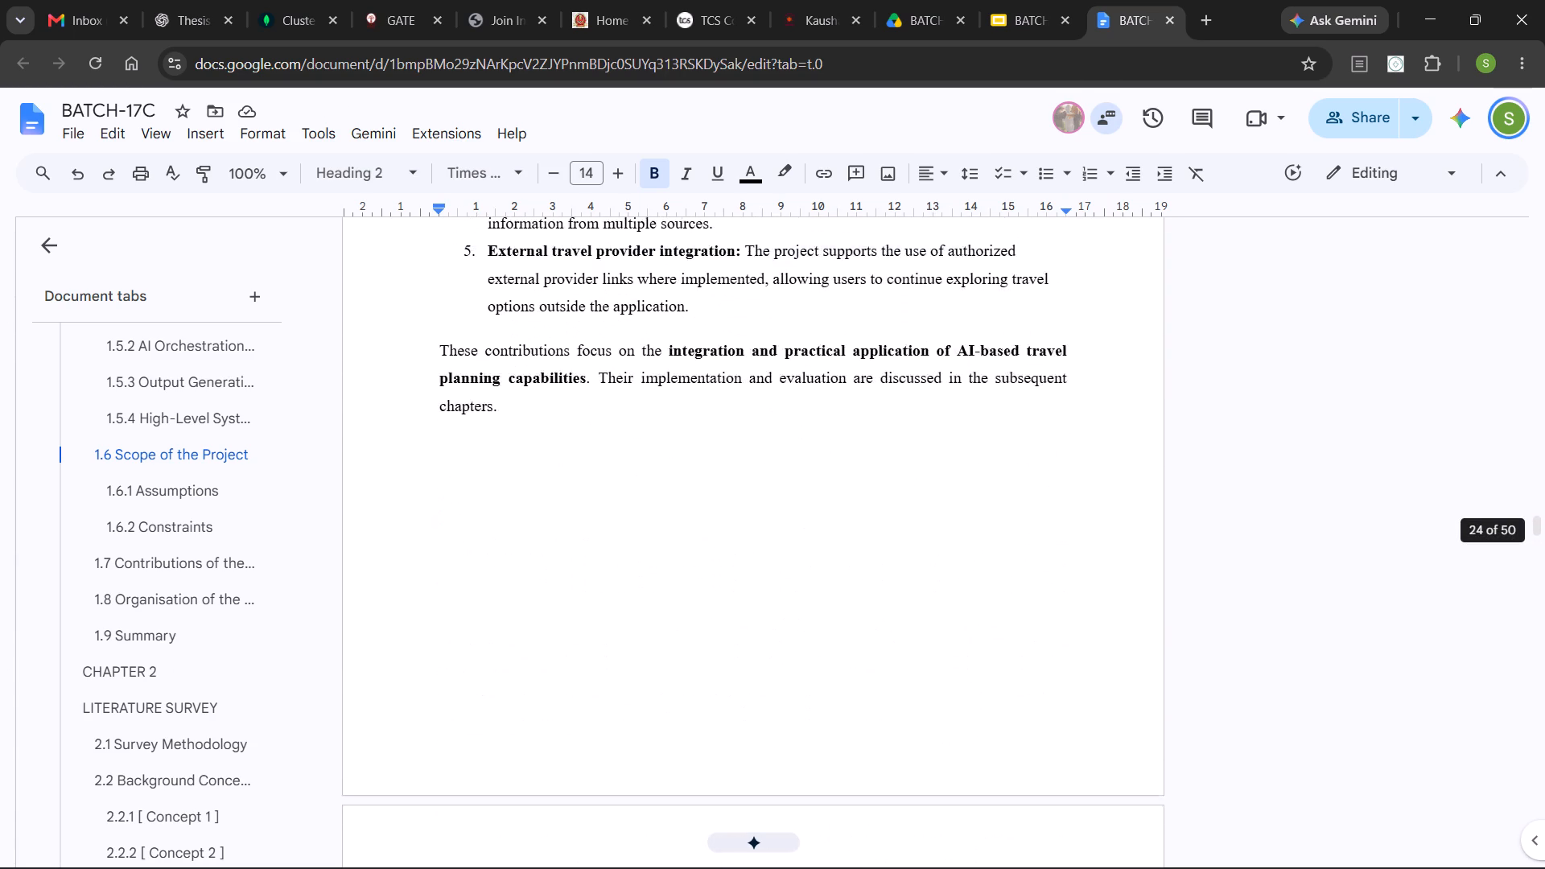
scroll(537, 448, "down", 3)
scroll(690, 597, "down", 1)
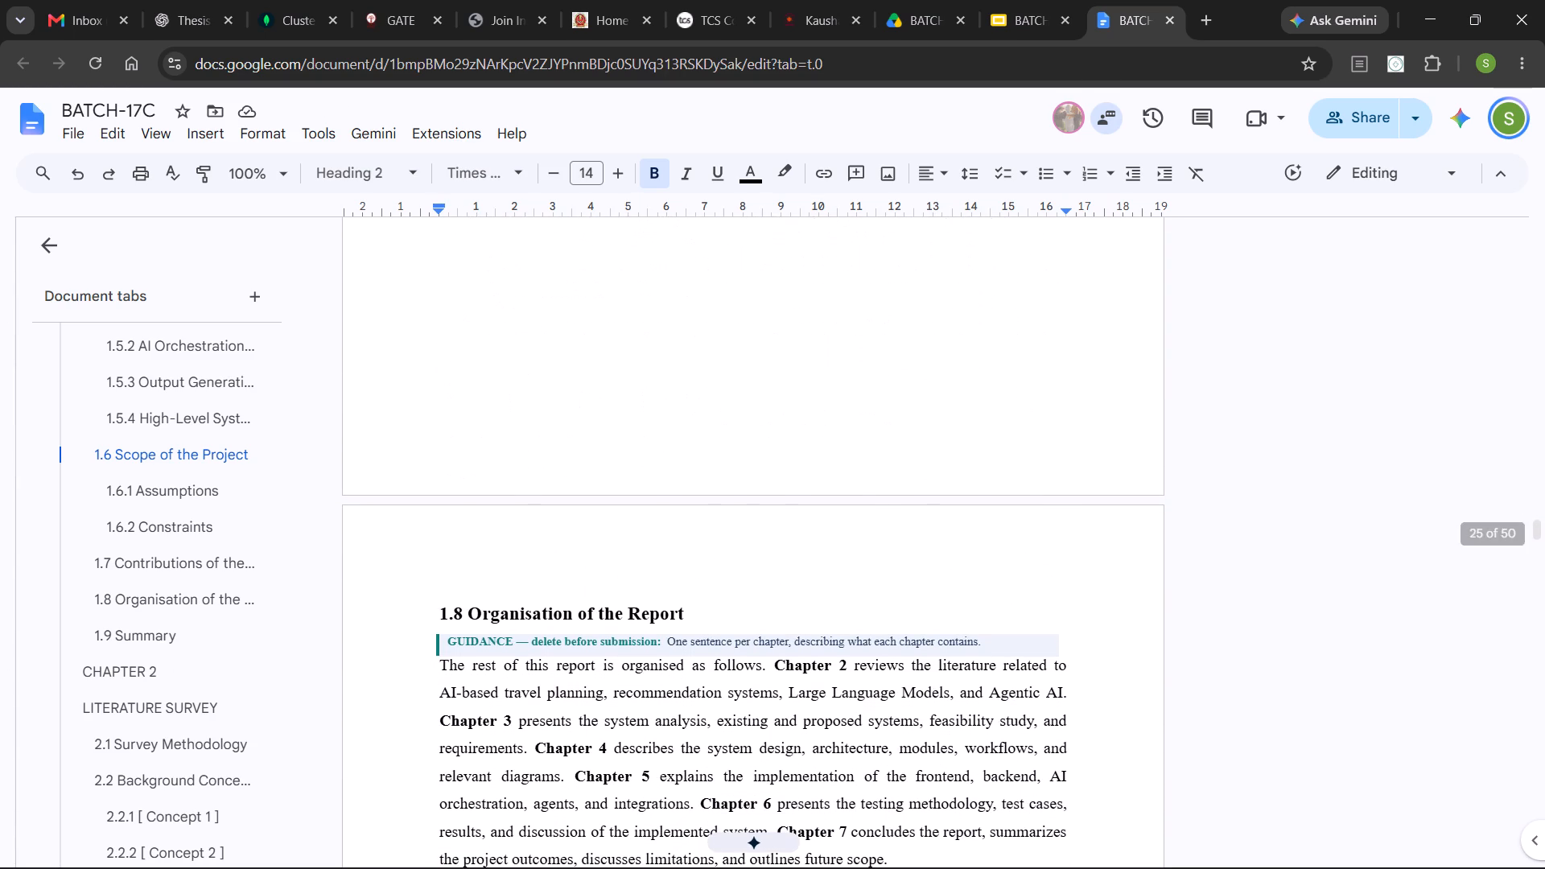
Insert a blank line between the guidance note and the opening paragraph of section 1.8 Organisation of the Report.
scroll(690, 597, "down", 1)
left_click(1063, 487)
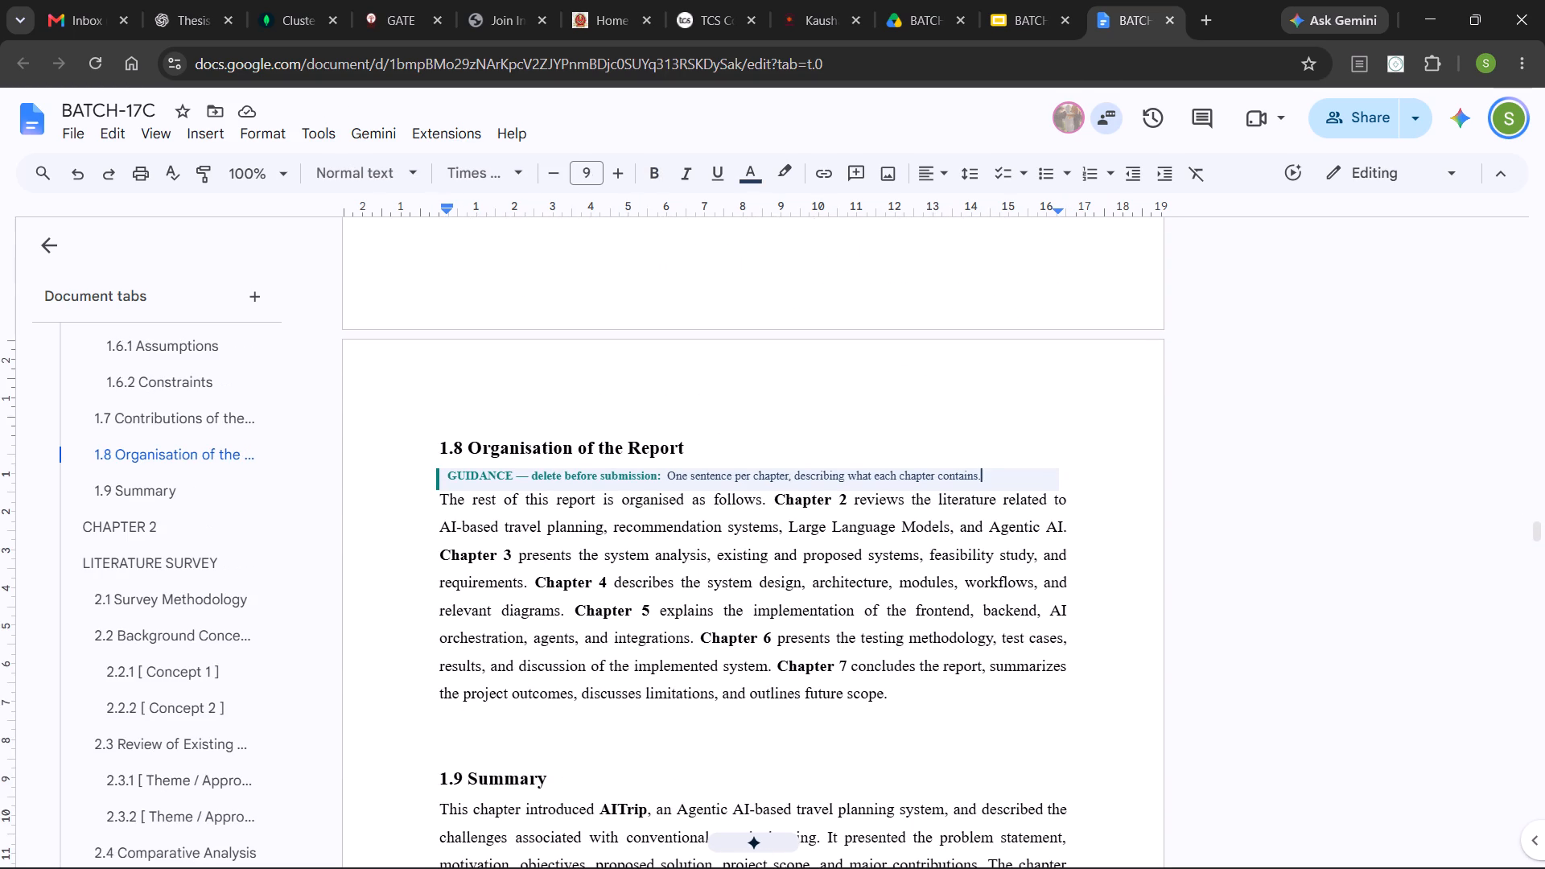
left_click(439, 497)
key("Return")
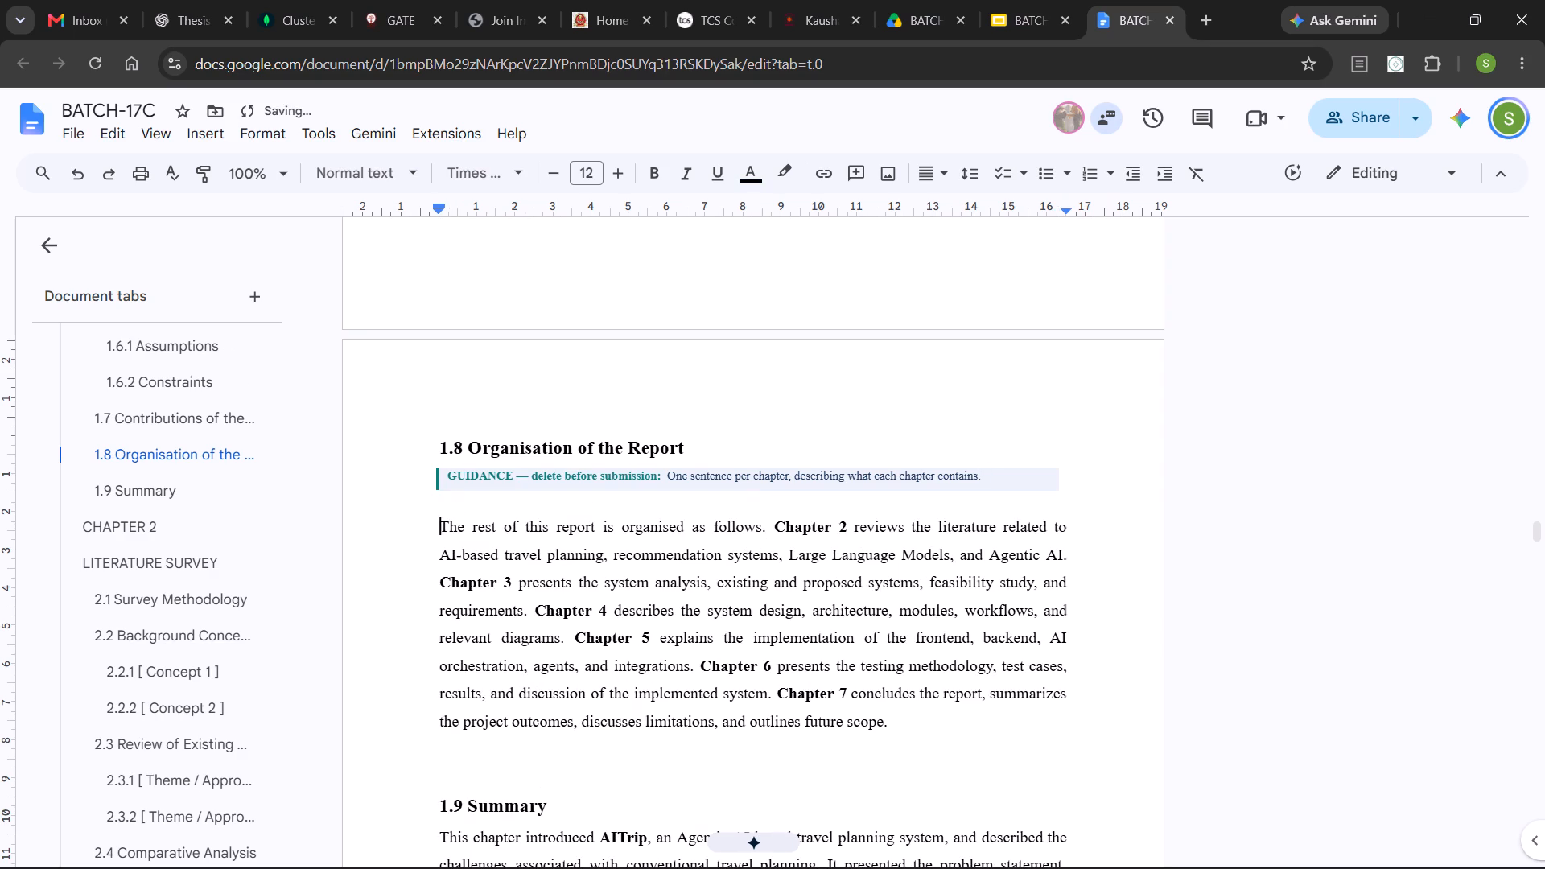
Look back through the Chapter 1 pages and front matter up to the ACKNOWLEDGEMENT page to check the layout.
scroll(723, 498, "down", 3)
scroll(723, 498, "up", 6)
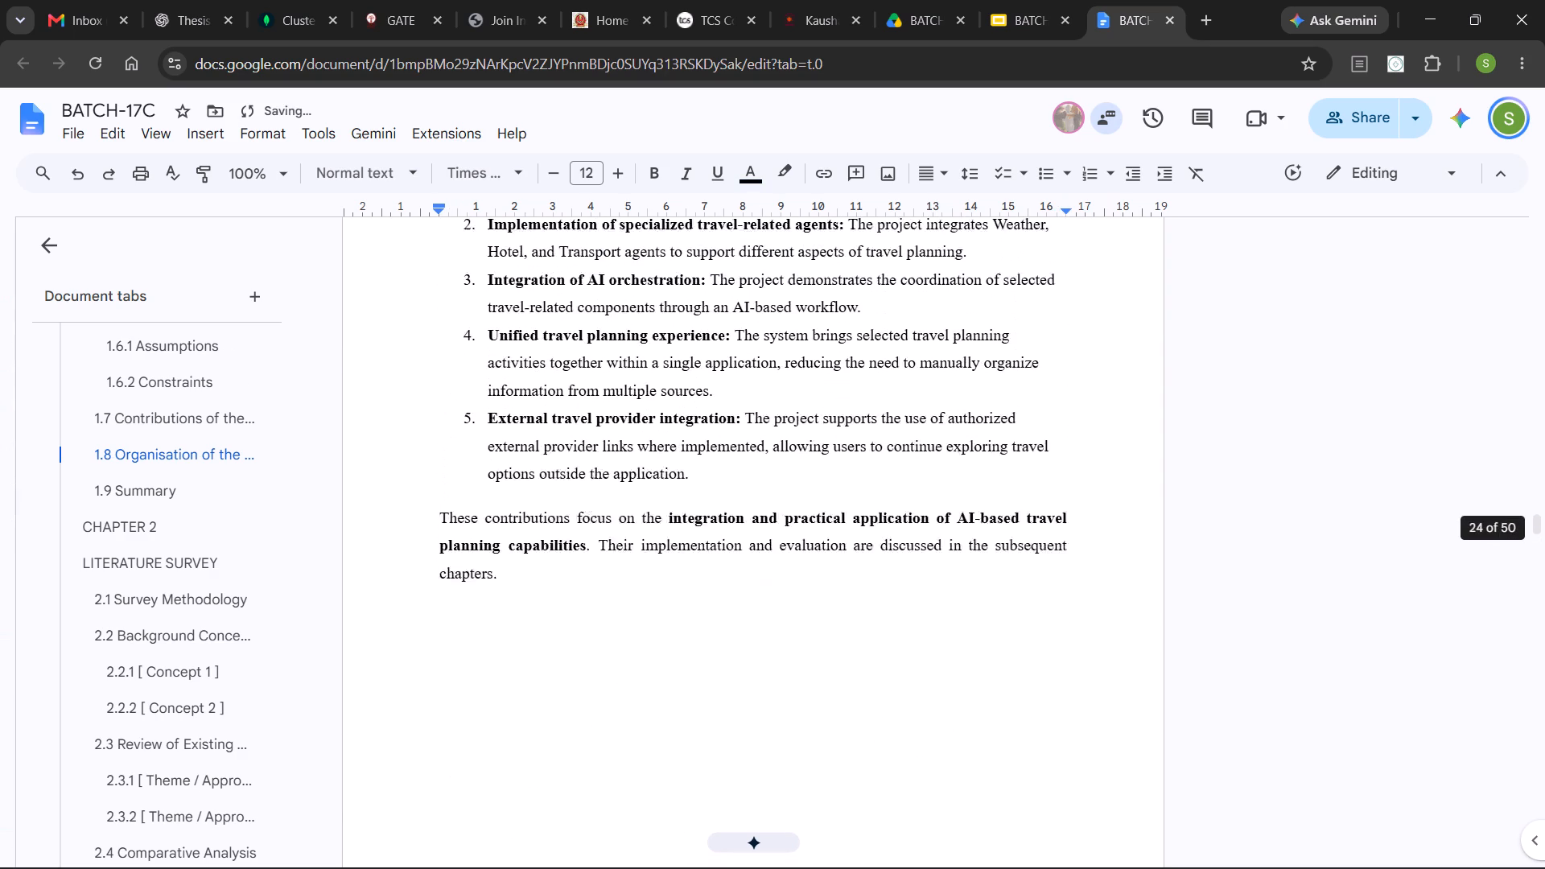
scroll(723, 498, "up", 18)
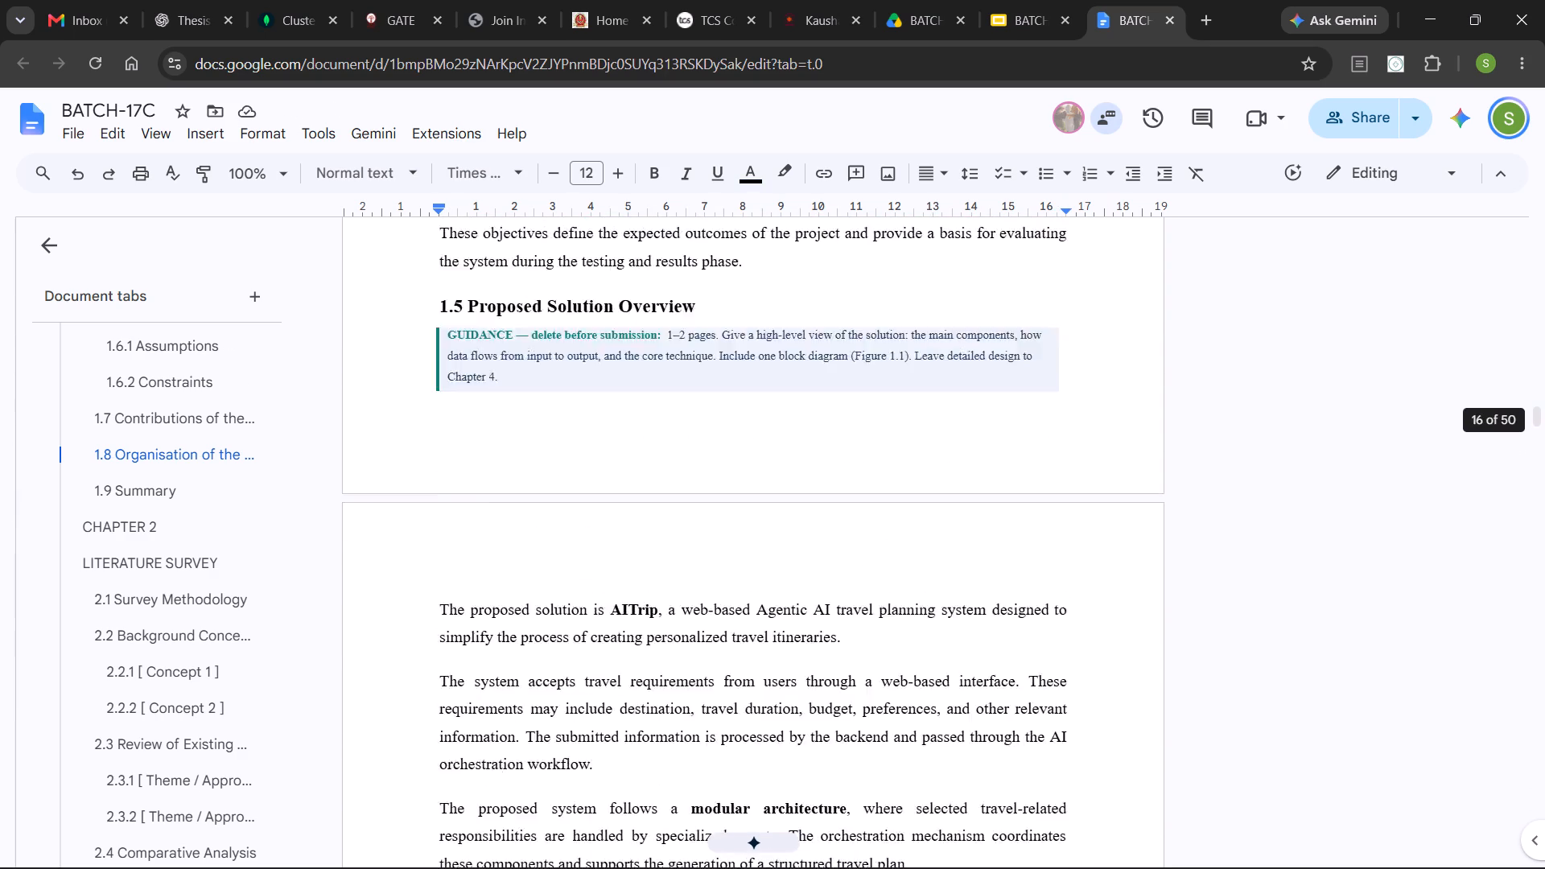
scroll(723, 498, "up", 11)
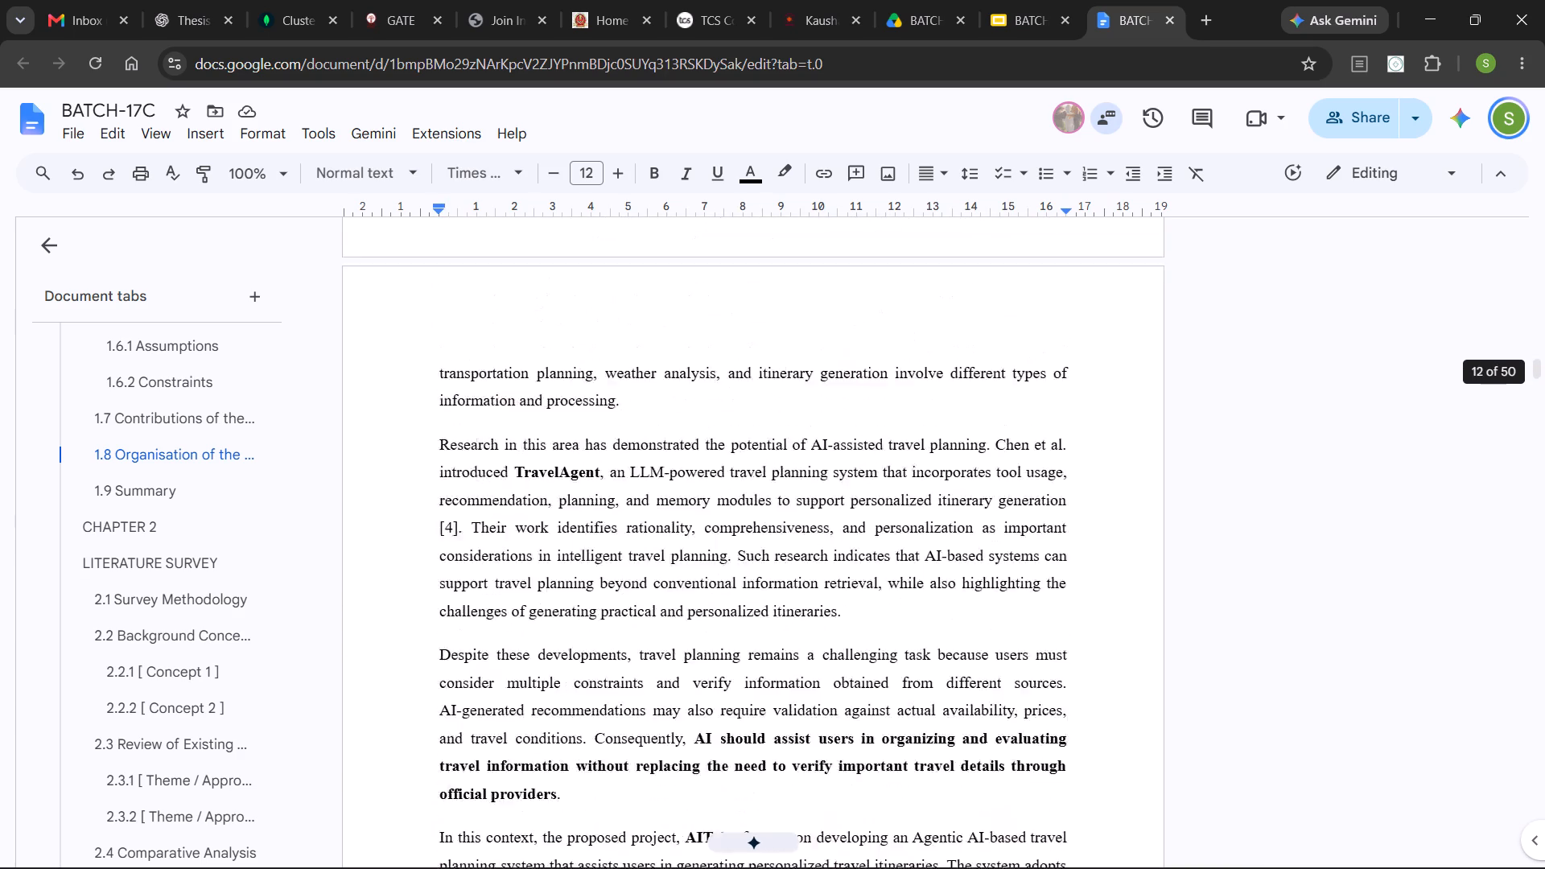
scroll(723, 498, "up", 3)
scroll(723, 498, "down", 4)
scroll(723, 498, "up", 16)
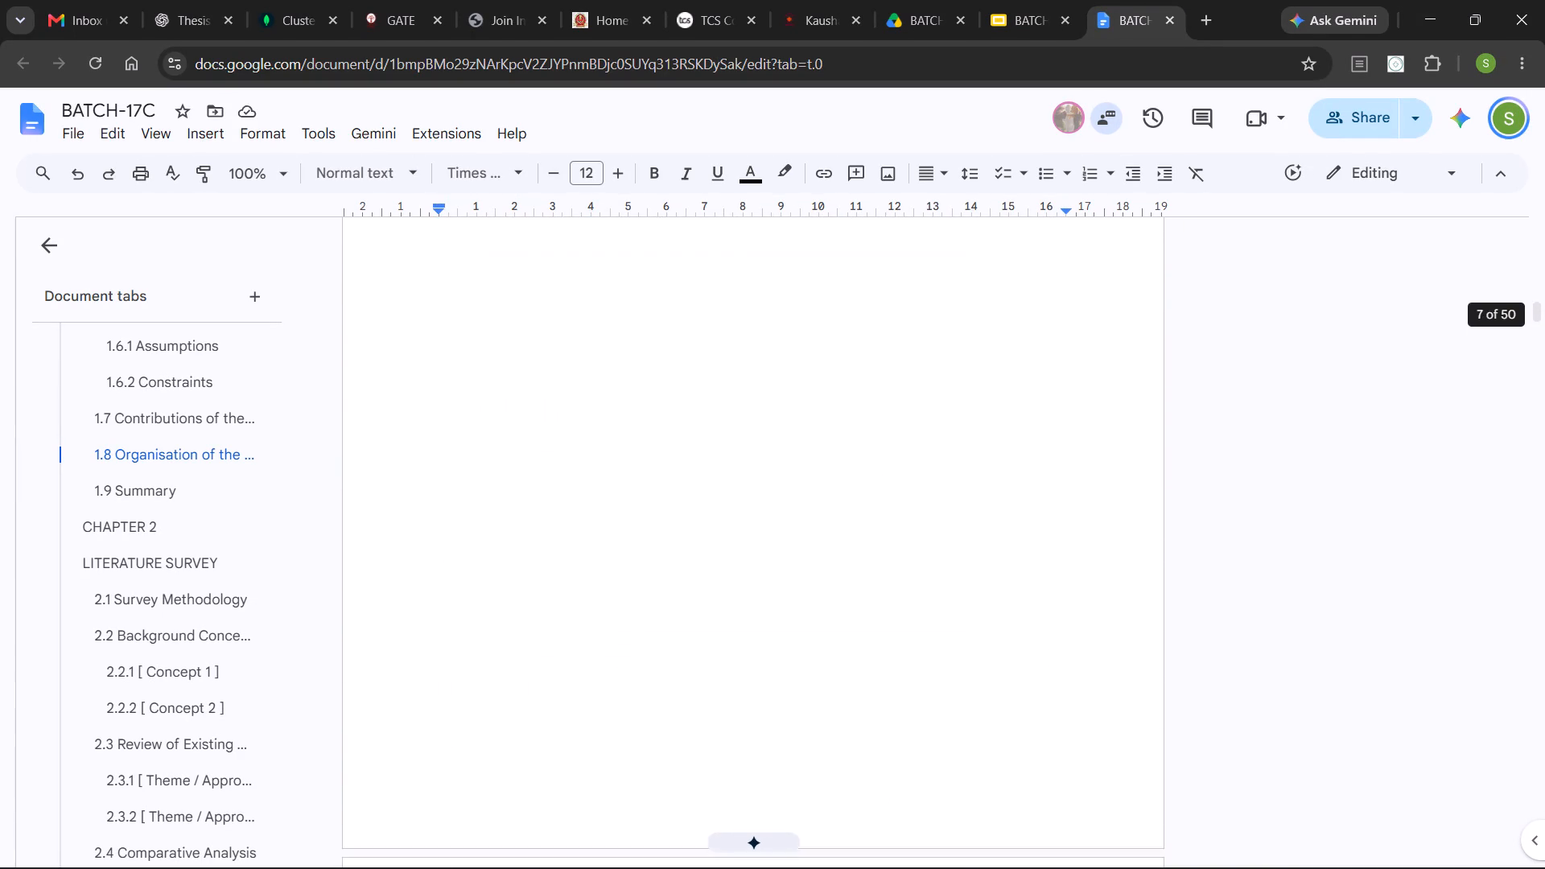
scroll(723, 498, "up", 11)
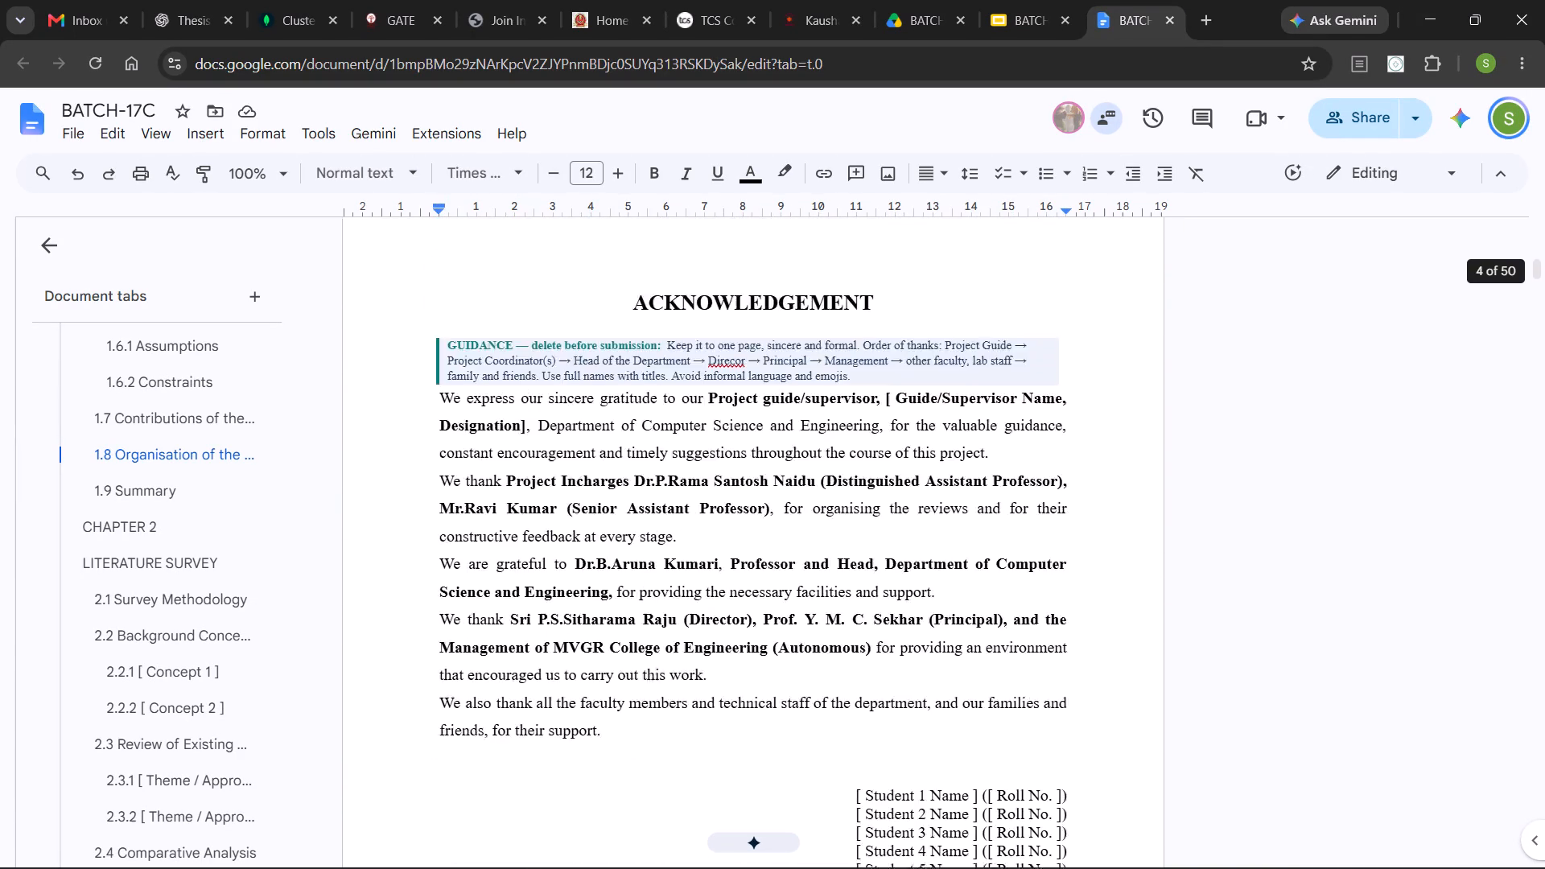
Examine the CHAPTER 2 LITERATURE SURVEY template page and its guidance notes for the content required.
scroll(723, 498, "down", 18)
scroll(723, 498, "down", 20)
scroll(723, 498, "down", 10)
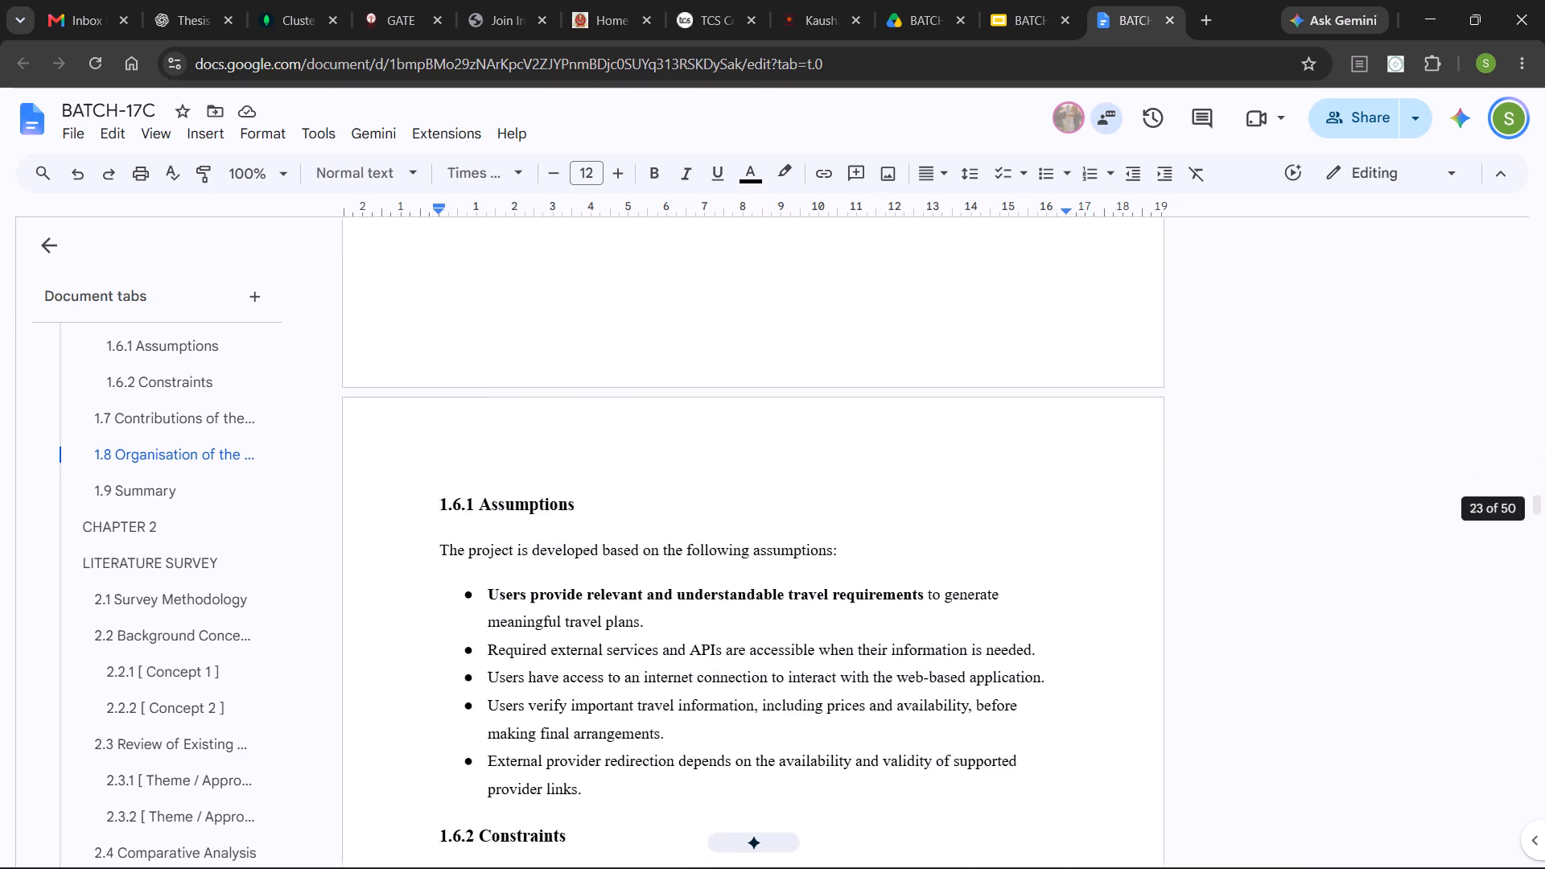
scroll(723, 498, "down", 12)
scroll(723, 498, "up", 9)
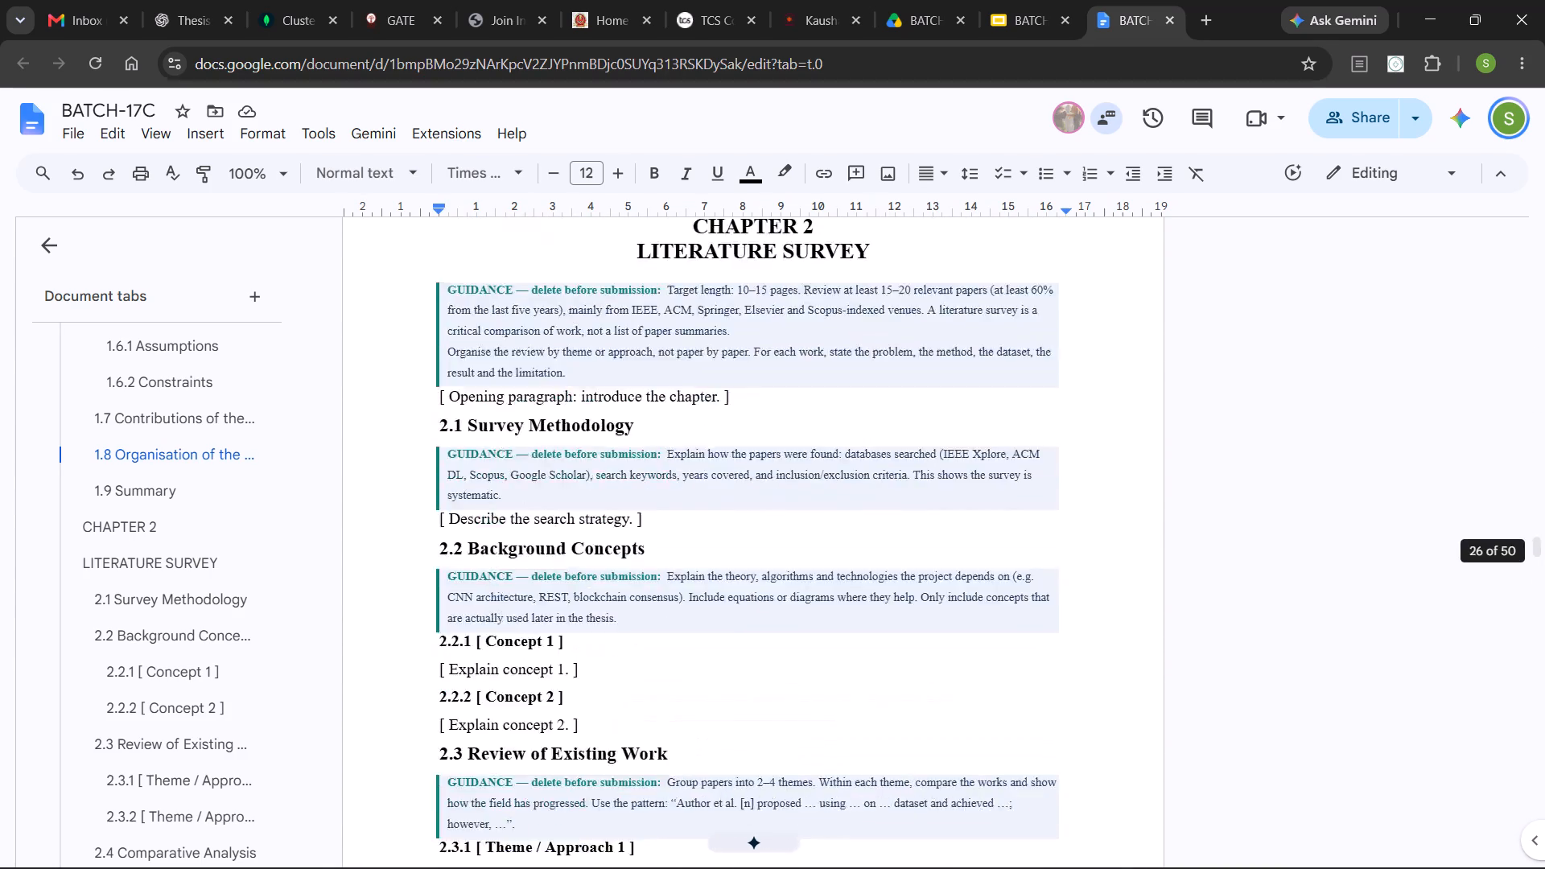
scroll(723, 498, "down", 7)
scroll(723, 498, "up", 1)
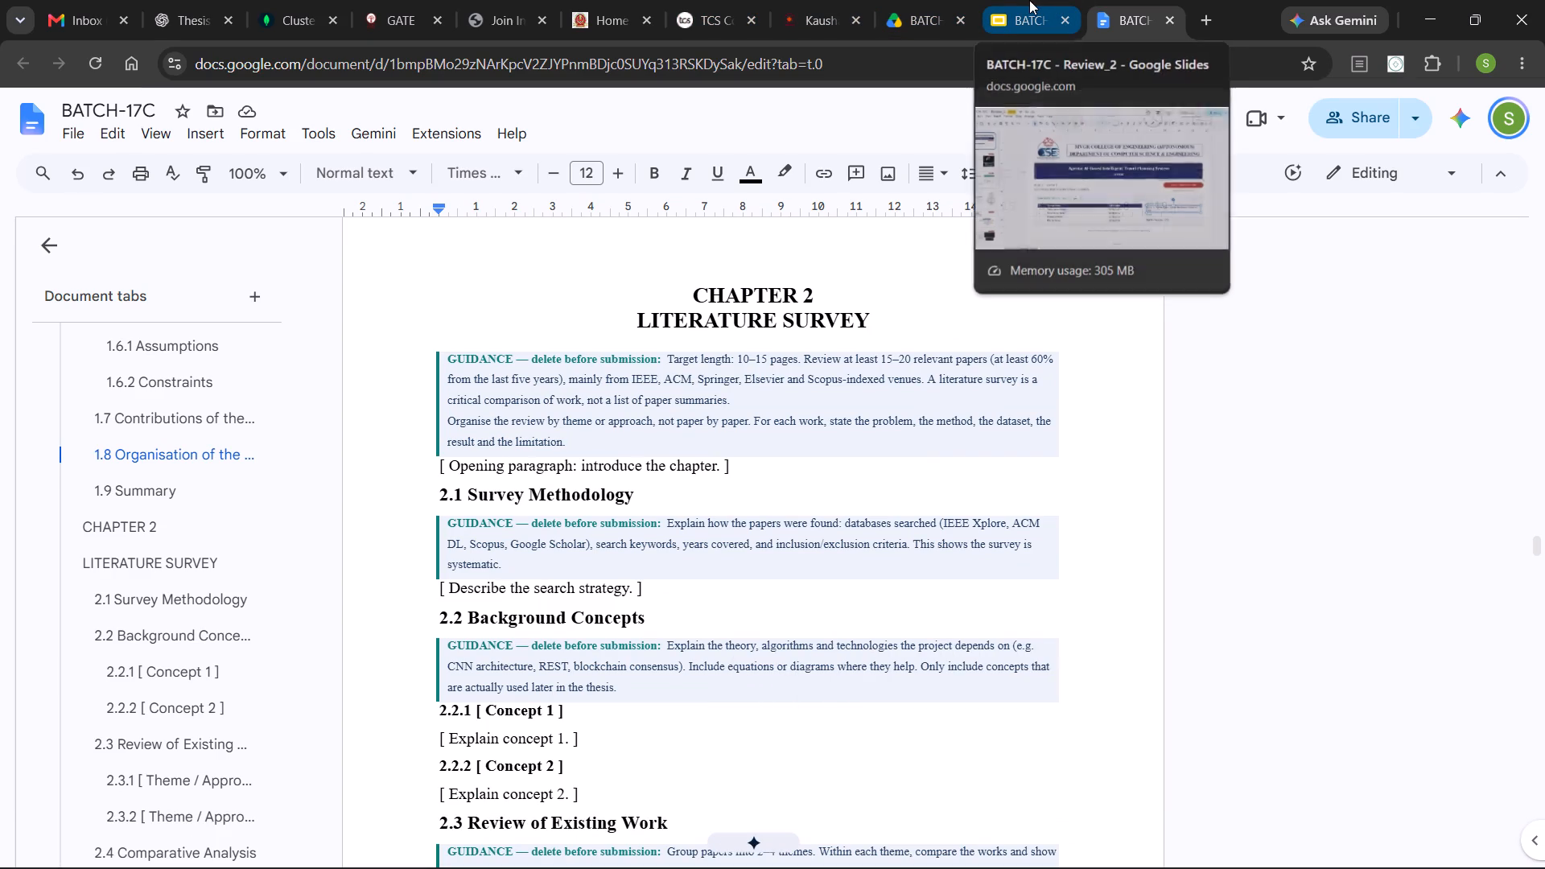
Switch to the BATCH-17C - Review_2 presentation and look through its slides up to "Phase 2 Plan & Thesis Status" for project content.
left_click(1029, 0)
scroll(866, 455, "down", 2)
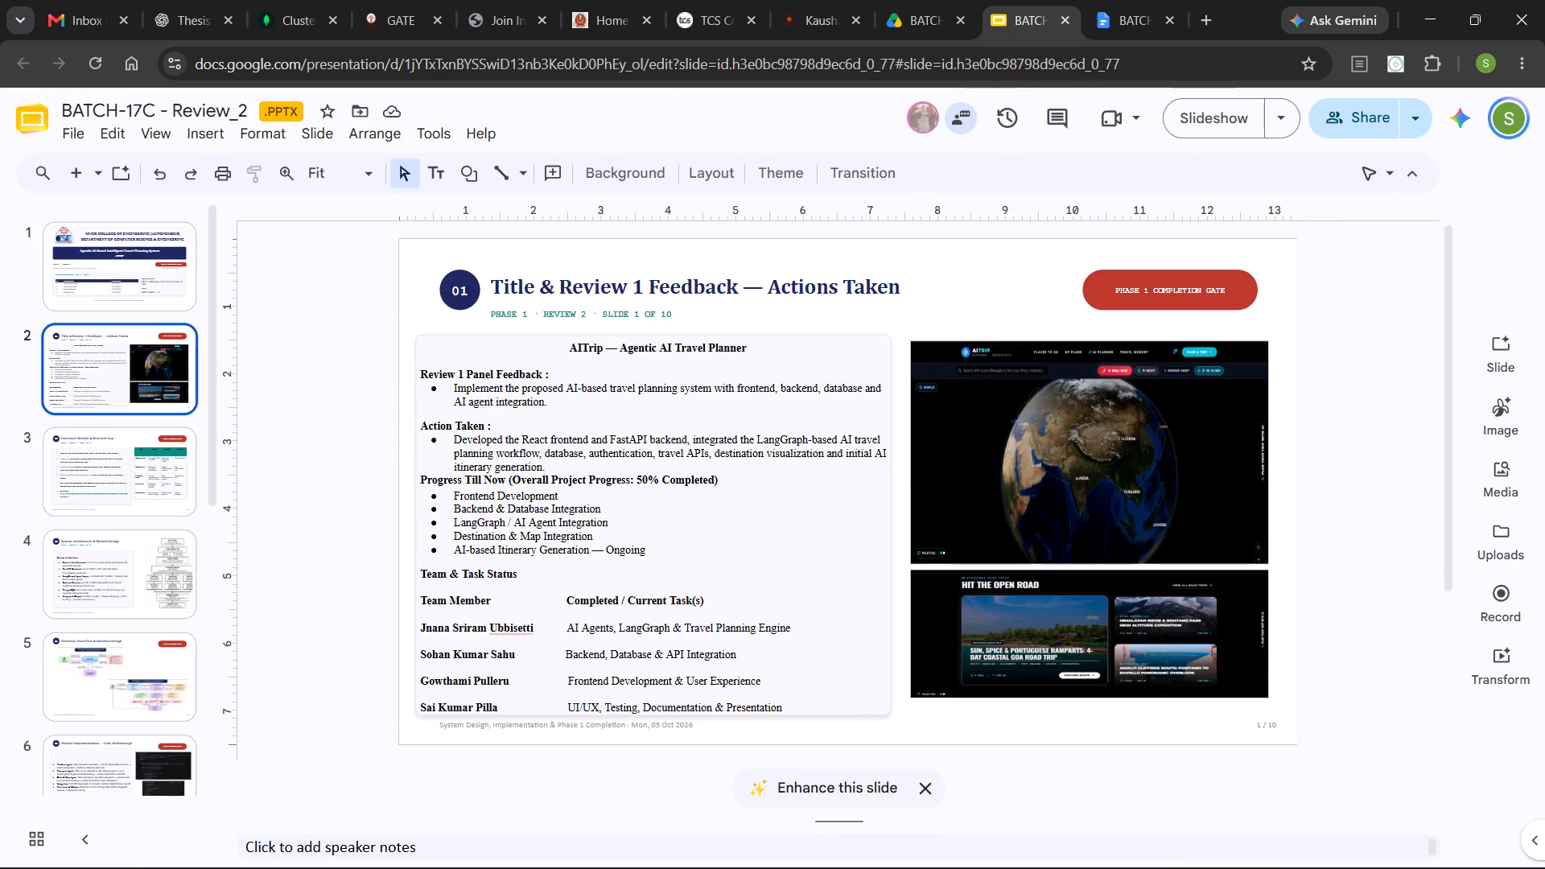
left_click(134, 554)
scroll(134, 554, "down", 1)
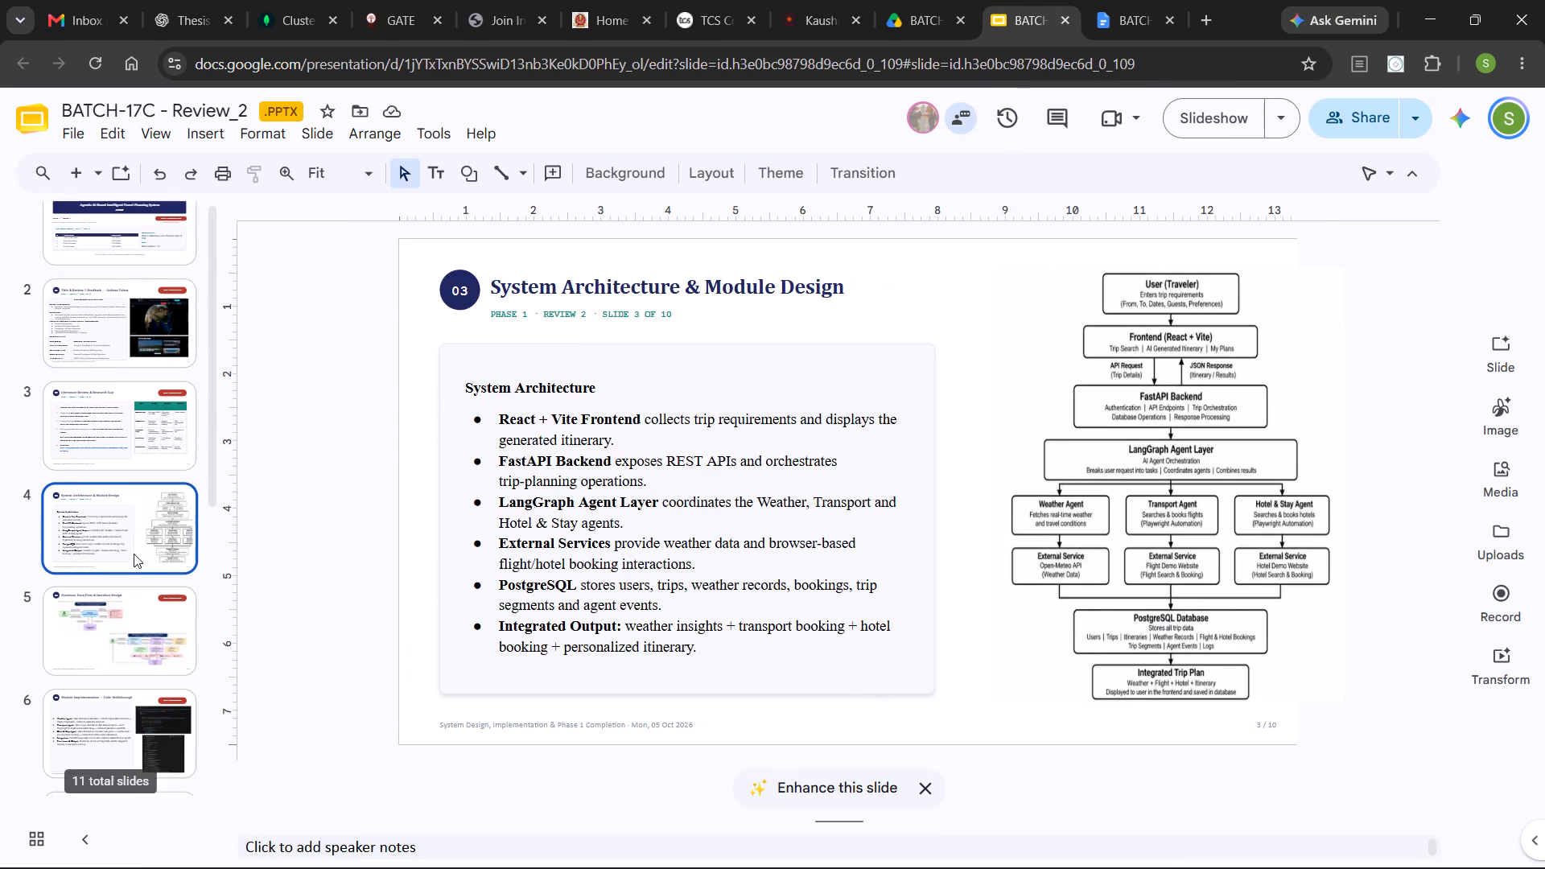
scroll(134, 554, "down", 1)
left_click(101, 547)
left_click(109, 613)
scroll(109, 613, "down", 1)
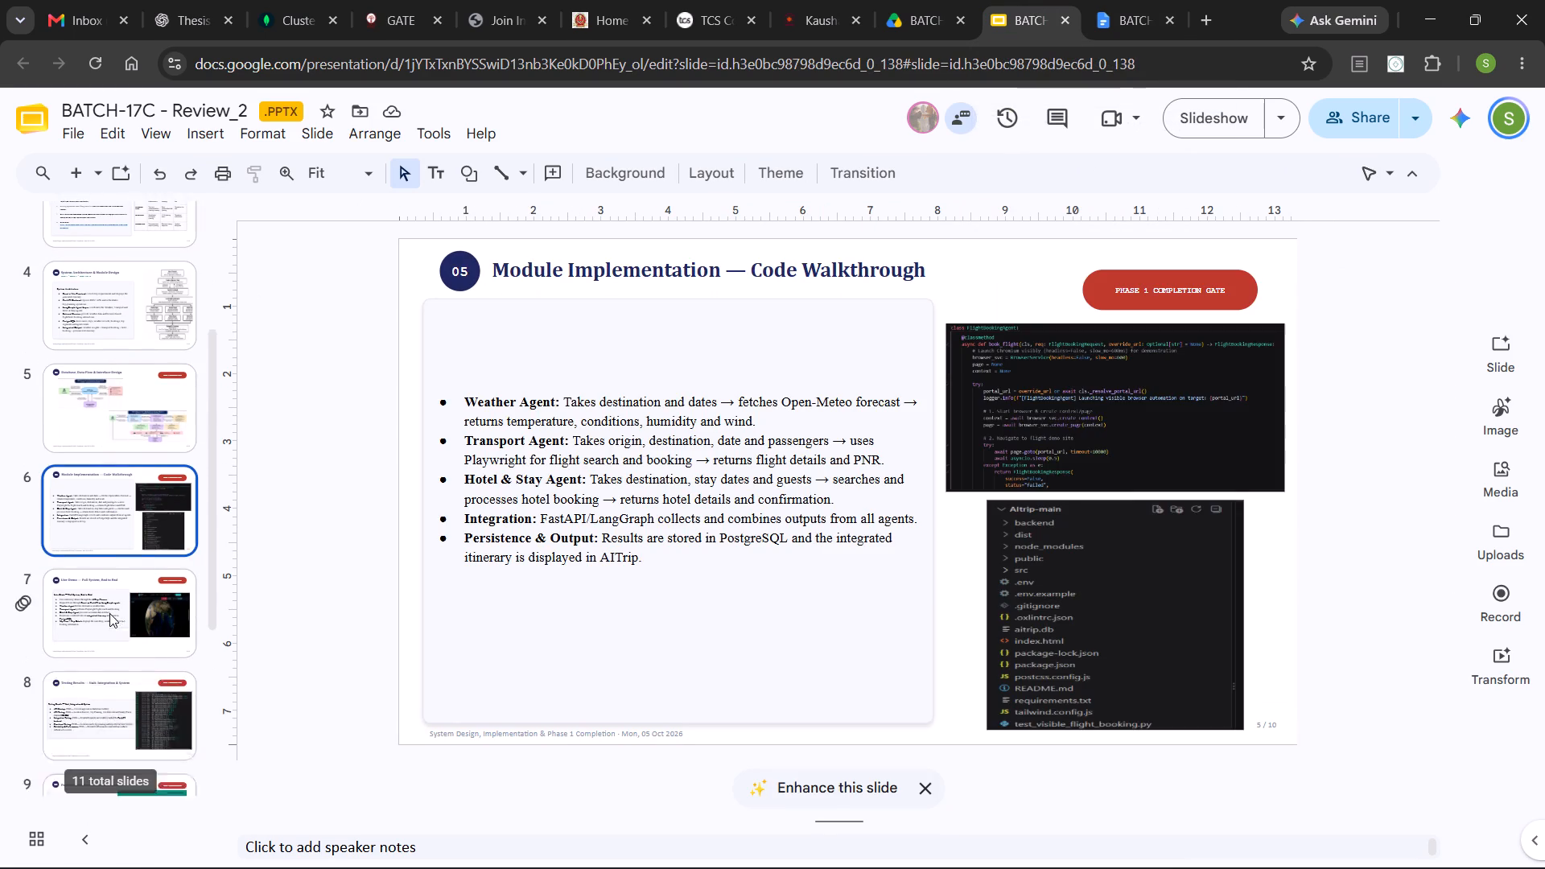
scroll(109, 613, "down", 1)
left_click(128, 497)
scroll(128, 616, "down", 1)
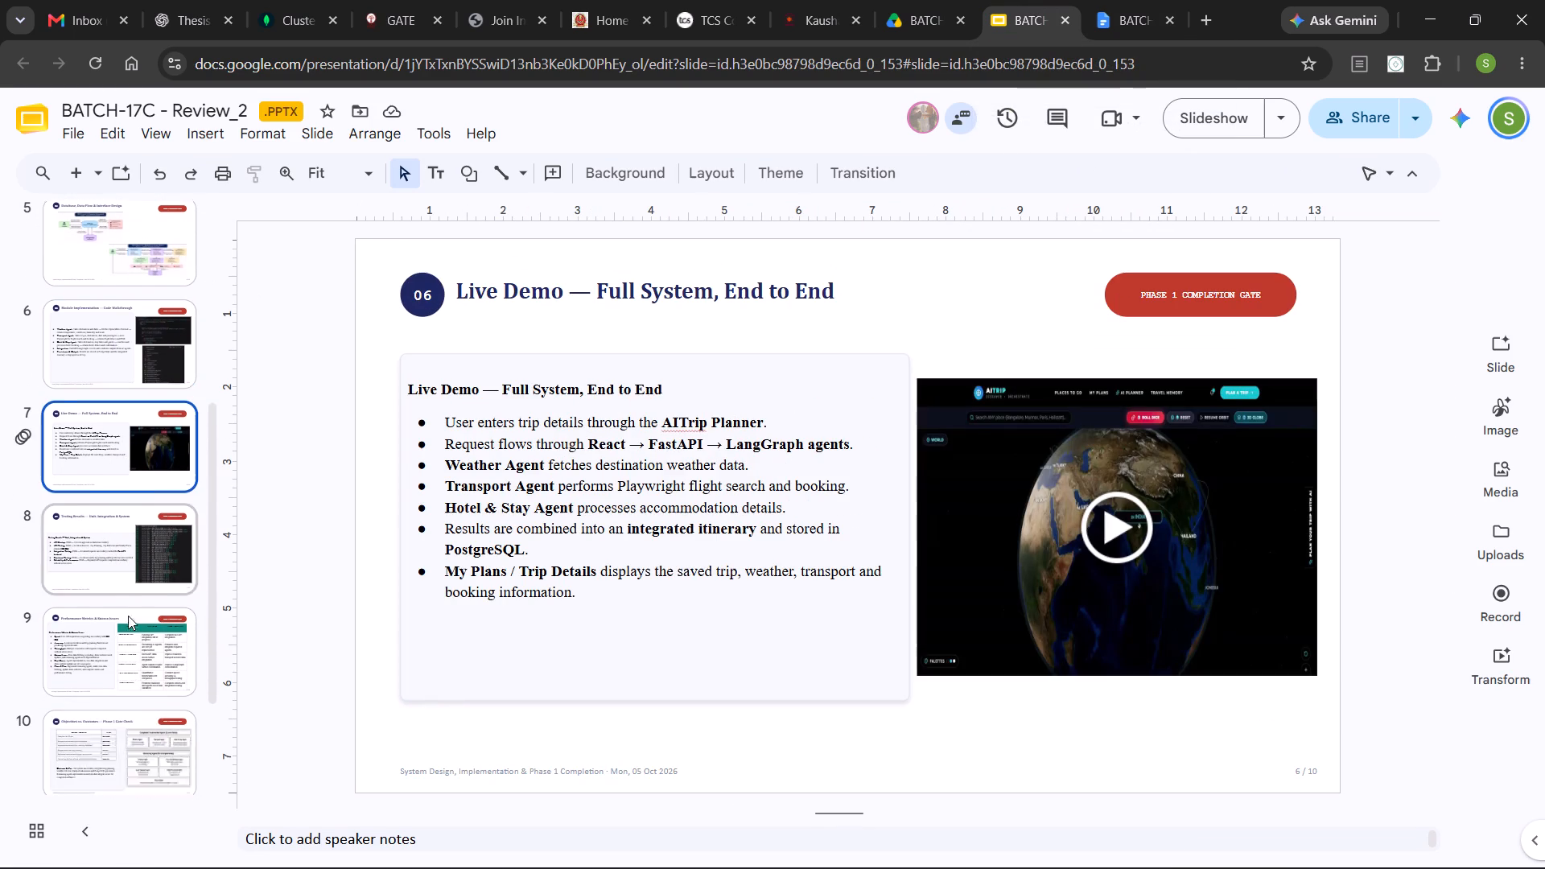
scroll(128, 616, "down", 1)
left_click(127, 575)
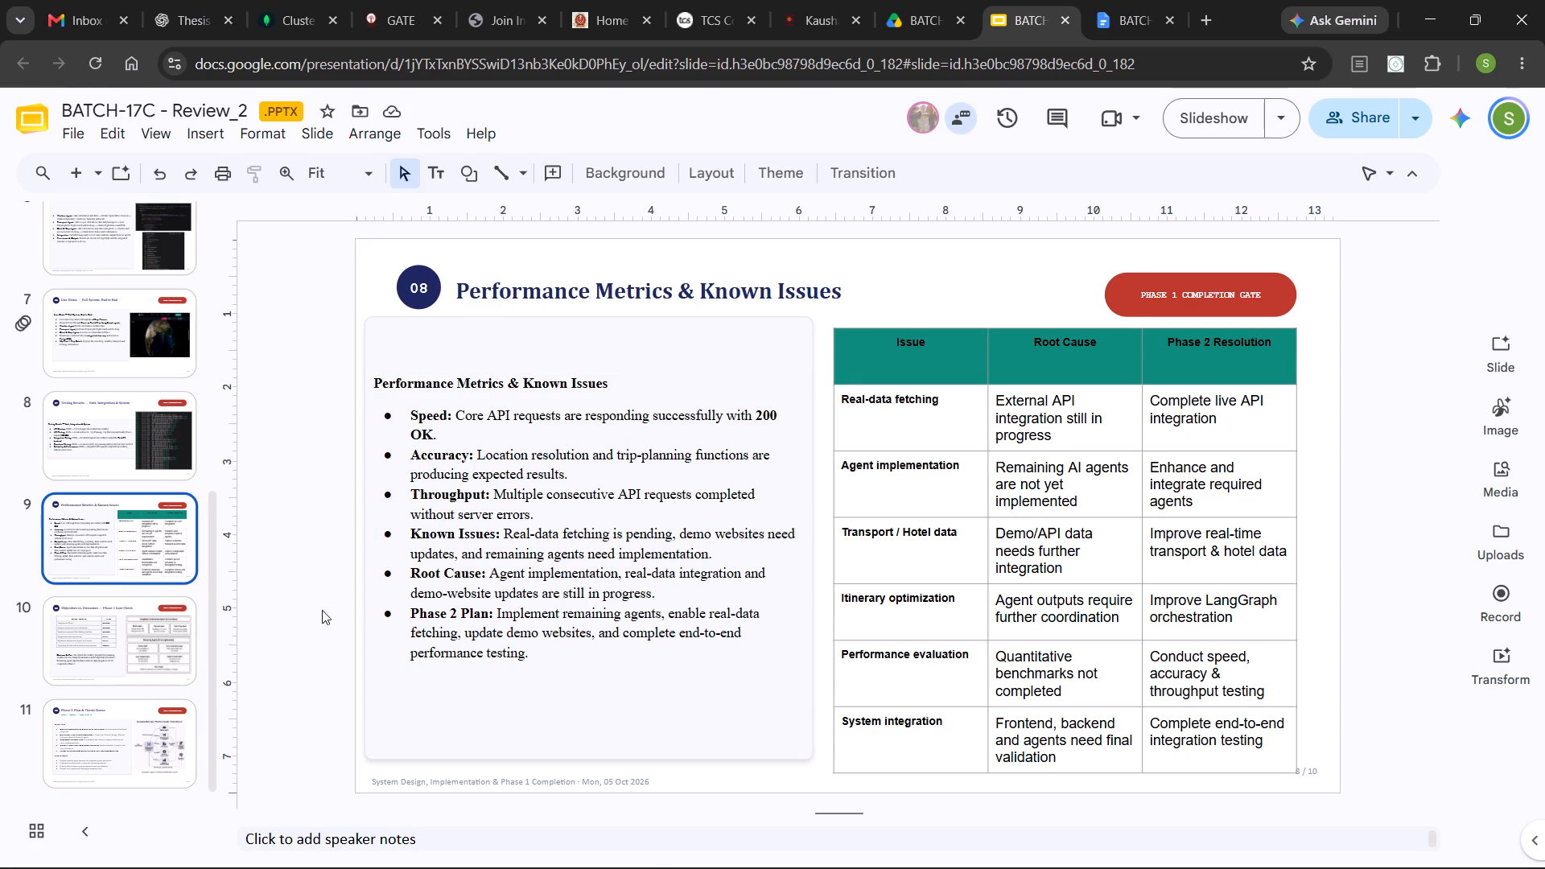
left_click(140, 646)
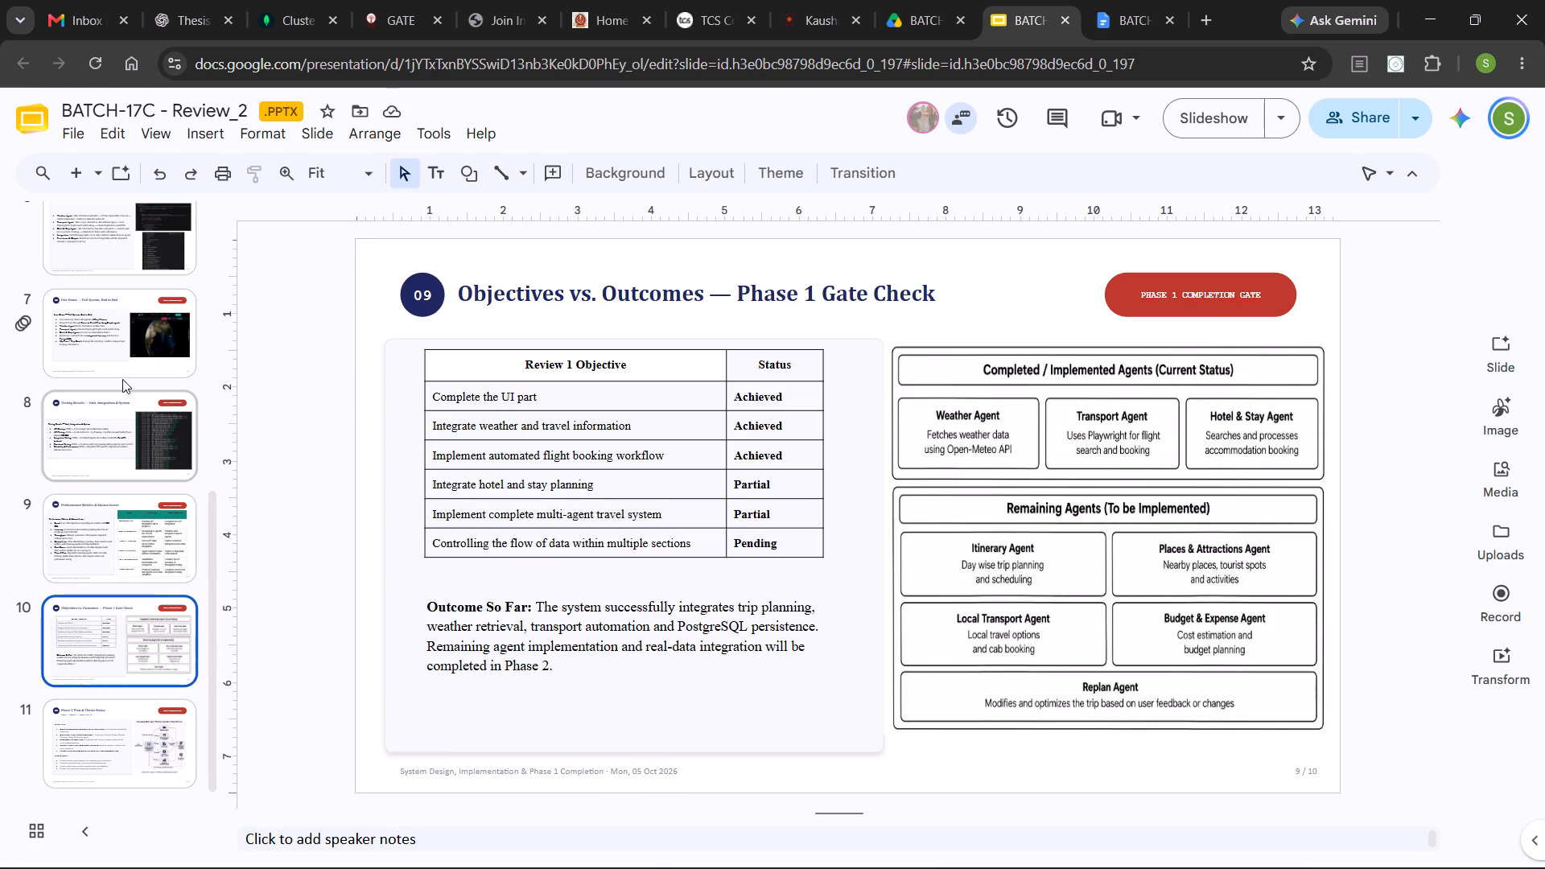
left_click(99, 737)
Return to the "Literature Review & Research Gap" slide and open its Drive link to the research papers file.
scroll(104, 595, "up", 3)
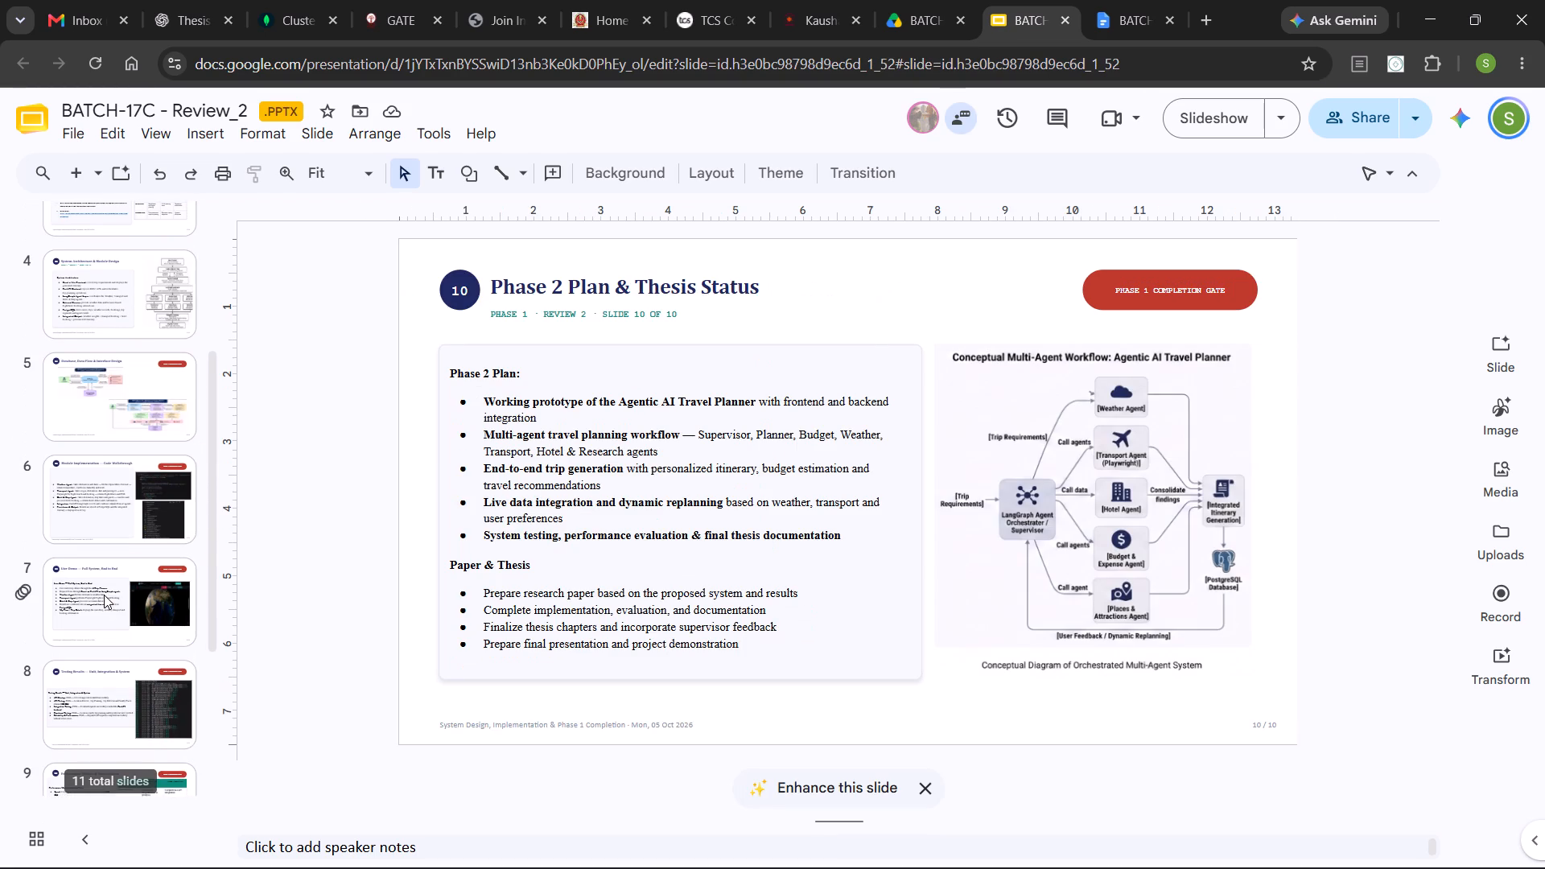
left_click(113, 515)
left_click(117, 407)
scroll(117, 407, "up", 3)
left_click(120, 449)
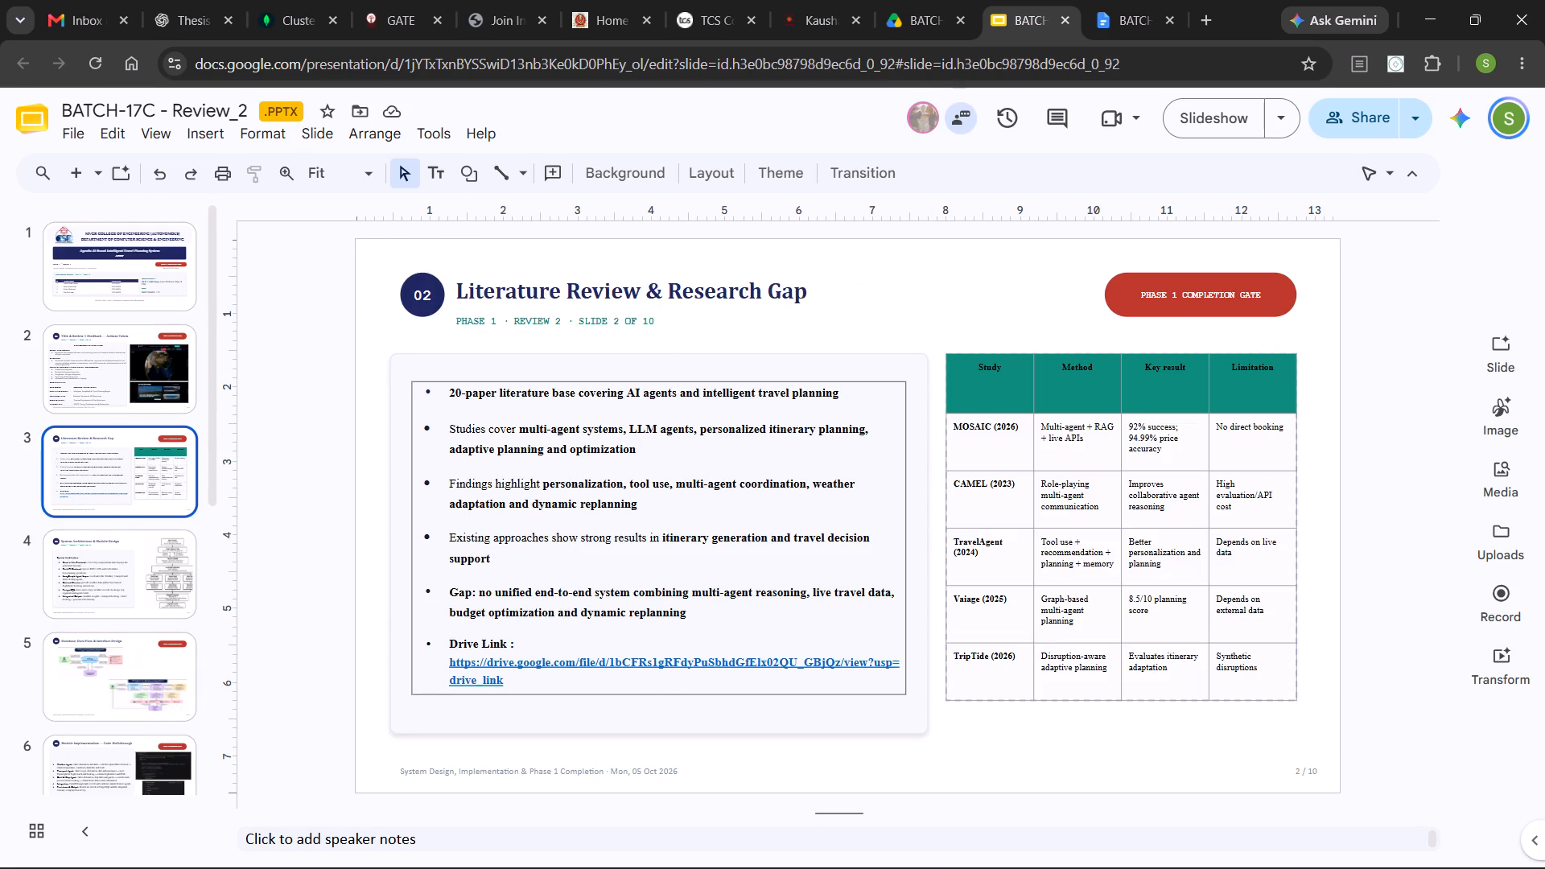
left_click_drag(506, 677, 446, 666)
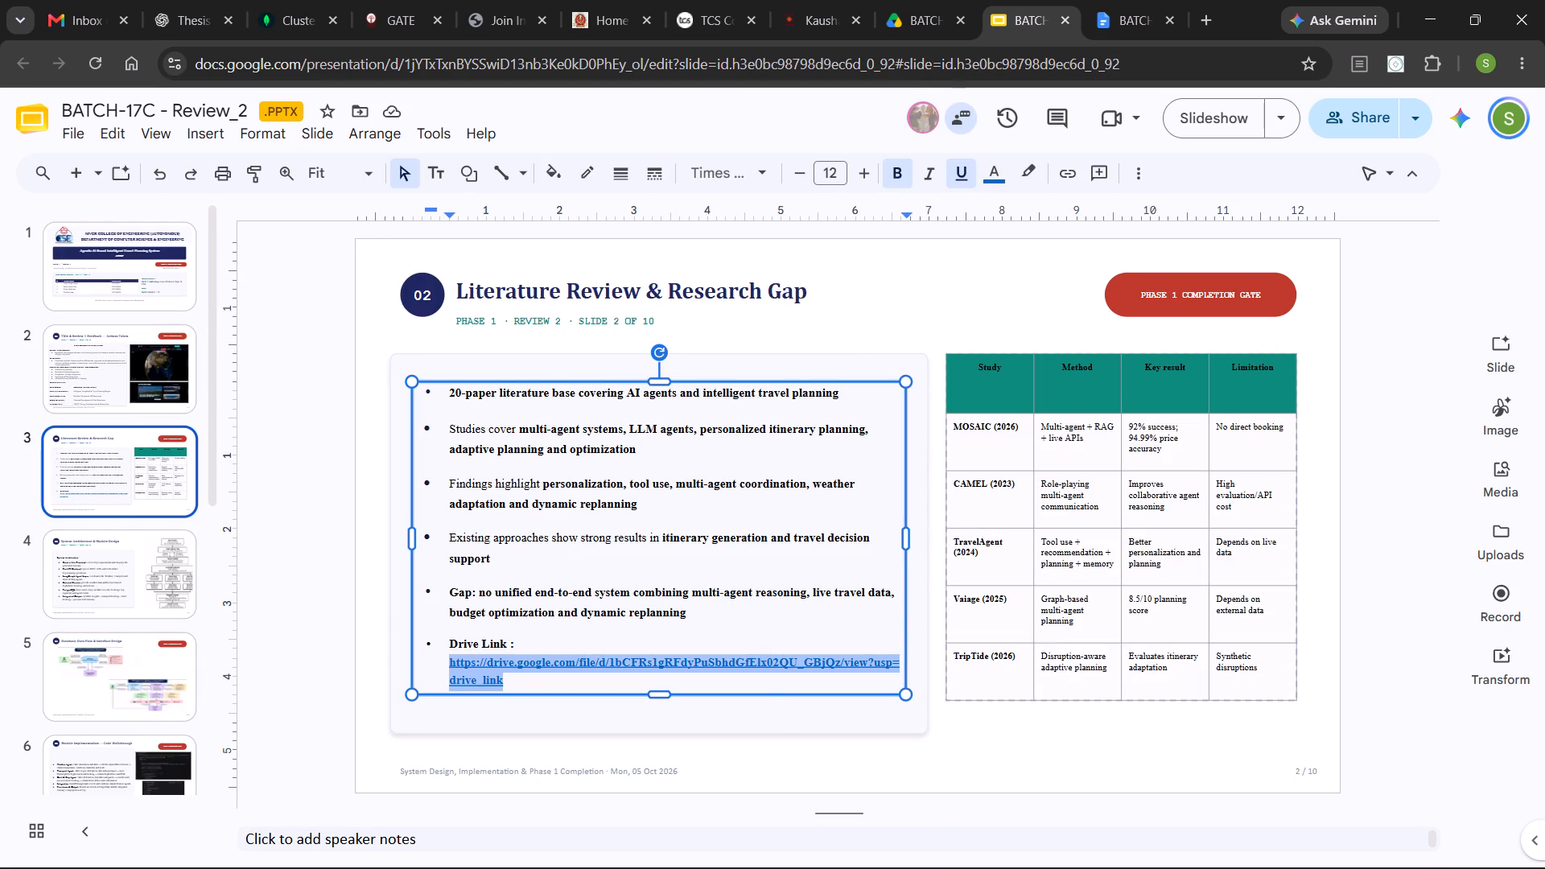
left_click(463, 666)
left_click(543, 715)
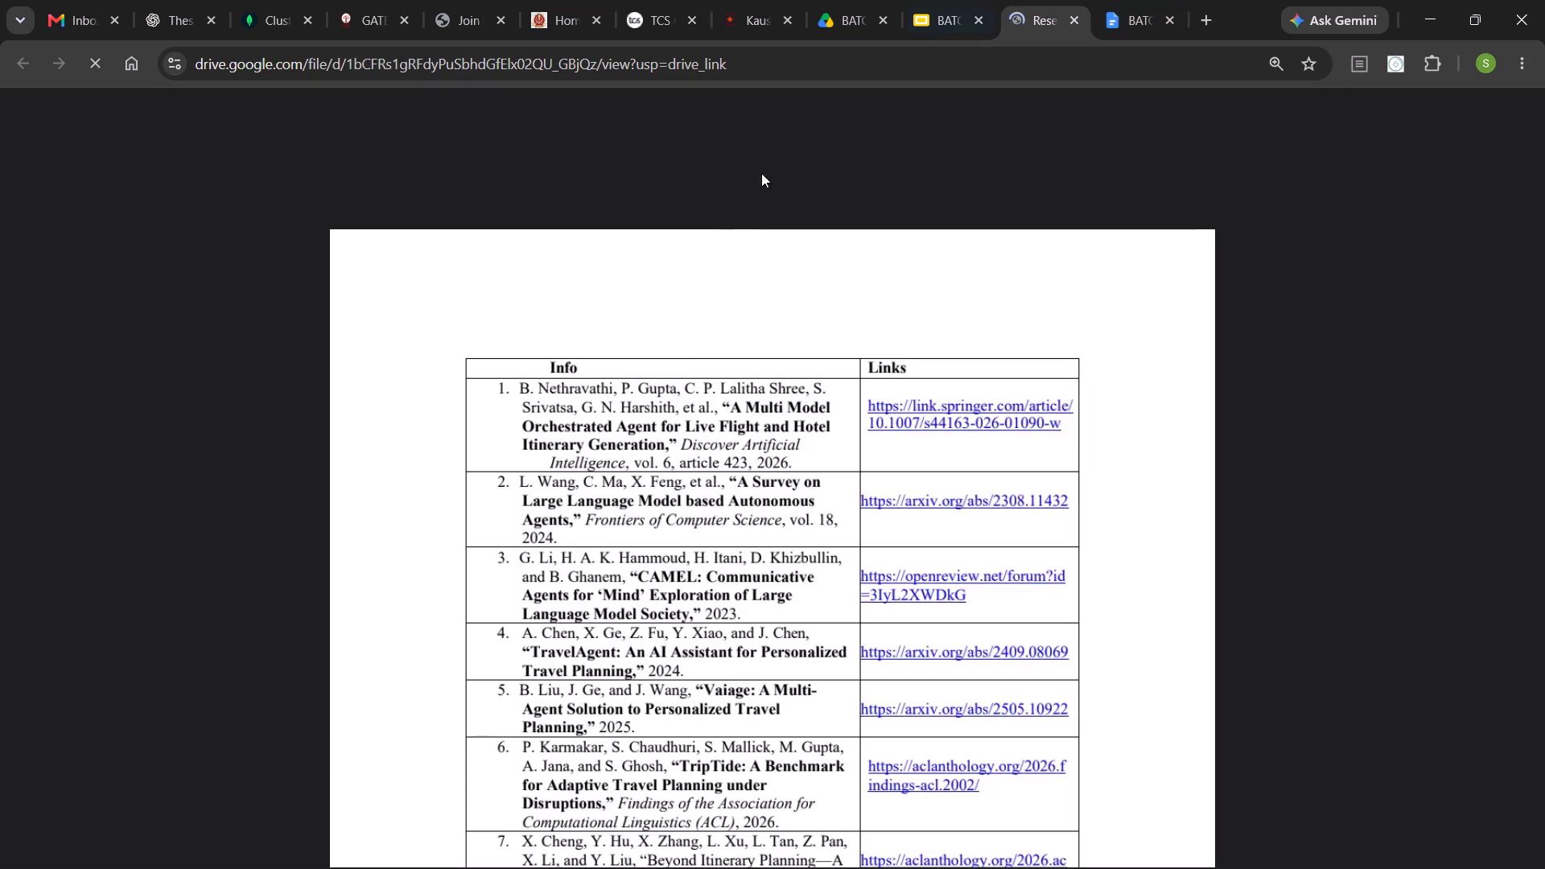
Look through the paper references and links listed in Research_Papers.pdf.
scroll(702, 468, "down", 11)
scroll(566, 475, "down", 4)
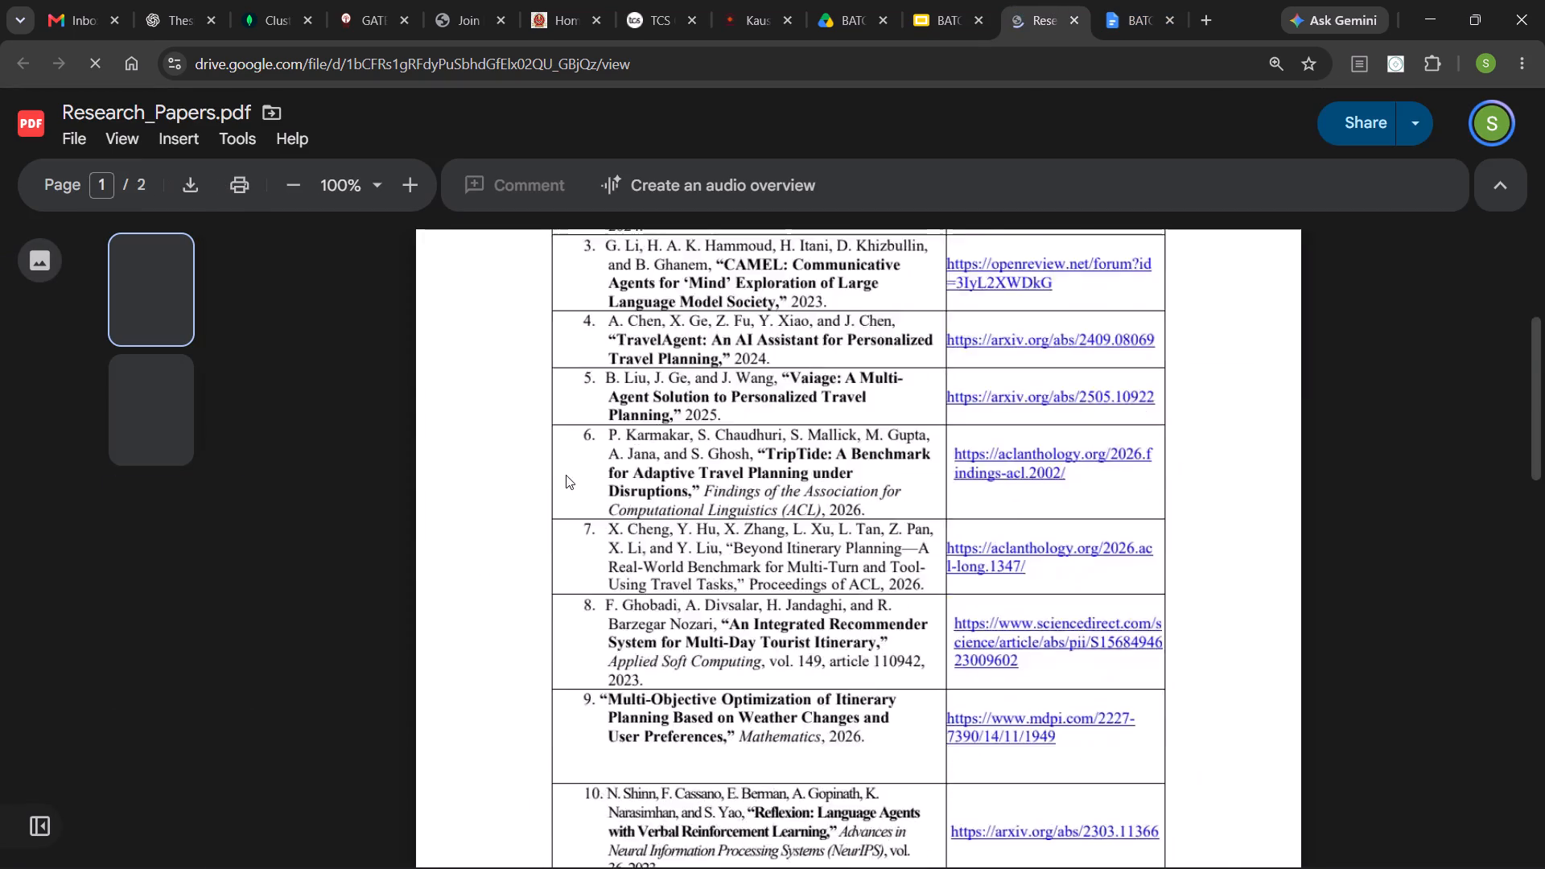
scroll(566, 475, "down", 7)
scroll(566, 475, "up", 8)
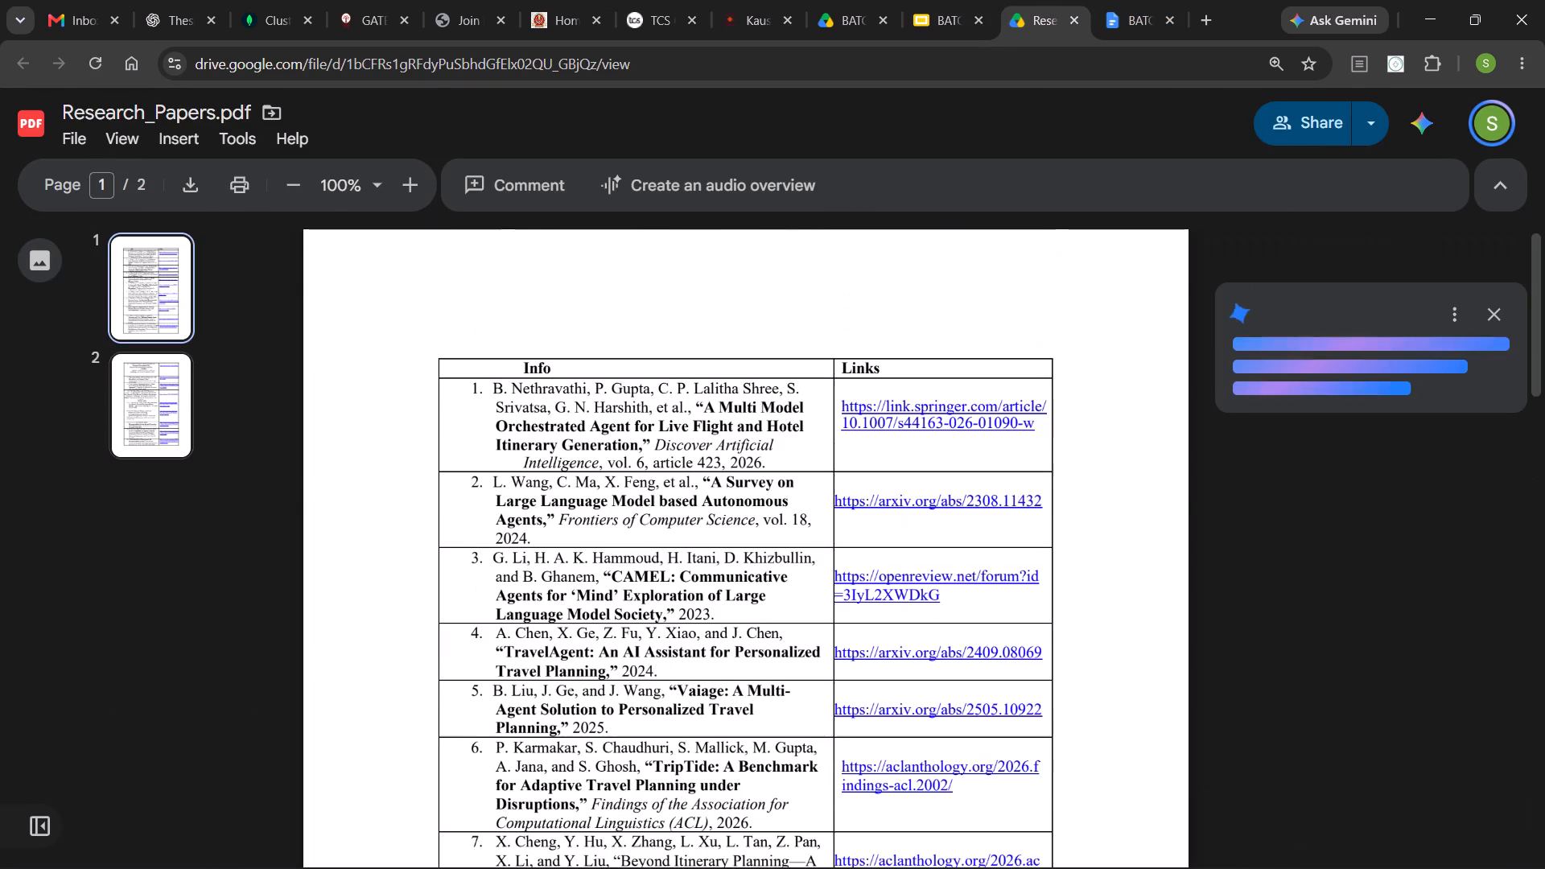
scroll(566, 475, "up", 7)
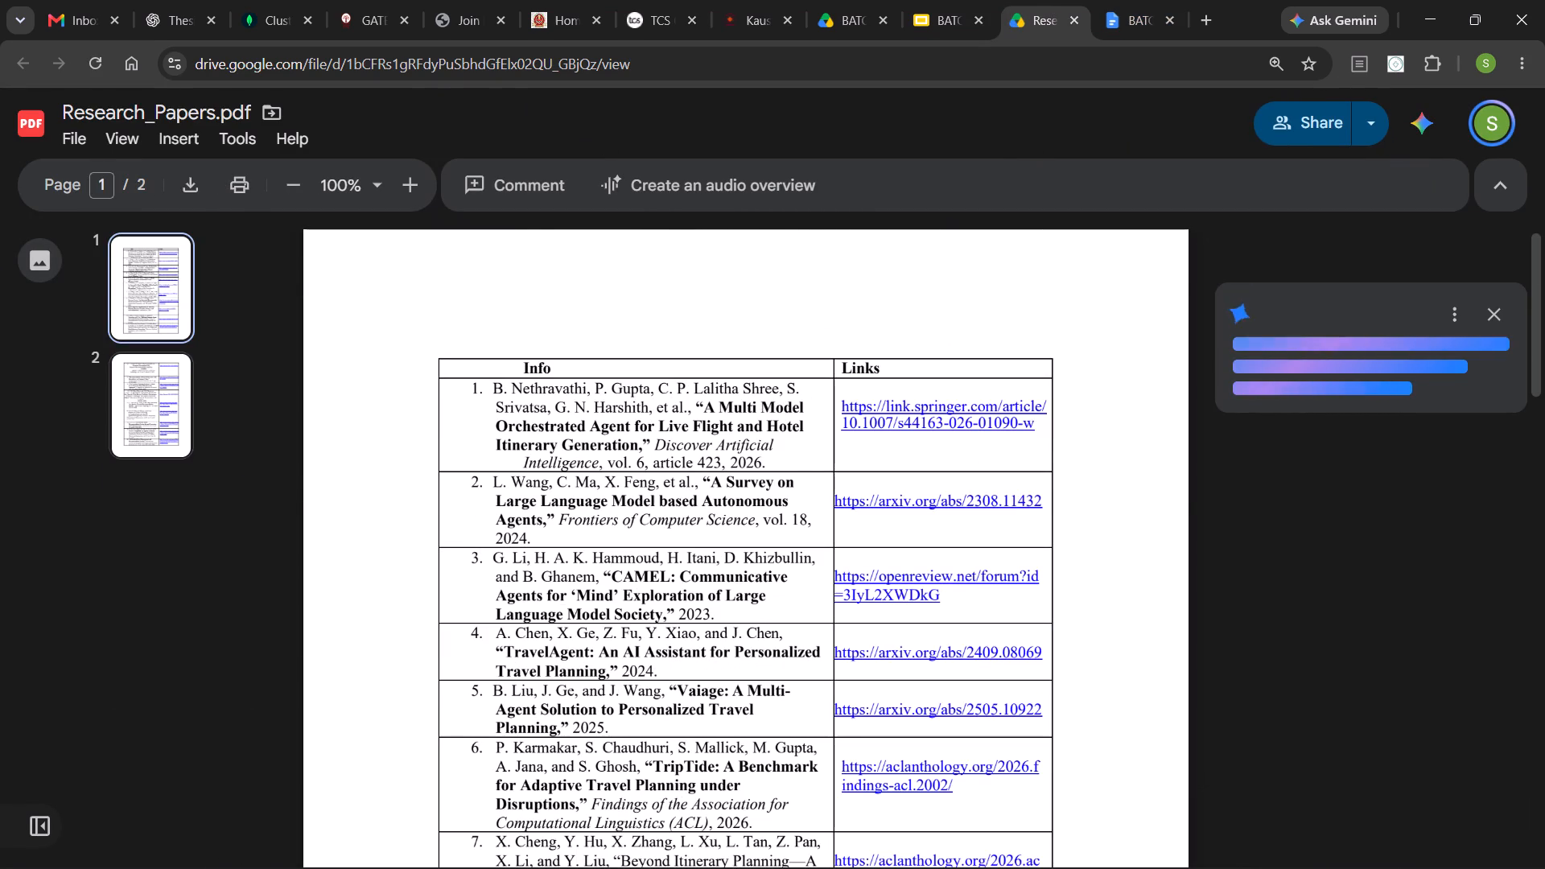
Switch to File Explorer and search the Downloads folder for "research" to look for a local copy of the papers file.
left_click(865, 844)
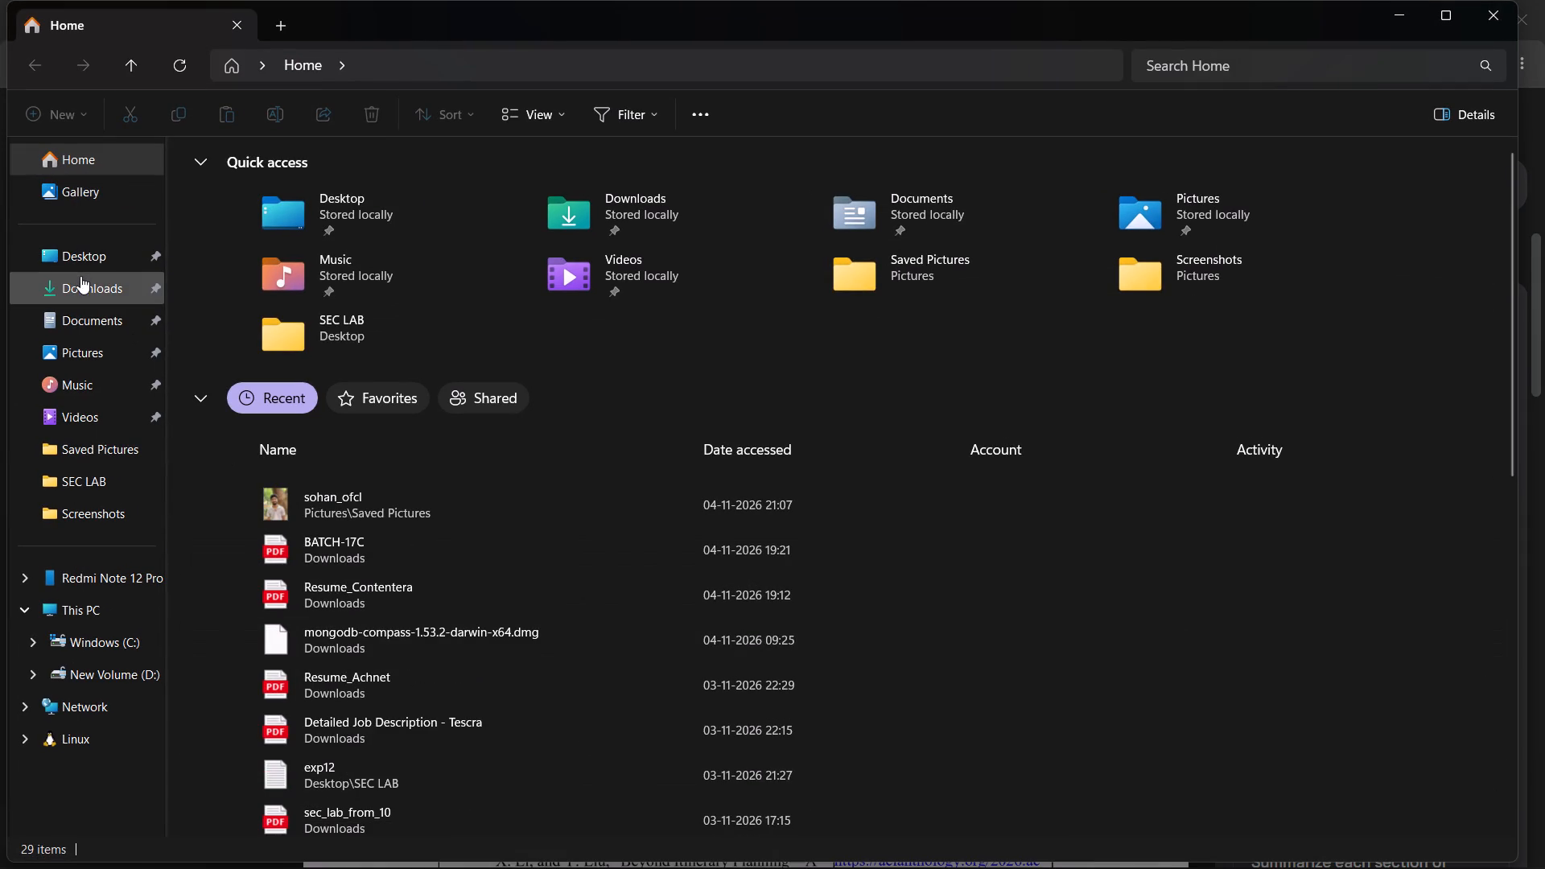
left_click(80, 276)
scroll(314, 403, "down", 3)
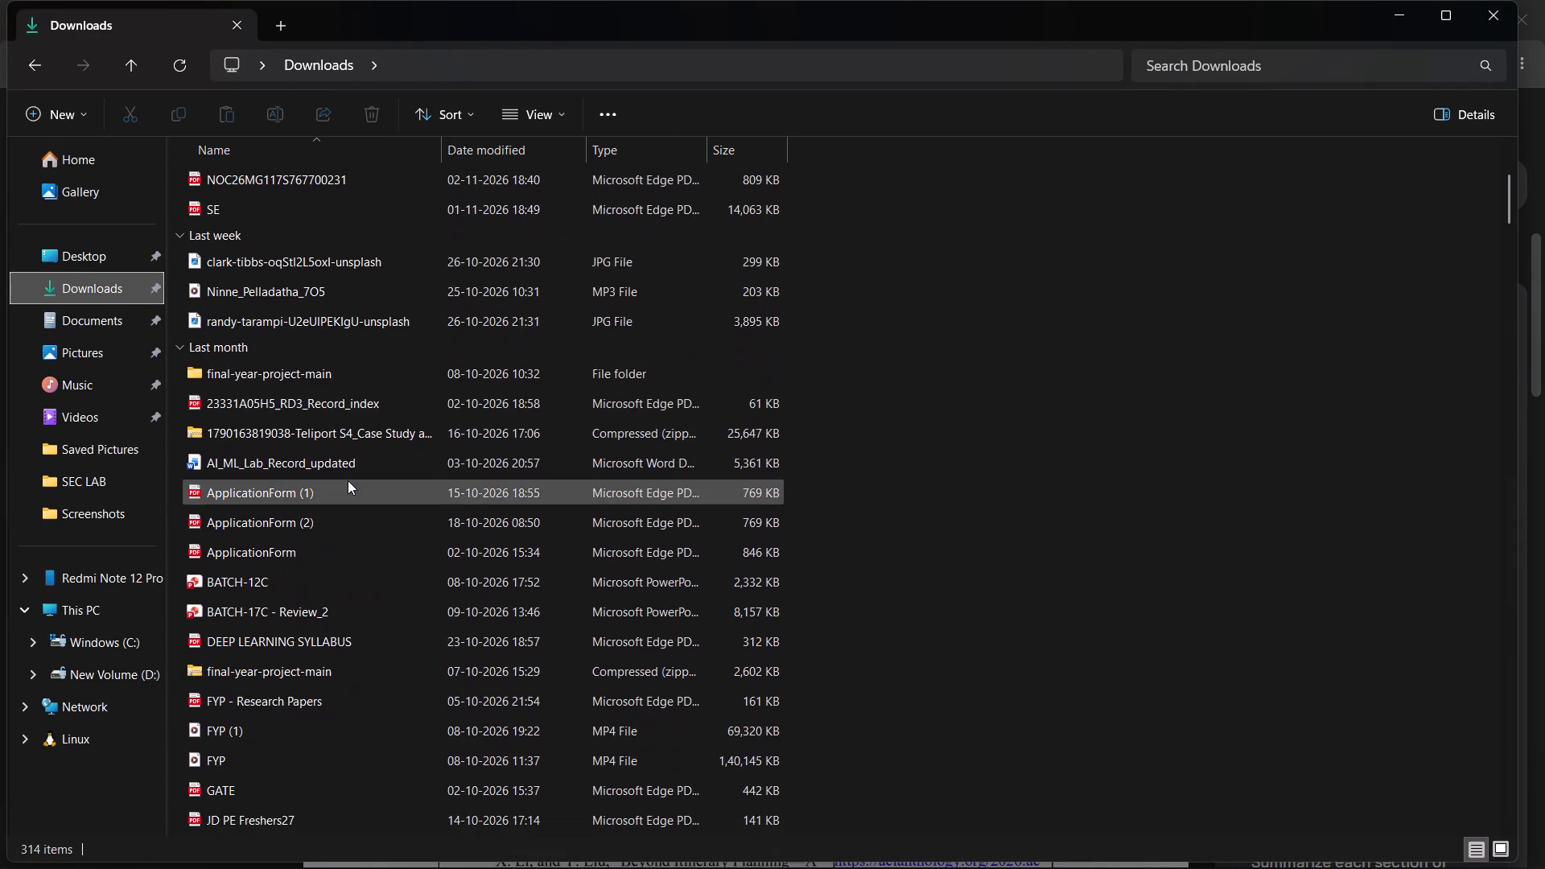
scroll(348, 480, "down", 4)
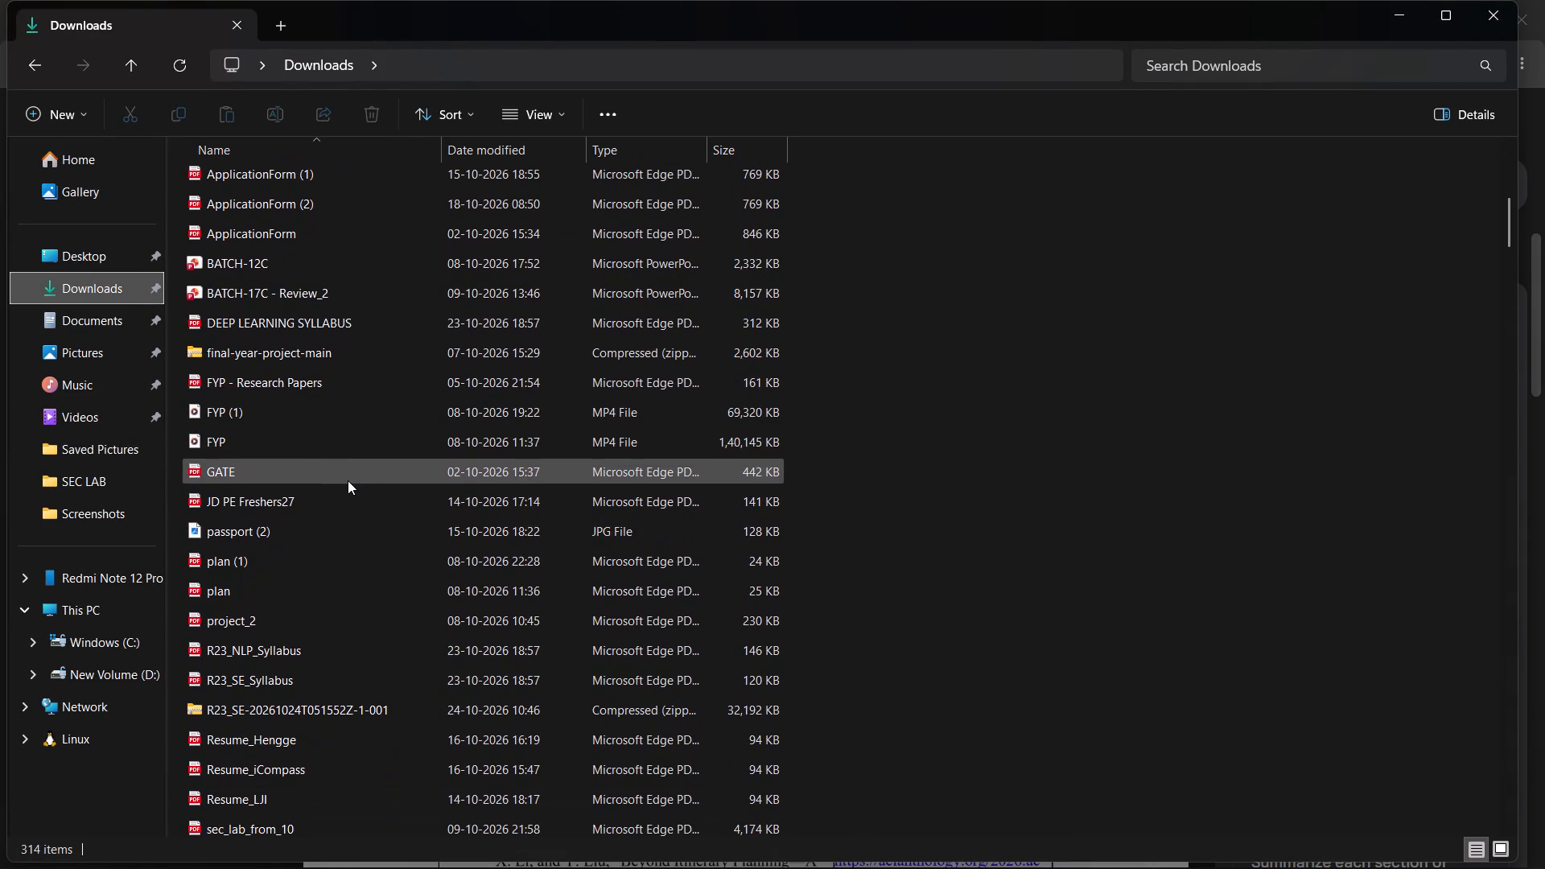
left_click(1161, 74)
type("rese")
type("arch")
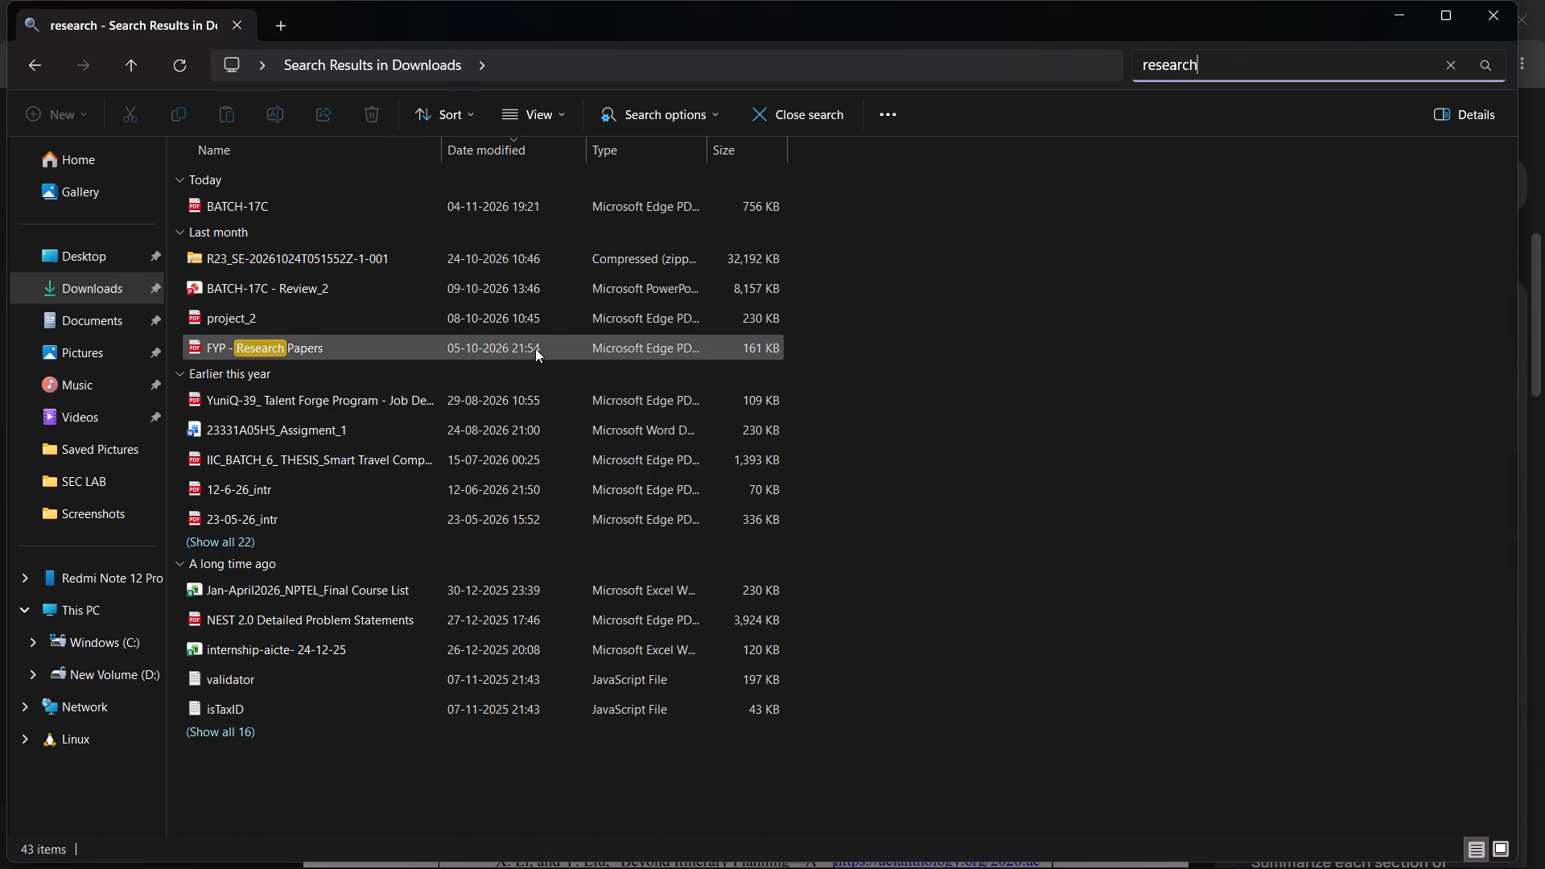
left_click(1454, 64)
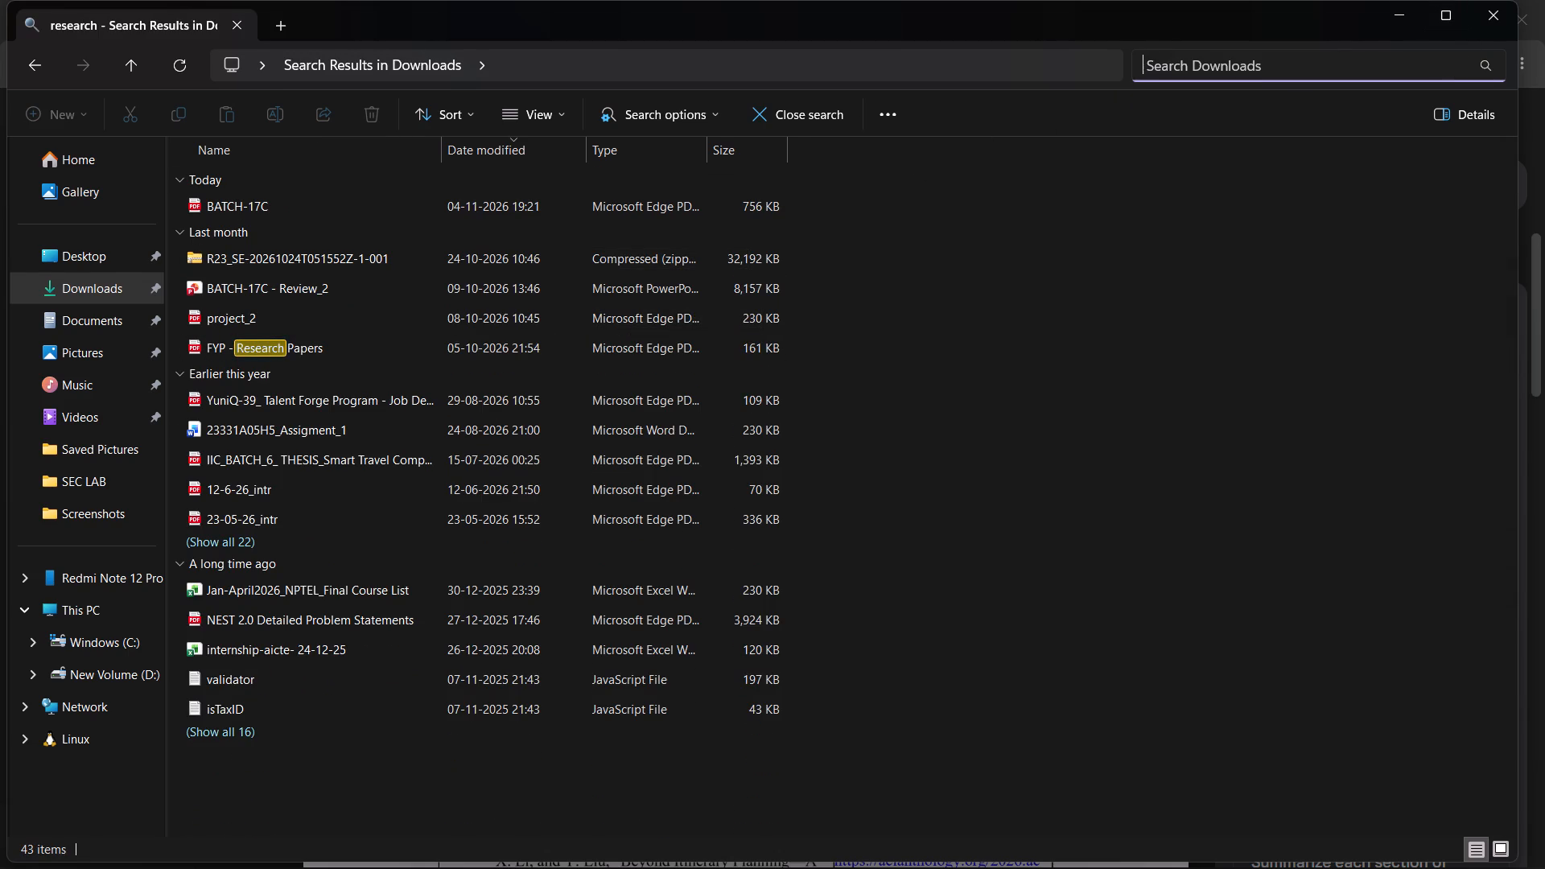
left_click(1397, 16)
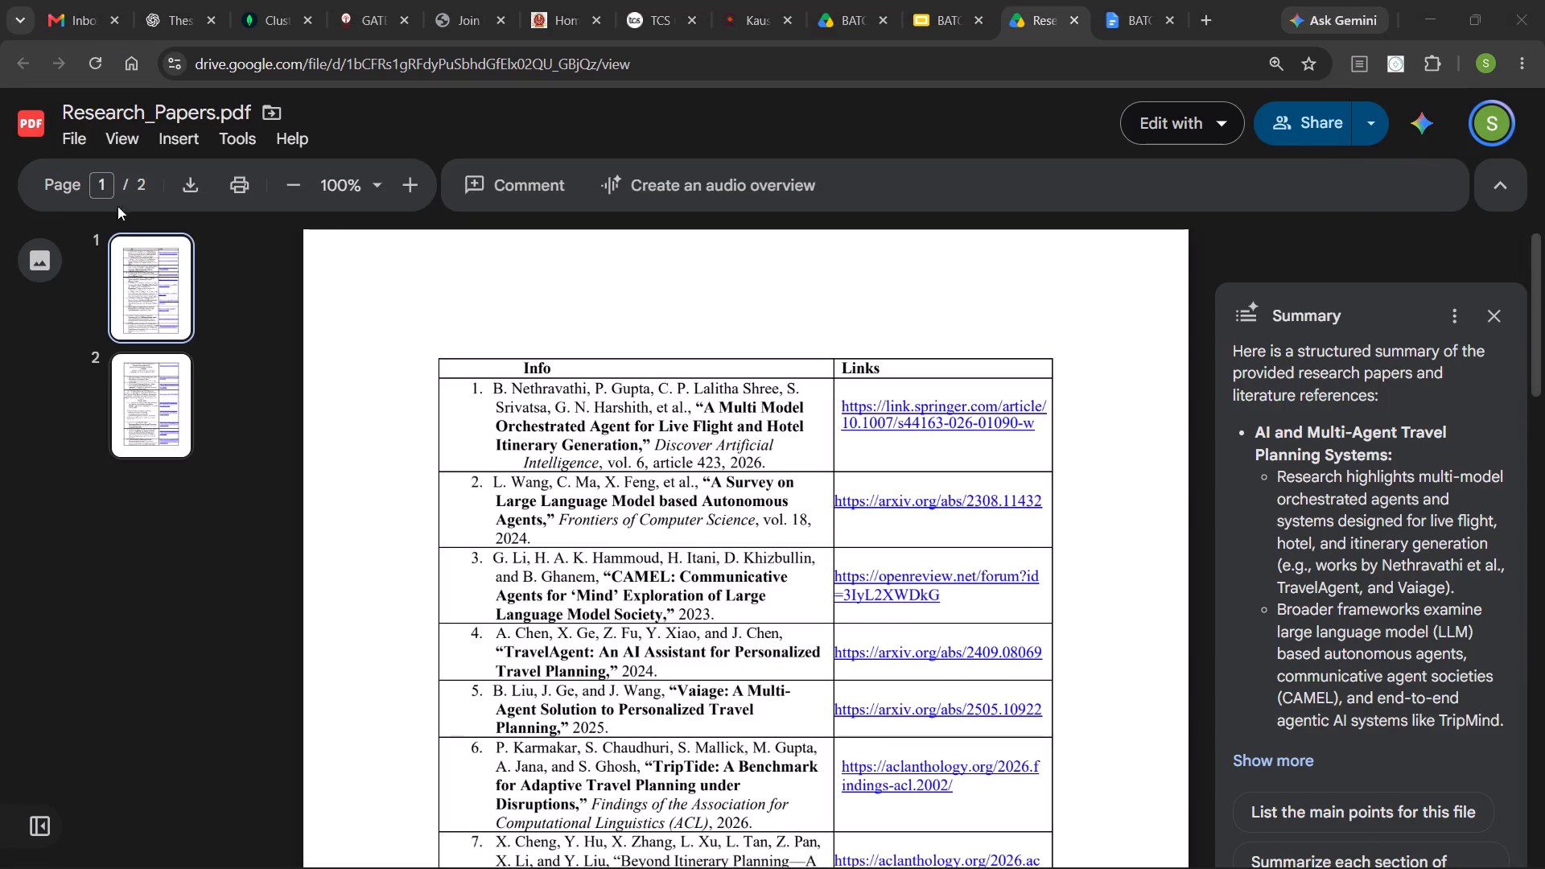
Download Research_Papers.pdf from Drive and close the AI summary beside the document.
left_click(84, 134)
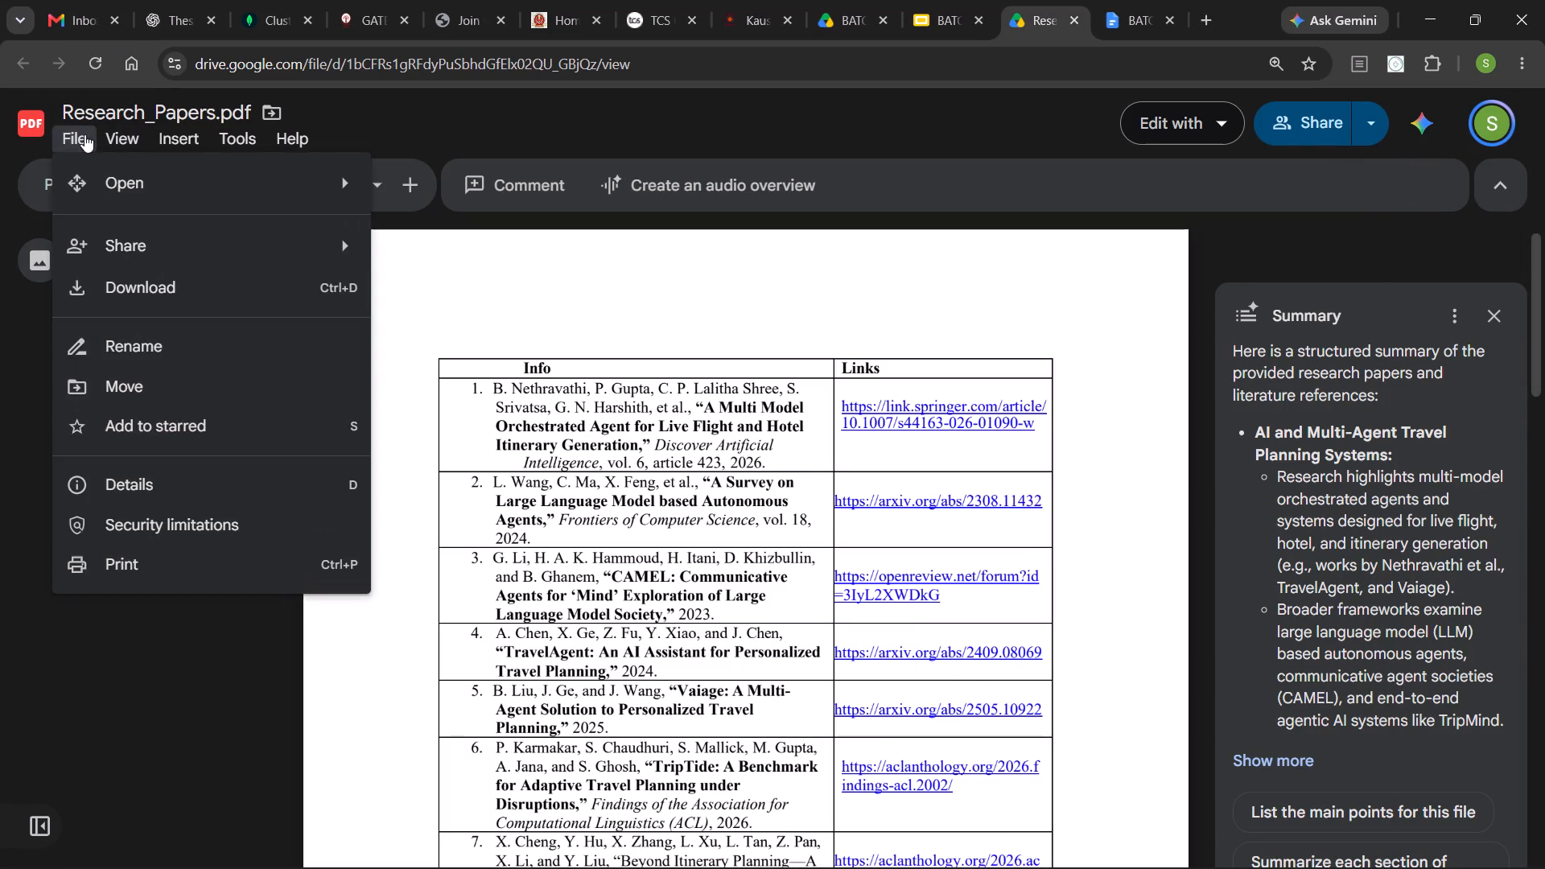
left_click(240, 285)
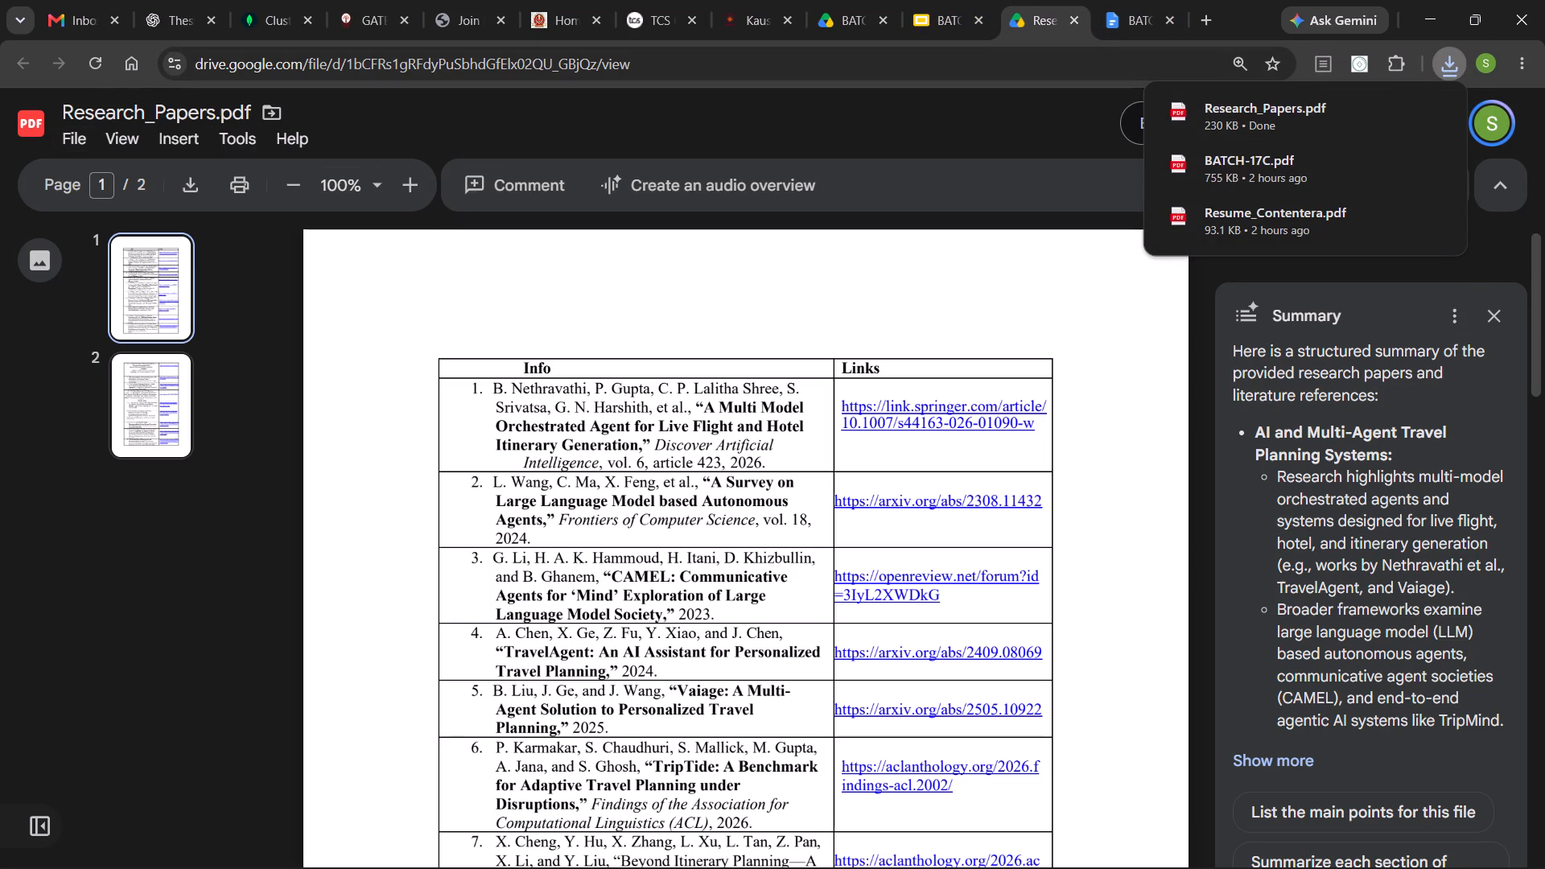
left_click(1044, 121)
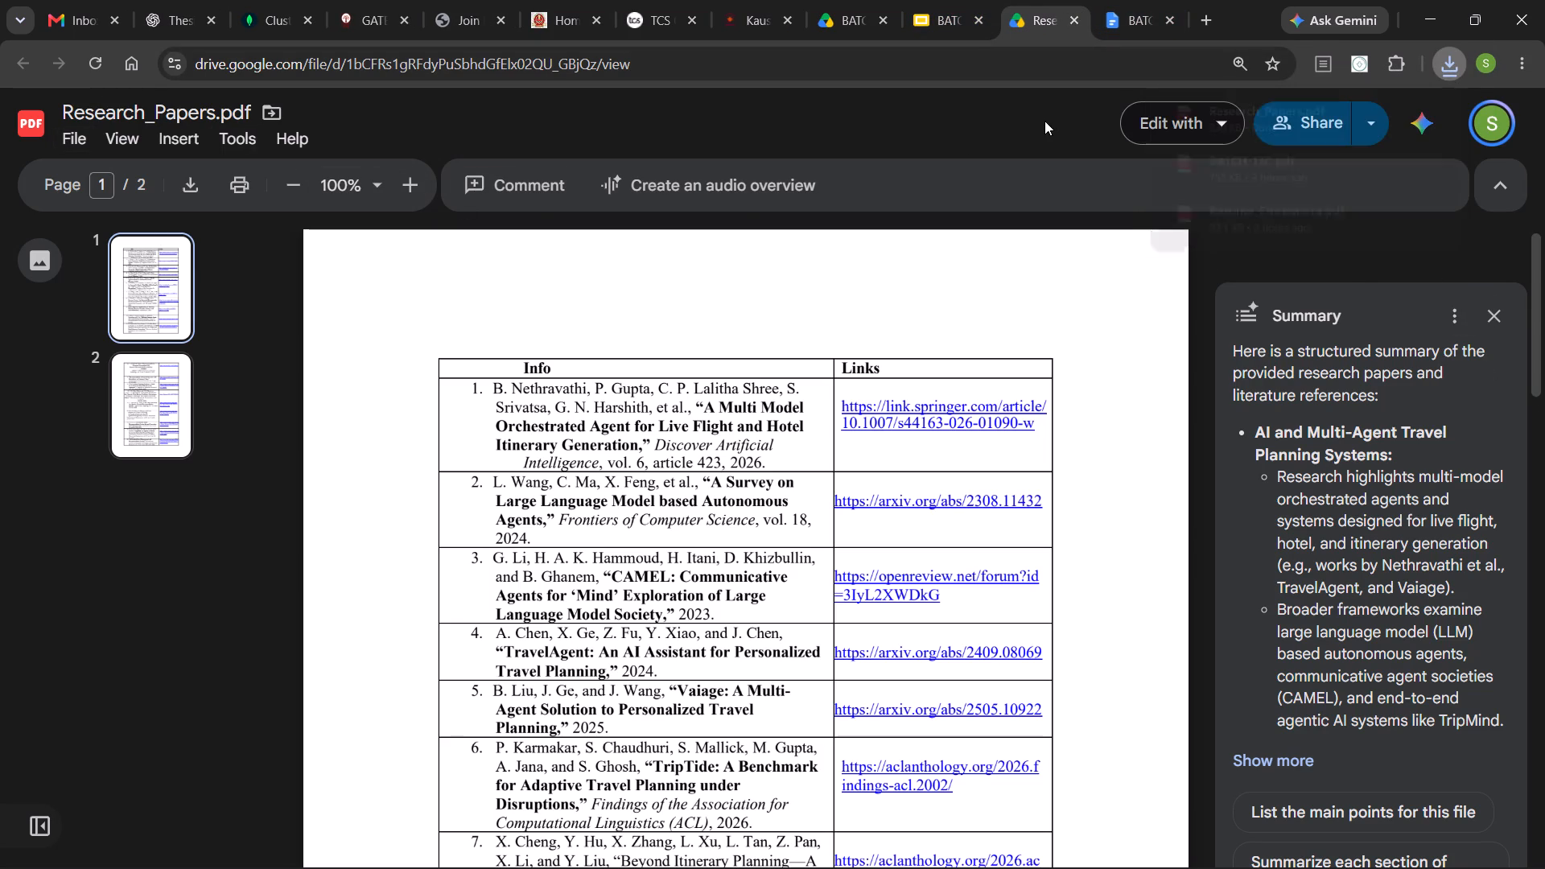
left_click(1496, 310)
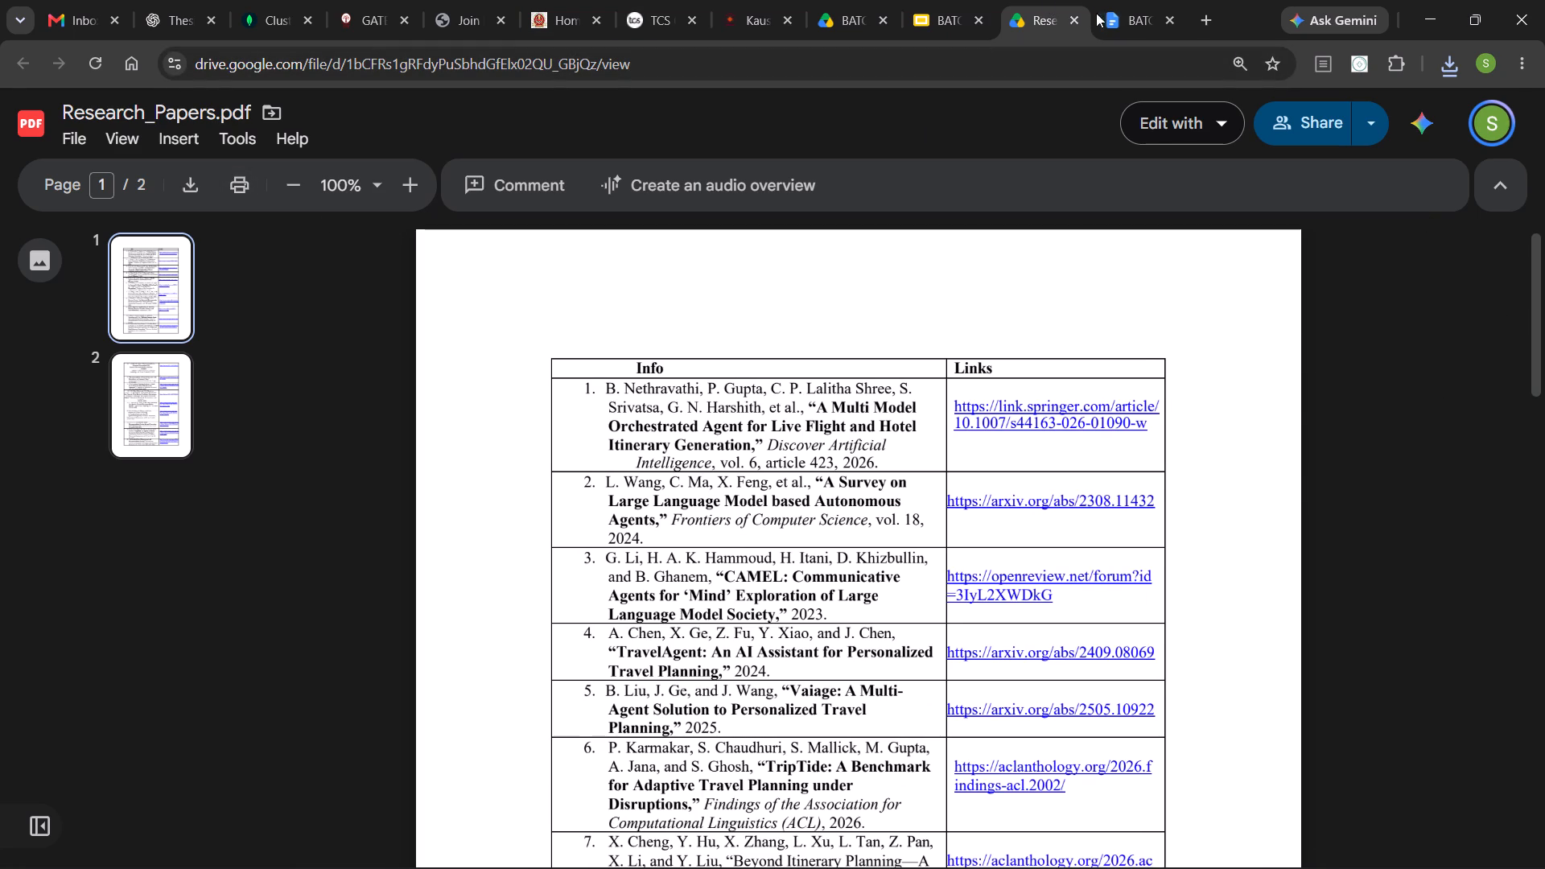
left_click(365, 475)
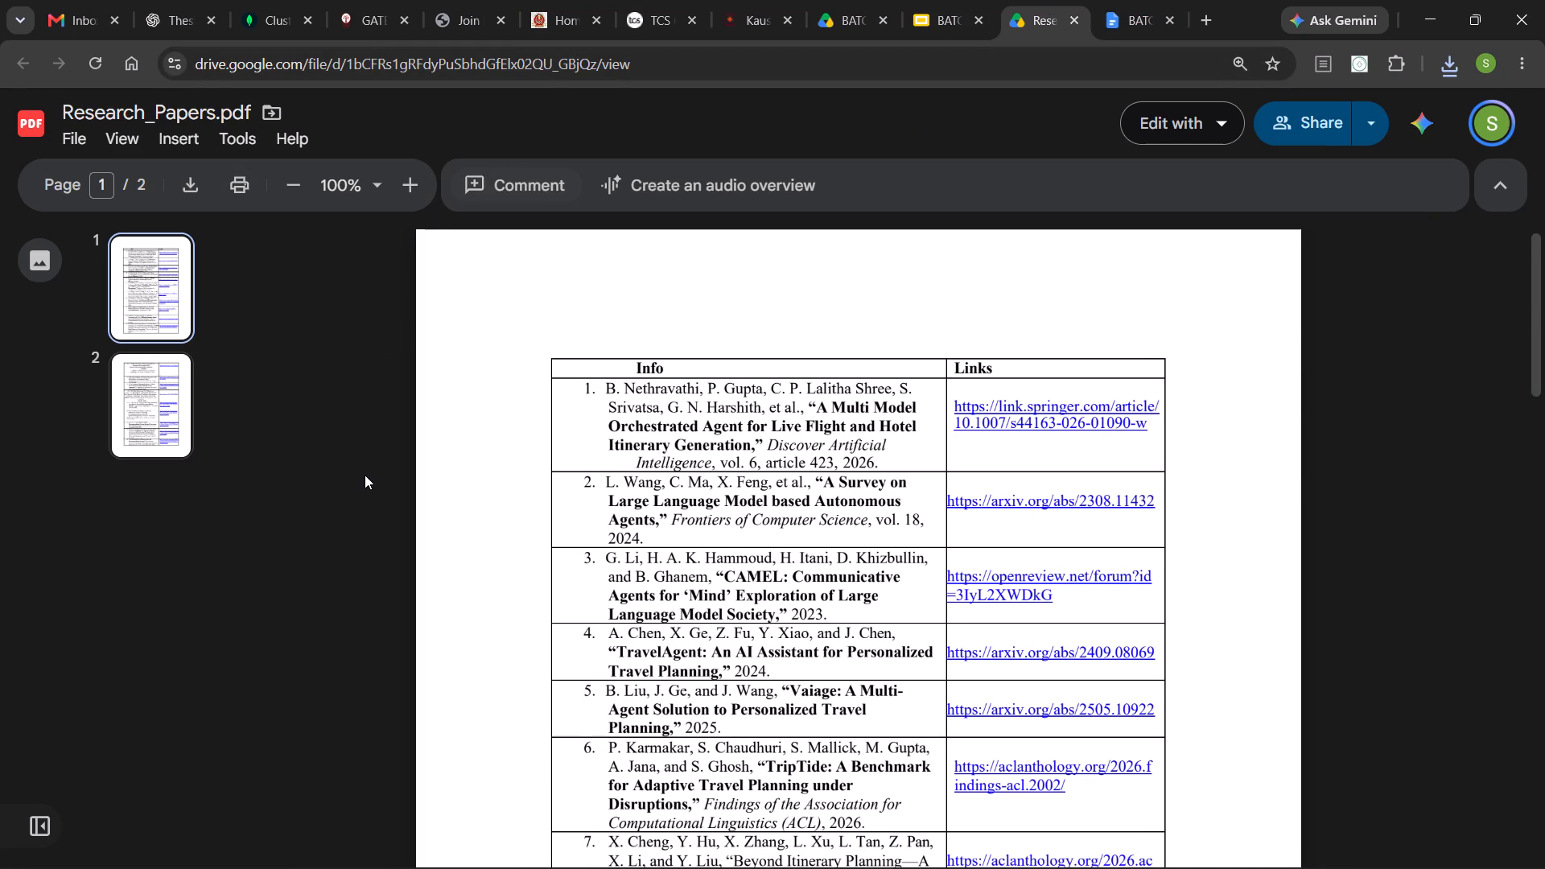
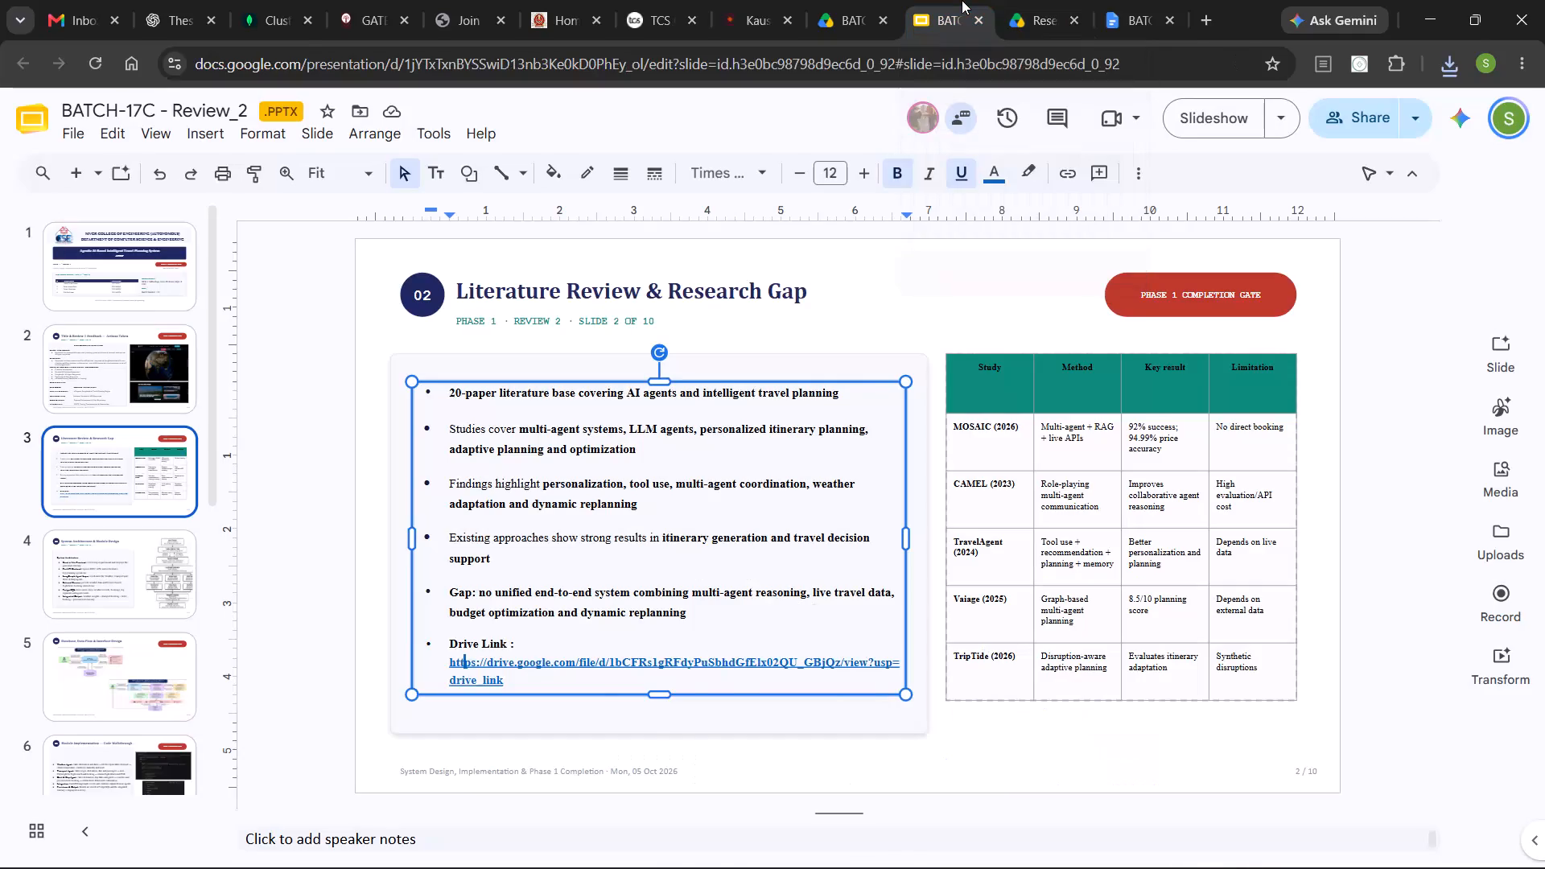
Switch back to Research_Papers.pdf and view the paper references and links on its first page.
left_click(1080, 0)
scroll(866, 398, "right", 10)
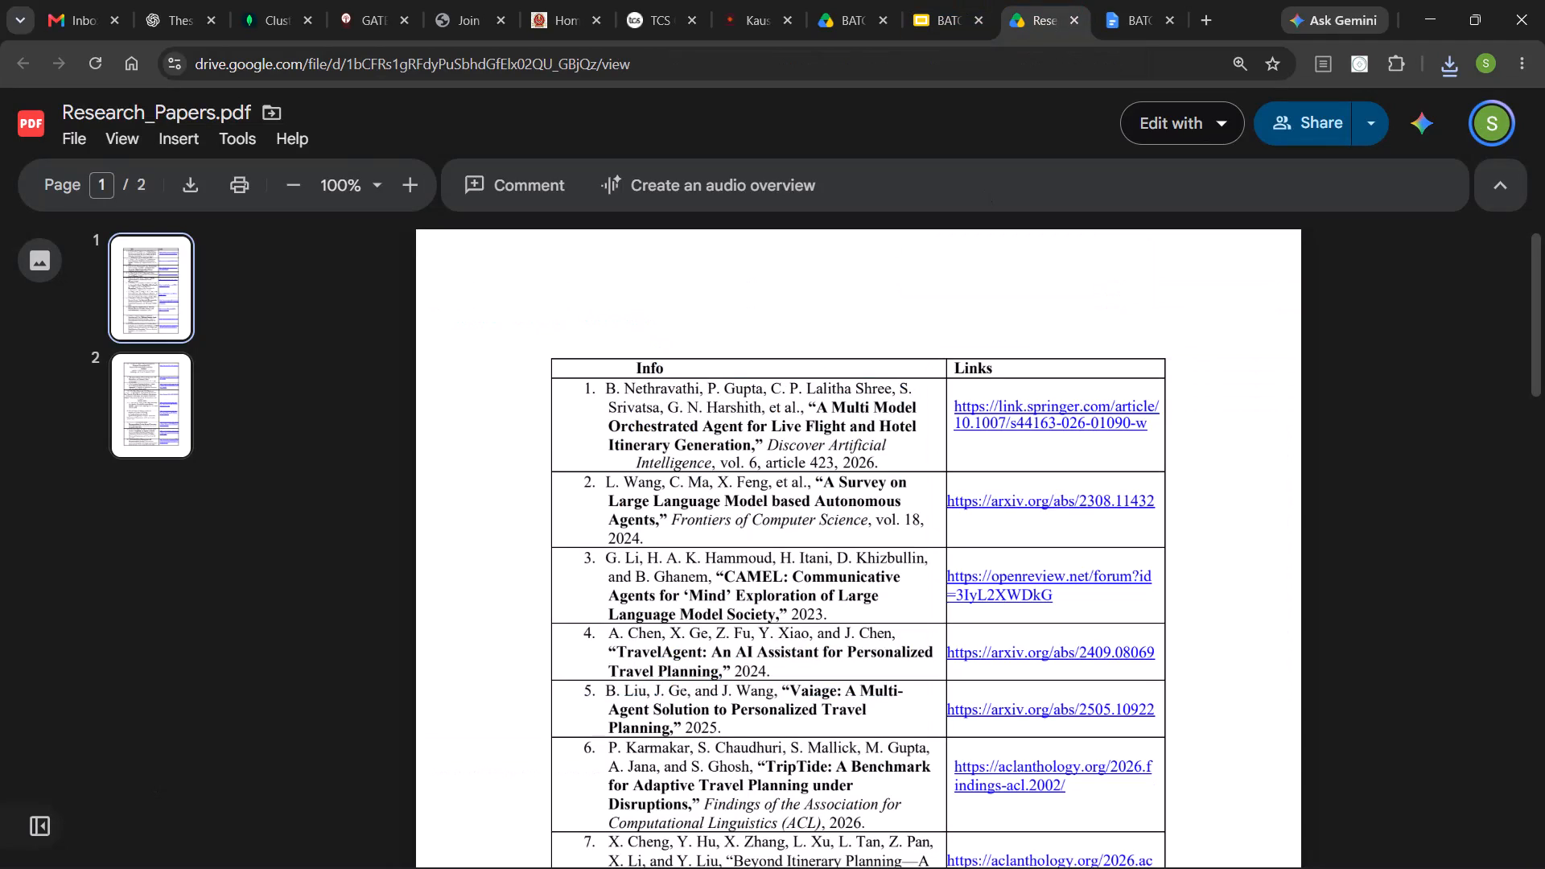
left_click(1516, 169)
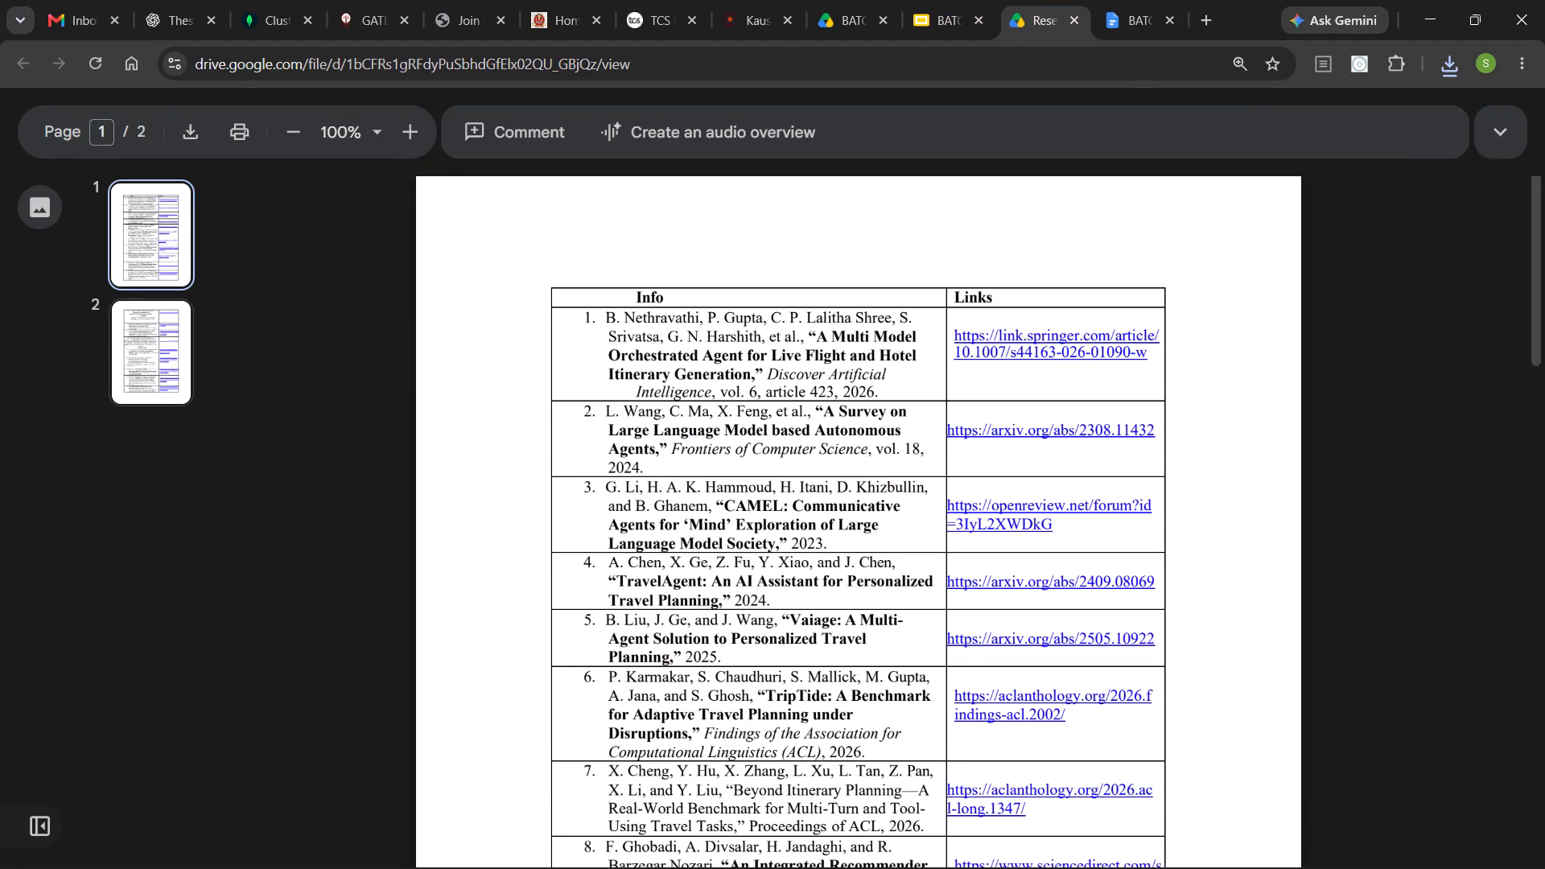
scroll(452, 242, "up", 7)
left_click(1486, 123)
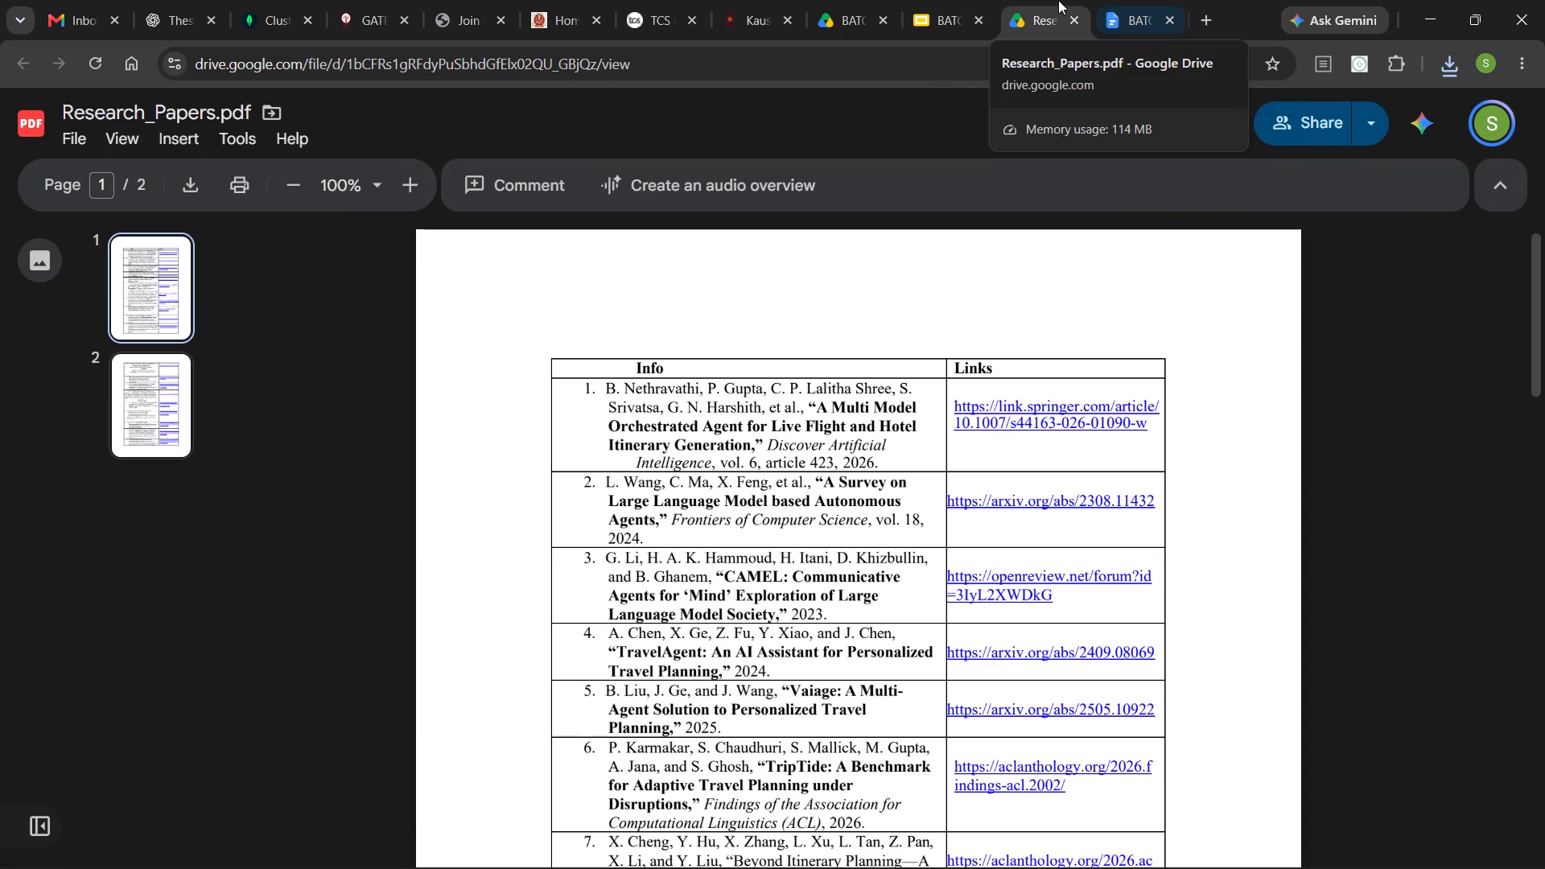
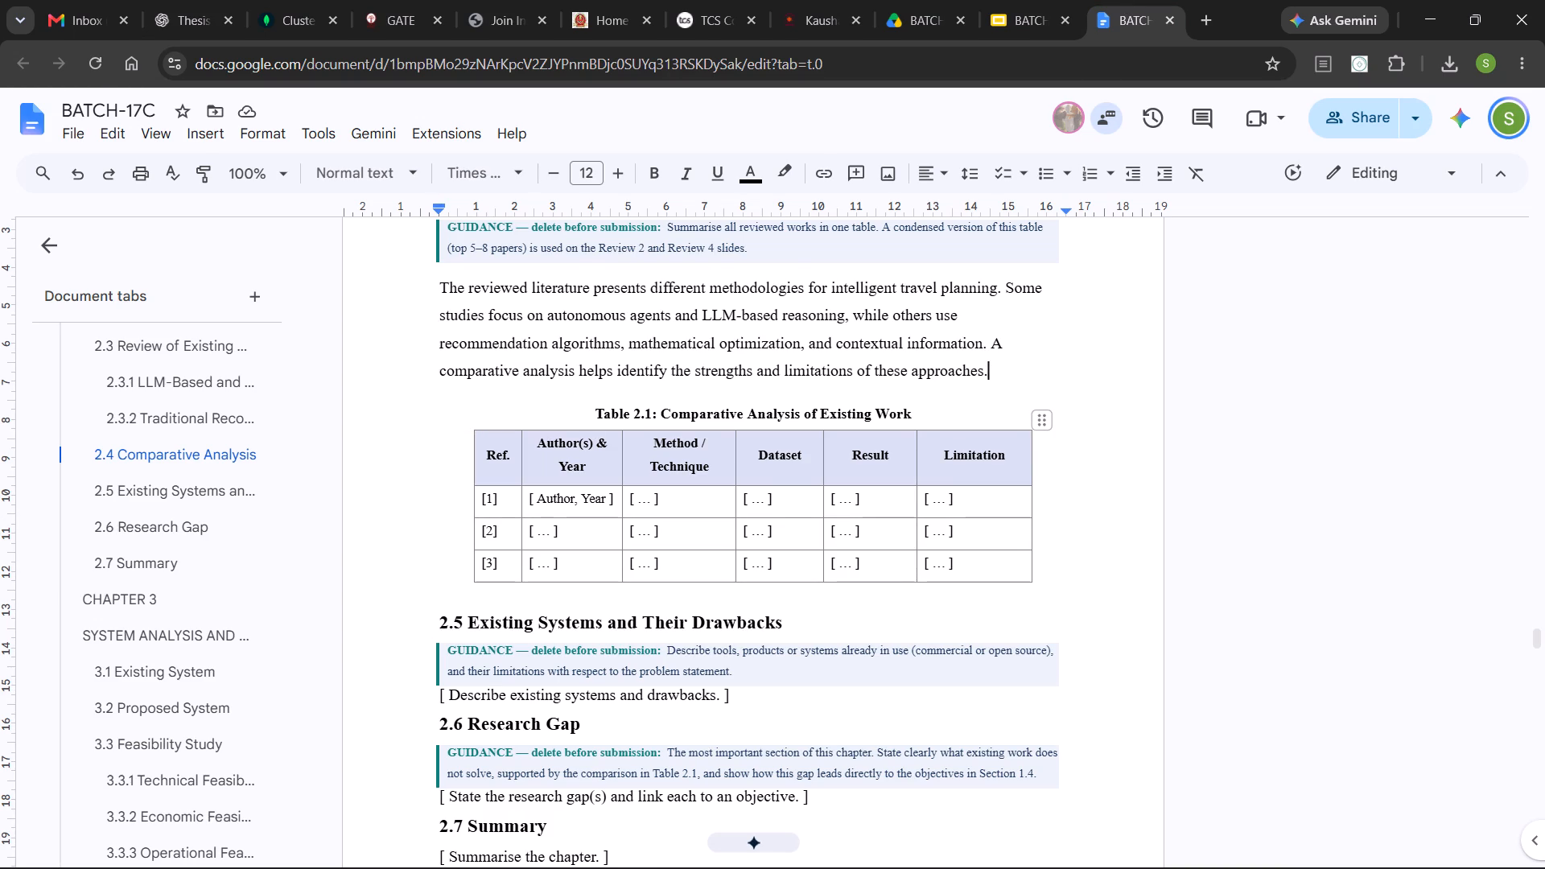
left_click_drag(987, 566, 546, 474)
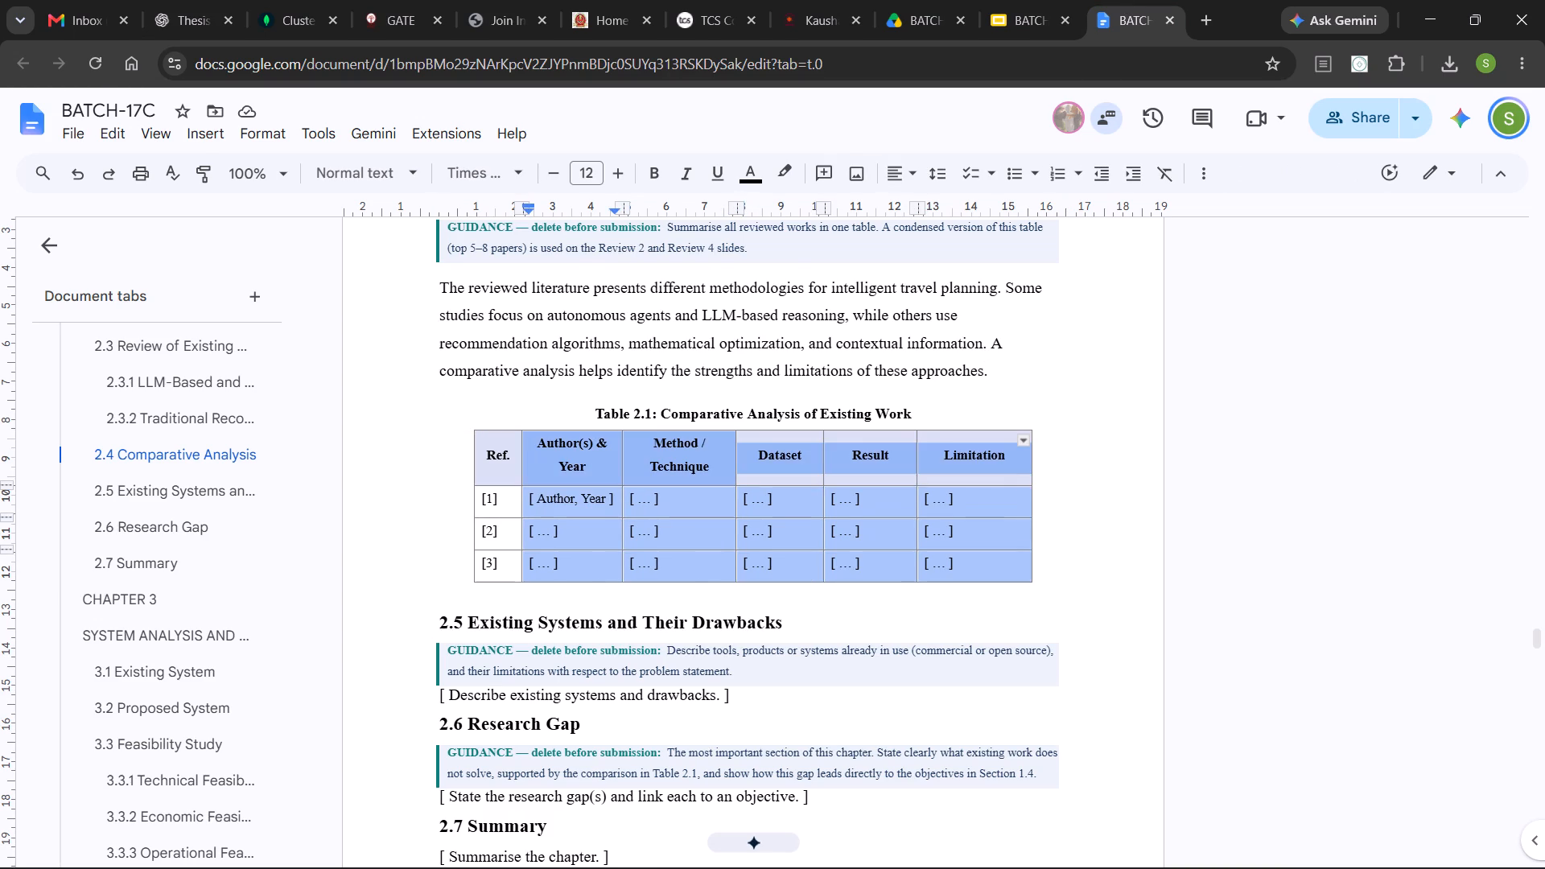
left_click_drag(546, 474, 484, 448)
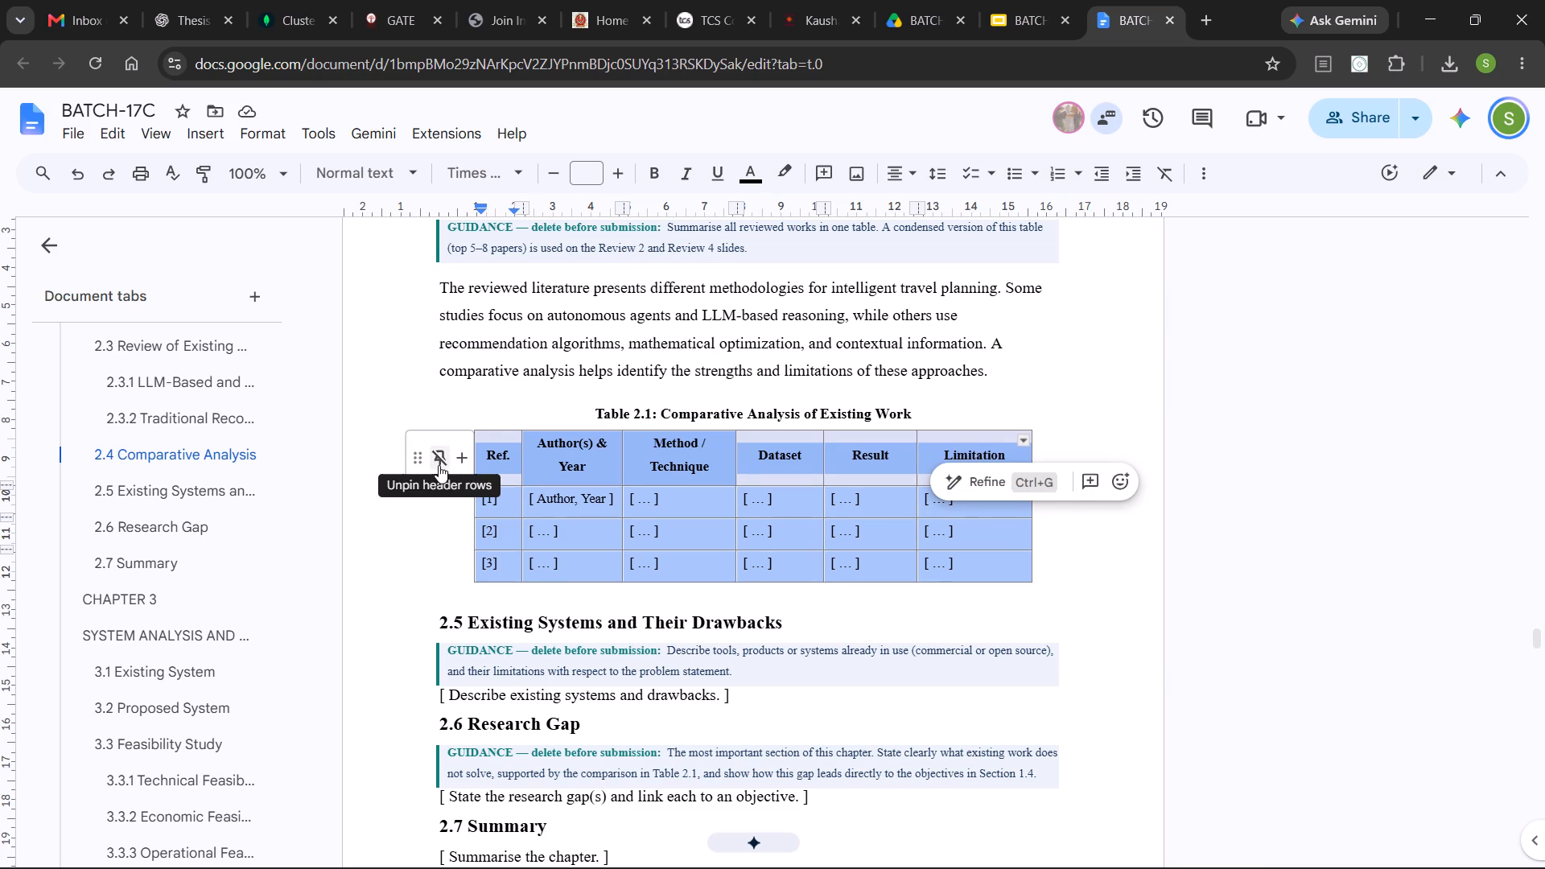
left_click(978, 575)
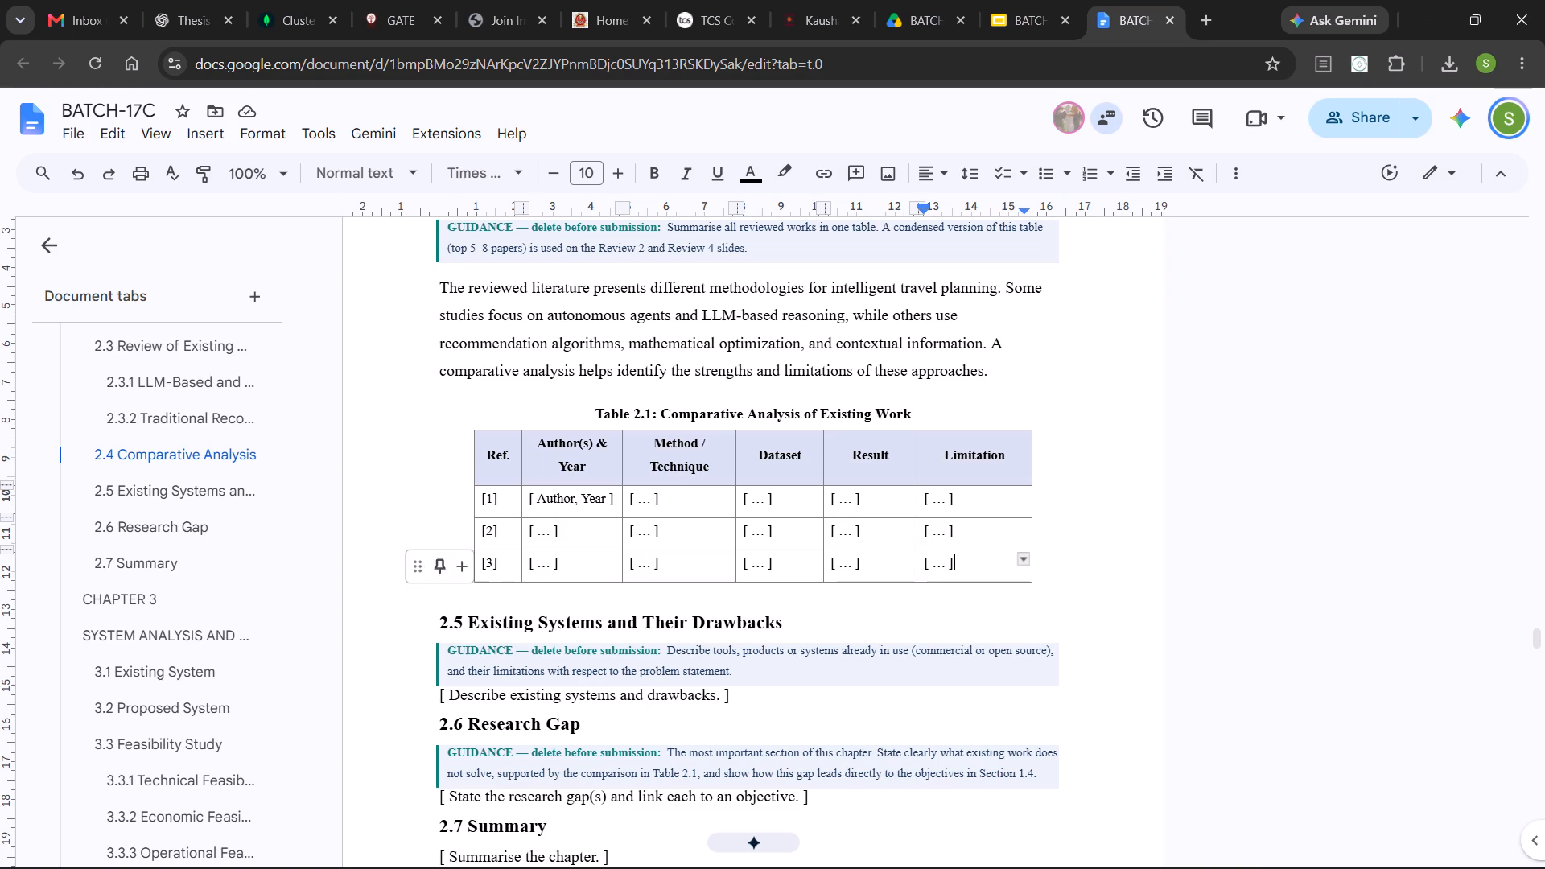
left_click(1026, 558)
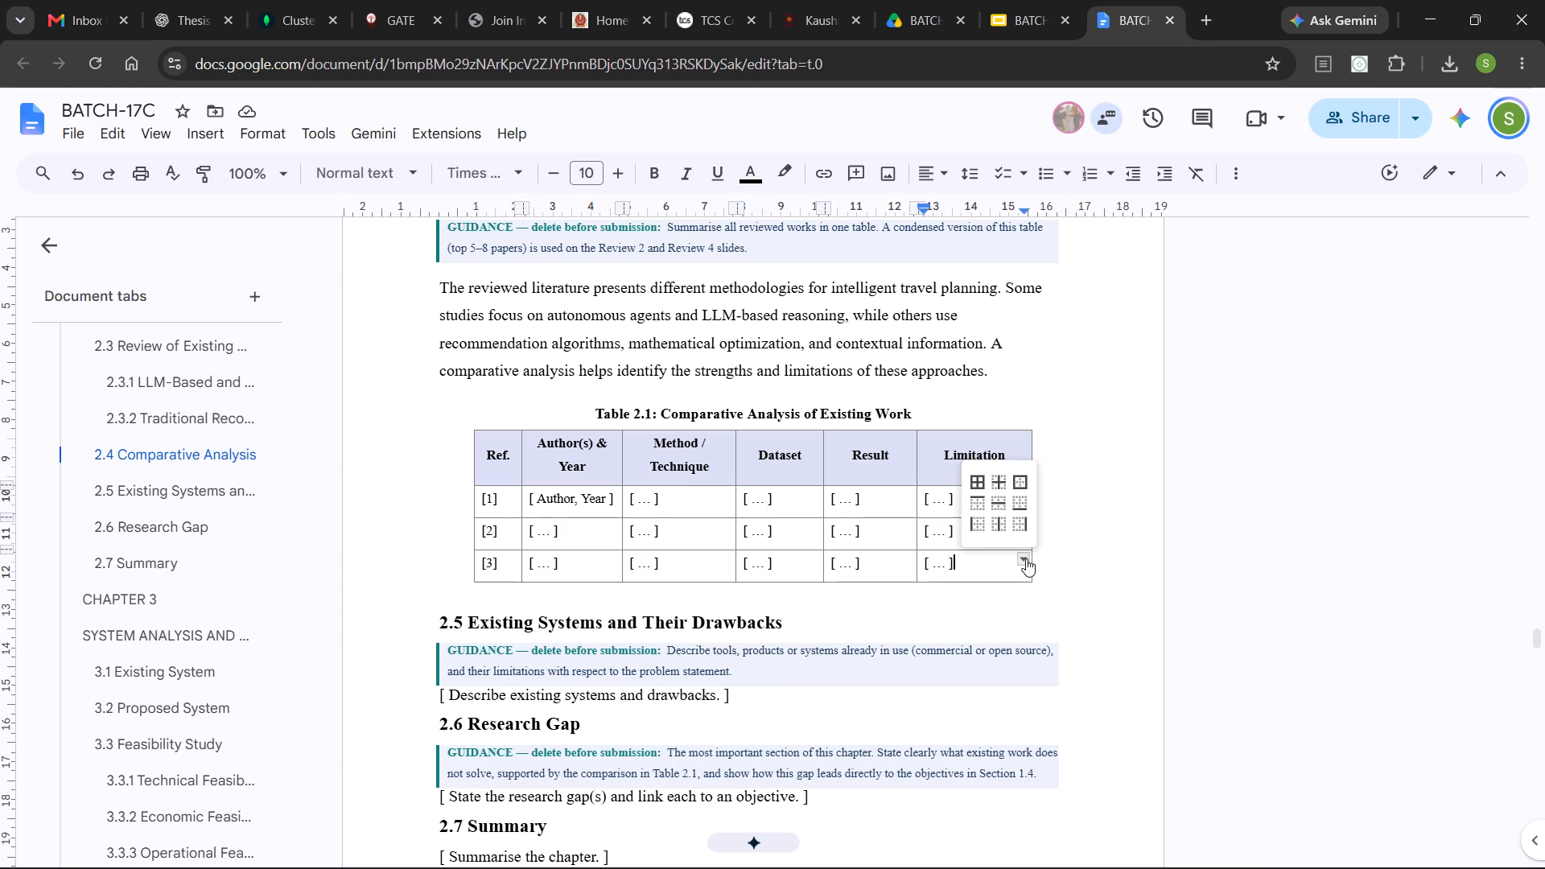
left_click(463, 562)
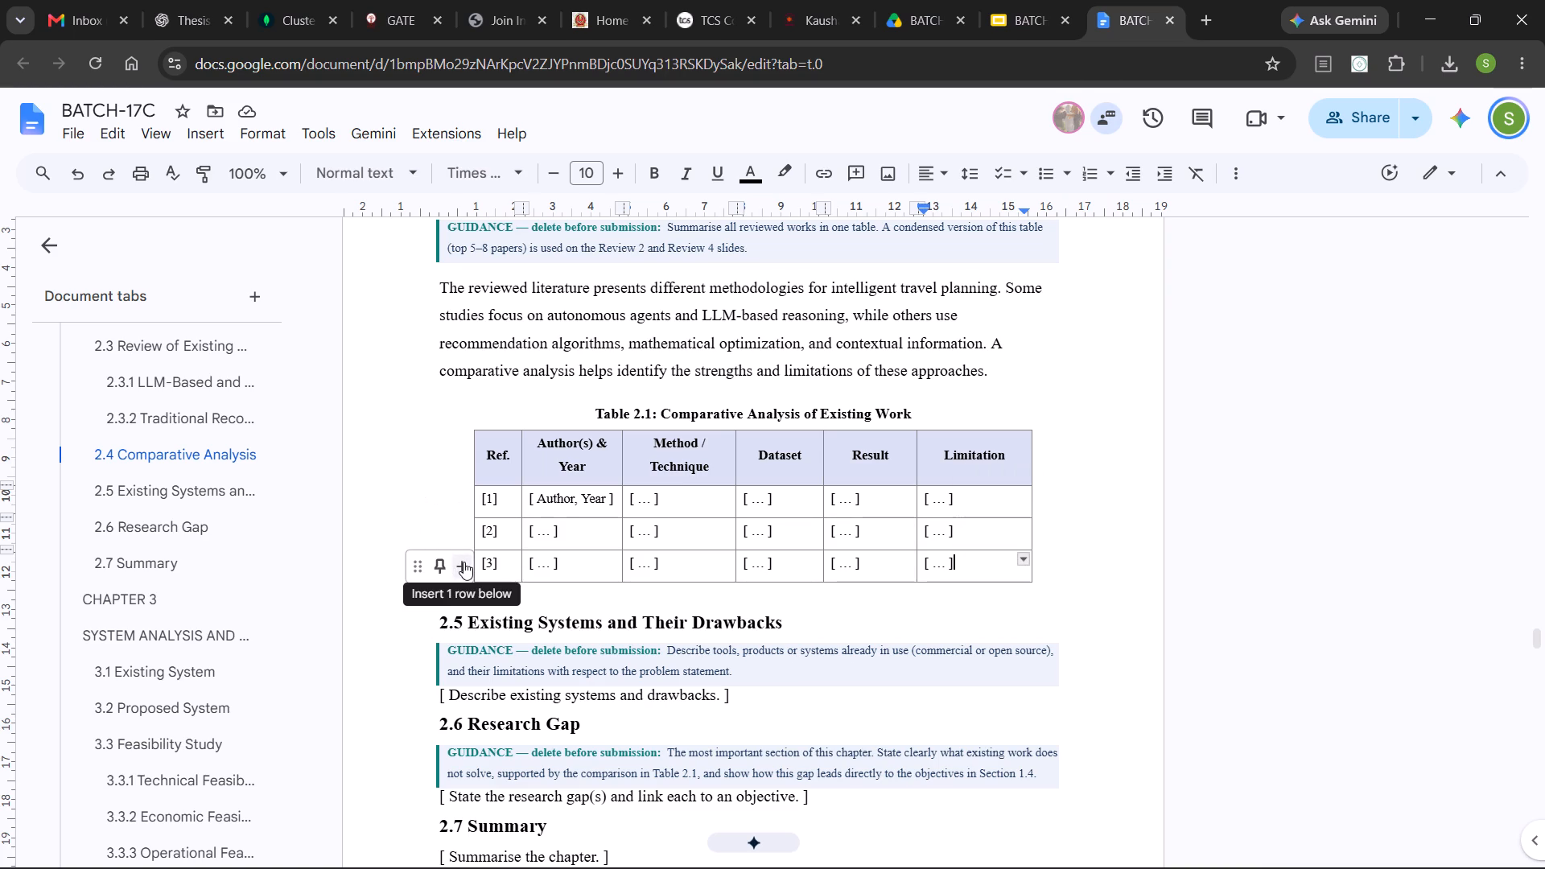
left_click(464, 599)
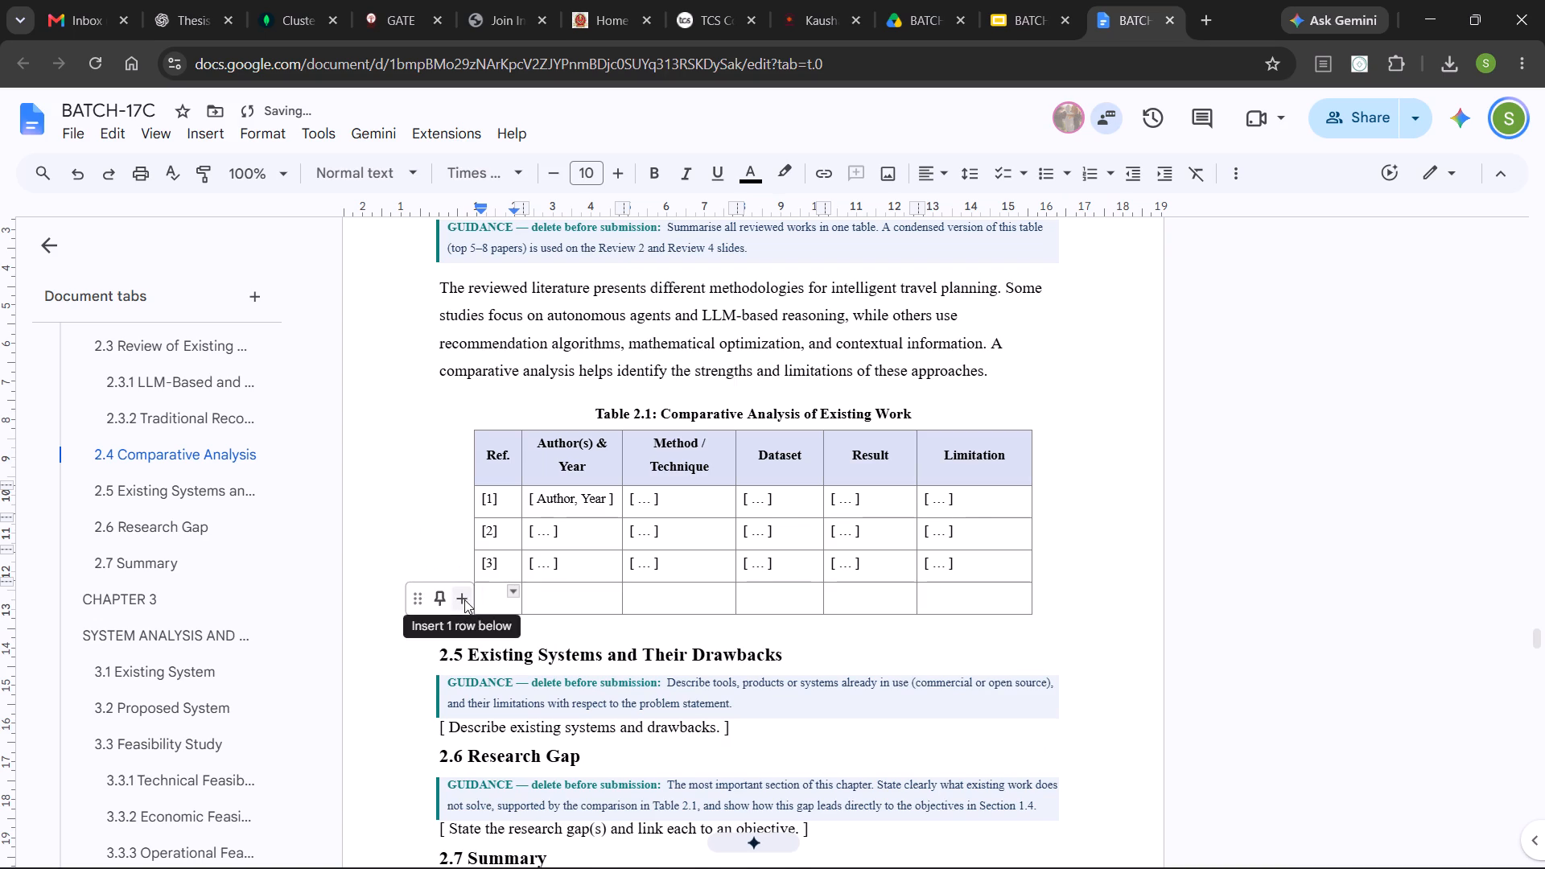
left_click(467, 634)
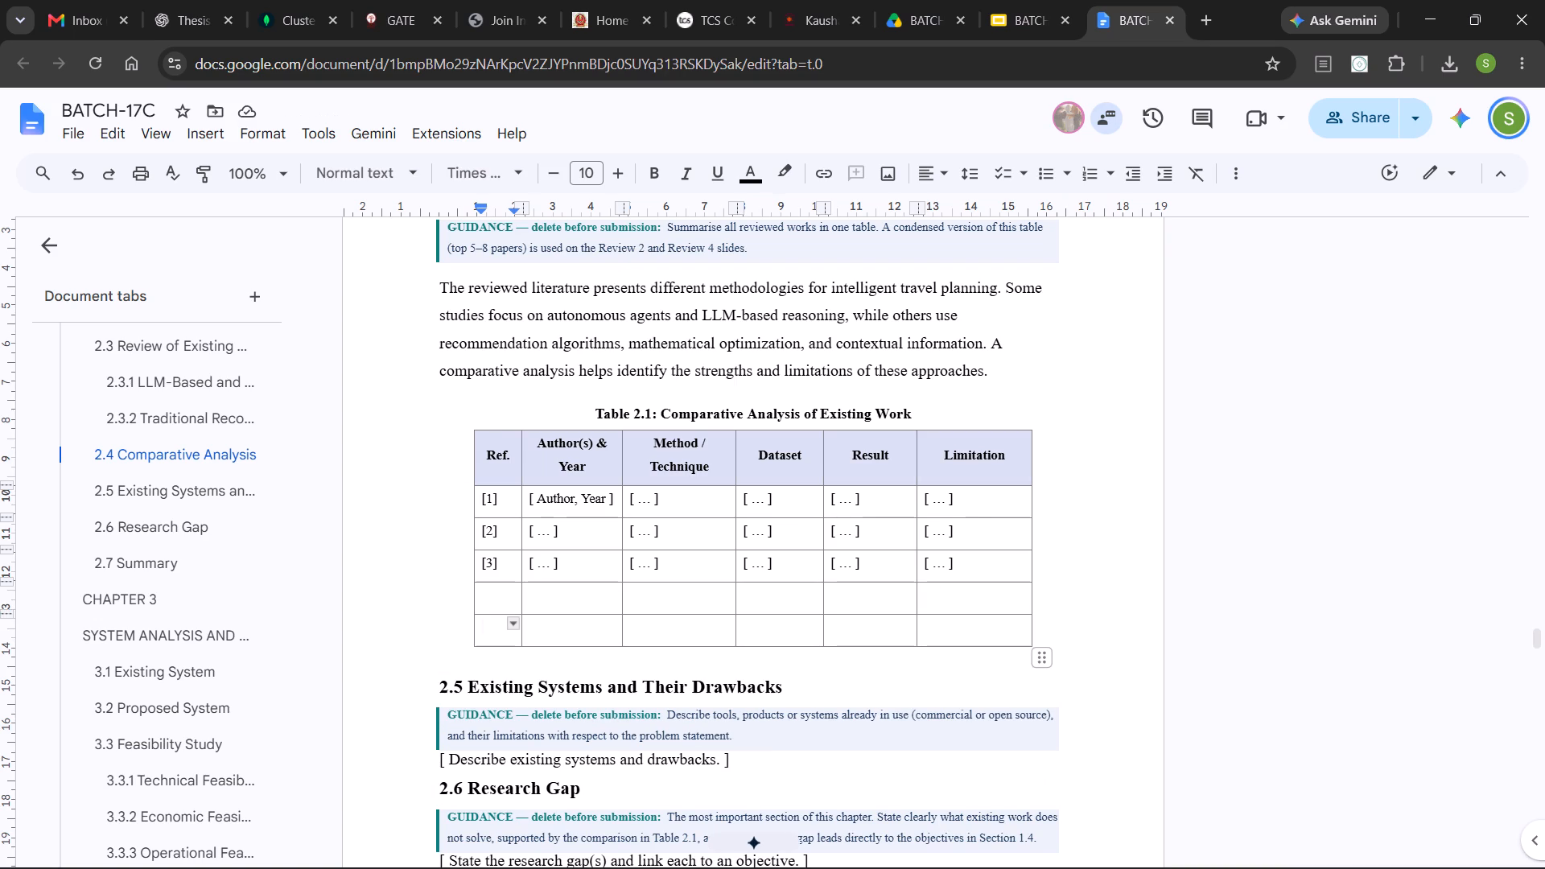
left_click(1046, 661)
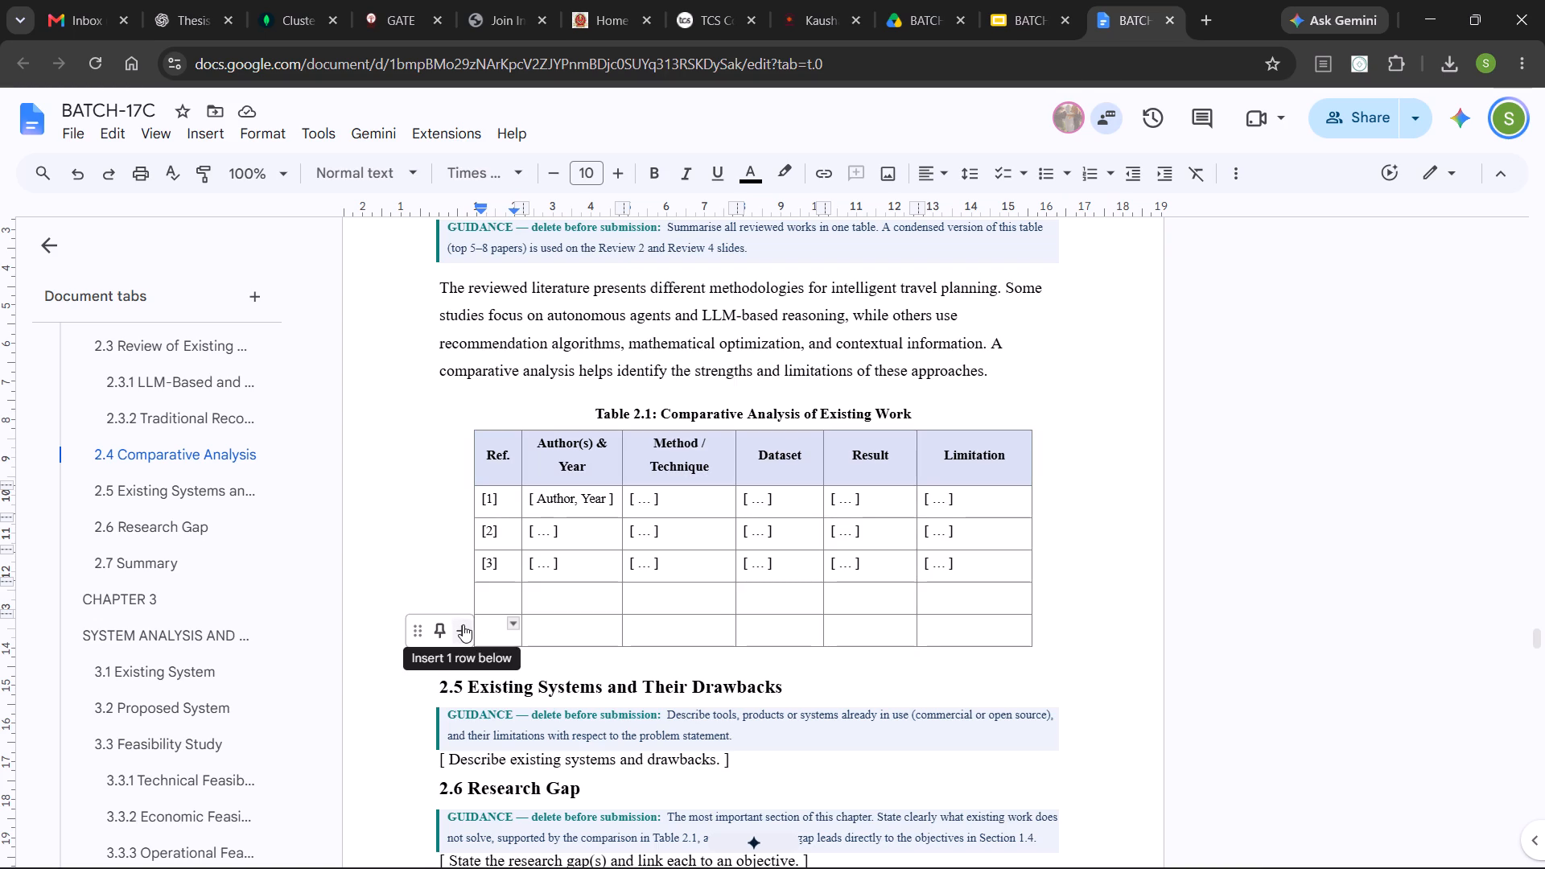
left_click(463, 624)
scroll(495, 669, "down", 1)
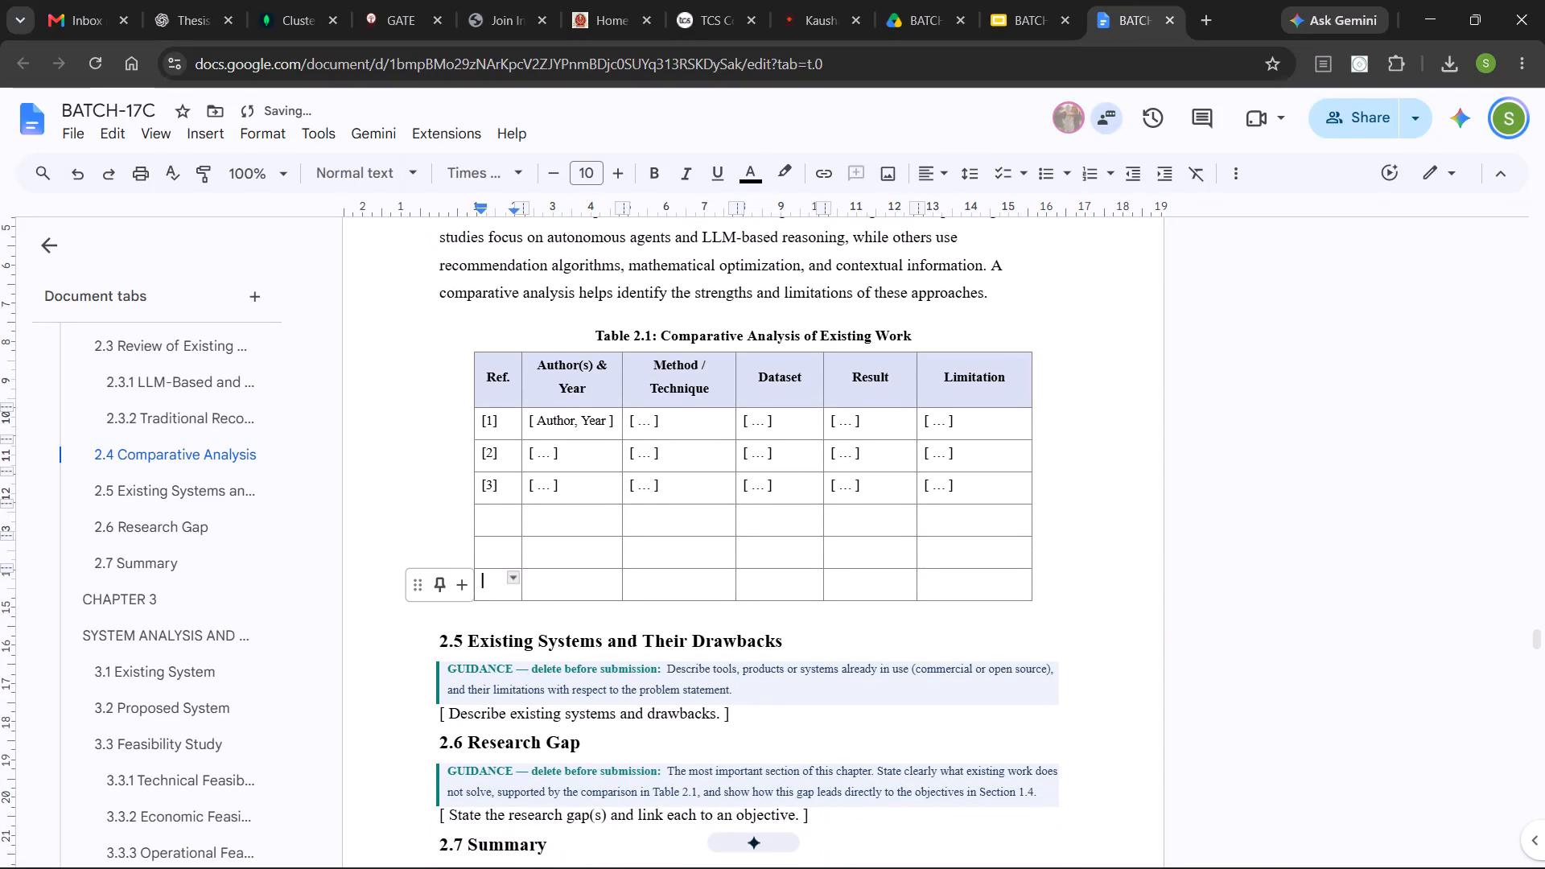
left_click(464, 581)
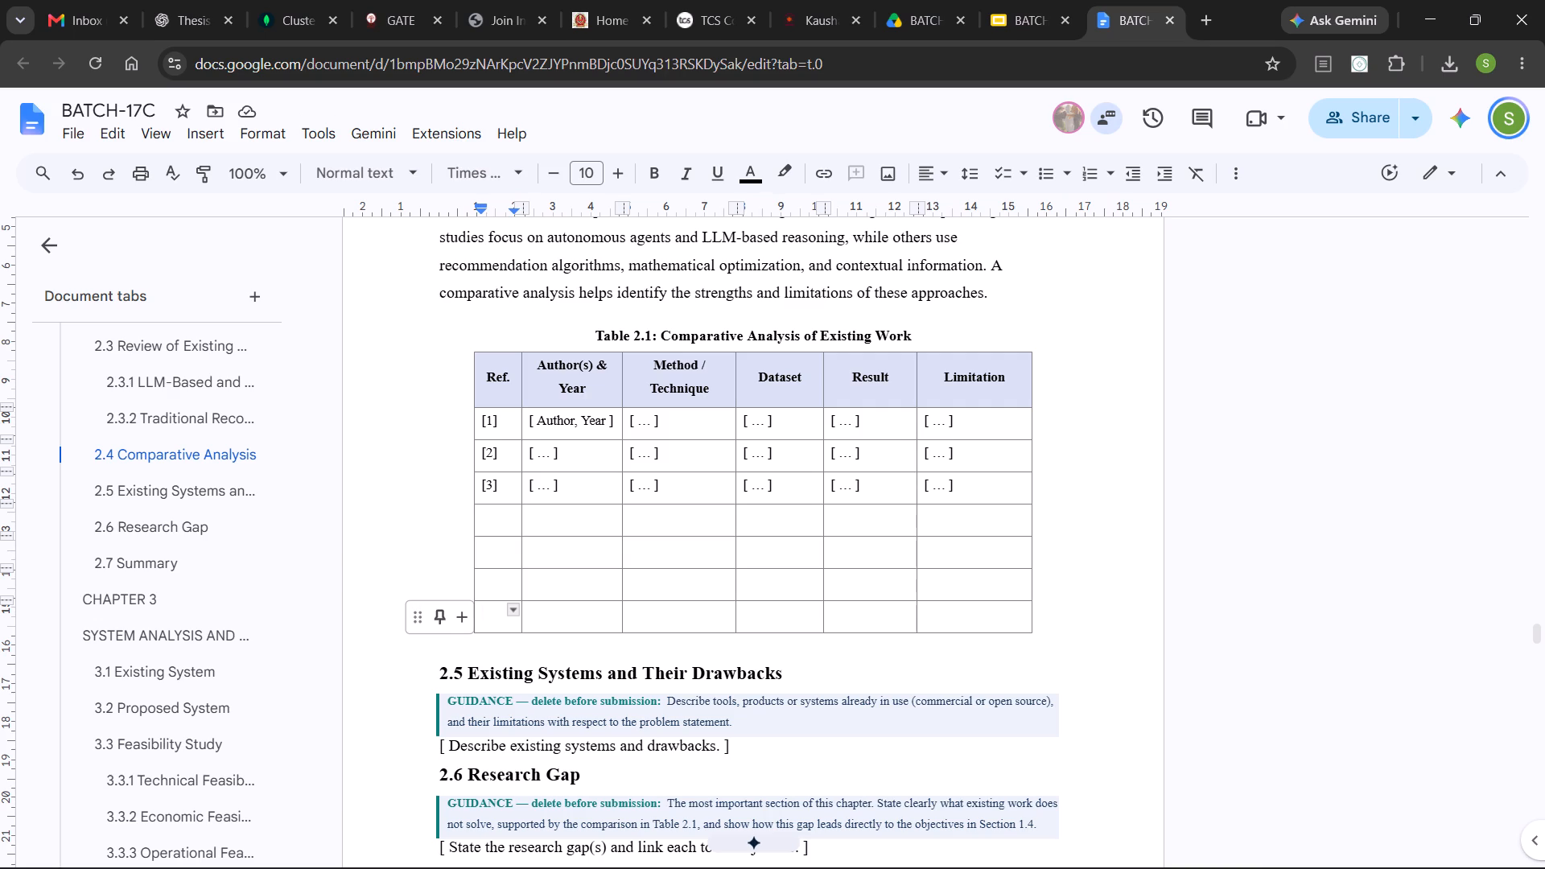
left_click(460, 617)
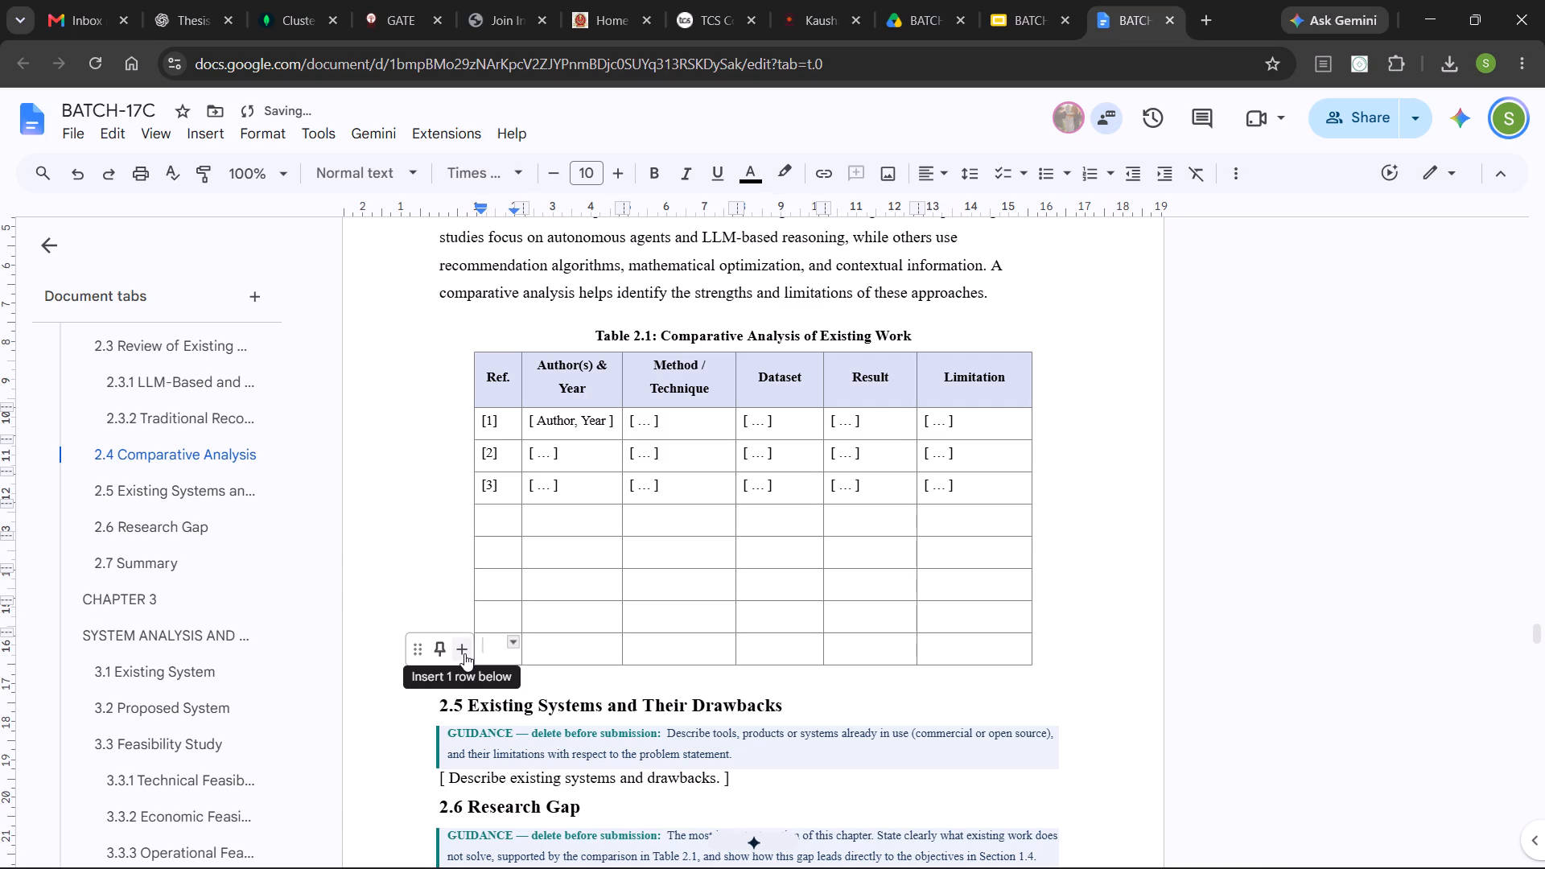
left_click(464, 653)
left_click(468, 687)
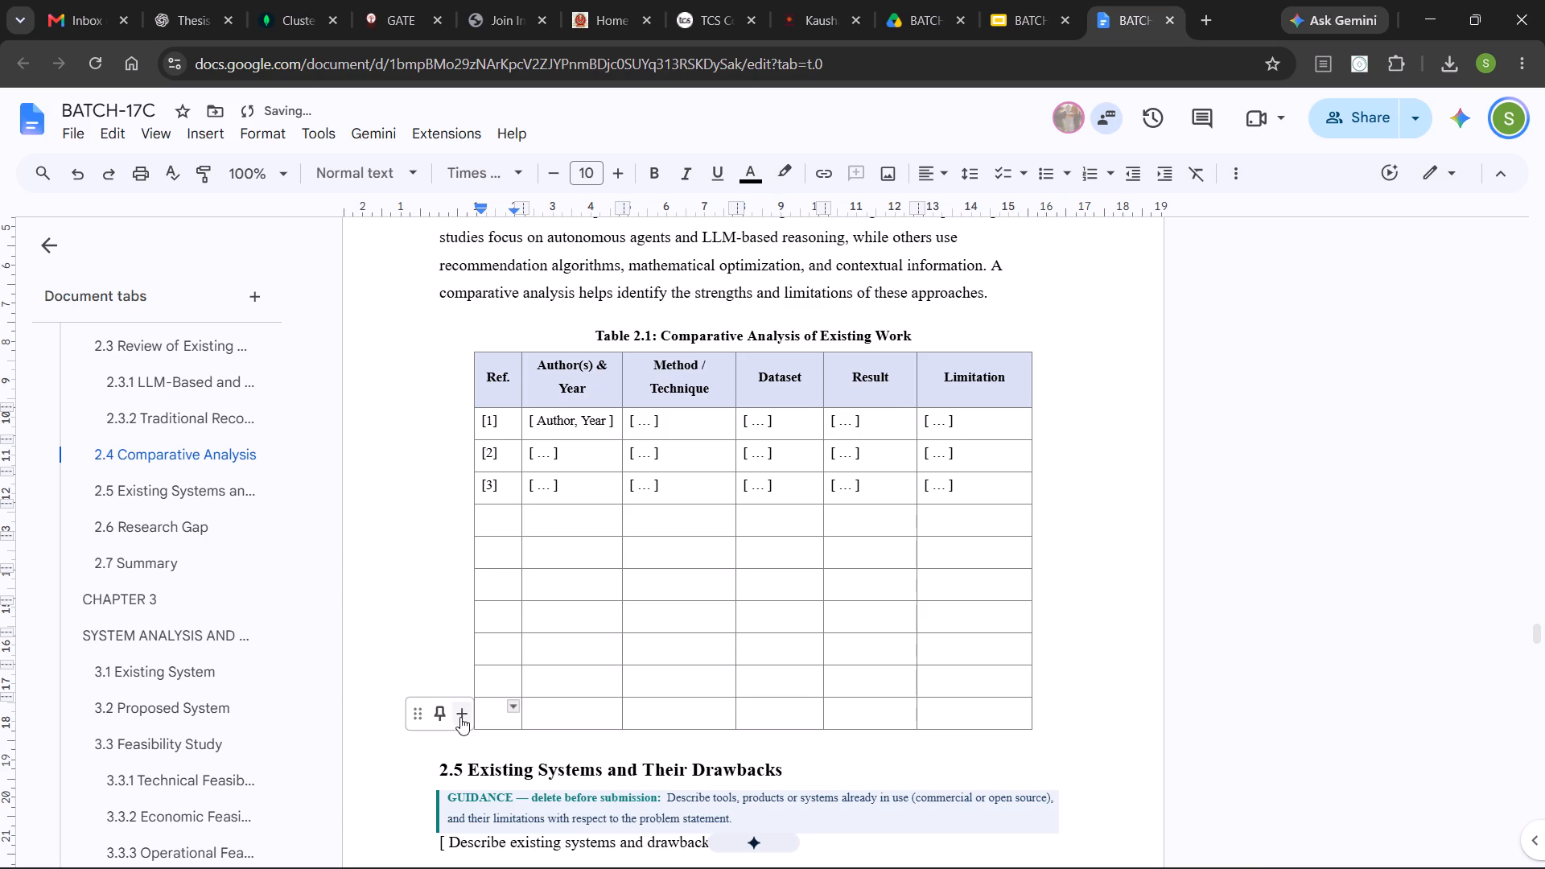
left_click(460, 717)
left_click(468, 756)
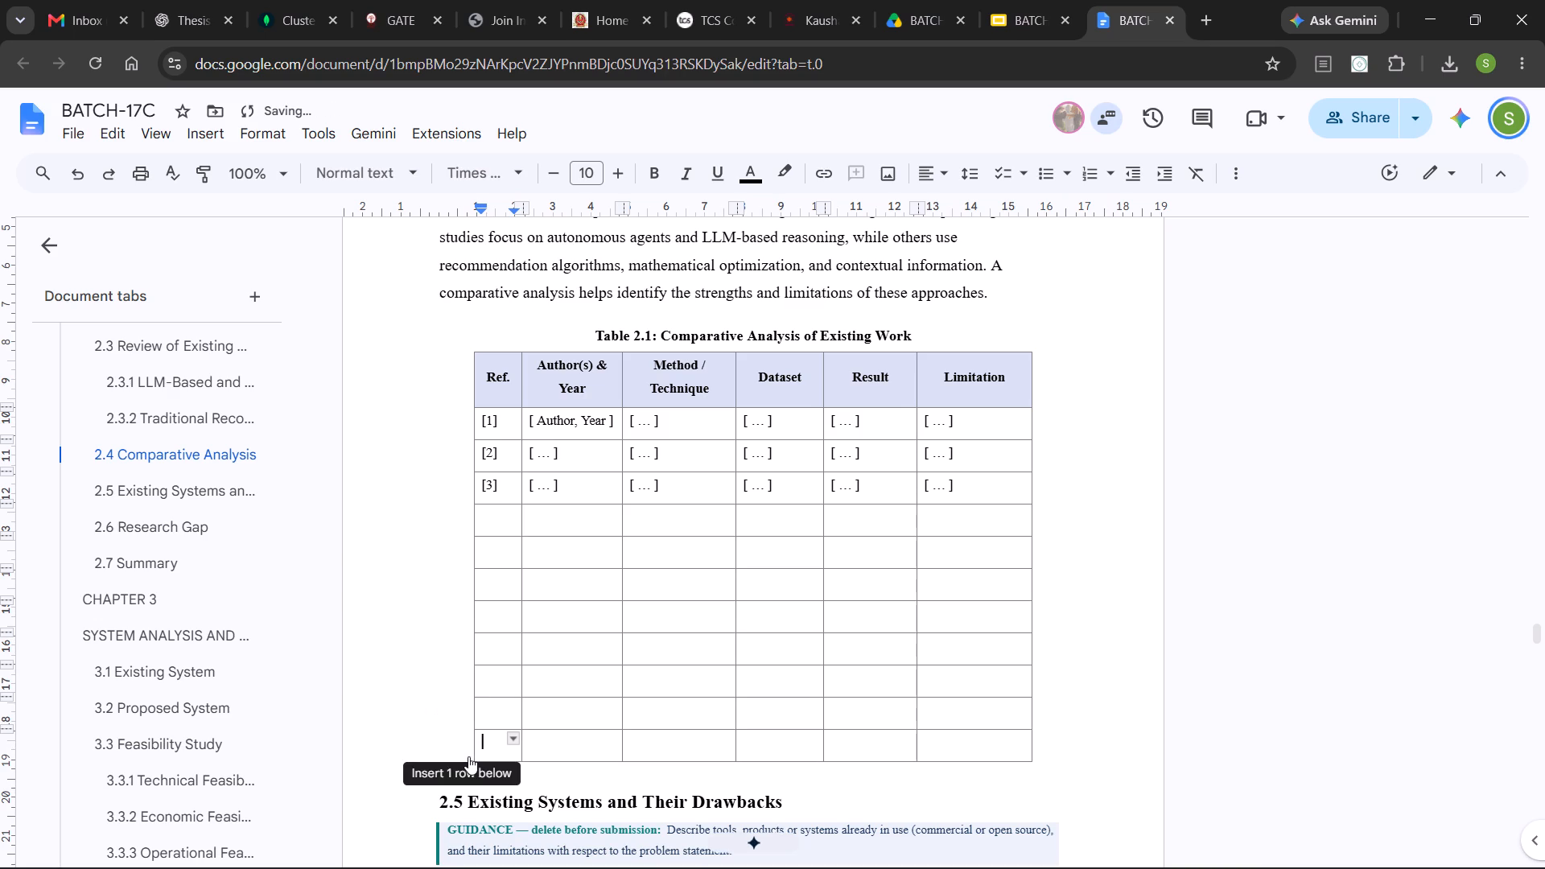
left_click(460, 751)
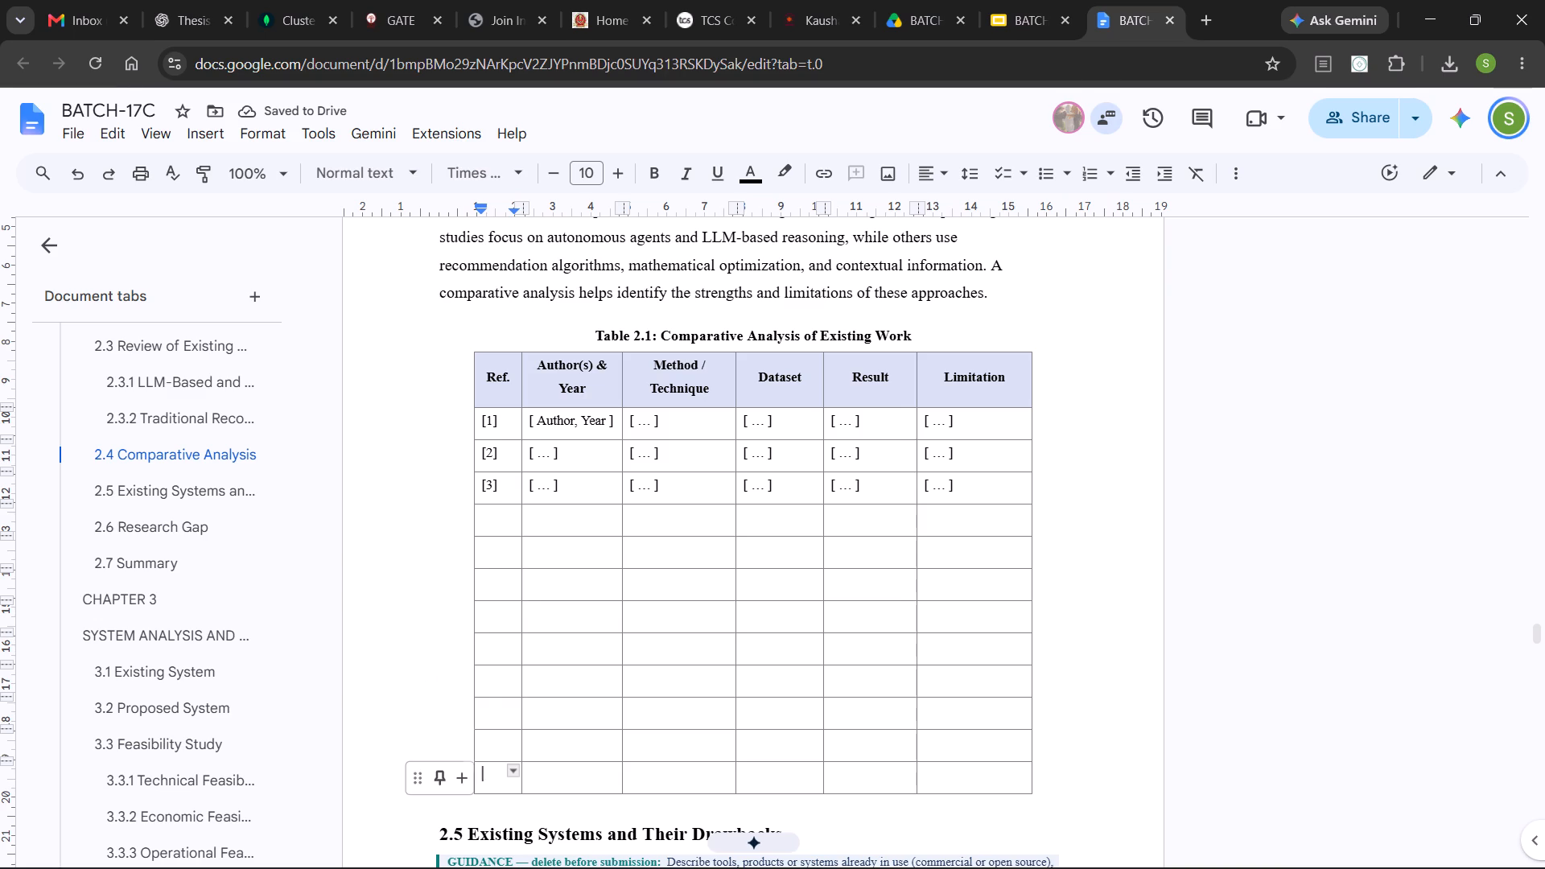
left_click(460, 780)
scroll(460, 780, "down", 3)
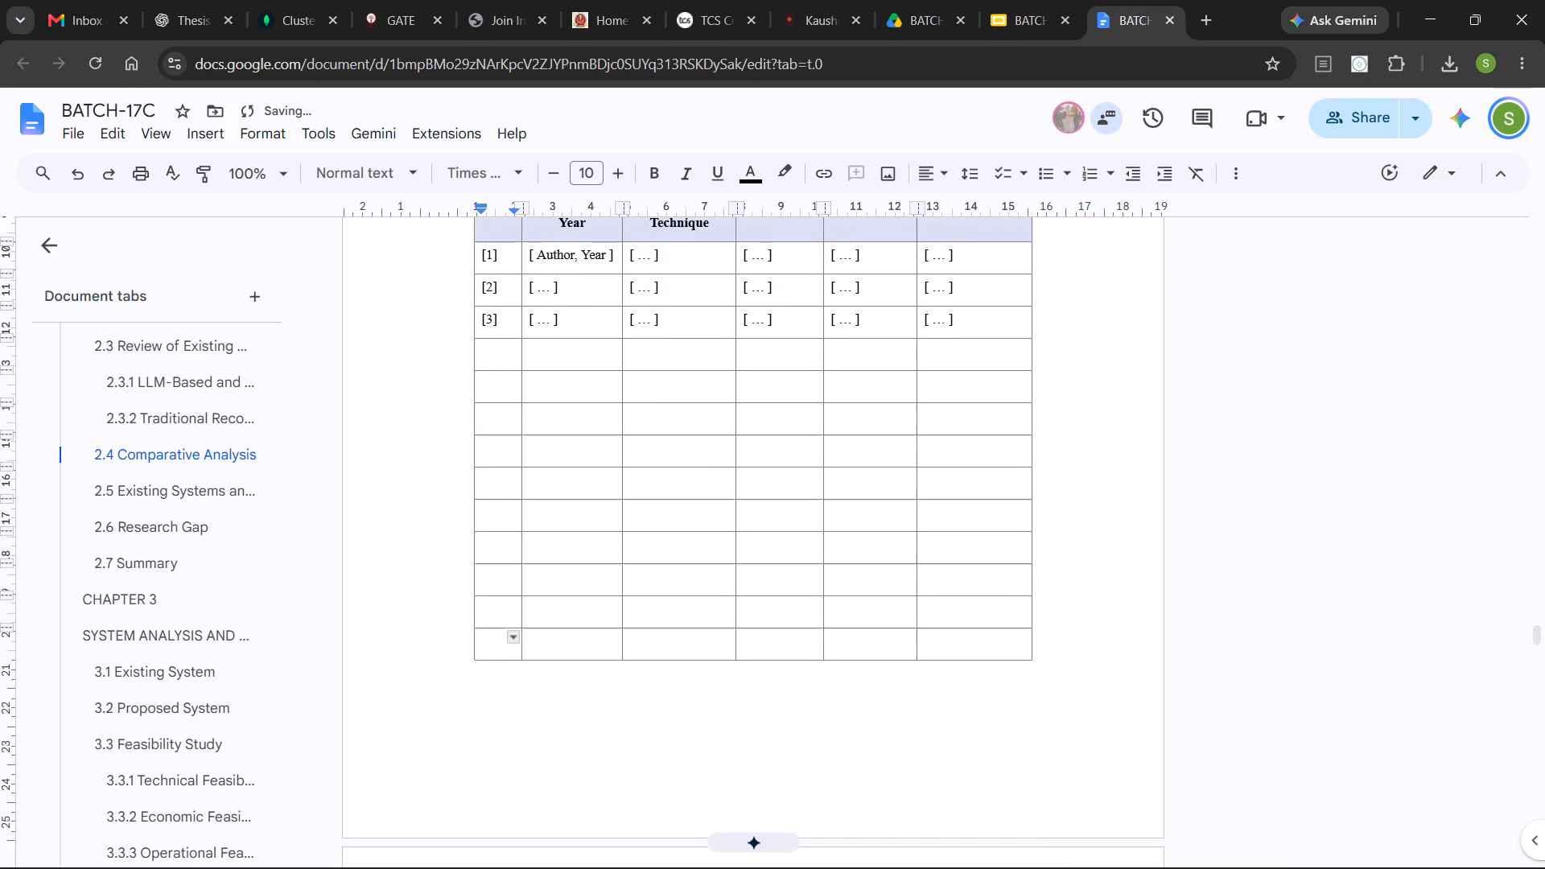
left_click(460, 628)
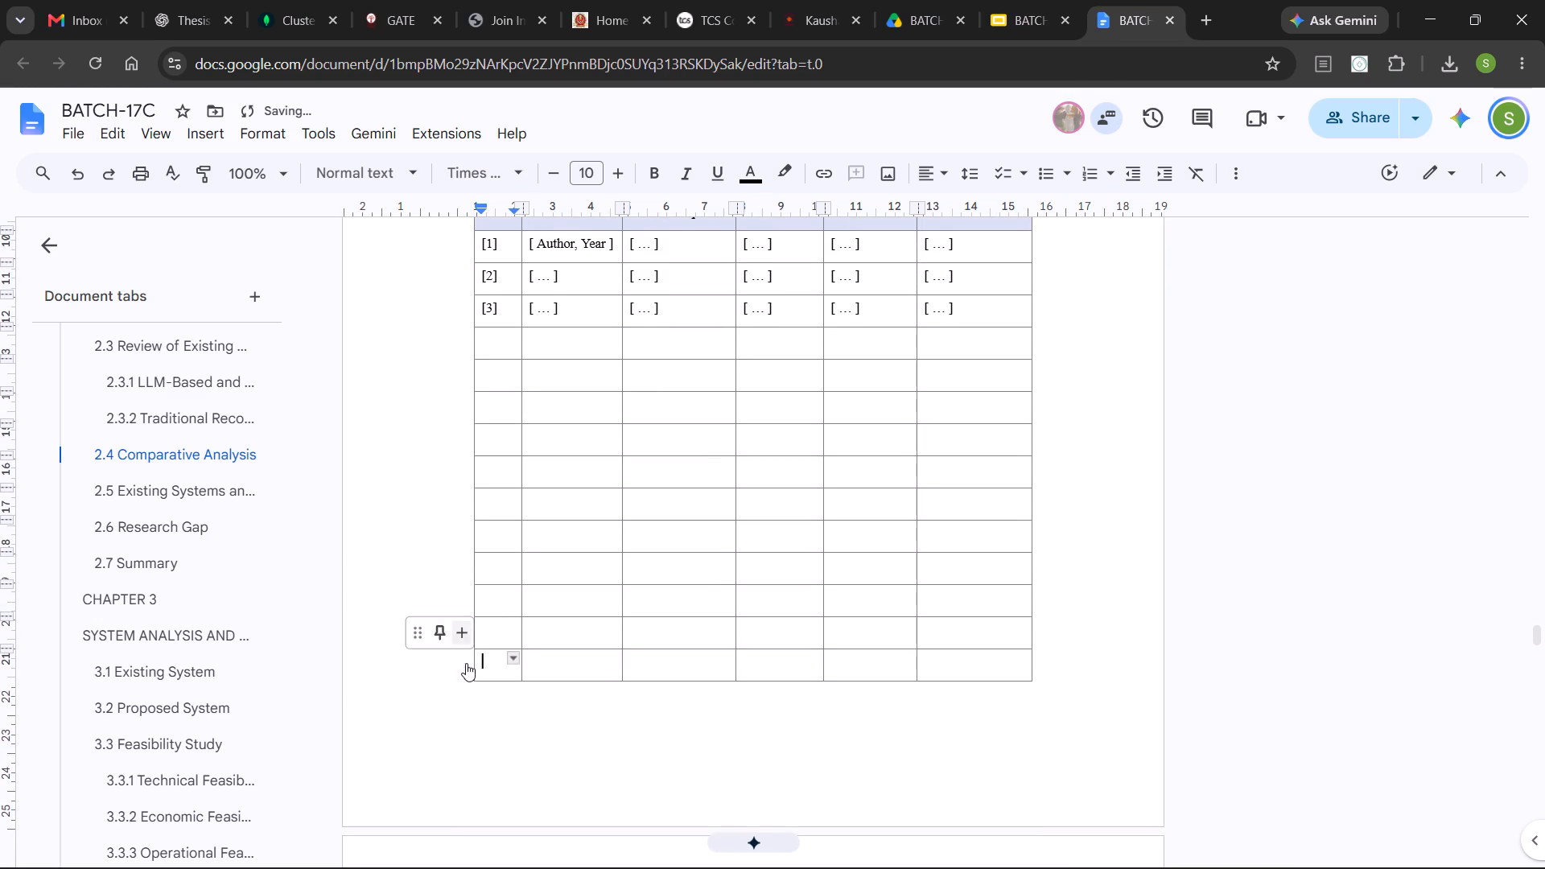
left_click(463, 664)
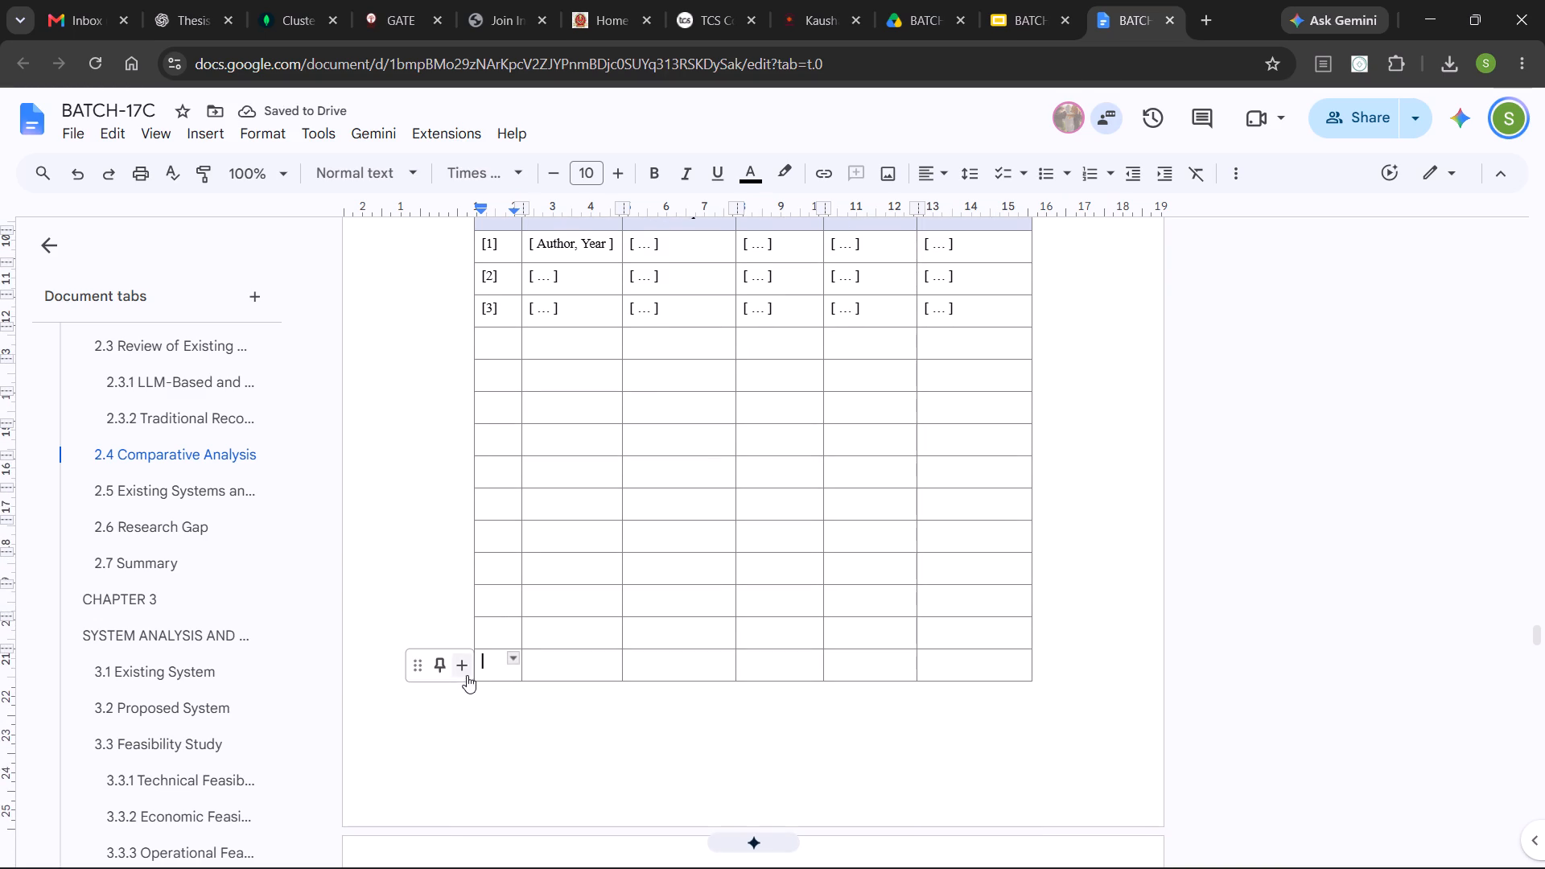
left_click(467, 675)
scroll(488, 702, "down", 1)
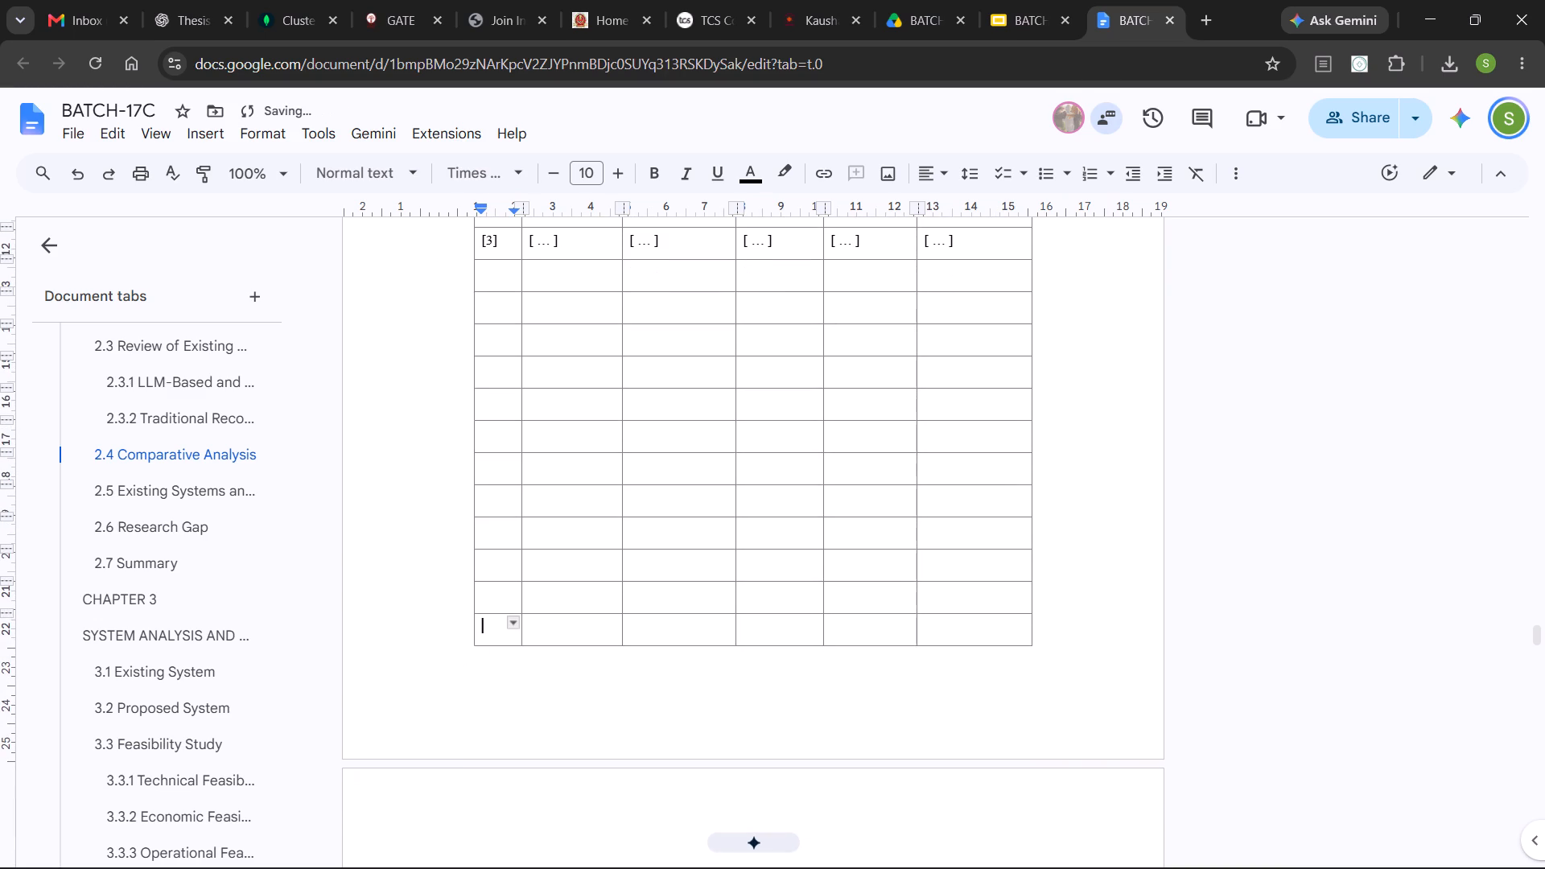
left_click(454, 636)
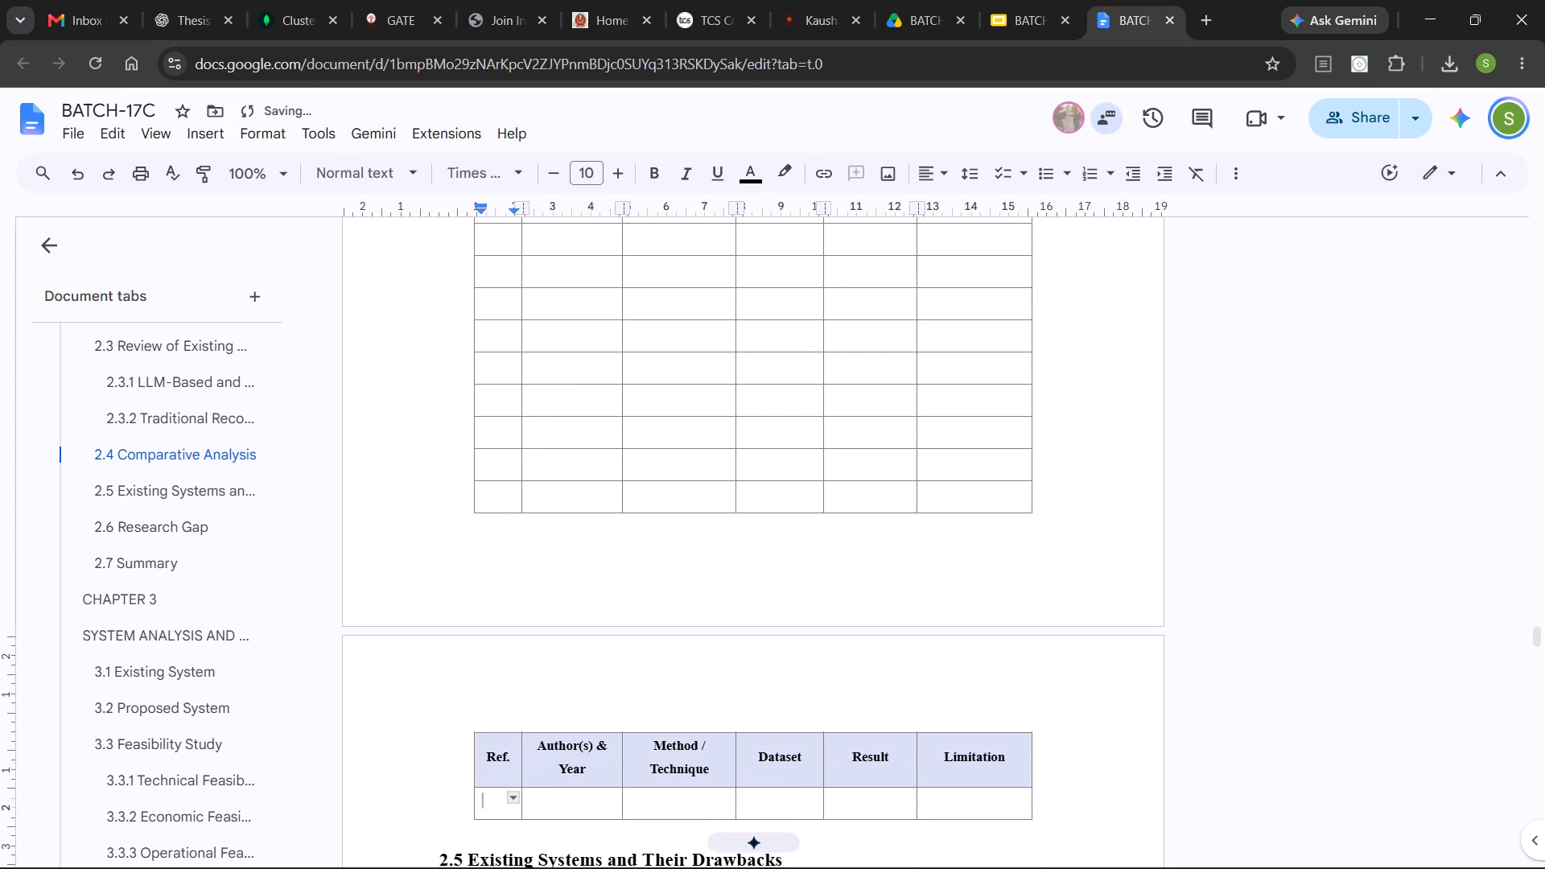
left_click(467, 809)
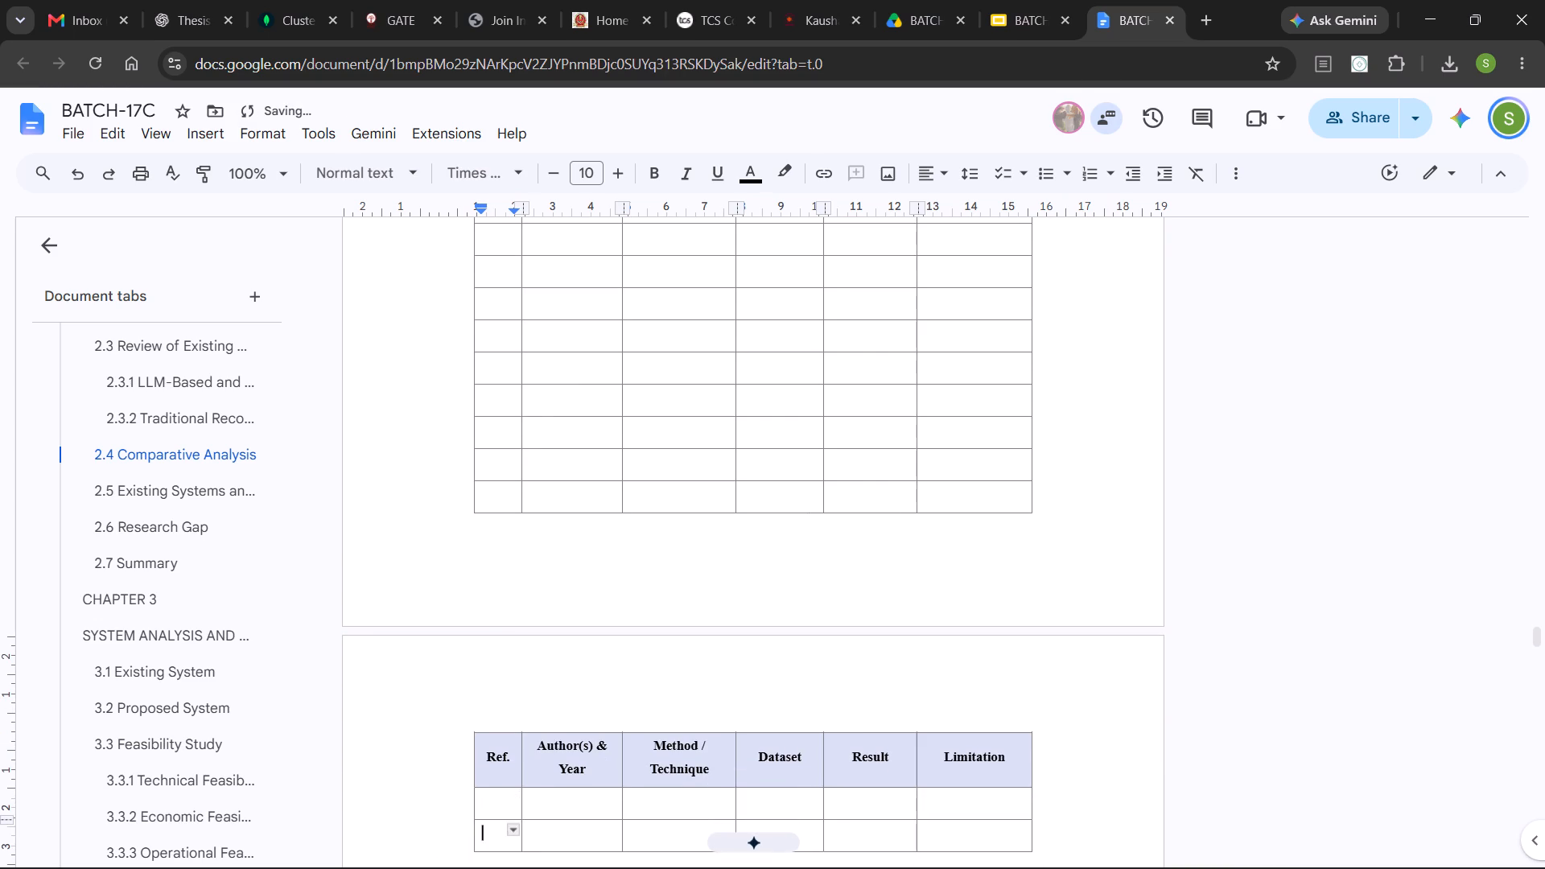
scroll(517, 717, "down", 1)
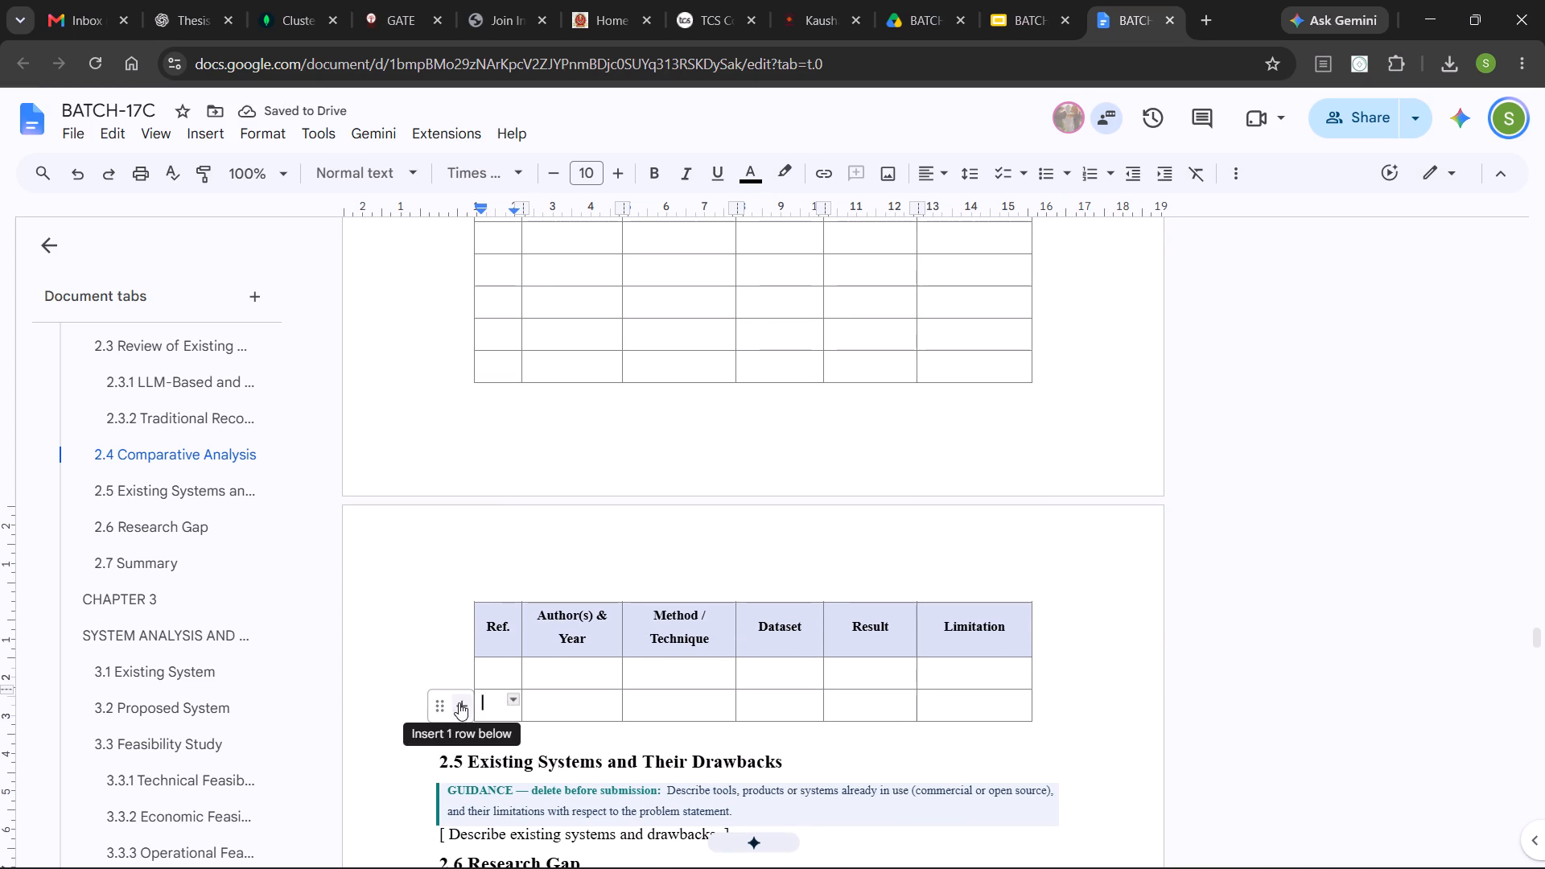
left_click(459, 702)
scroll(459, 702, "down", 1)
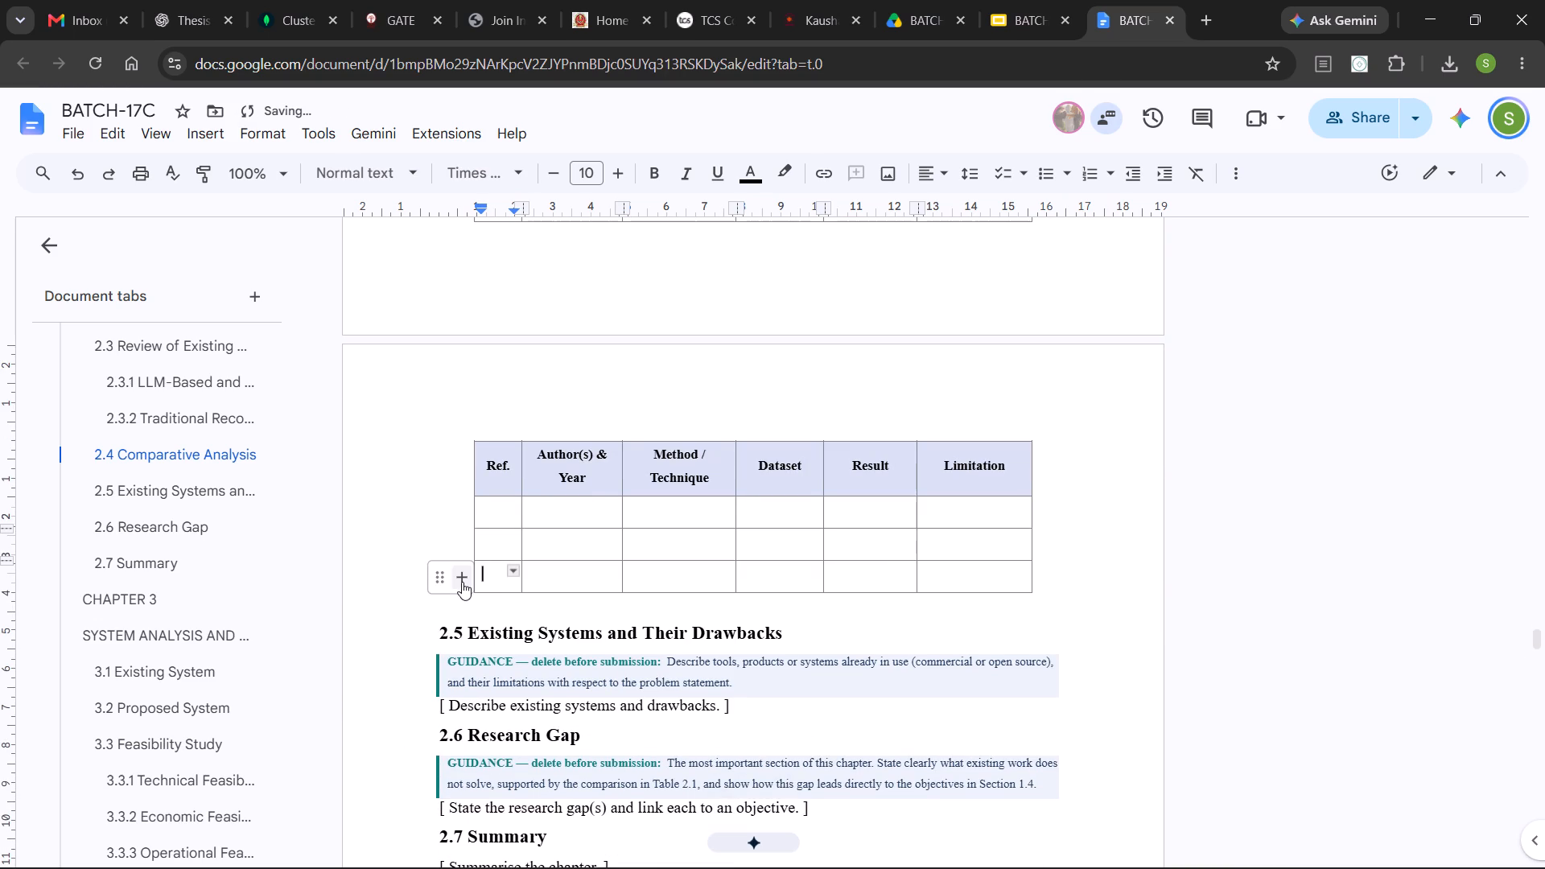
left_click(462, 582)
left_click(462, 614)
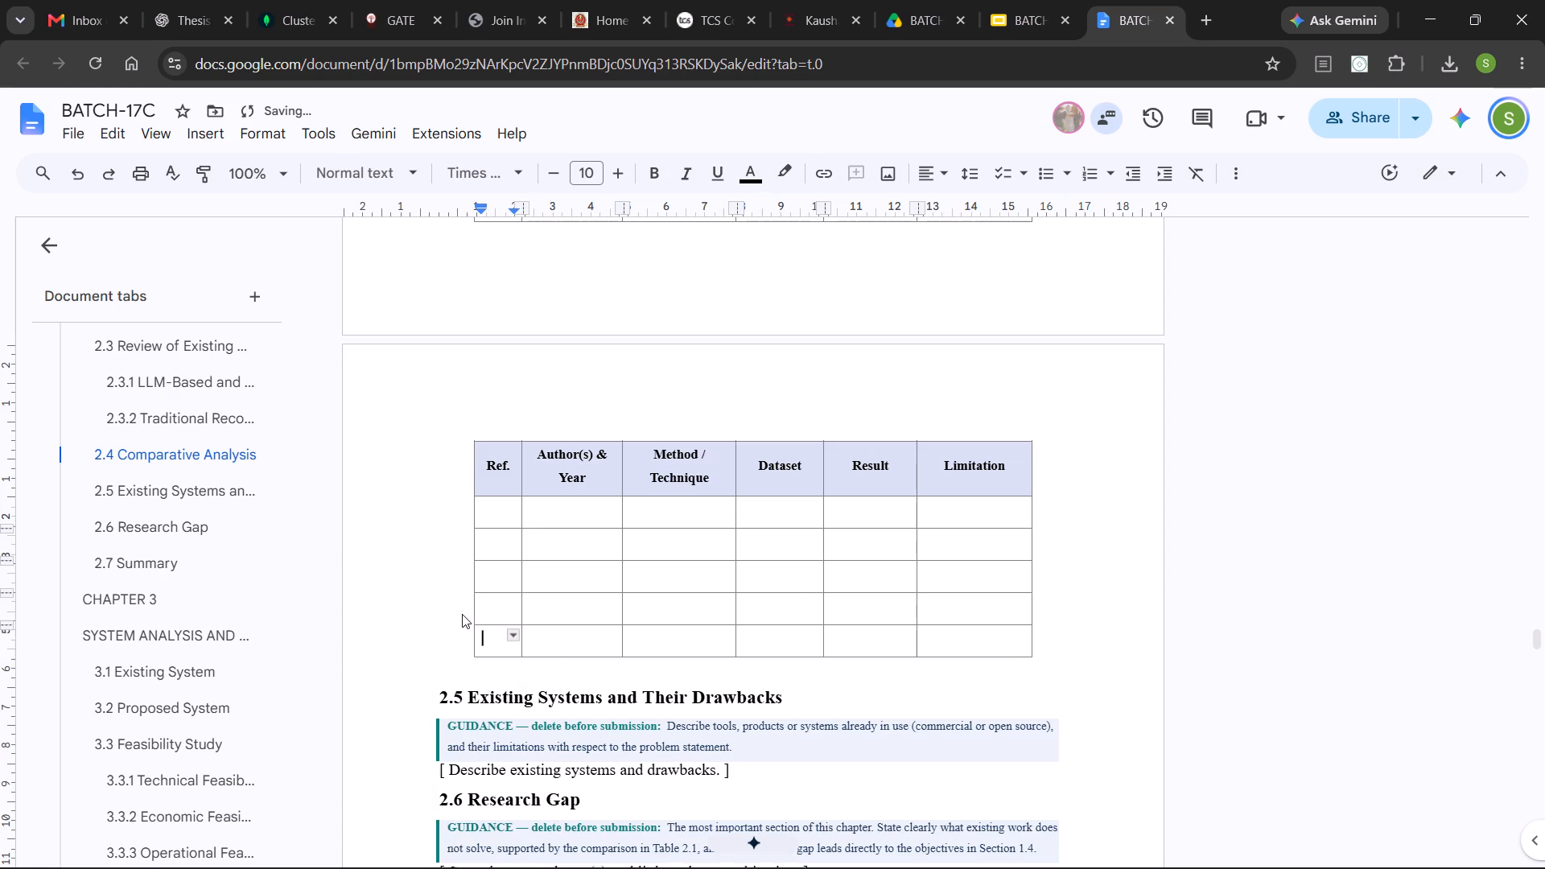
left_click(463, 642)
Clear the placeholder contents of rows [1] to [3] in Table 2.1, keeping the header row and empty cells.
scroll(656, 444, "up", 2)
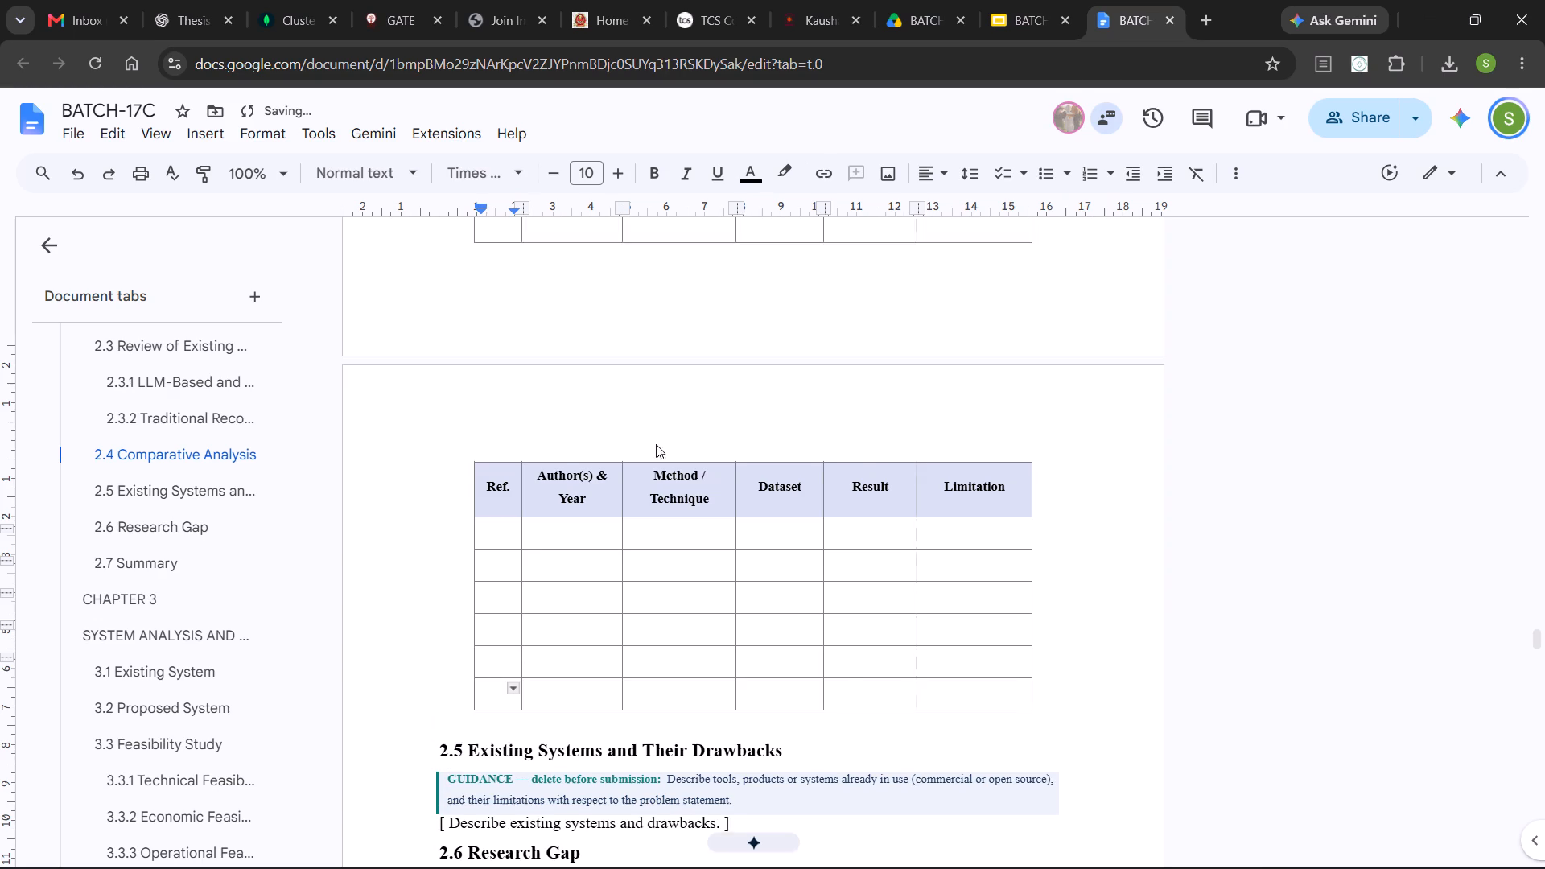
scroll(656, 444, "up", 4)
scroll(656, 444, "down", 1)
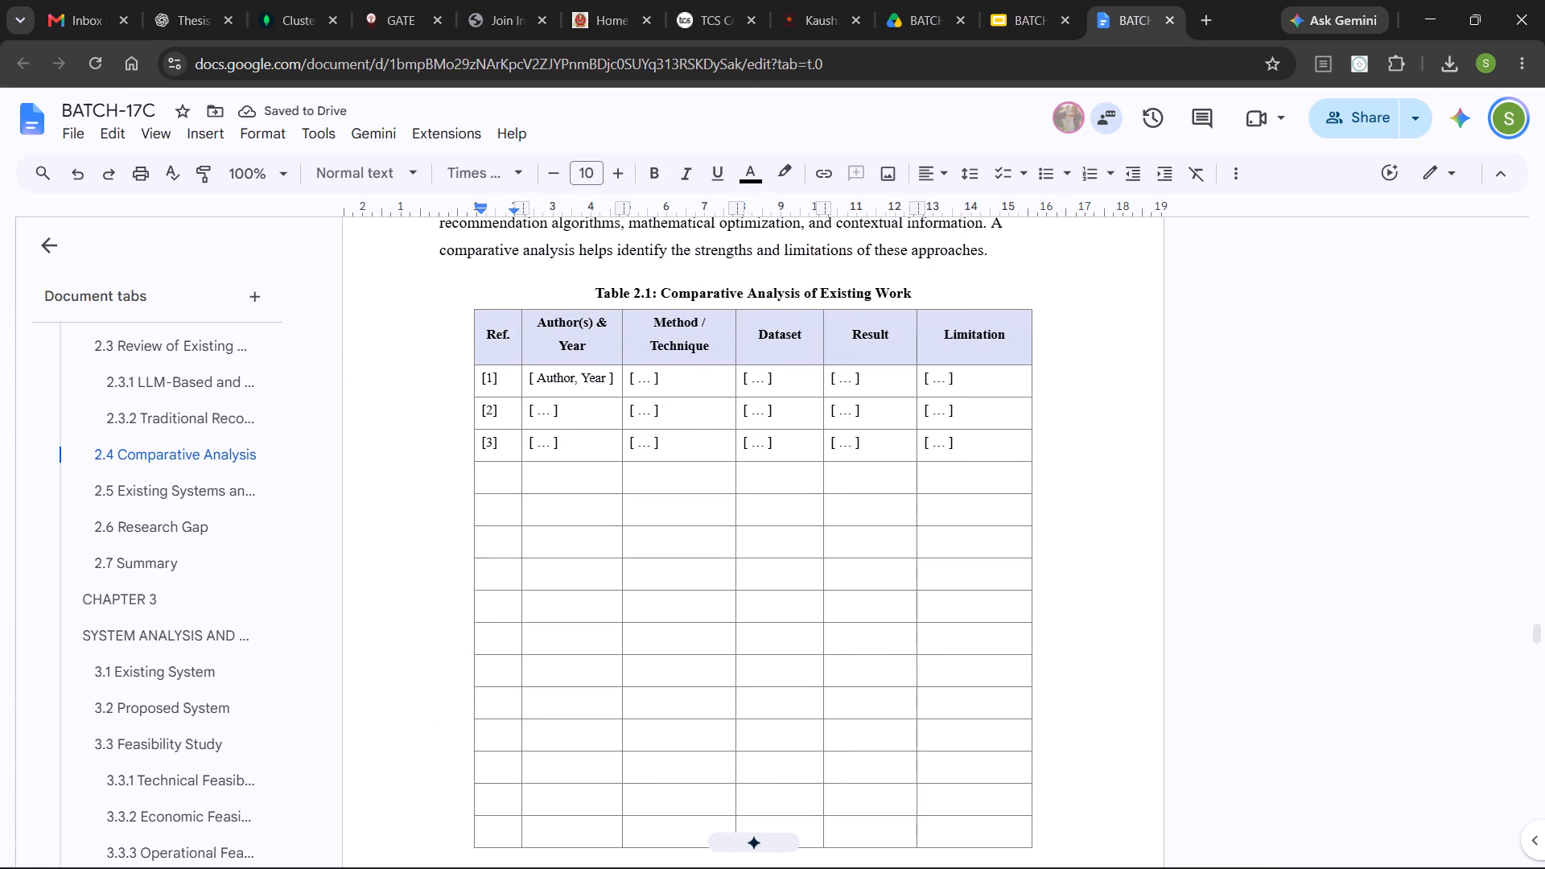
left_click_drag(969, 441, 505, 386)
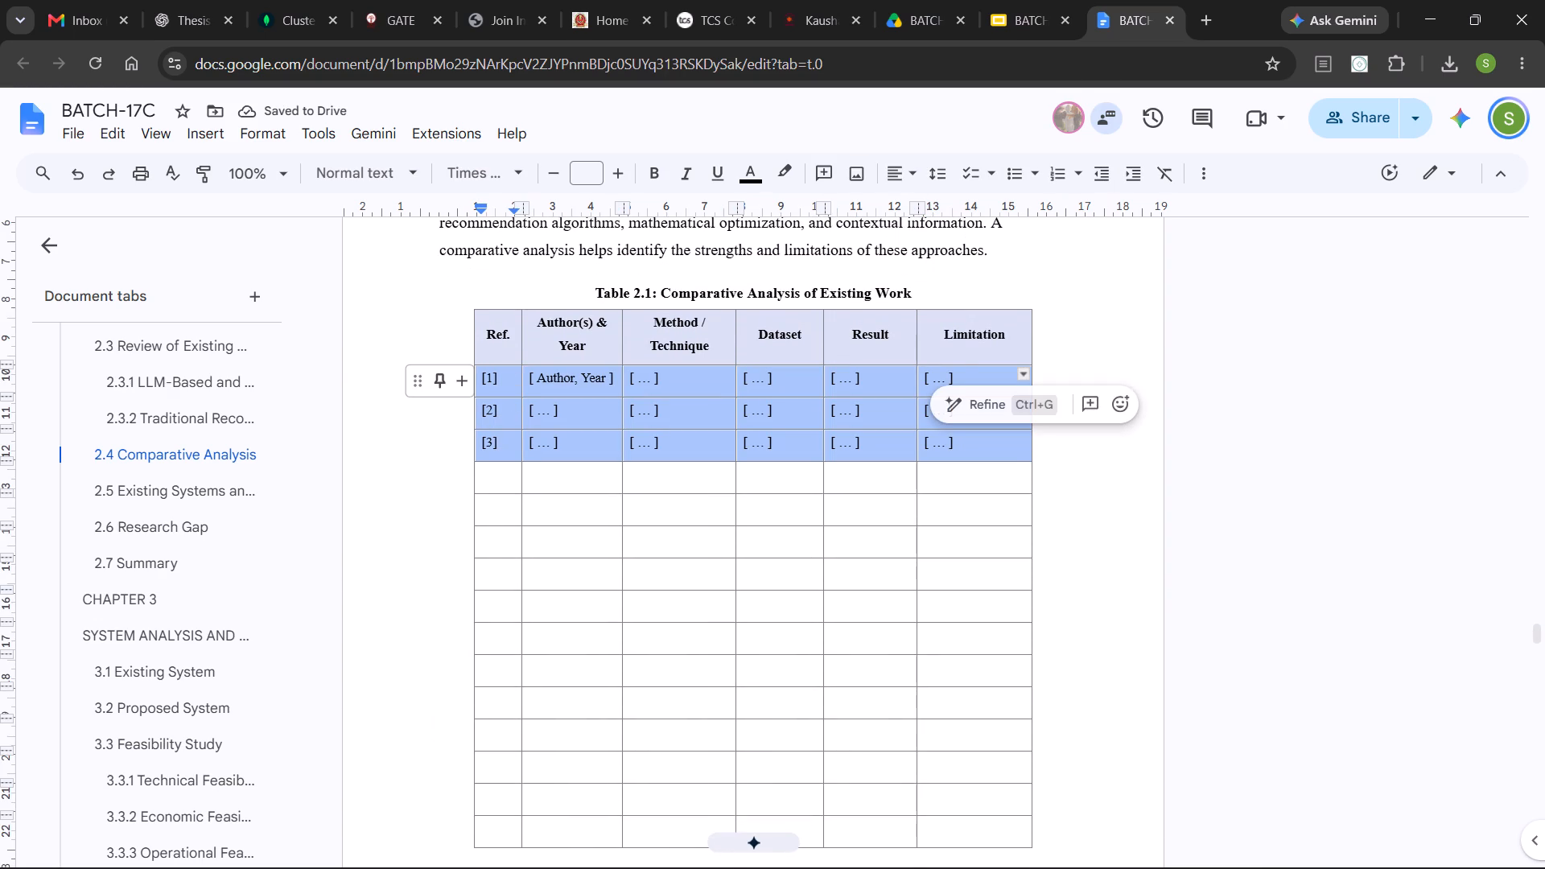
key("BackSpace")
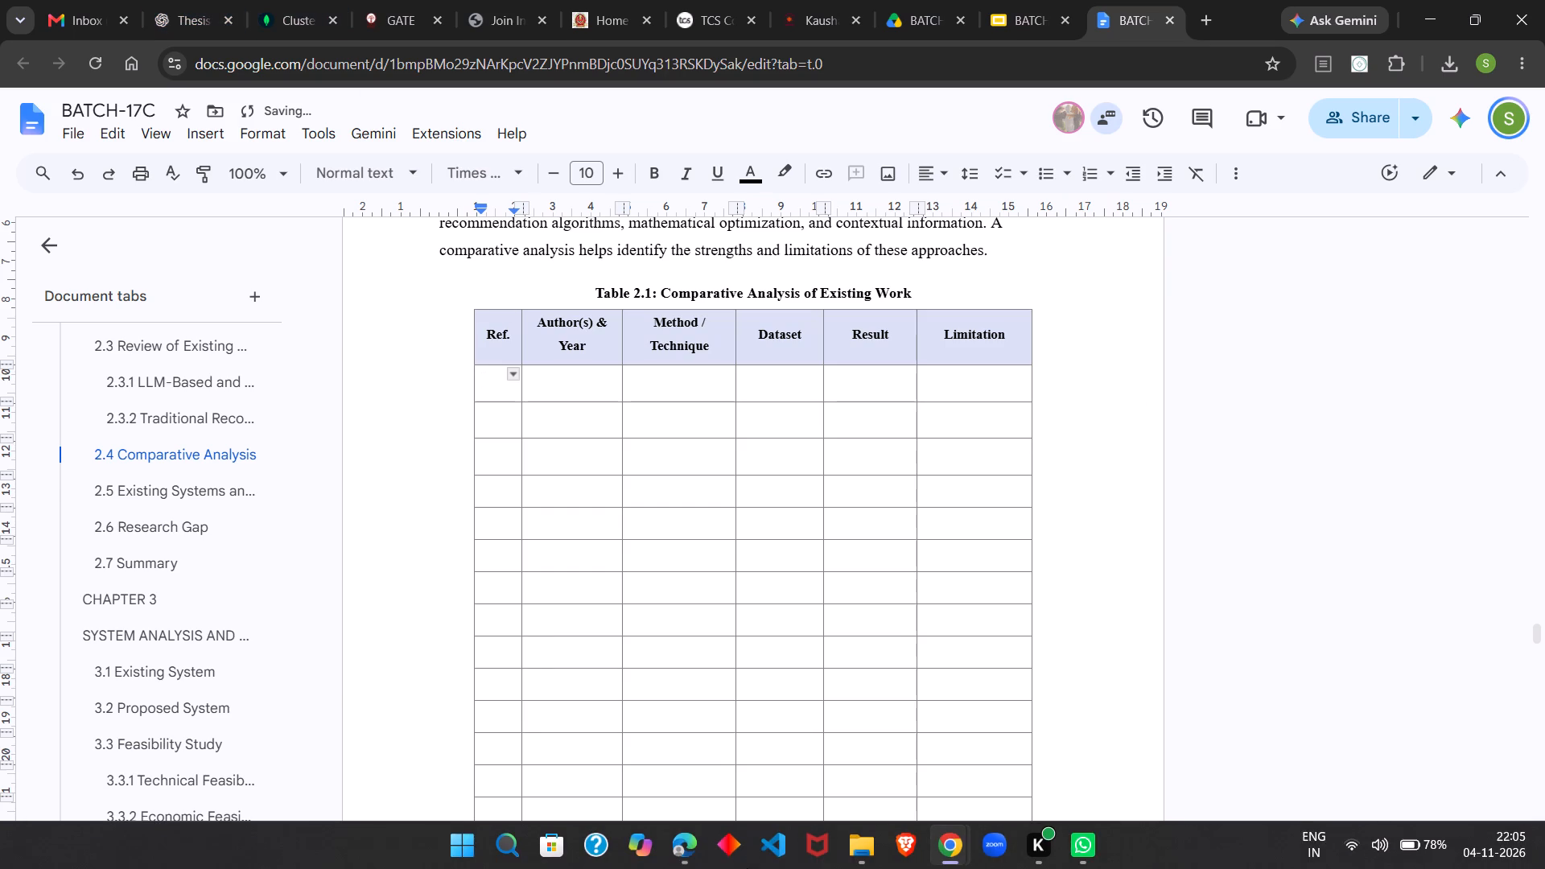
Skip the media playing in the background to the next track.
left_click(1401, 838)
left_click(1431, 361)
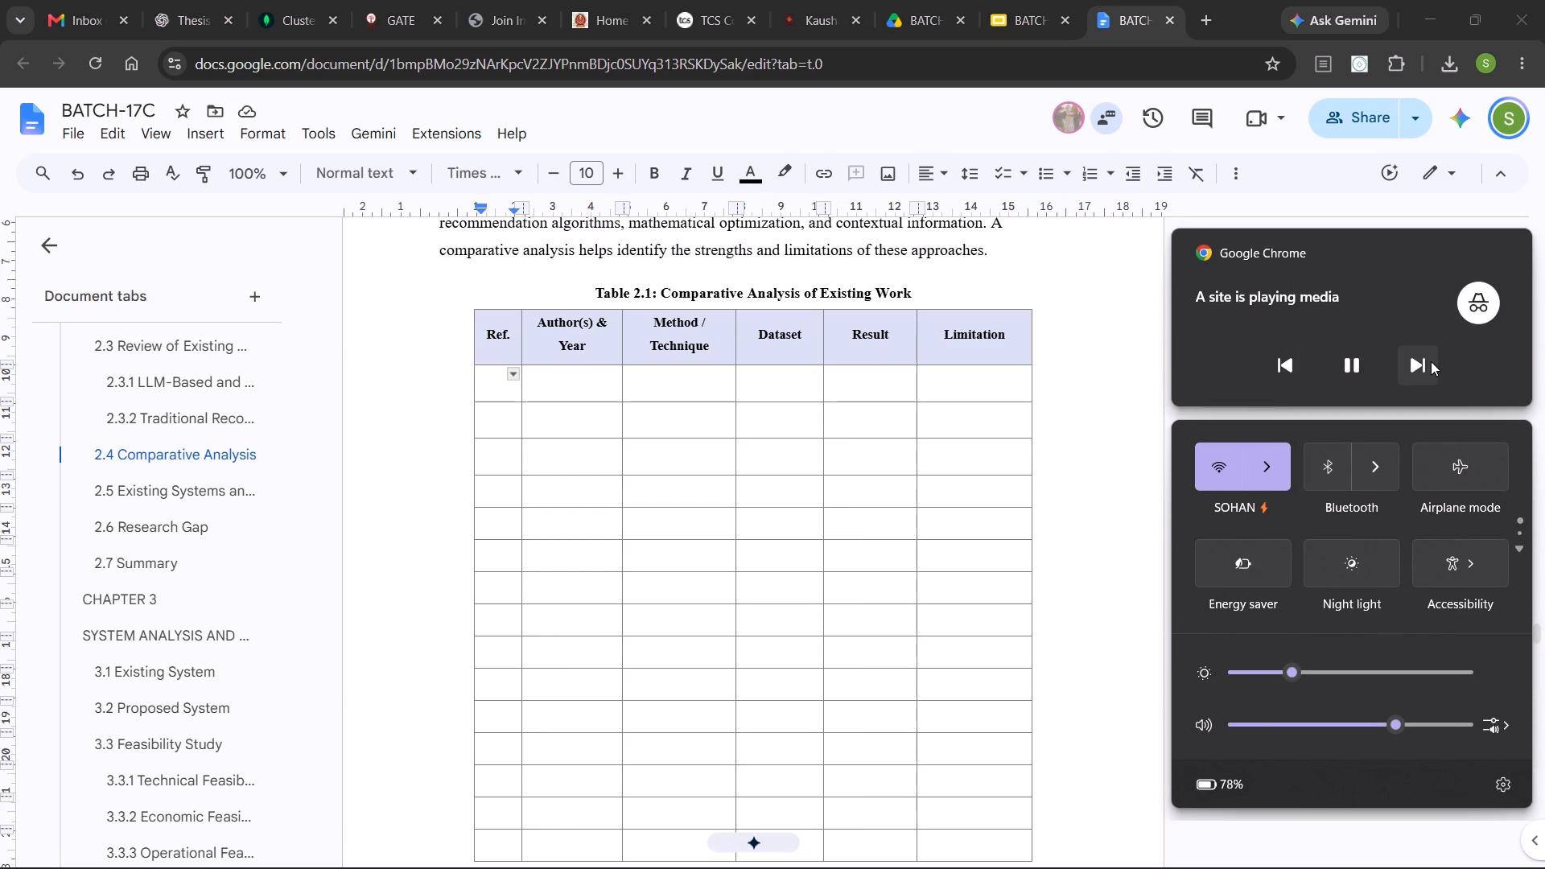
left_click(163, 0)
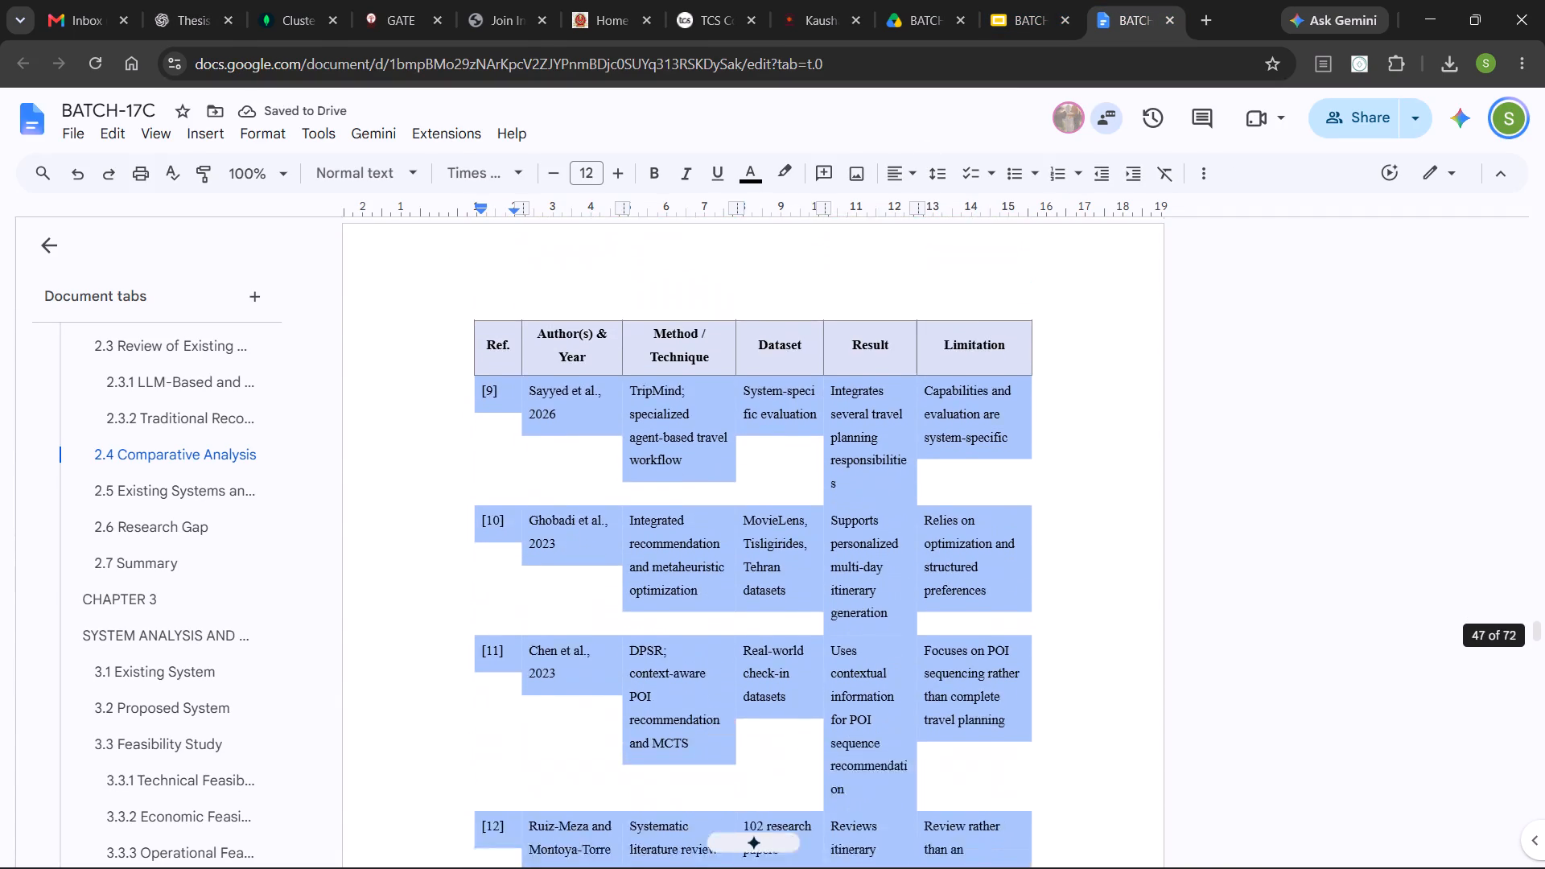
scroll(621, 571, "down", 6)
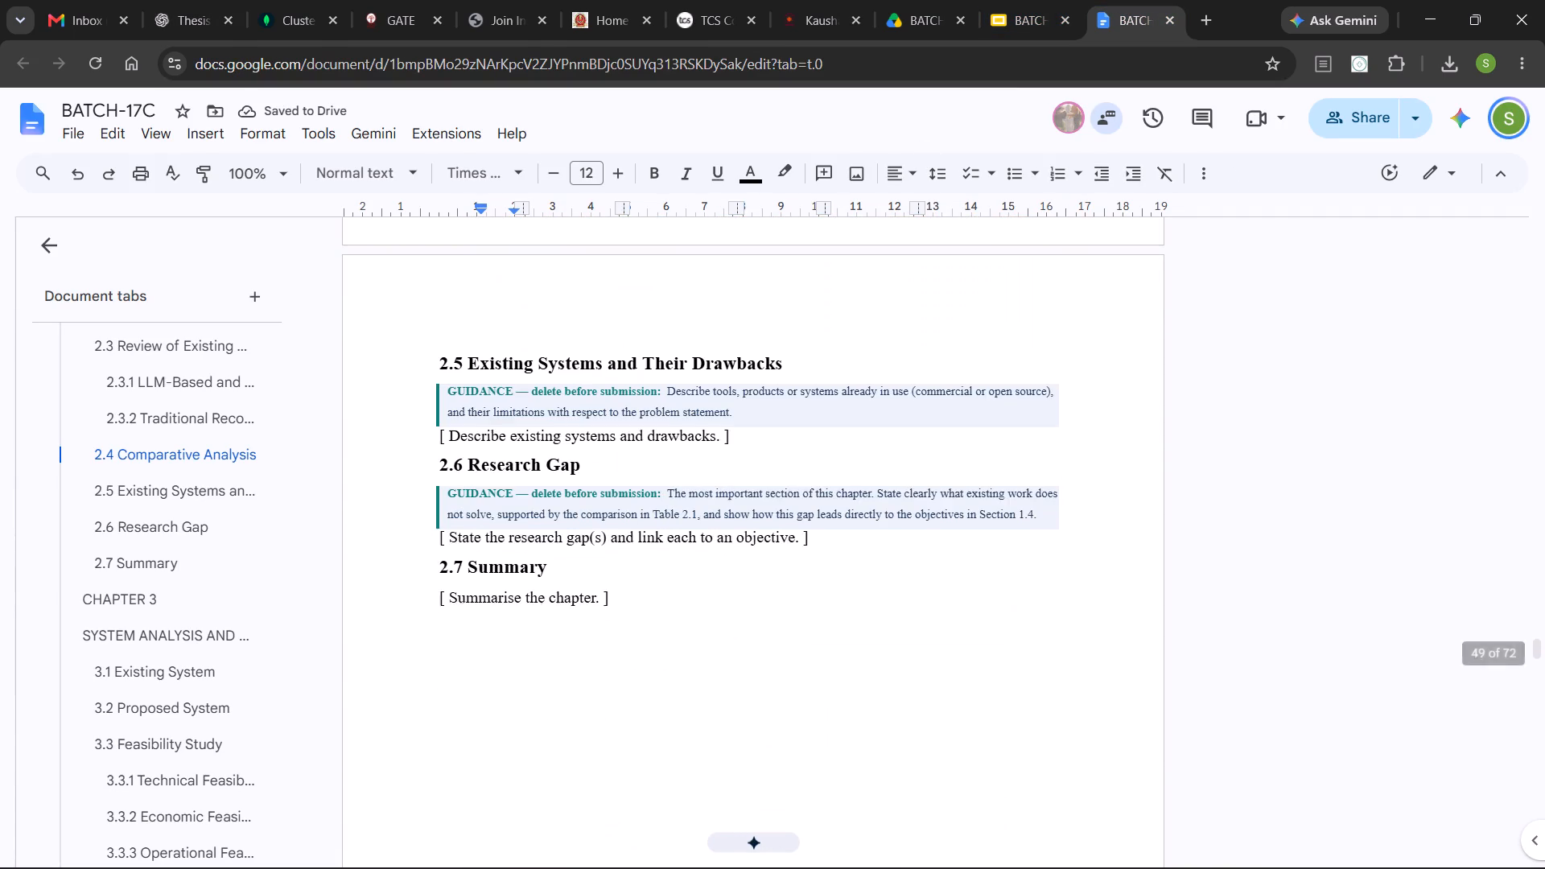
scroll(621, 571, "down", 1)
scroll(621, 571, "up", 4)
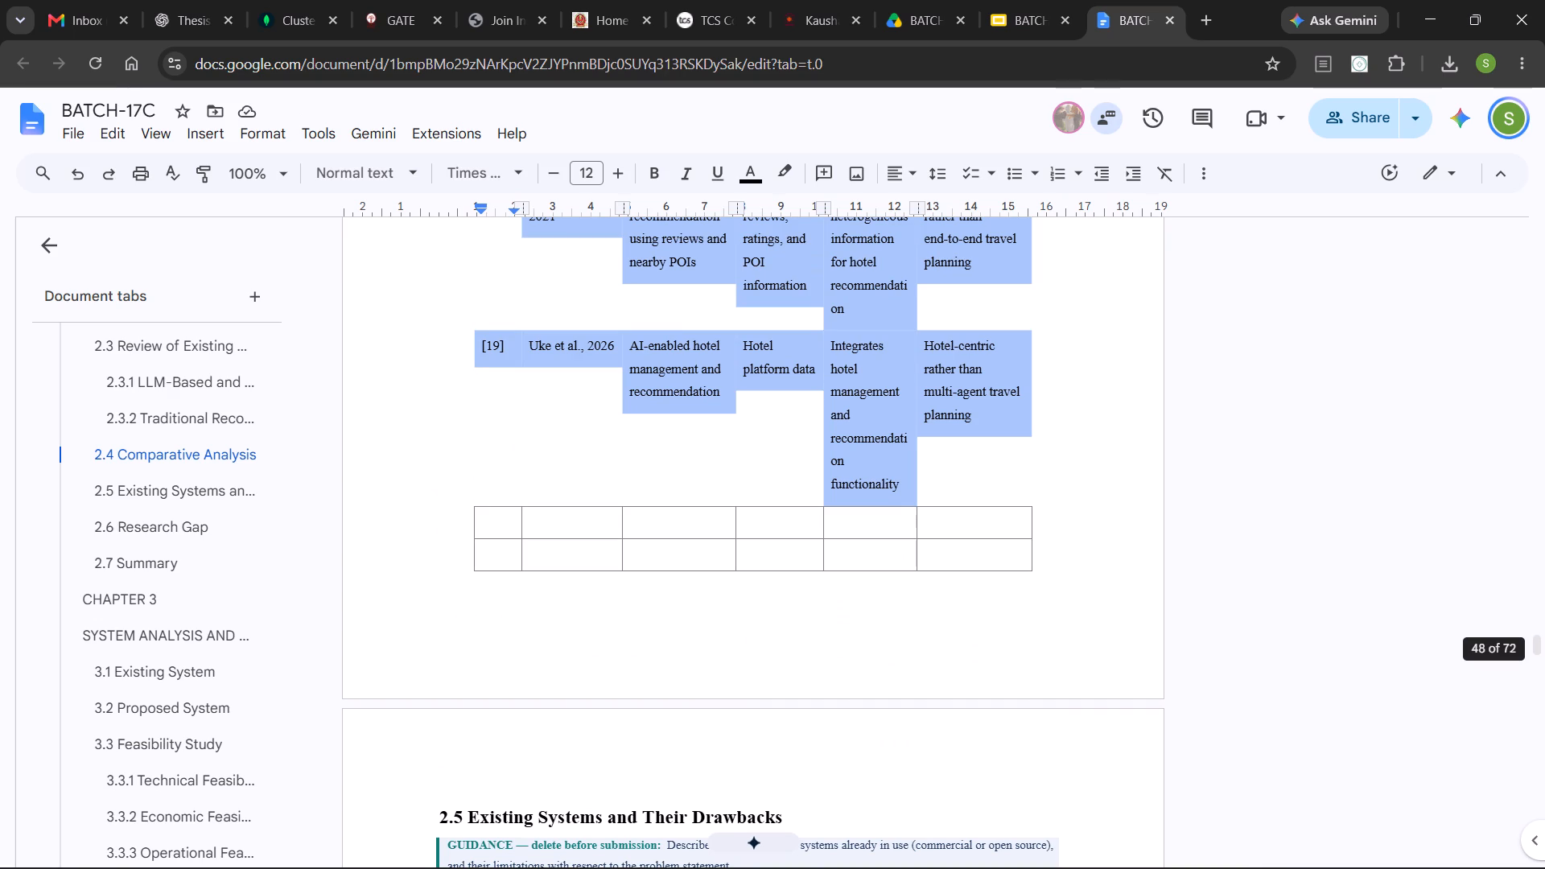
scroll(714, 571, "up", 4)
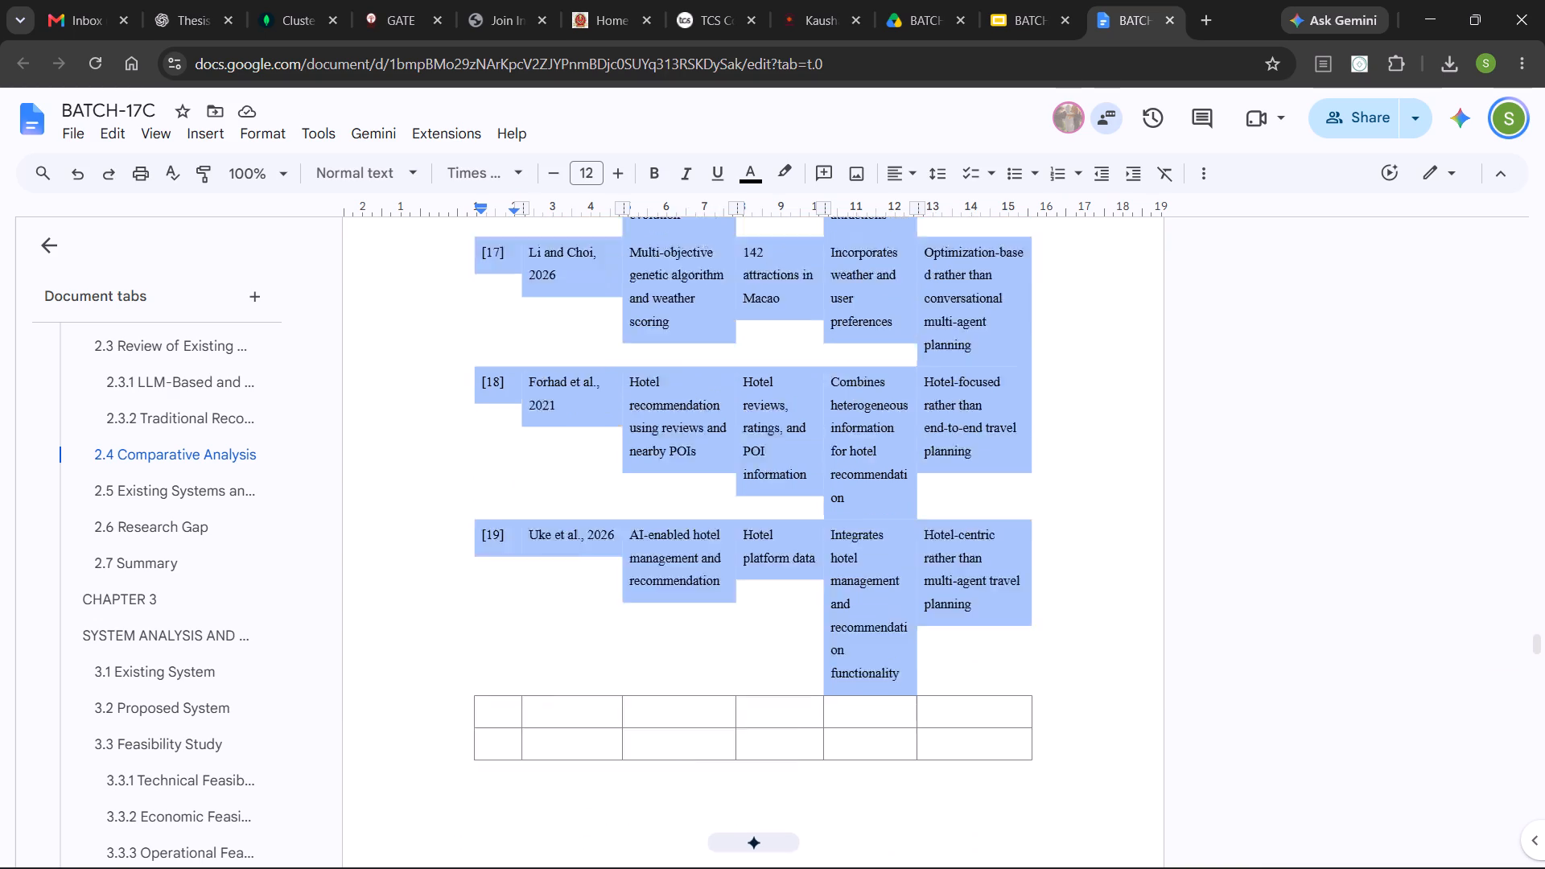
scroll(714, 571, "up", 10)
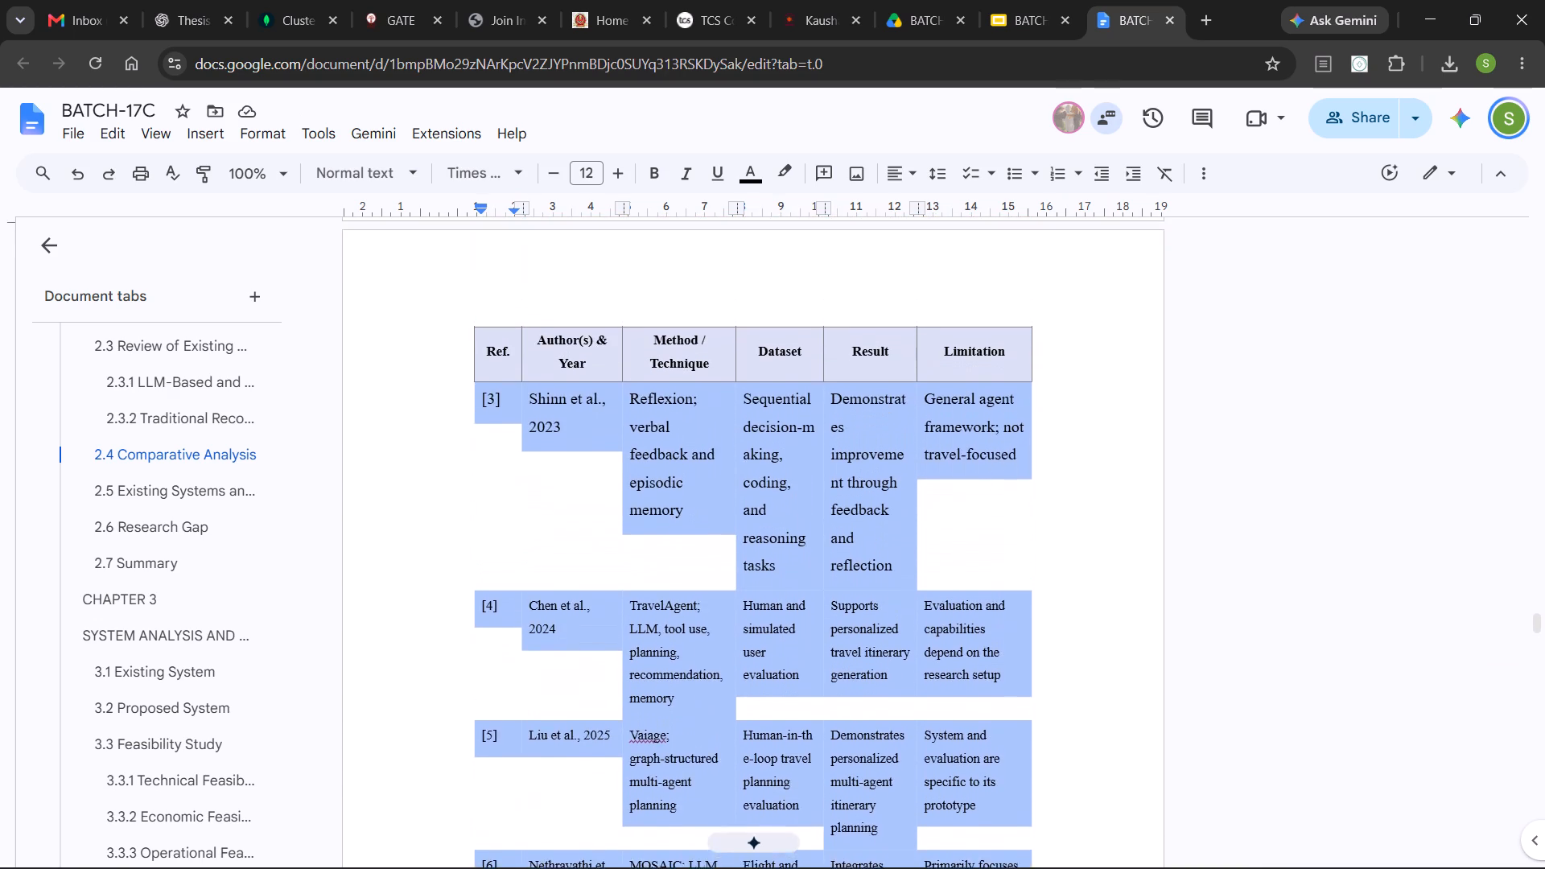
scroll(714, 571, "up", 1)
left_click(715, 577)
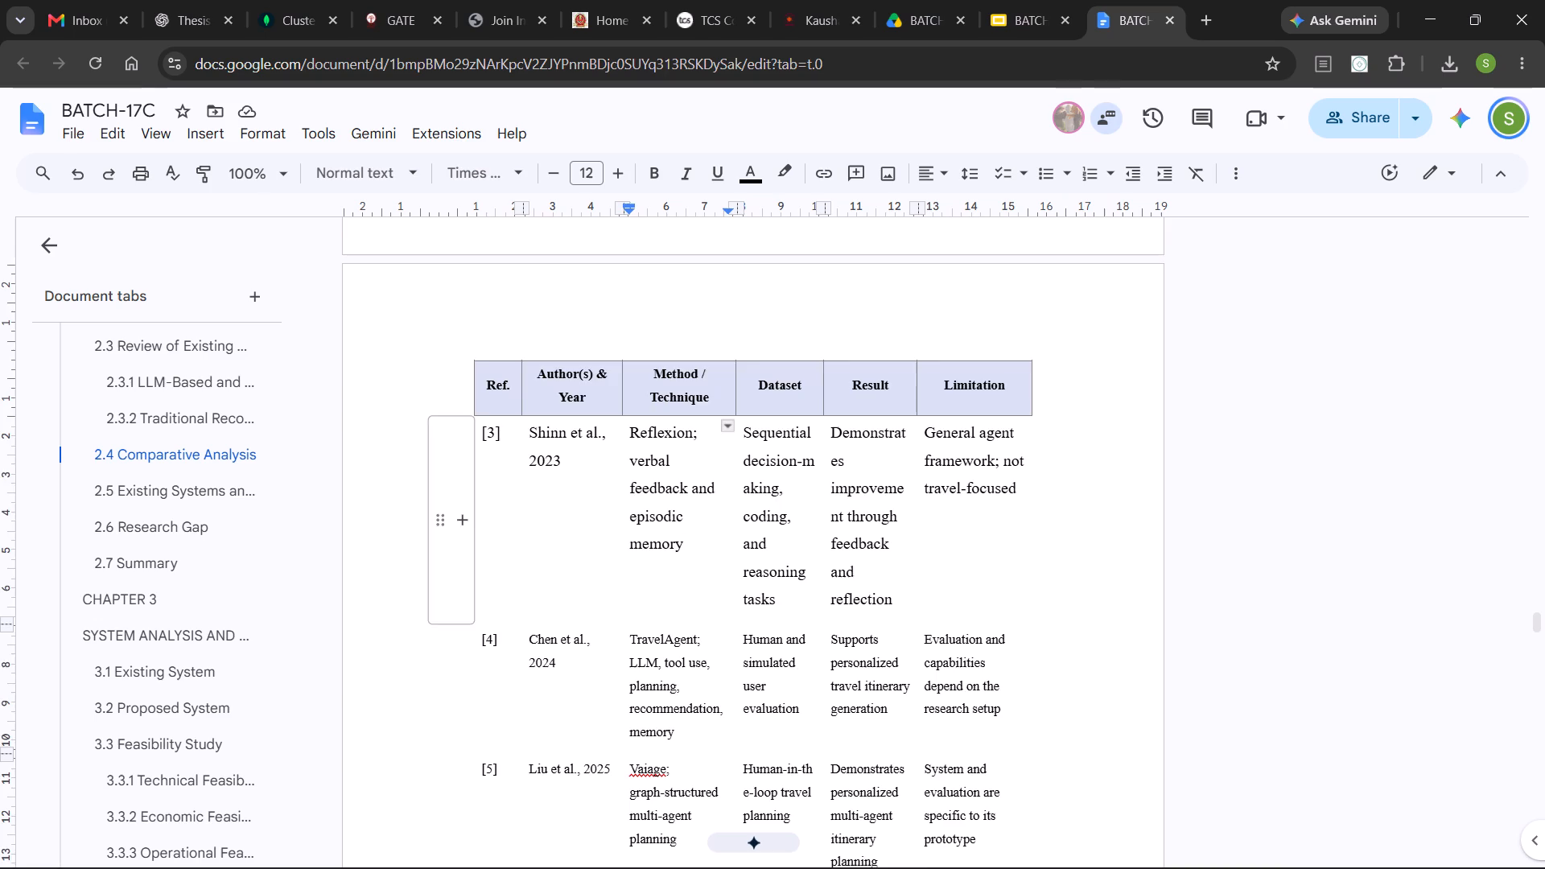
scroll(542, 593, "up", 1)
scroll(542, 593, "right", 1)
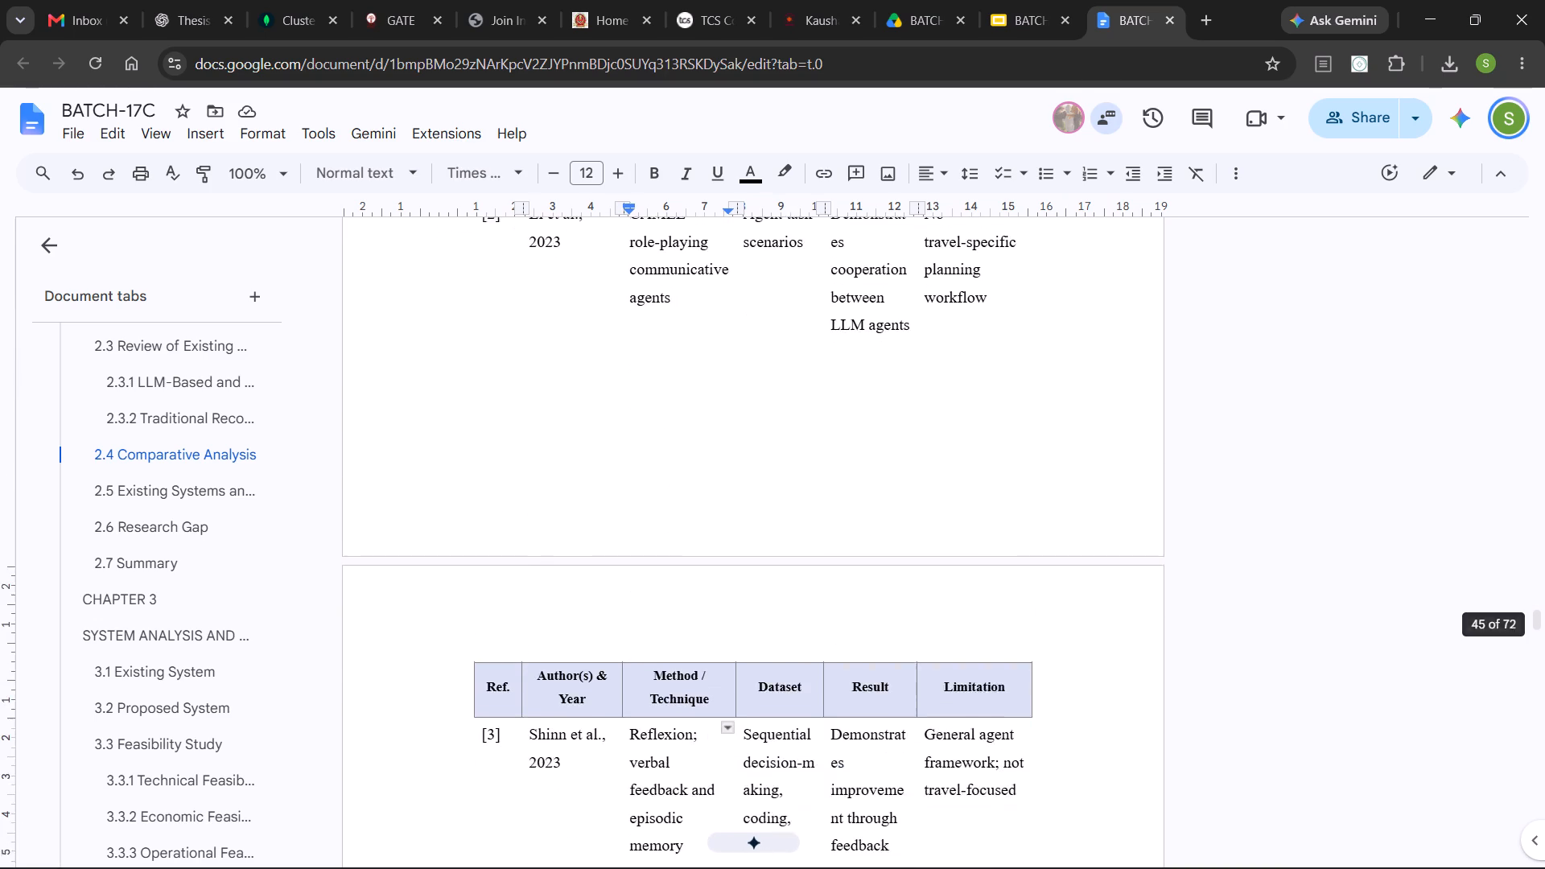
scroll(542, 593, "up", 4)
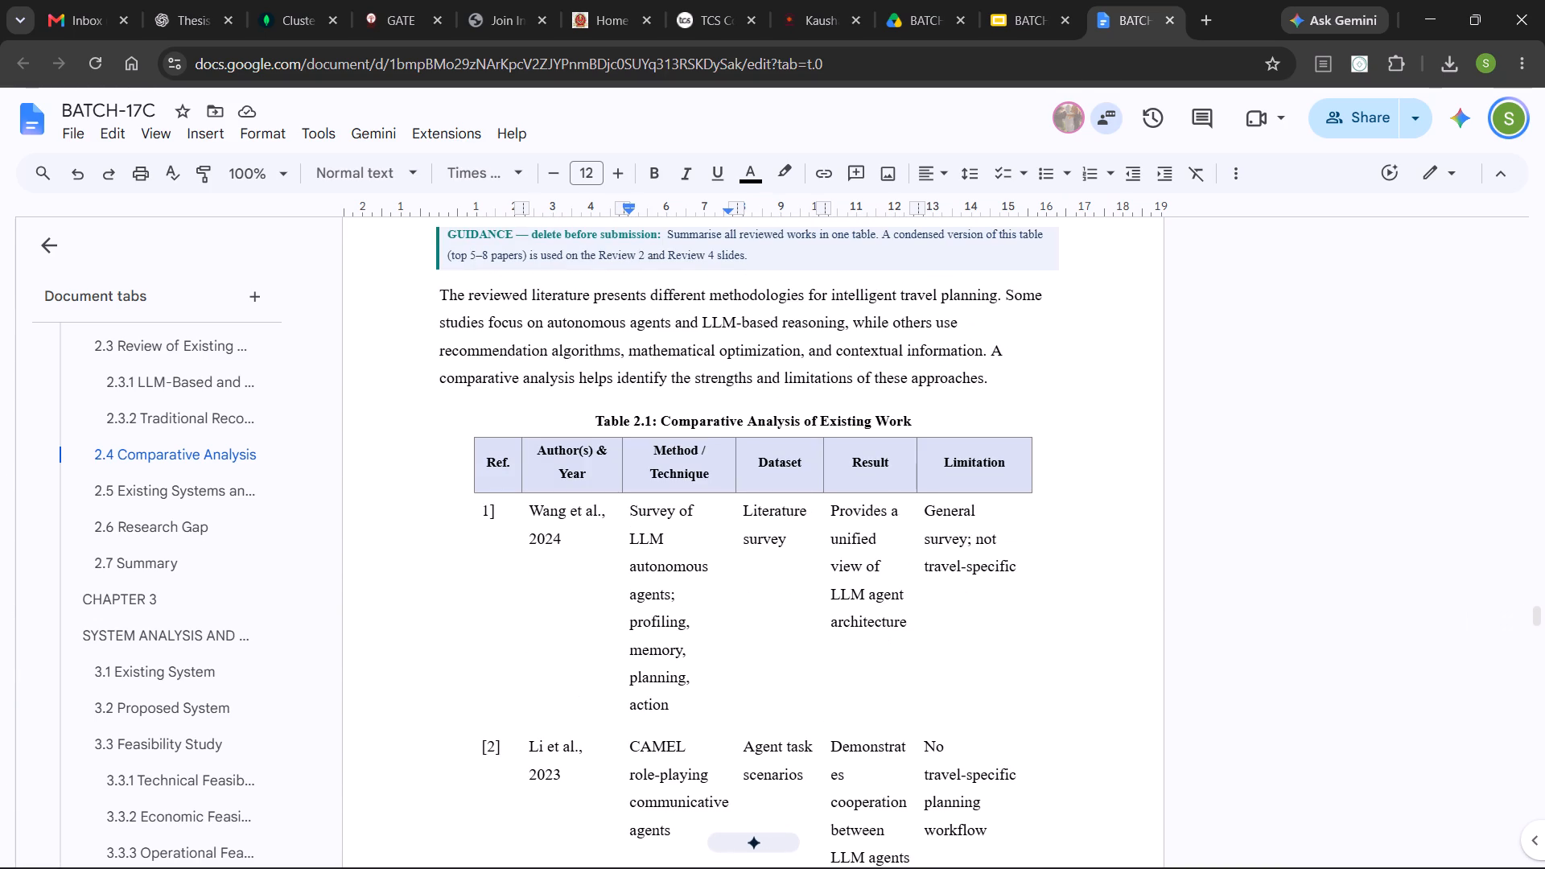
Widen the Method / Technique column of Table 2.1, restore the Dataset column's width, and widen the Result column.
scroll(494, 592, "down", 1)
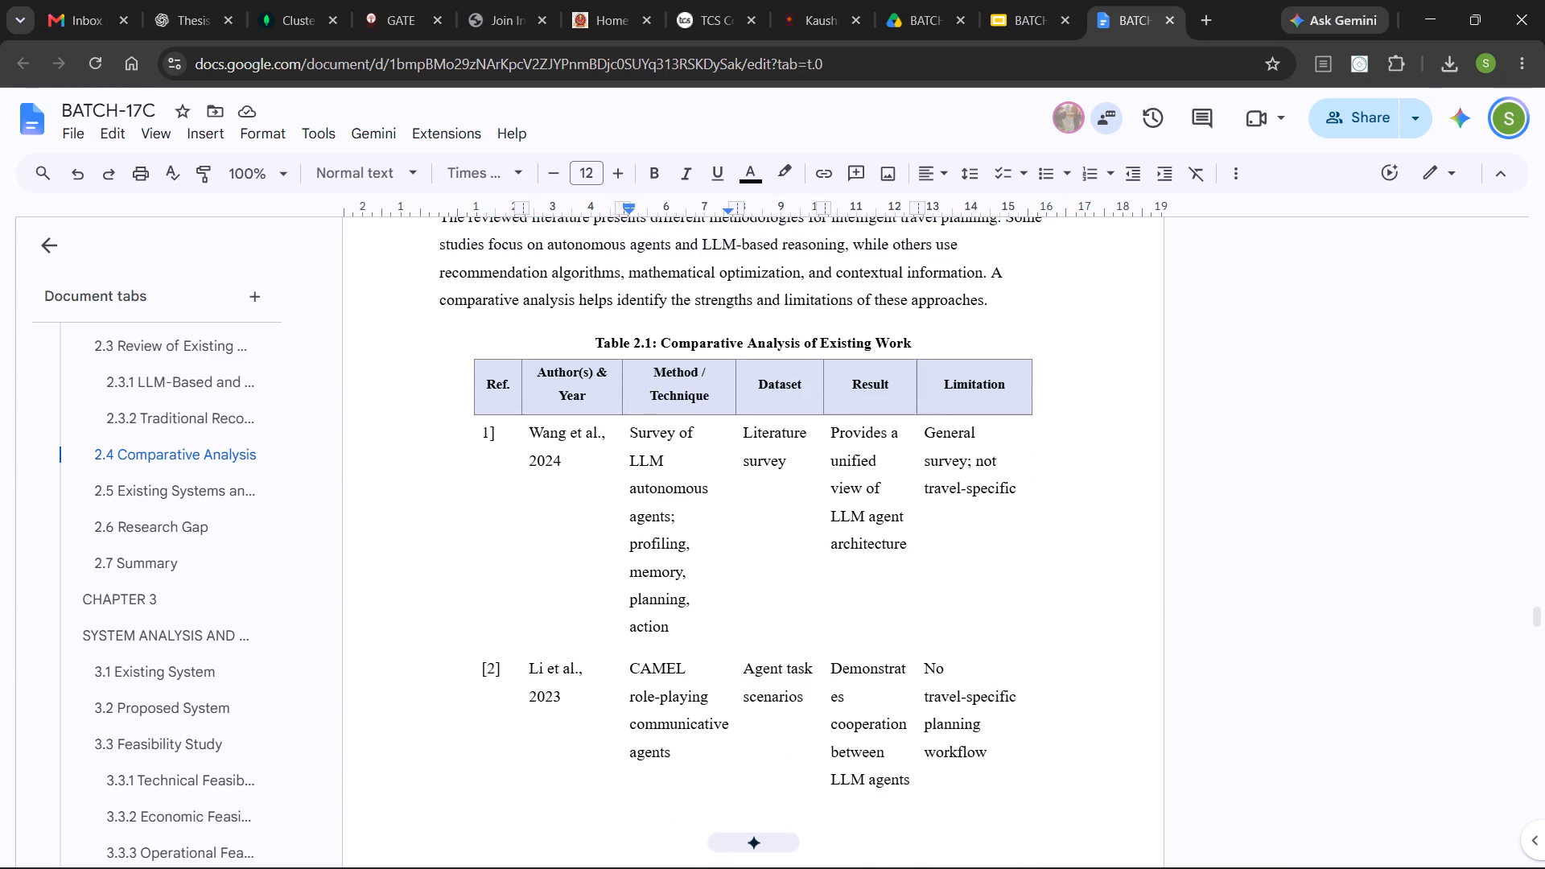
scroll(494, 592, "down", 1)
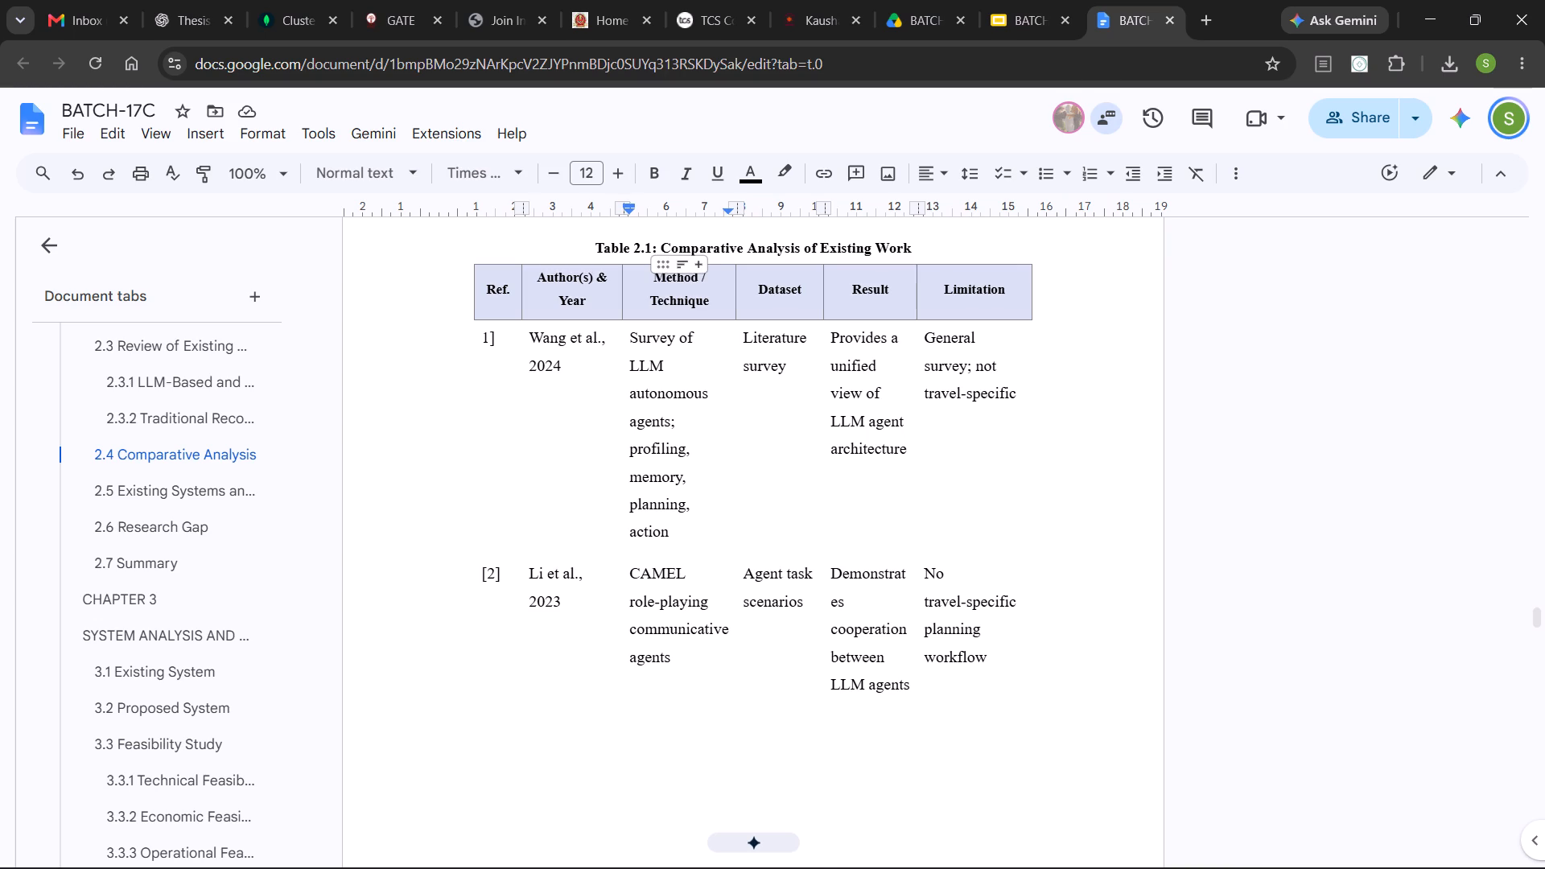
left_click_drag(736, 284, 781, 282)
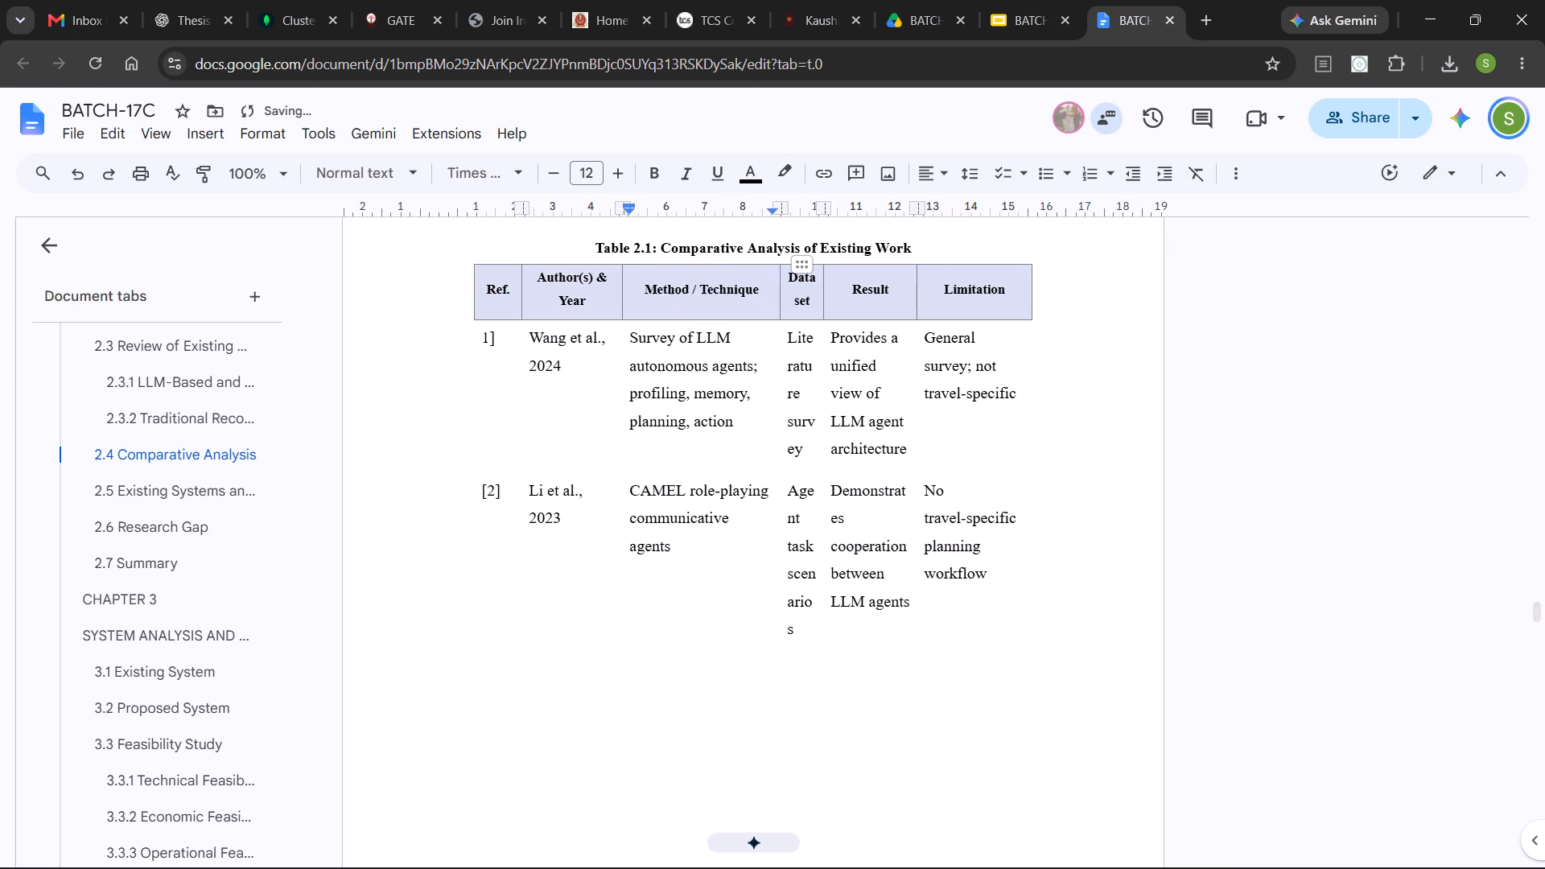
left_click_drag(825, 287, 871, 287)
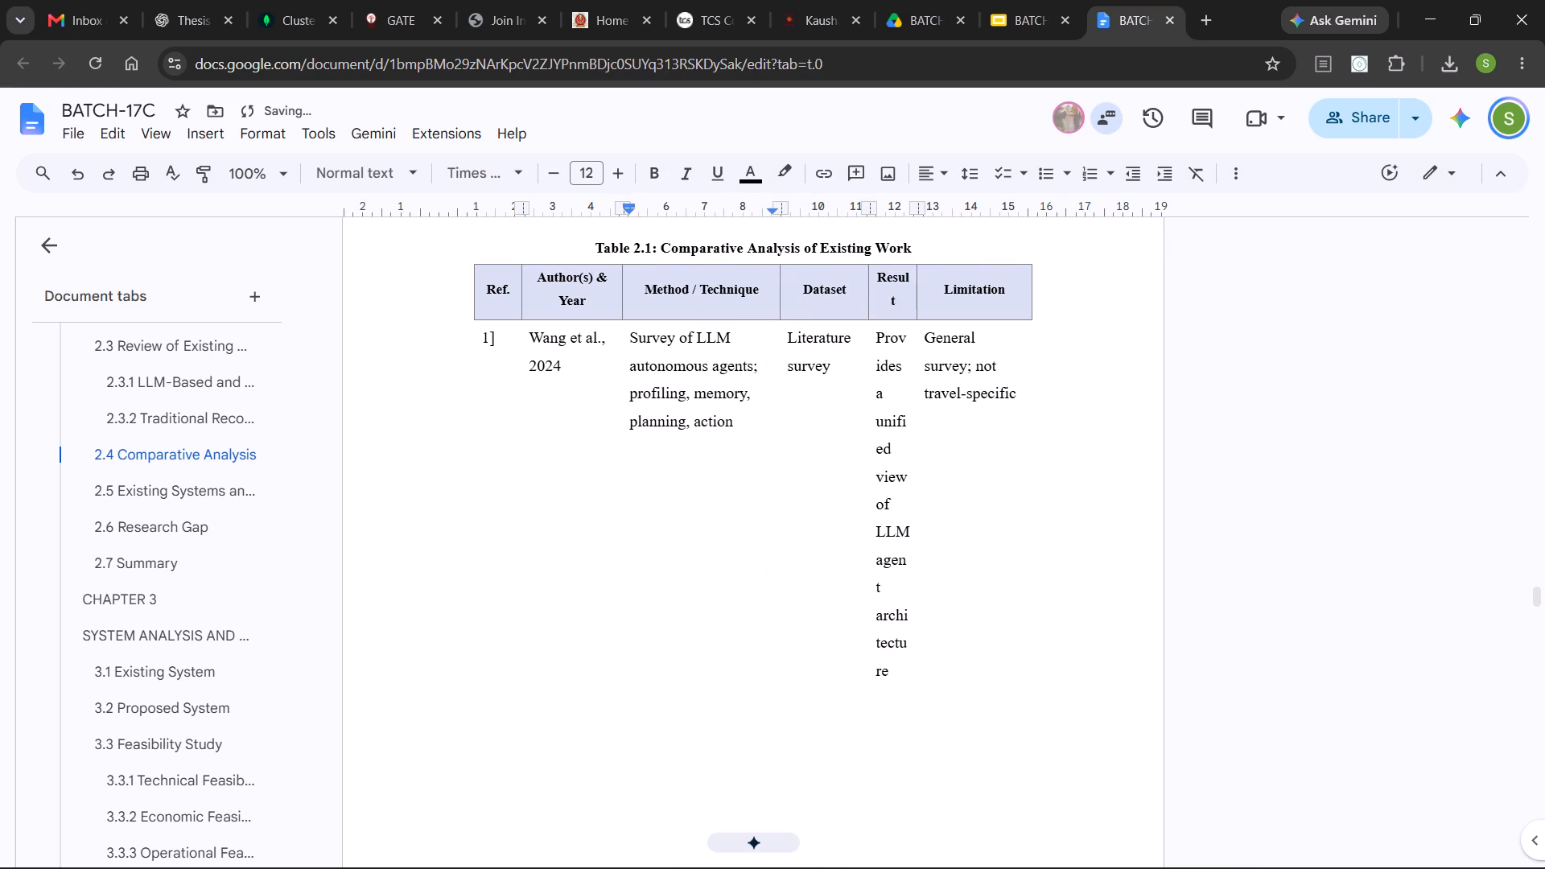
left_click_drag(913, 286, 945, 288)
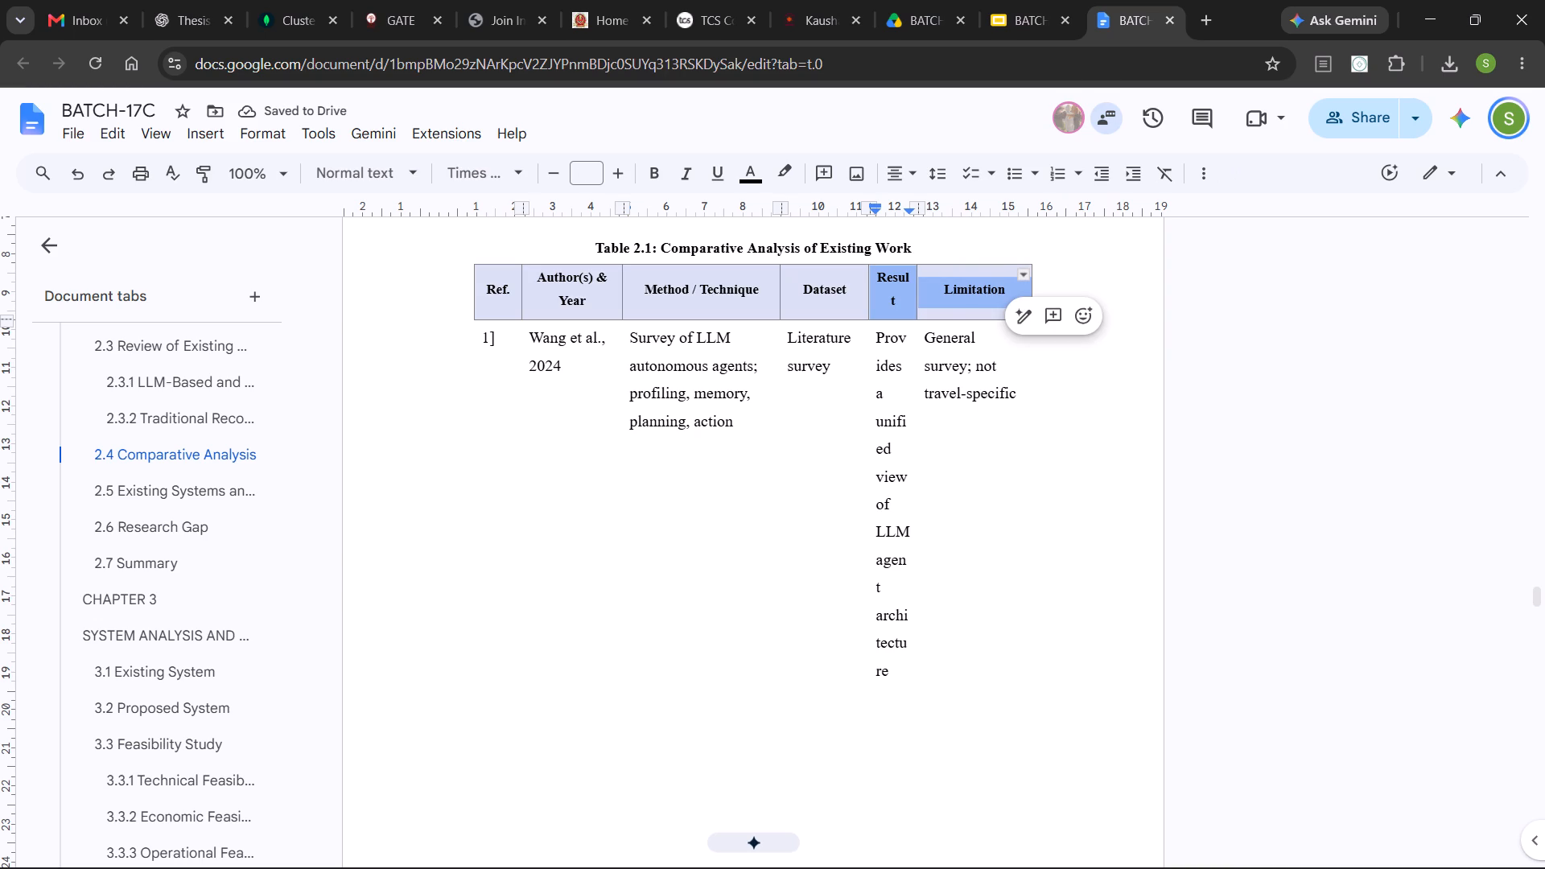
left_click_drag(916, 286, 952, 282)
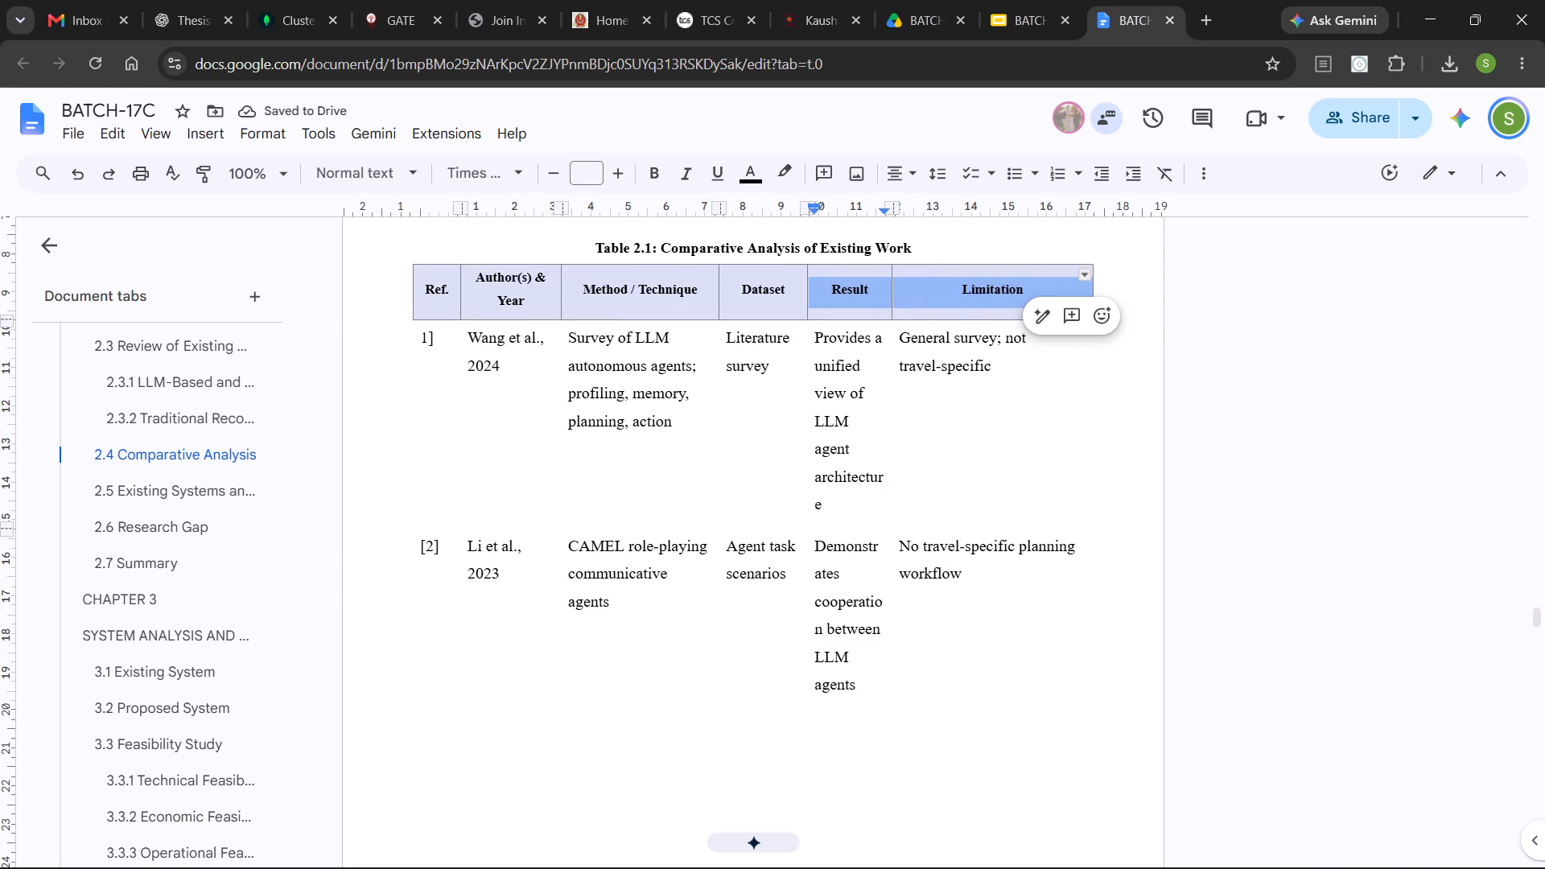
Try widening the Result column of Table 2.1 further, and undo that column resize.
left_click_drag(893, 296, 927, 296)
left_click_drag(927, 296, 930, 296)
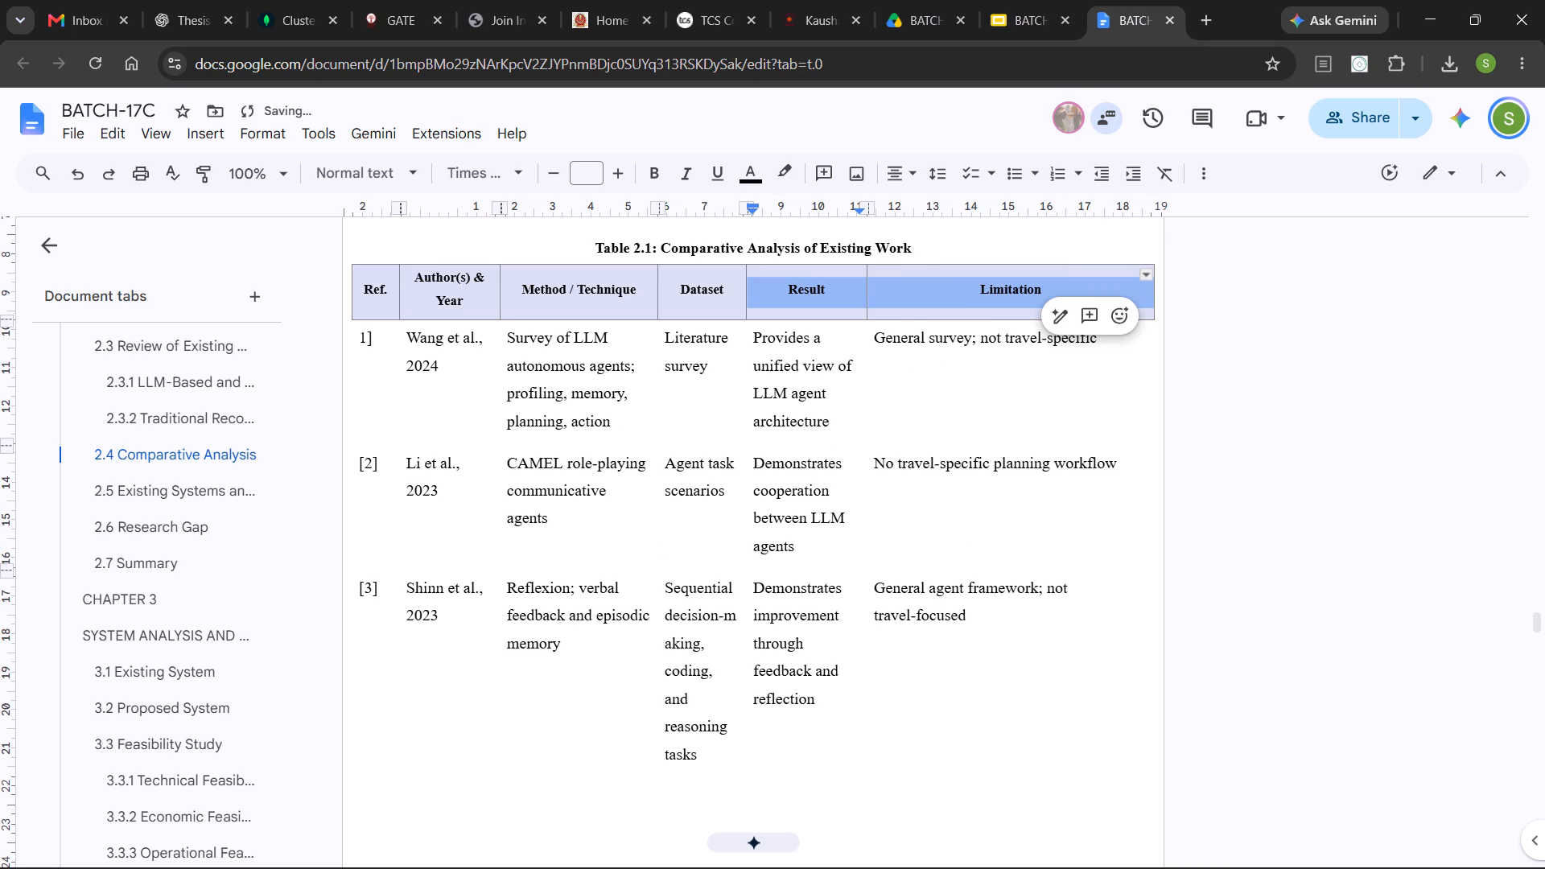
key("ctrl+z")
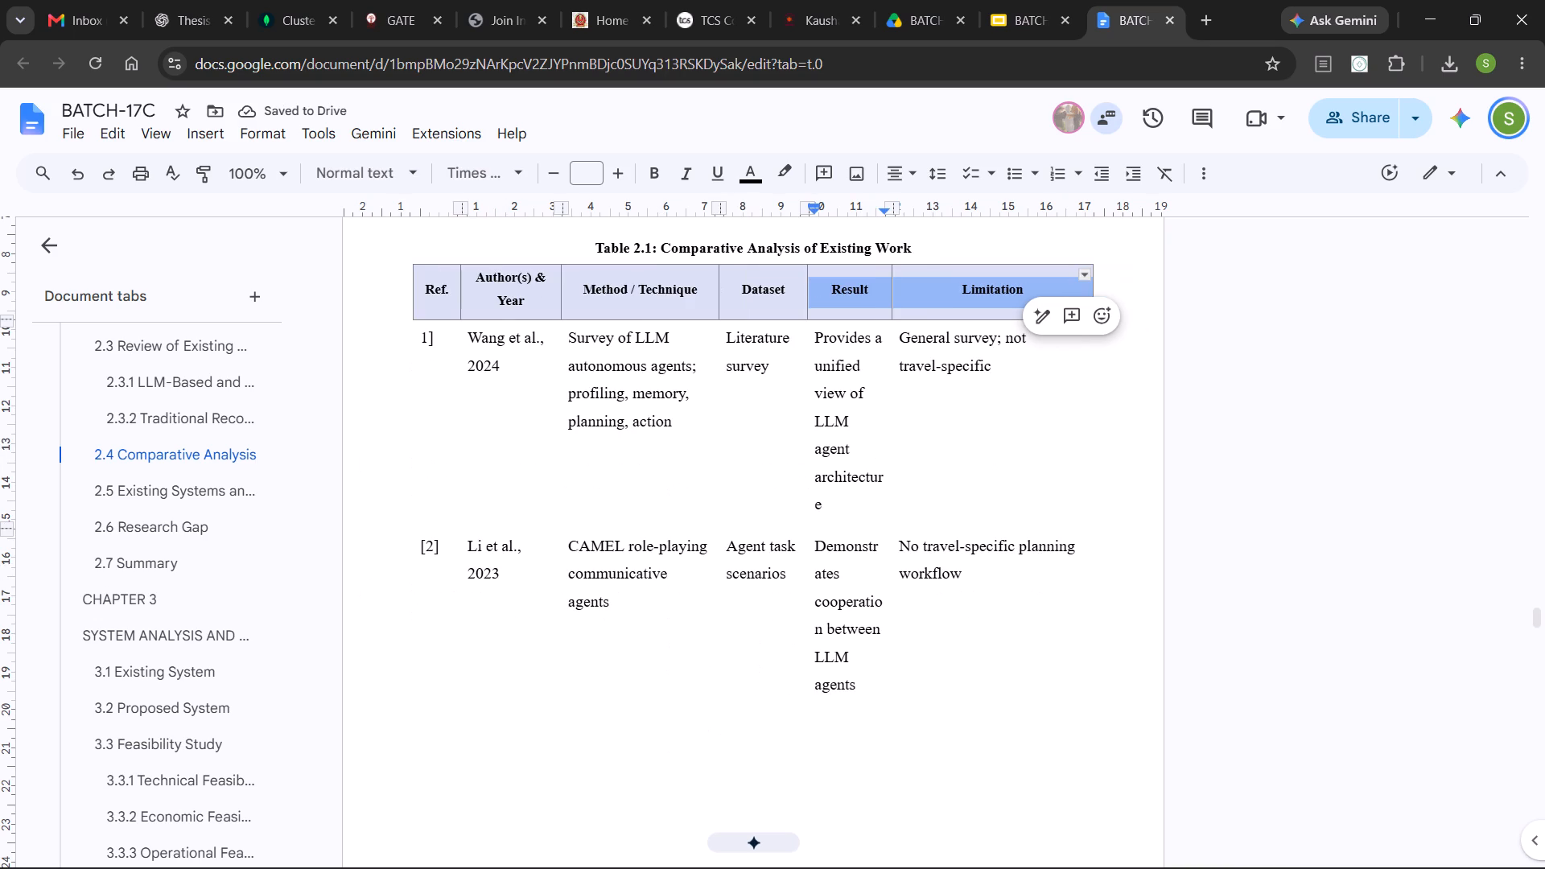
Widen the Result column of Table 2.1 slightly at its border with the Limitation column.
left_click(890, 282)
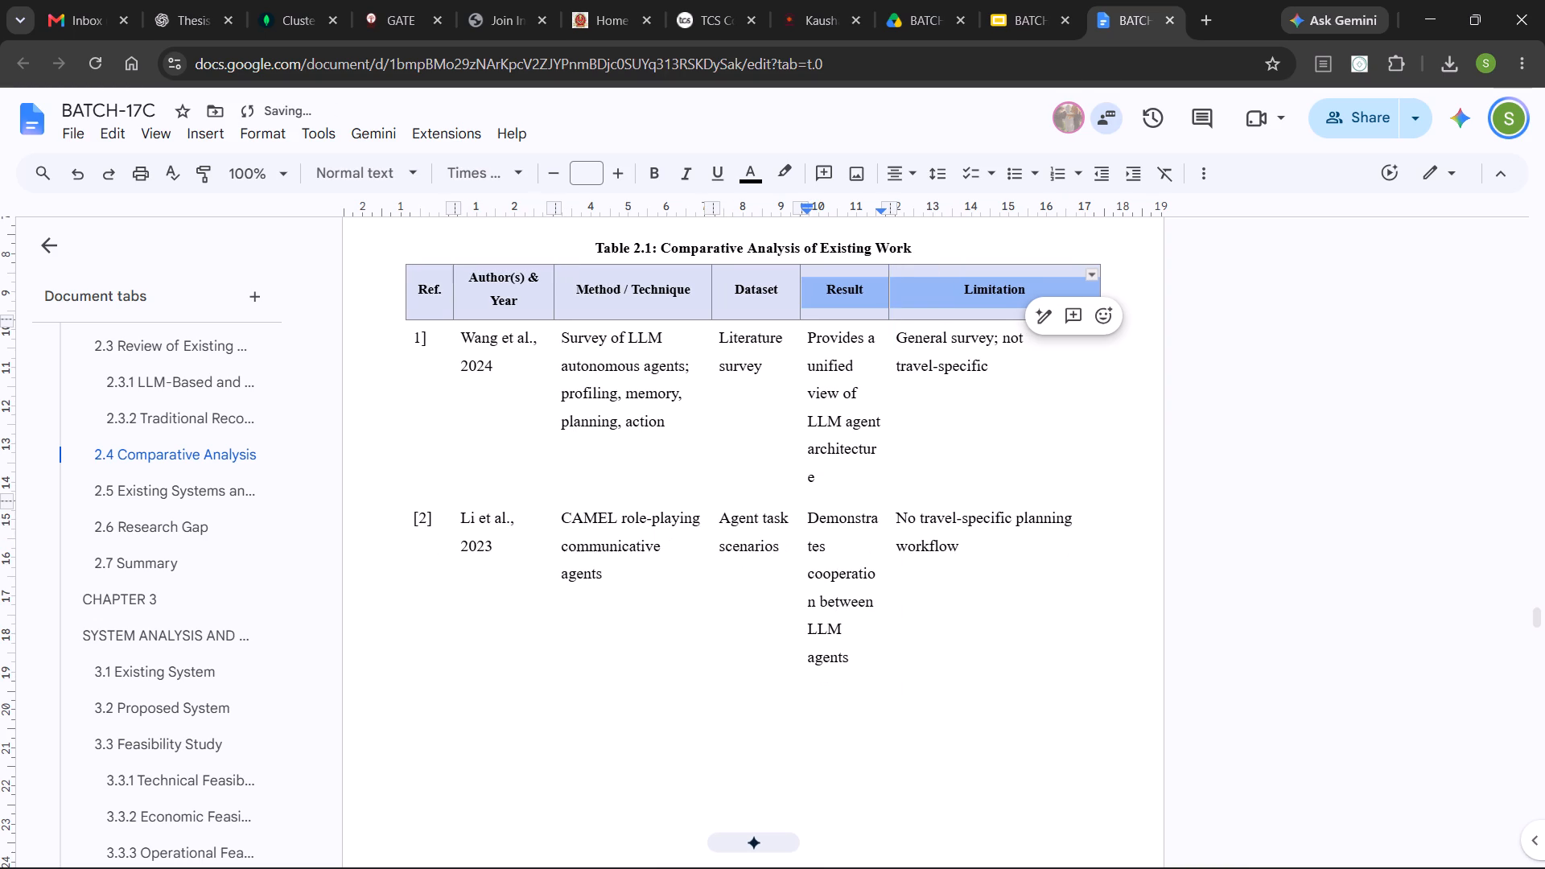
left_click_drag(894, 282, 911, 282)
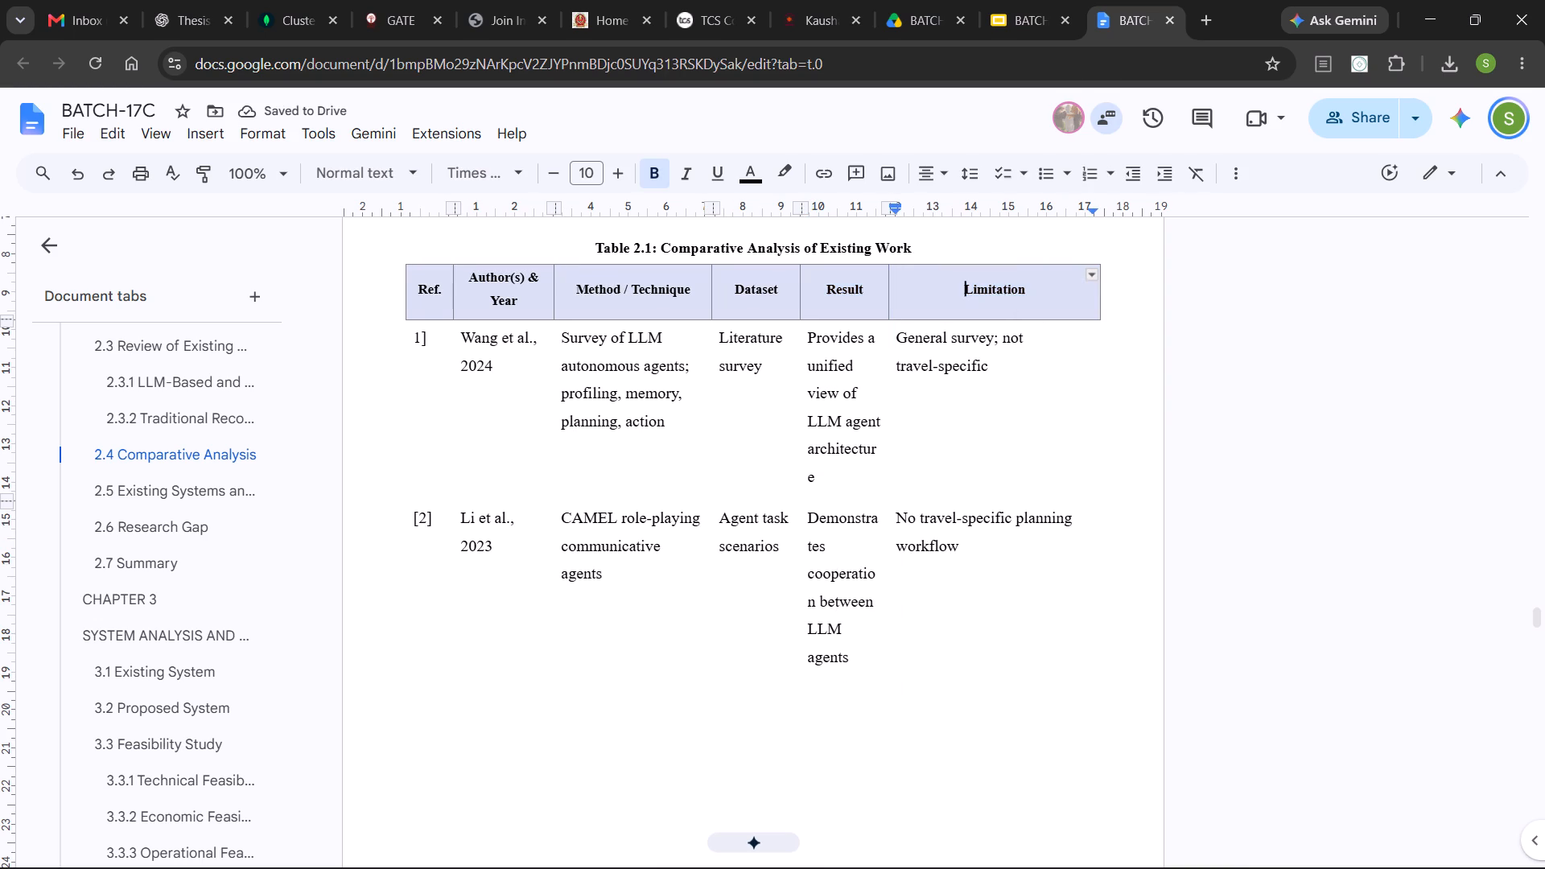
Switch to Amazon Music, skip forward two tracks, and return to the BATCH-17C document.
key("alt+Tab")
key("alt+Tab")
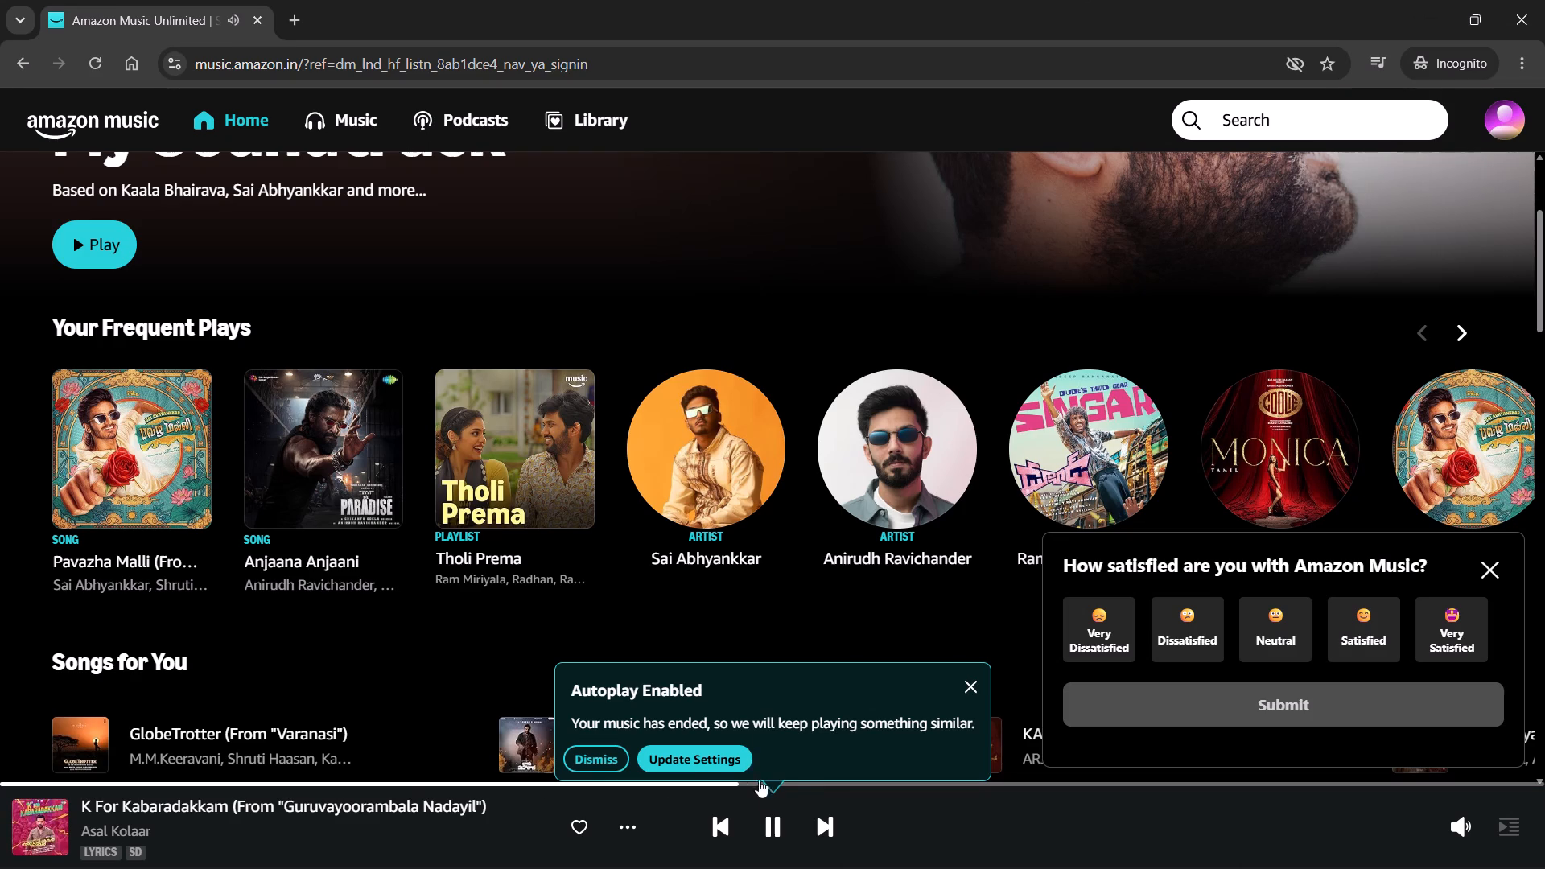
left_click(823, 828)
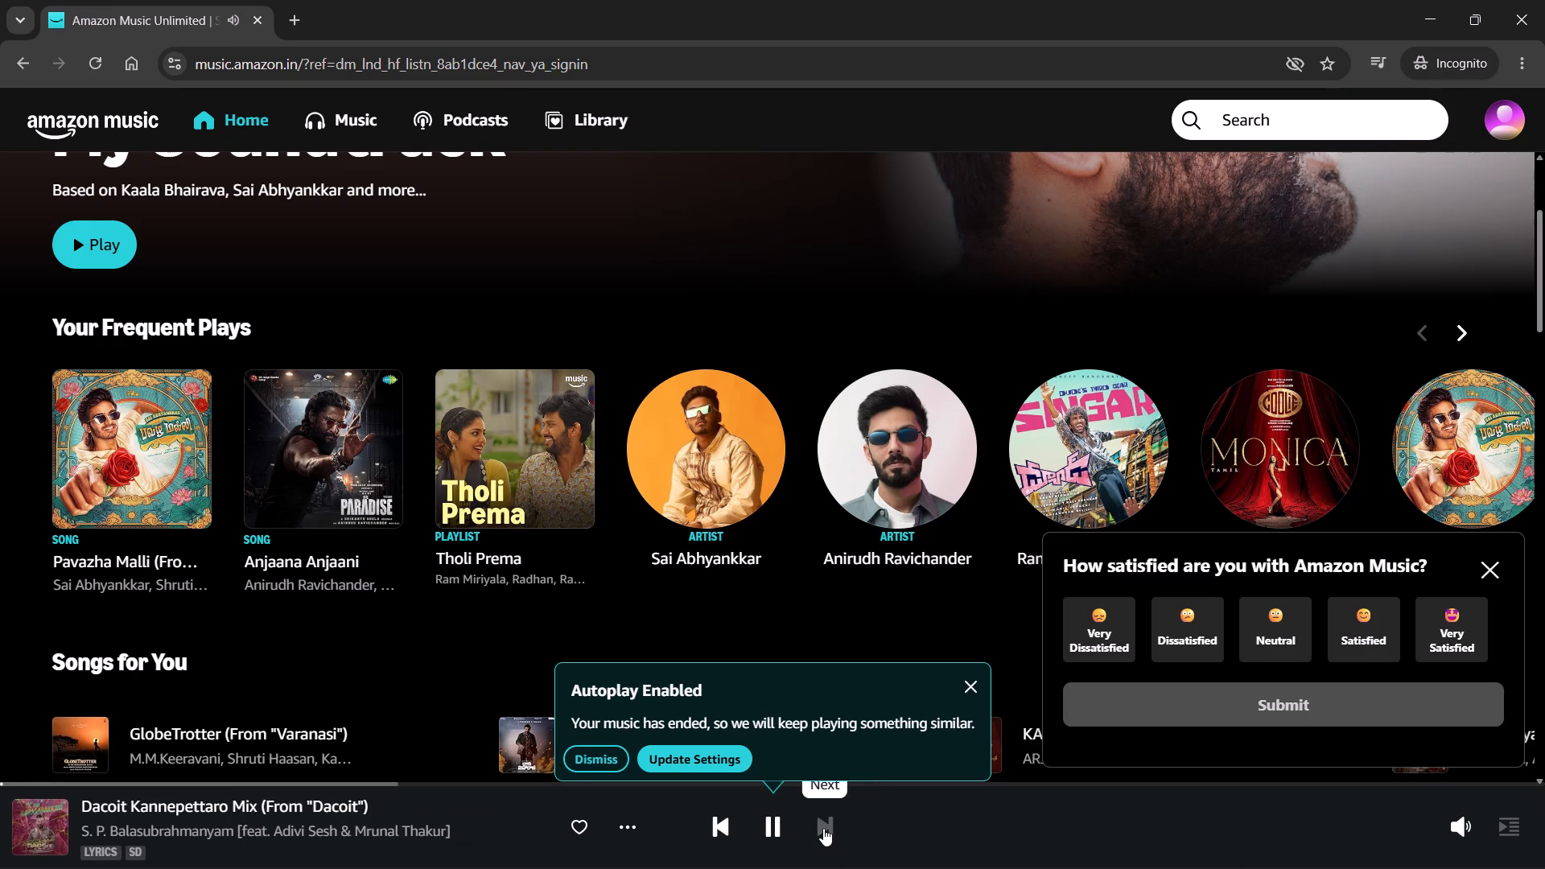
left_click(823, 828)
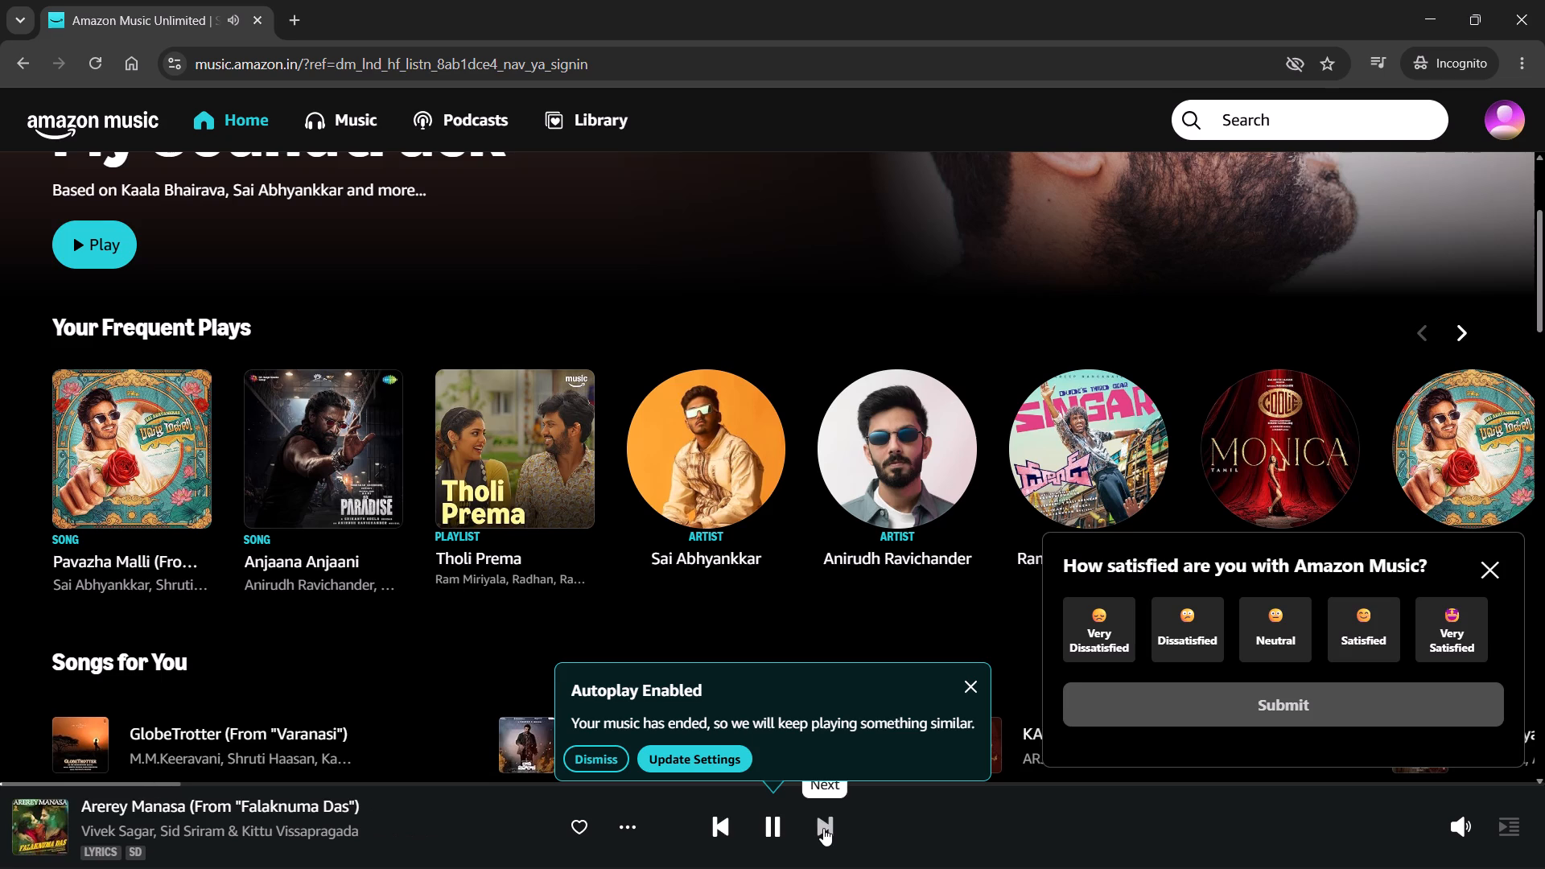
key("alt+Tab")
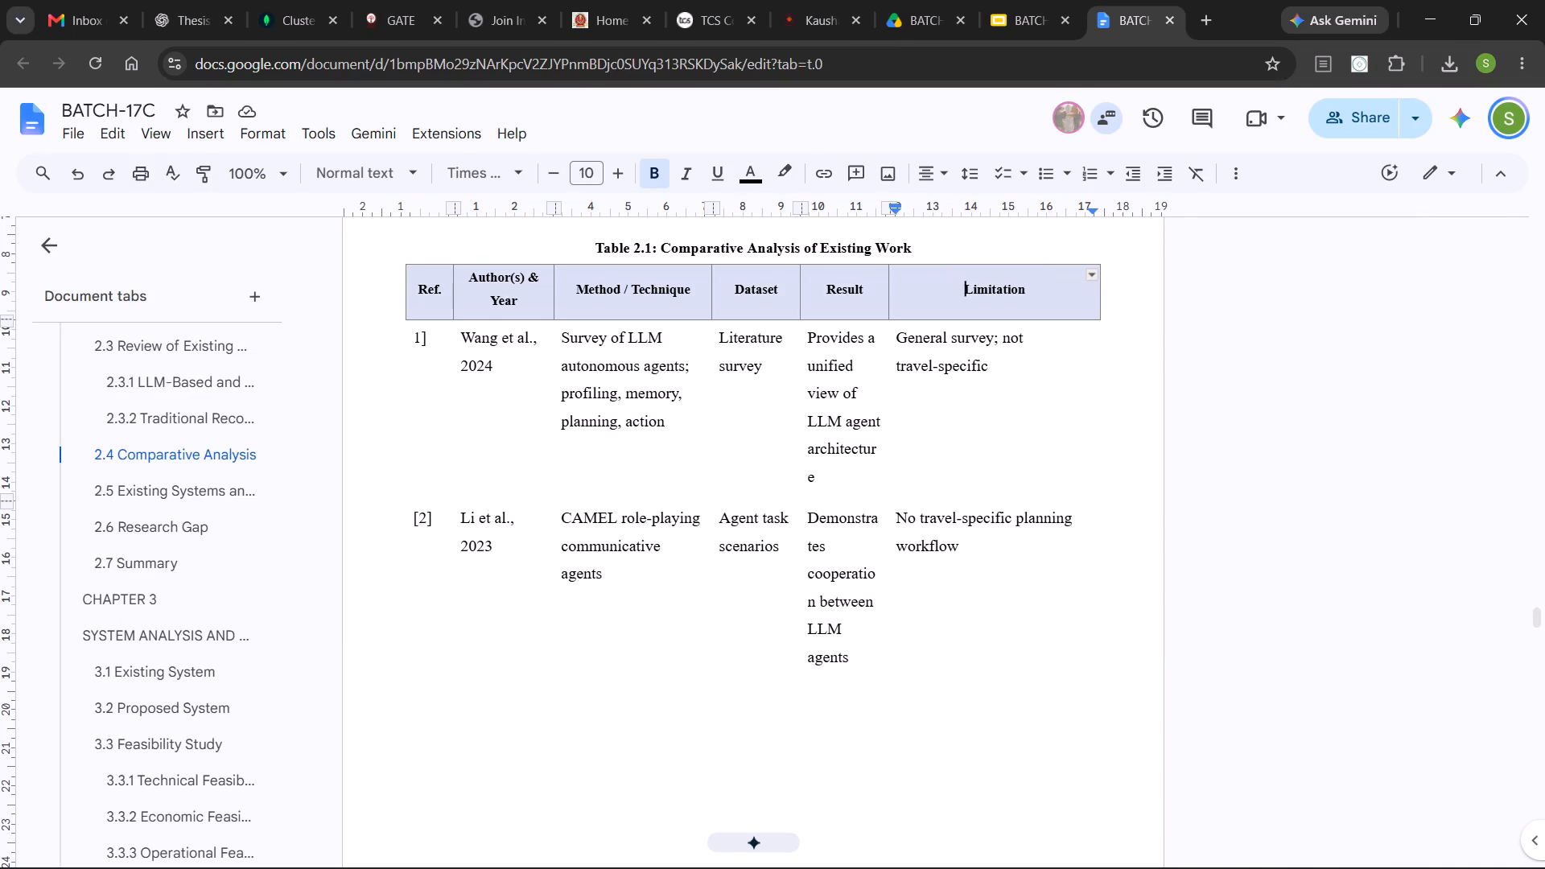
Widen the Result column of Table 2.1 slightly by moving its border with the Limitation column.
left_click_drag(889, 286, 893, 286)
left_click_drag(893, 286, 899, 286)
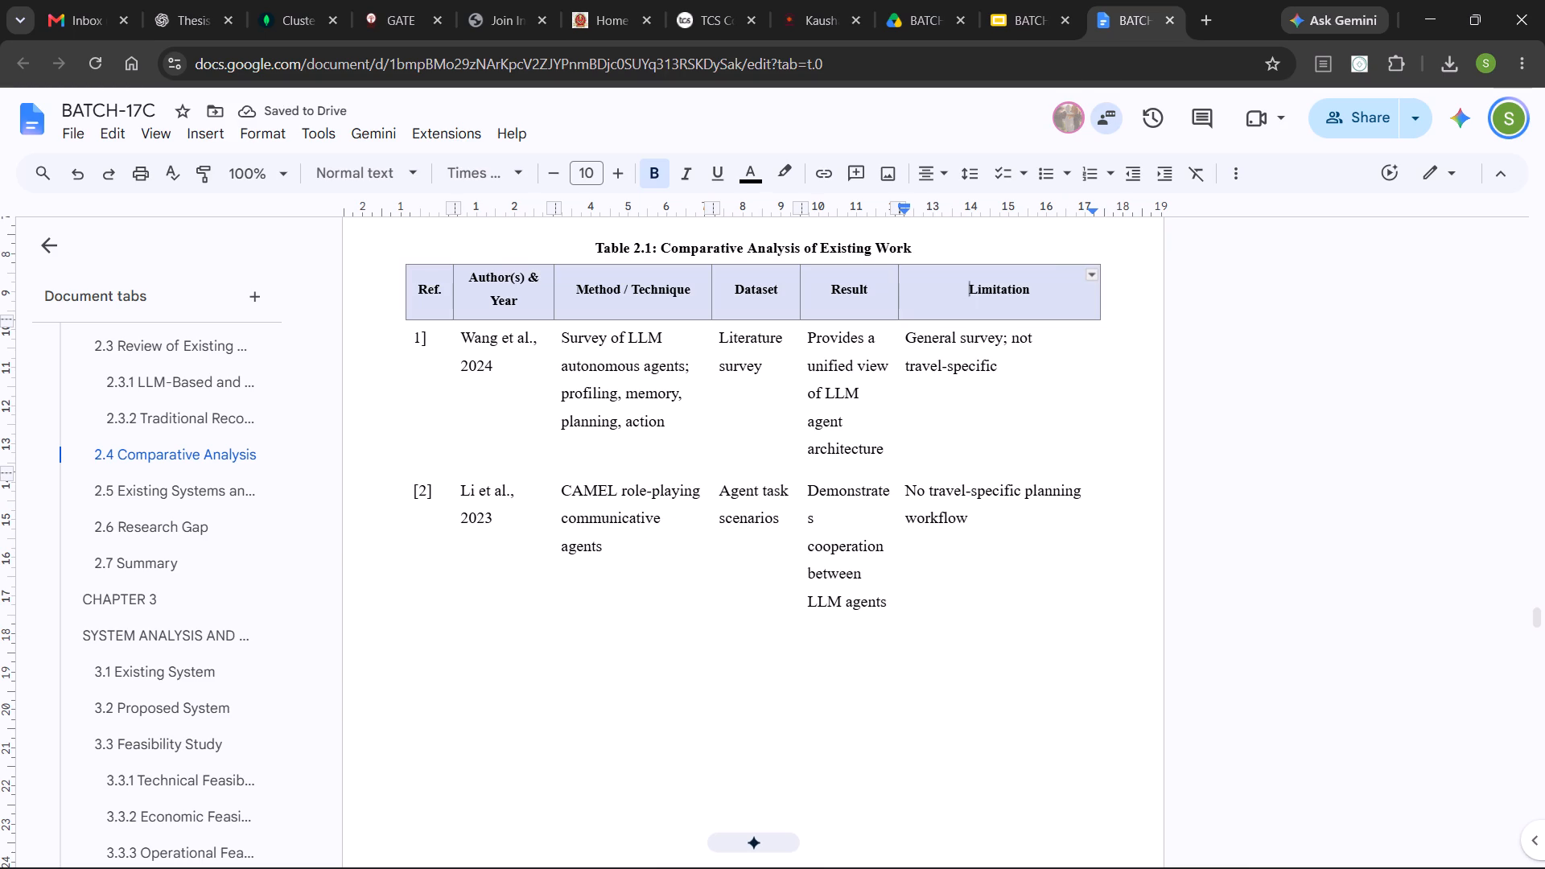
Examine how the text fits the columns of Table 2.1, from the first entries down to the empty rows.
scroll(928, 398, "down", 3)
scroll(779, 518, "down", 2)
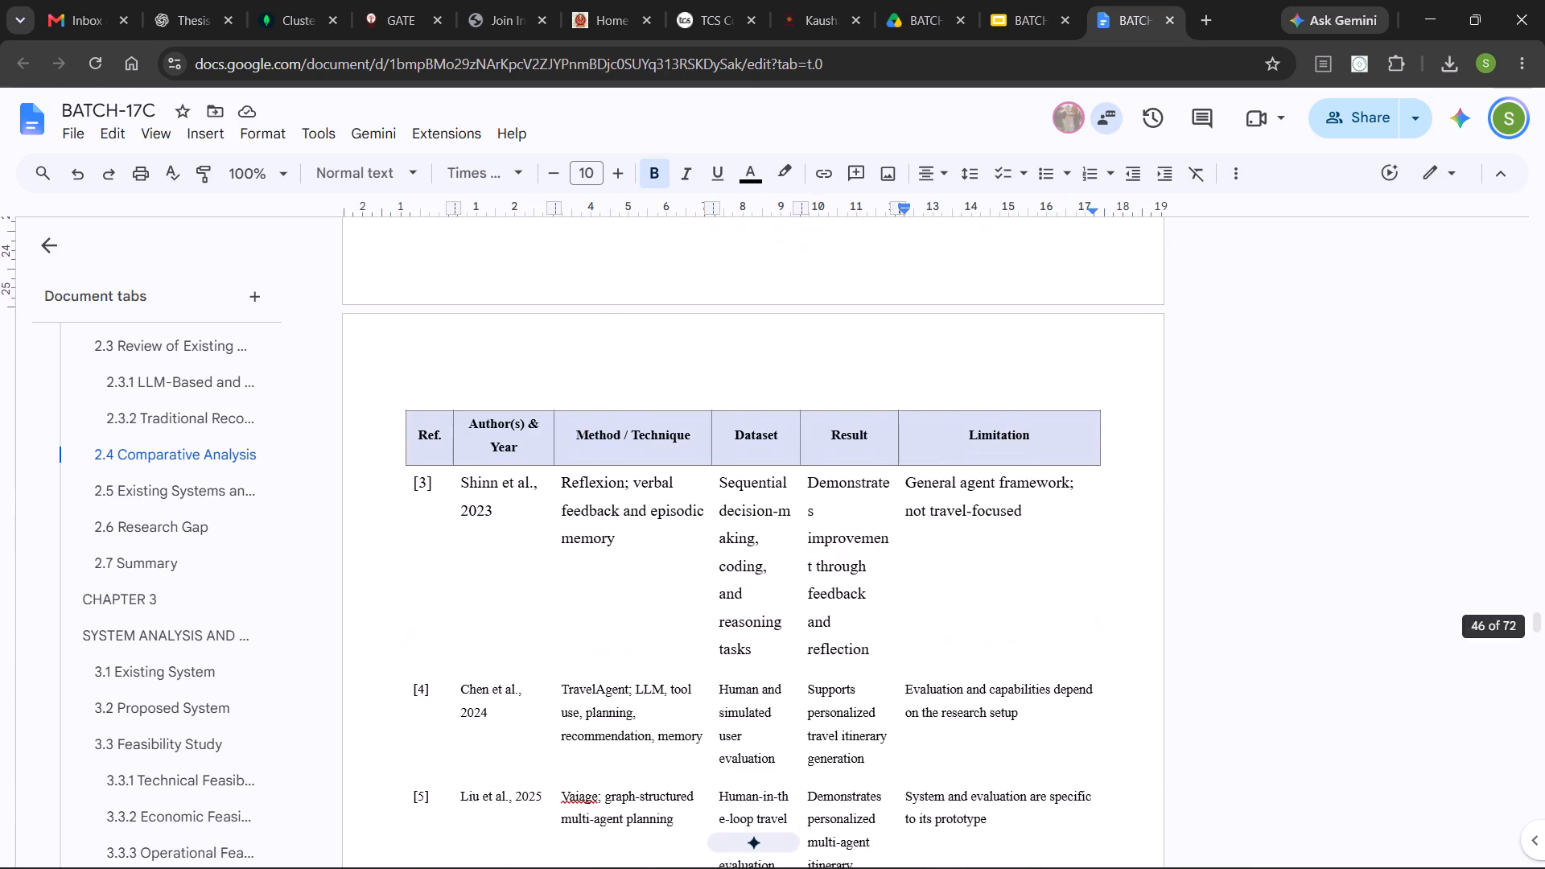
scroll(779, 518, "down", 1)
scroll(799, 382, "up", 1)
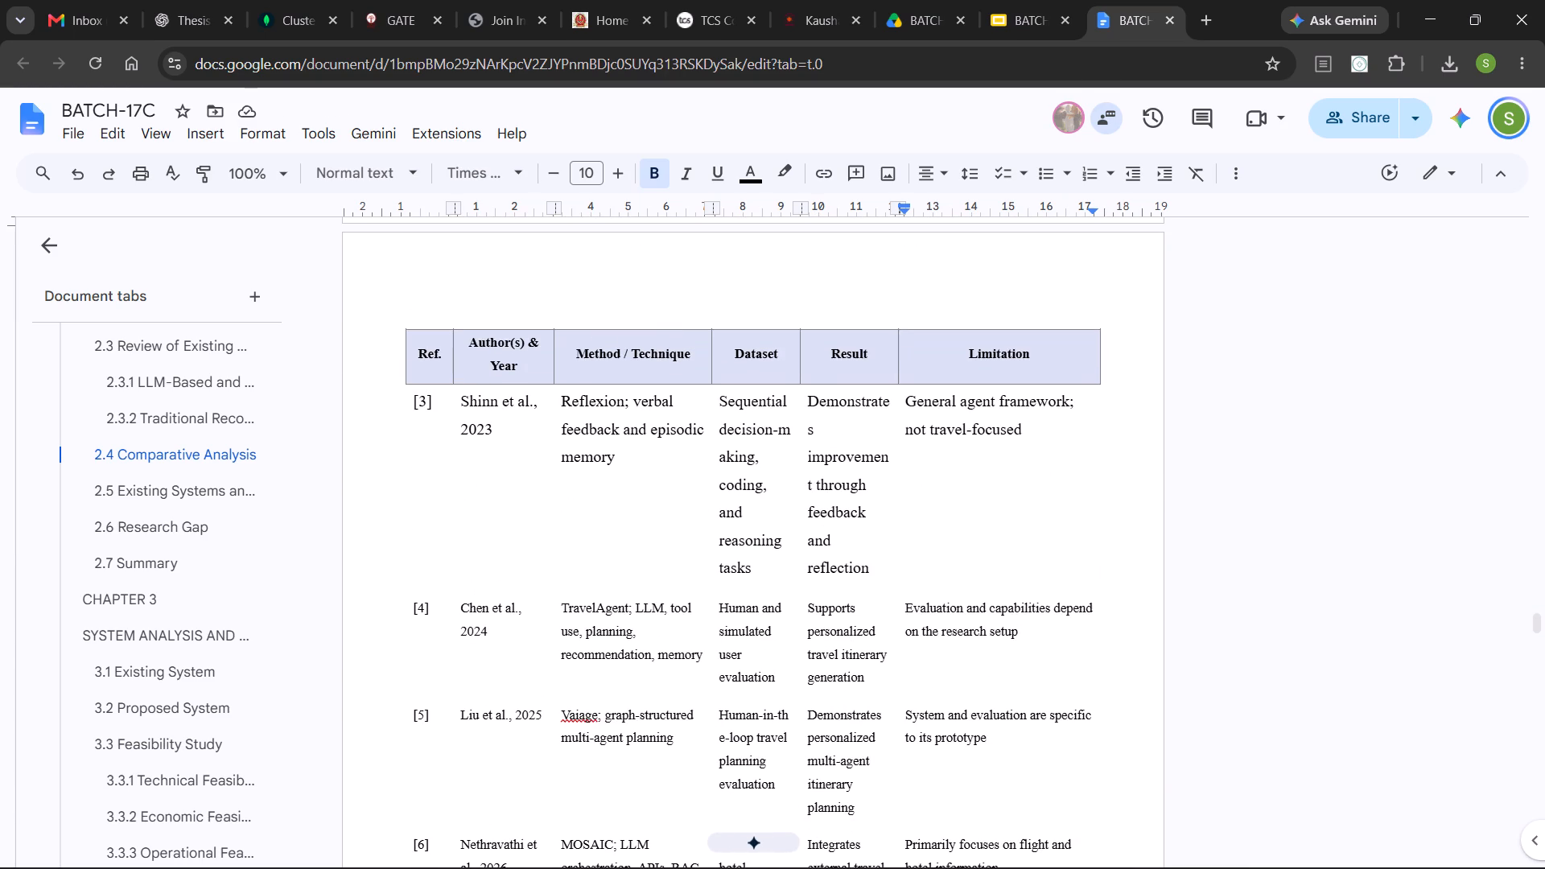
scroll(550, 356, "up", 5)
scroll(550, 356, "right", 1)
scroll(631, 548, "down", 8)
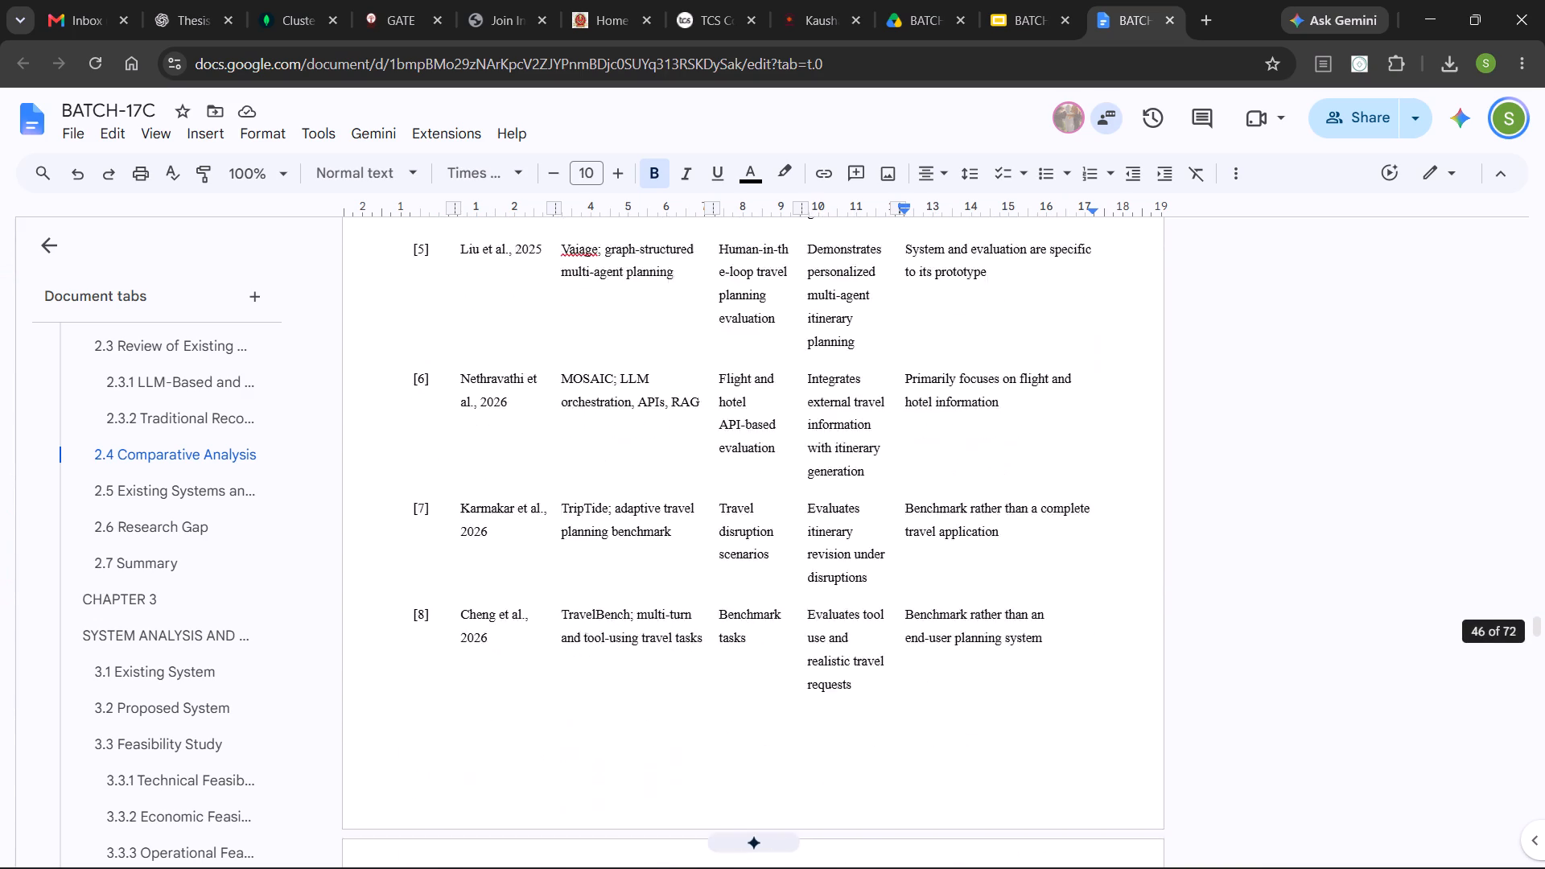
scroll(631, 548, "down", 5)
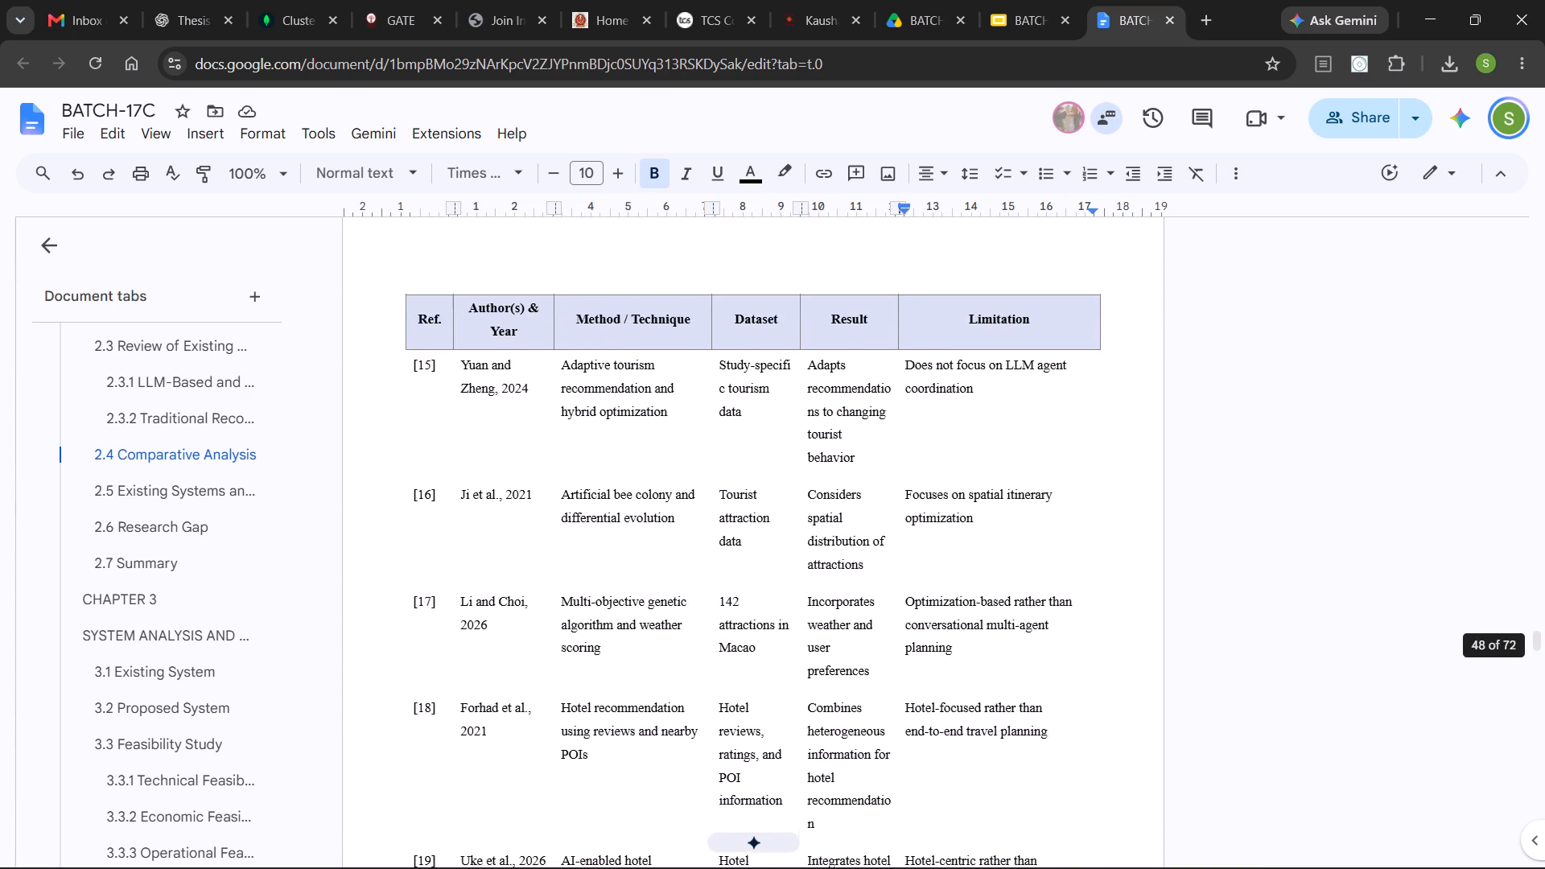
scroll(631, 548, "down", 3)
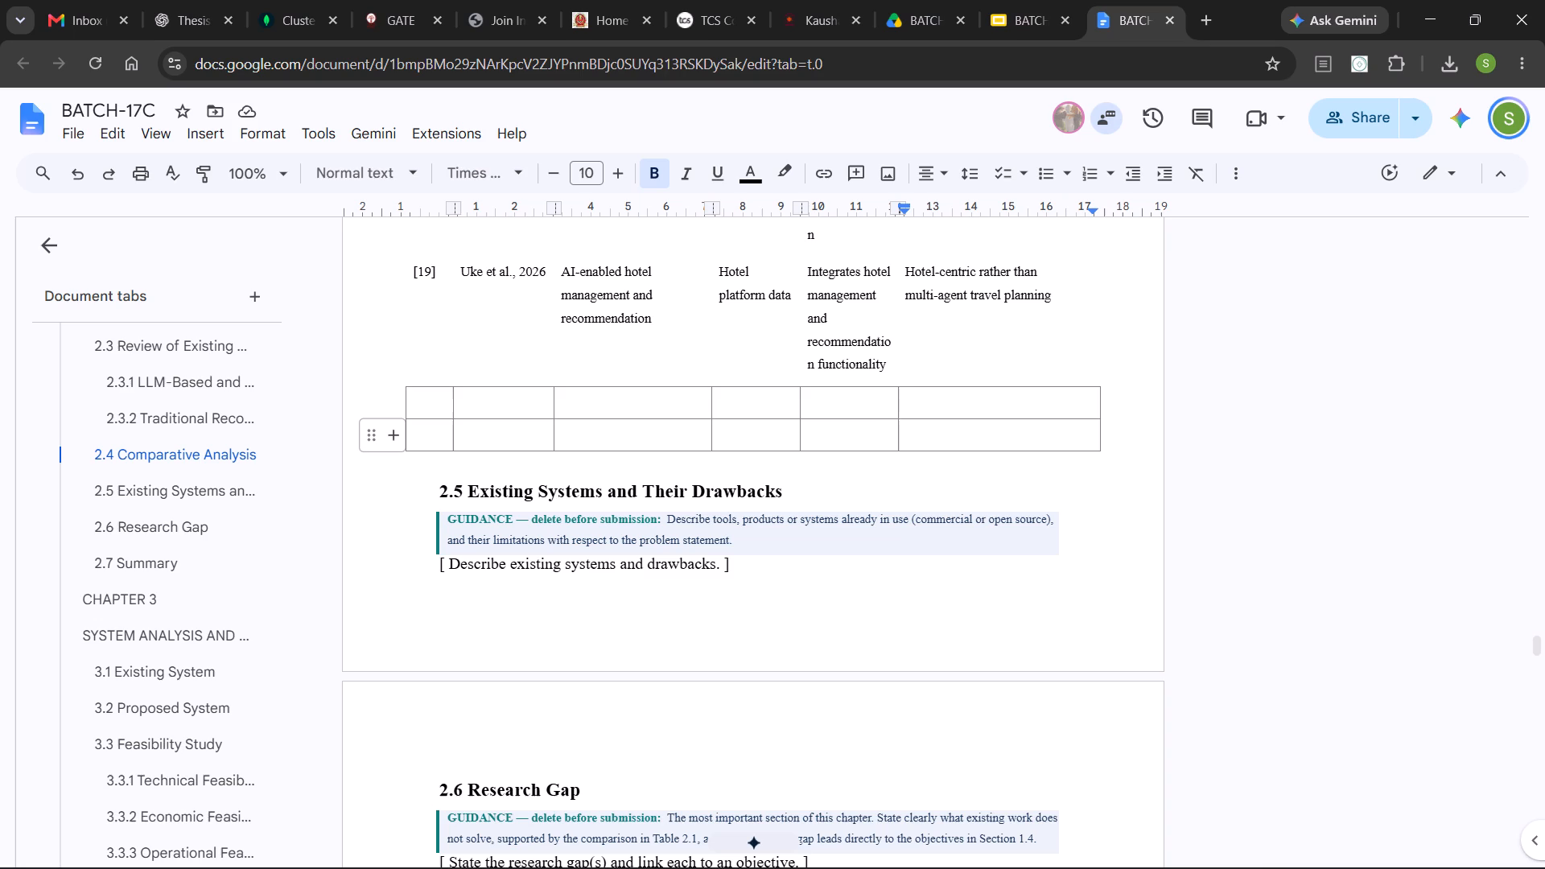
Insert an empty row below the last row of Table 2.1.
left_click(373, 434)
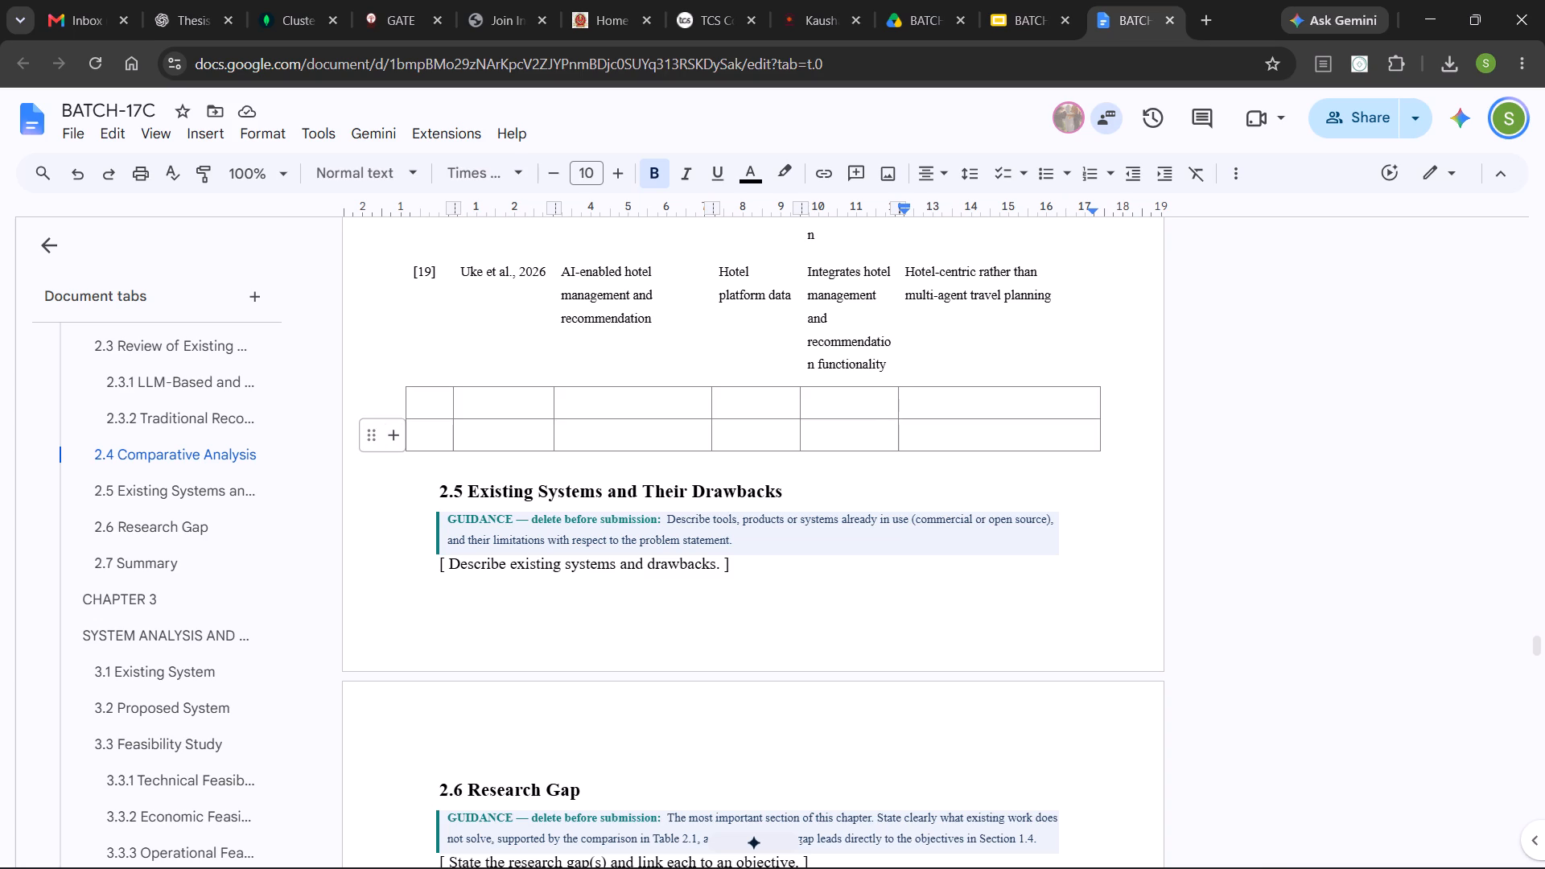
left_click(395, 438)
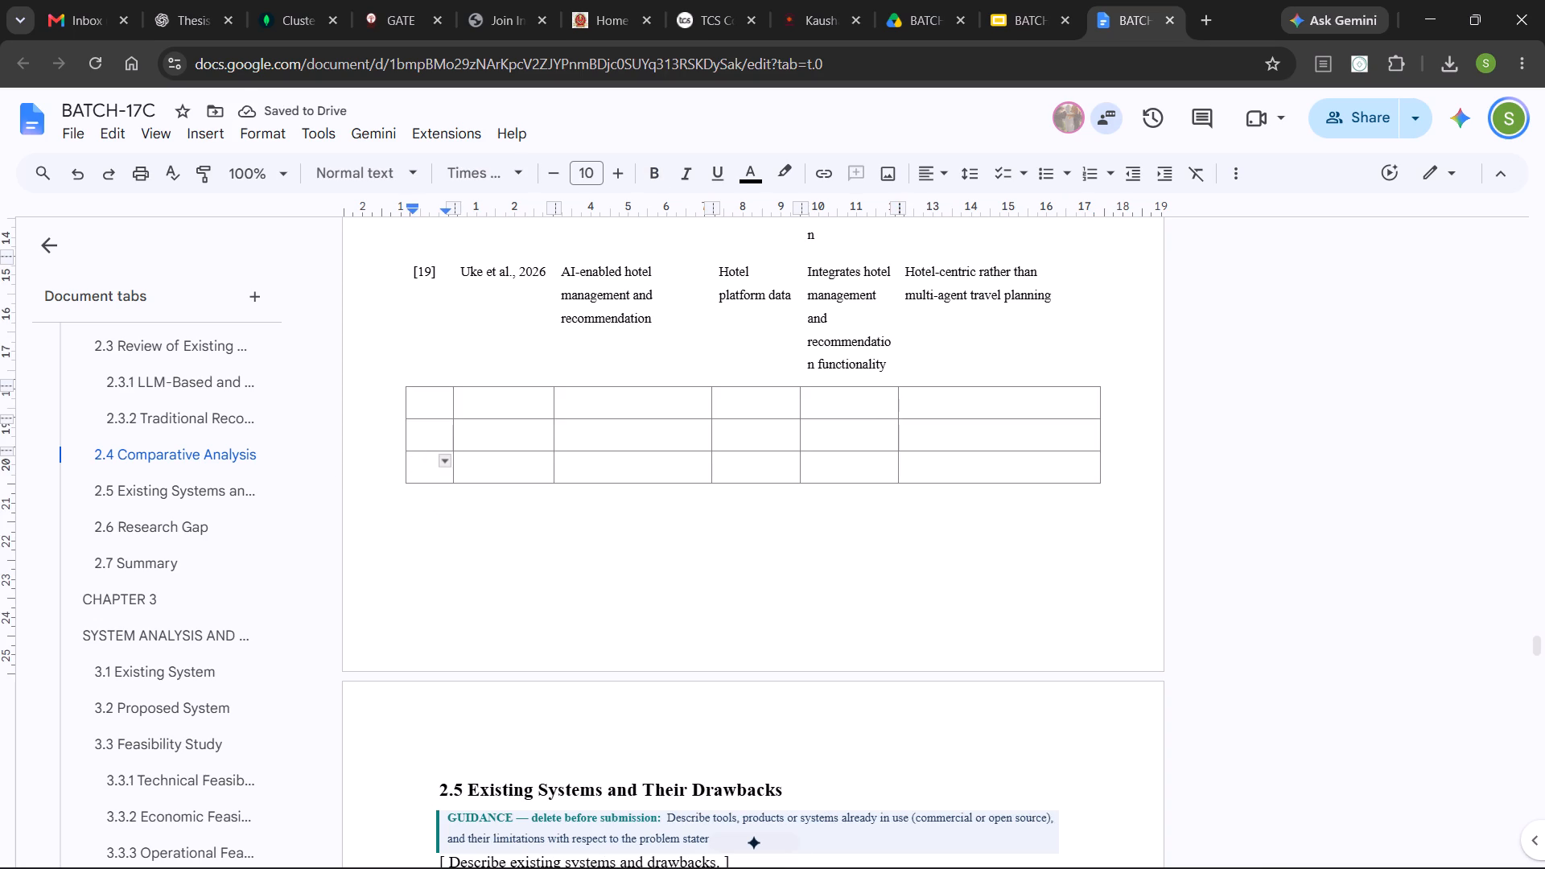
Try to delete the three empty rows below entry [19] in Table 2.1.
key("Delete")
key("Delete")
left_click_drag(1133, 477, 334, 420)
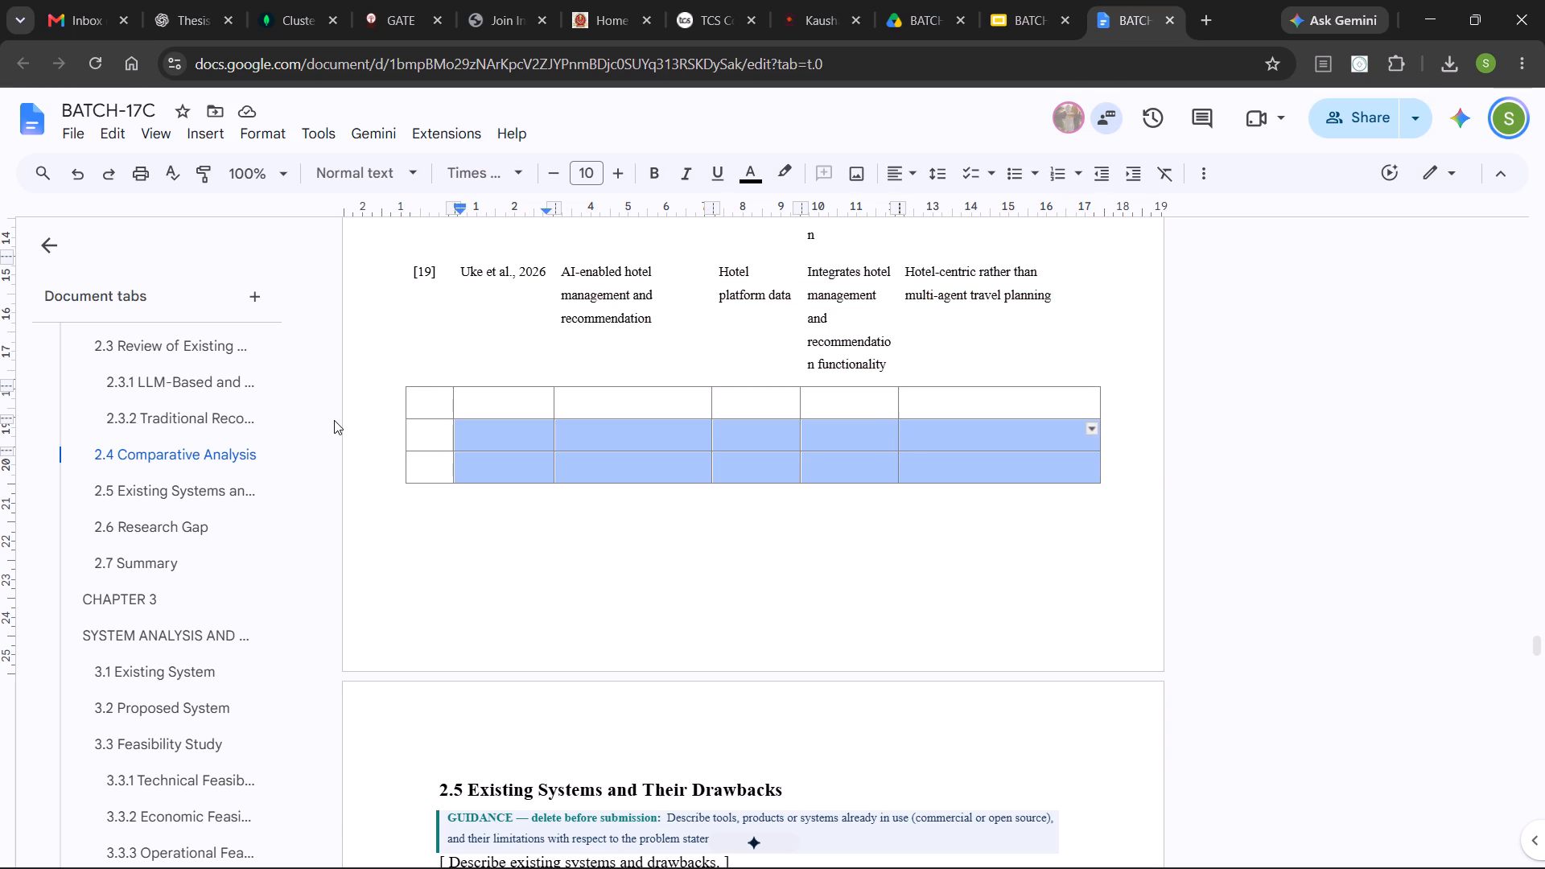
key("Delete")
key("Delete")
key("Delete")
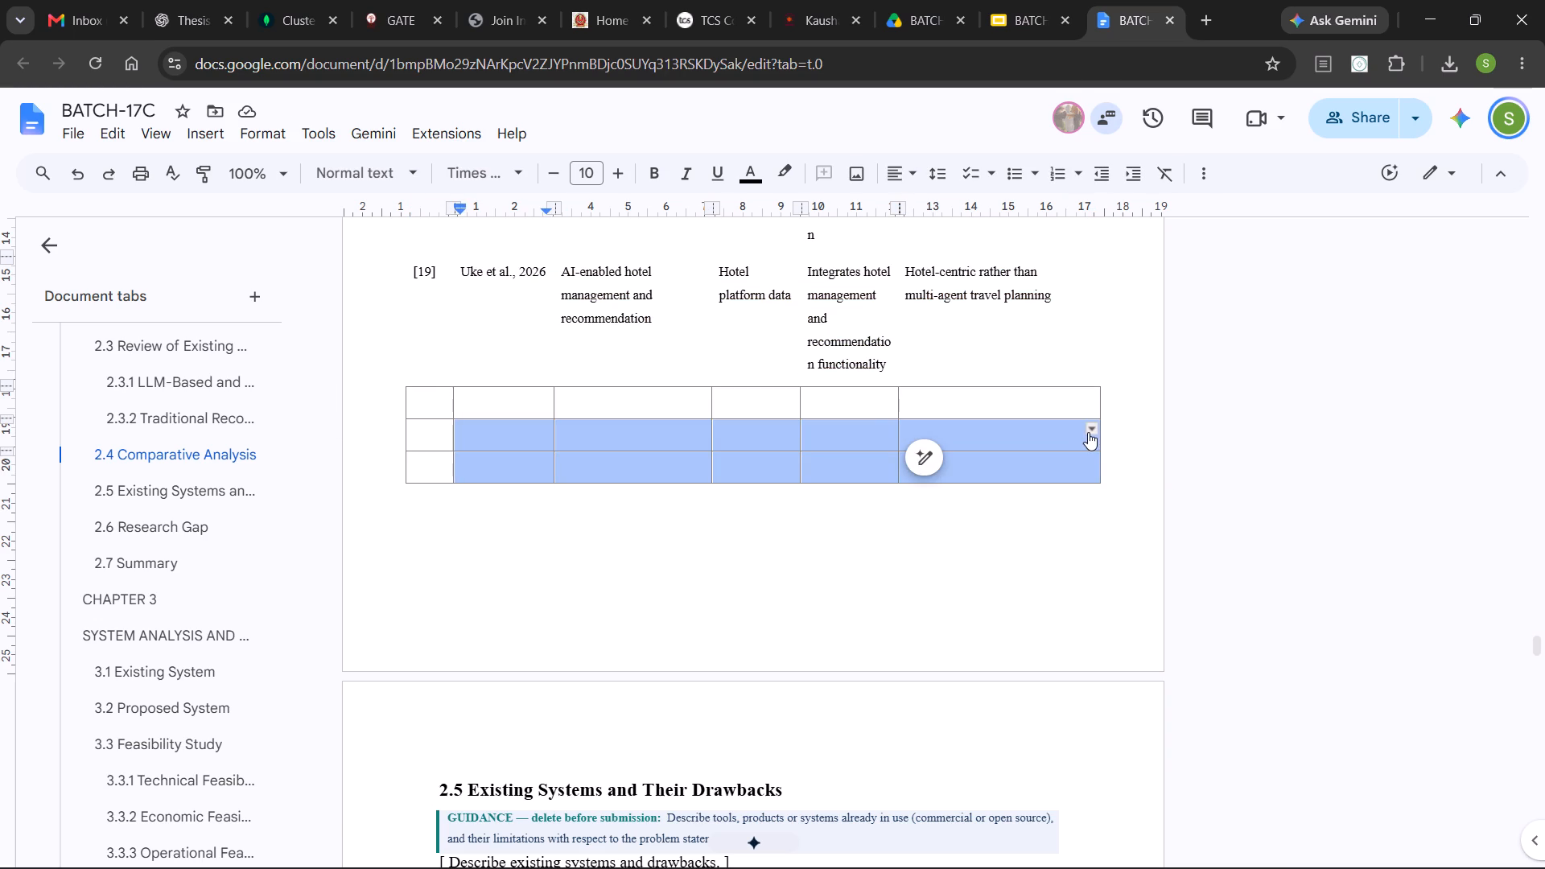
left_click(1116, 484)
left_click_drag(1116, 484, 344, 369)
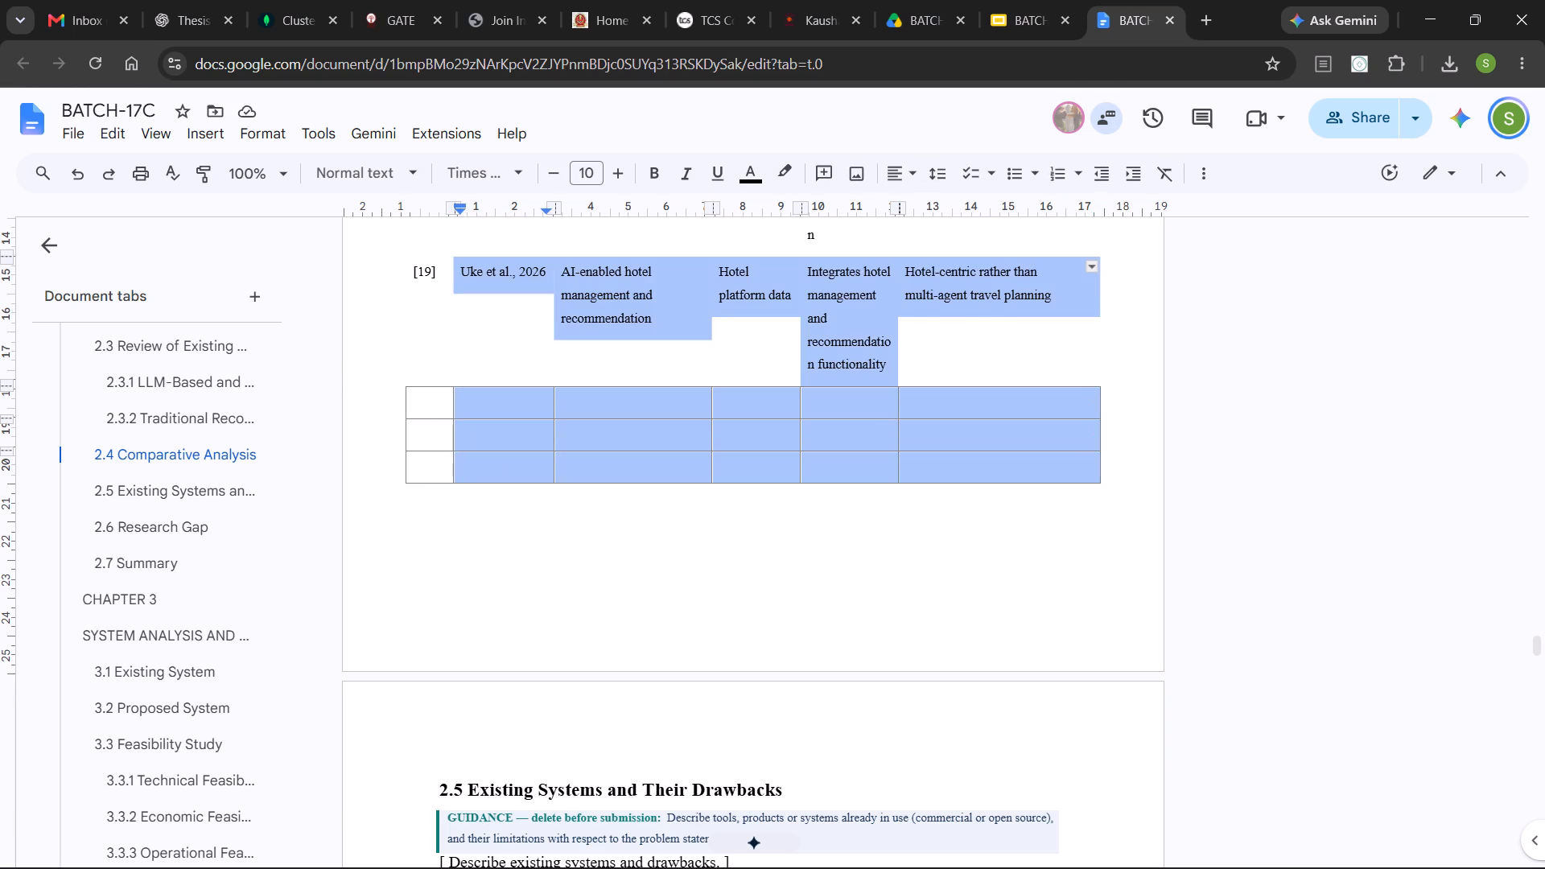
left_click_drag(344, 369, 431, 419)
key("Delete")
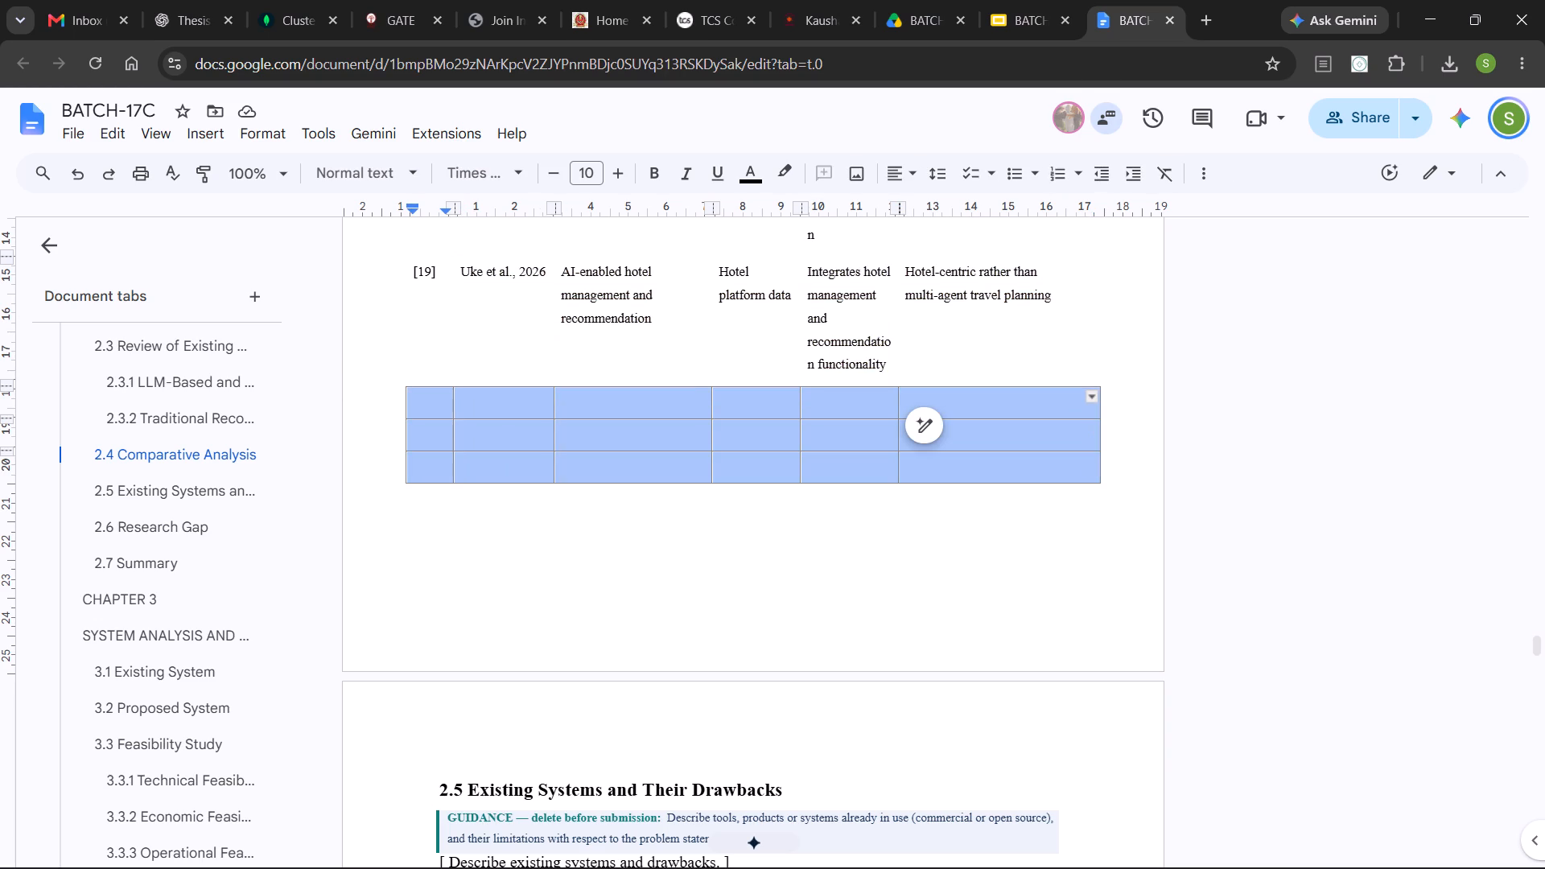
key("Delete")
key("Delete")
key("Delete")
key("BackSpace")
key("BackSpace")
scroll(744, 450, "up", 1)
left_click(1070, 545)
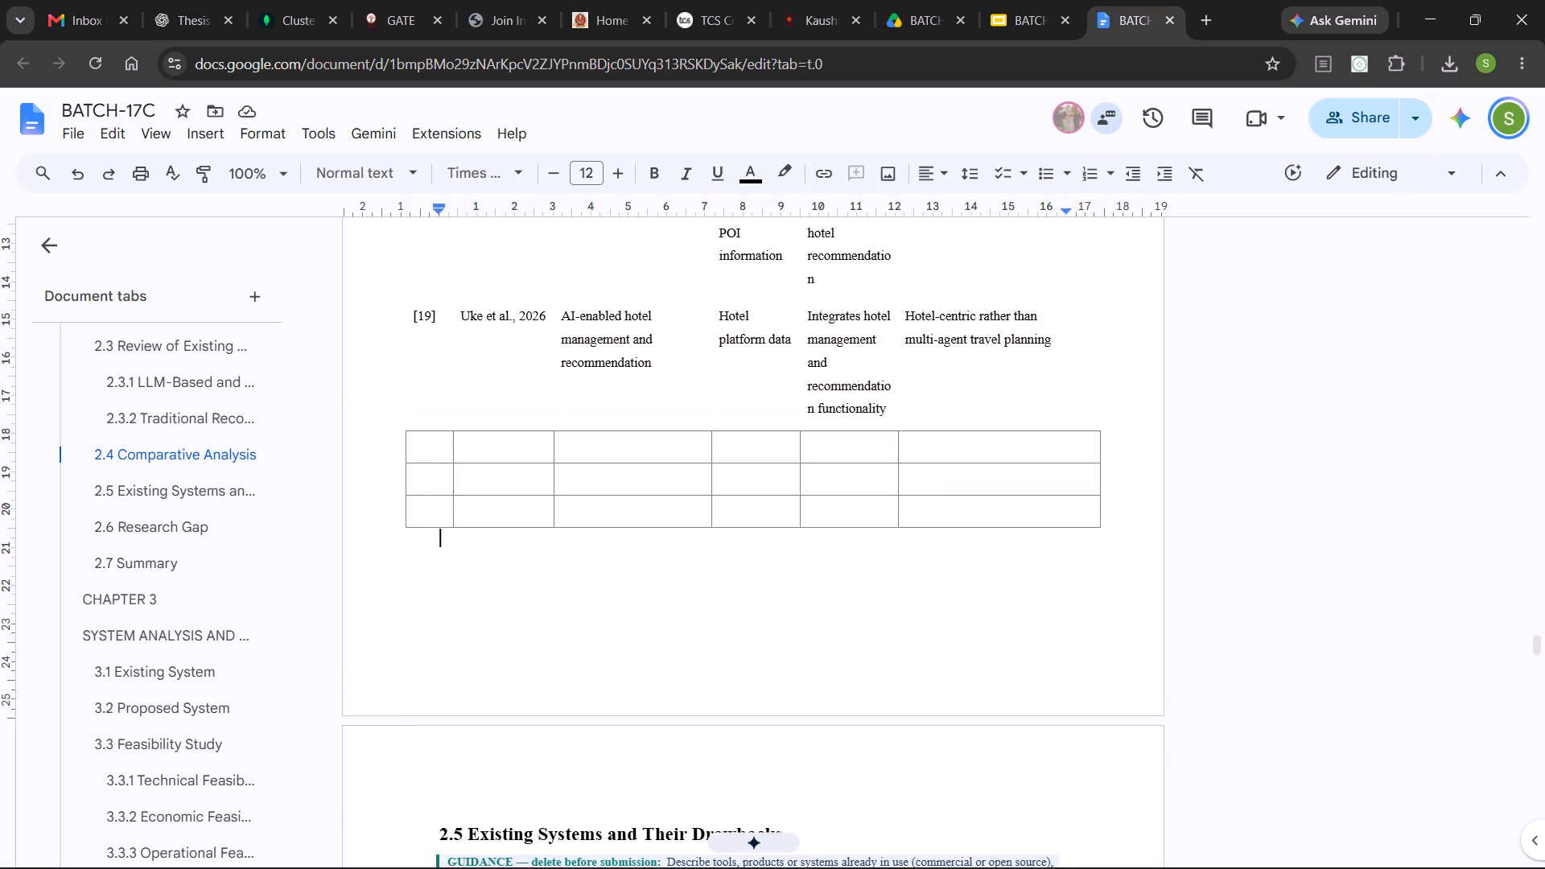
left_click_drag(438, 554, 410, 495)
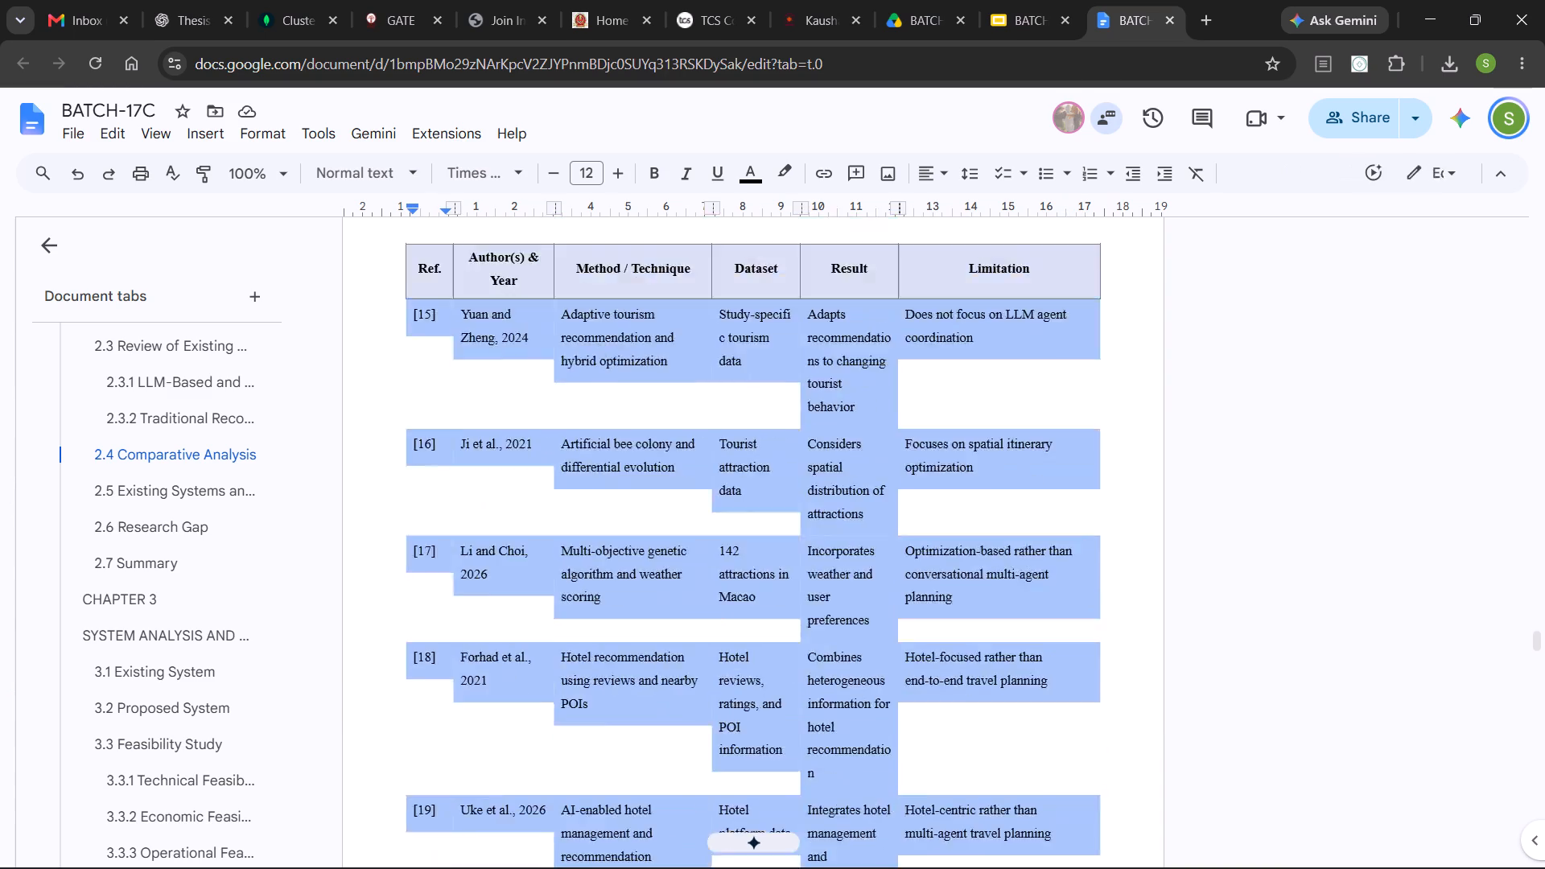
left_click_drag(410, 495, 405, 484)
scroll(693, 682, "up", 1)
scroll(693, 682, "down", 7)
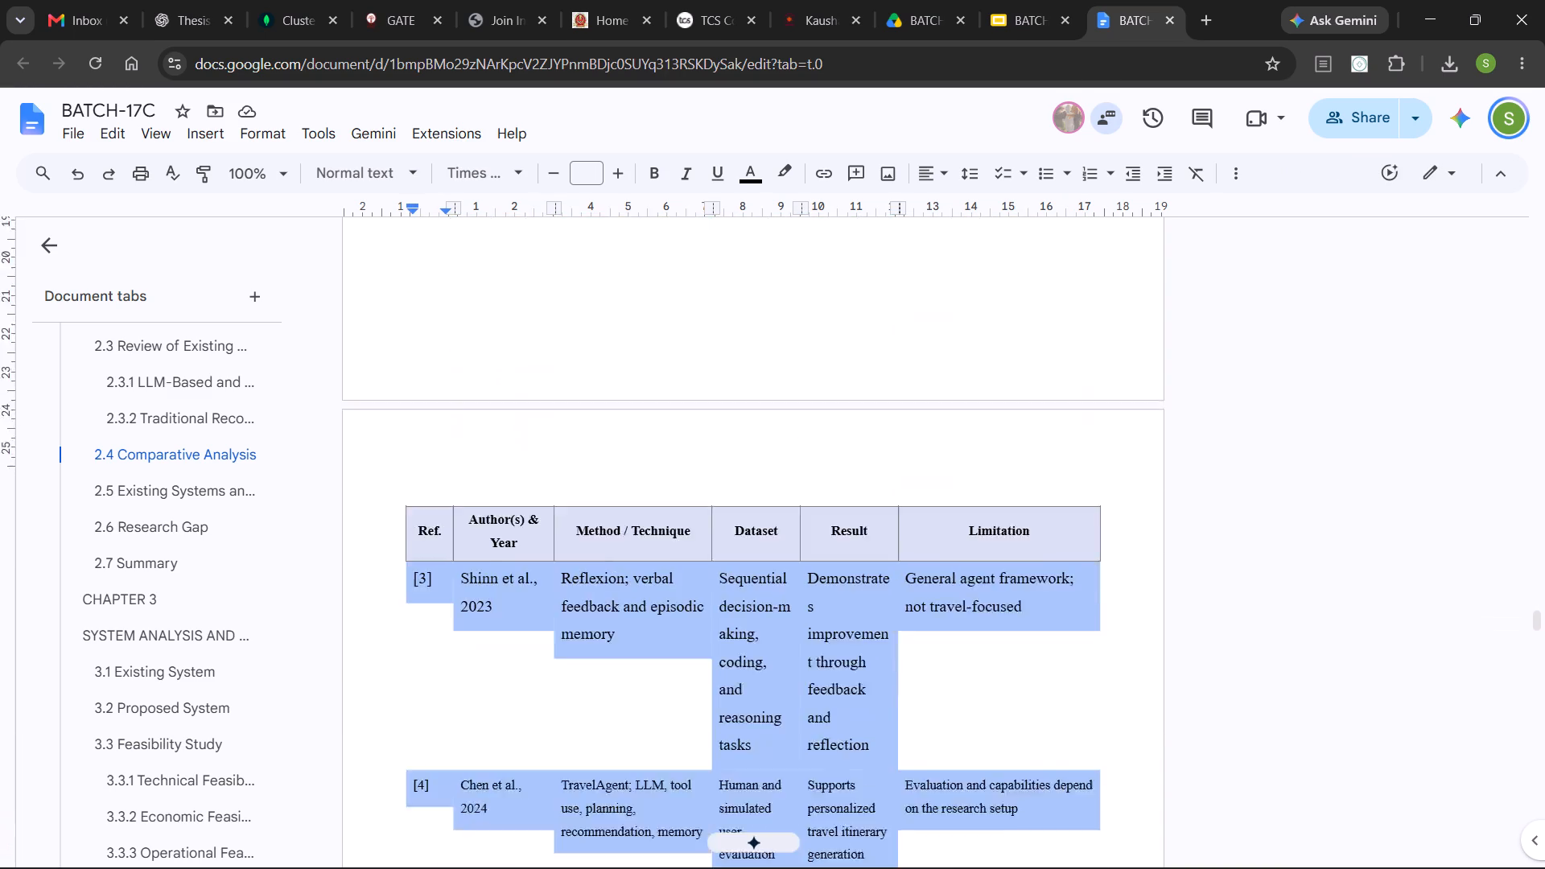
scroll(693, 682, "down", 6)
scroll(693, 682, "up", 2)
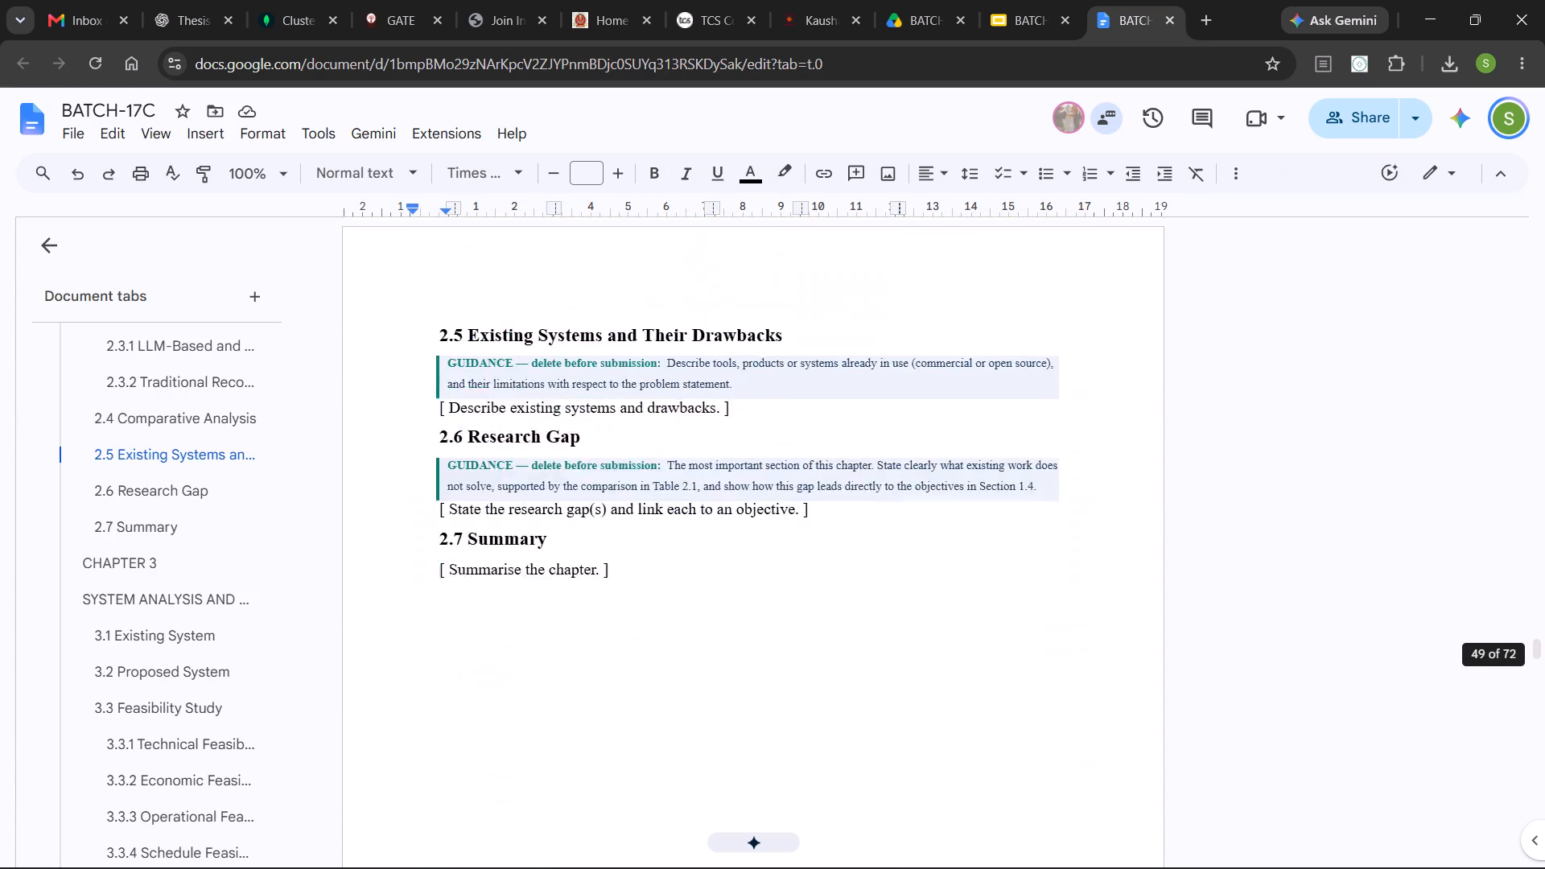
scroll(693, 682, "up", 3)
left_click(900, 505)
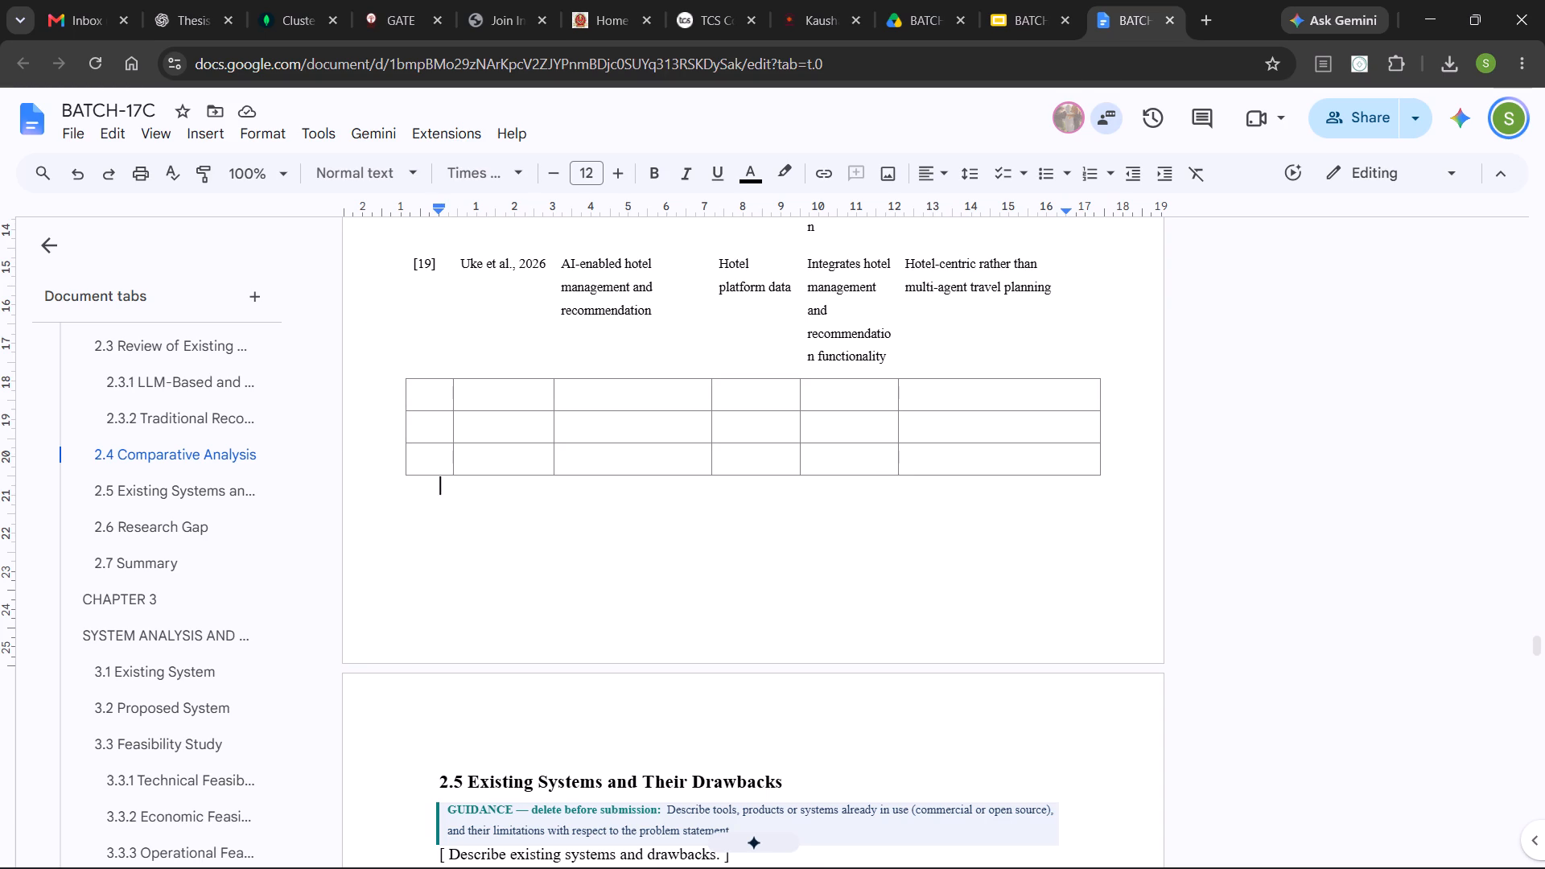
Apply 0.5pt borders to all cell edges of entries [1] to [19] in Table 2.1.
left_click_drag(915, 361, 474, 164)
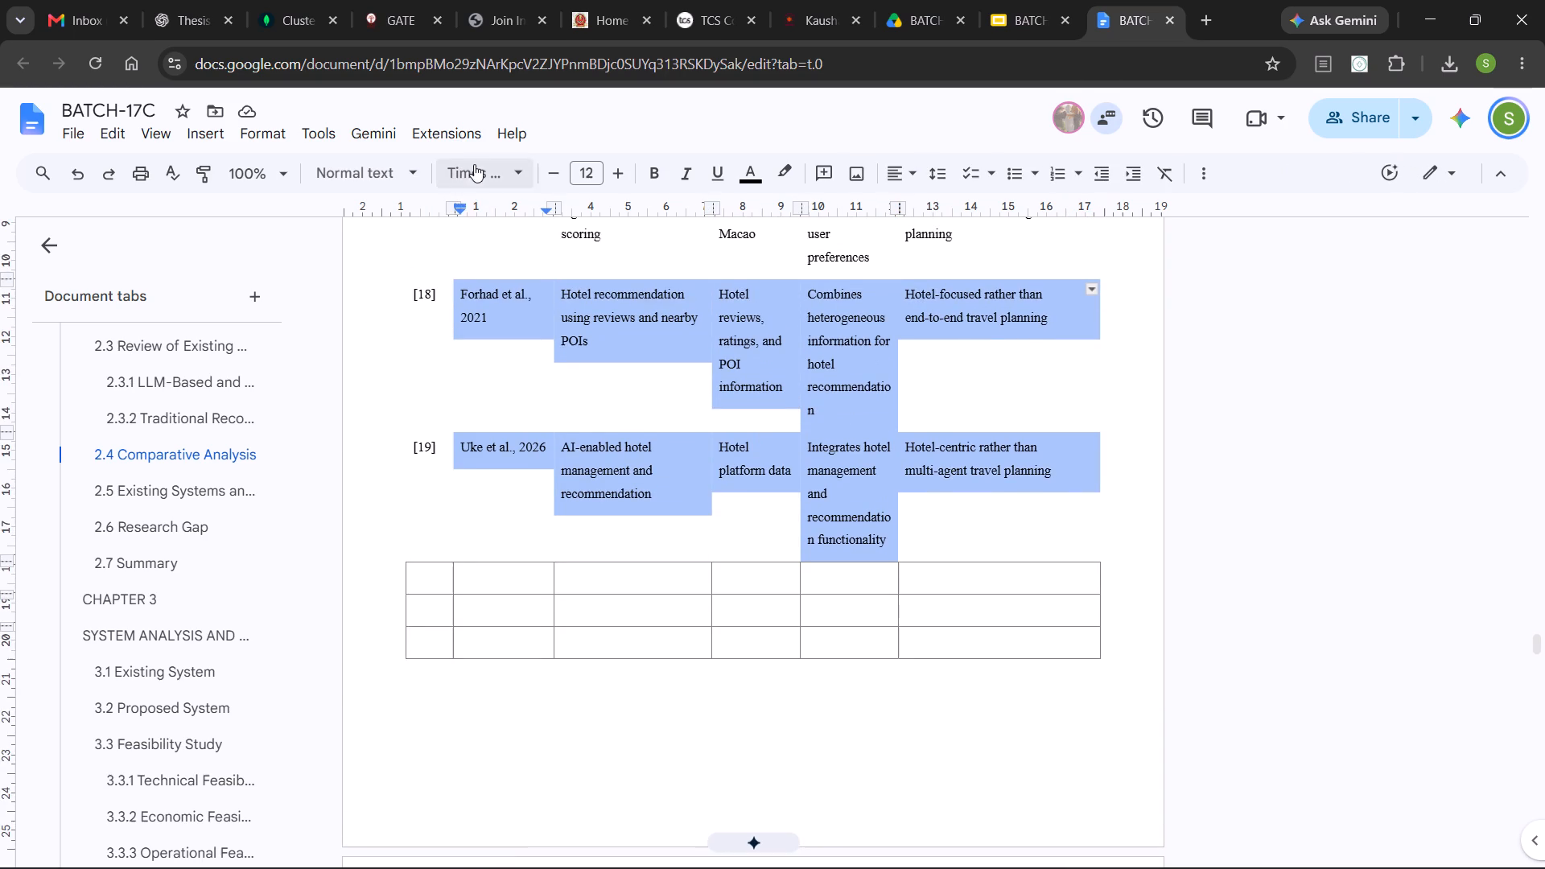
left_click_drag(474, 164, 426, 208)
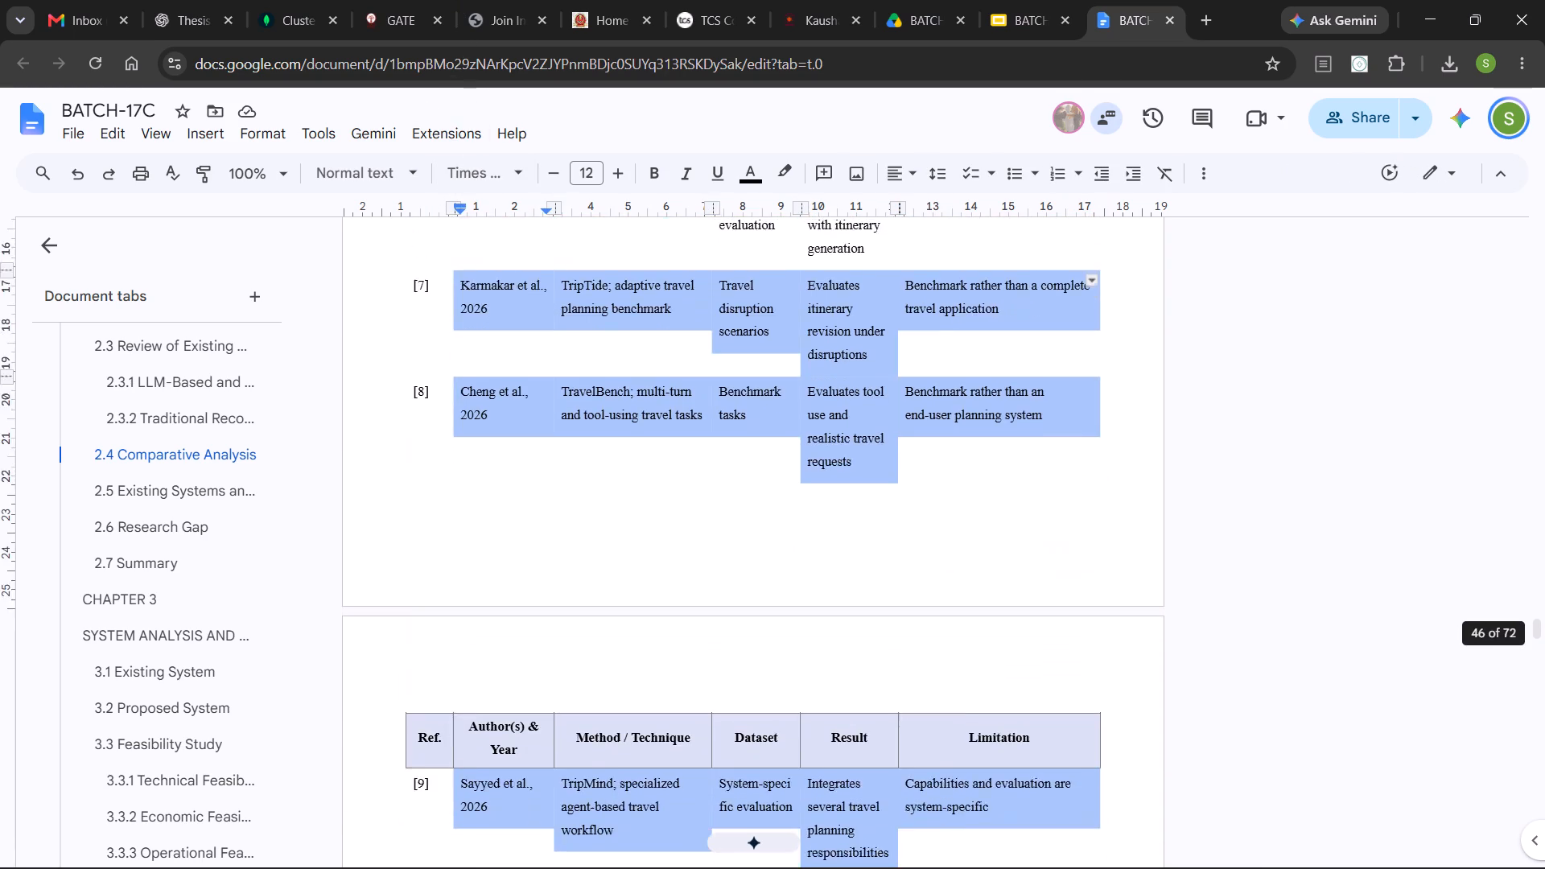
left_click_drag(426, 208, 462, 270)
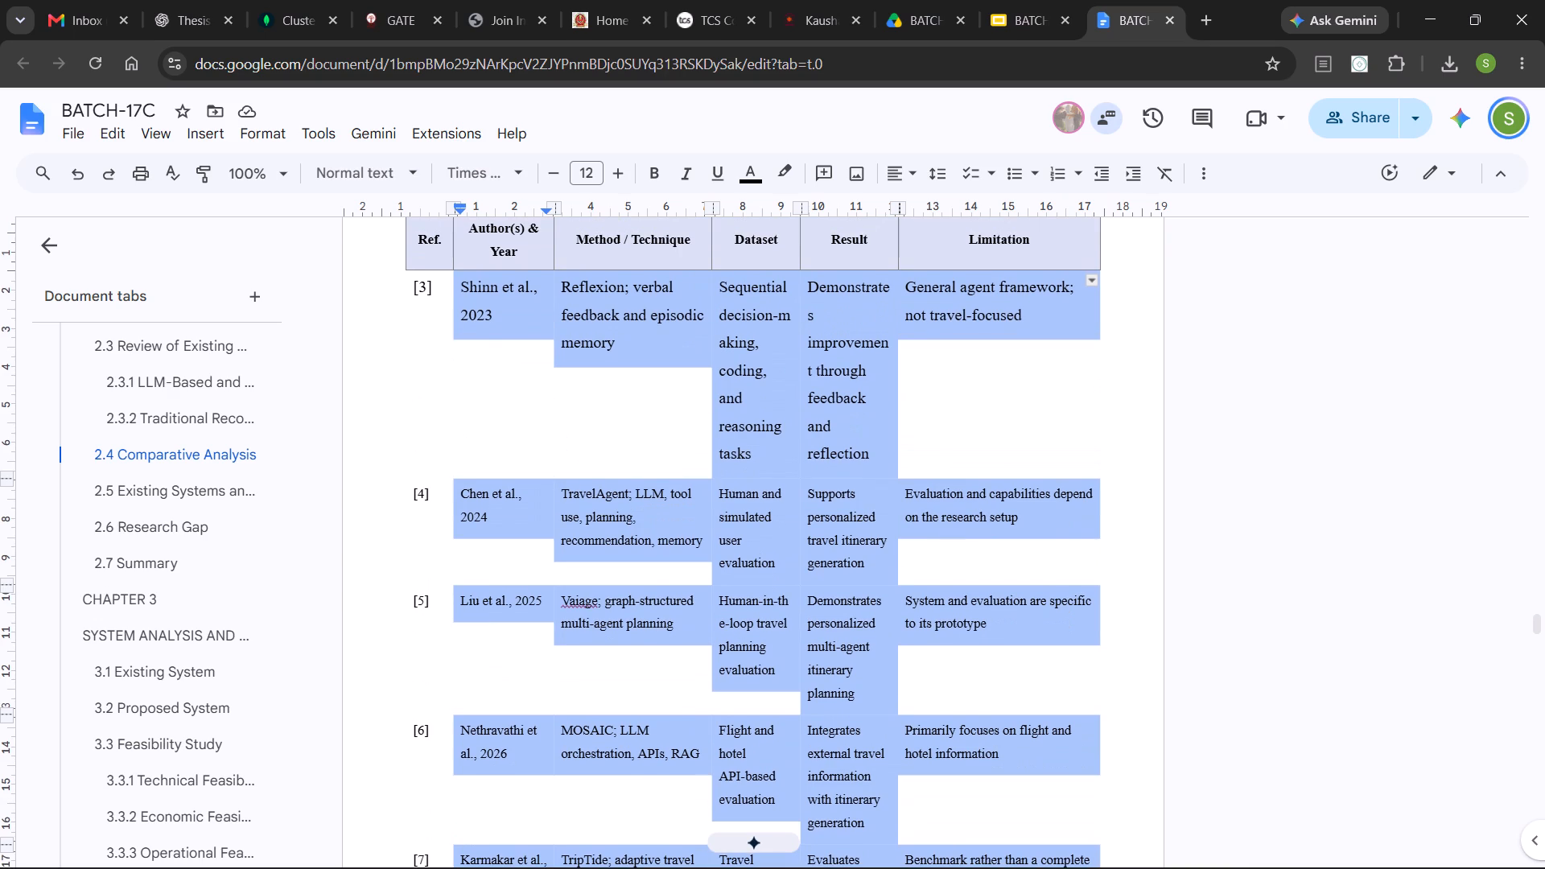
left_click_drag(462, 270, 457, 422)
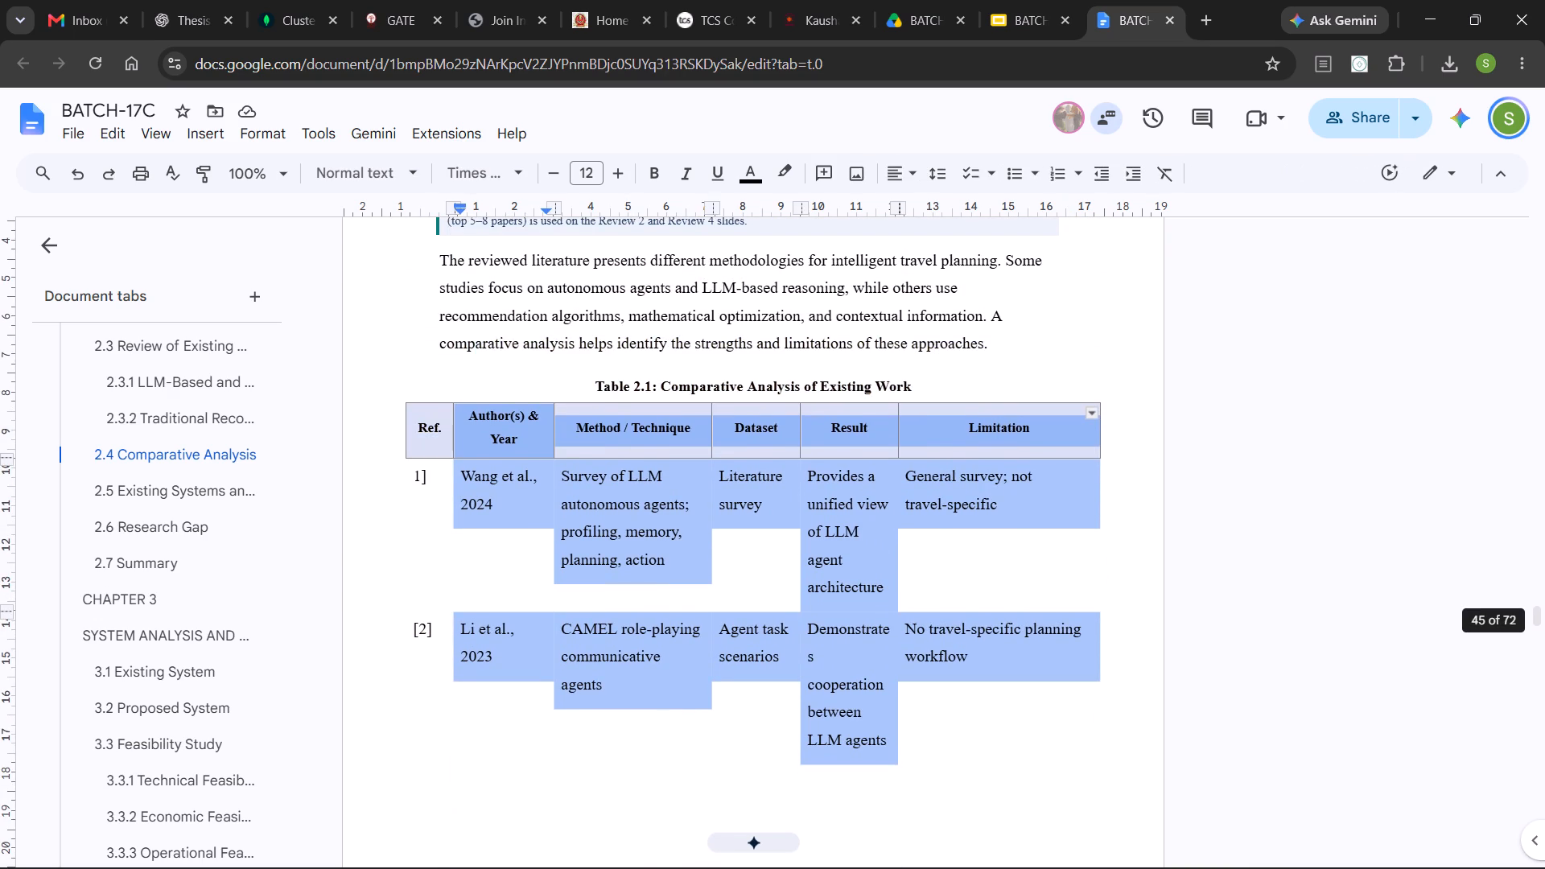
left_click_drag(457, 422, 398, 471)
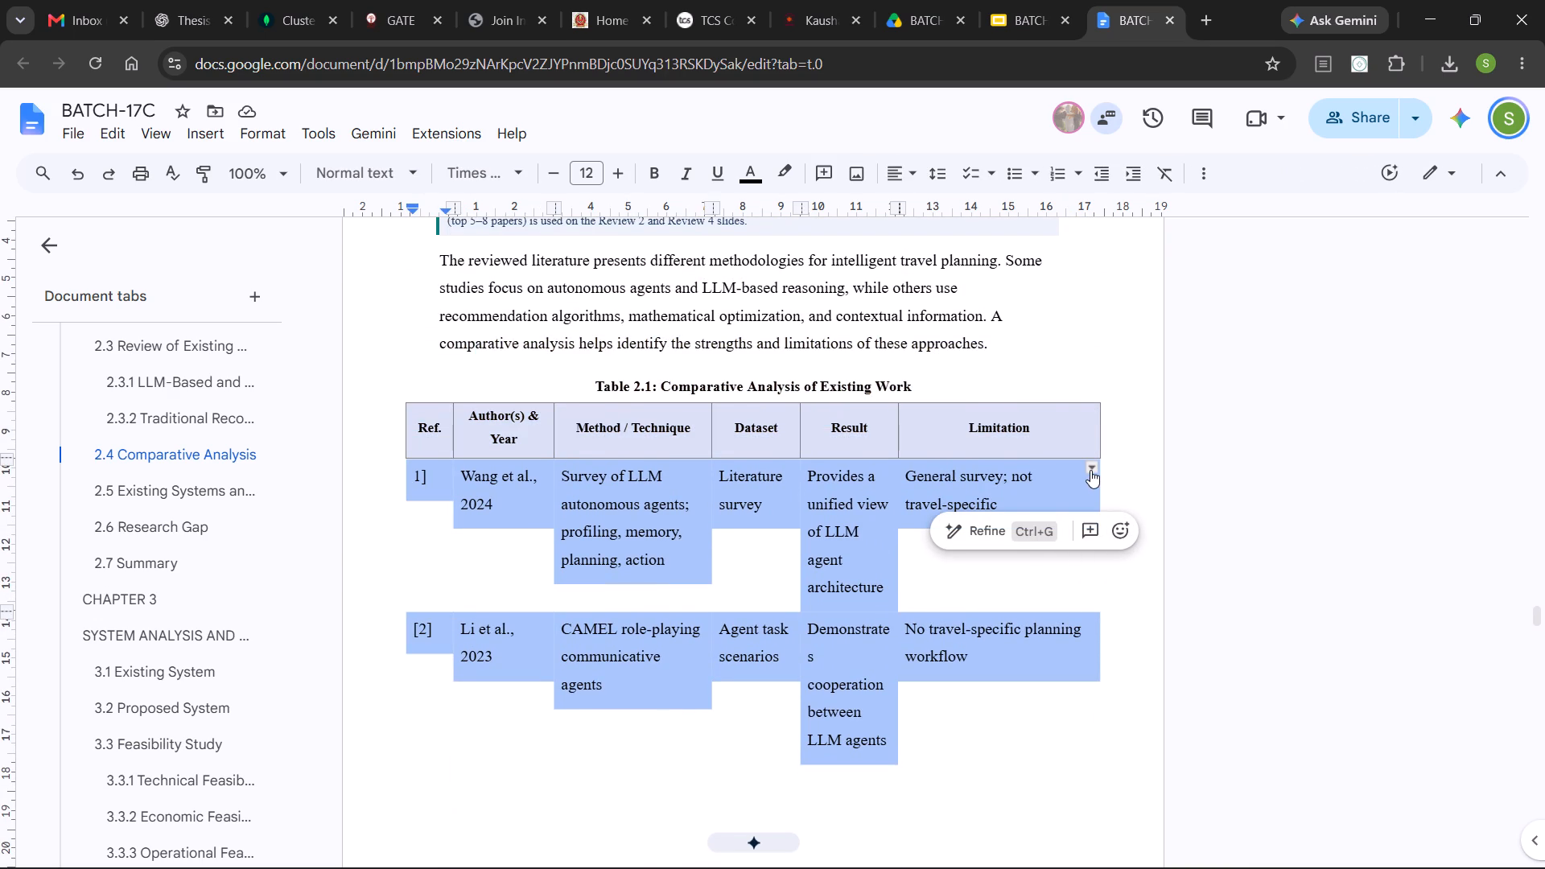
left_click(1090, 470)
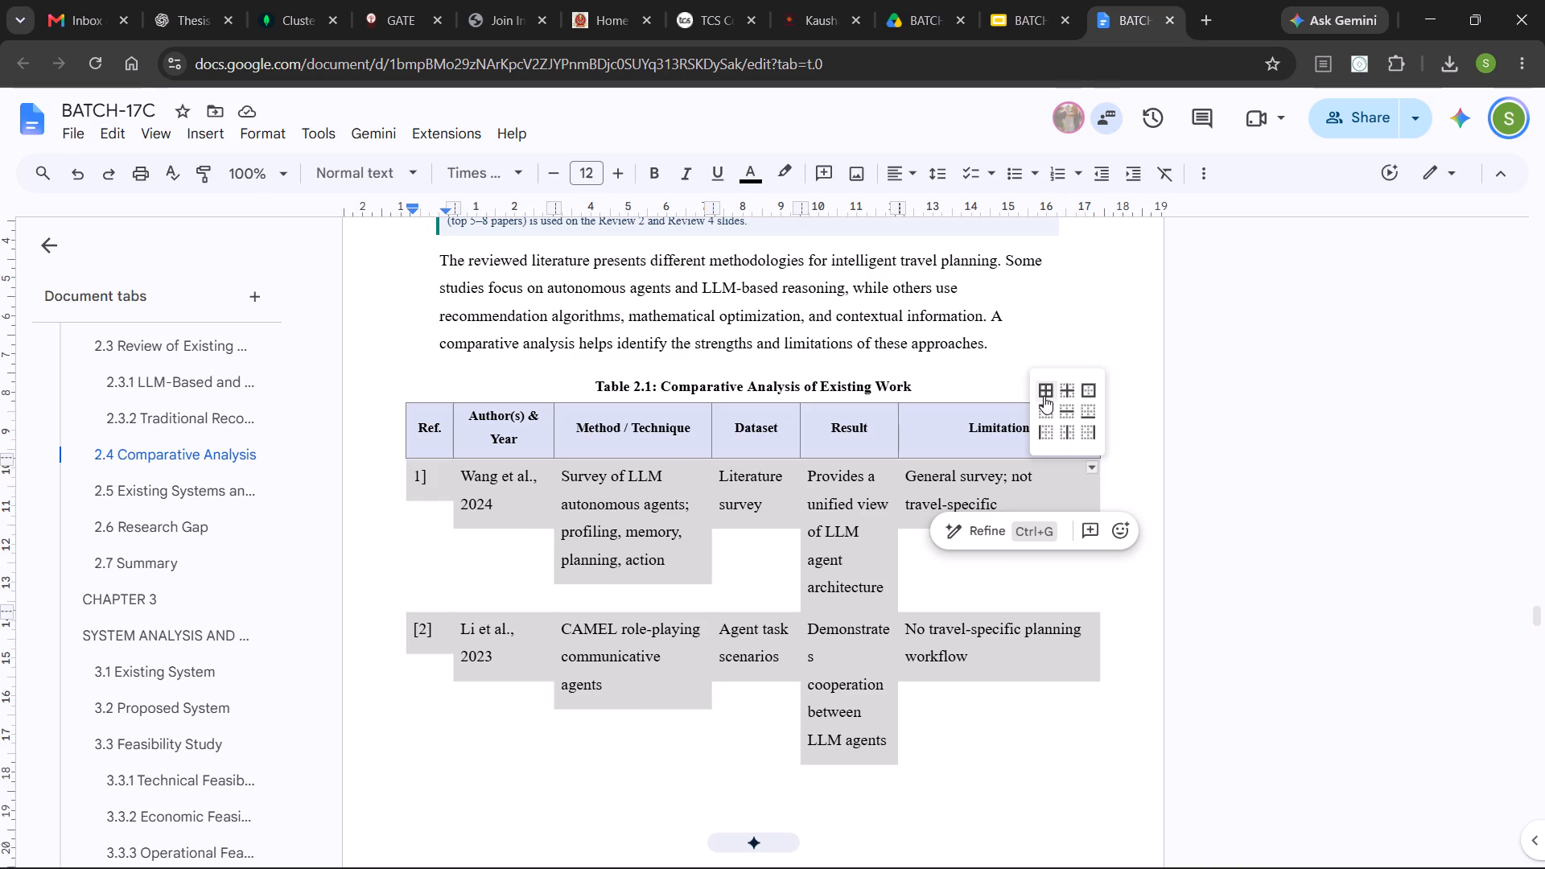
left_click(1044, 396)
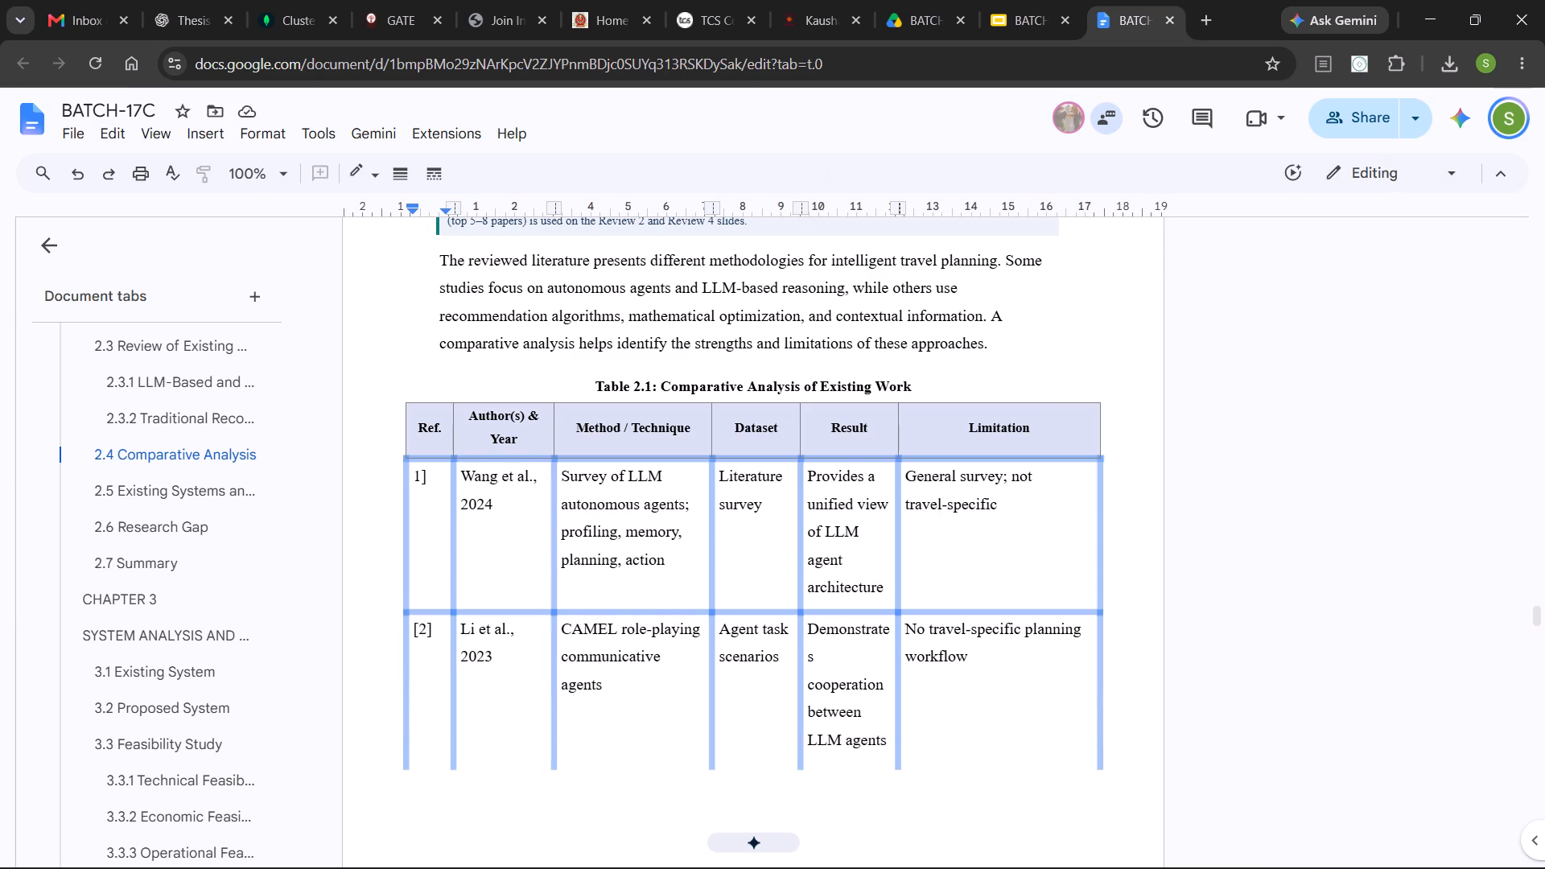
scroll(909, 461, "down", 5)
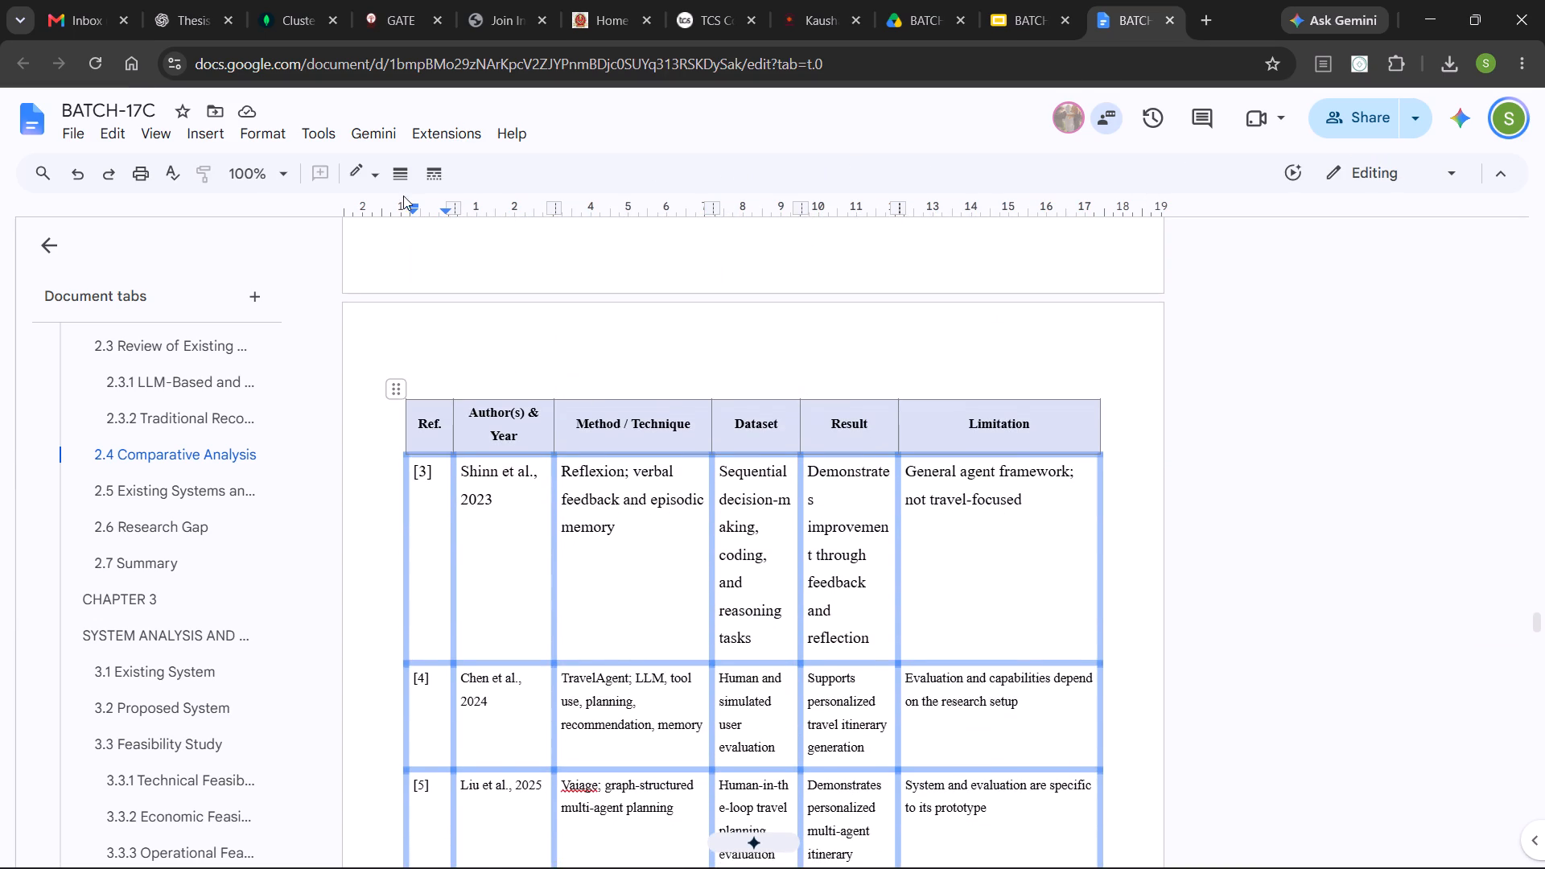
left_click(404, 175)
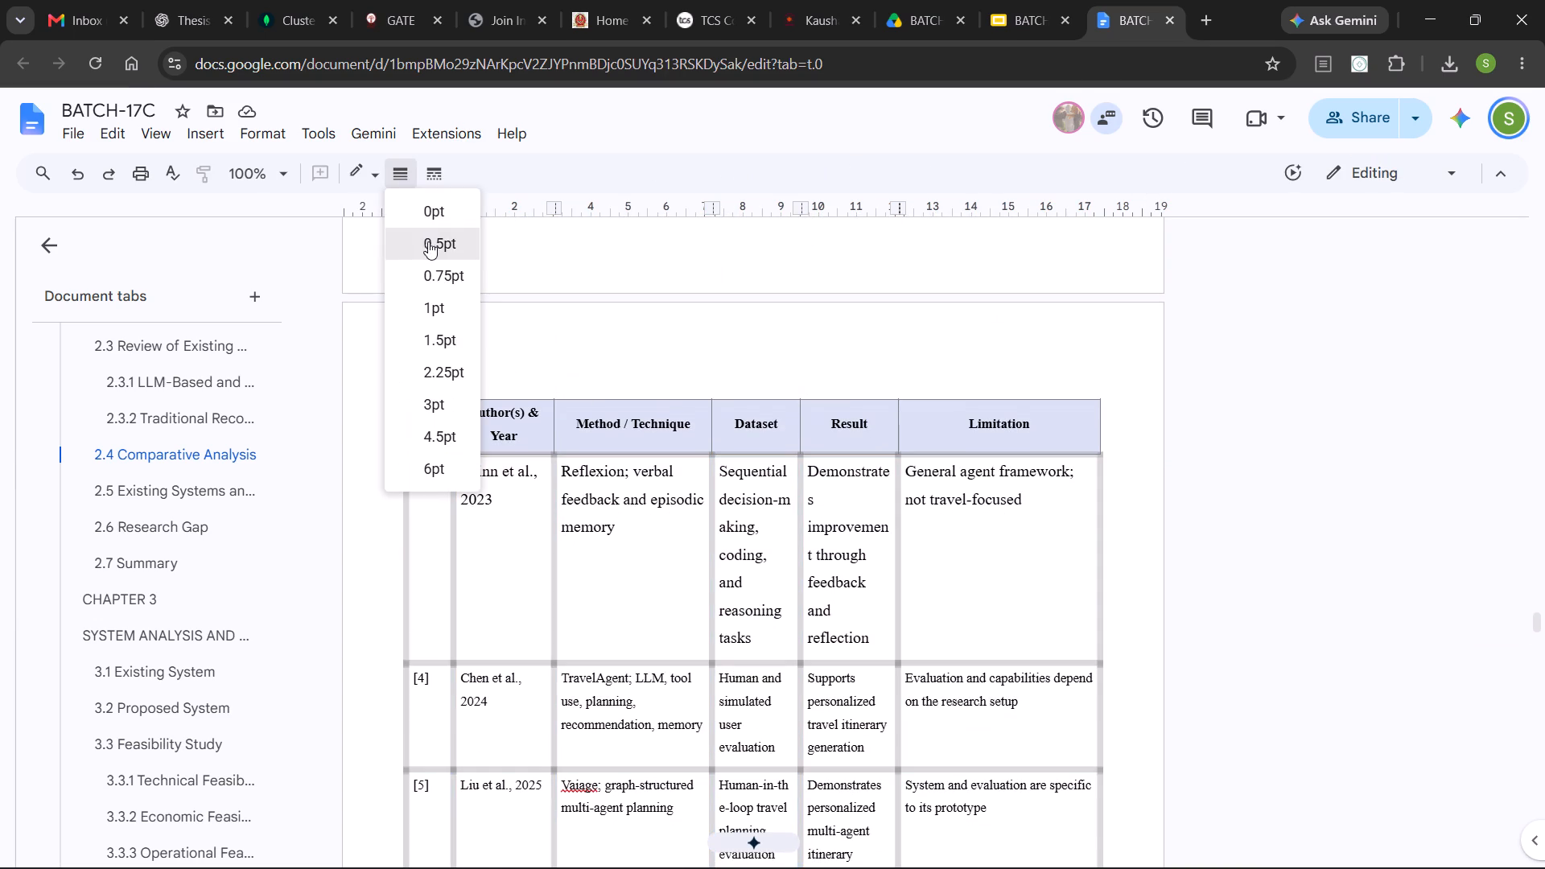
left_click(435, 246)
left_click(1203, 503)
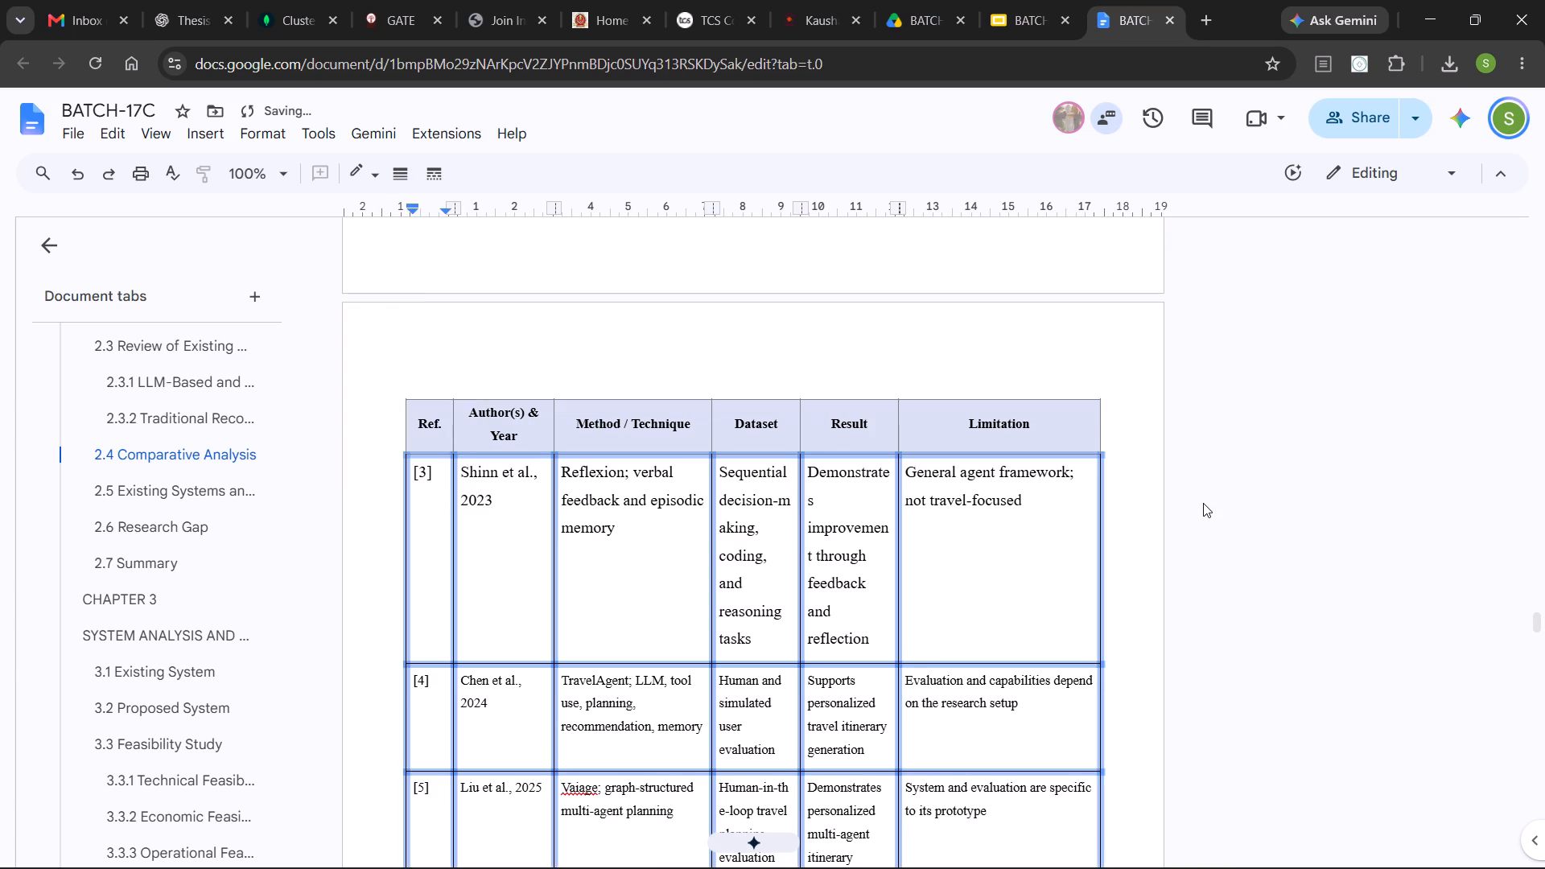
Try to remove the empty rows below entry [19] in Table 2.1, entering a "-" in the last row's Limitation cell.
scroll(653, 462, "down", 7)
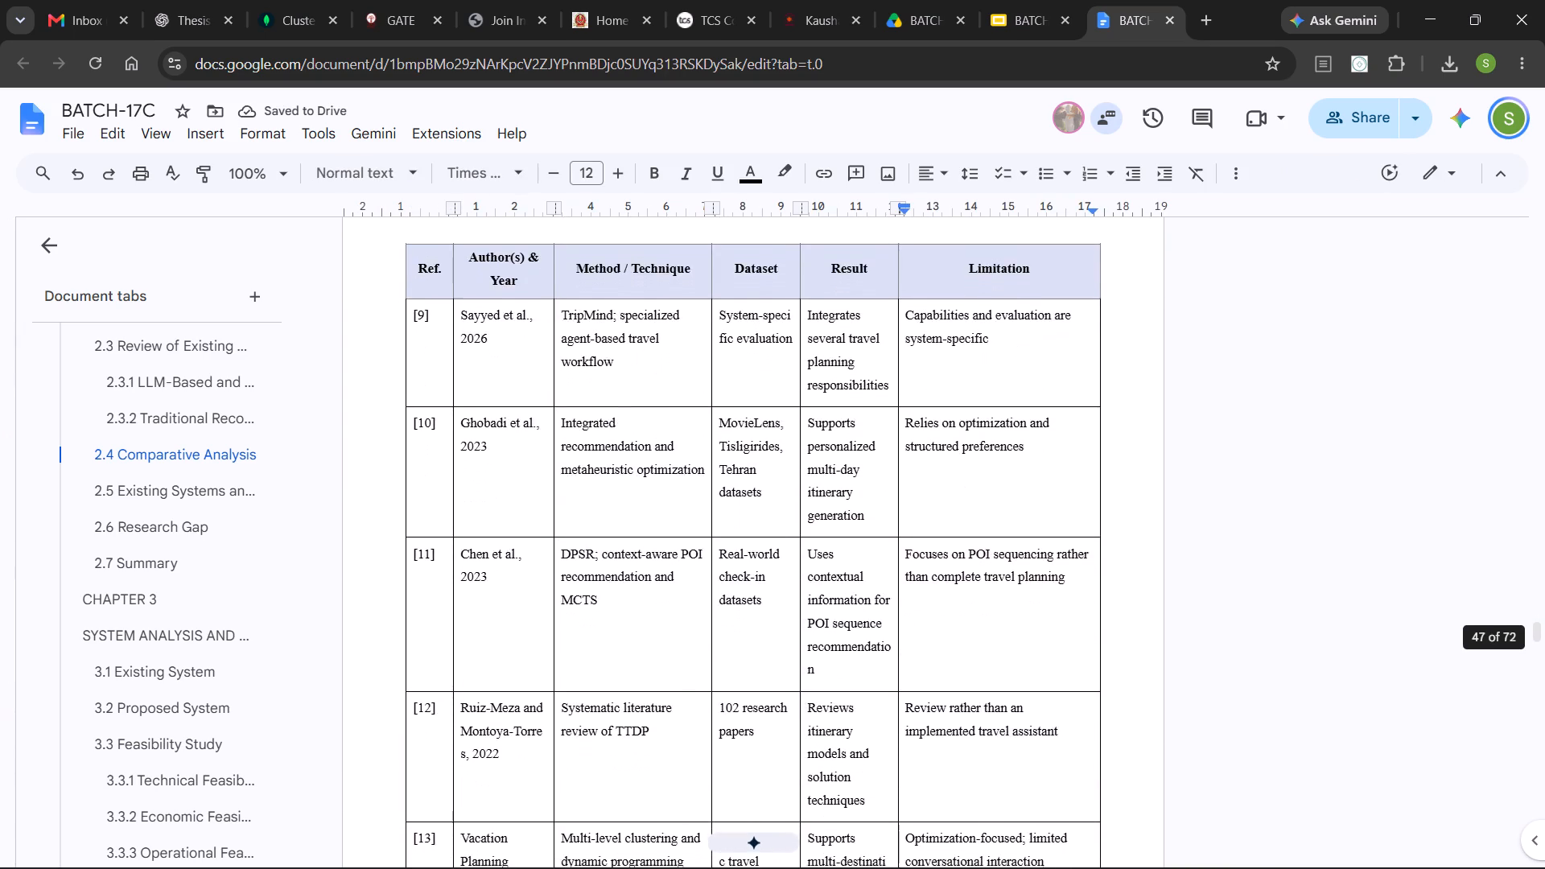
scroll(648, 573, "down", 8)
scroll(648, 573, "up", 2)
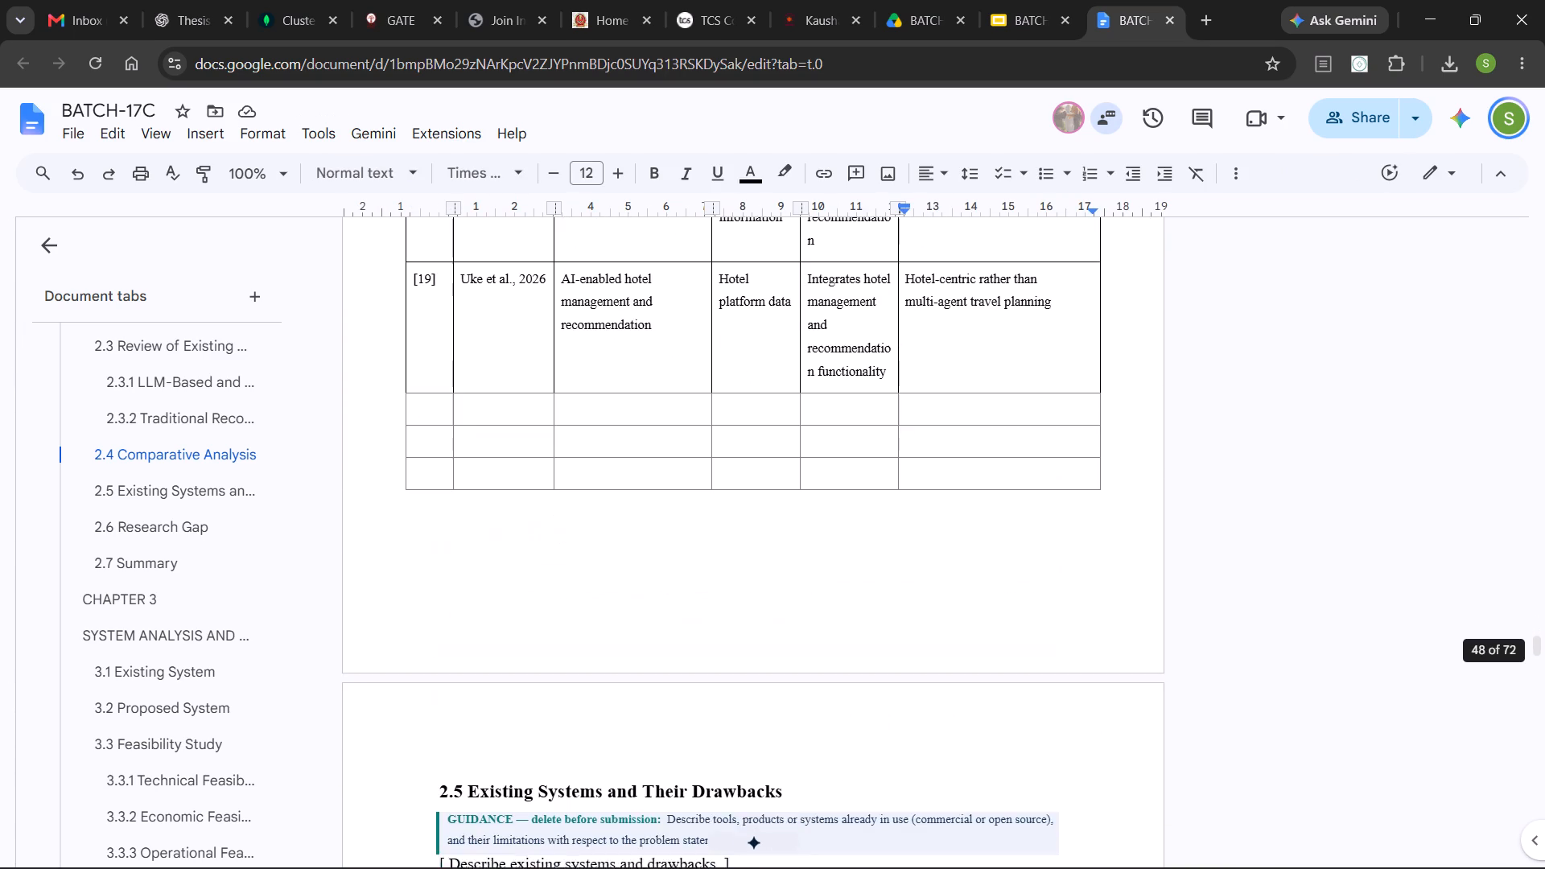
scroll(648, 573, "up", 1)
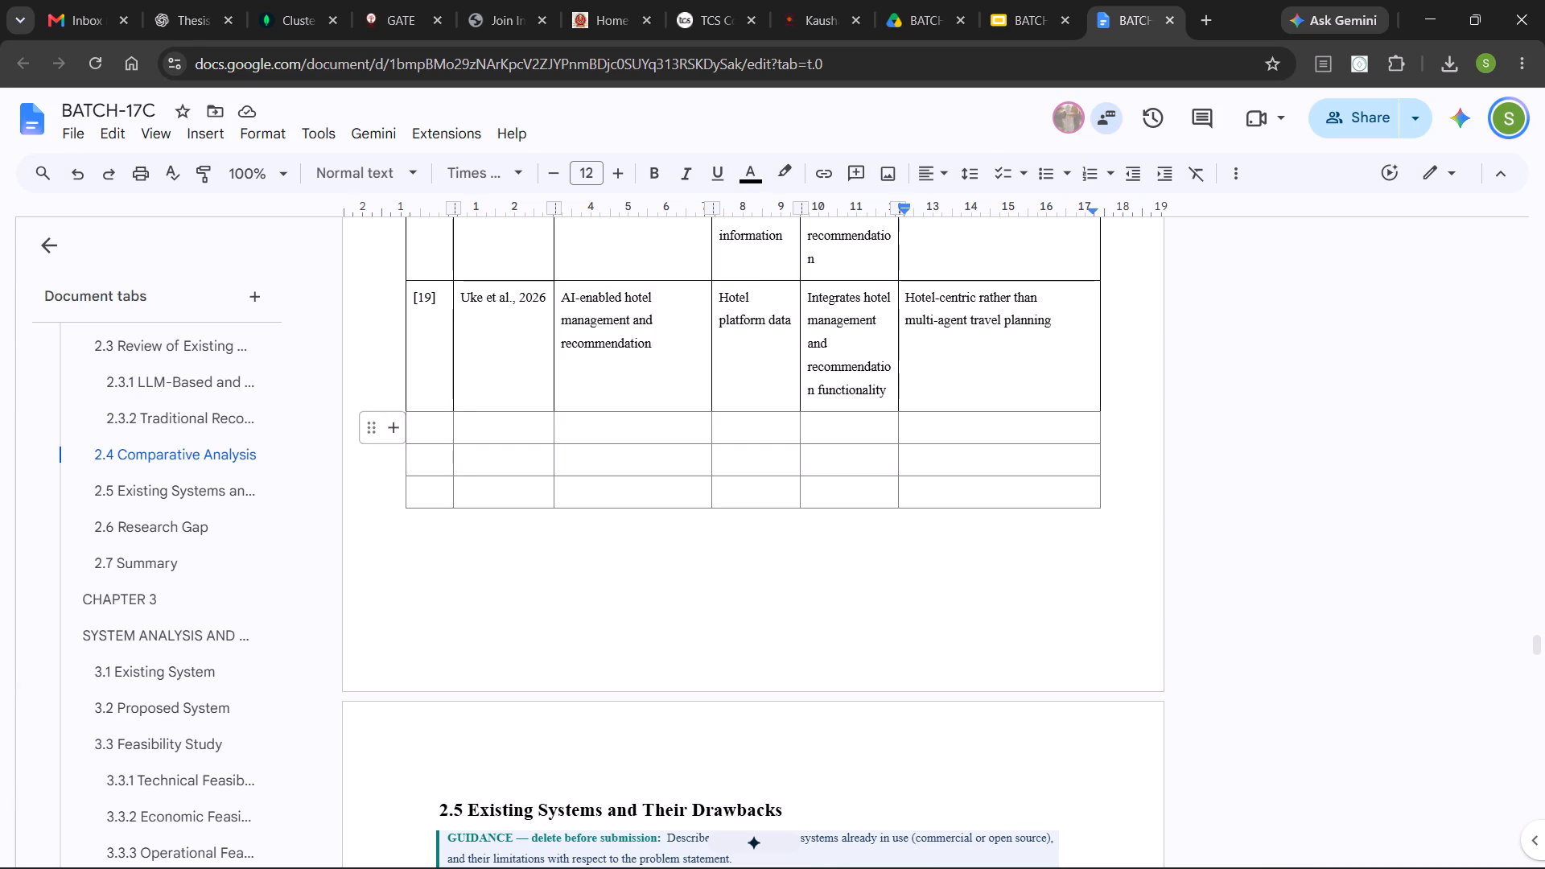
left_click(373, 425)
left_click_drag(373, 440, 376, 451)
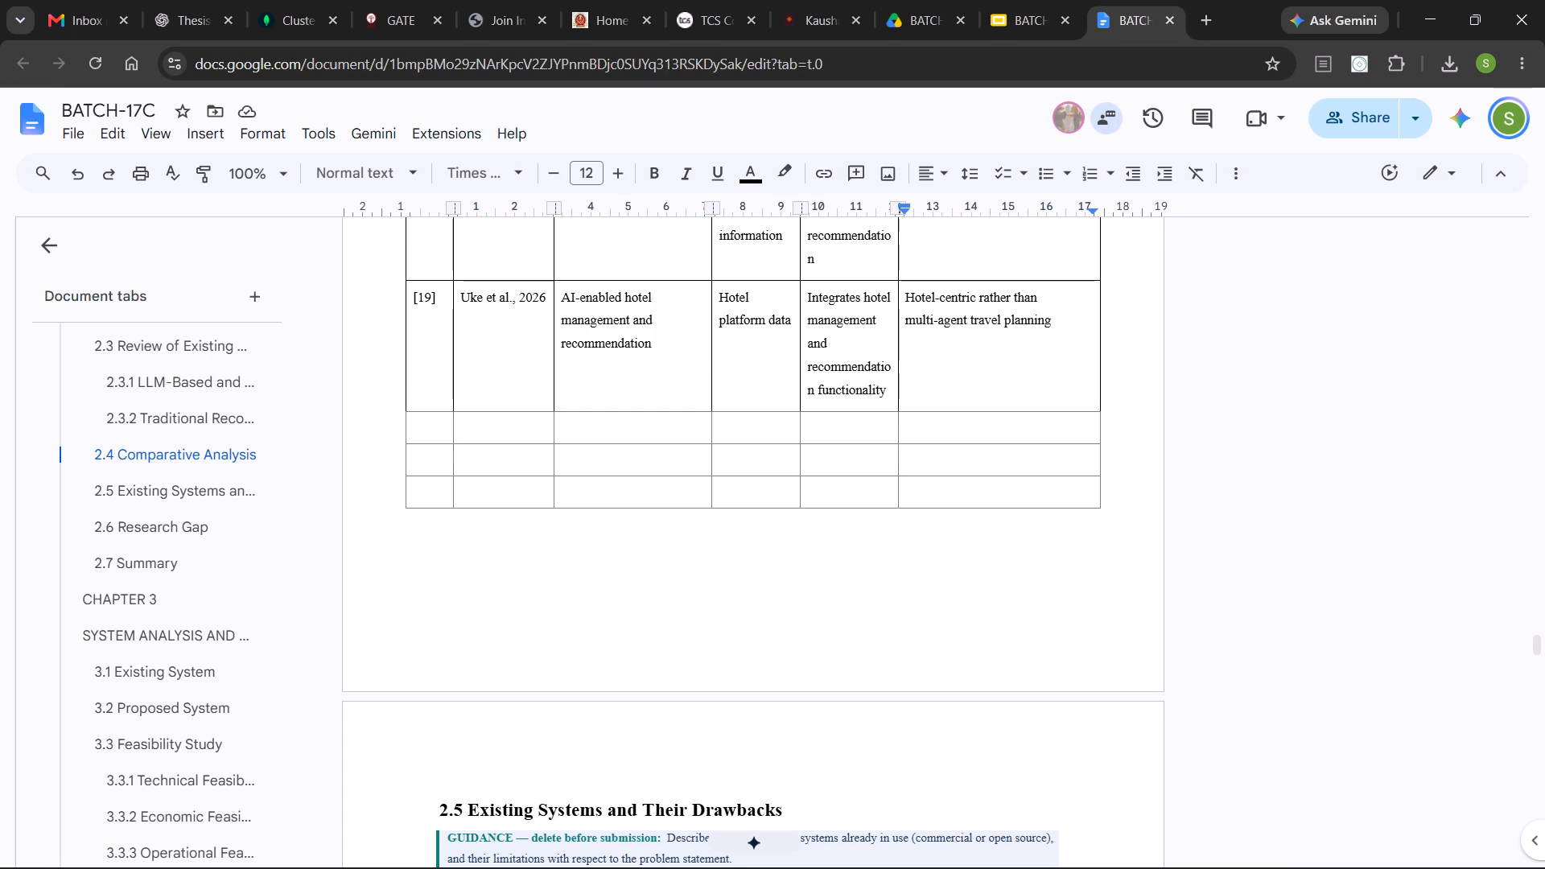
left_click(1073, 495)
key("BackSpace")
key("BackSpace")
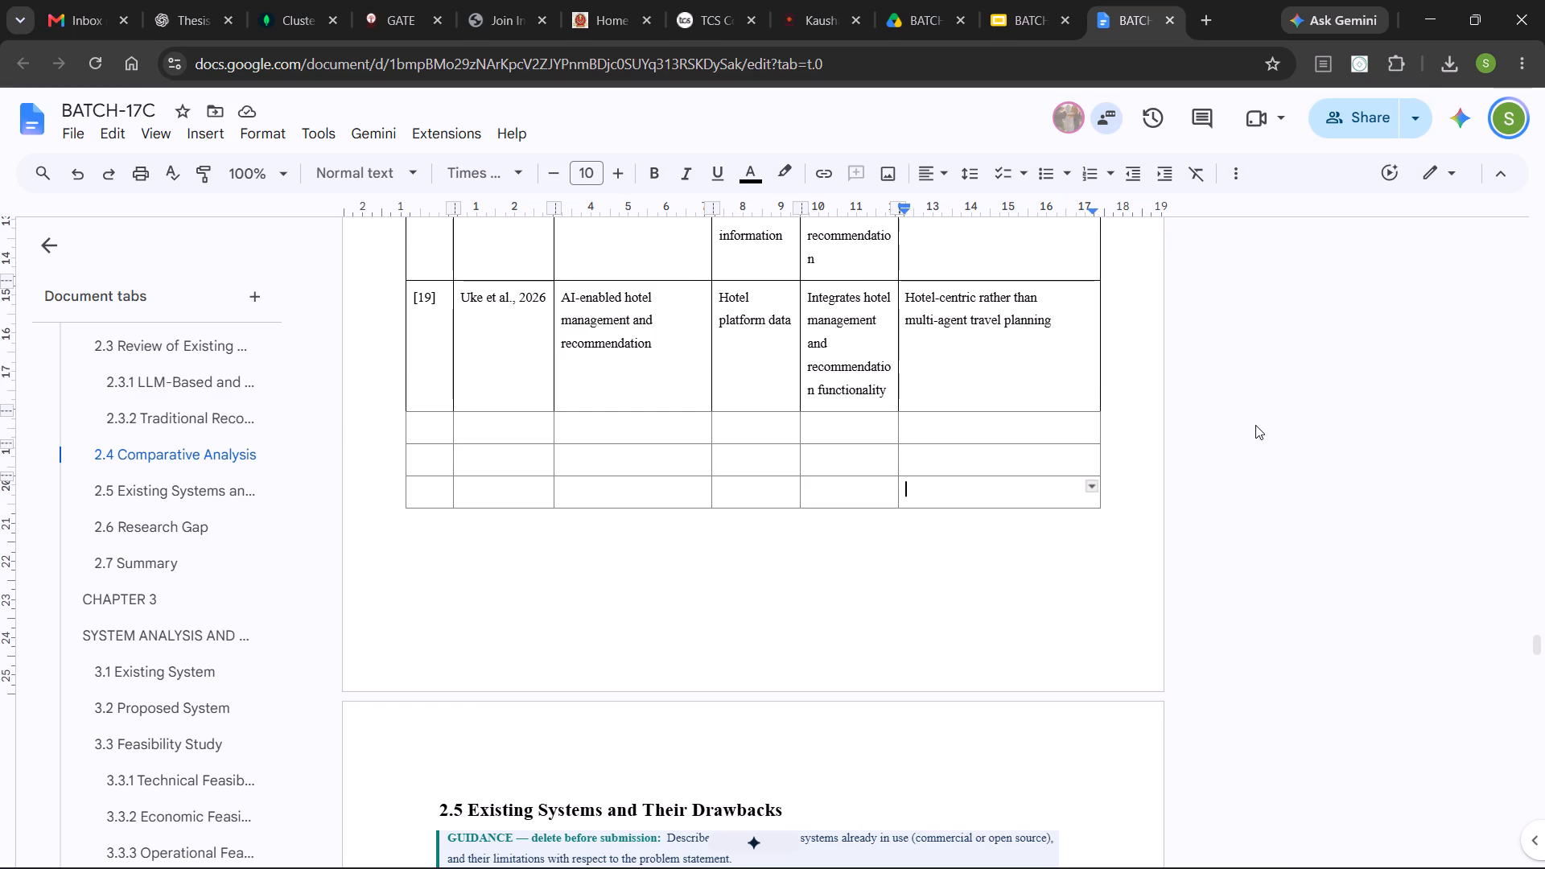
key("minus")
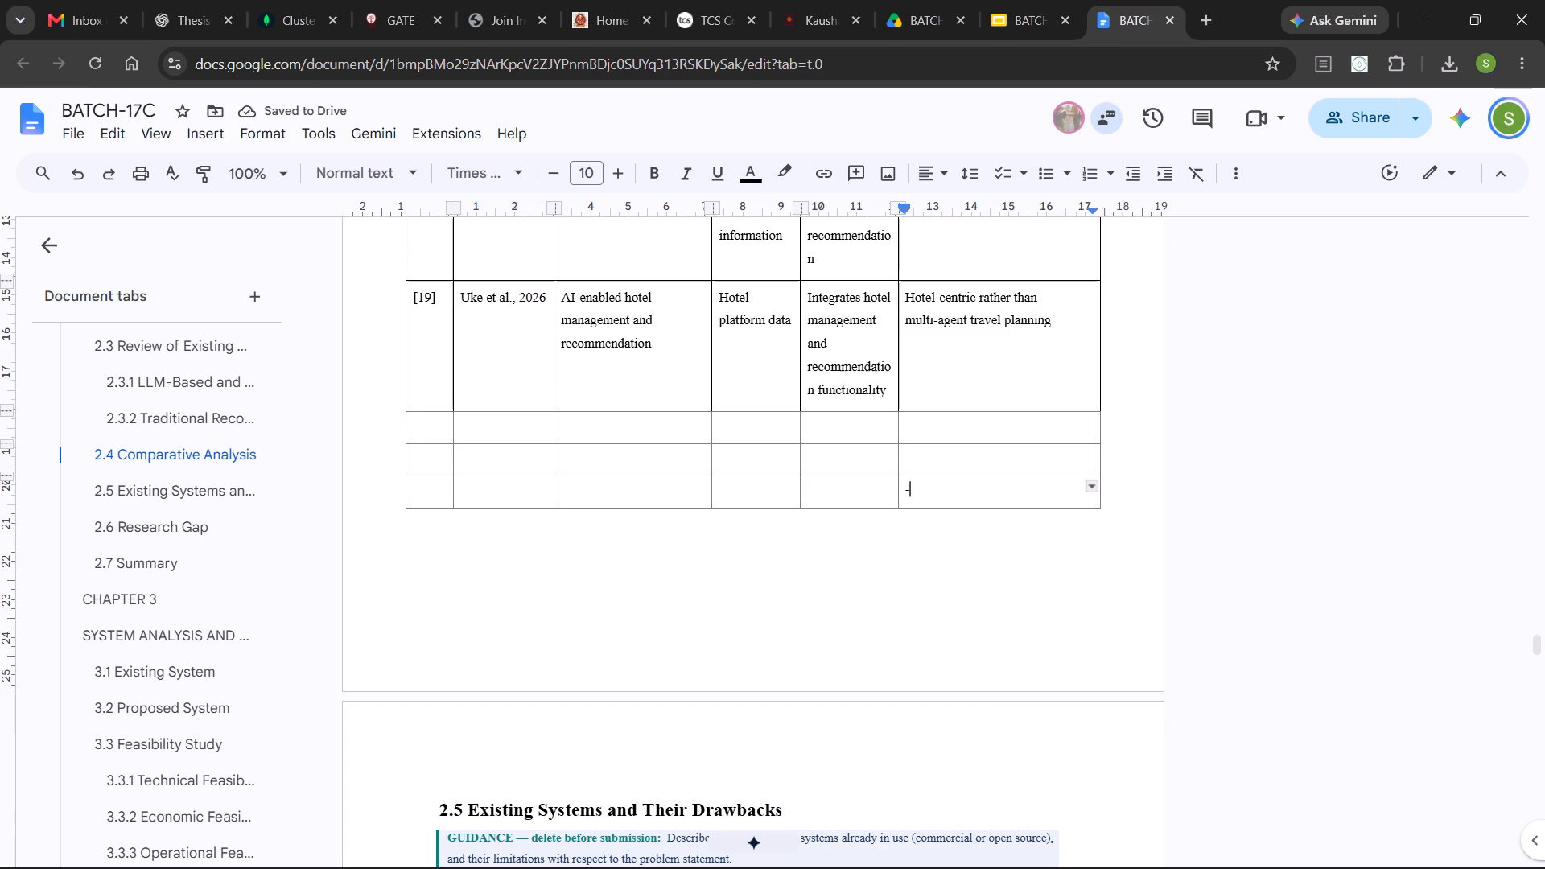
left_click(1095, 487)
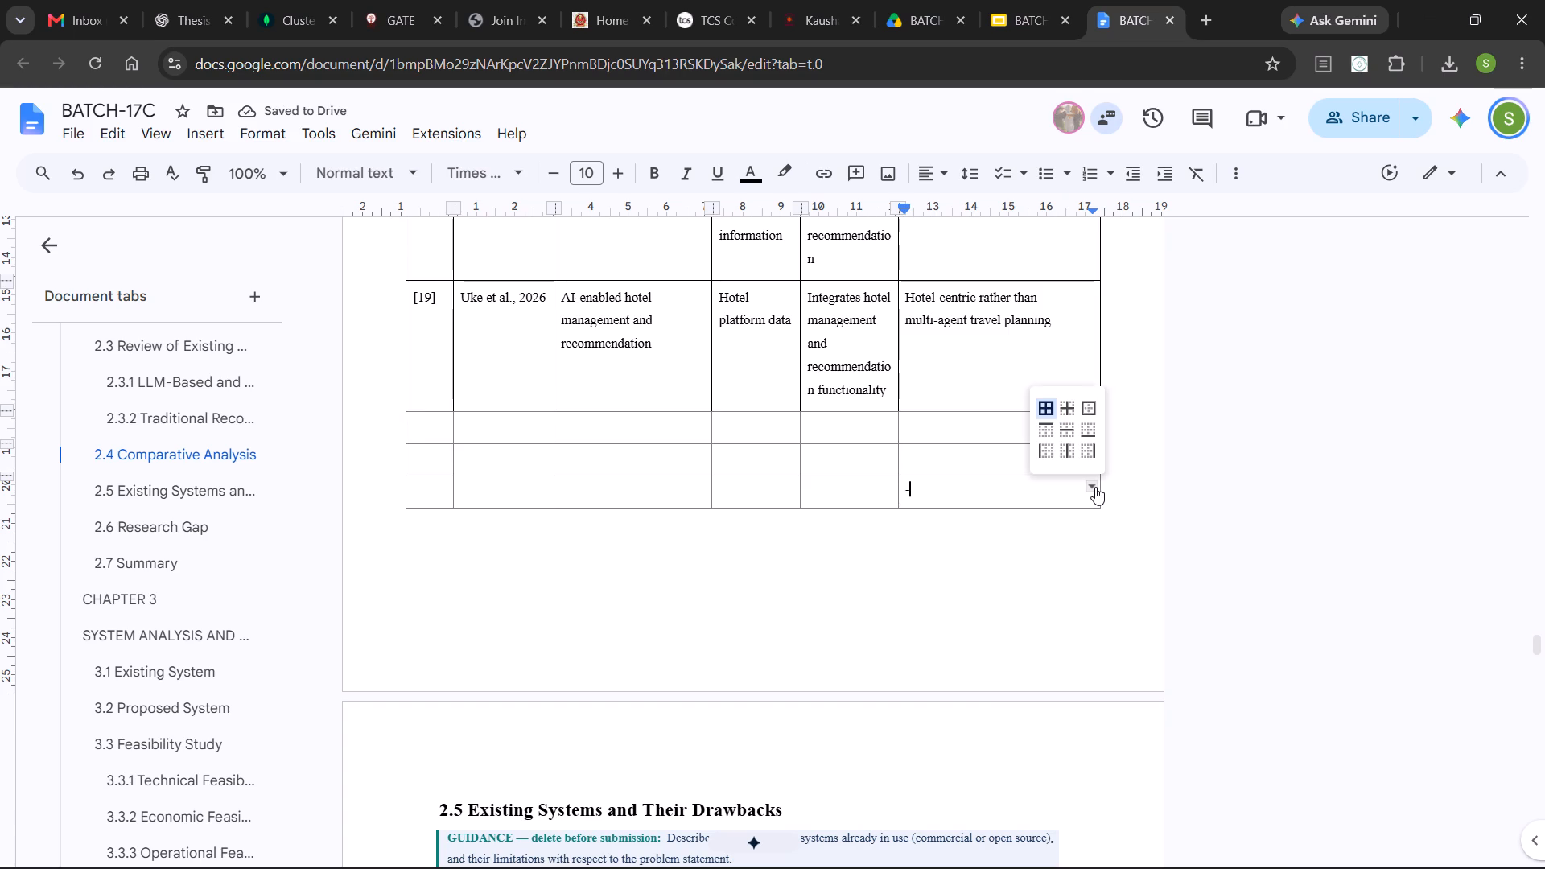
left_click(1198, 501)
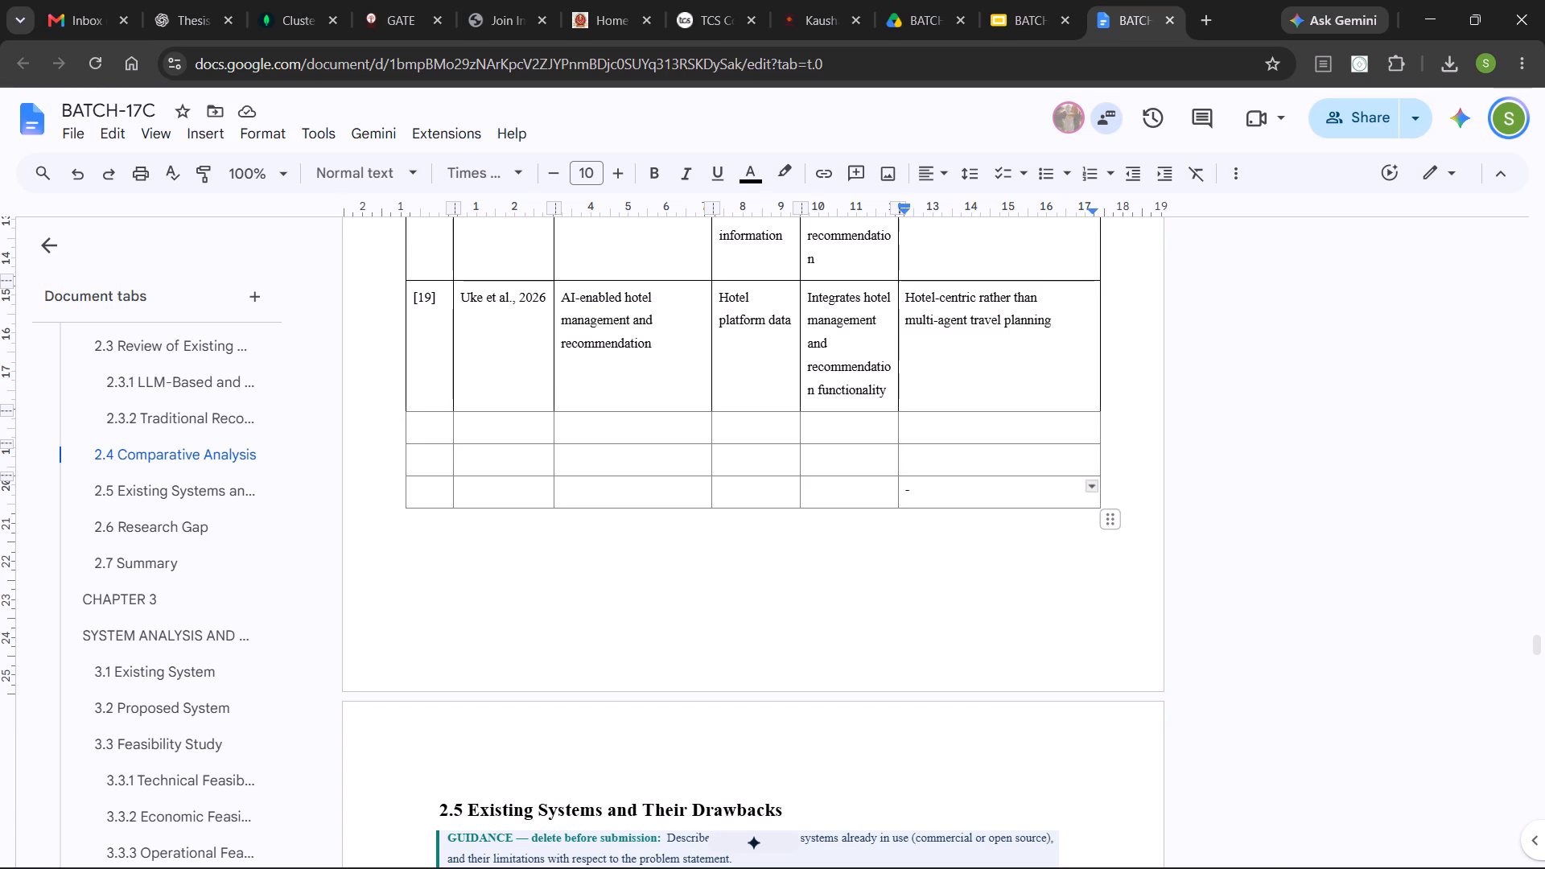
Capture a screenshot of the three empty rows below entry [19] in Table 2.1.
key("Print")
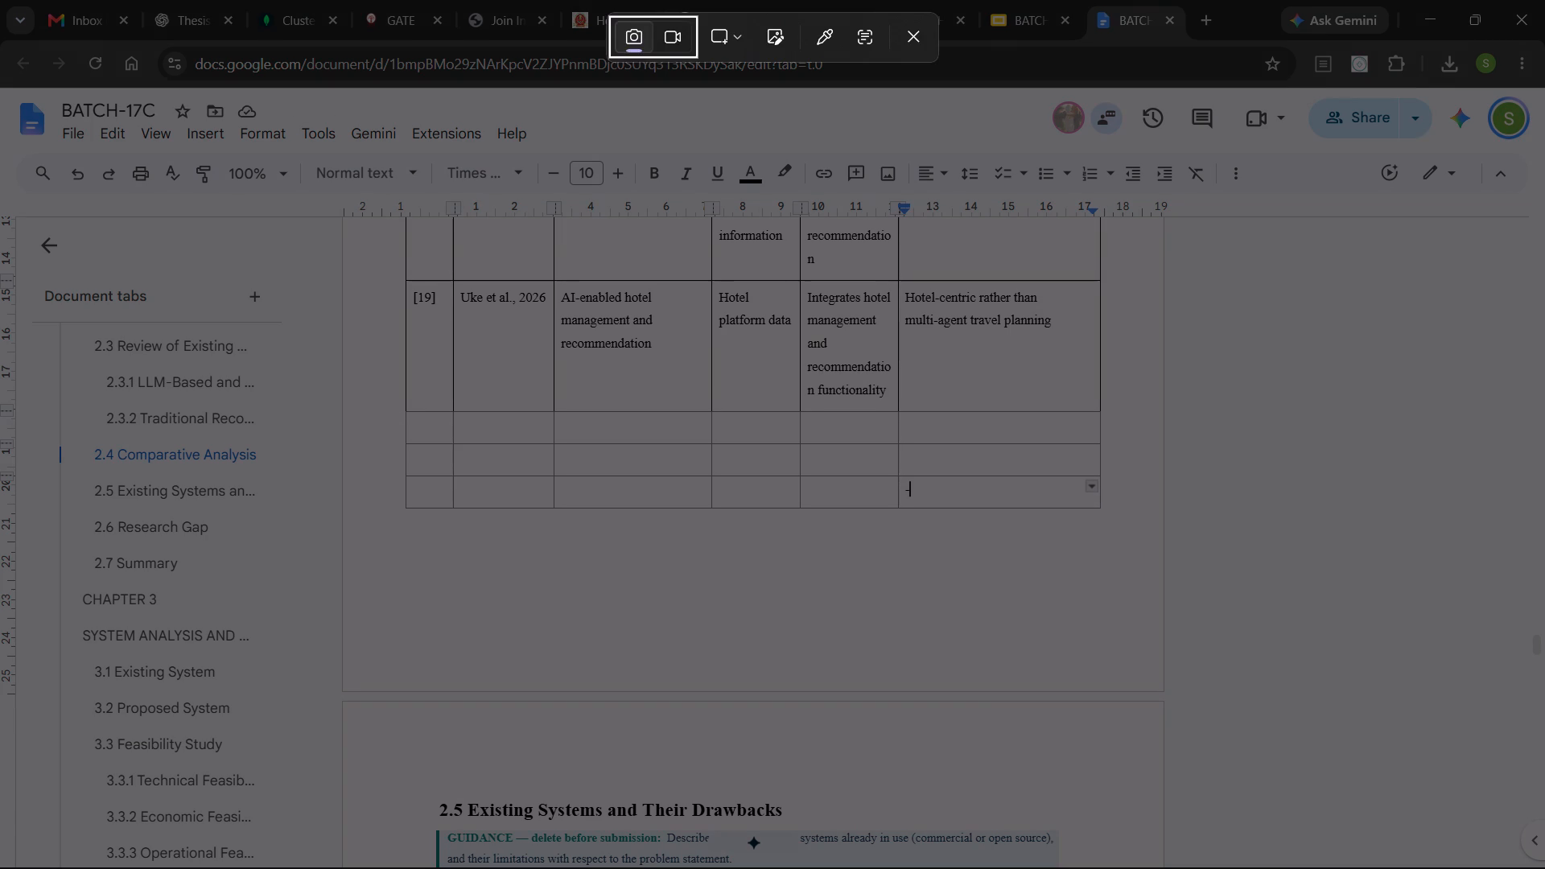
left_click_drag(371, 406, 1131, 517)
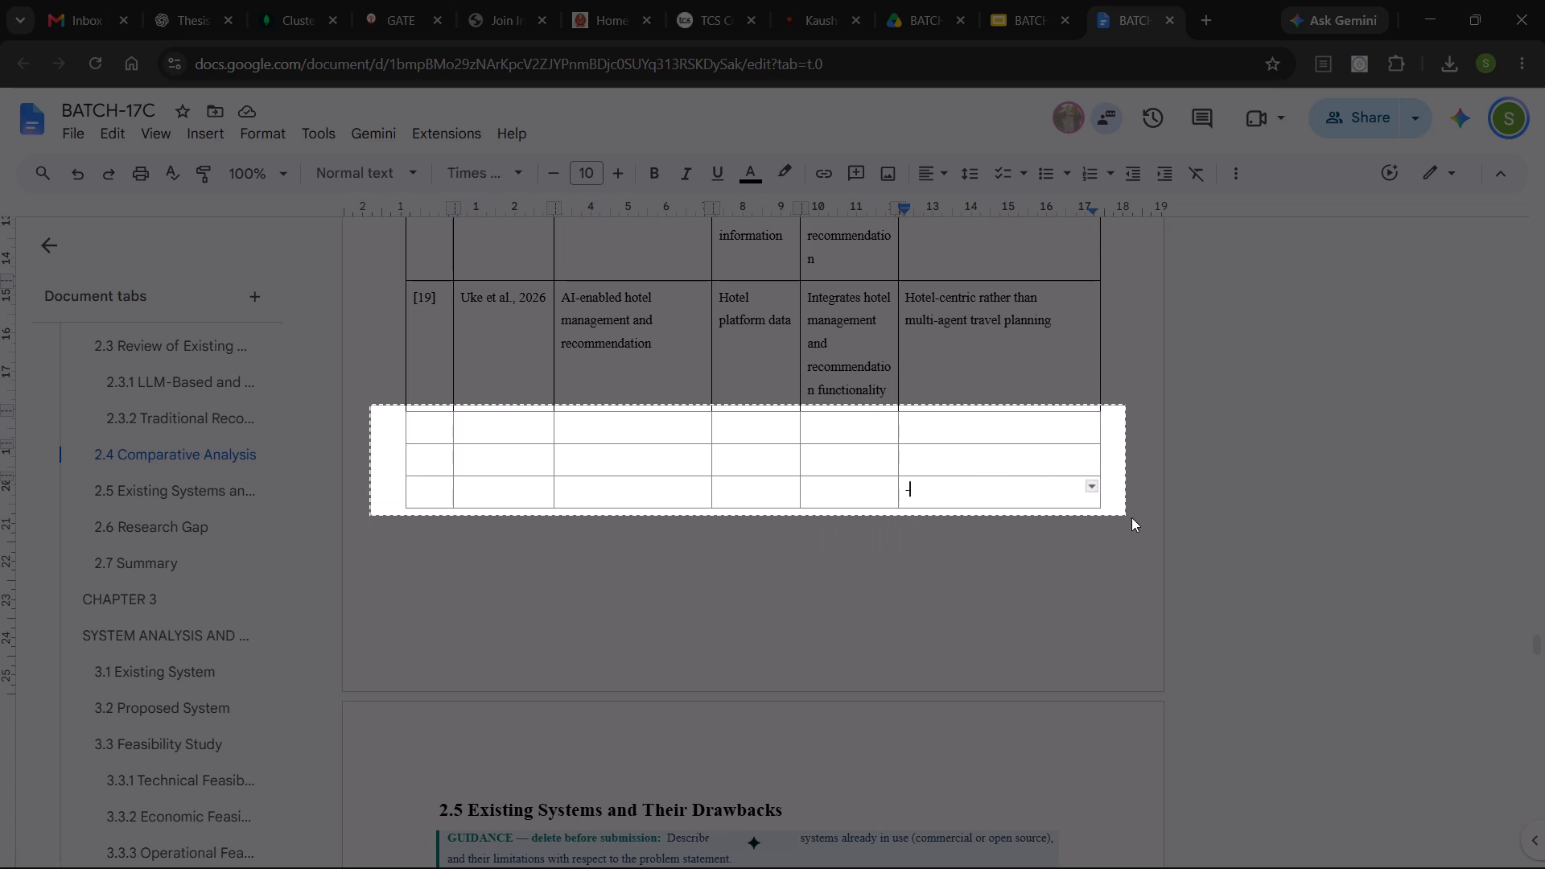
left_click_drag(1131, 517, 1133, 522)
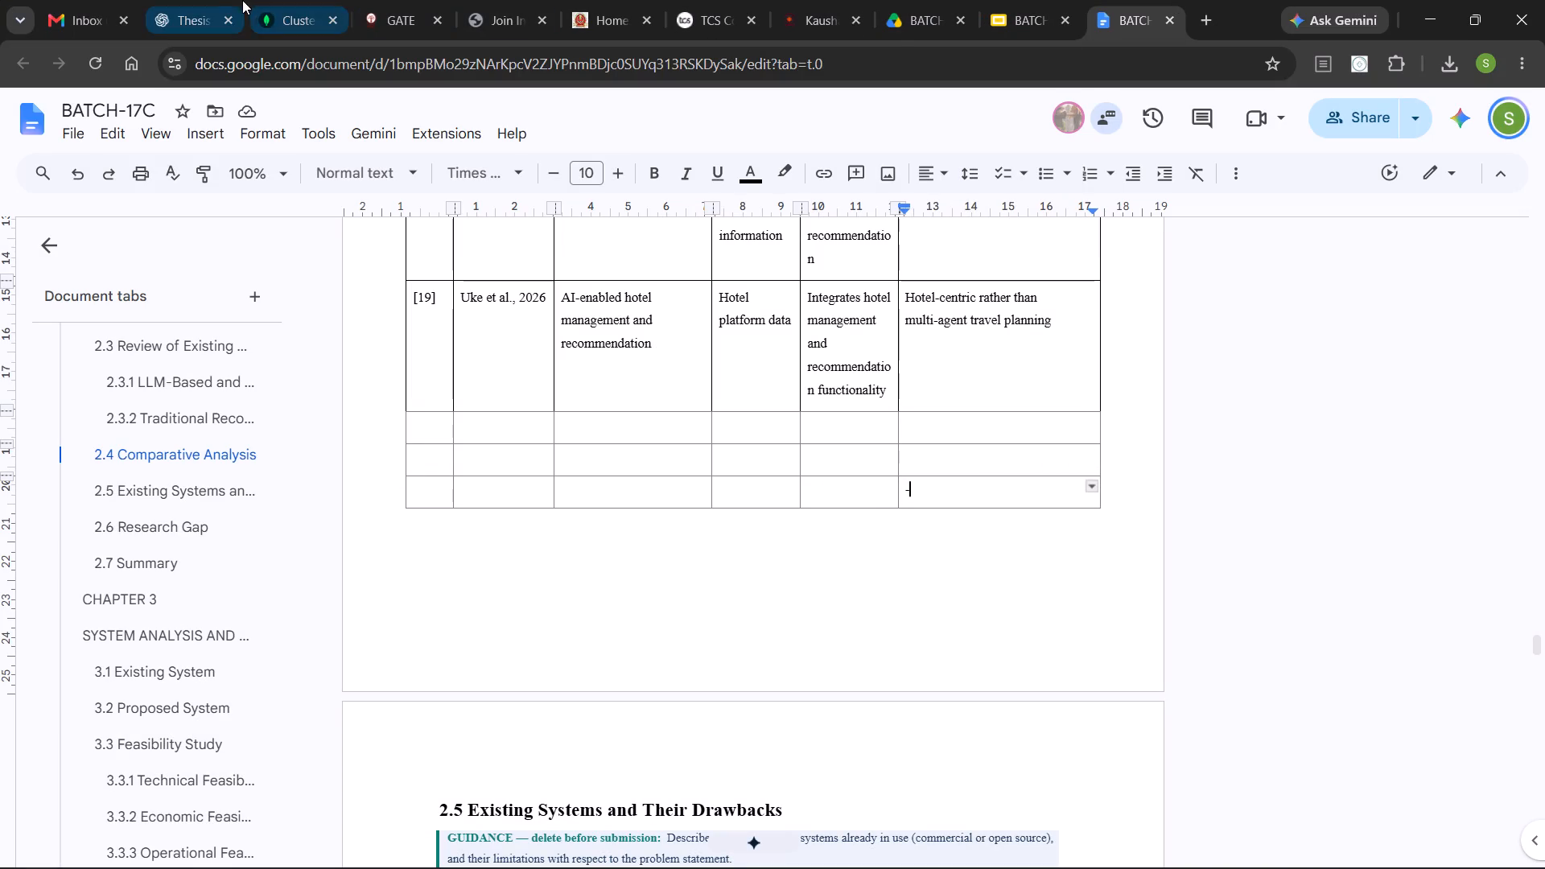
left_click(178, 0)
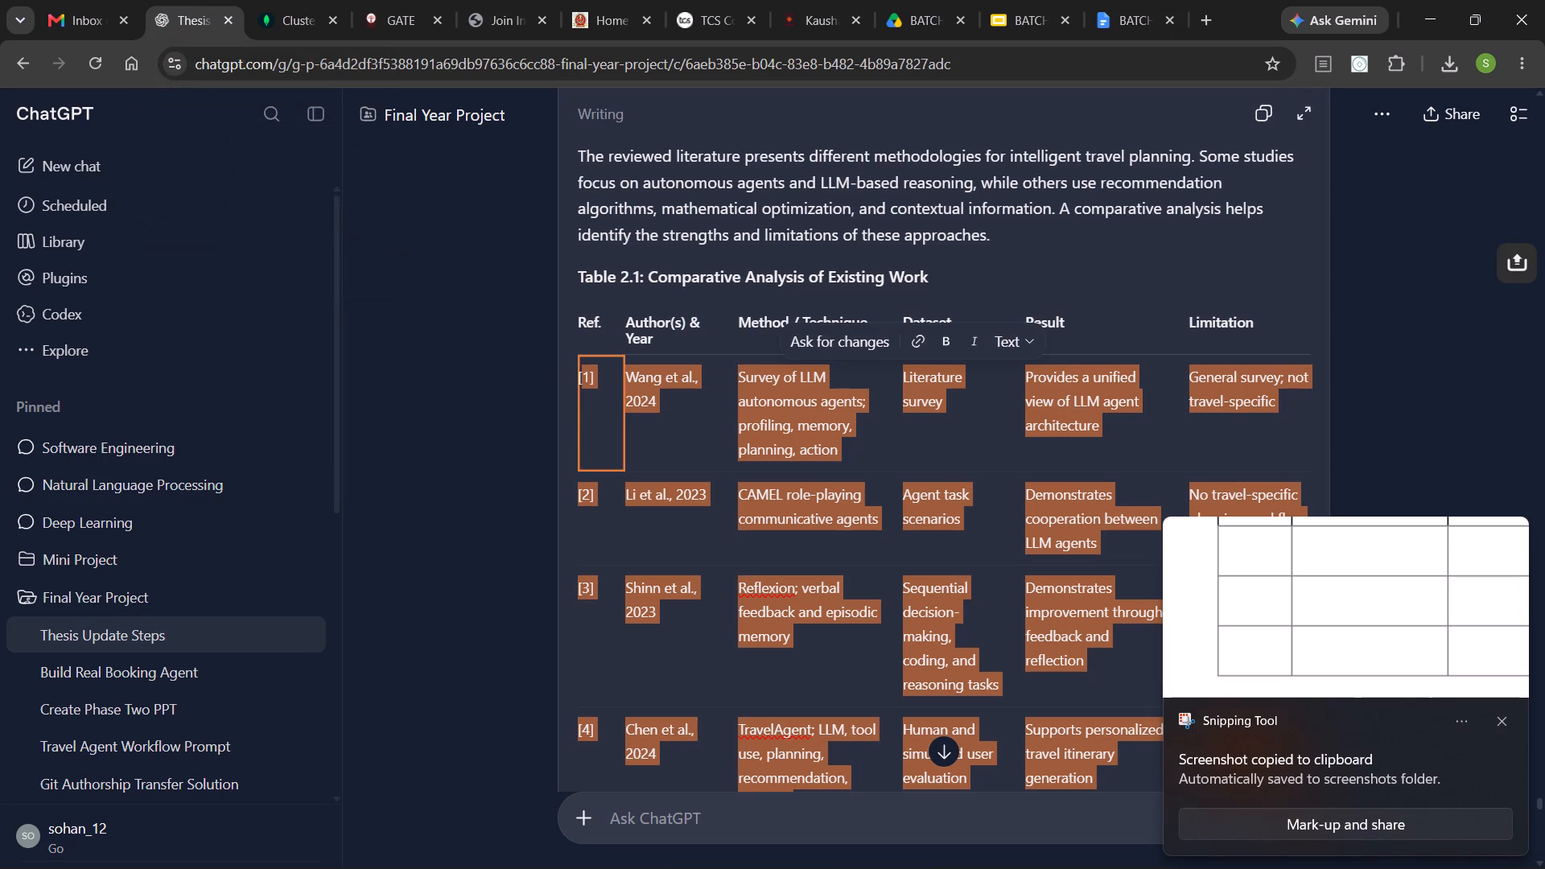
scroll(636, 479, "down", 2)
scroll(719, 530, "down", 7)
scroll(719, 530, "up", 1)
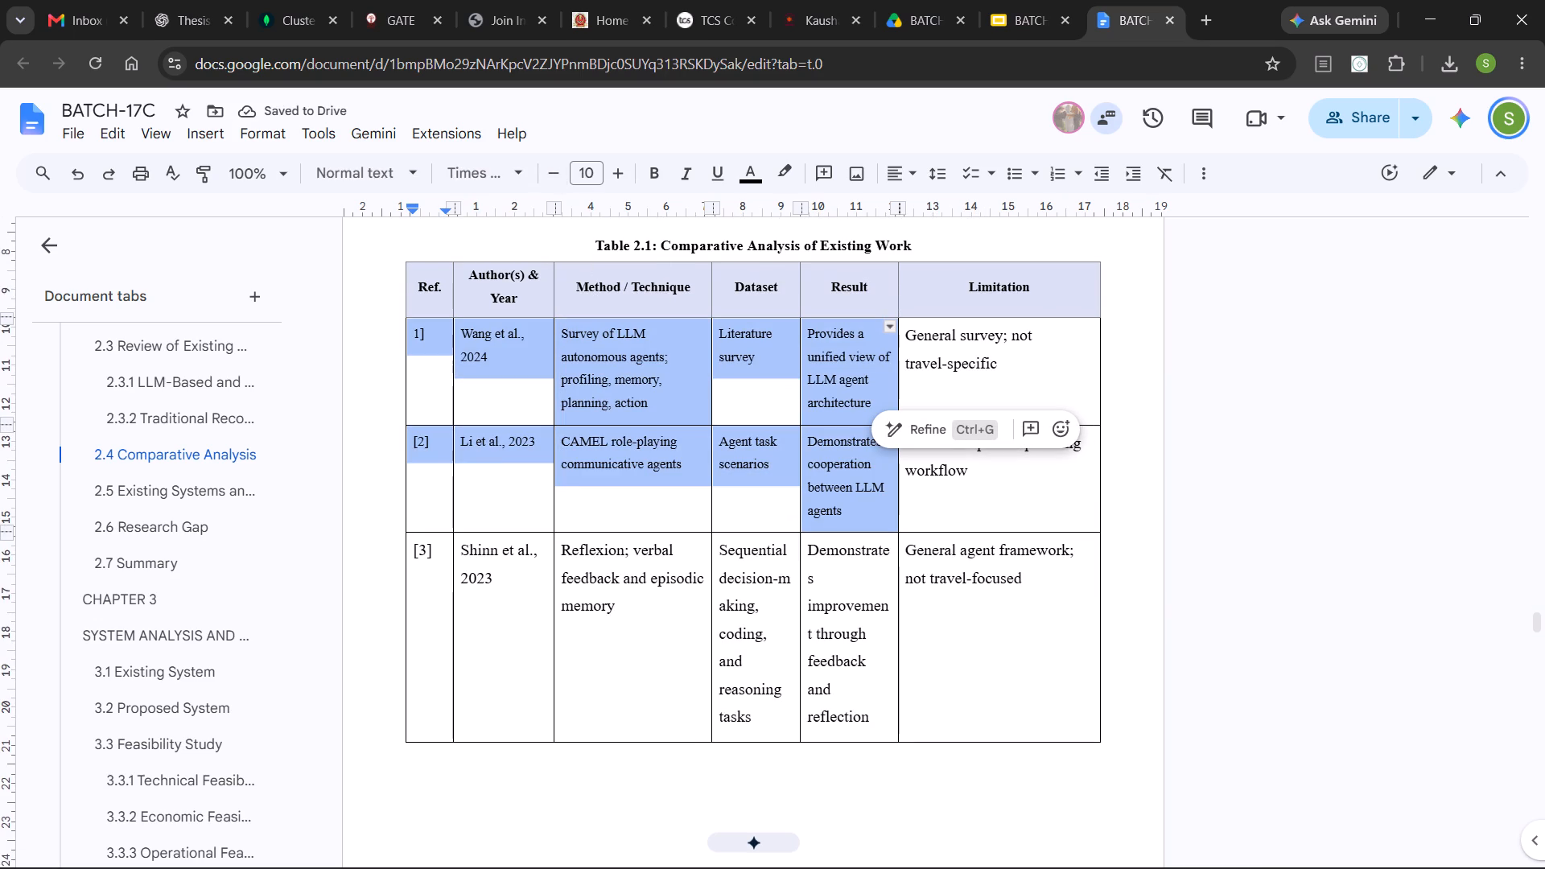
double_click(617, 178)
Set the font size of the whole entry [3] row in Table 2.1 to 10 pt.
scroll(698, 554, "down", 3)
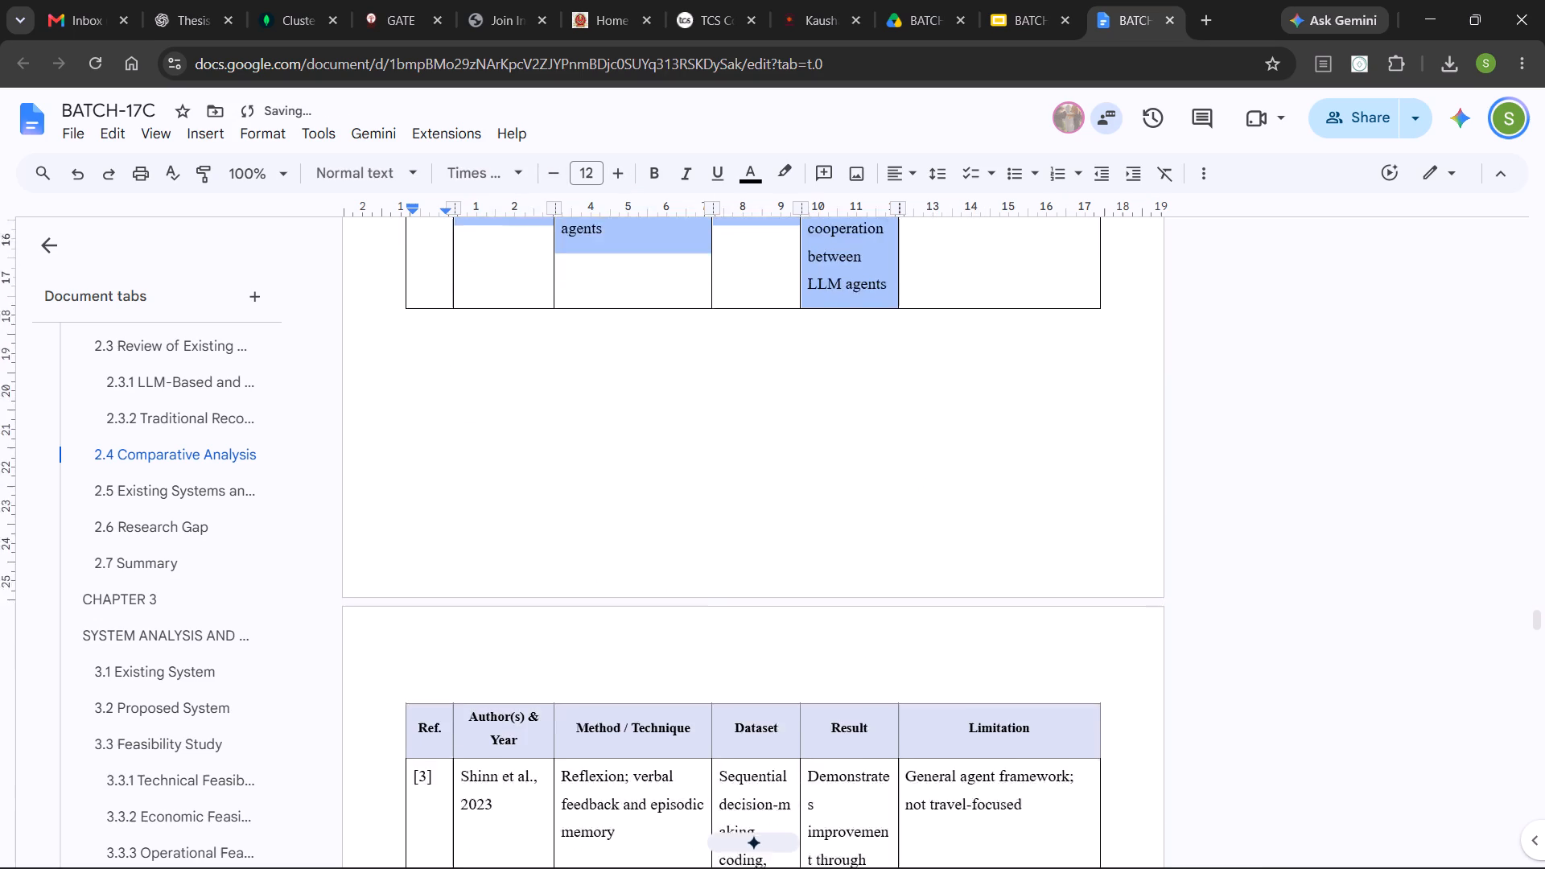
scroll(698, 554, "up", 4)
scroll(698, 554, "down", 6)
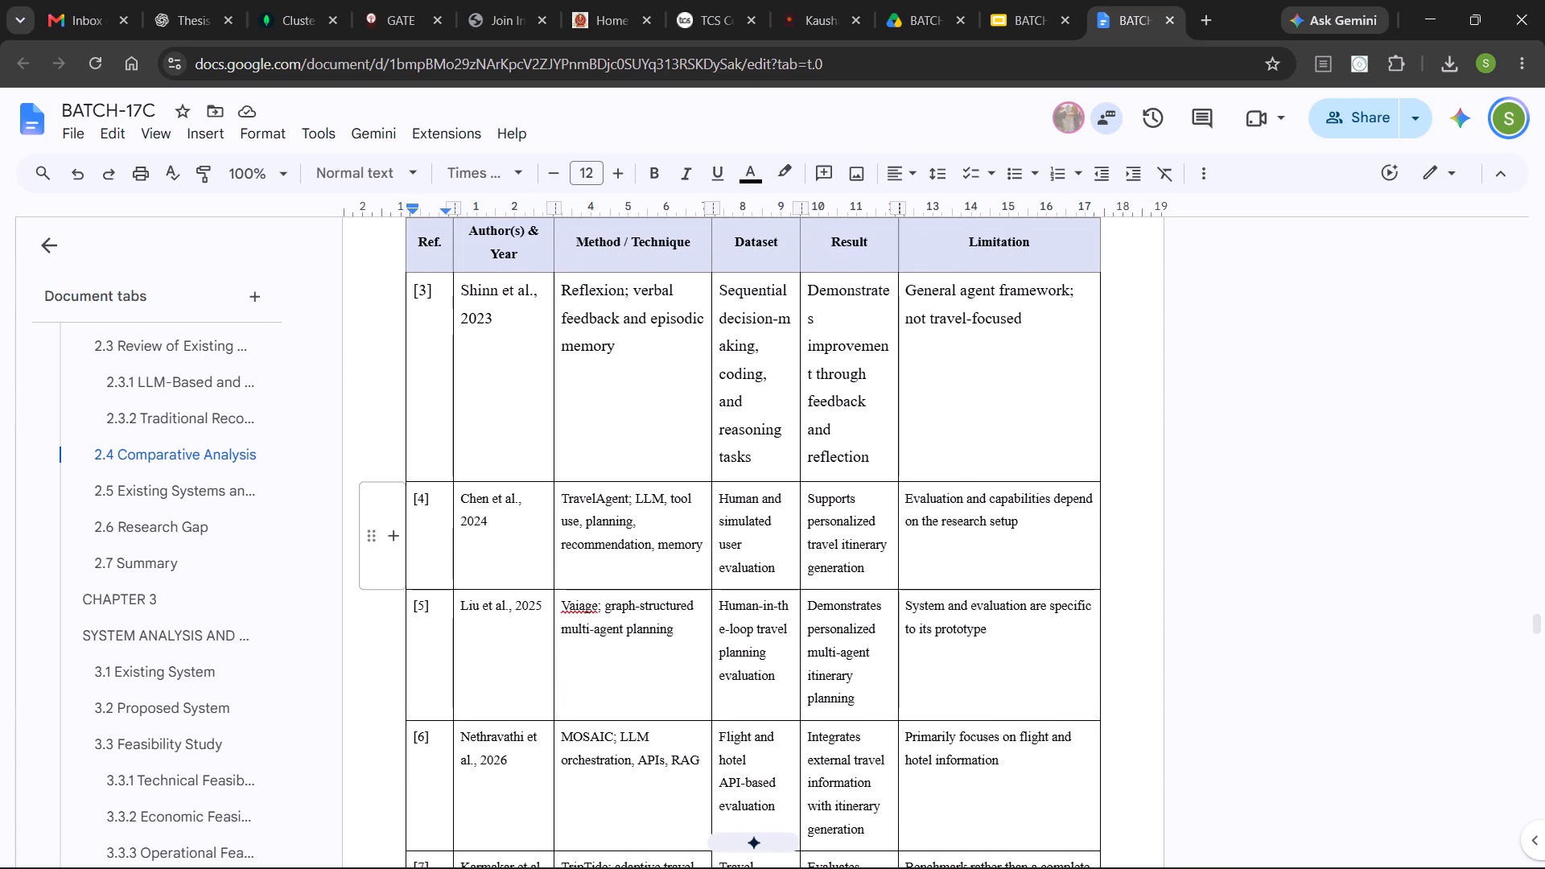
left_click_drag(416, 299, 836, 434)
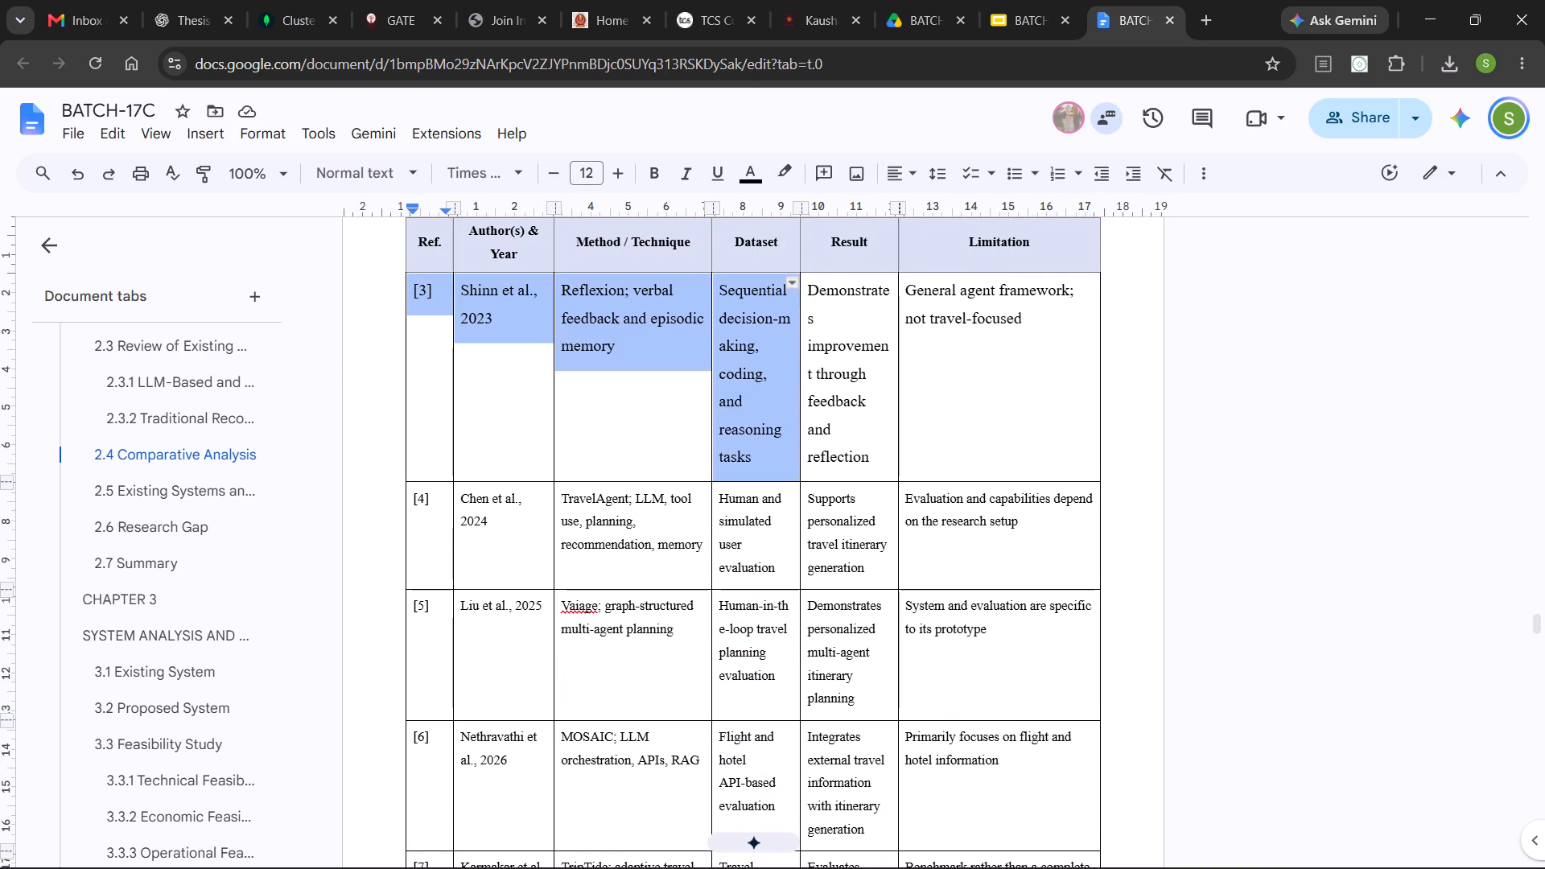
left_click_drag(836, 434, 1010, 475)
left_click_drag(945, 580, 835, 548)
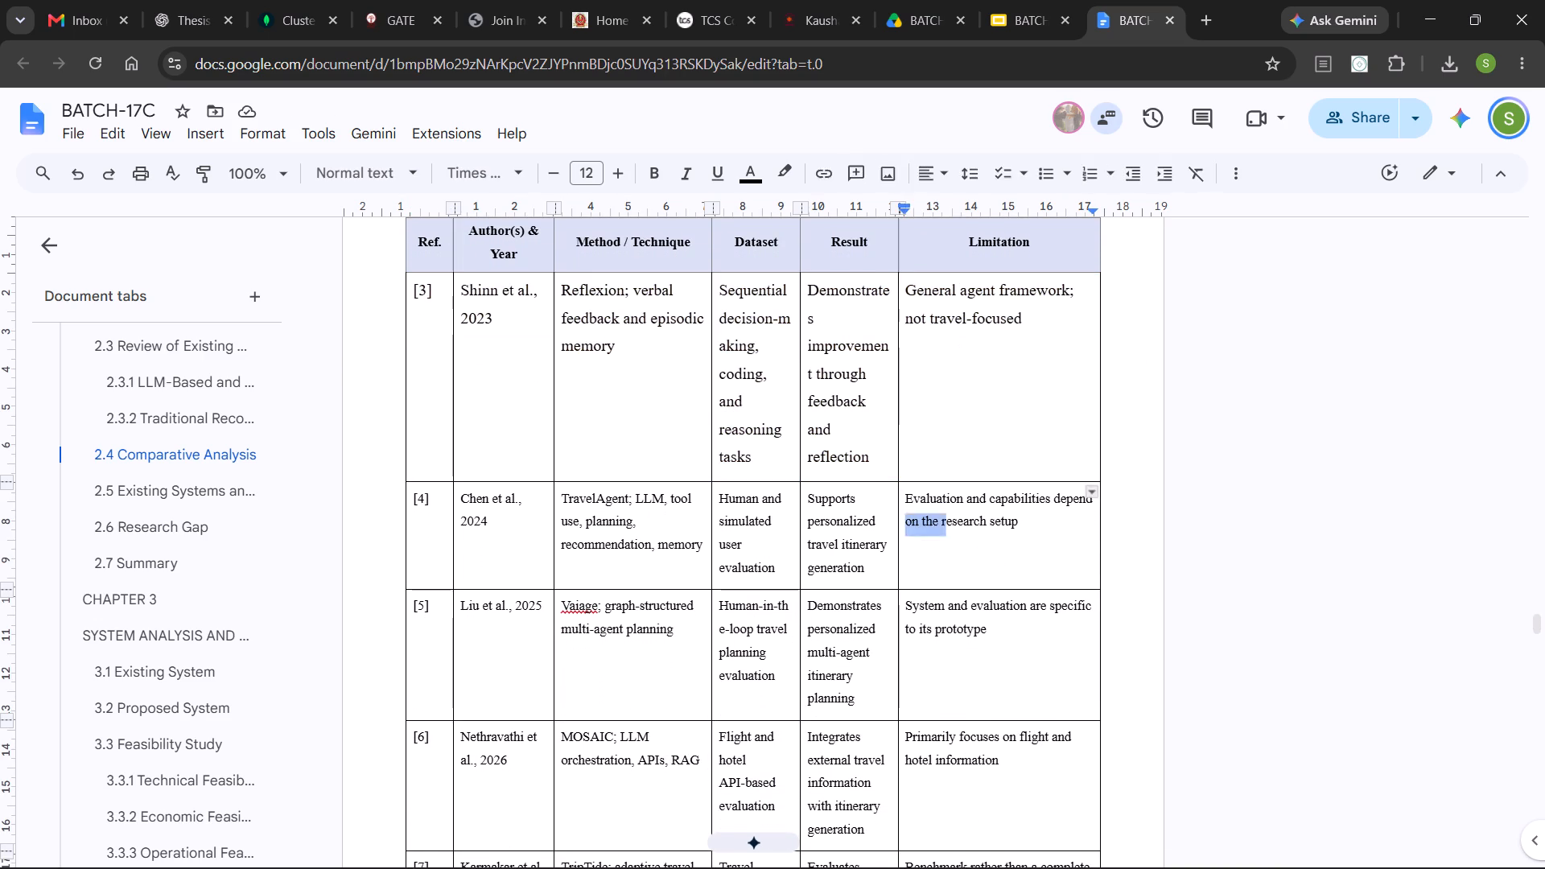
left_click_drag(835, 548, 426, 496)
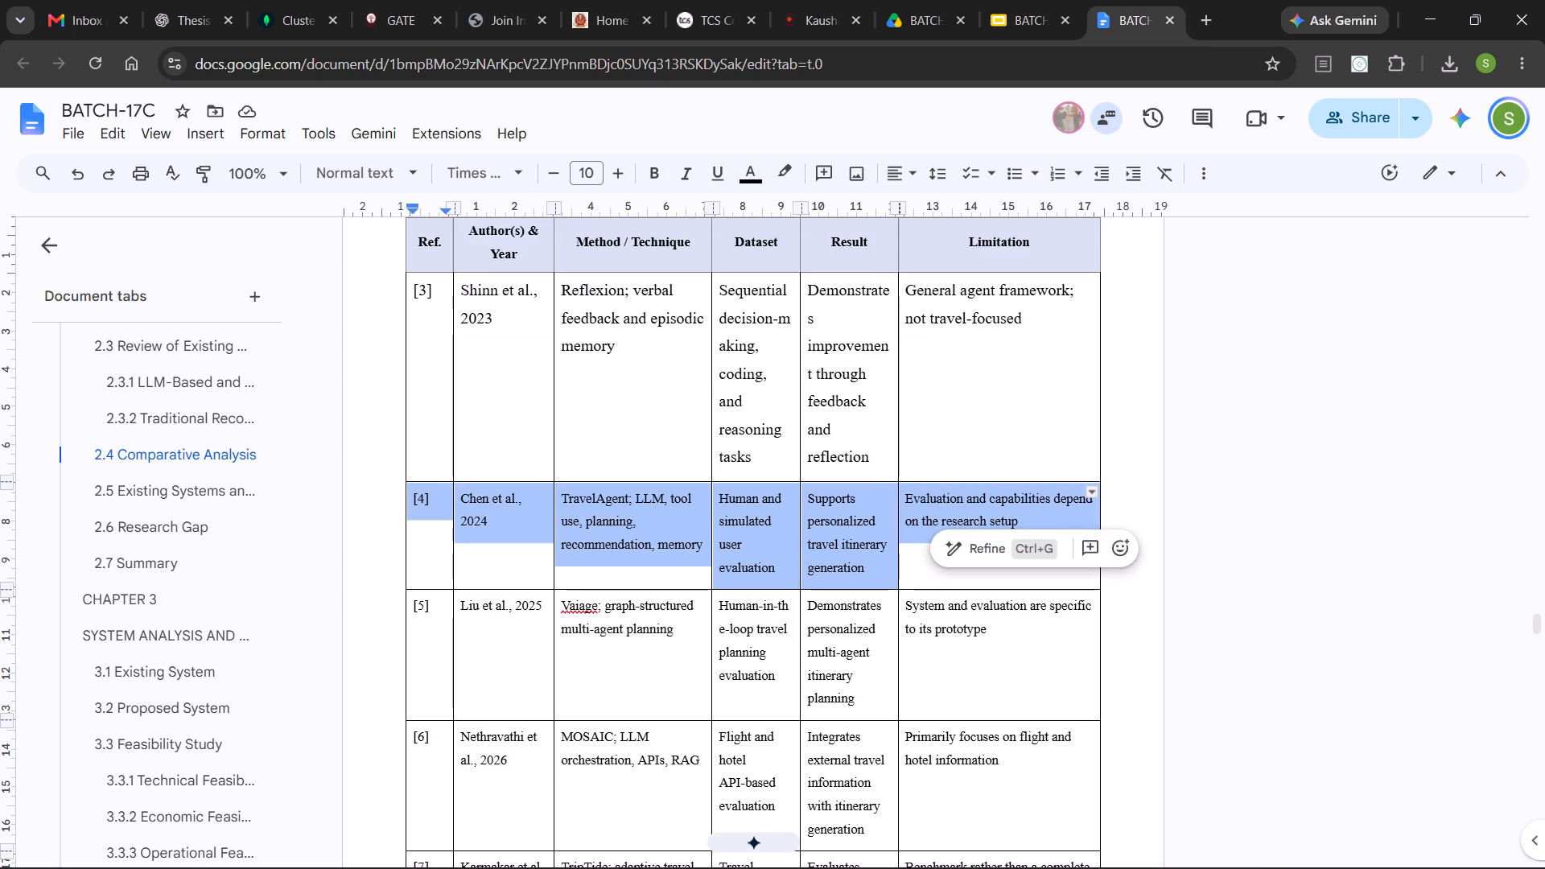
left_click_drag(938, 455, 399, 338)
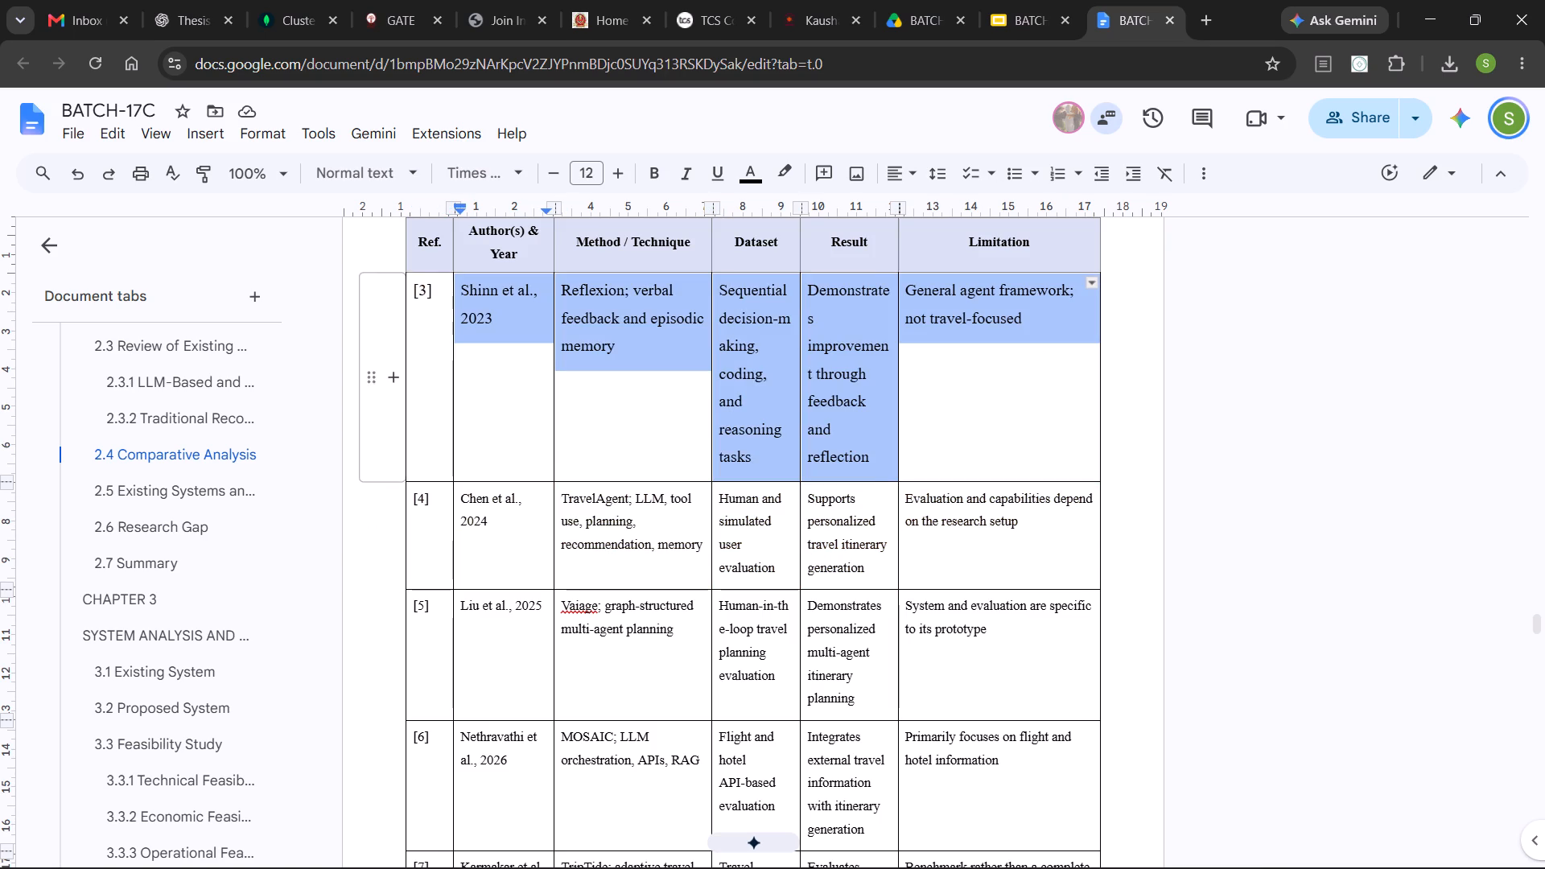
left_click(1009, 458)
left_click_drag(932, 451, 422, 314)
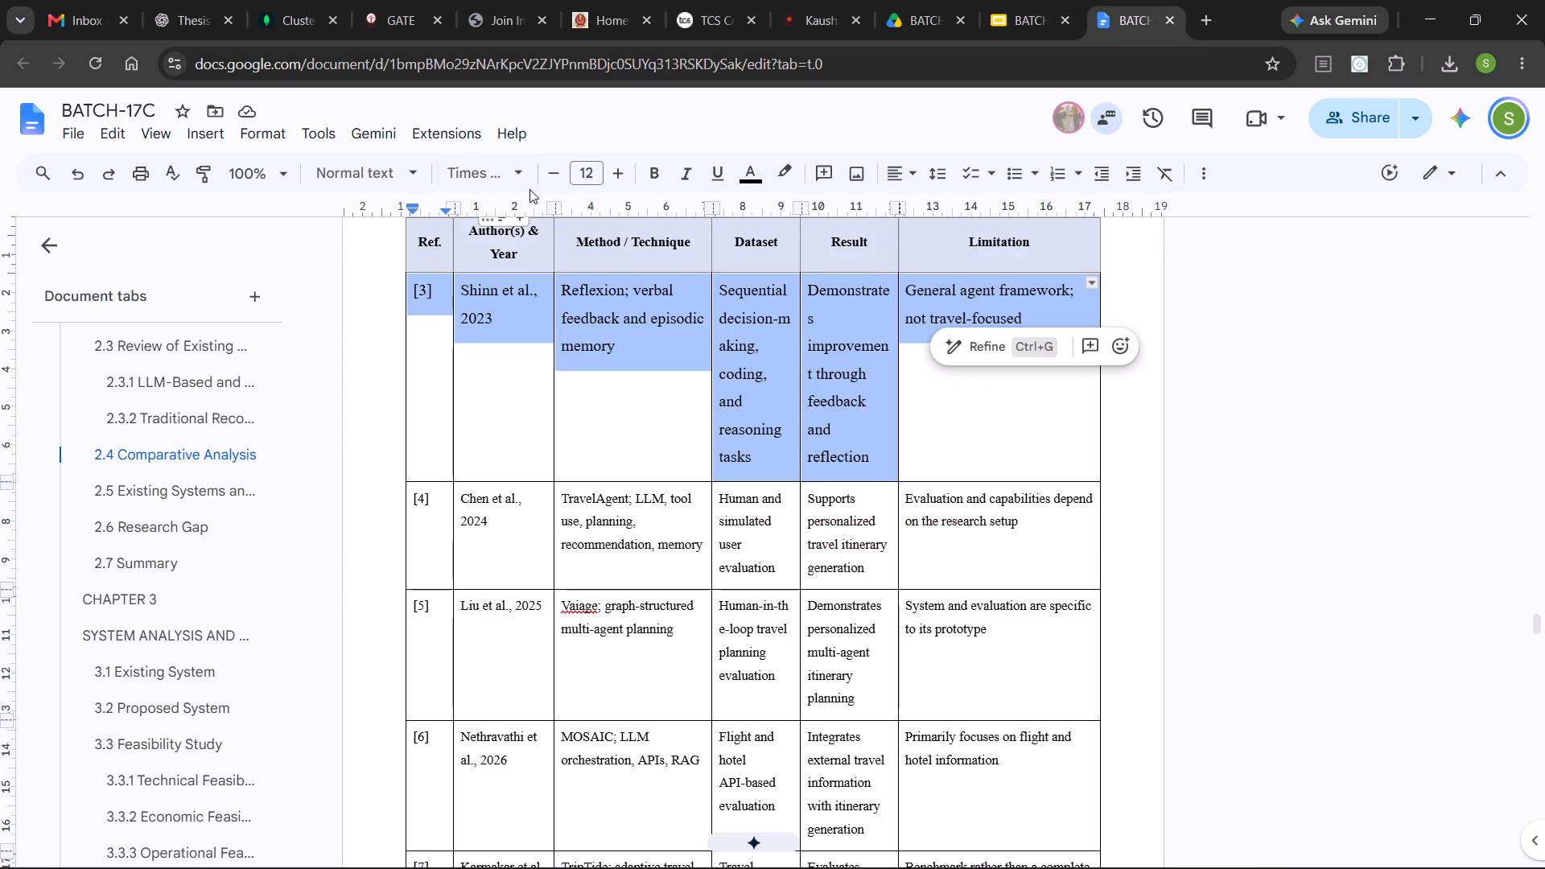
double_click(554, 165)
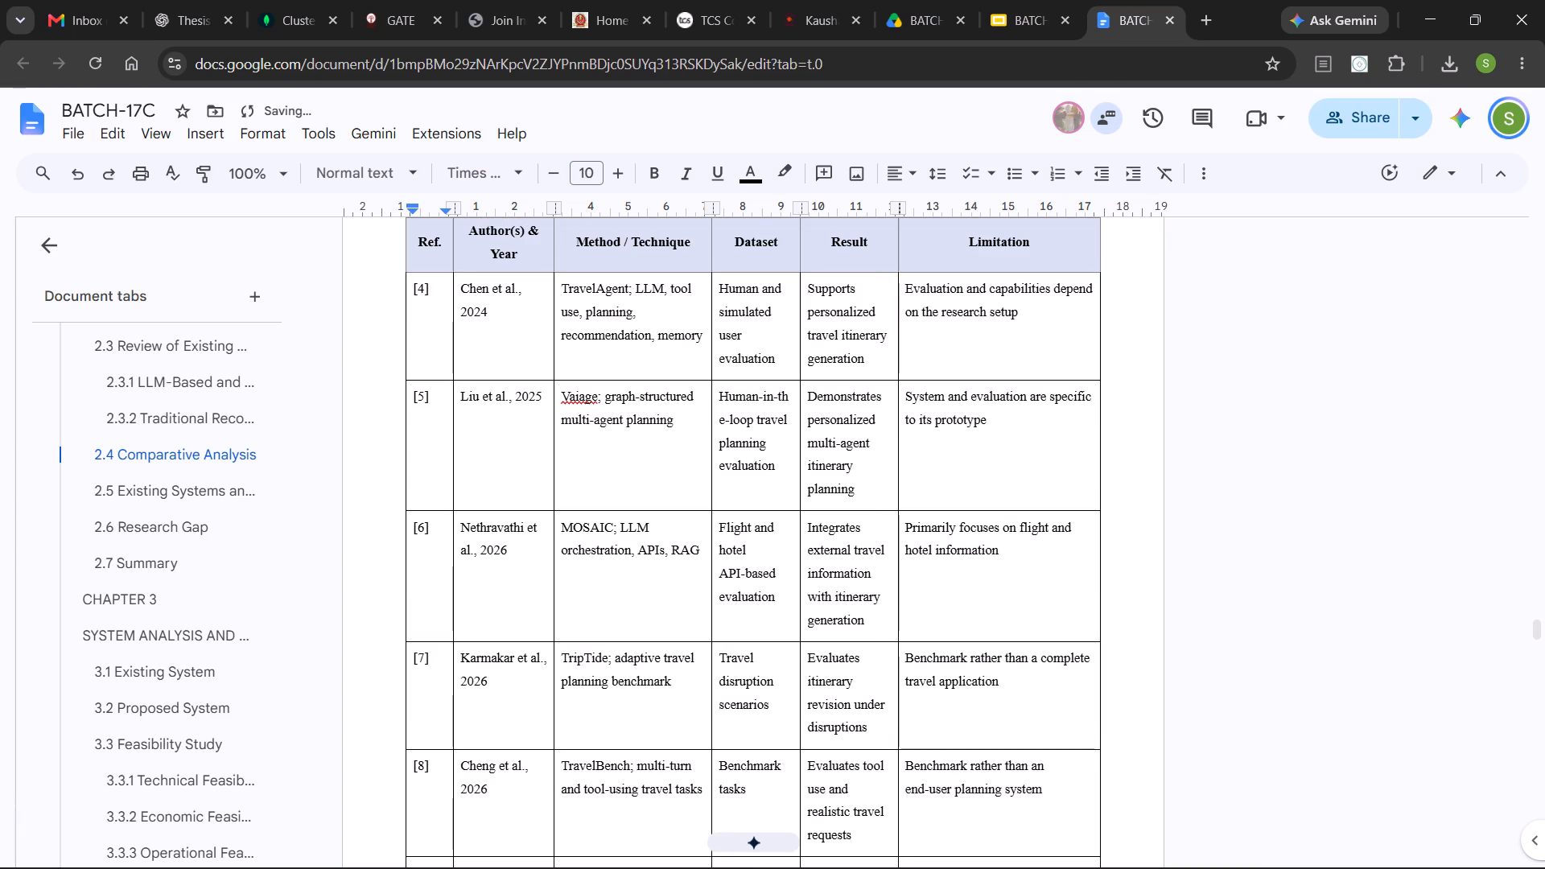
Examine Table 2.1 from entry [4] down to its last entries, checking that the text size is consistent.
scroll(880, 387, "down", 4)
scroll(871, 484, "down", 3)
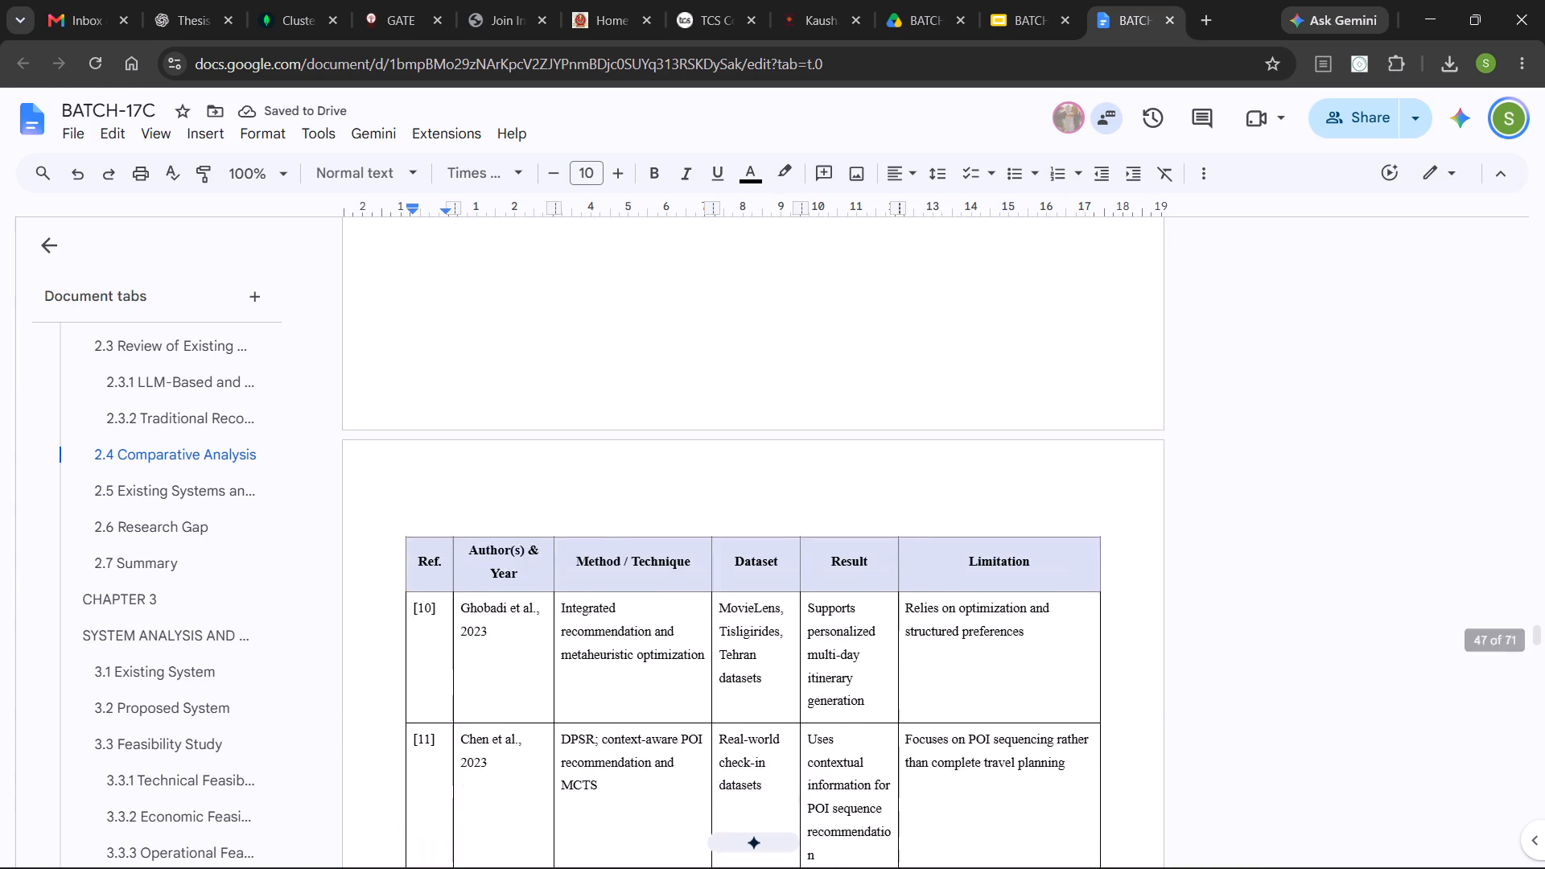
scroll(871, 484, "down", 6)
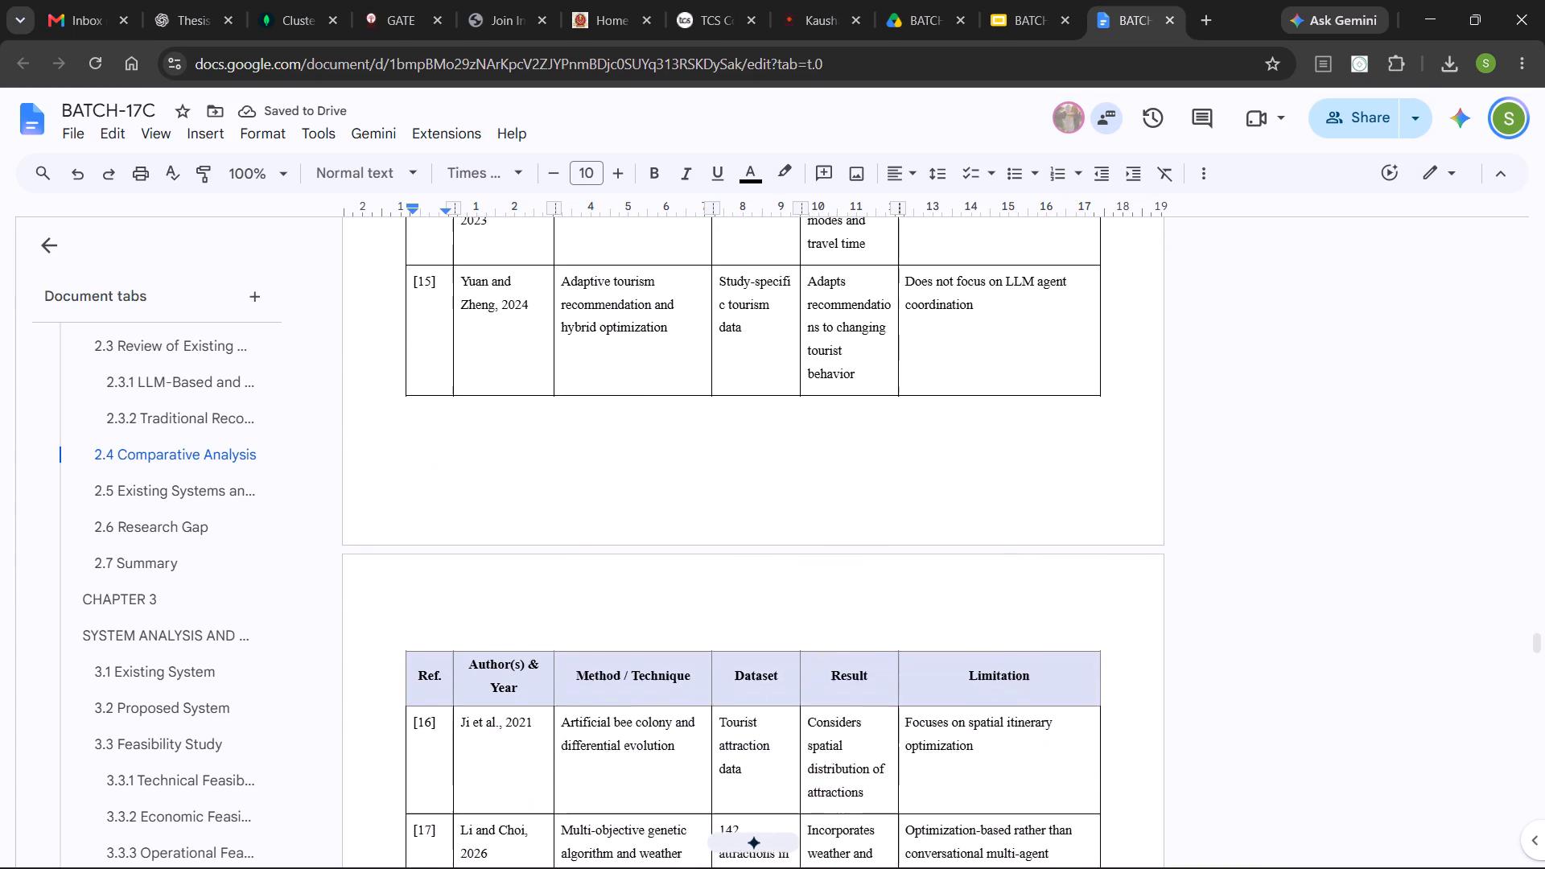
scroll(871, 484, "down", 6)
Set the text of entries [1] and [2] in Table 2.1, from the Ref. to the Result column, to 10 pt.
scroll(871, 484, "up", 5)
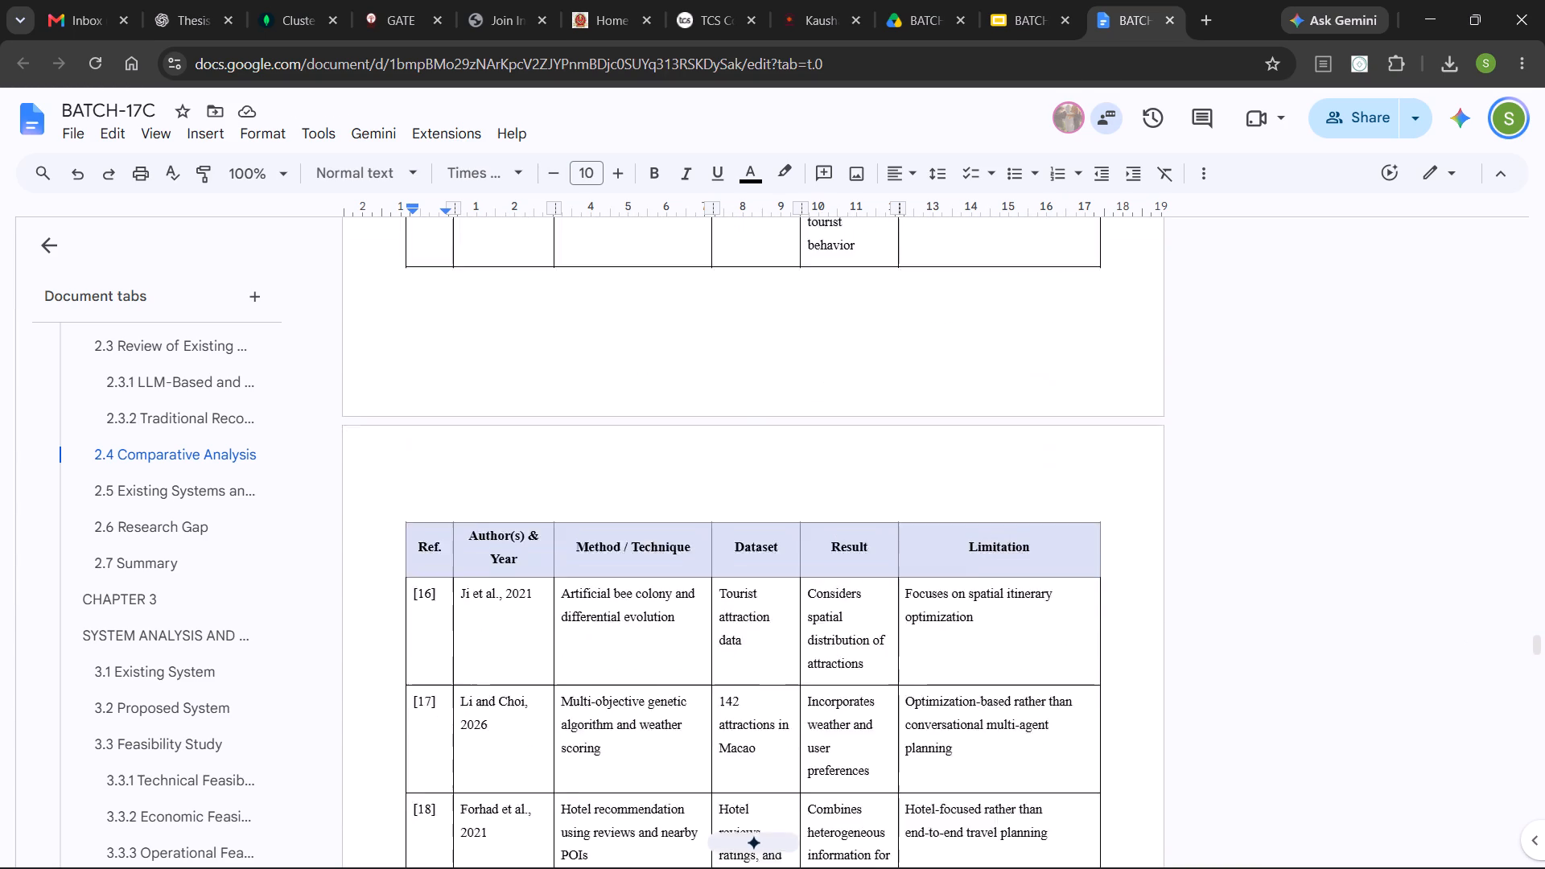
scroll(871, 484, "up", 7)
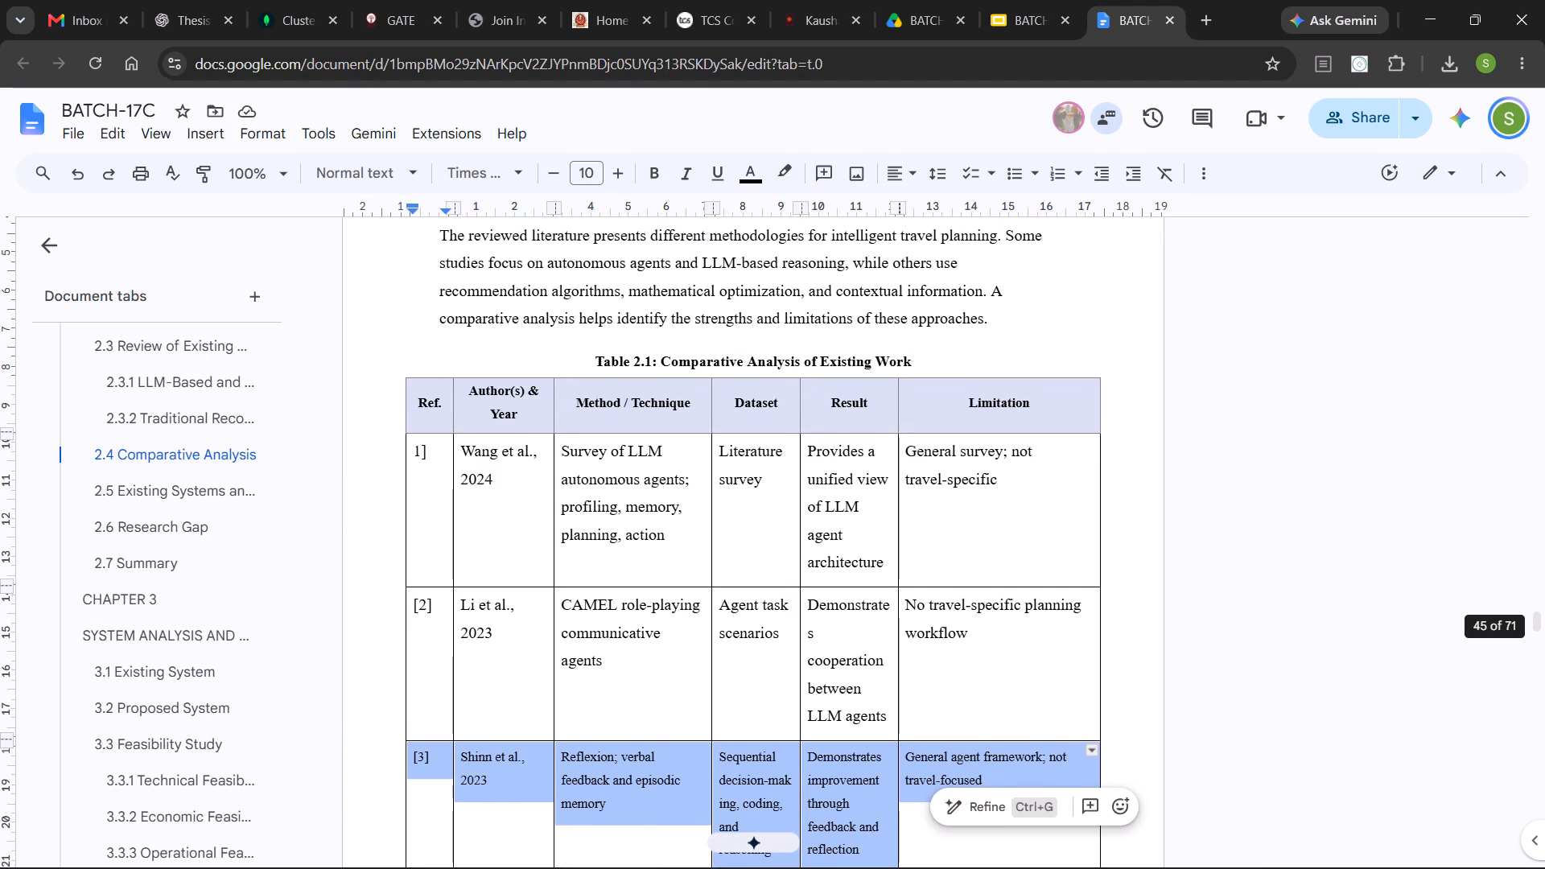
scroll(779, 599, "down", 2)
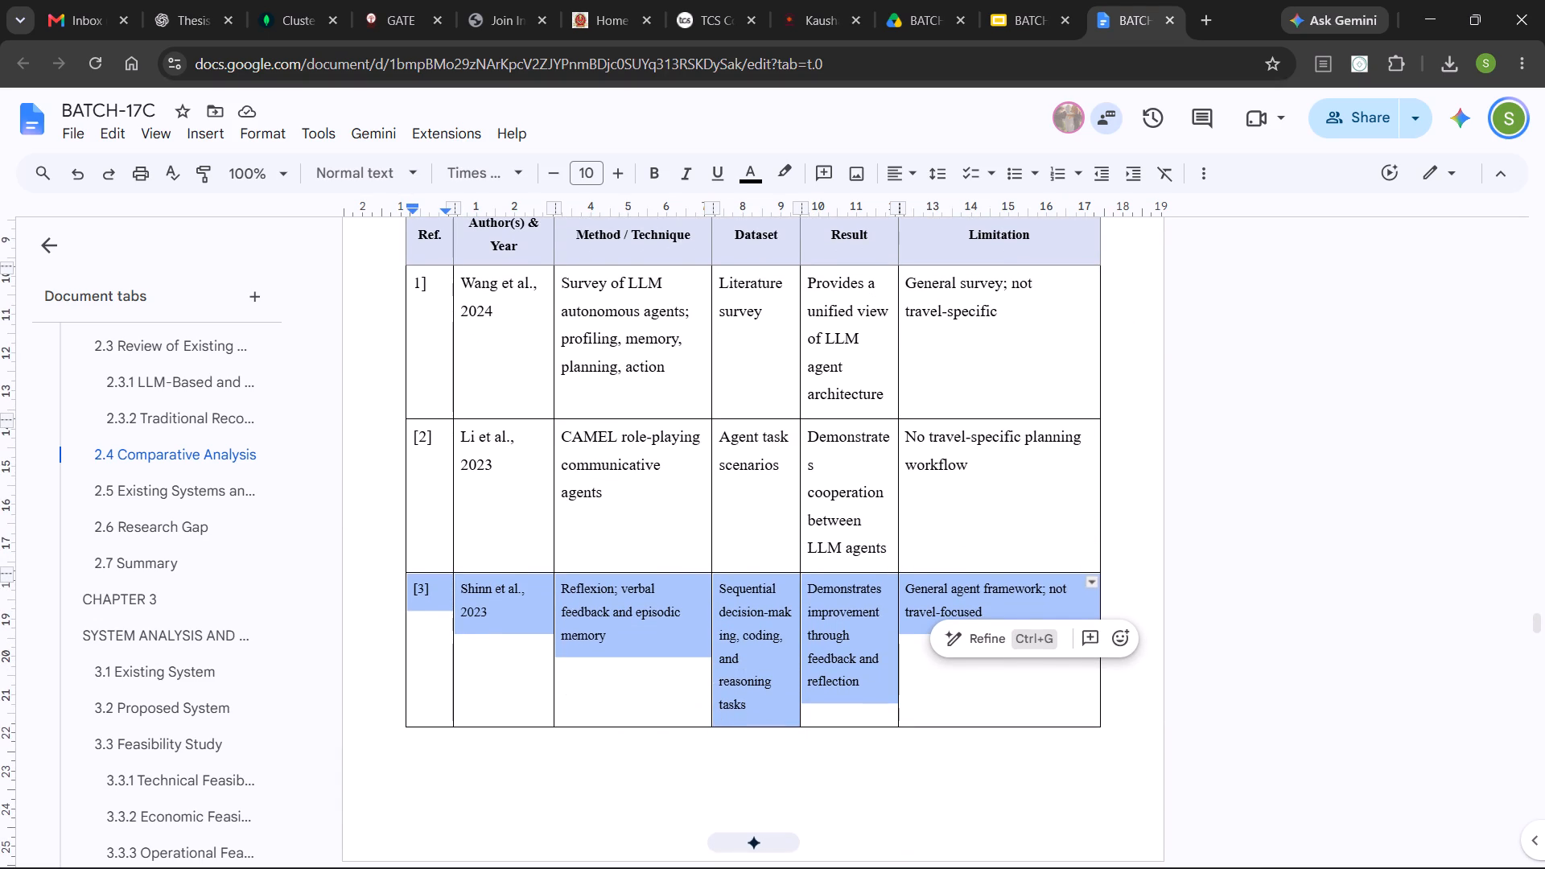
left_click_drag(892, 548, 435, 290)
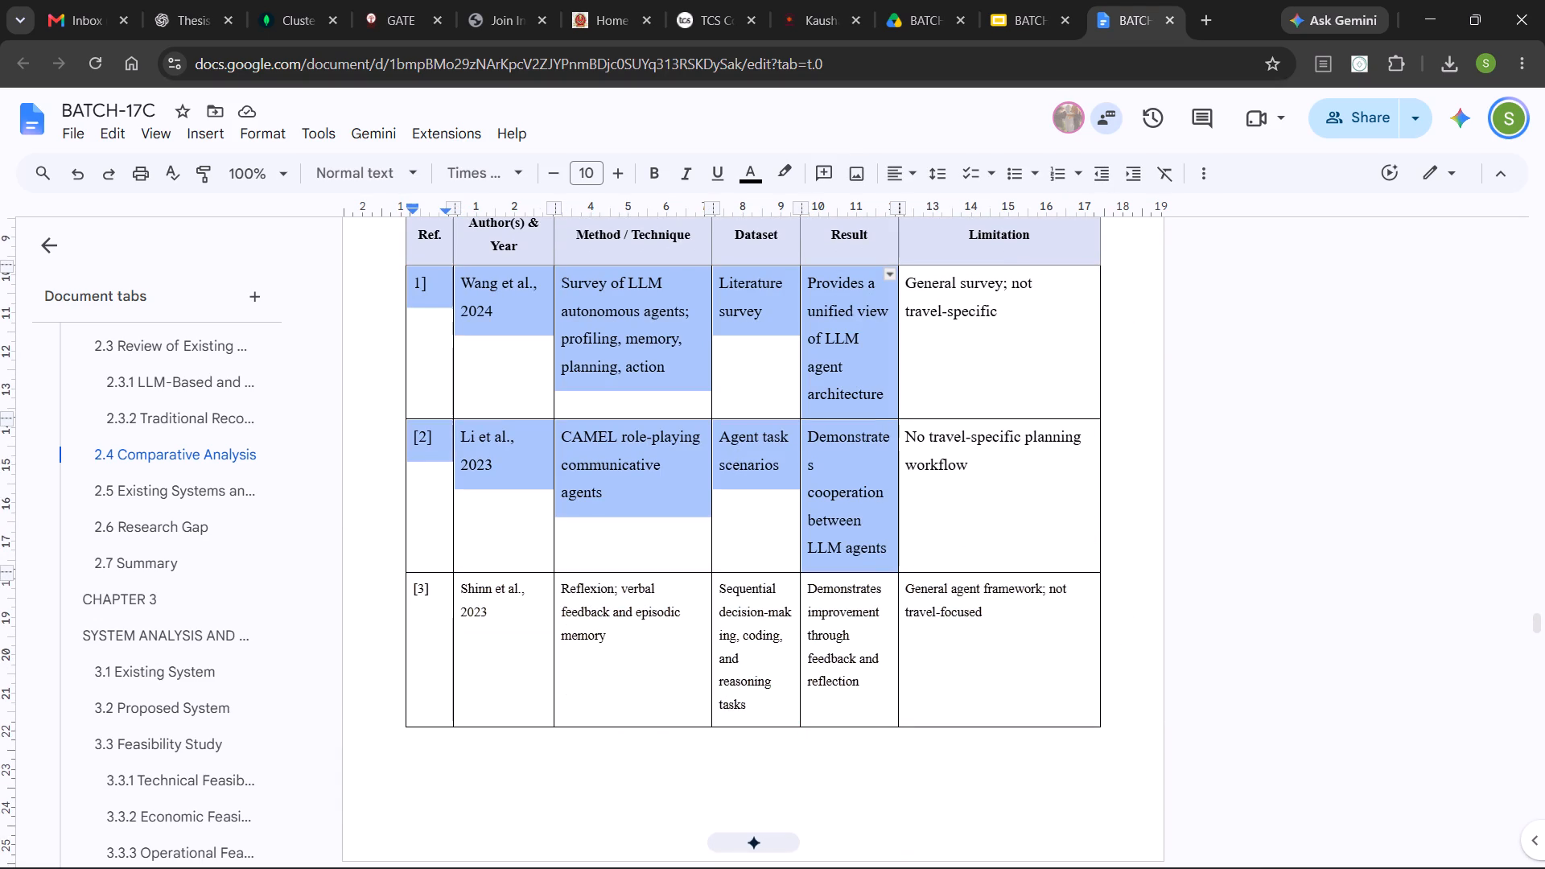
left_click_drag(435, 290, 410, 288)
left_click(551, 174)
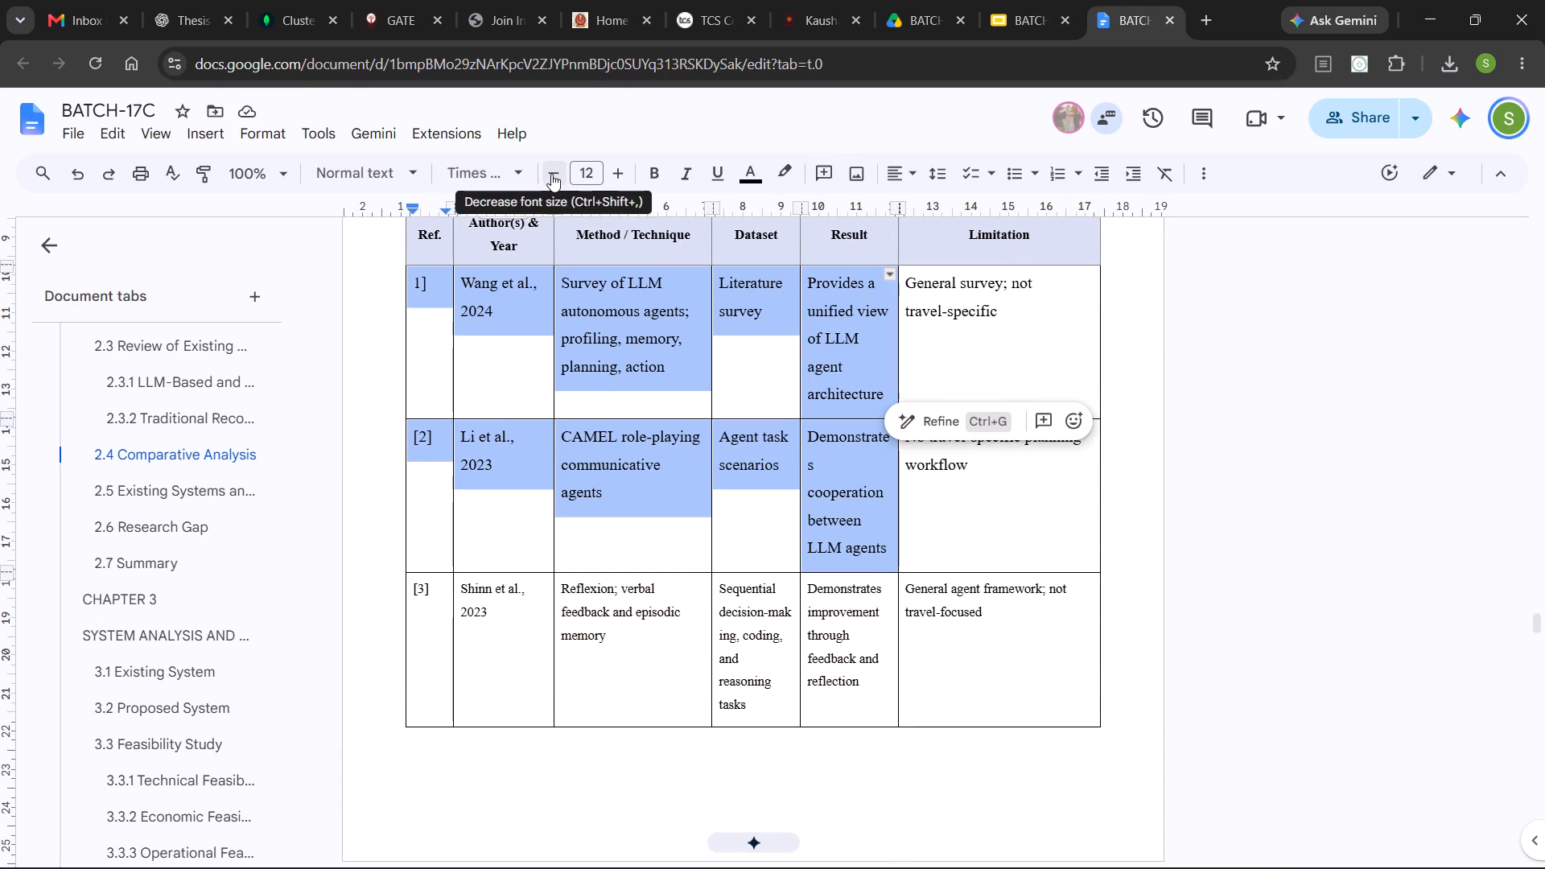
left_click(551, 174)
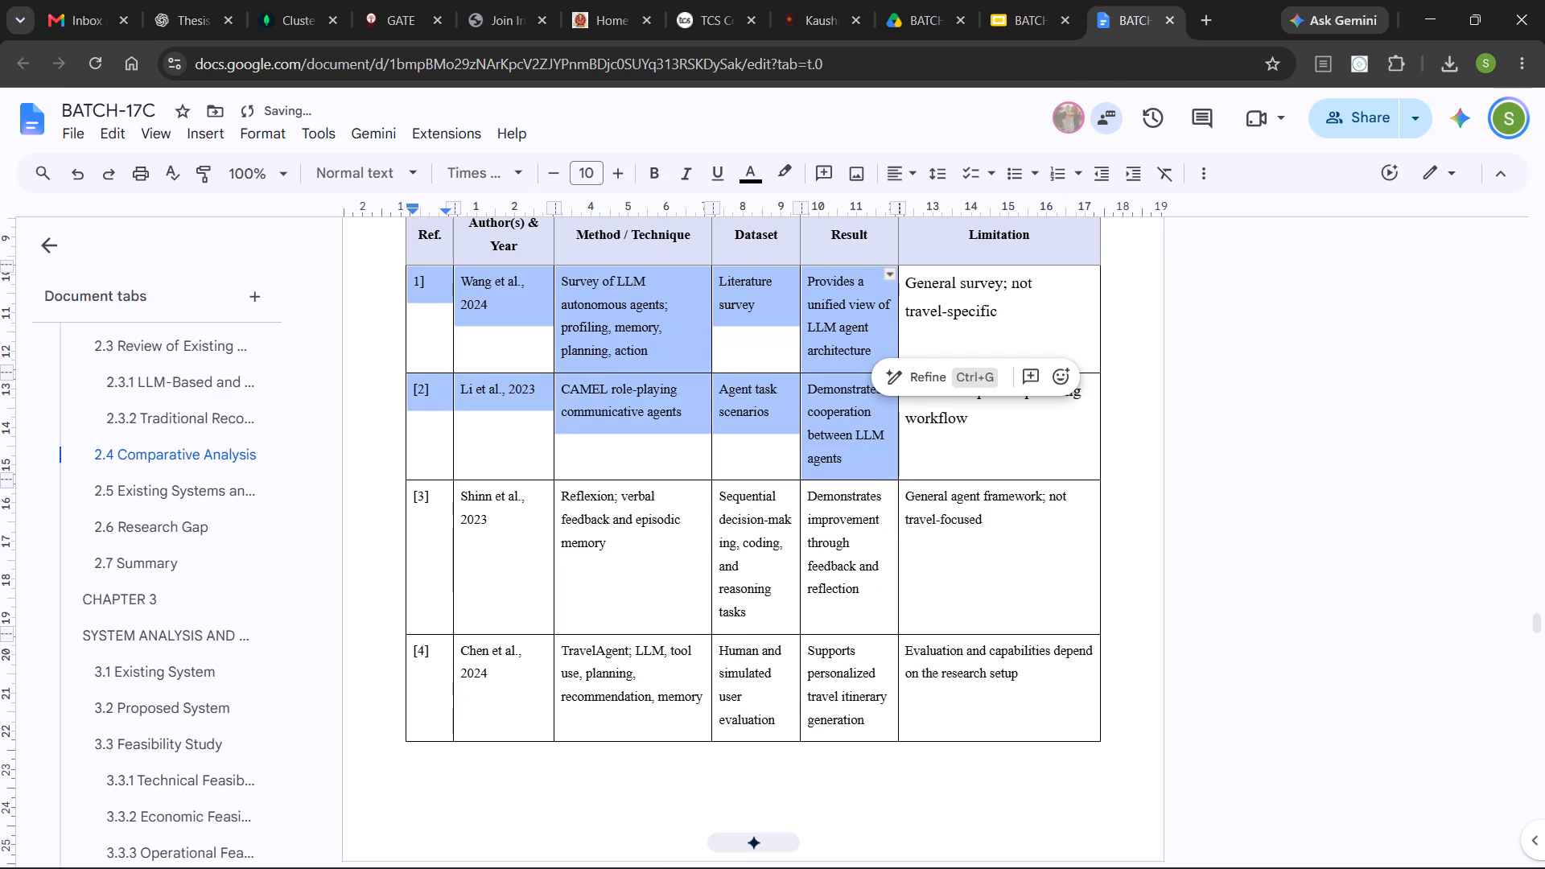
Set the Limitation cells of entries [1] and [2] in Table 2.1 to 10 pt.
left_click(1077, 523)
left_click_drag(976, 428, 959, 378)
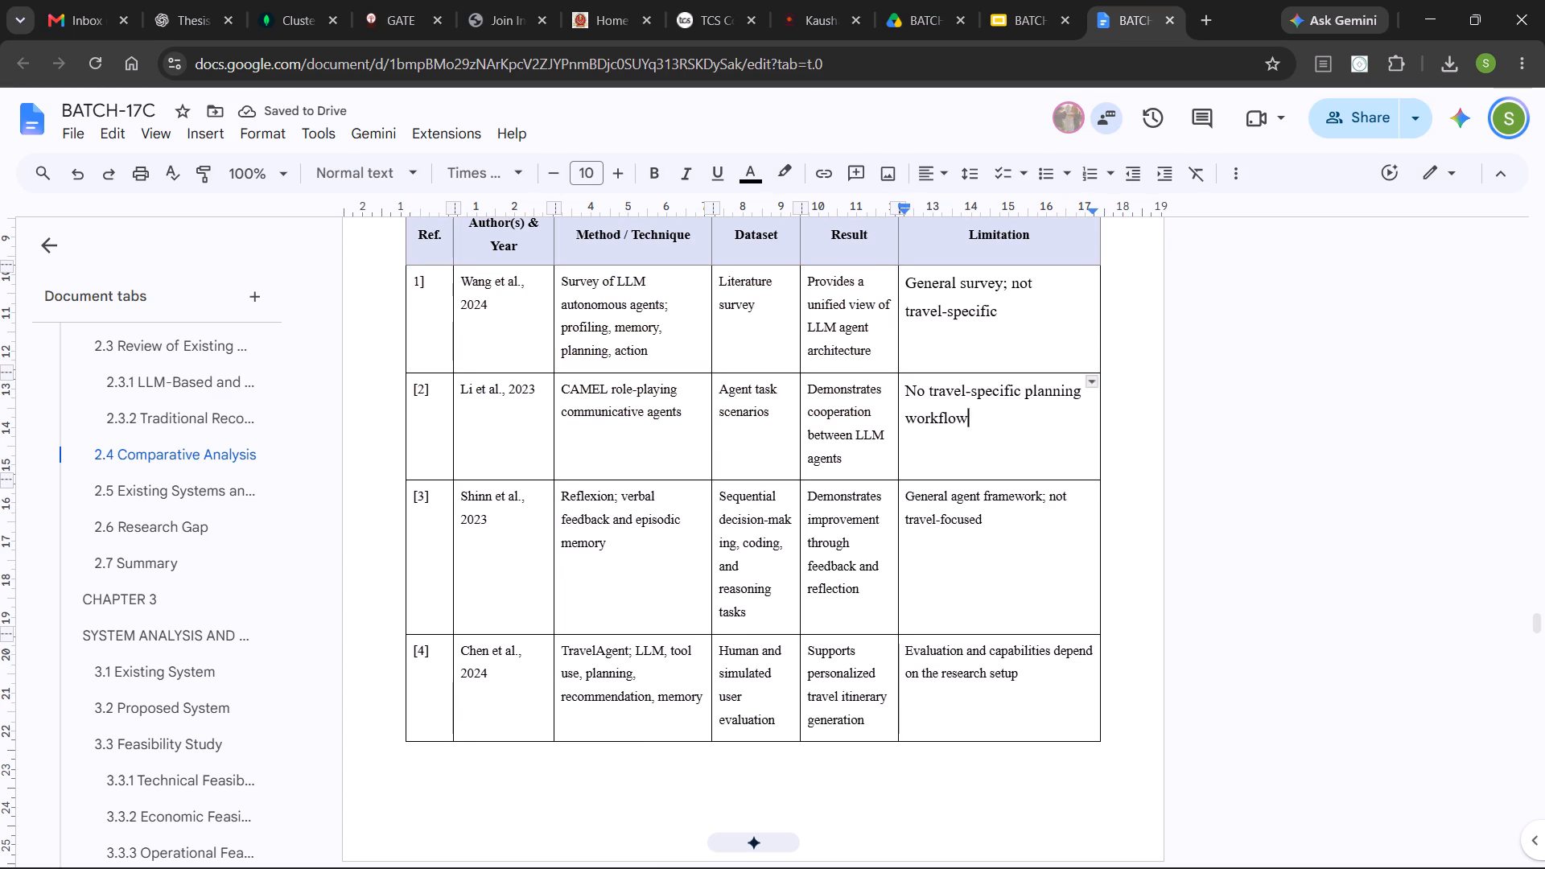
left_click_drag(959, 378, 929, 310)
double_click(553, 170)
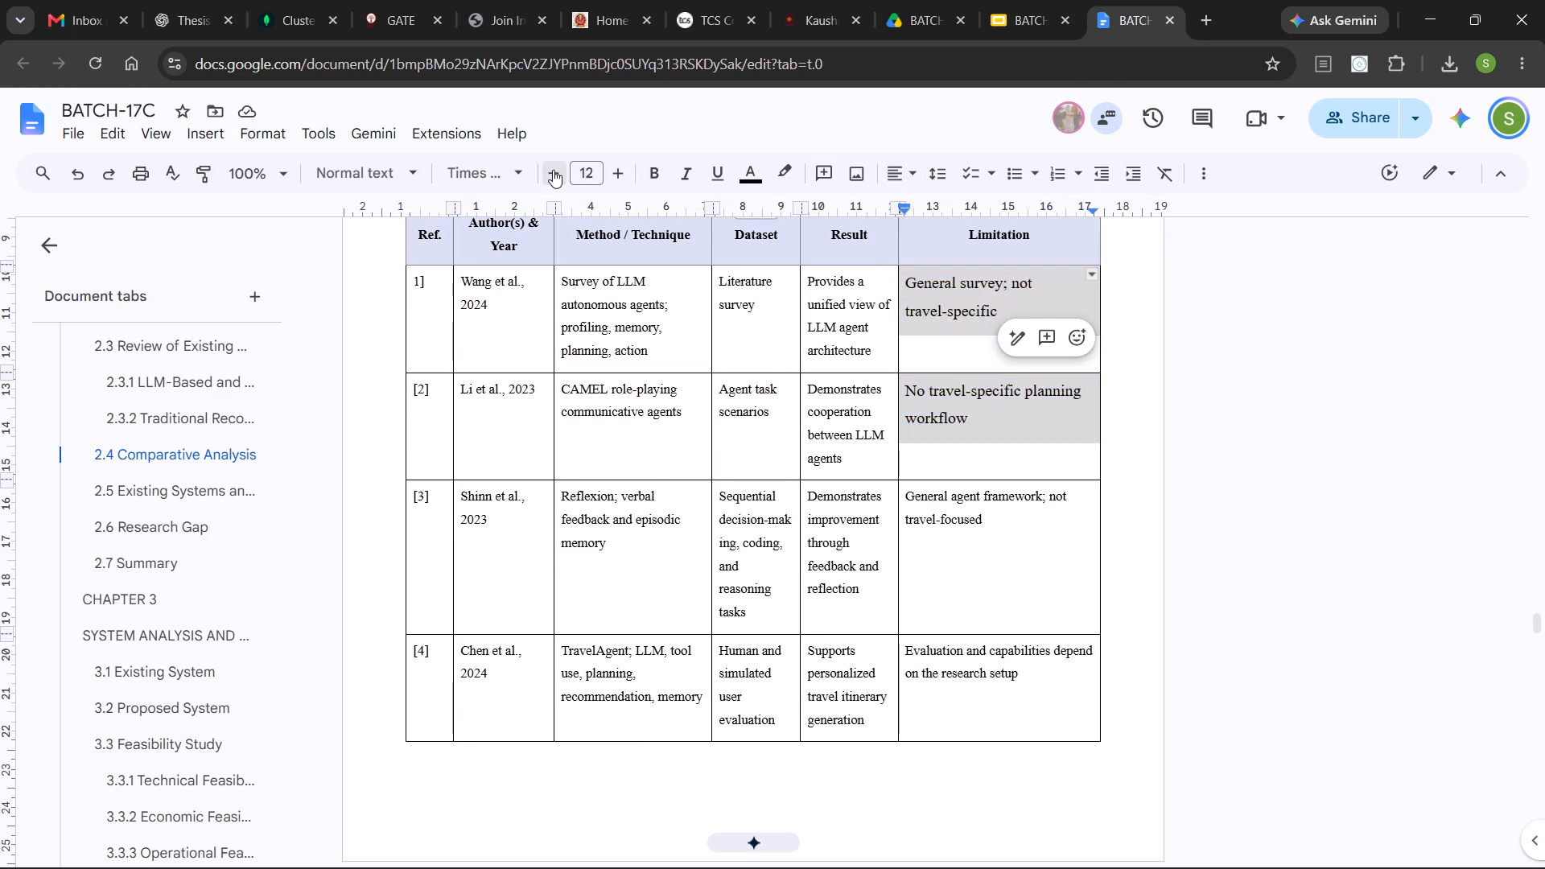
left_click(1037, 520)
Examine all pages of Table 2.1 from entry [2] to the end, checking text size, borders and page breaks.
scroll(1037, 520, "down", 1)
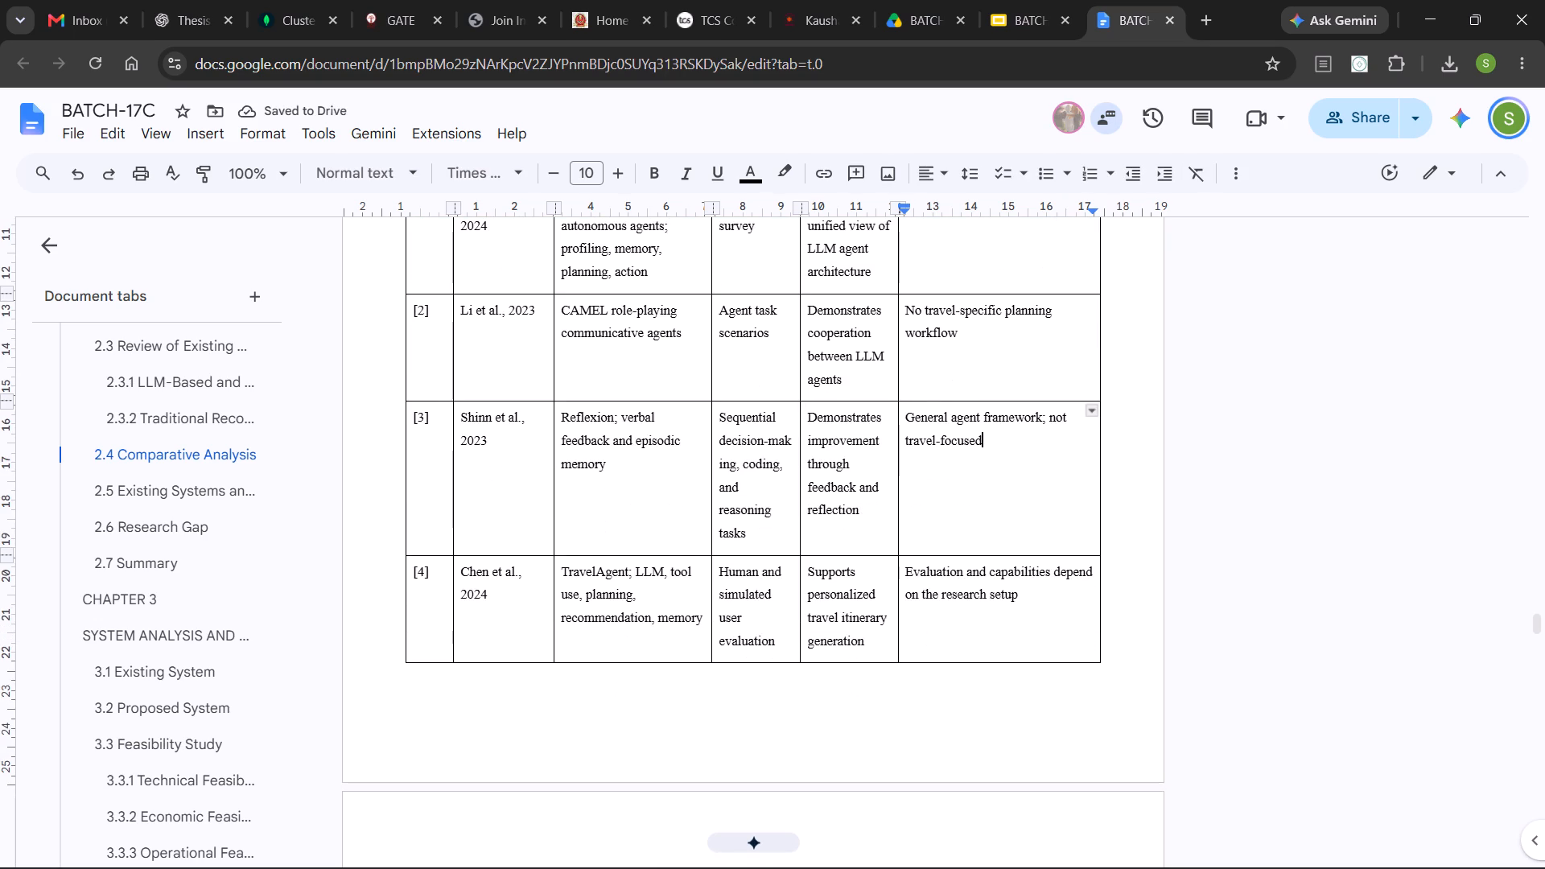
scroll(982, 618, "down", 3)
scroll(905, 639, "down", 3)
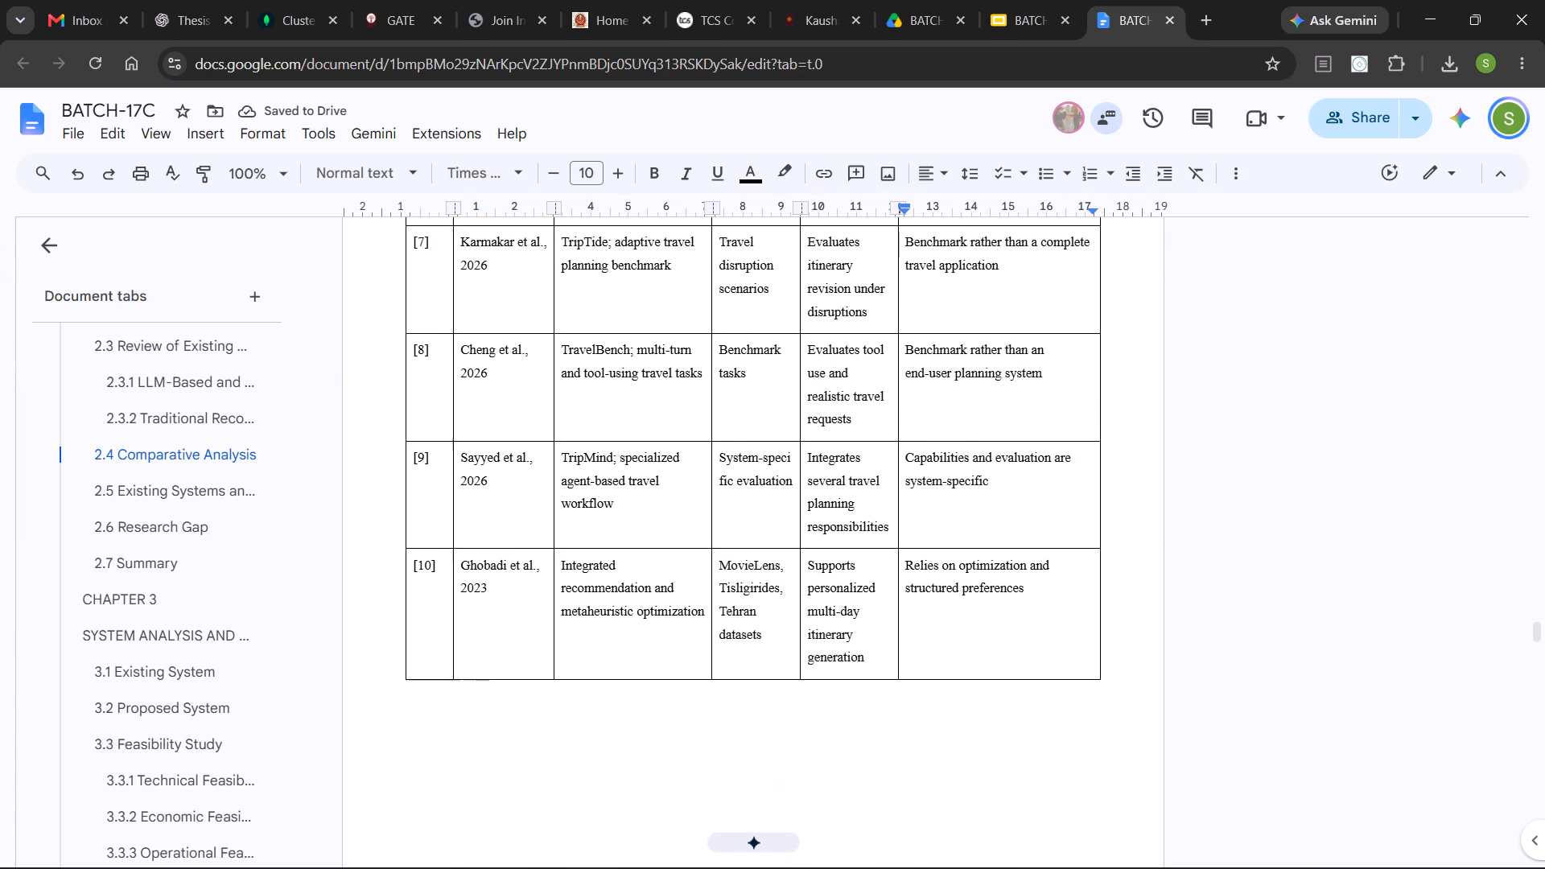
scroll(853, 636, "down", 3)
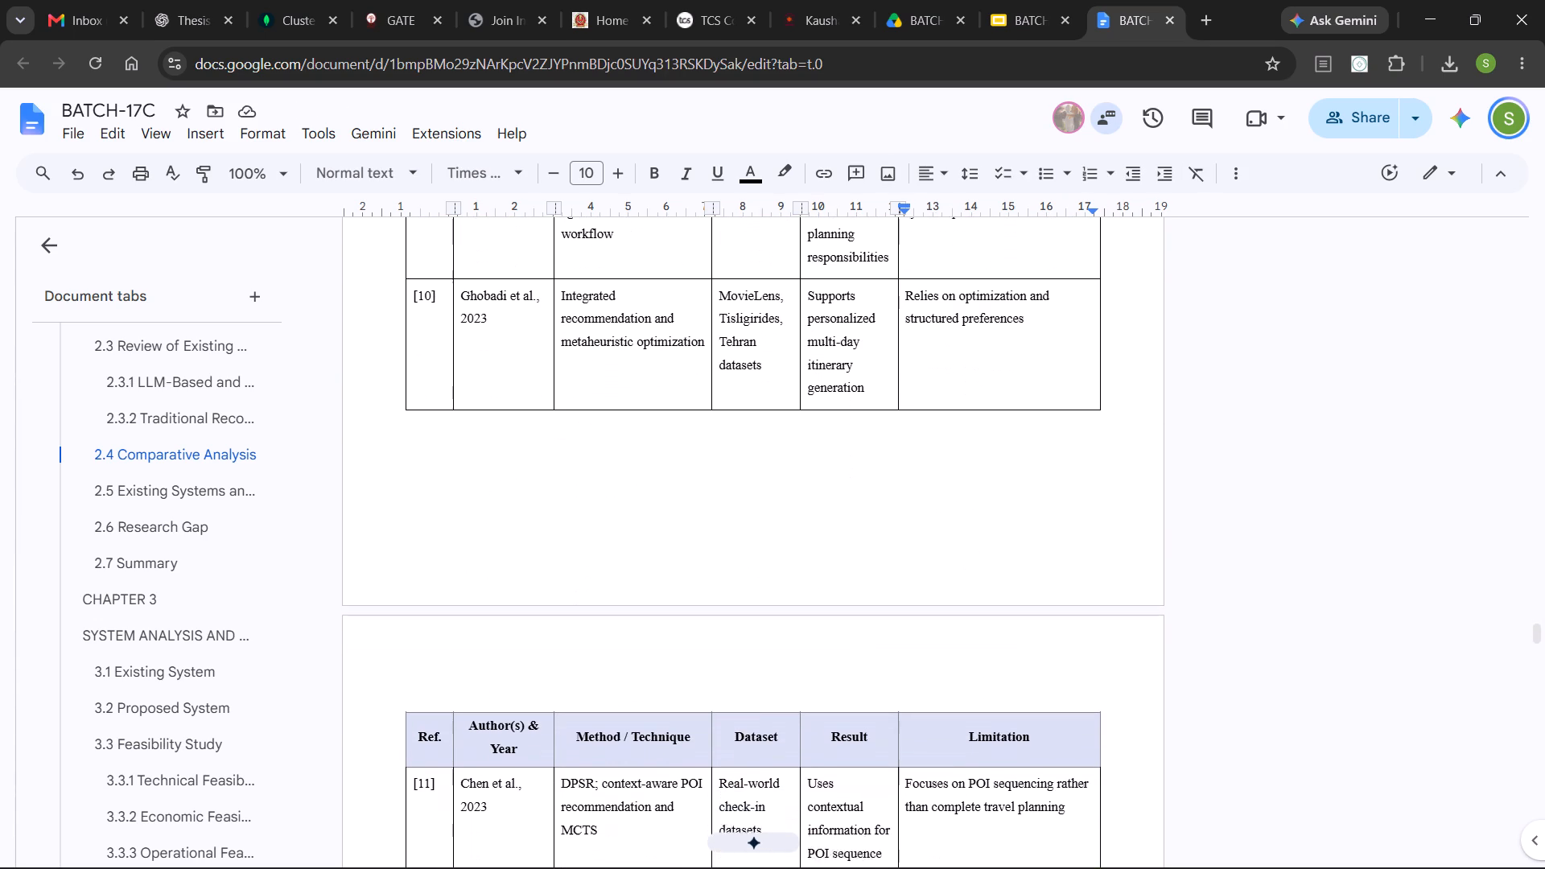
scroll(853, 636, "down", 2)
scroll(688, 636, "down", 1)
scroll(812, 500, "down", 1)
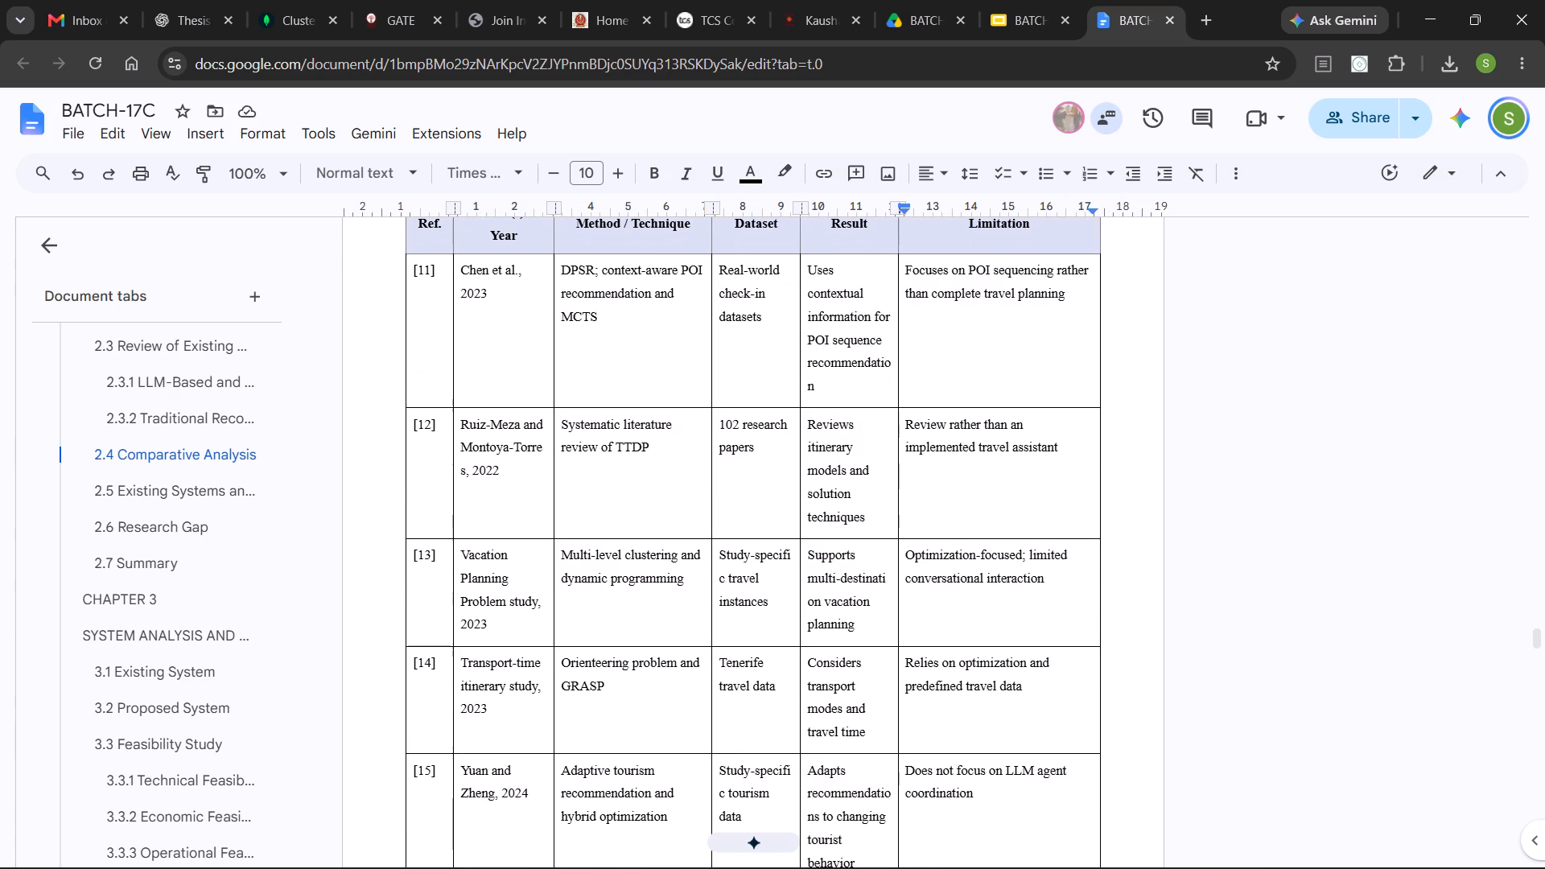
scroll(695, 486, "down", 5)
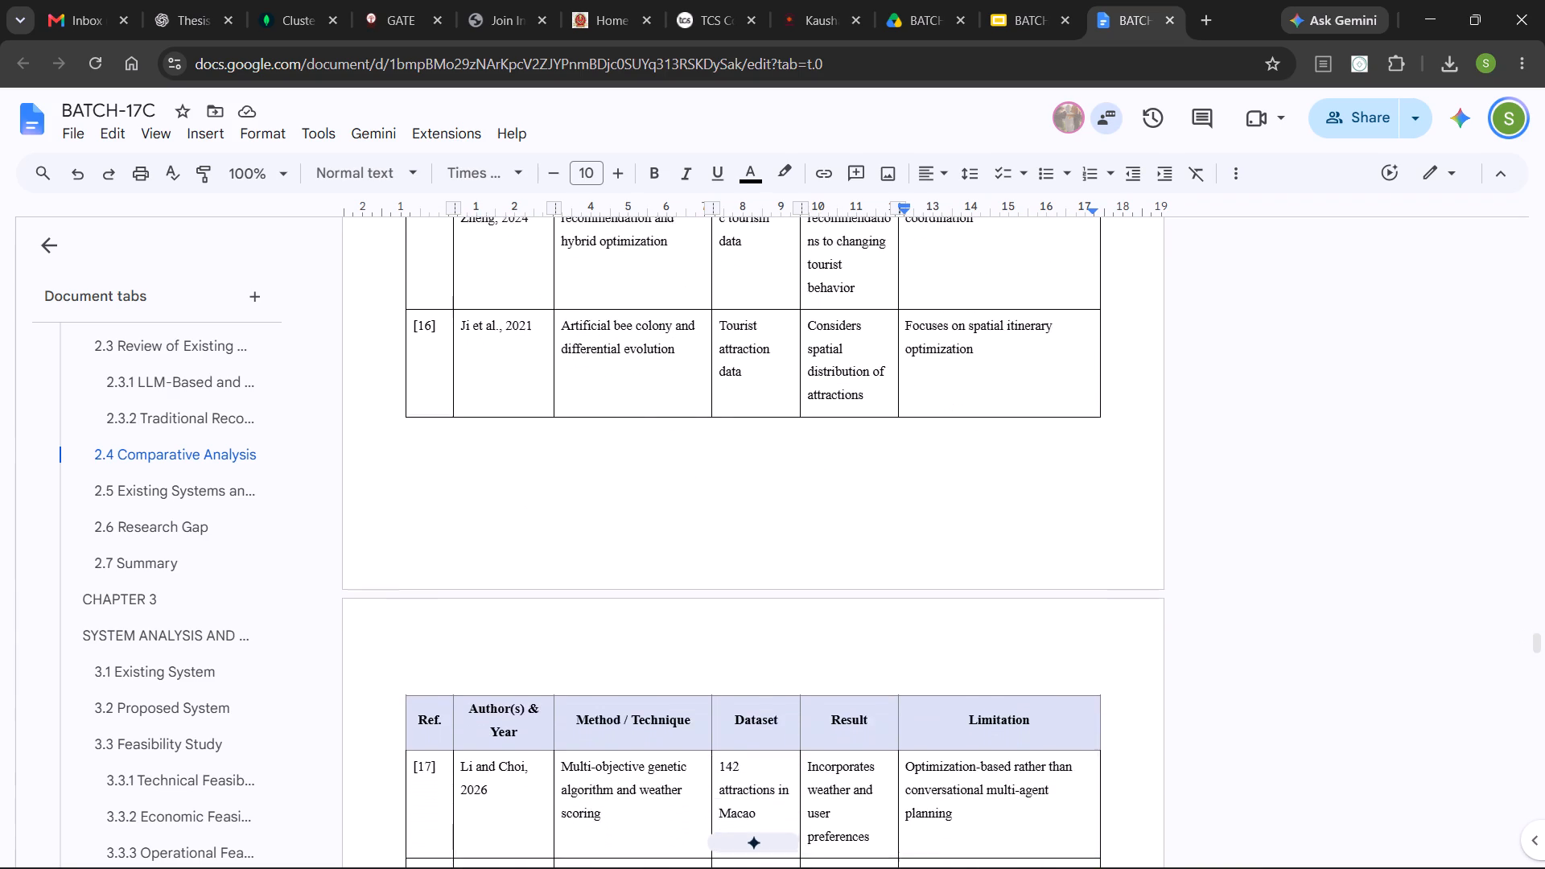
scroll(724, 523, "down", 3)
Add the missing opening bracket to the first reference number in Table 2.1 so it reads [1].
scroll(724, 523, "up", 12)
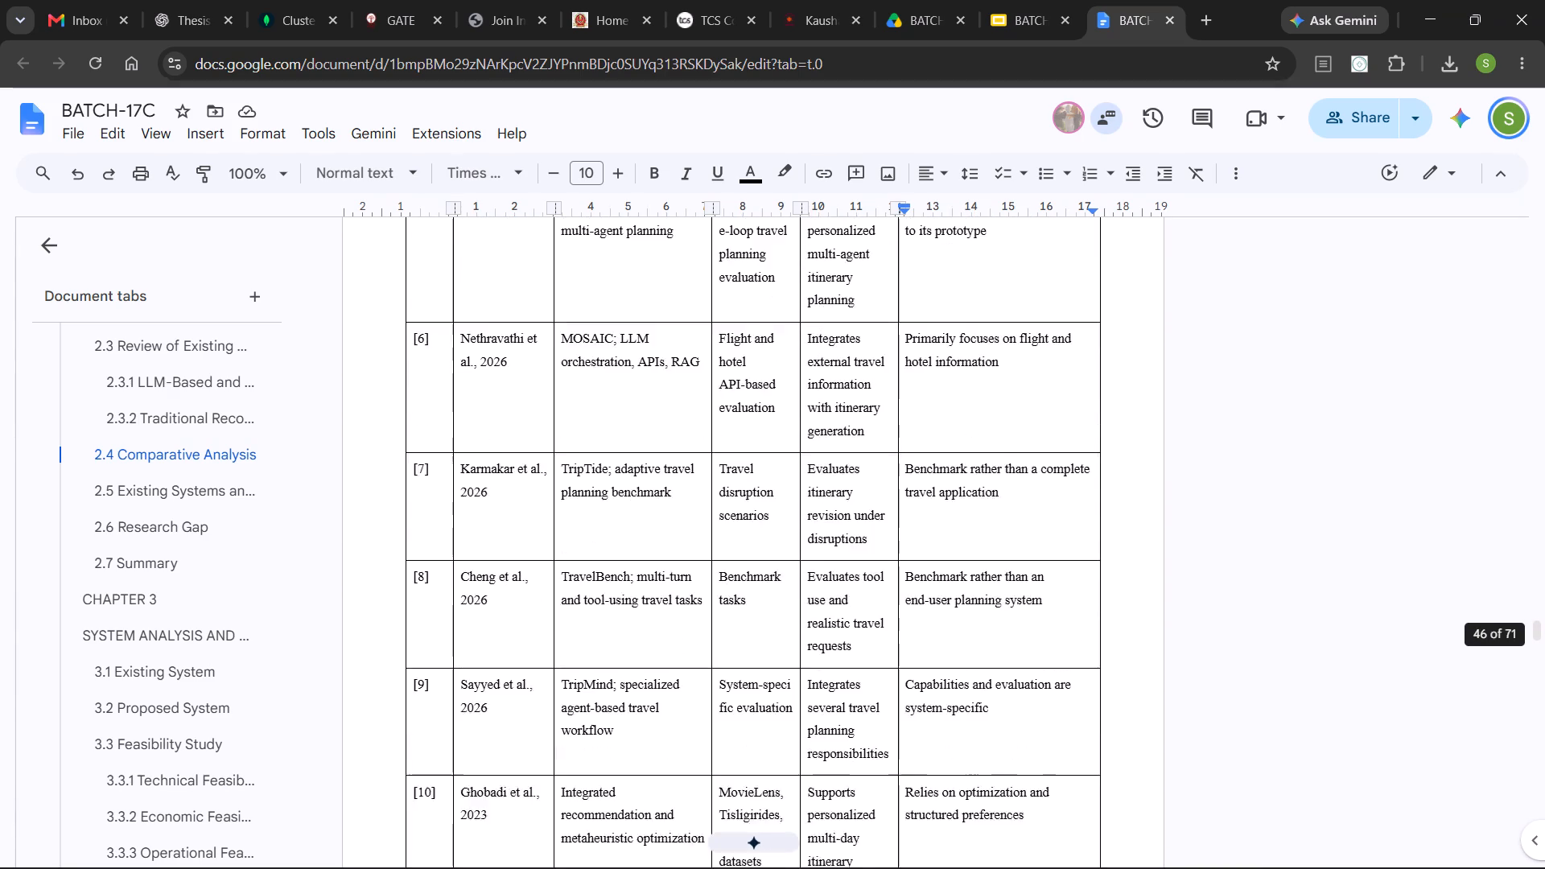
scroll(724, 523, "up", 3)
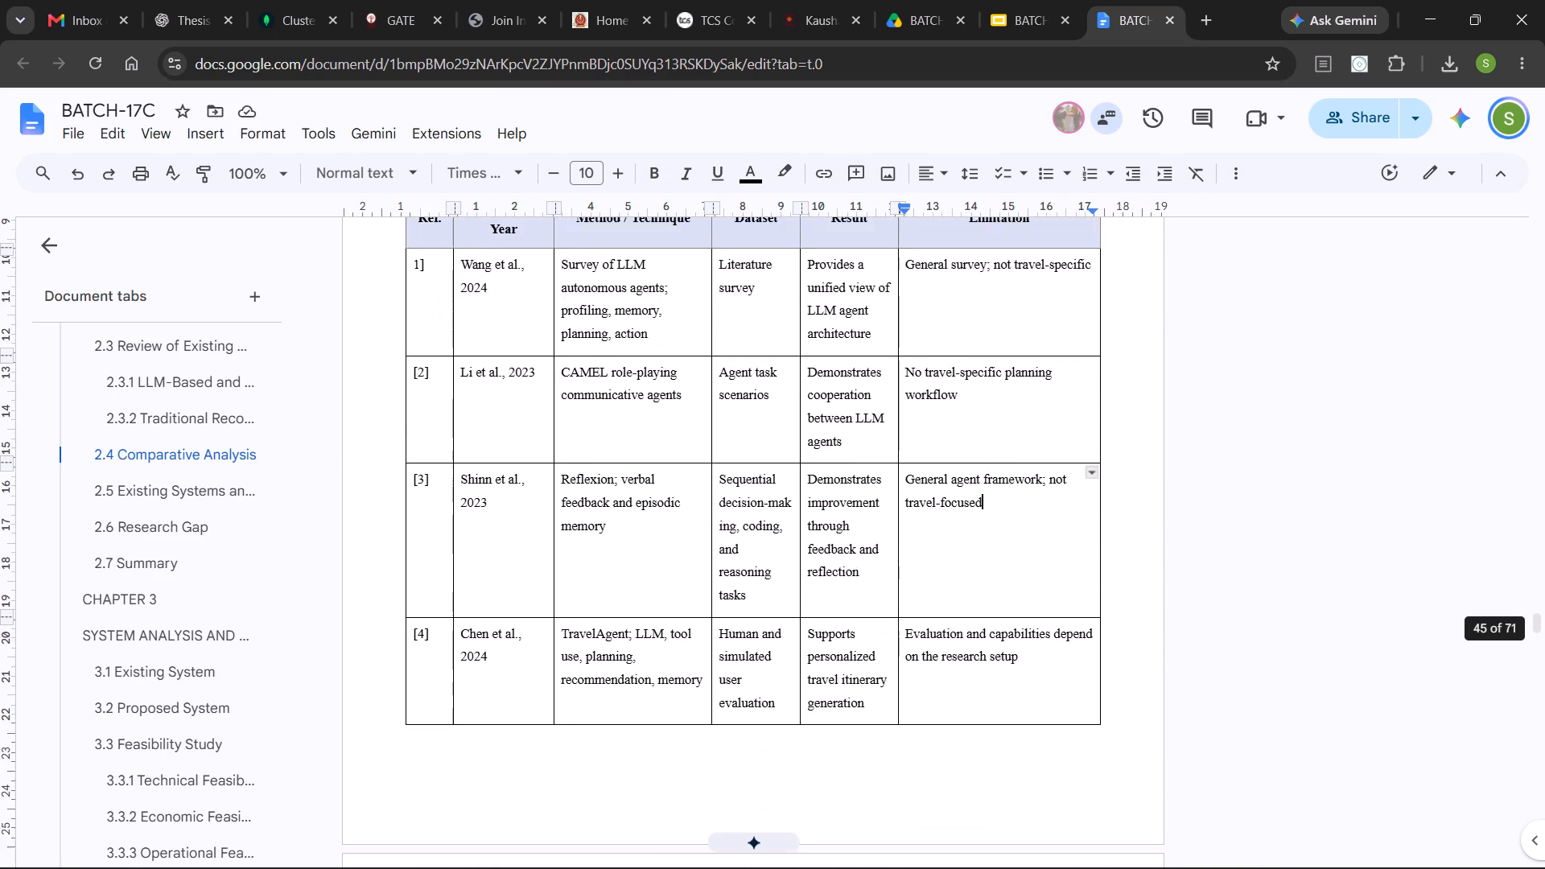
left_click(414, 259)
key("bracketleft")
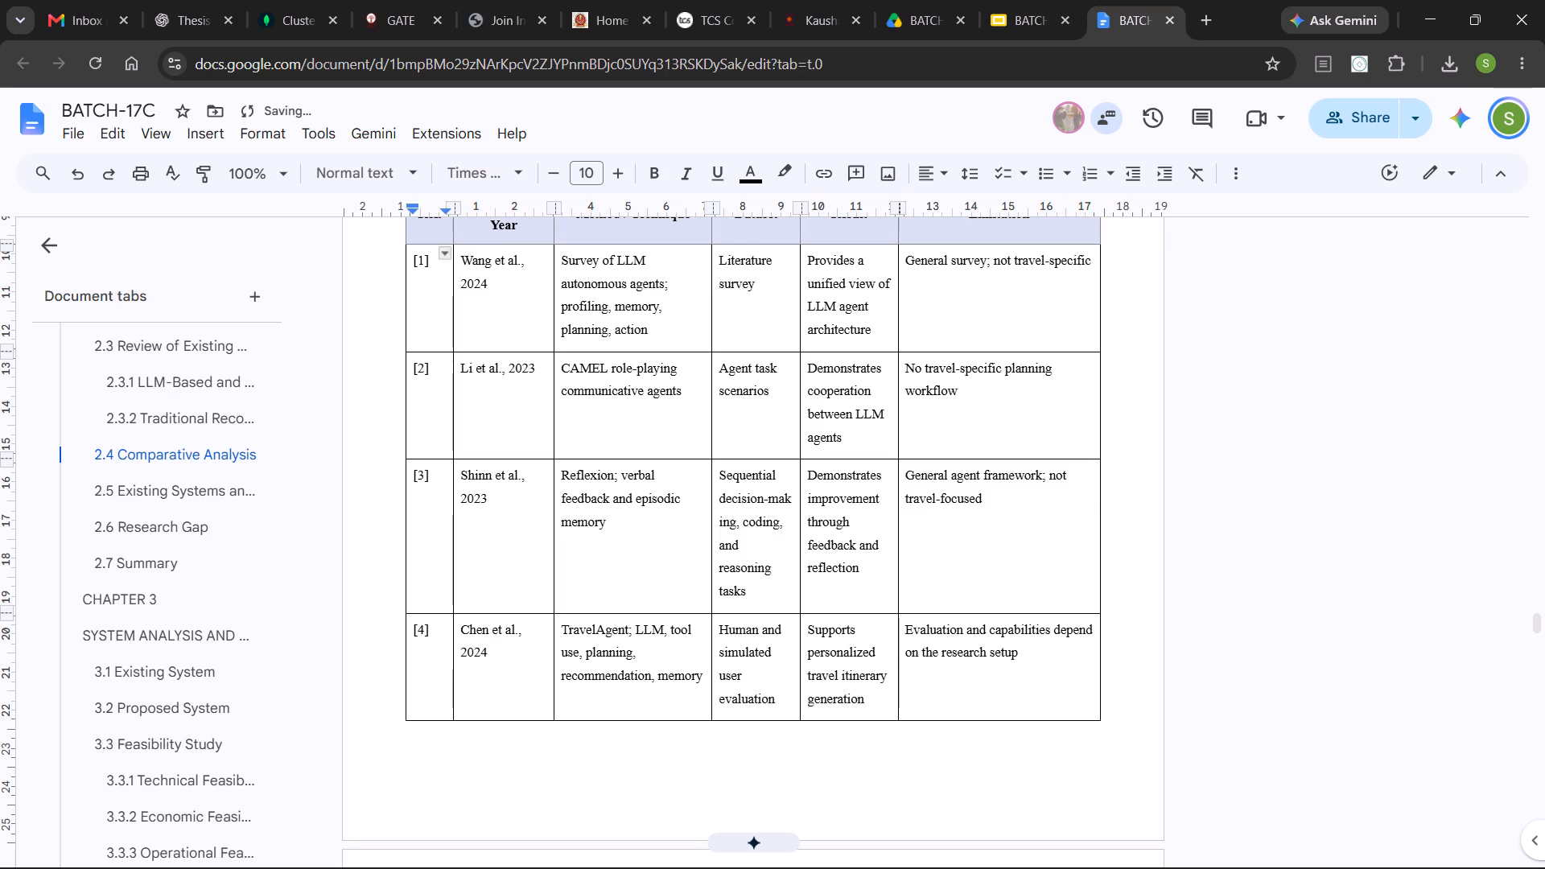
scroll(719, 459, "down", 4)
scroll(616, 481, "down", 2)
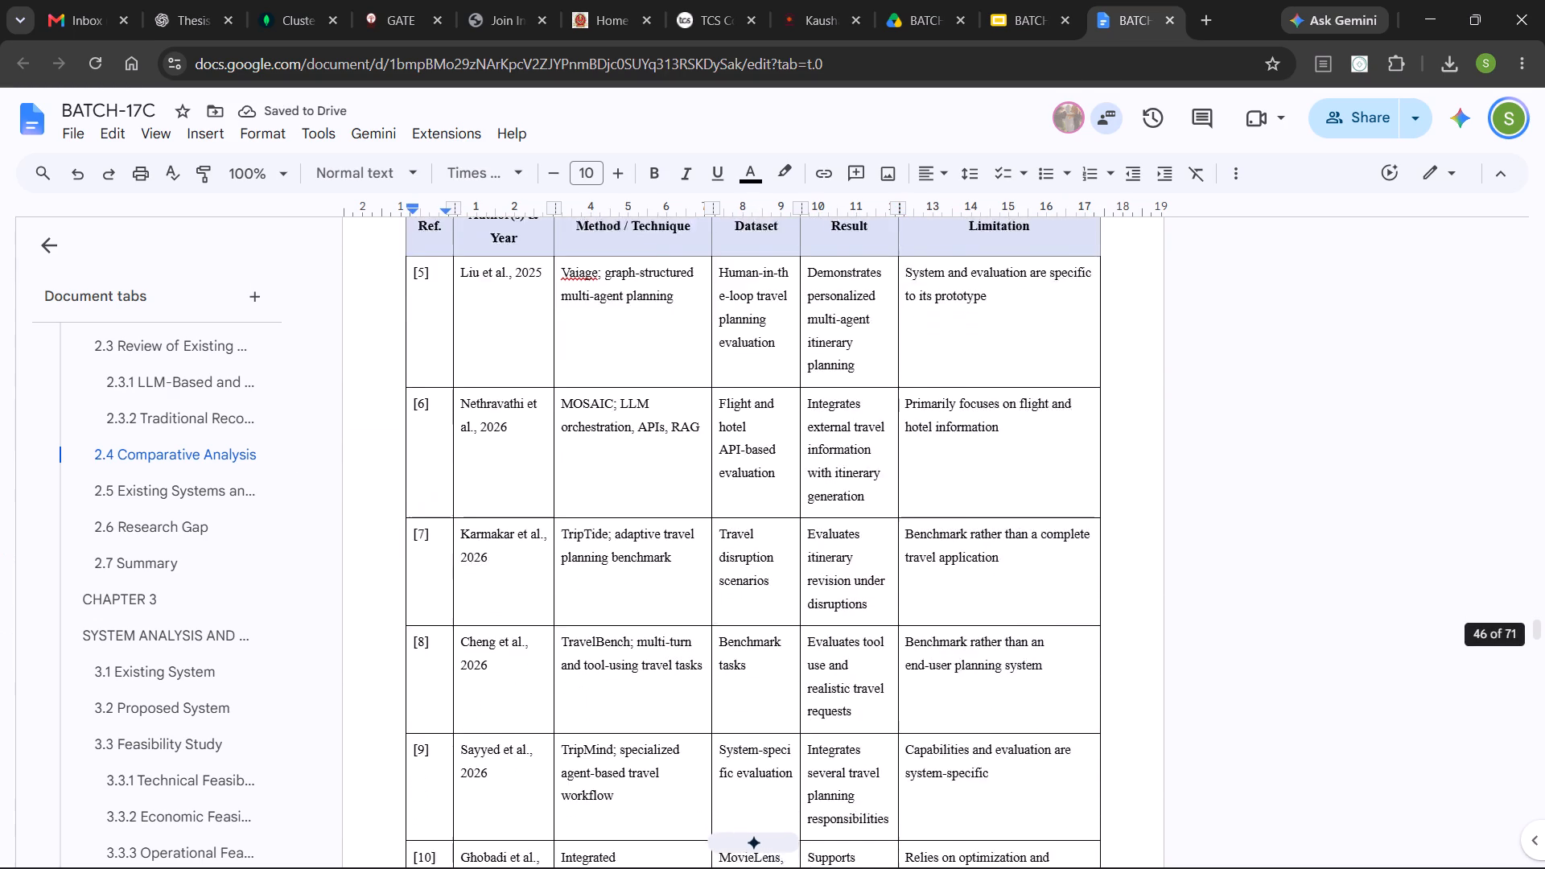
scroll(723, 550, "down", 3)
scroll(723, 550, "up", 1)
scroll(723, 550, "down", 4)
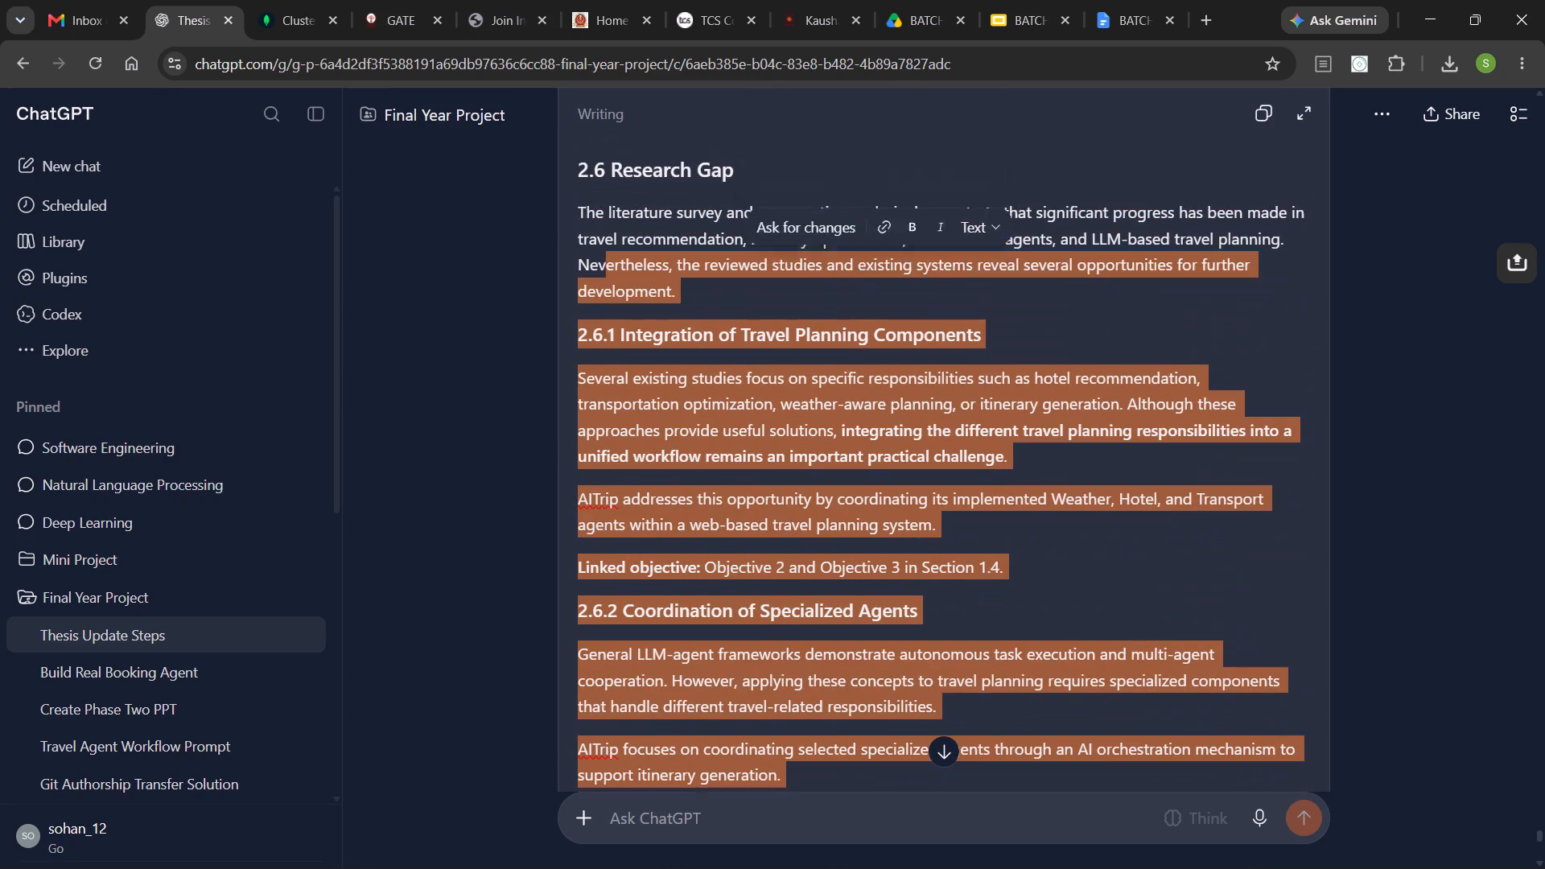
left_click_drag(607, 287, 570, 340)
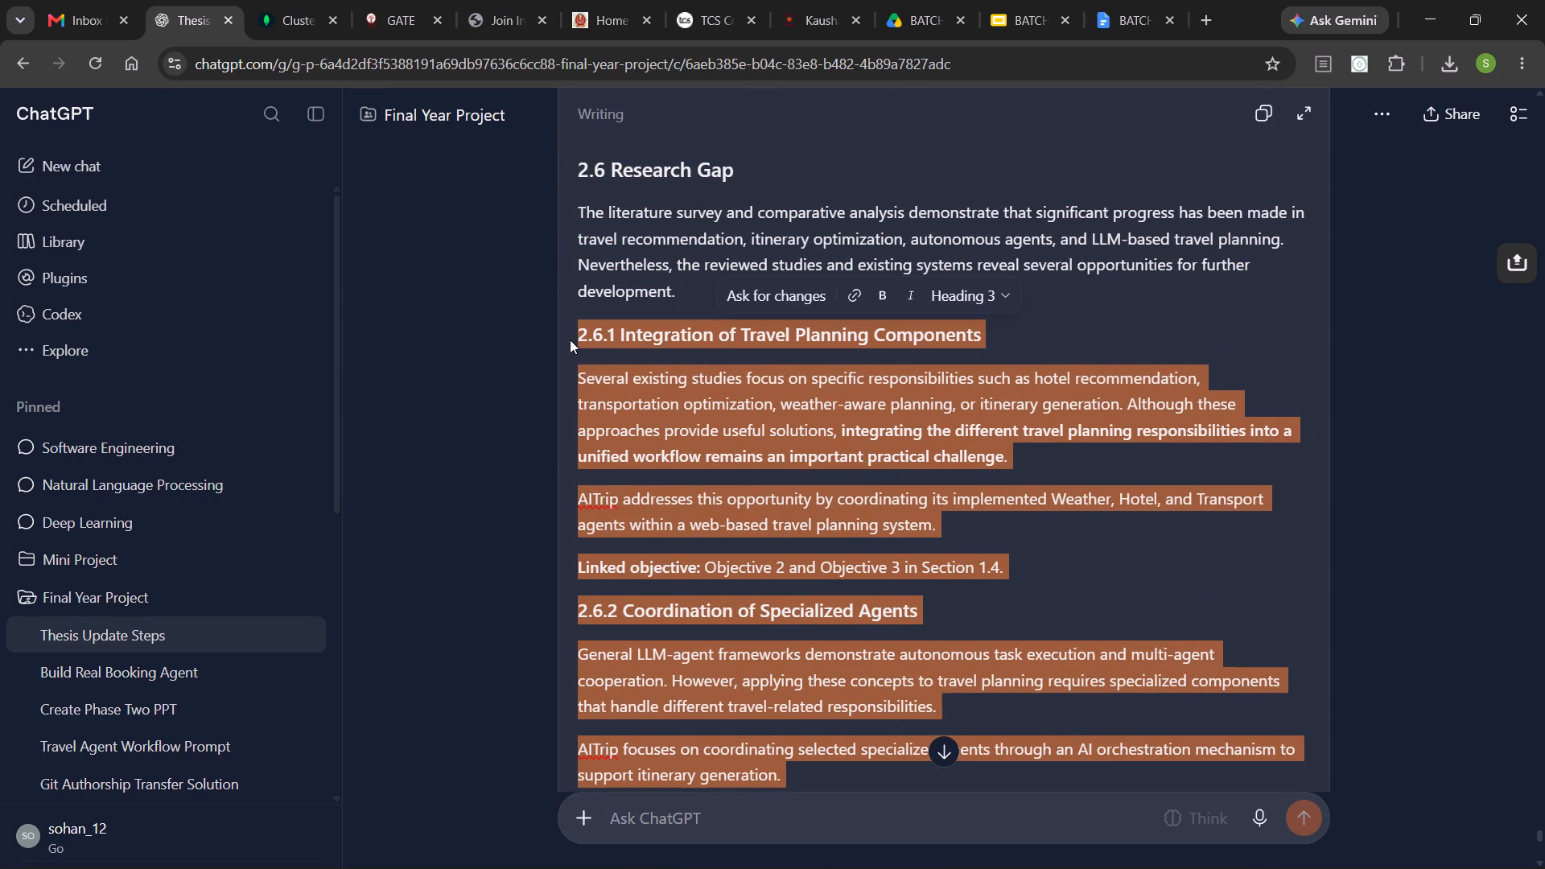
left_click_drag(570, 340, 570, 340)
key("ctrl+c")
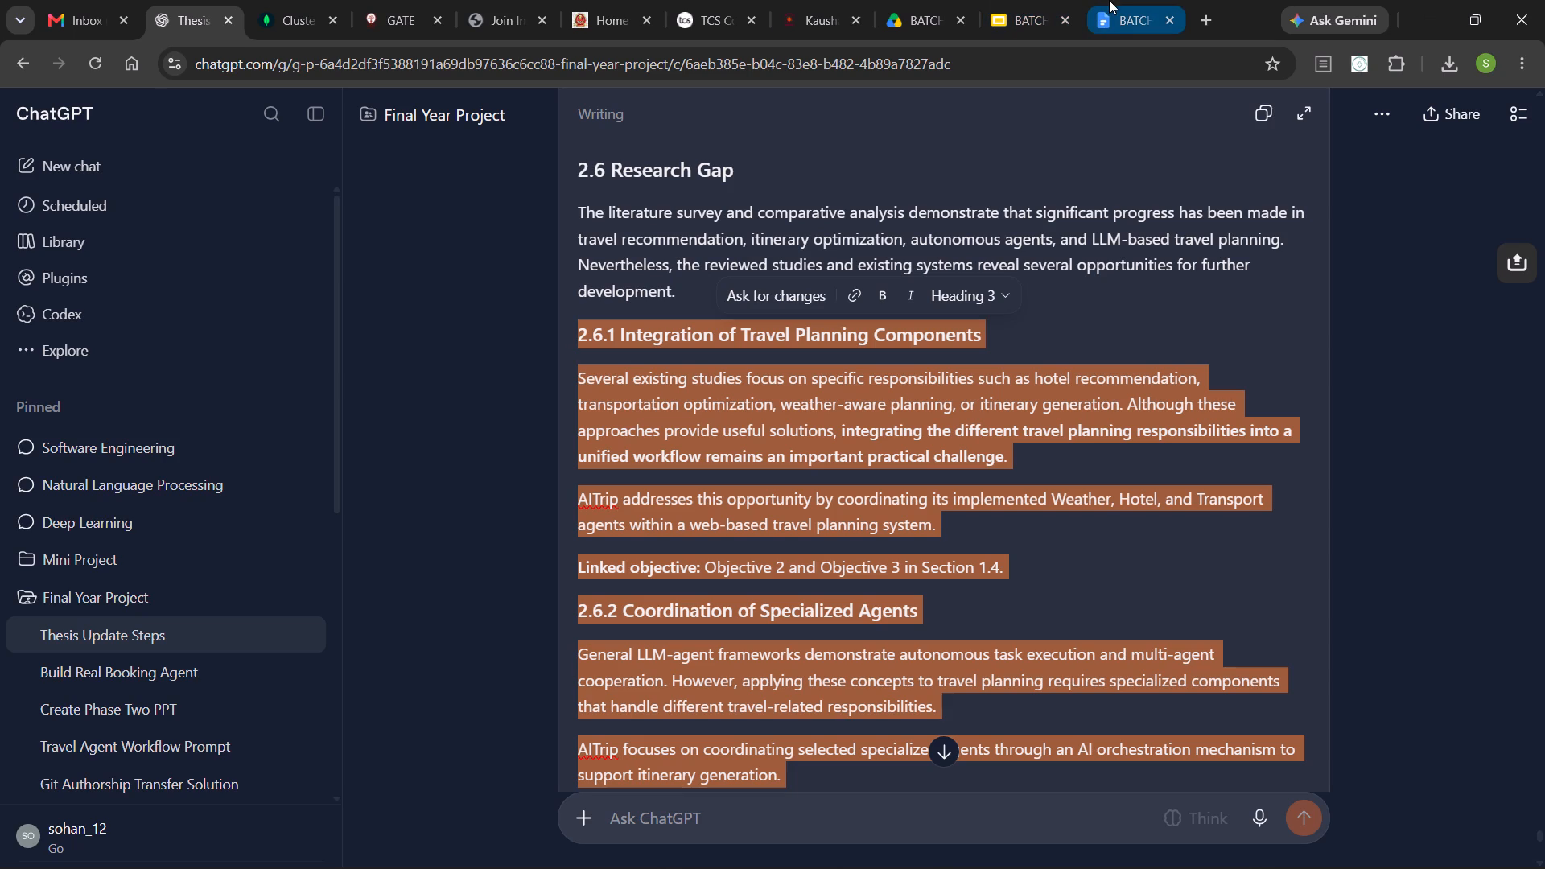
Paste subsections 2.6.1 to 2.6.6 under the research gap introduction in the thesis and delete the empty line above the 2.7 Summary heading.
left_click(1109, 0)
key("ctrl+v")
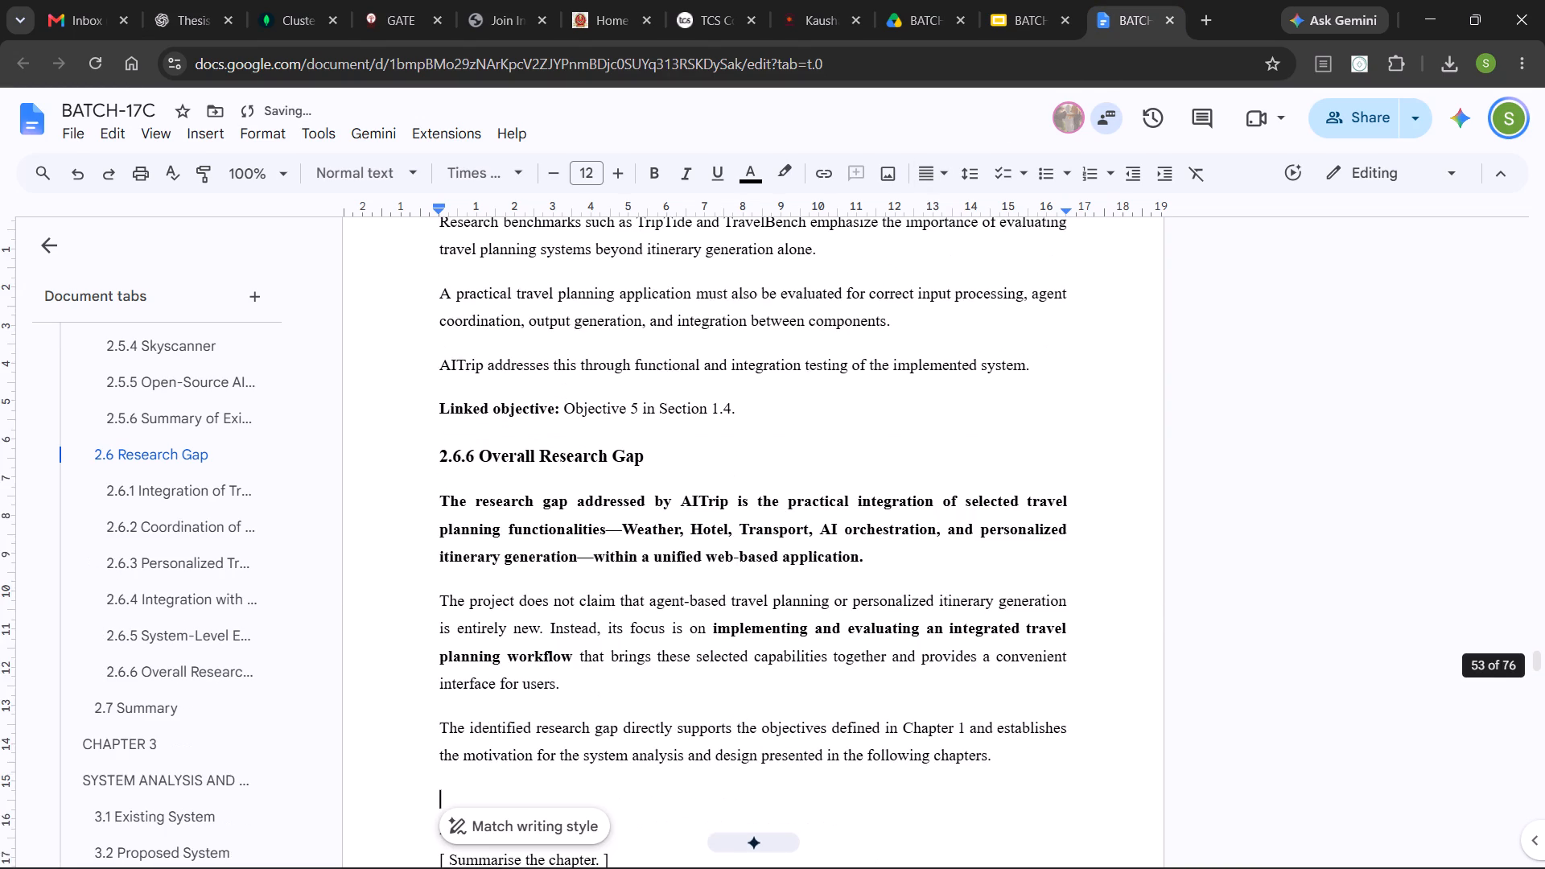
scroll(715, 557, "down", 2)
key("BackSpace")
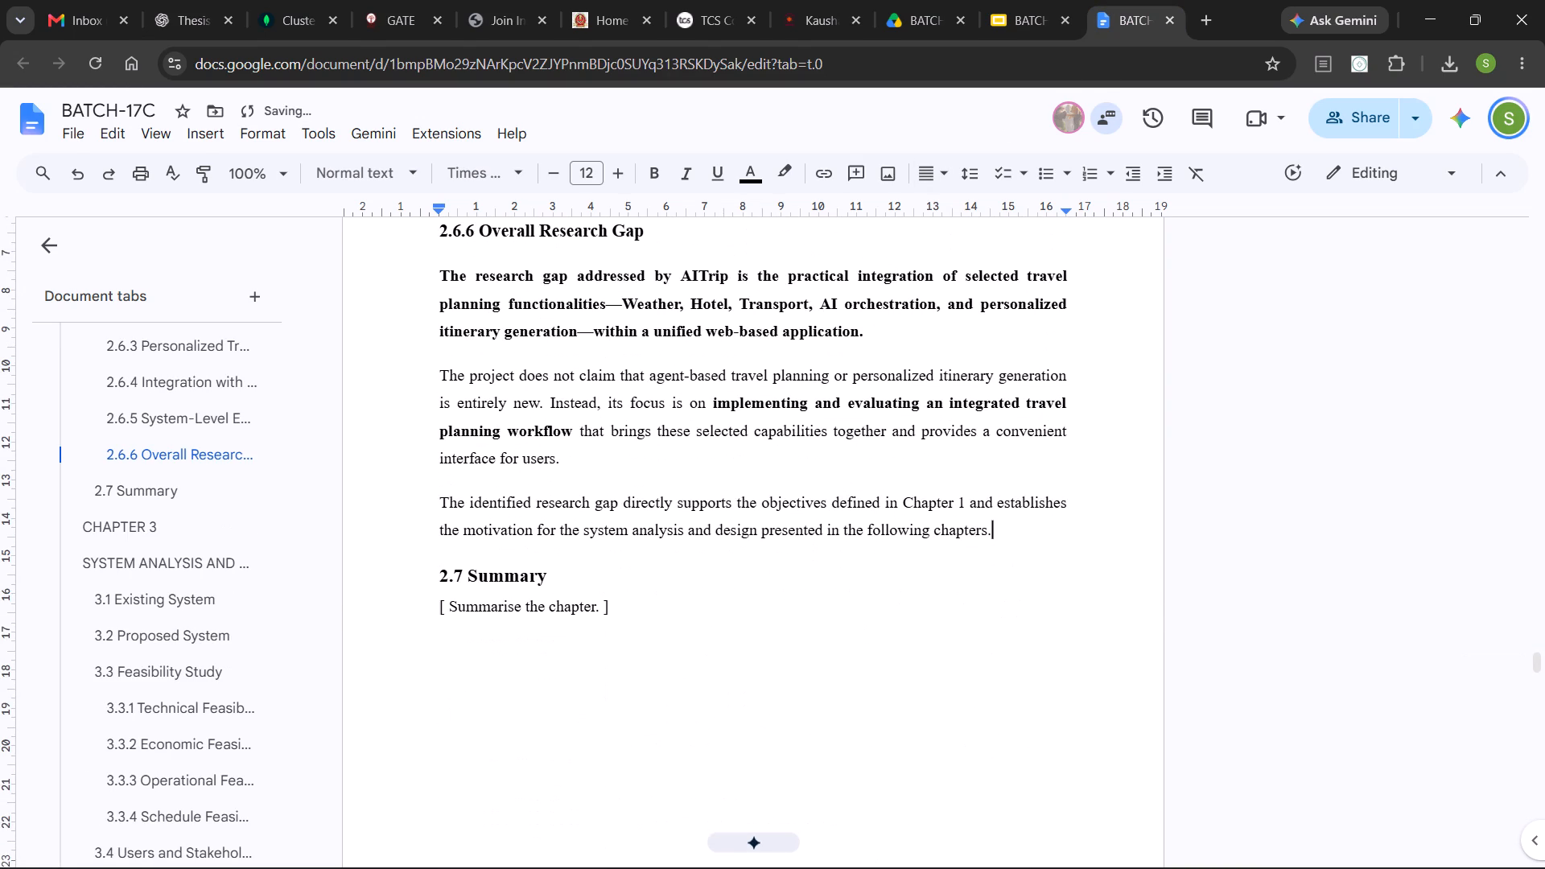
Review the layout and page breaks of the pasted subsections 2.6.1 to 2.6.6 and the start of section 2.6 Research Gap.
scroll(645, 454, "up", 3)
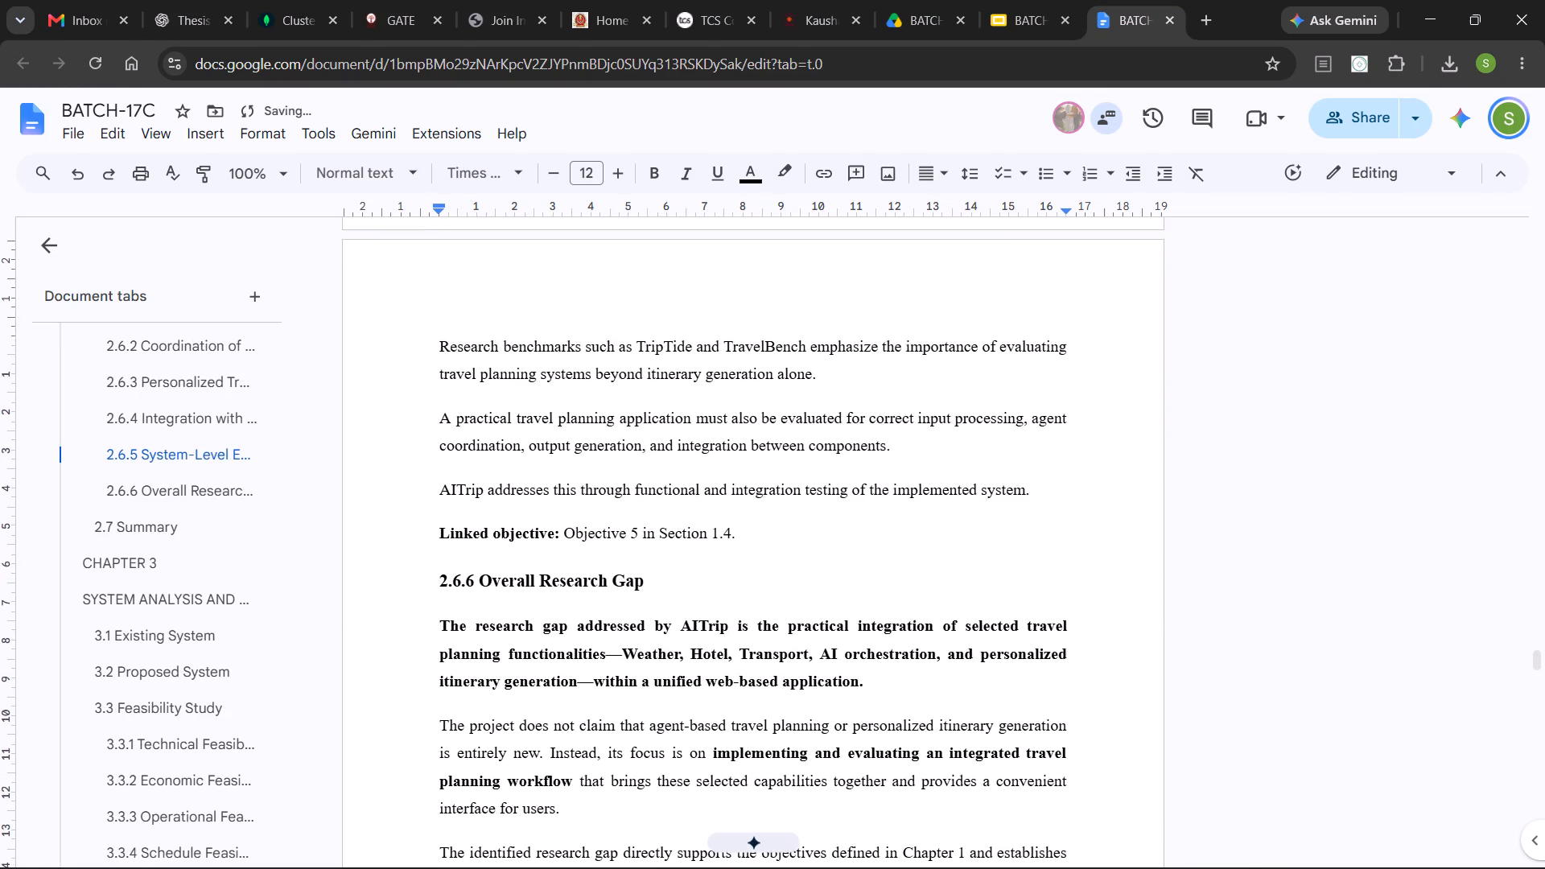
scroll(735, 457, "down", 1)
scroll(776, 536, "down", 1)
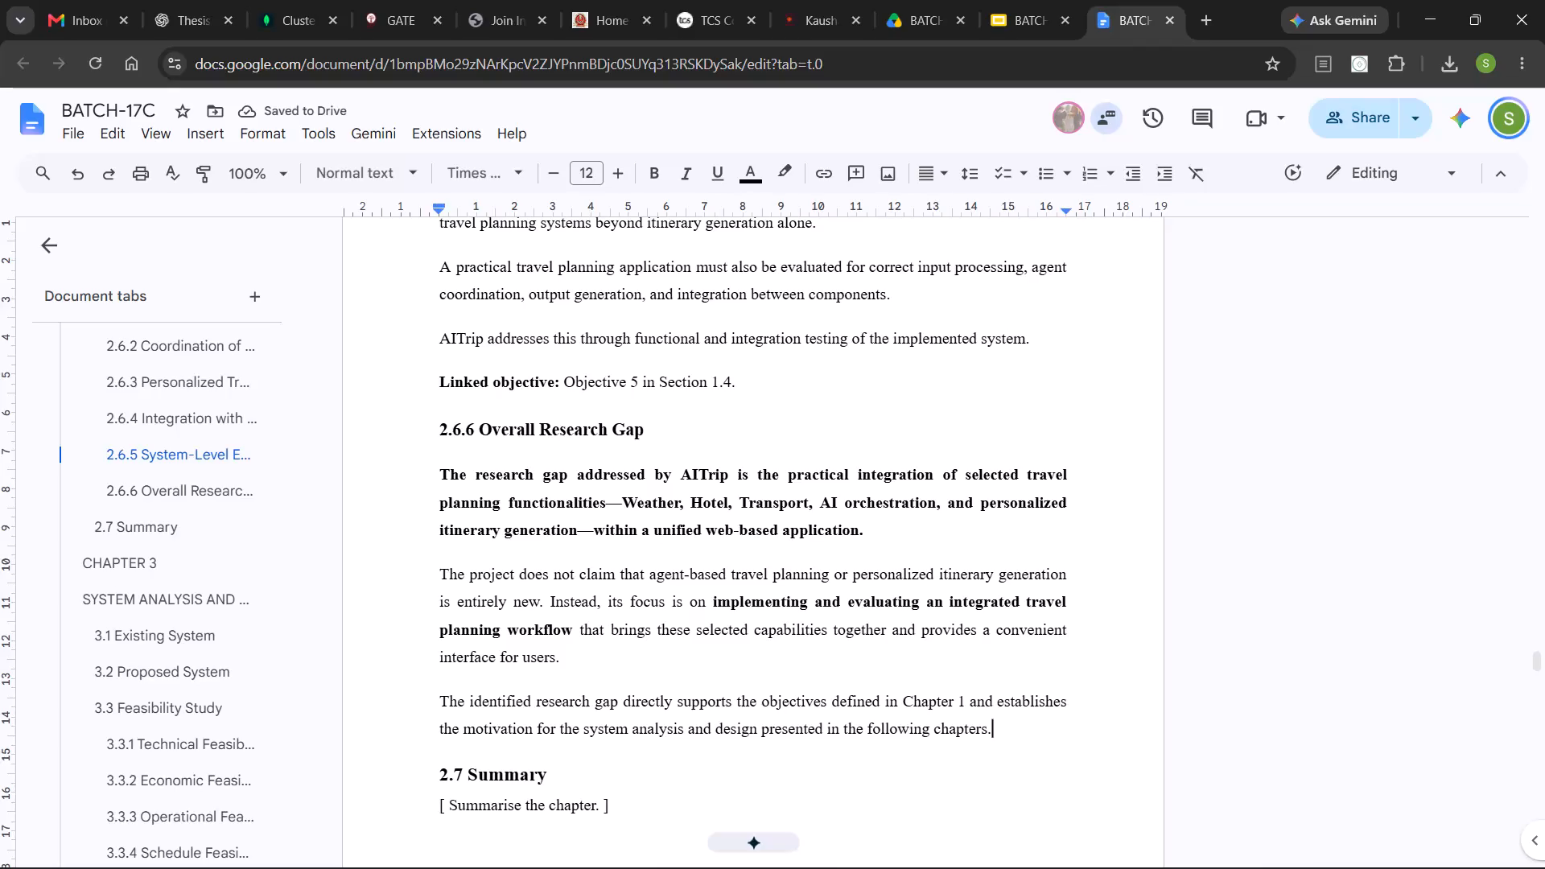
scroll(842, 508, "up", 3)
scroll(715, 490, "up", 1)
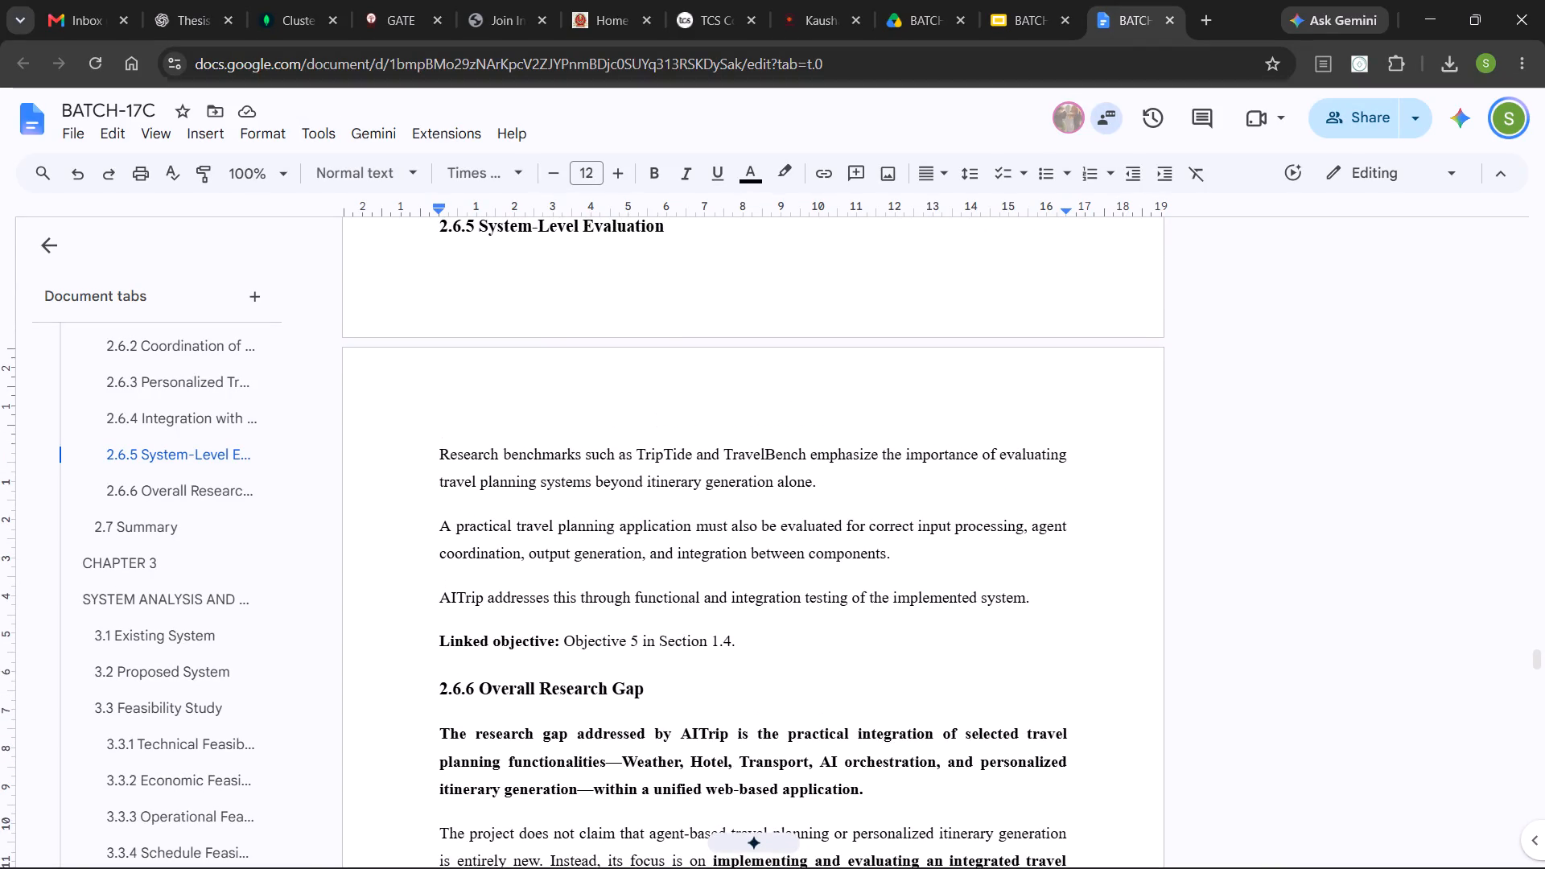
scroll(768, 570, "down", 1)
scroll(777, 629, "up", 1)
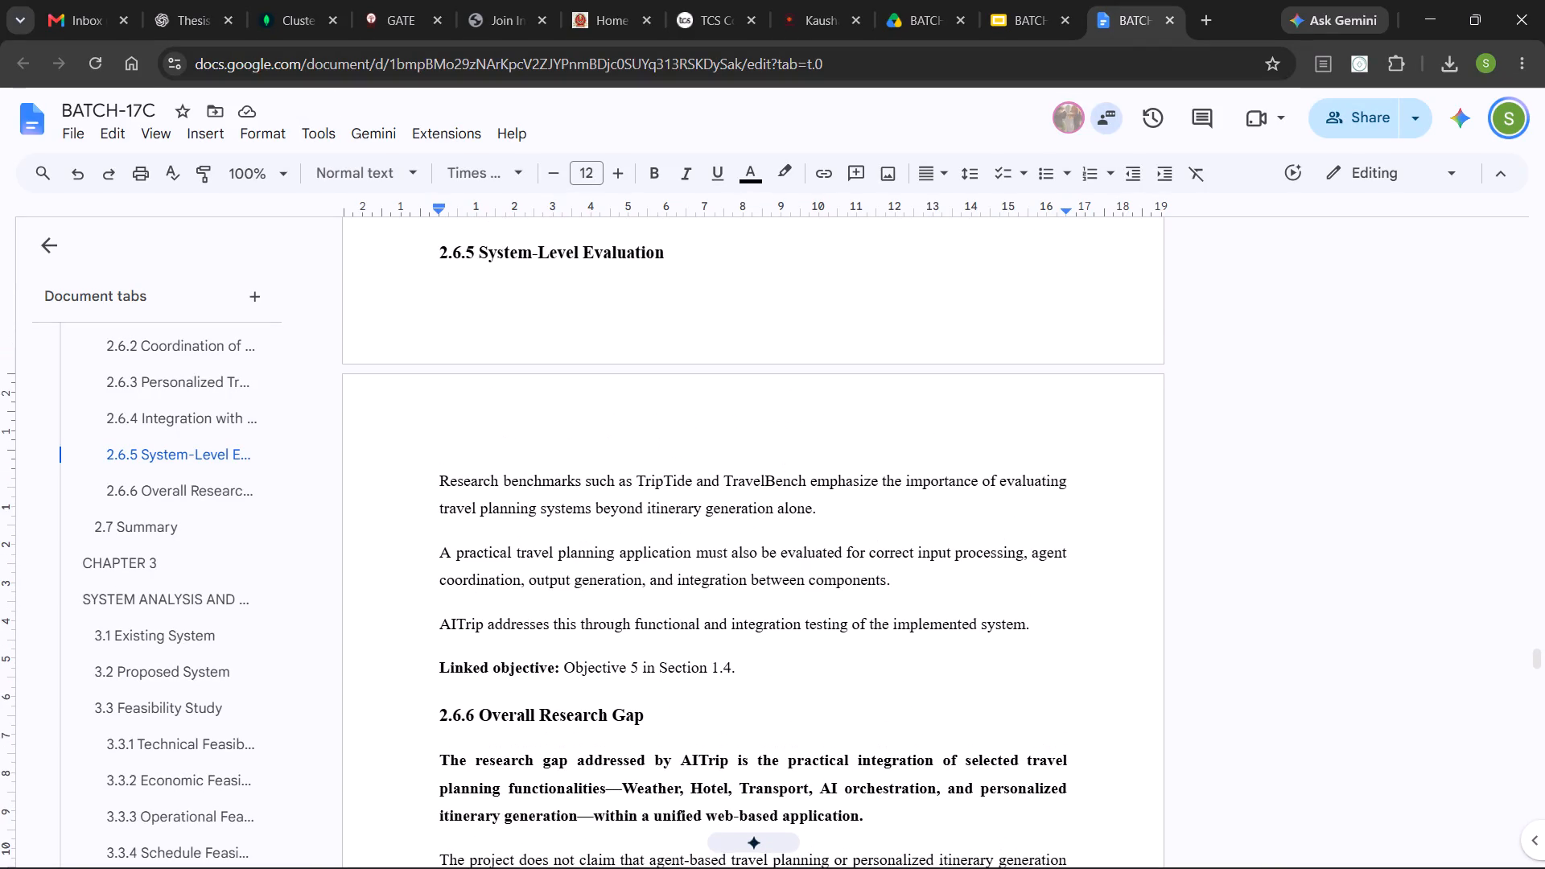
scroll(764, 651, "up", 2)
scroll(819, 596, "up", 1)
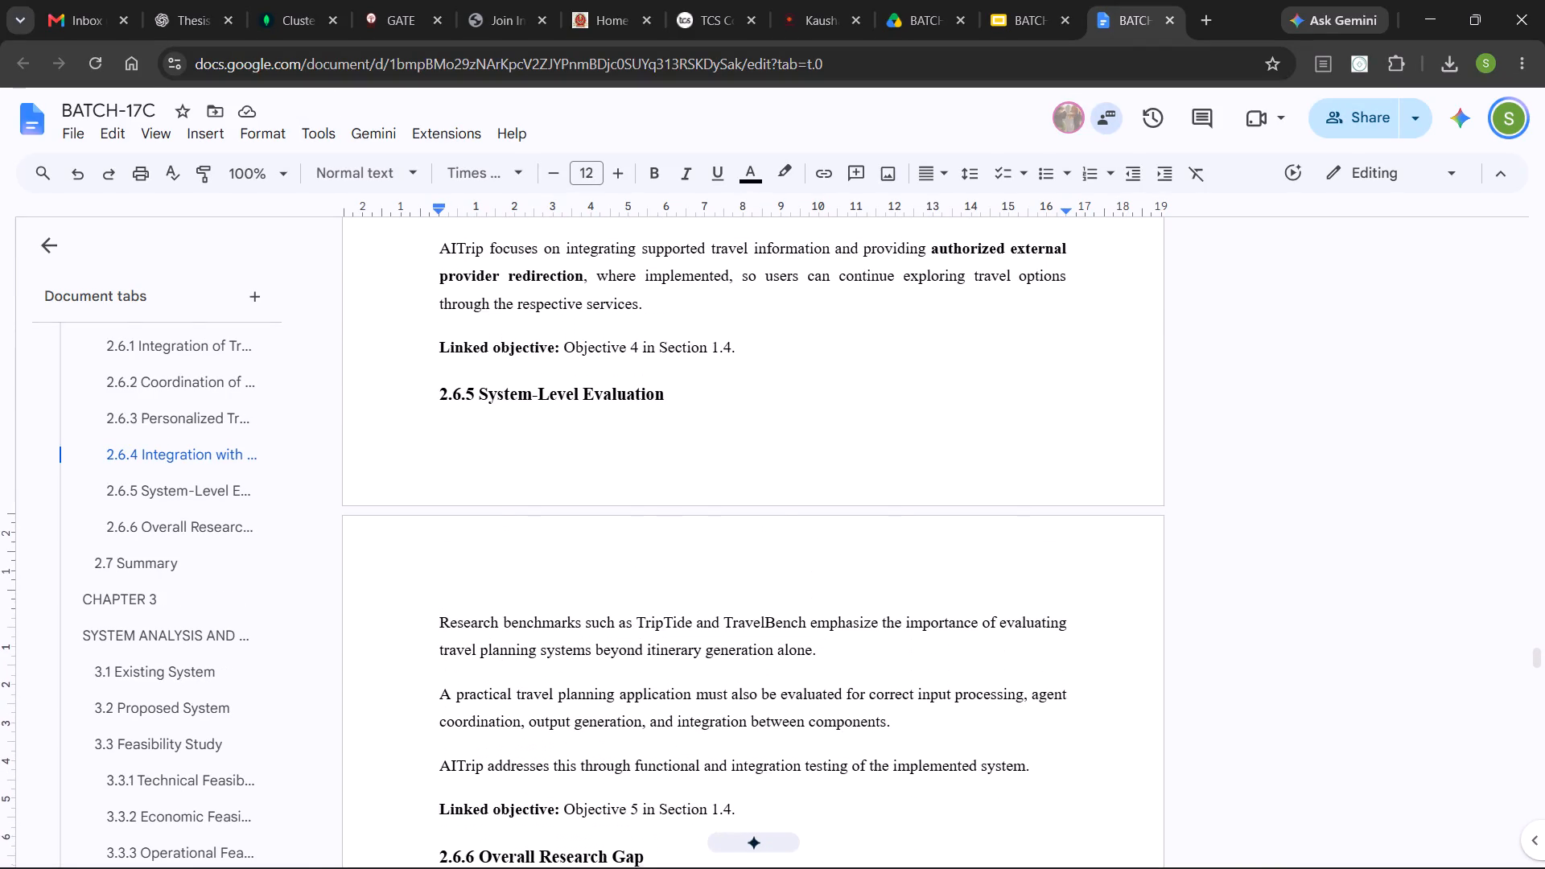
scroll(819, 596, "up", 2)
scroll(736, 530, "up", 1)
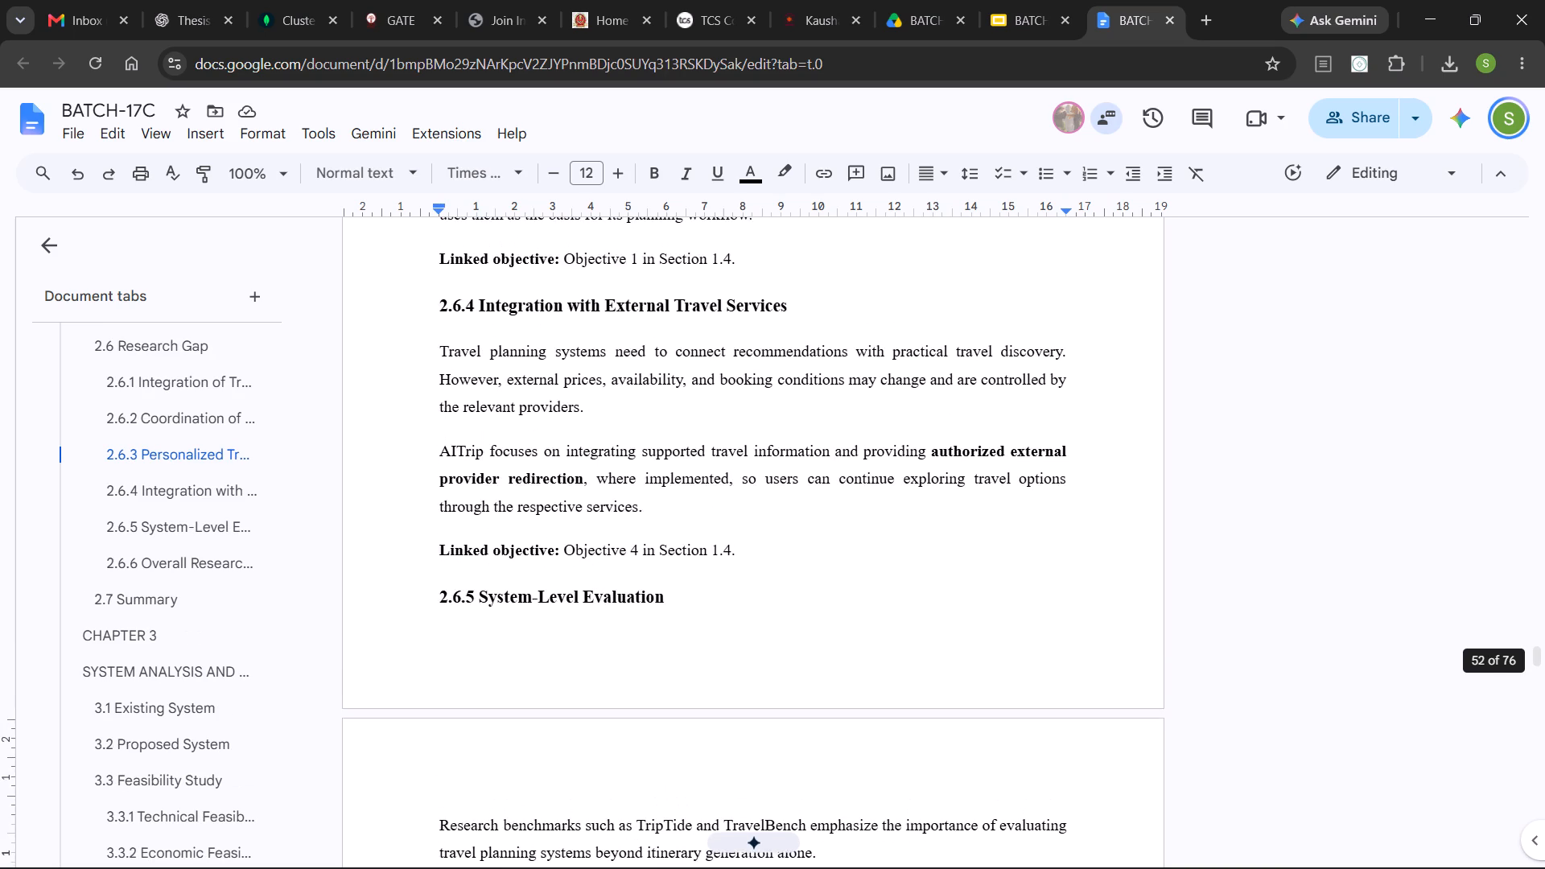
scroll(784, 501, "up", 3)
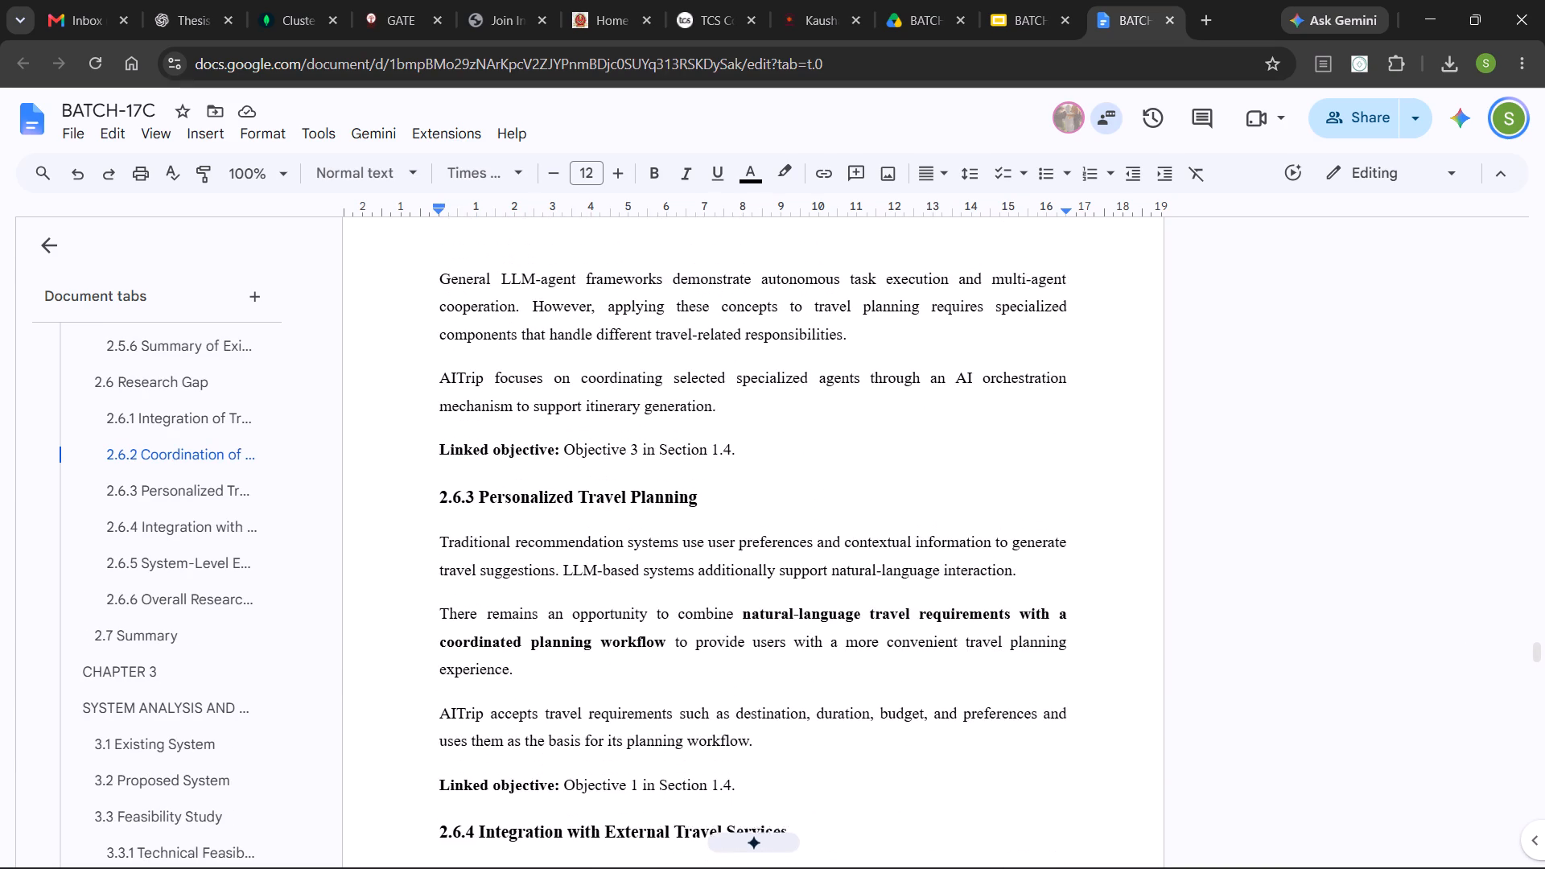
scroll(847, 480, "up", 2)
scroll(785, 501, "up", 1)
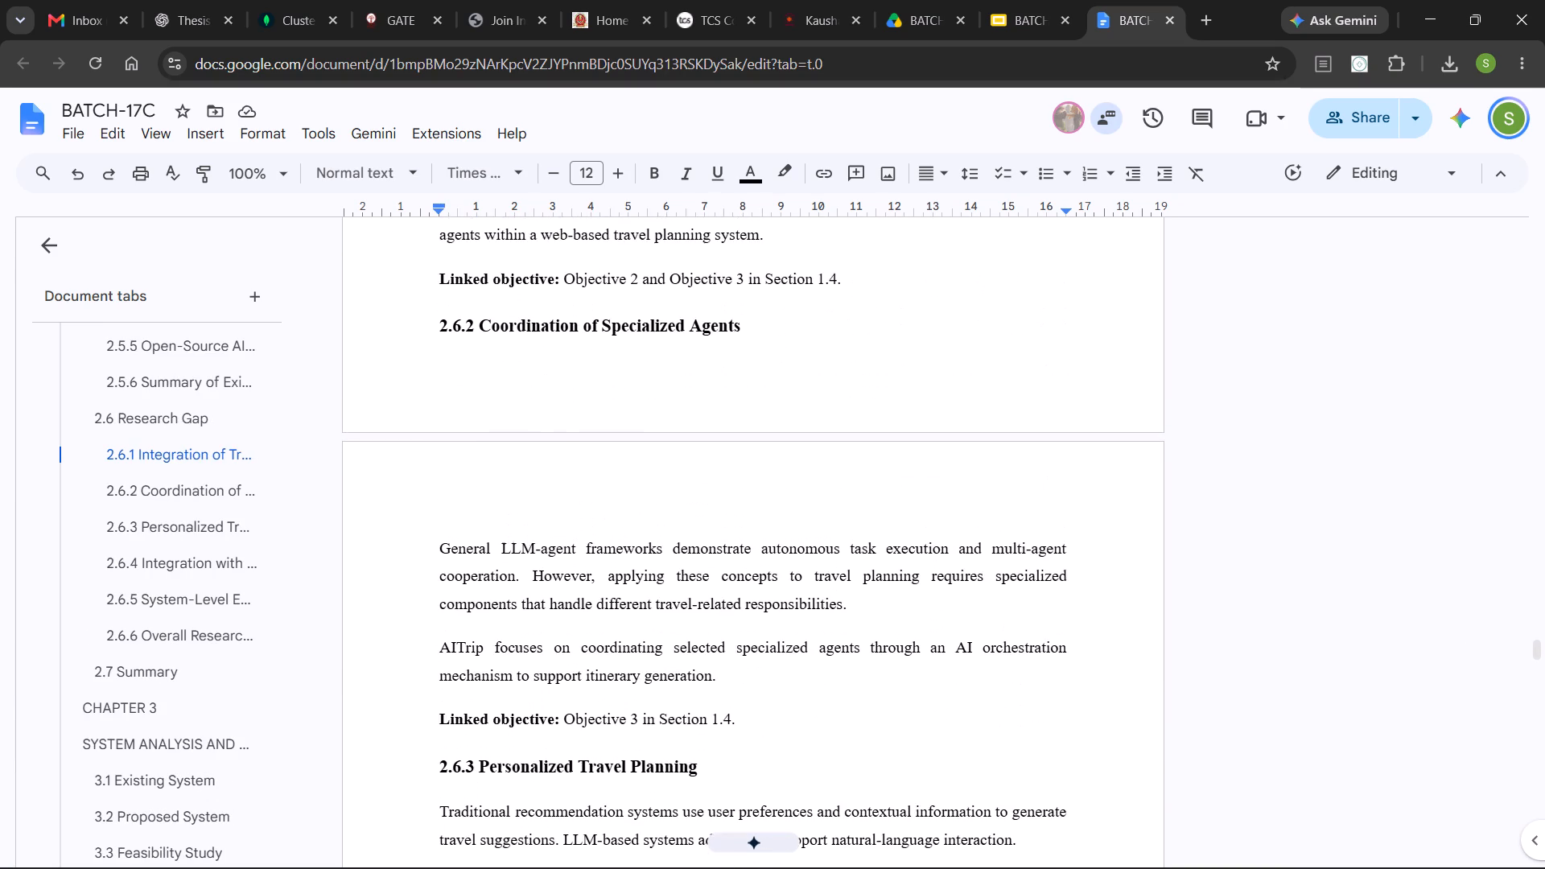
scroll(785, 501, "up", 1)
scroll(755, 417, "up", 1)
scroll(812, 463, "up", 1)
scroll(881, 472, "up", 1)
scroll(133, 526, "up", 7)
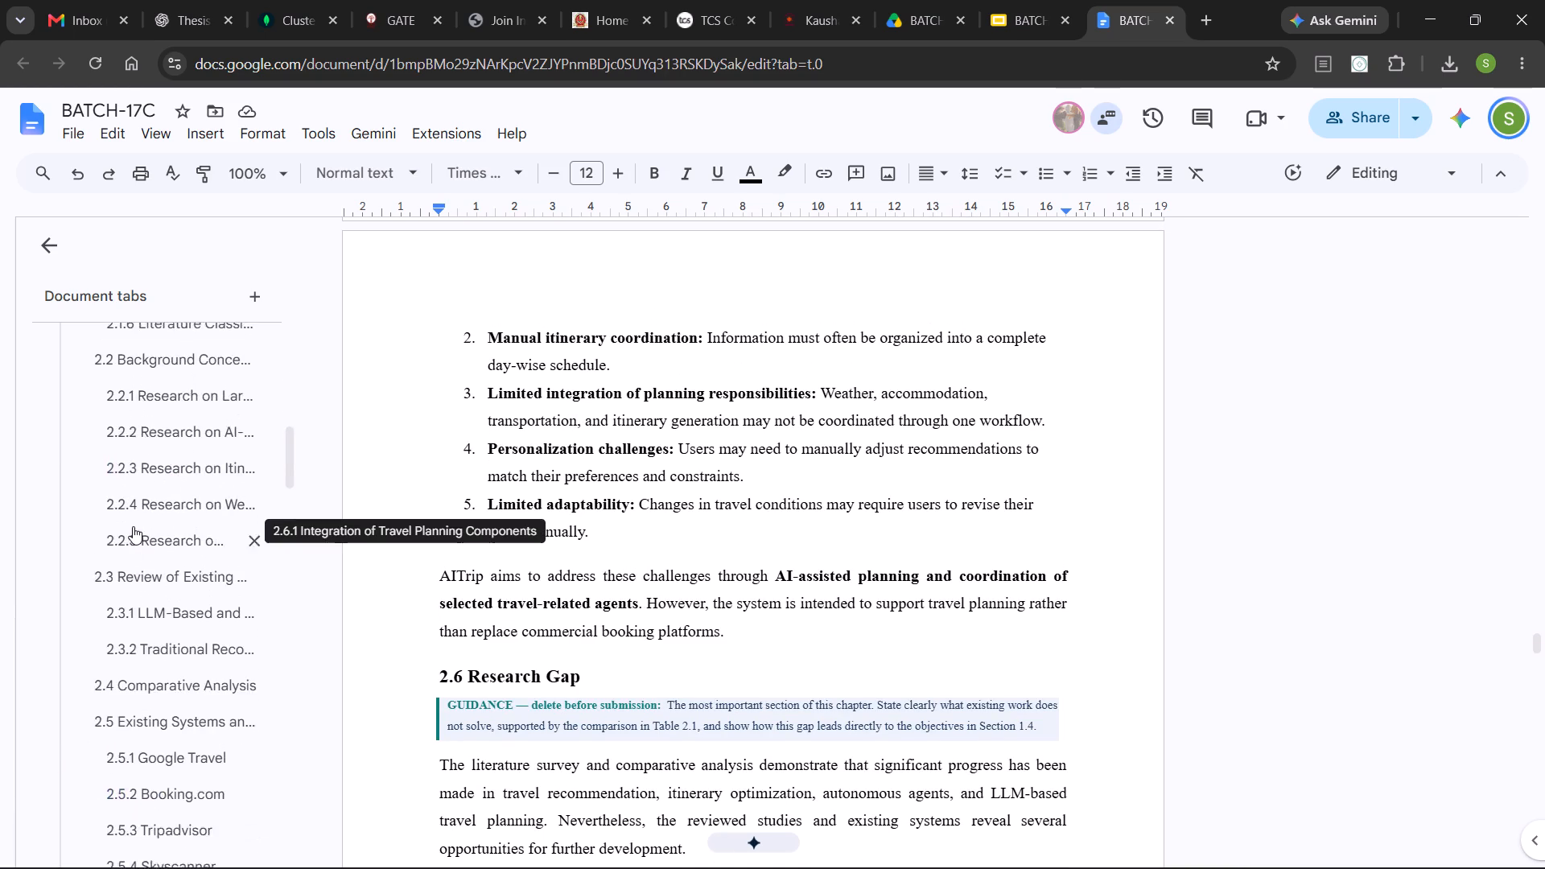
scroll(133, 526, "up", 2)
scroll(133, 526, "down", 2)
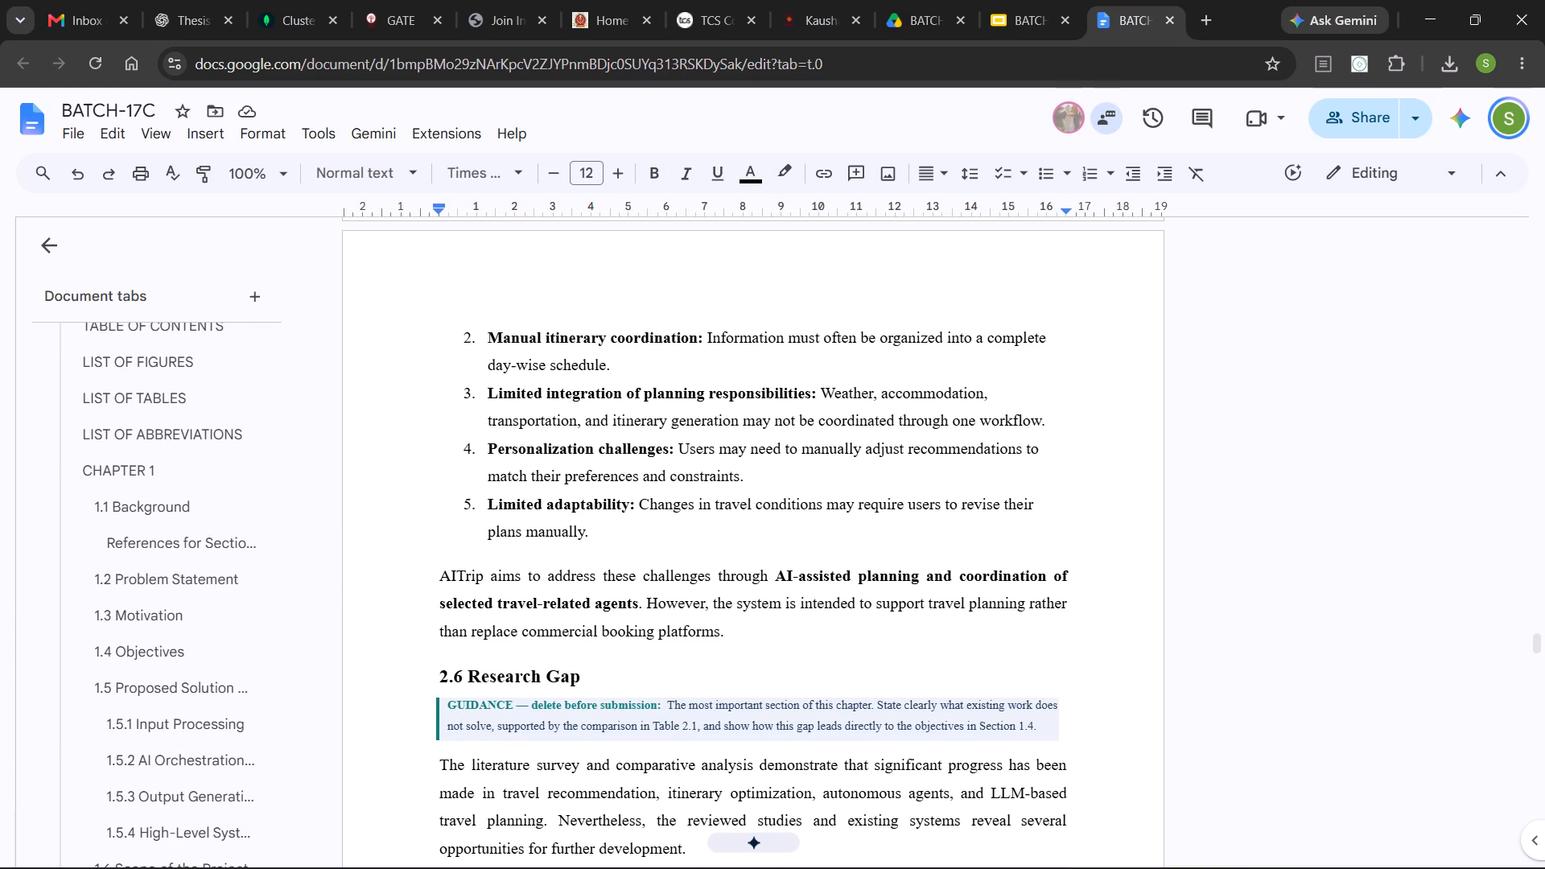
scroll(691, 554, "down", 3)
scroll(284, 614, "down", 2)
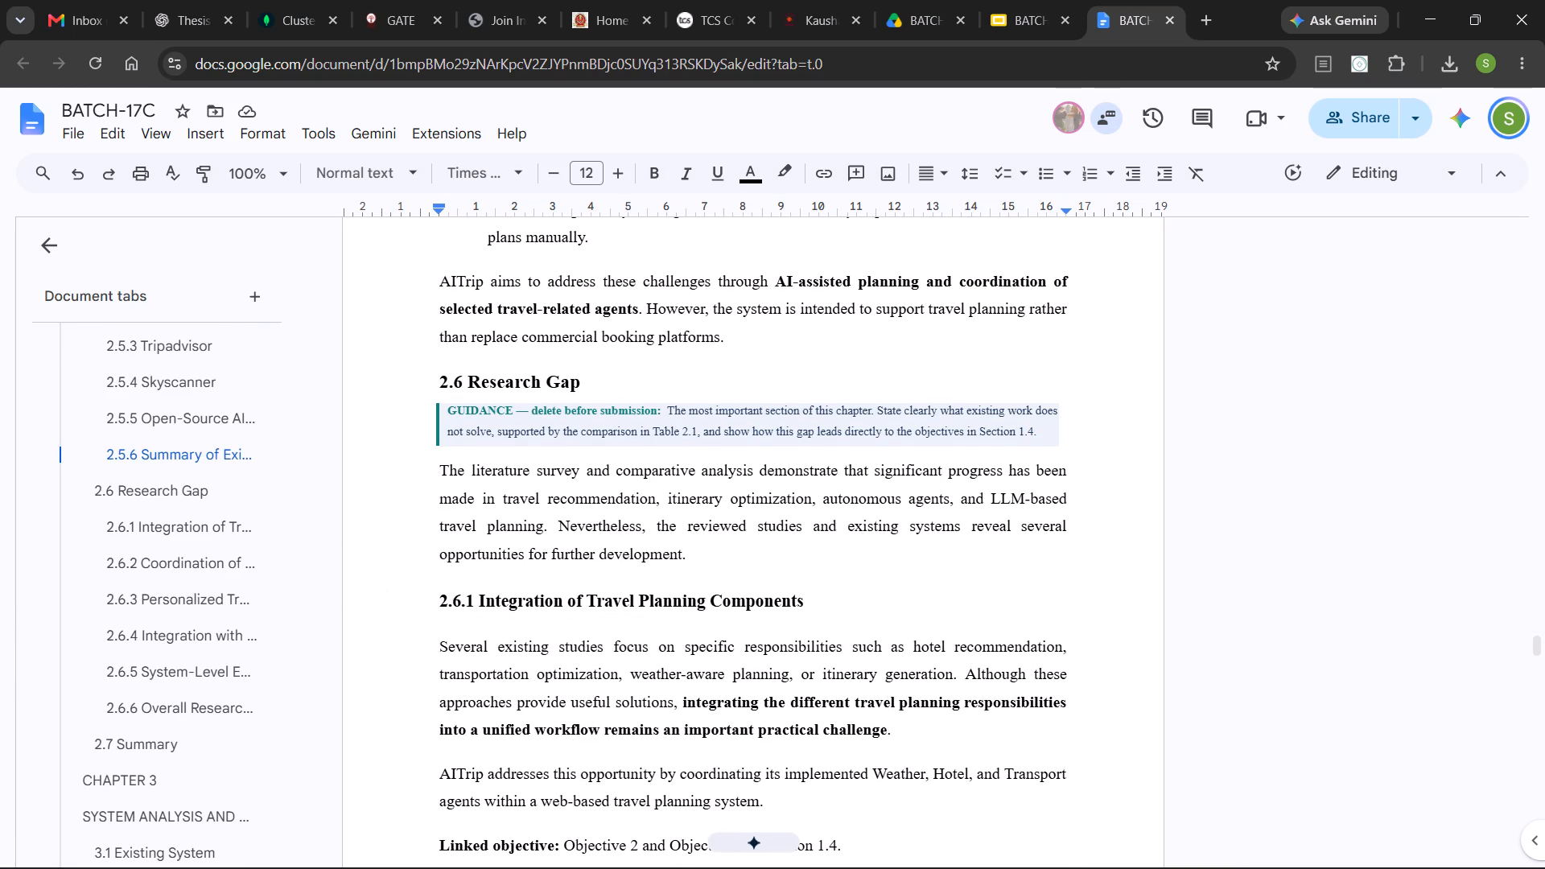
scroll(700, 568, "up", 2)
scroll(550, 561, "up", 2)
scroll(618, 466, "down", 3)
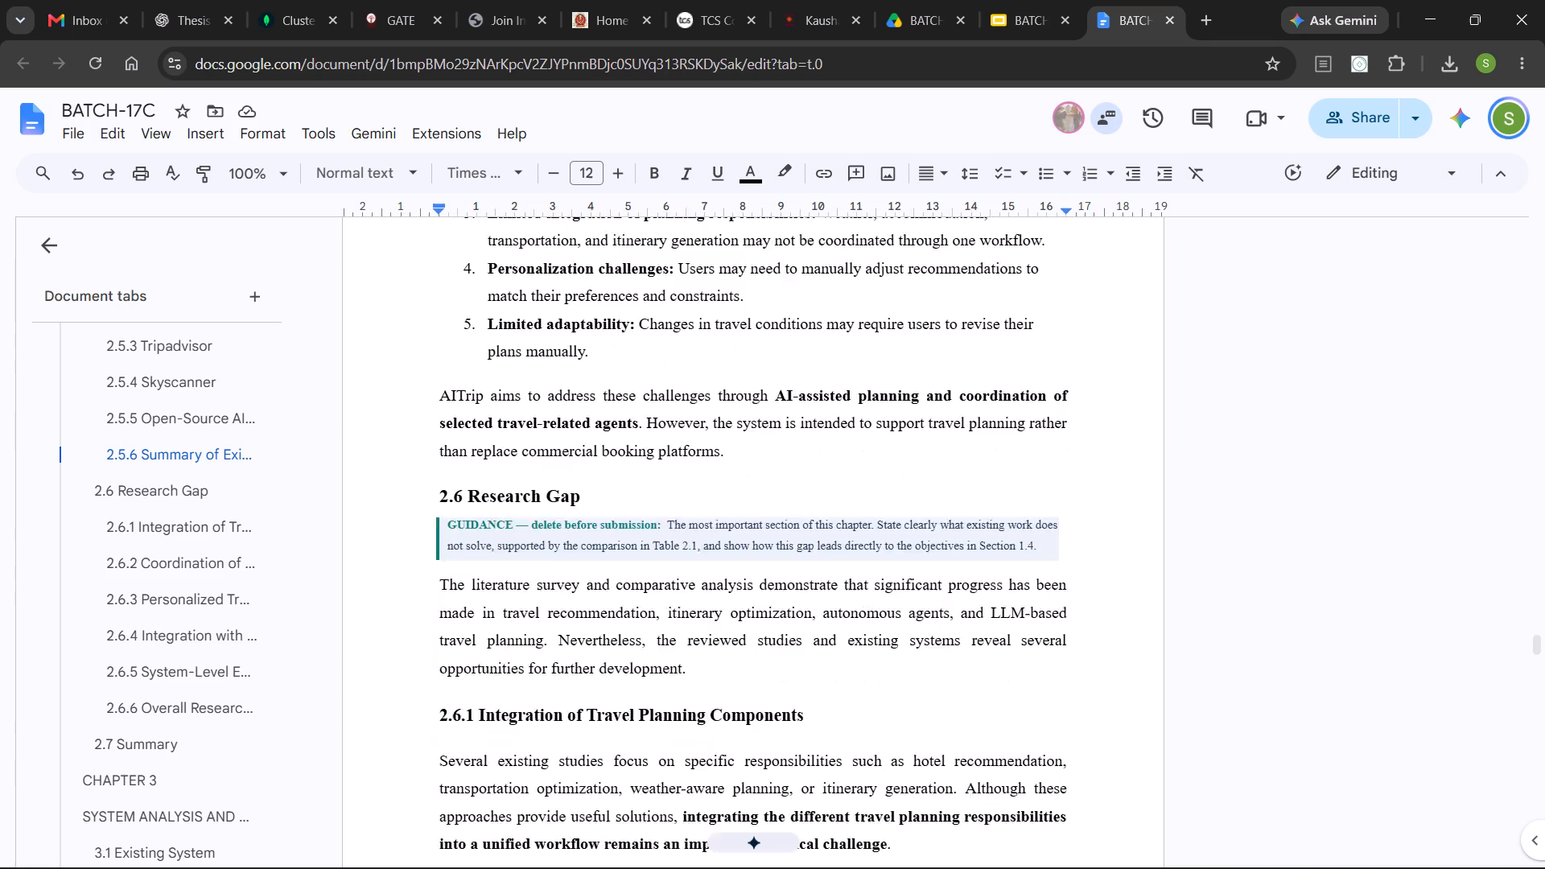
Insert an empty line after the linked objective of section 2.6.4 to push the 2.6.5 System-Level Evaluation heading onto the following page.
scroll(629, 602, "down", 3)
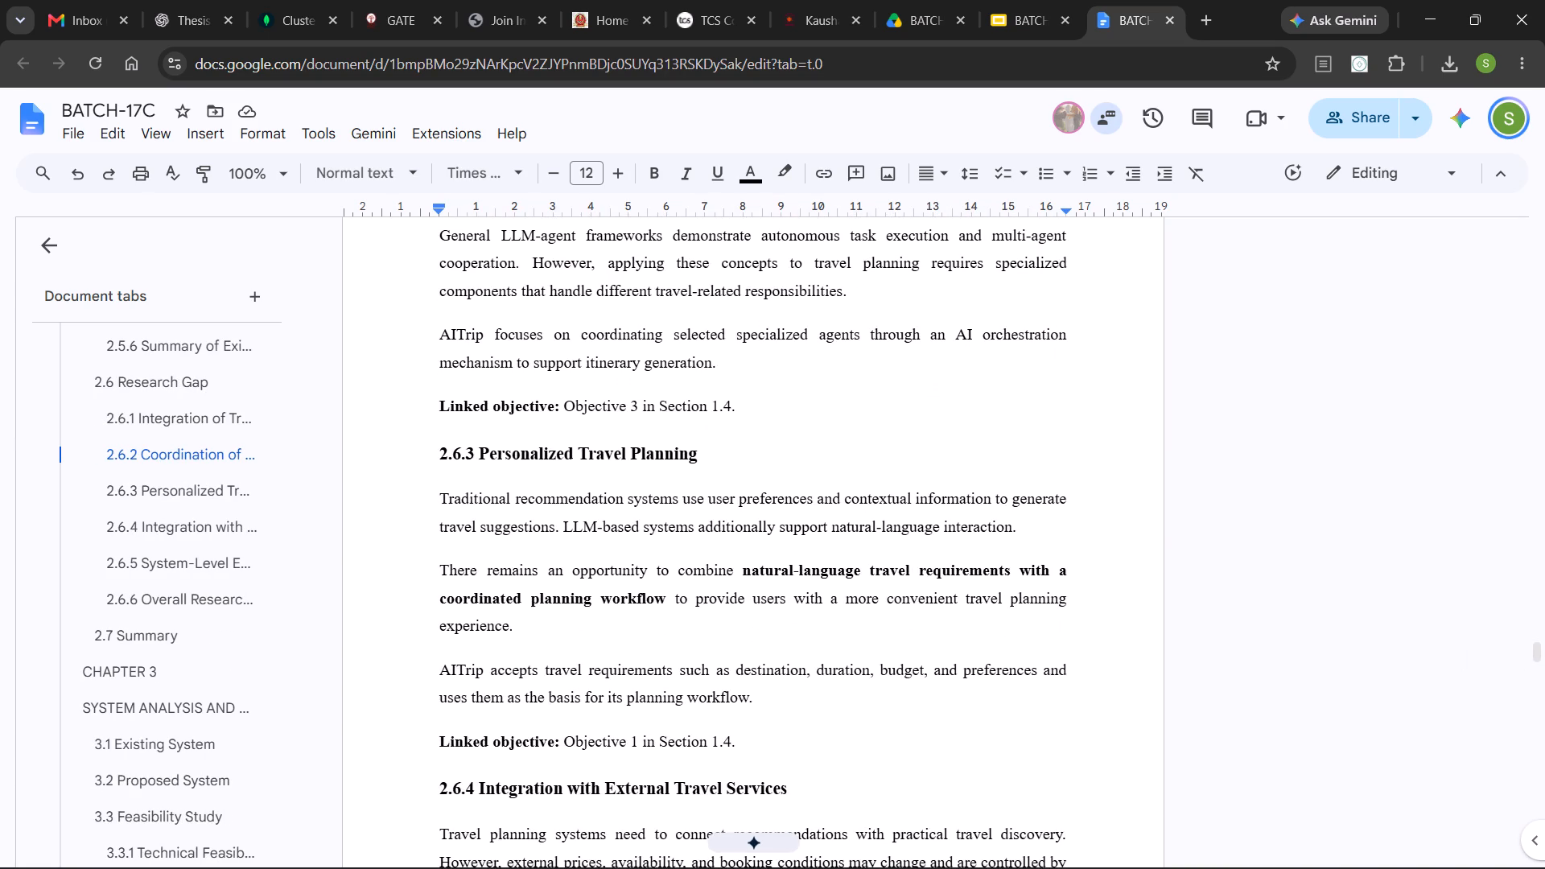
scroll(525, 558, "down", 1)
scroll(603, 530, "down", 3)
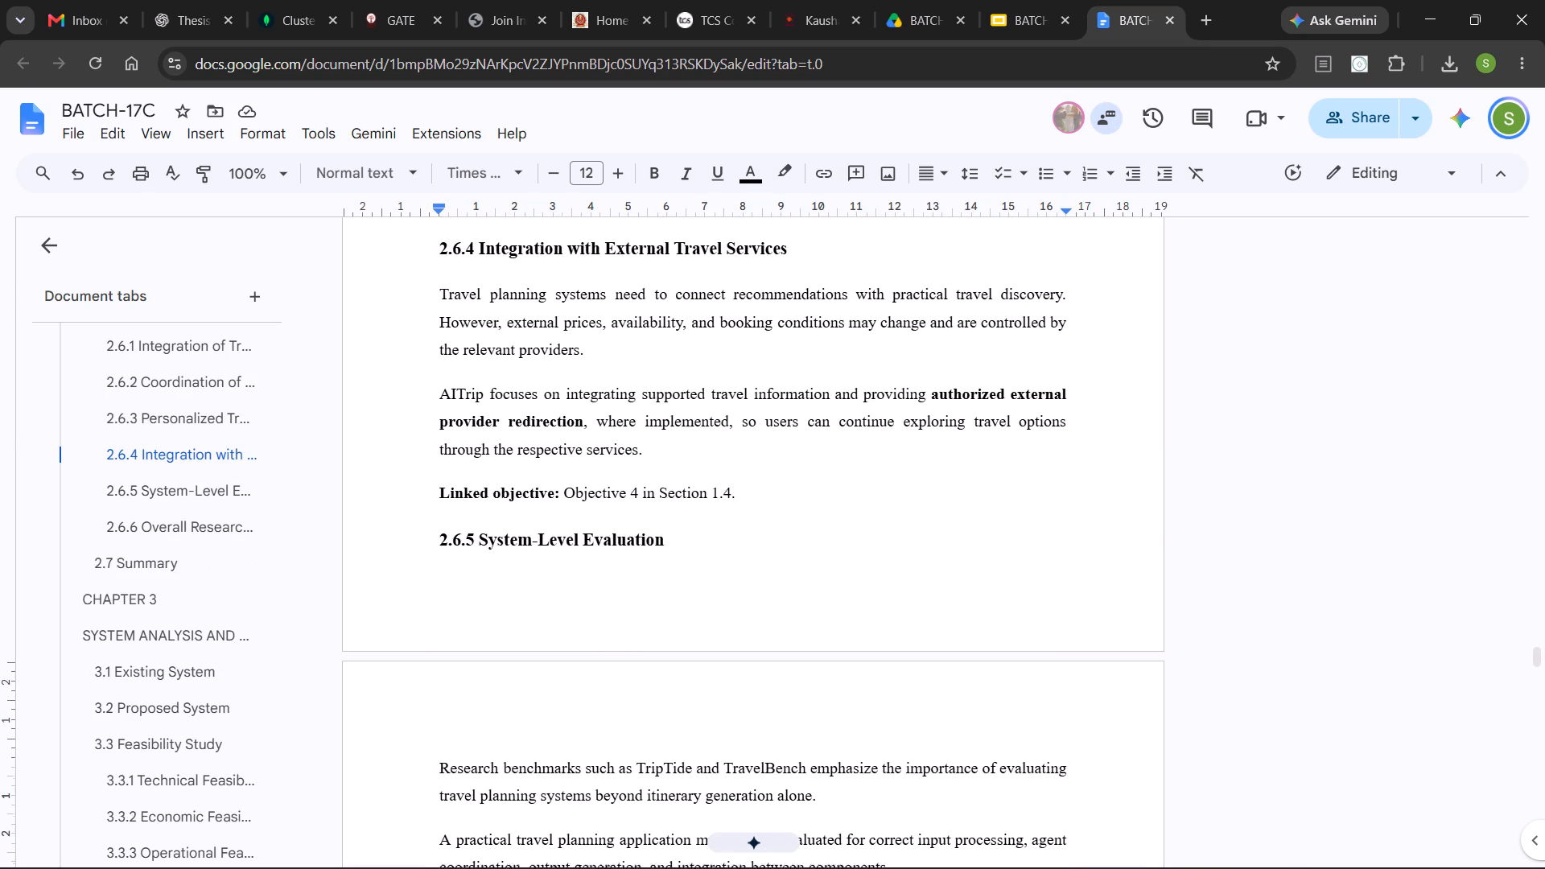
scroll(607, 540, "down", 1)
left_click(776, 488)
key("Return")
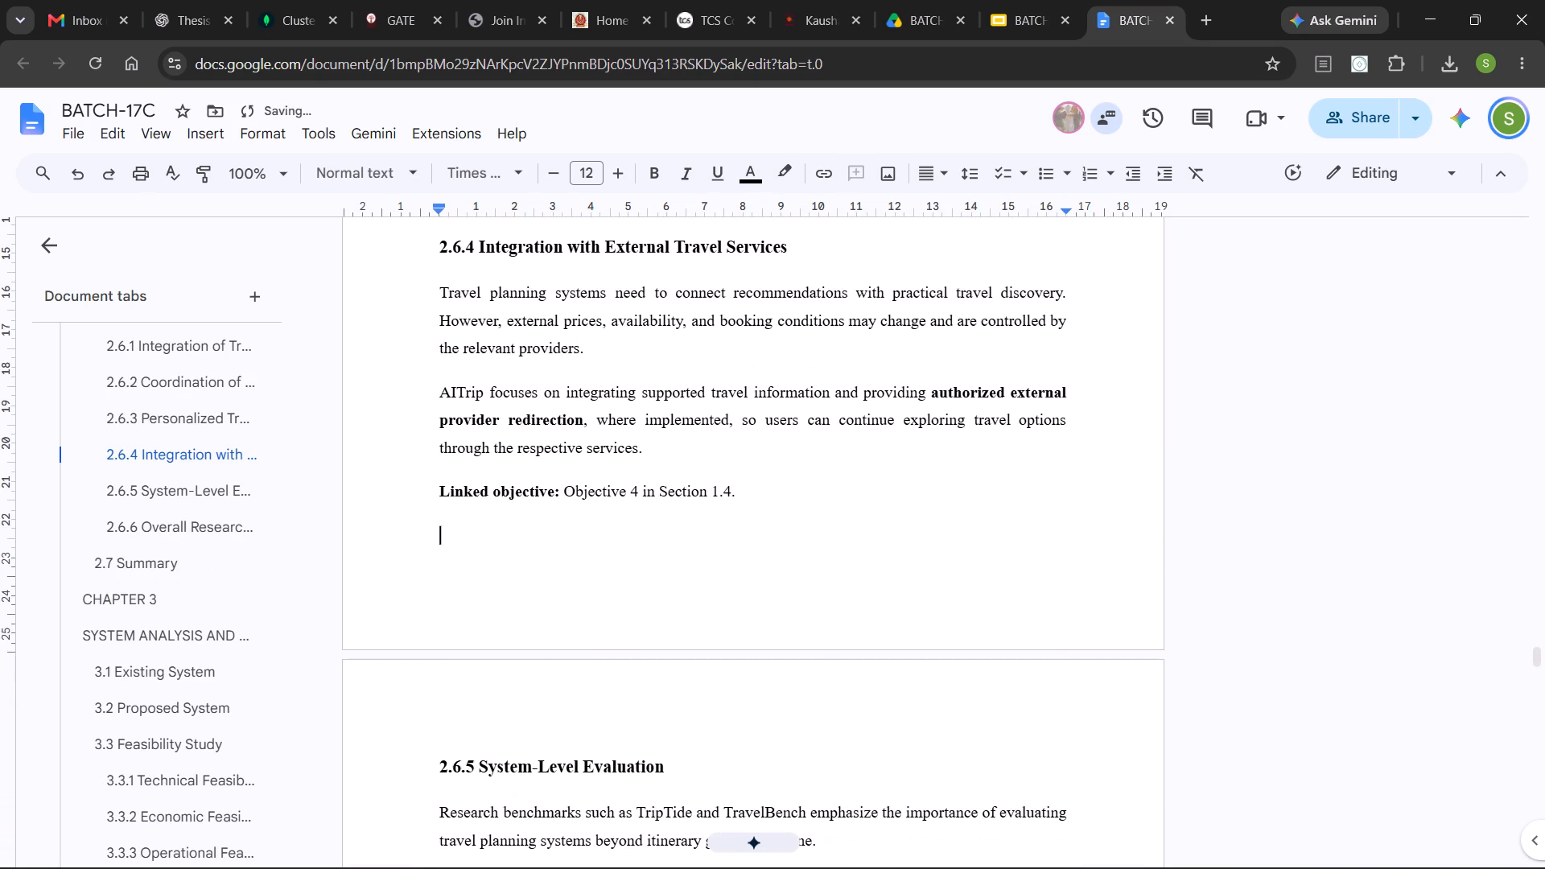
Insert an empty line before the 2.6.2 Coordination of Specialized Agents heading to move it onto the page with its text.
scroll(783, 600, "down", 2)
scroll(691, 618, "down", 2)
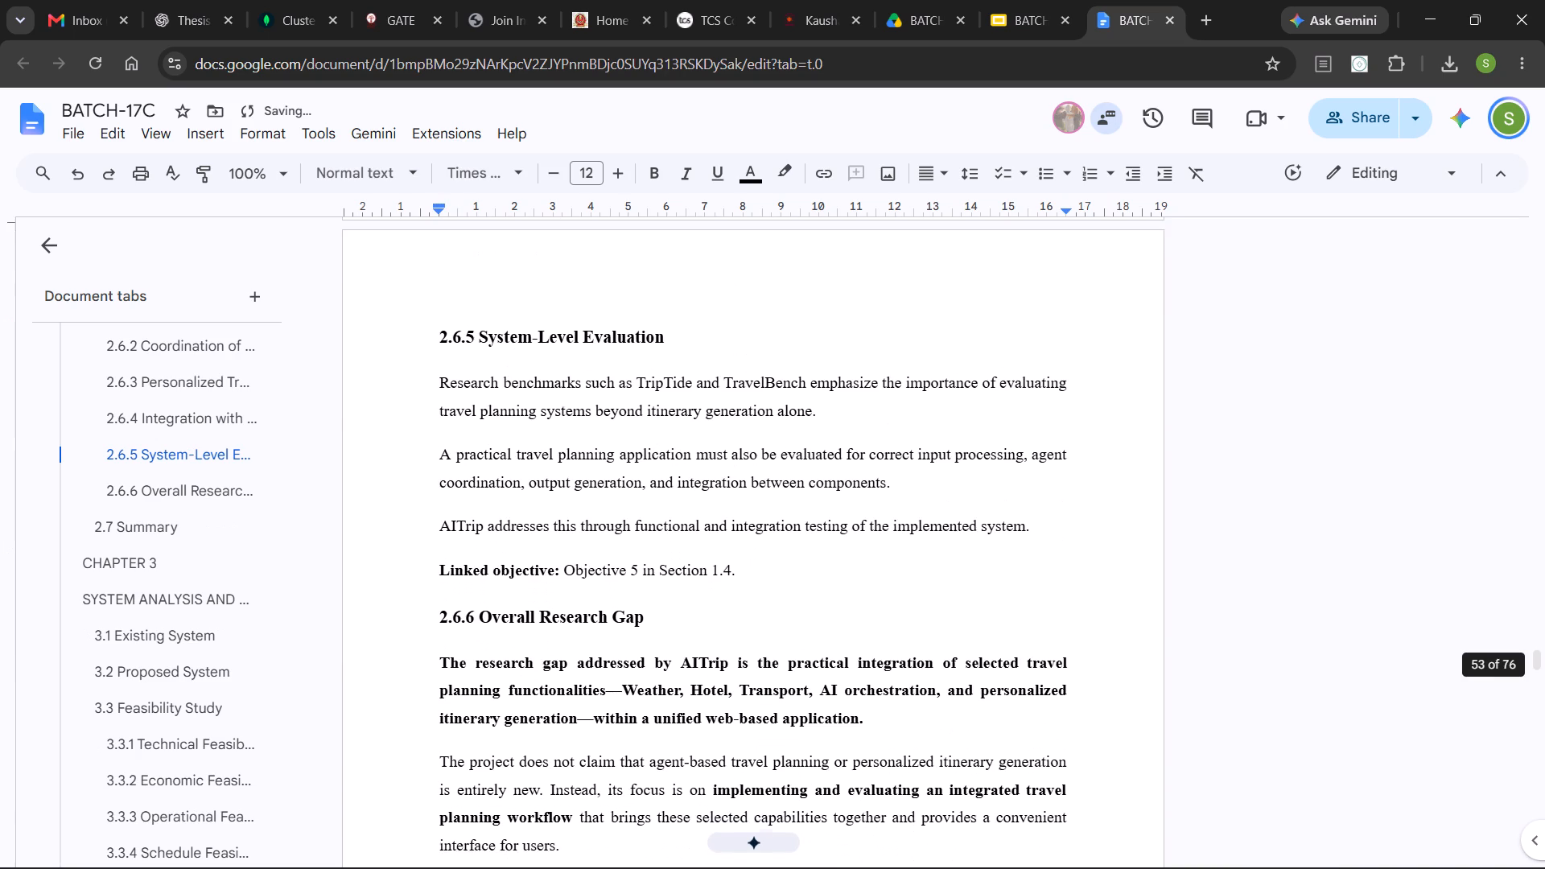
scroll(705, 531, "down", 2)
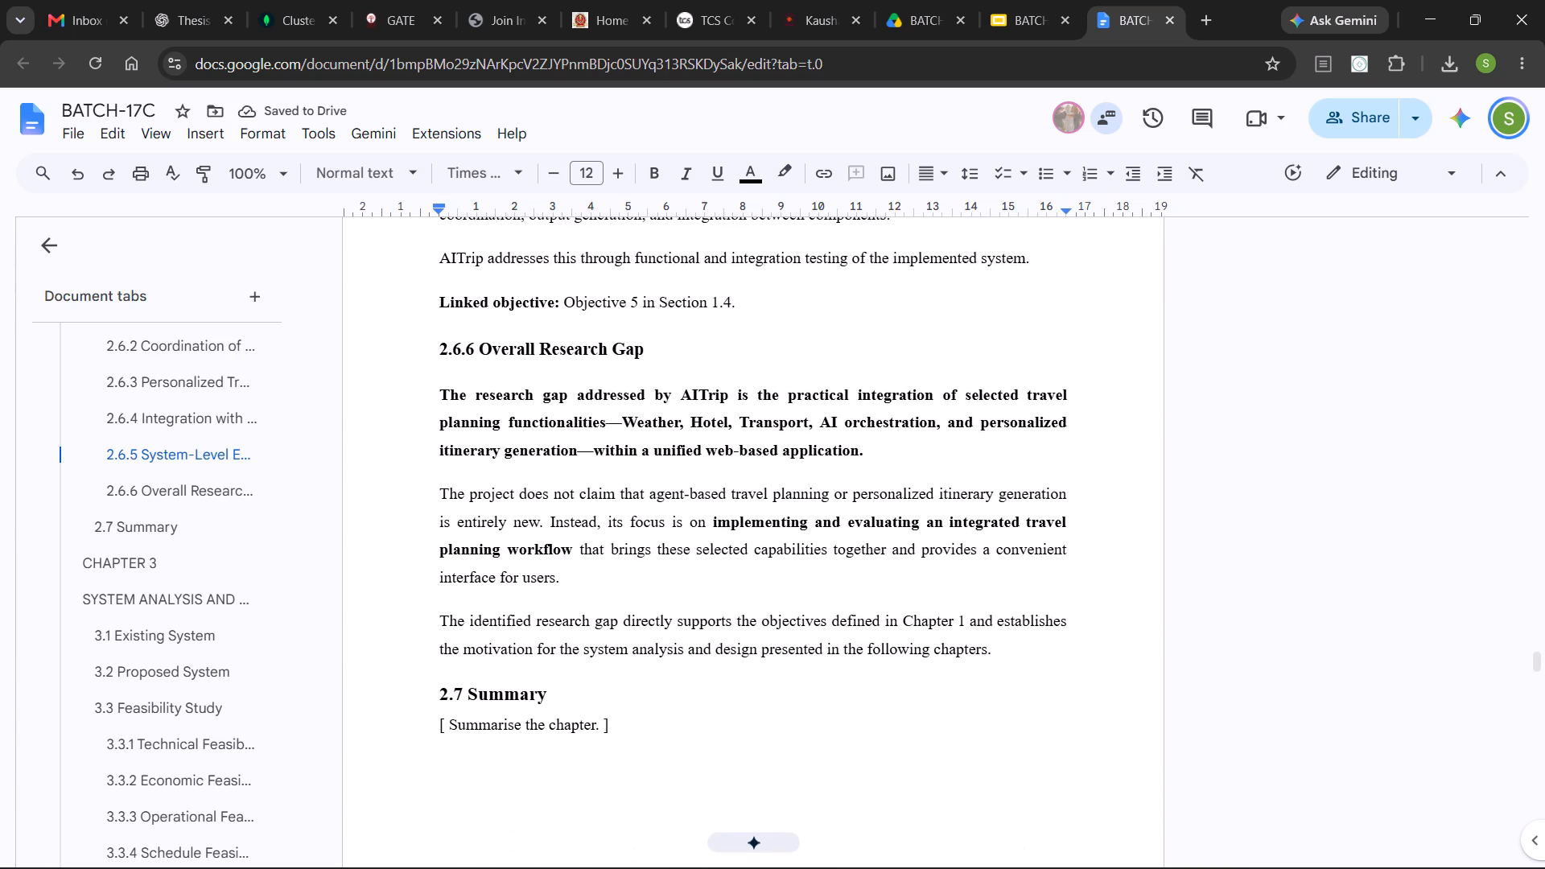
scroll(605, 624, "down", 1)
scroll(605, 624, "up", 6)
scroll(645, 573, "up", 2)
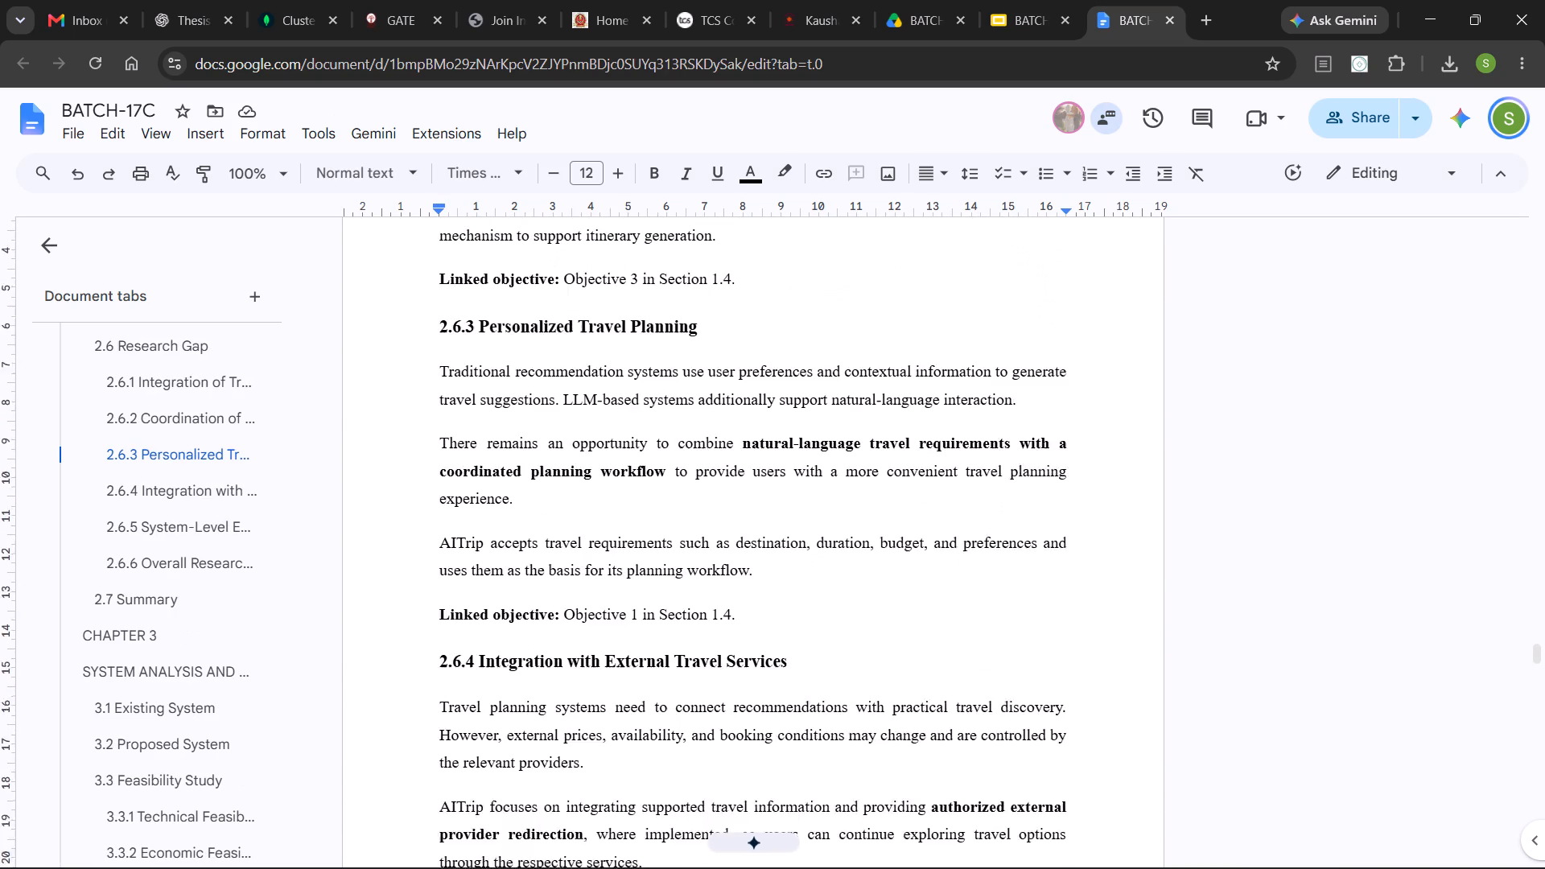
scroll(645, 573, "up", 3)
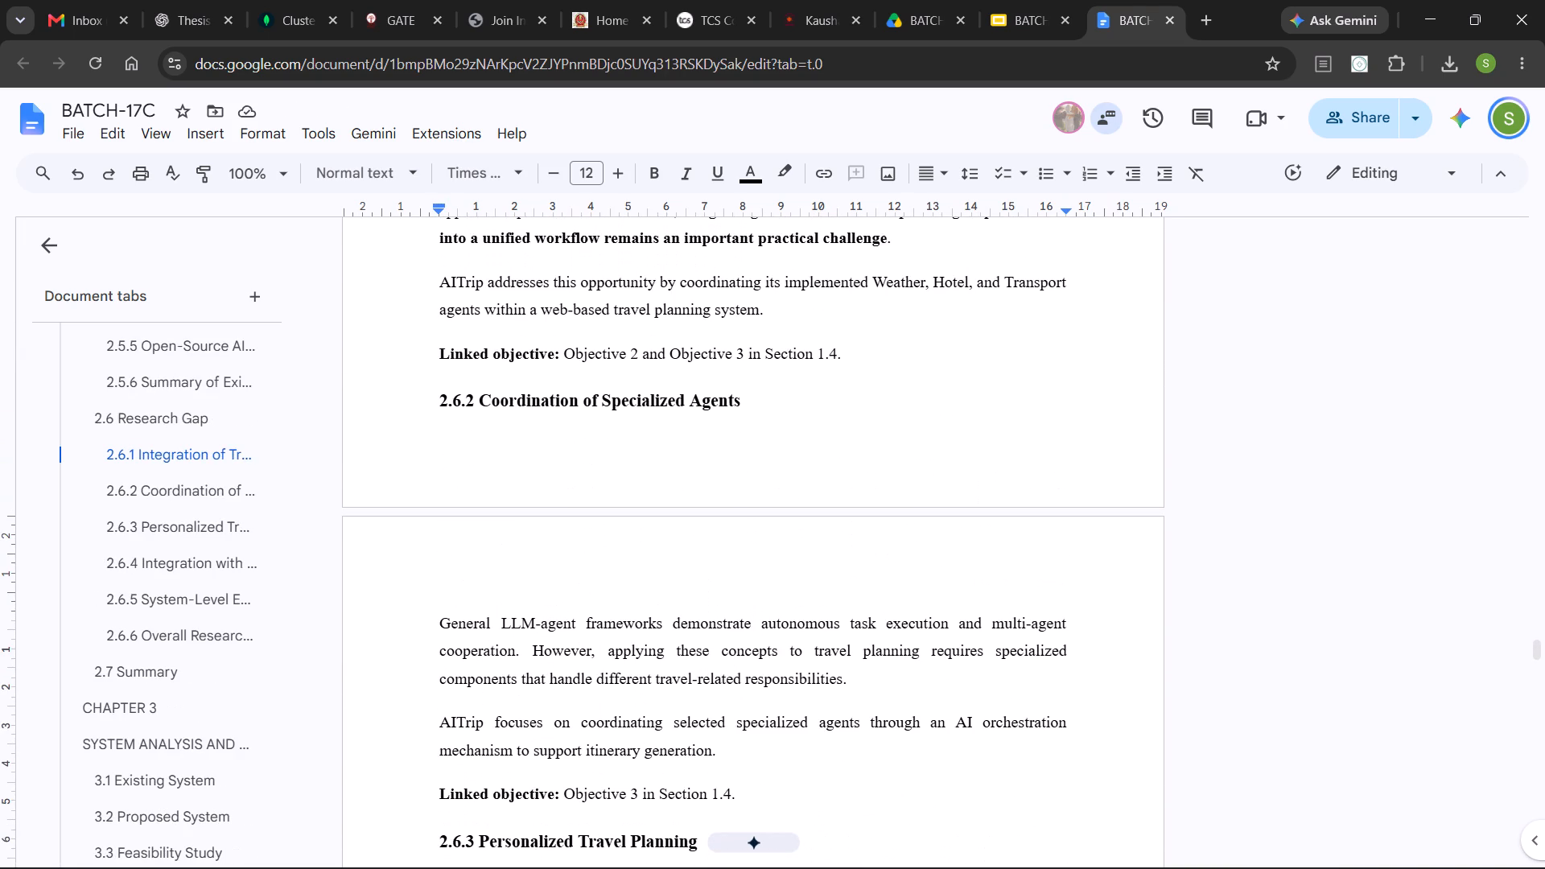
left_click(433, 402)
key("Return")
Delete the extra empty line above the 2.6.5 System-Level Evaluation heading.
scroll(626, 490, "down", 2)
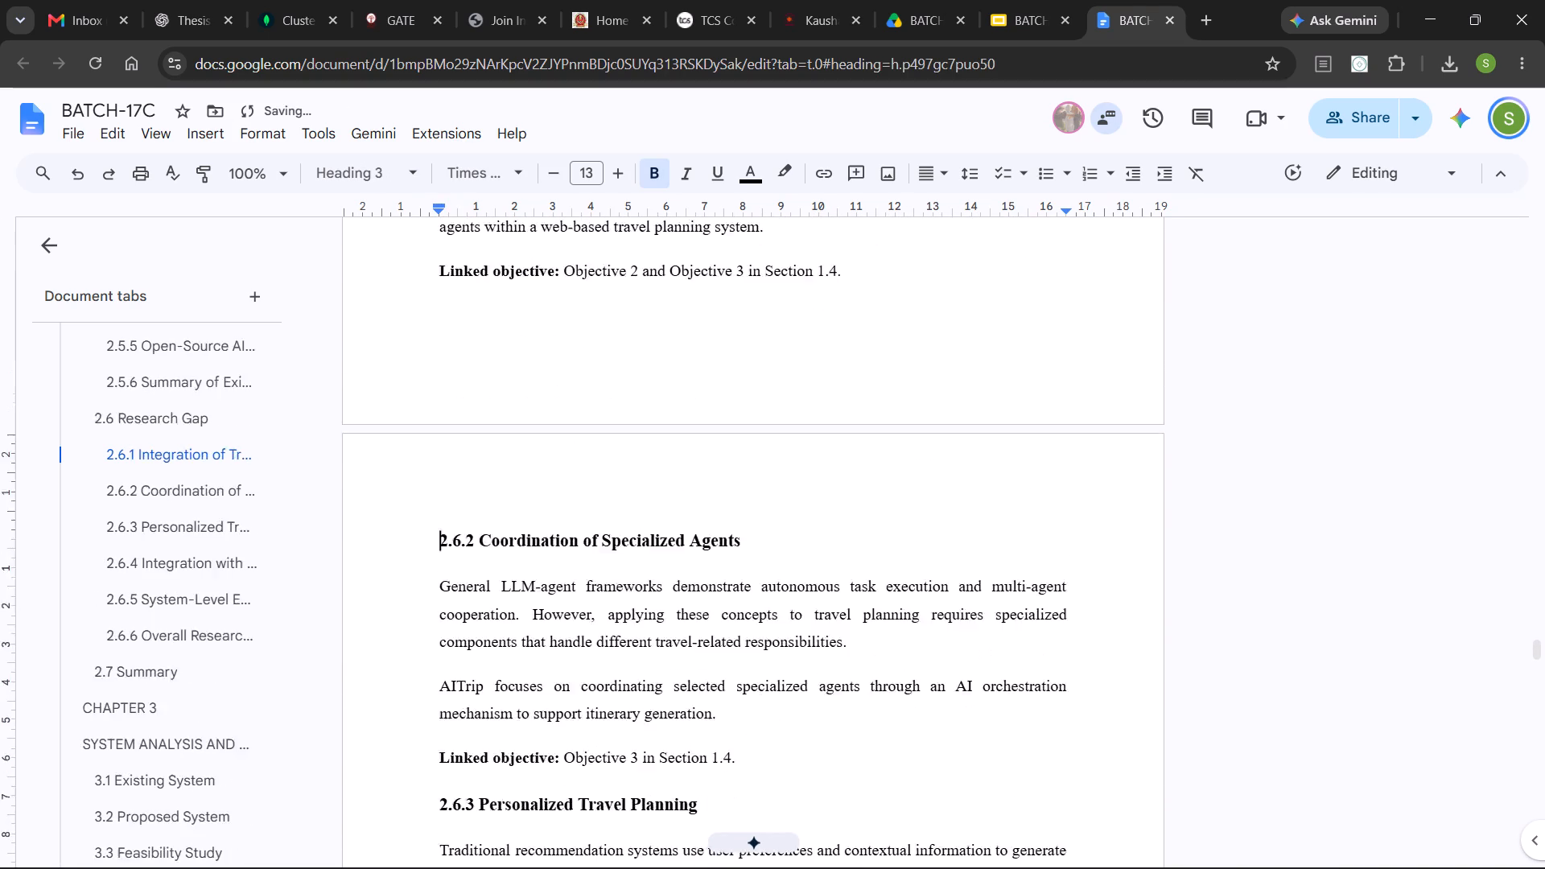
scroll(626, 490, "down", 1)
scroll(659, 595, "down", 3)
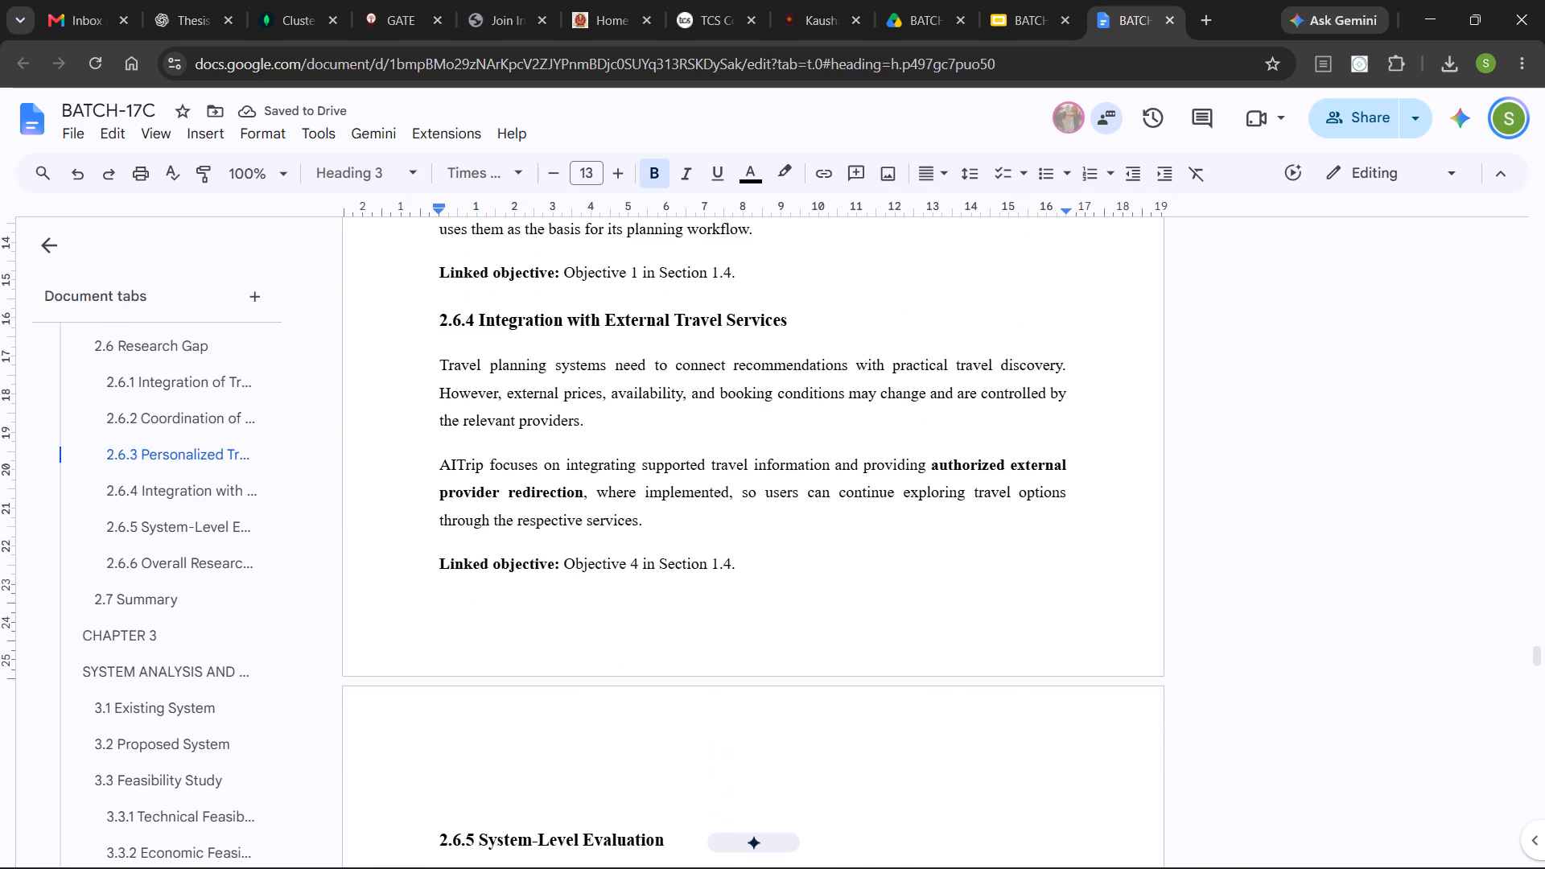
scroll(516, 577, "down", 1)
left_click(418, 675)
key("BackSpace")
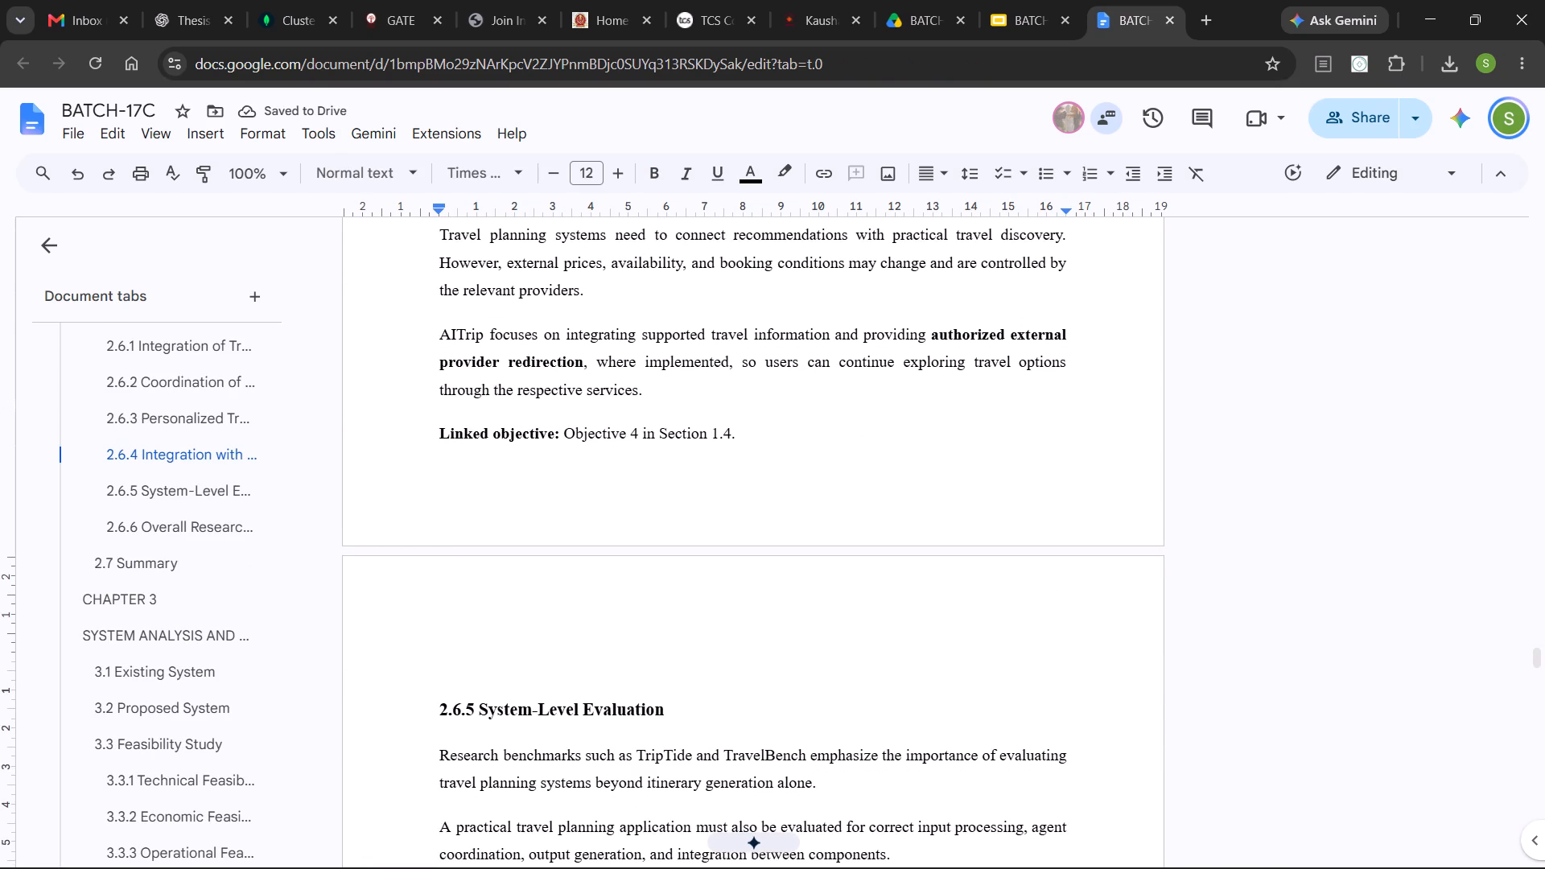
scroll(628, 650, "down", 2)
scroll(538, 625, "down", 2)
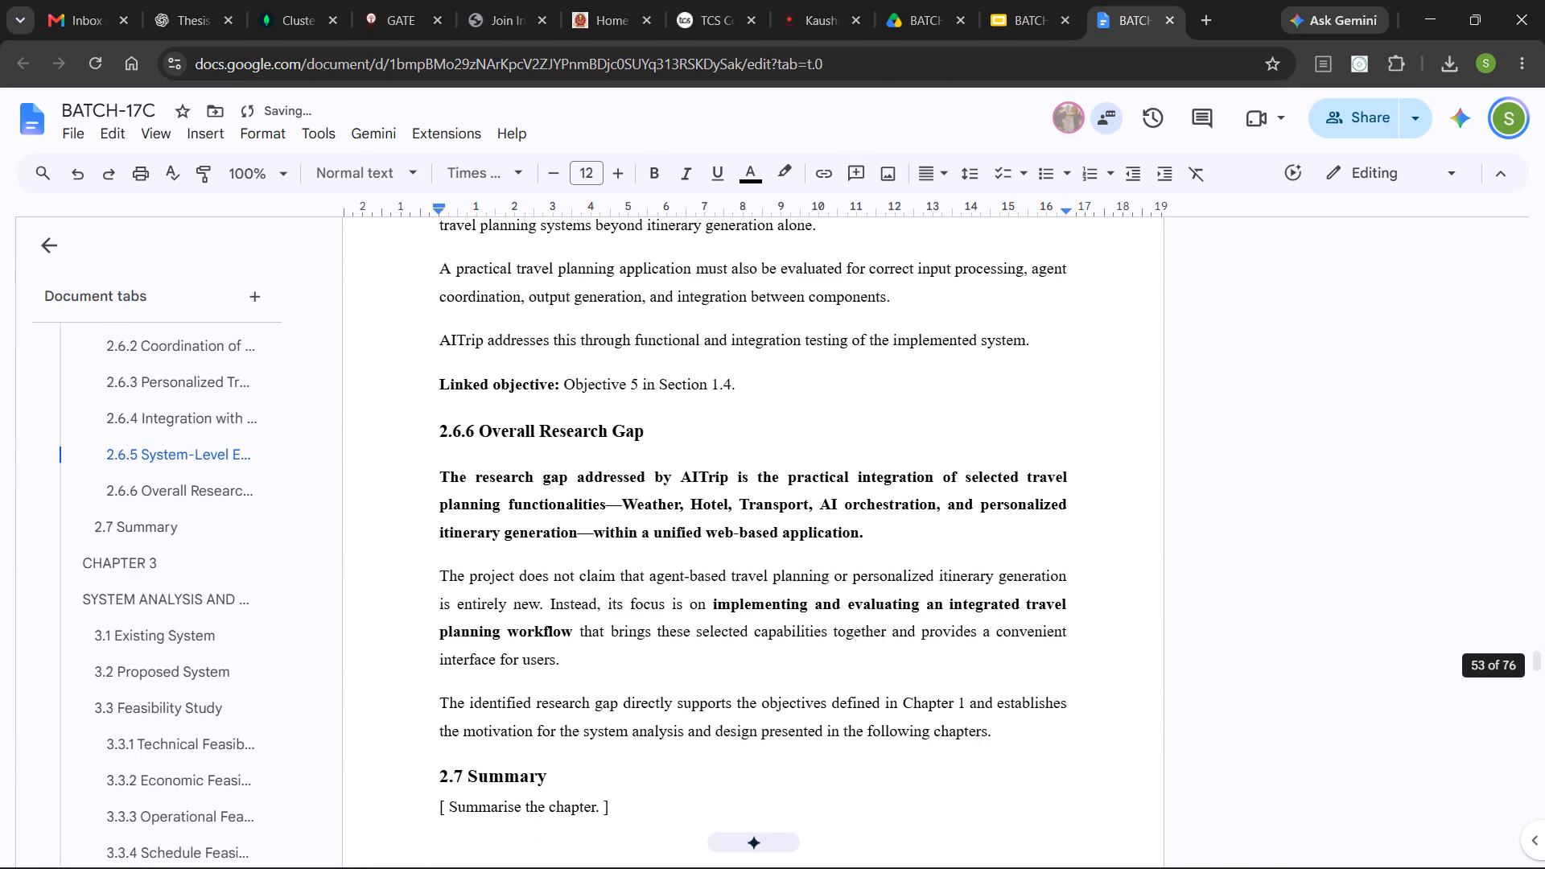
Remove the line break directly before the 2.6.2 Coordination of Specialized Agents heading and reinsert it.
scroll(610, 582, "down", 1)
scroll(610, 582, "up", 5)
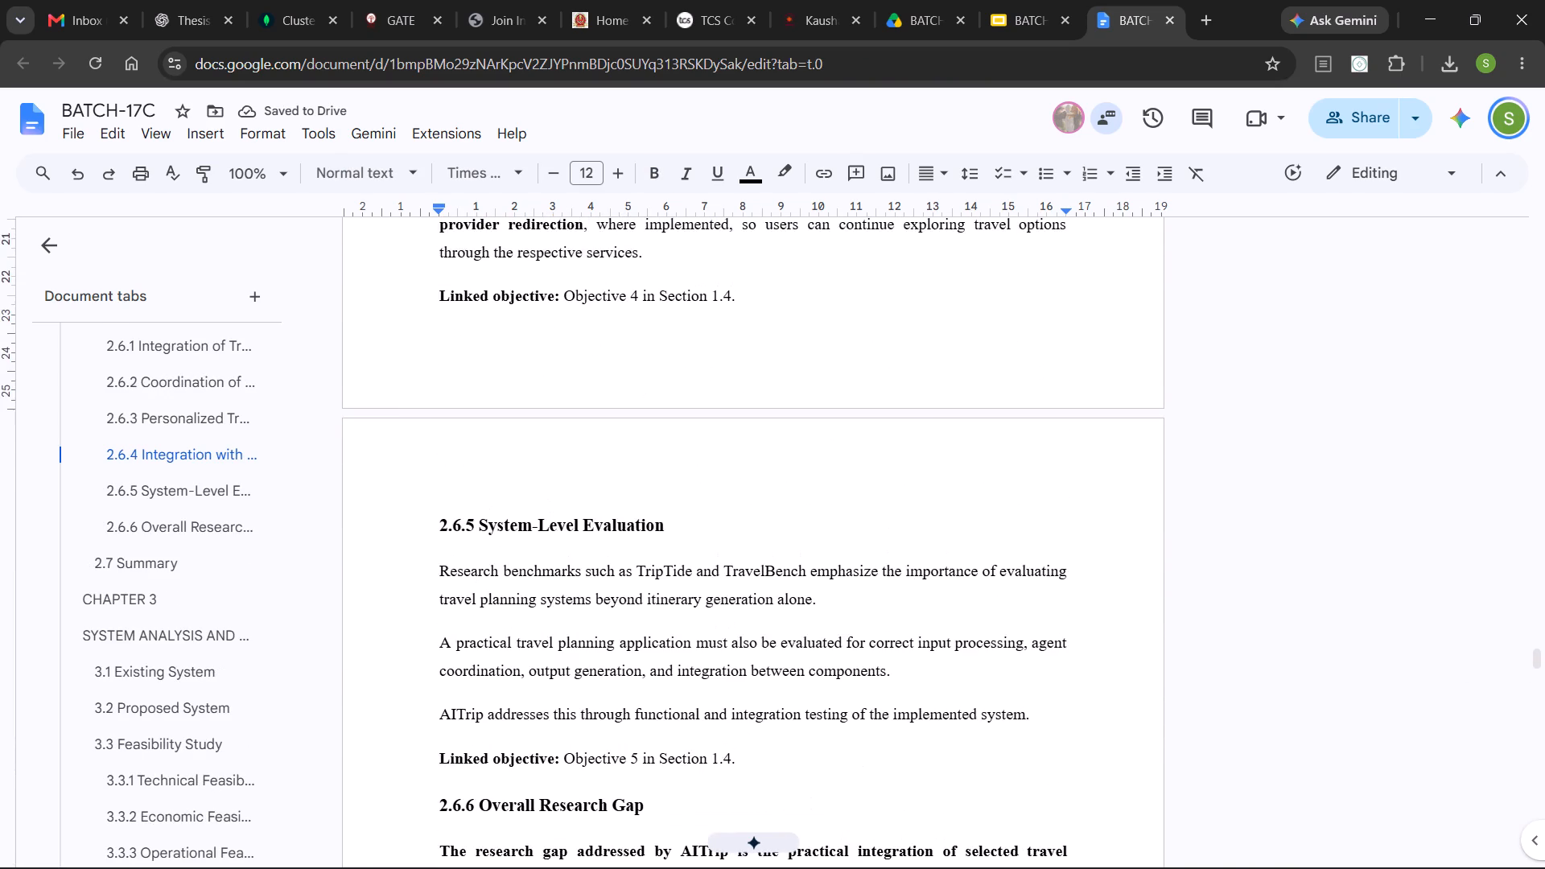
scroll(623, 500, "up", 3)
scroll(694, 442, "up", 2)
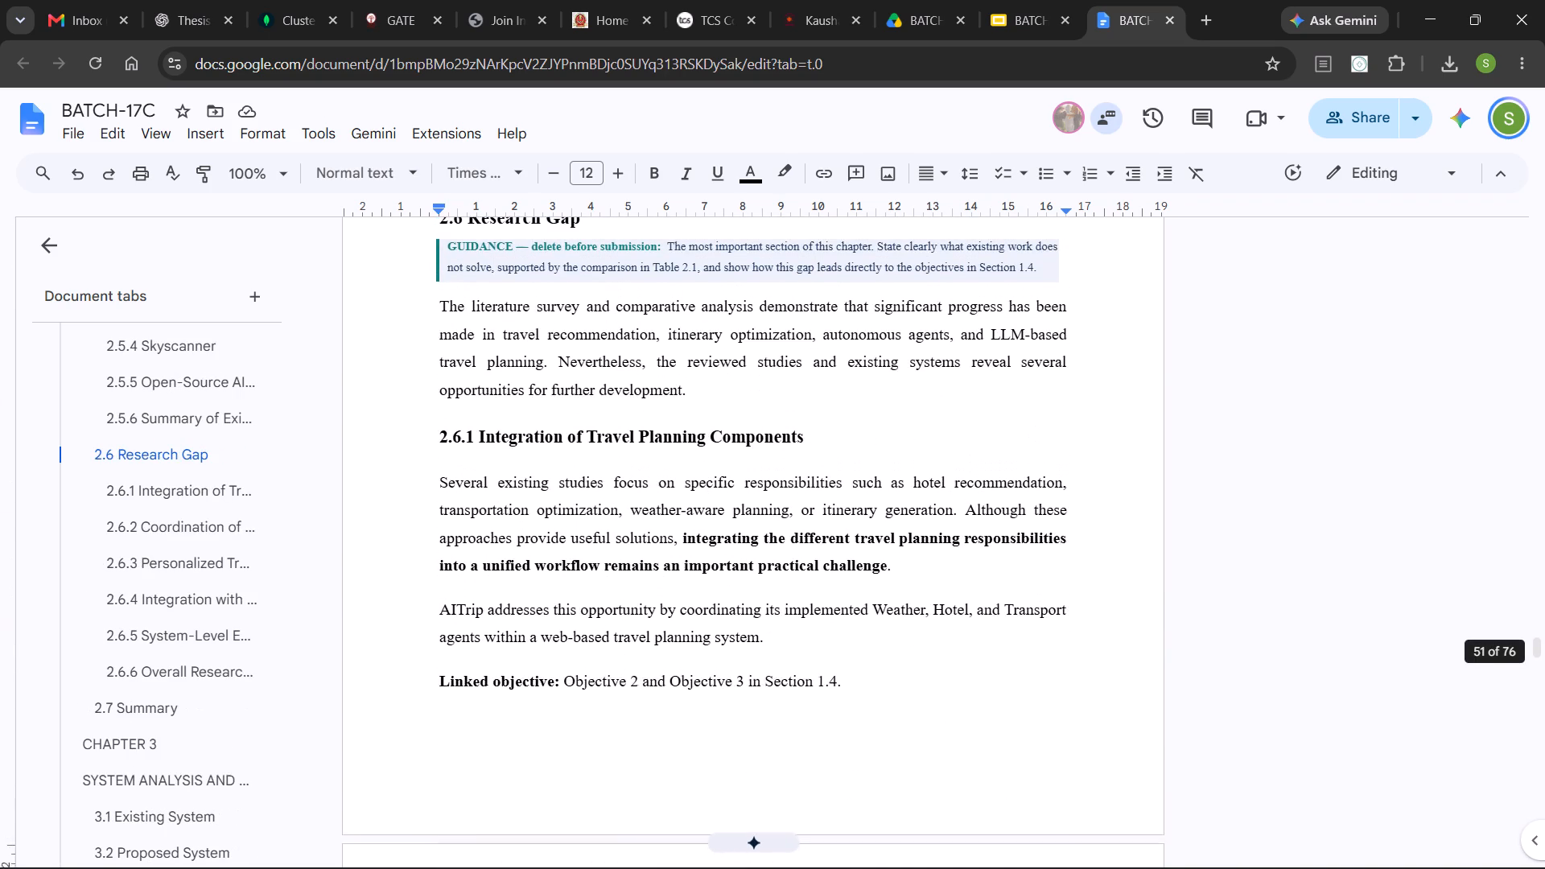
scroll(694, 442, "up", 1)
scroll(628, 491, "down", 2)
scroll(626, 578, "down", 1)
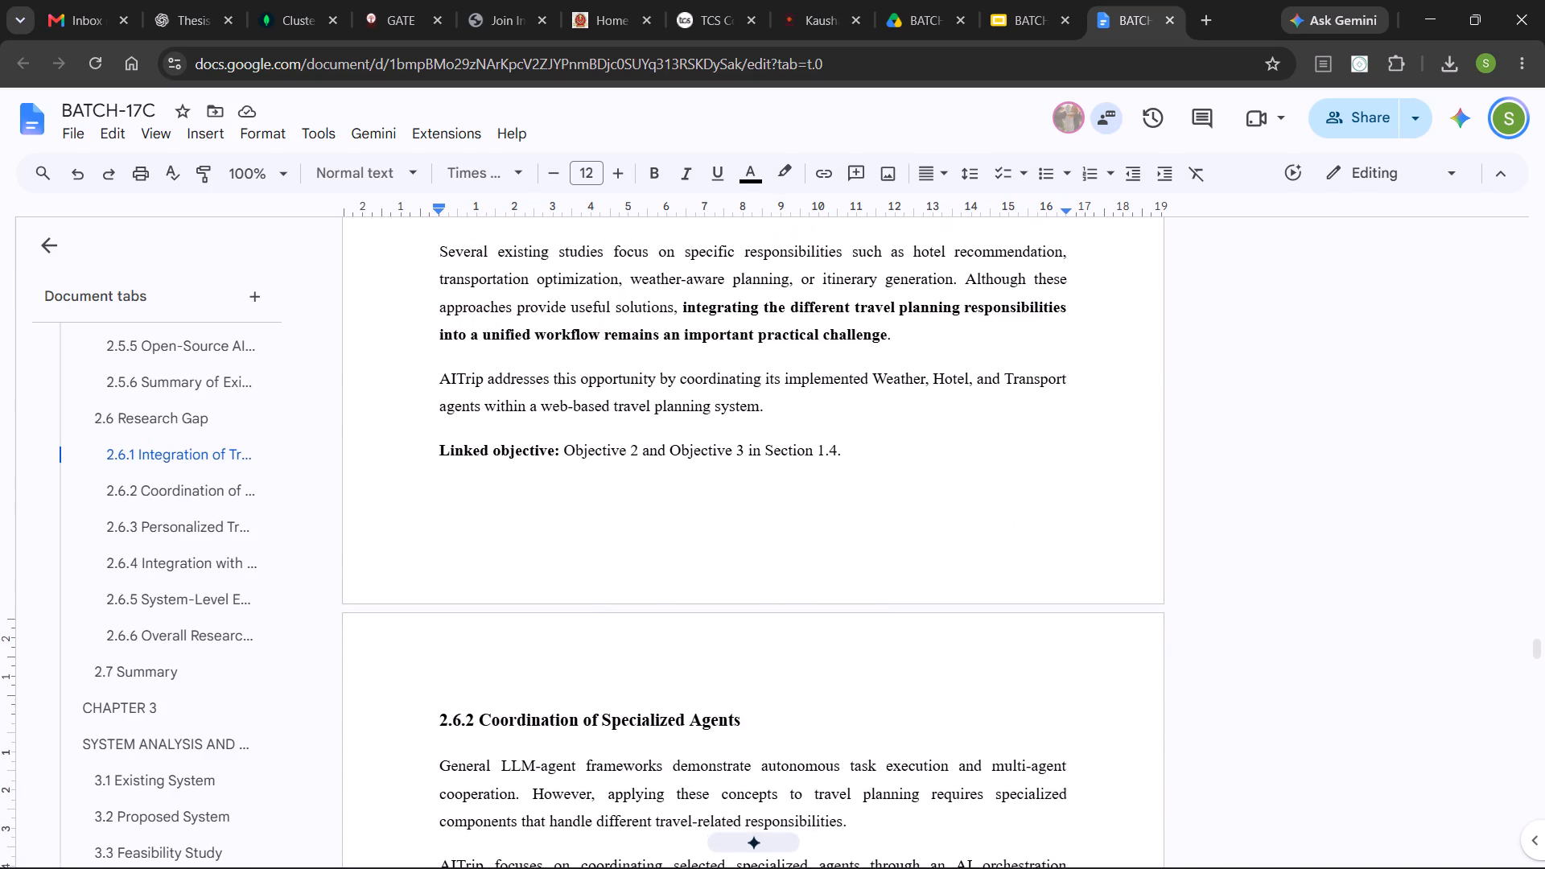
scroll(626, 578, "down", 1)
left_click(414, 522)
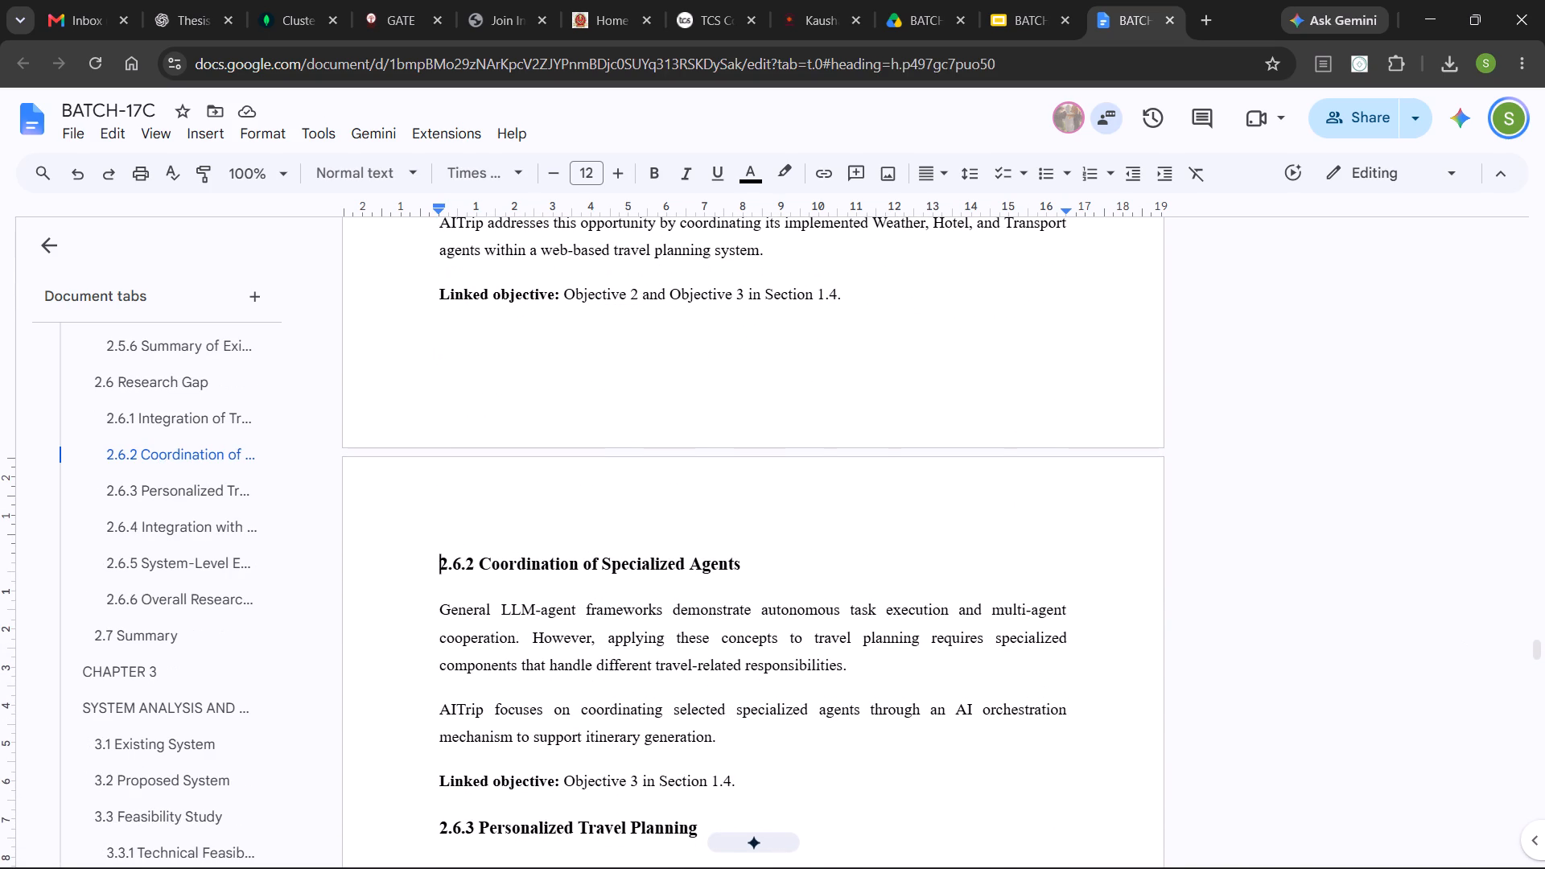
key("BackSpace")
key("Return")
scroll(469, 553, "down", 1)
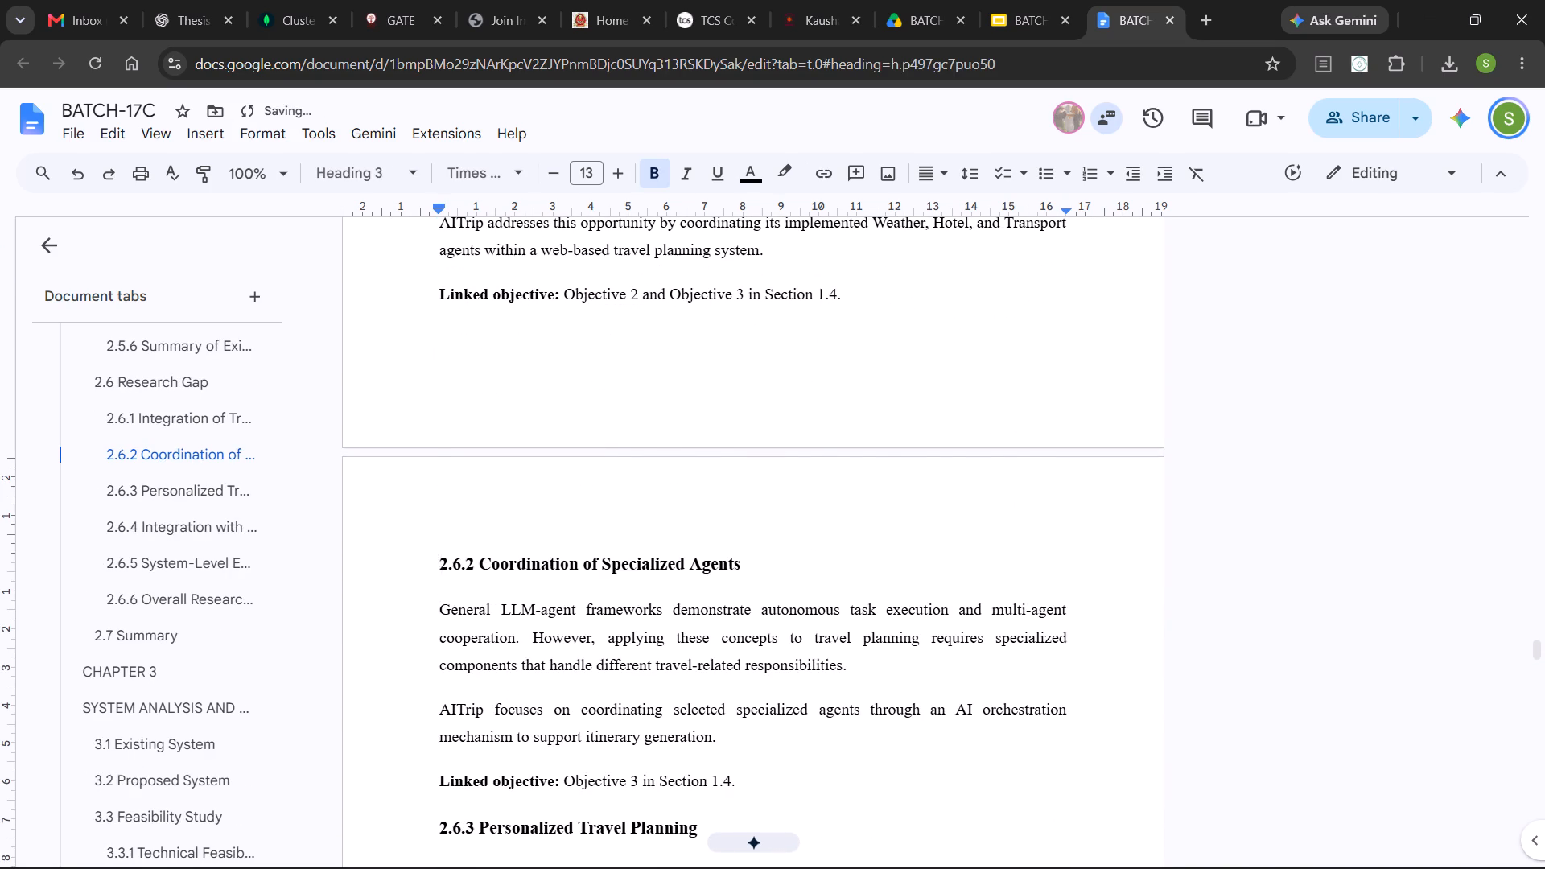
scroll(469, 553, "down", 1)
scroll(573, 521, "down", 1)
scroll(606, 600, "down", 1)
scroll(663, 526, "down", 4)
scroll(529, 404, "up", 3)
scroll(481, 476, "down", 2)
scroll(544, 498, "down", 1)
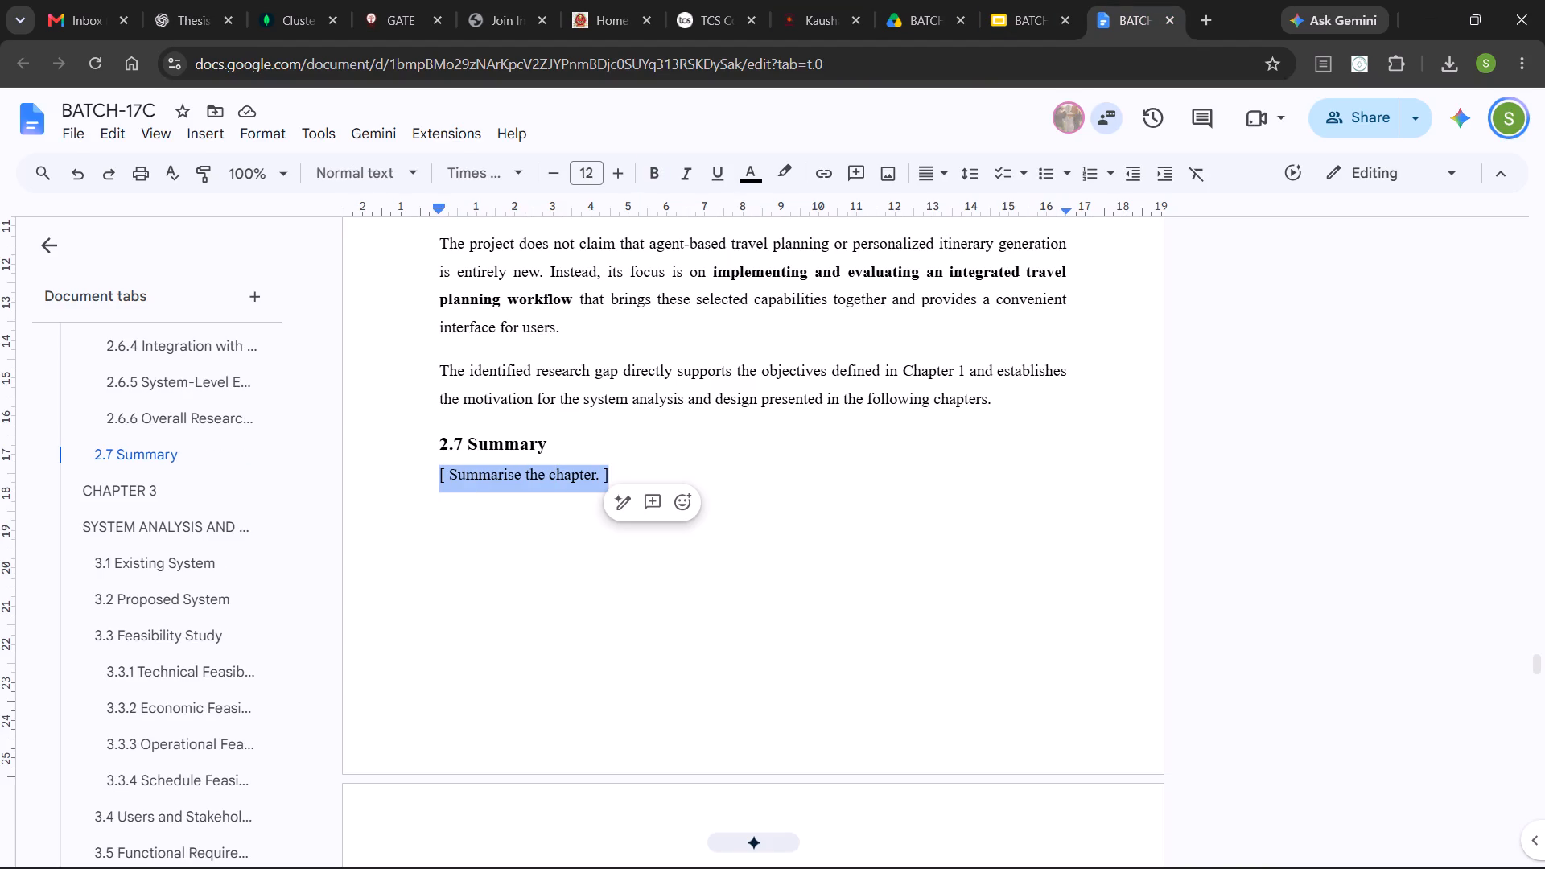
key("ctrl+v")
Check how the pasted 2.7 Summary text flows across the page break and where Chapter 2 ends.
scroll(541, 509, "up", 5)
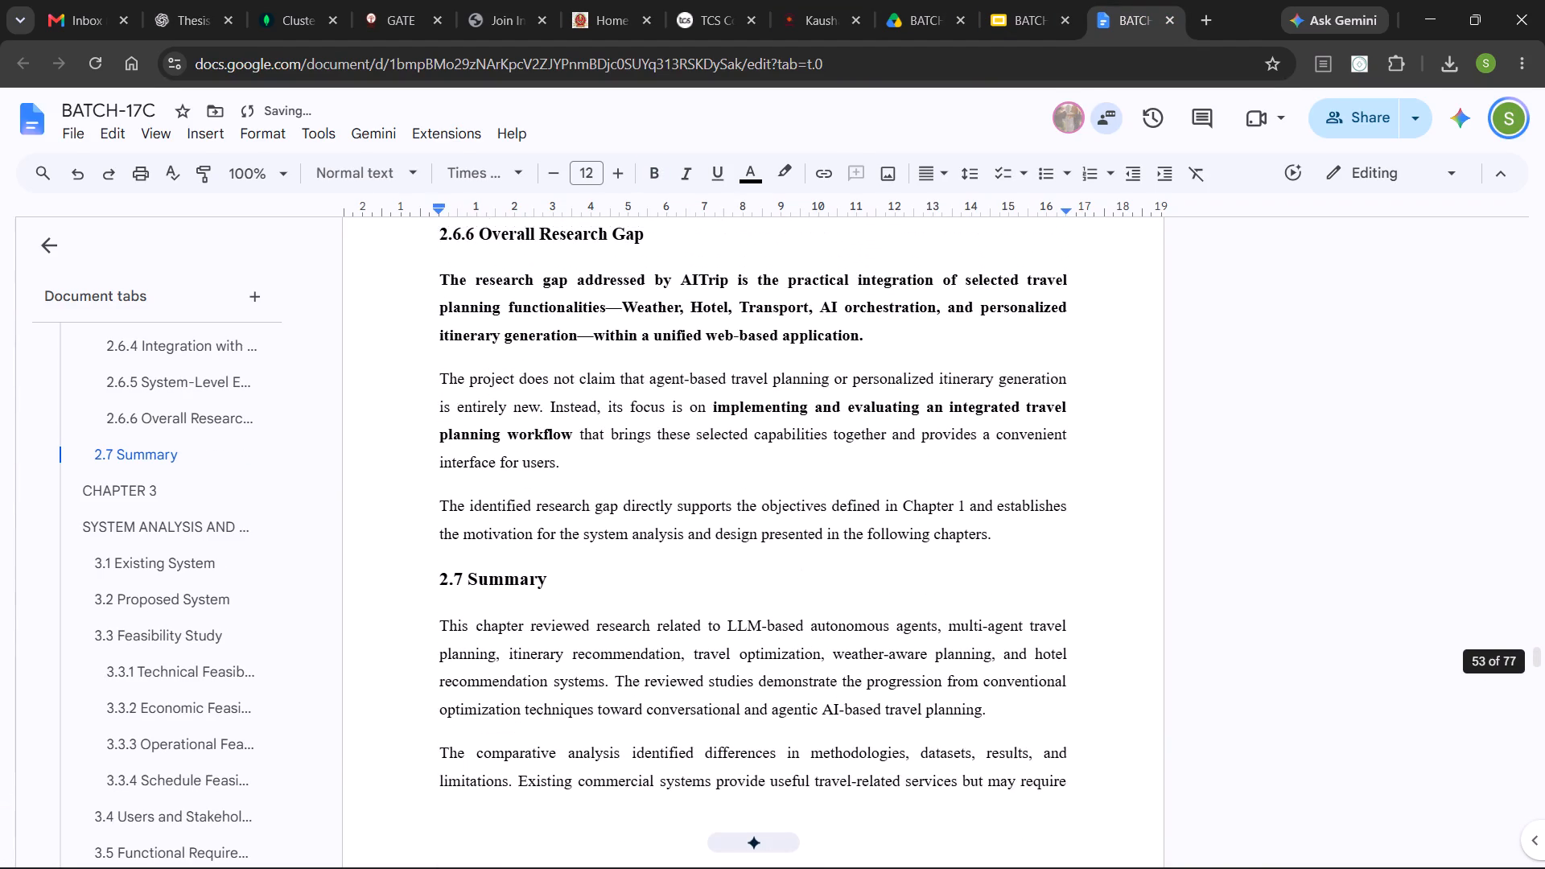
scroll(535, 574, "down", 5)
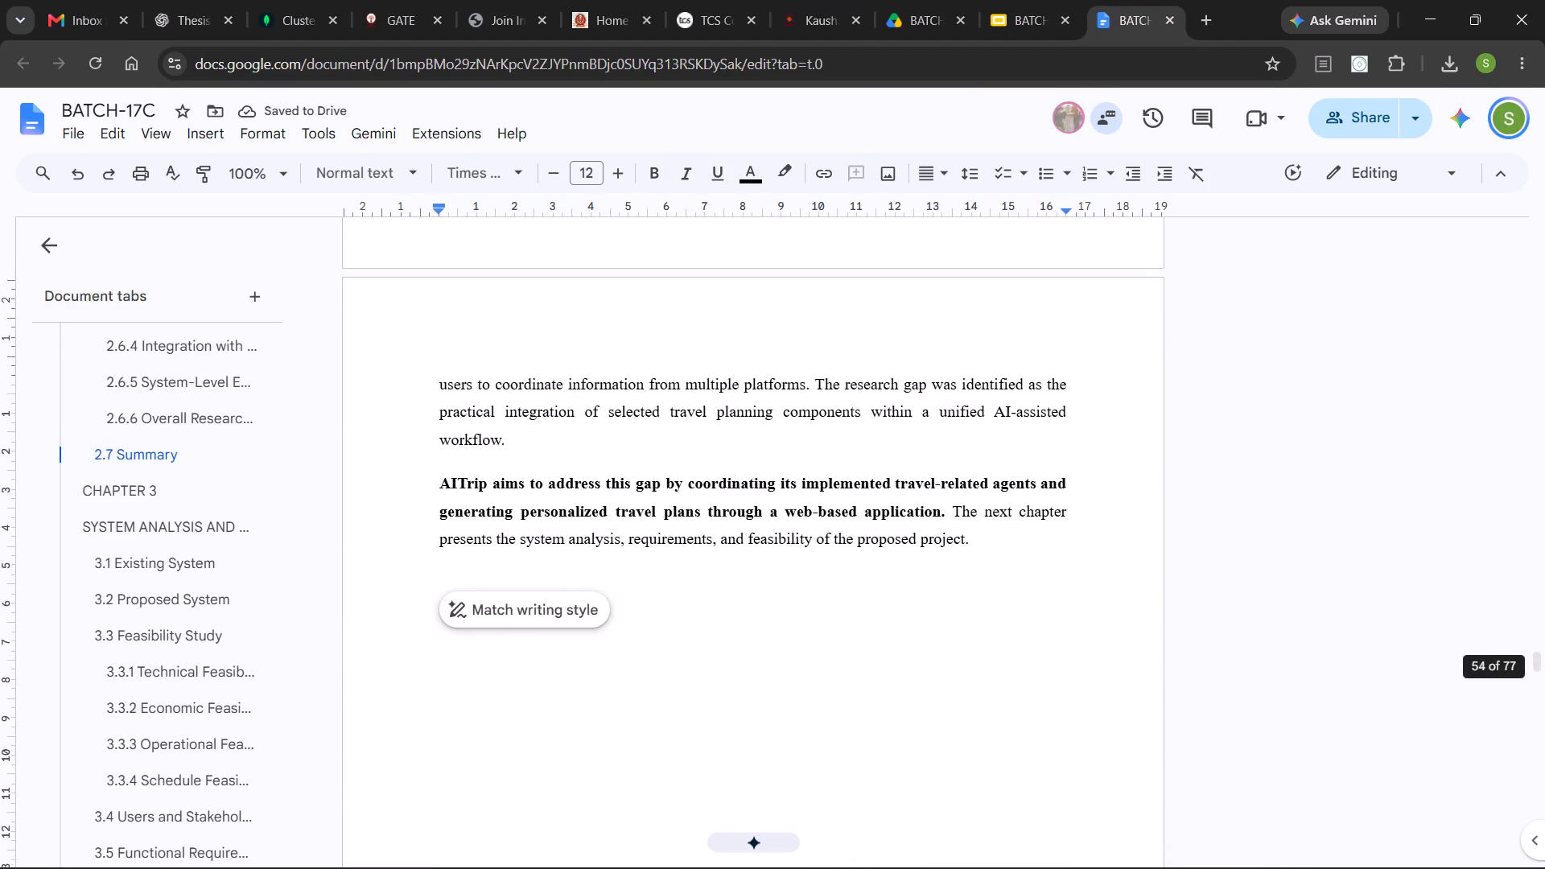
scroll(535, 574, "down", 1)
scroll(503, 723, "down", 4)
scroll(503, 723, "up", 5)
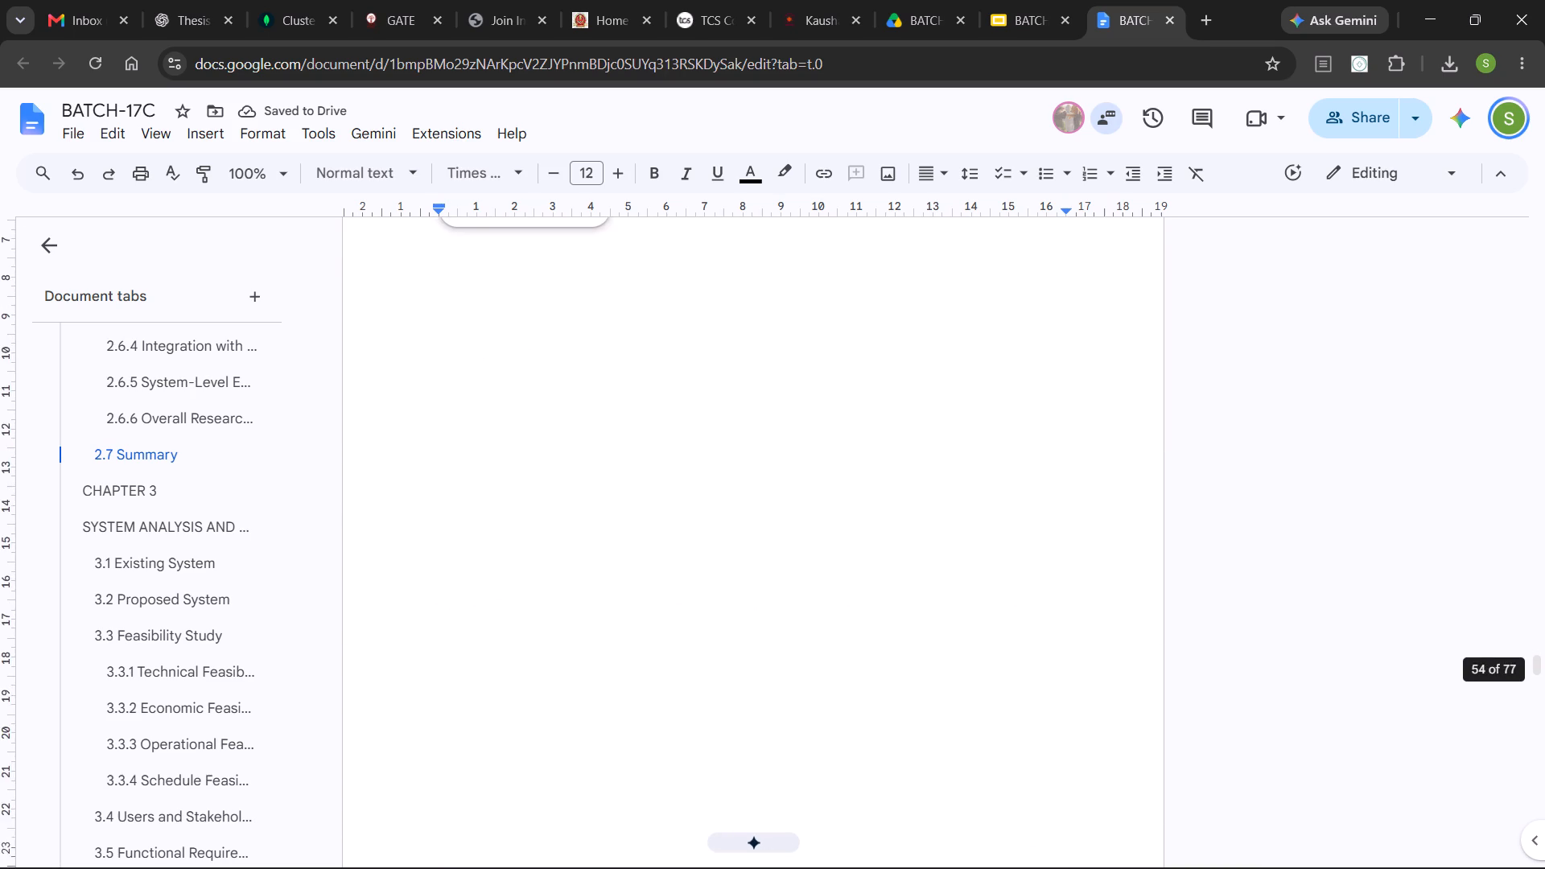
scroll(553, 666, "up", 2)
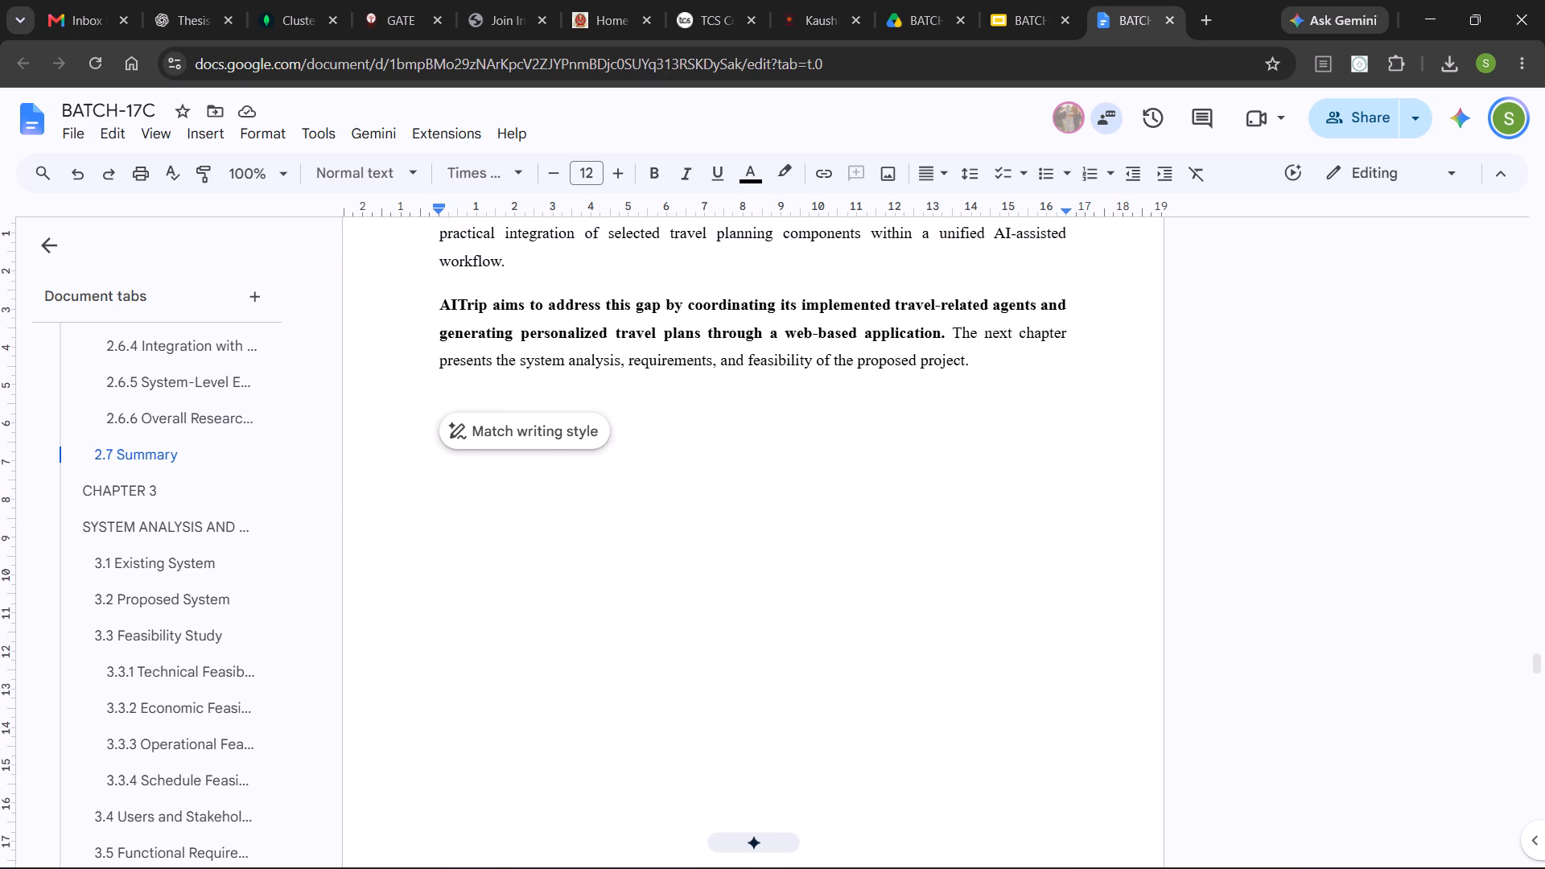
Review the layout and page breaks of sections 2.6 Research Gap and 2.5 Existing Systems and Their Drawbacks.
scroll(714, 671, "up", 5)
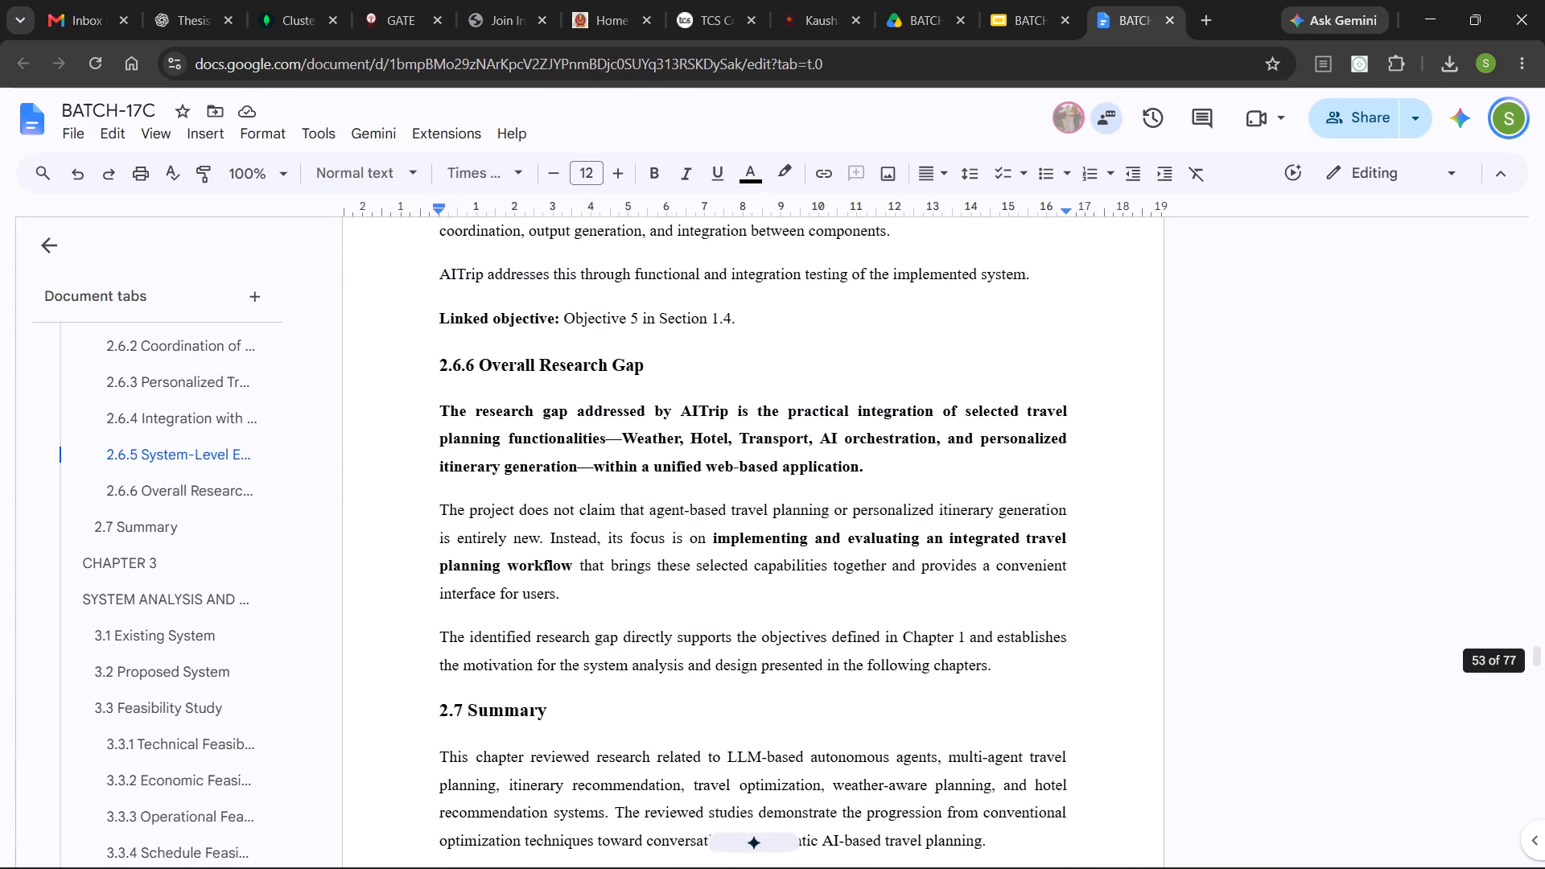
scroll(714, 671, "up", 6)
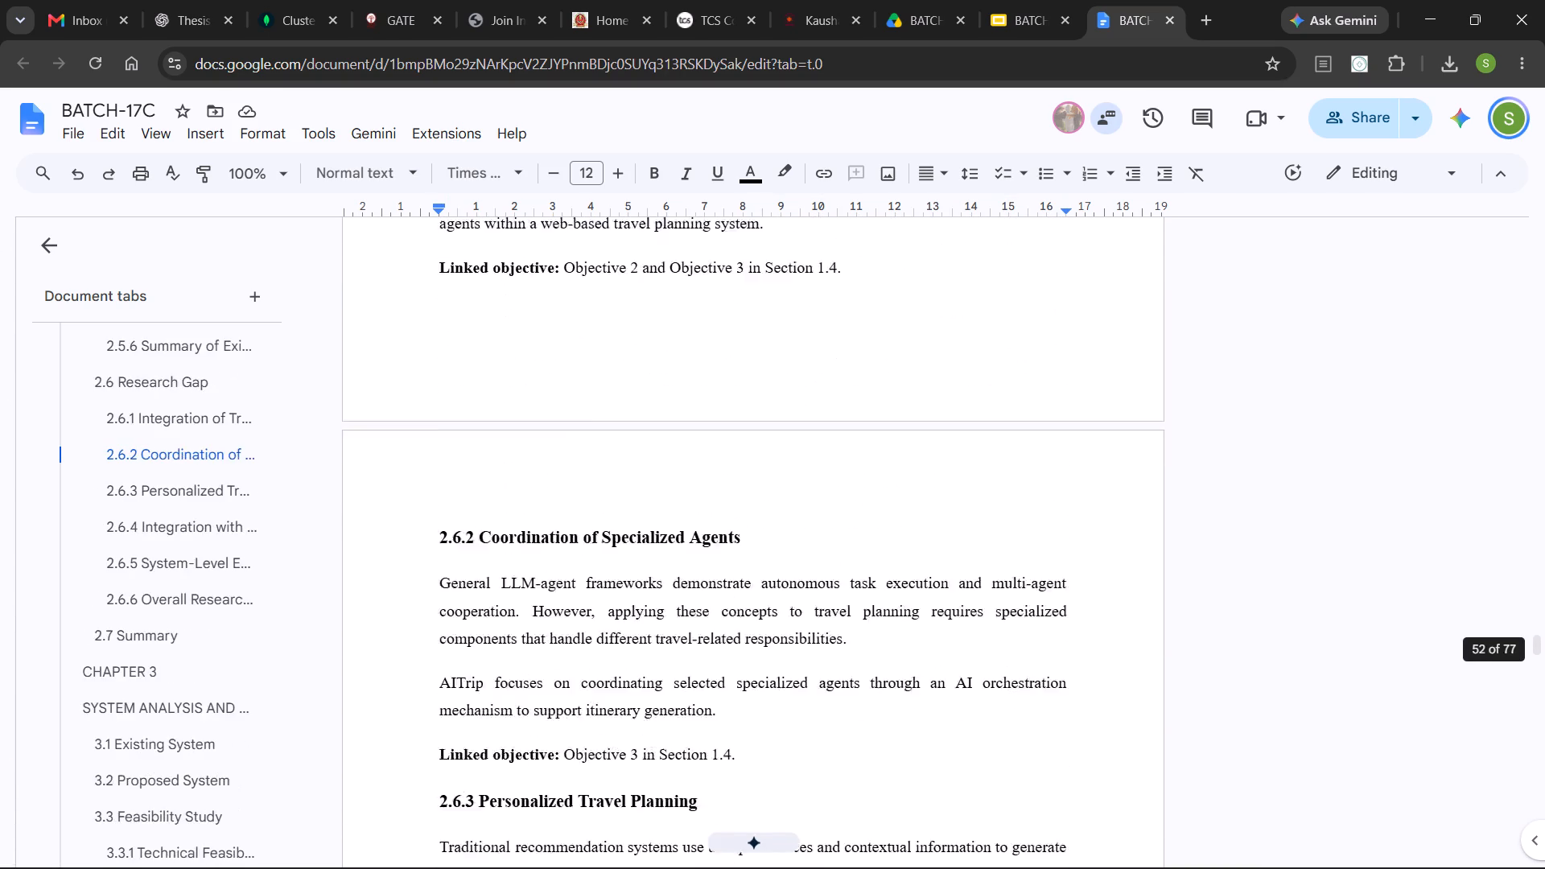
scroll(714, 671, "up", 4)
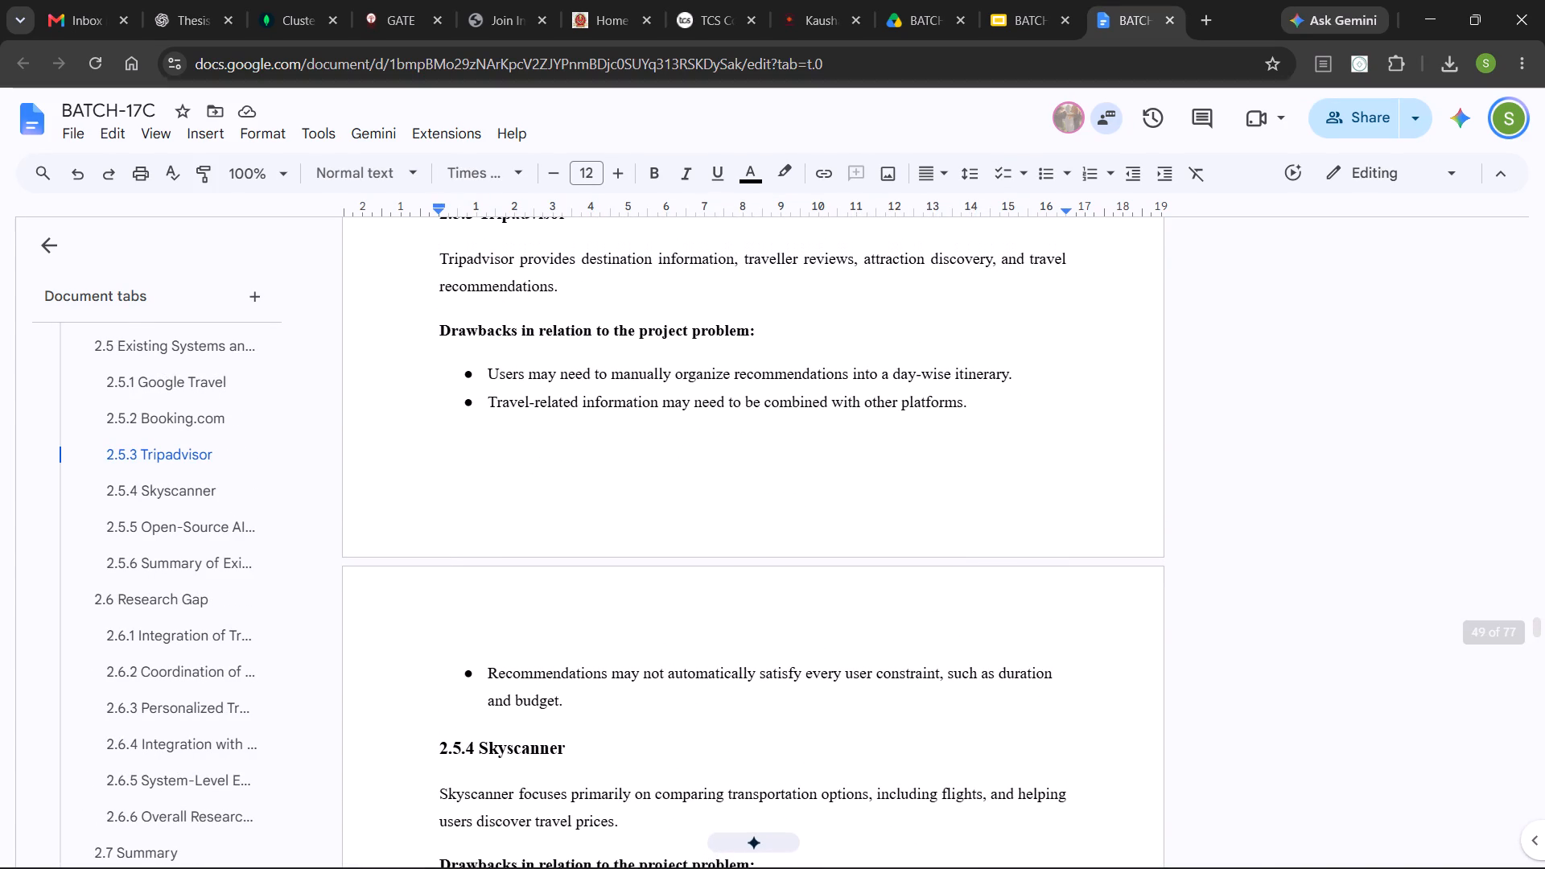
scroll(804, 540, "up", 3)
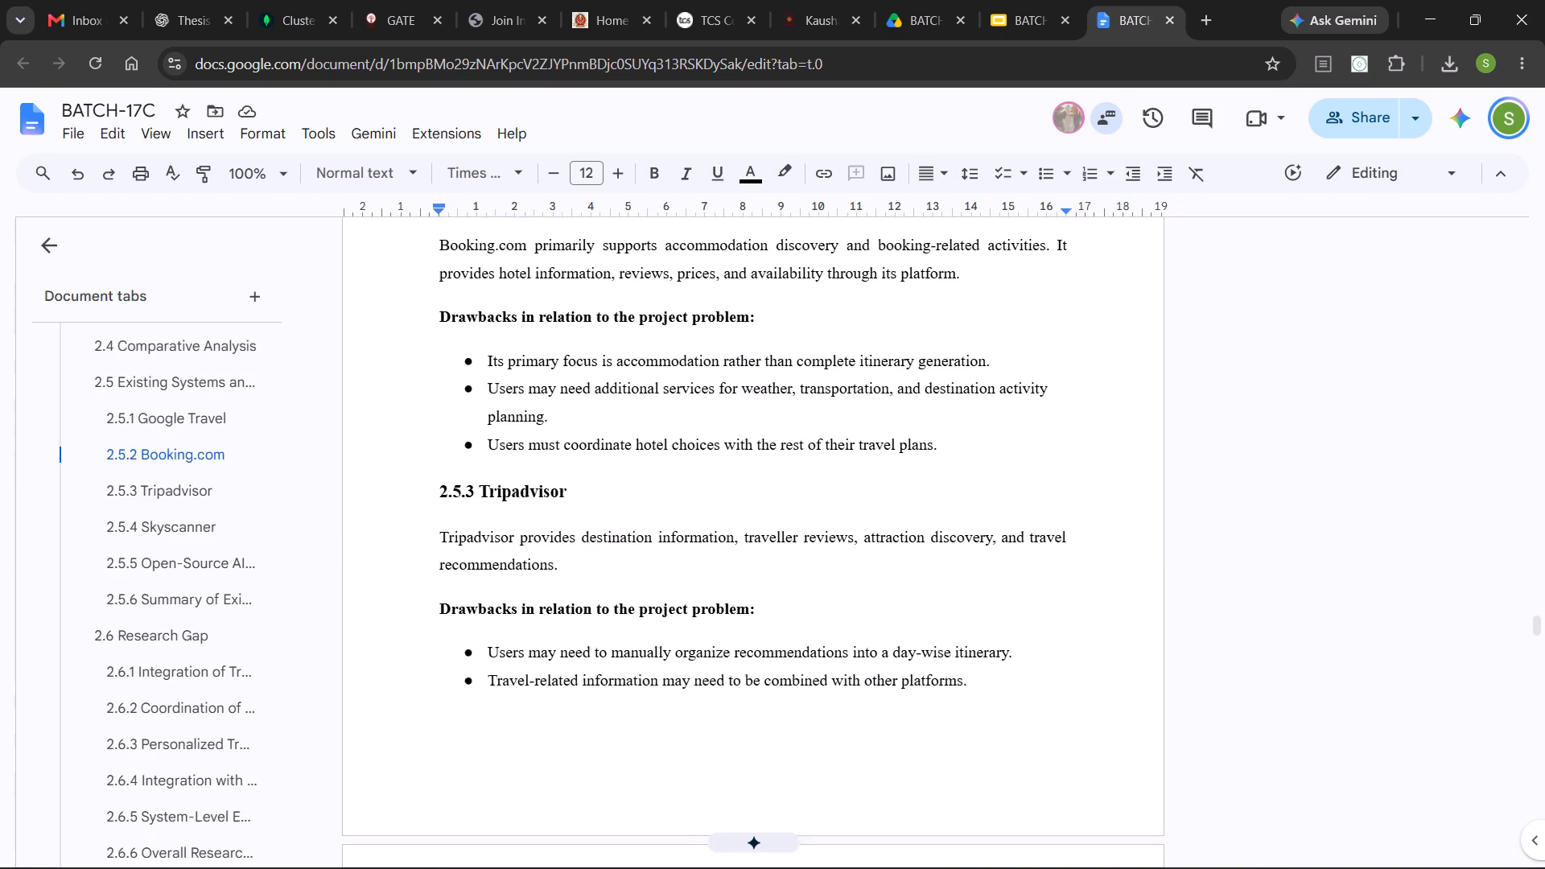
scroll(797, 568, "up", 3)
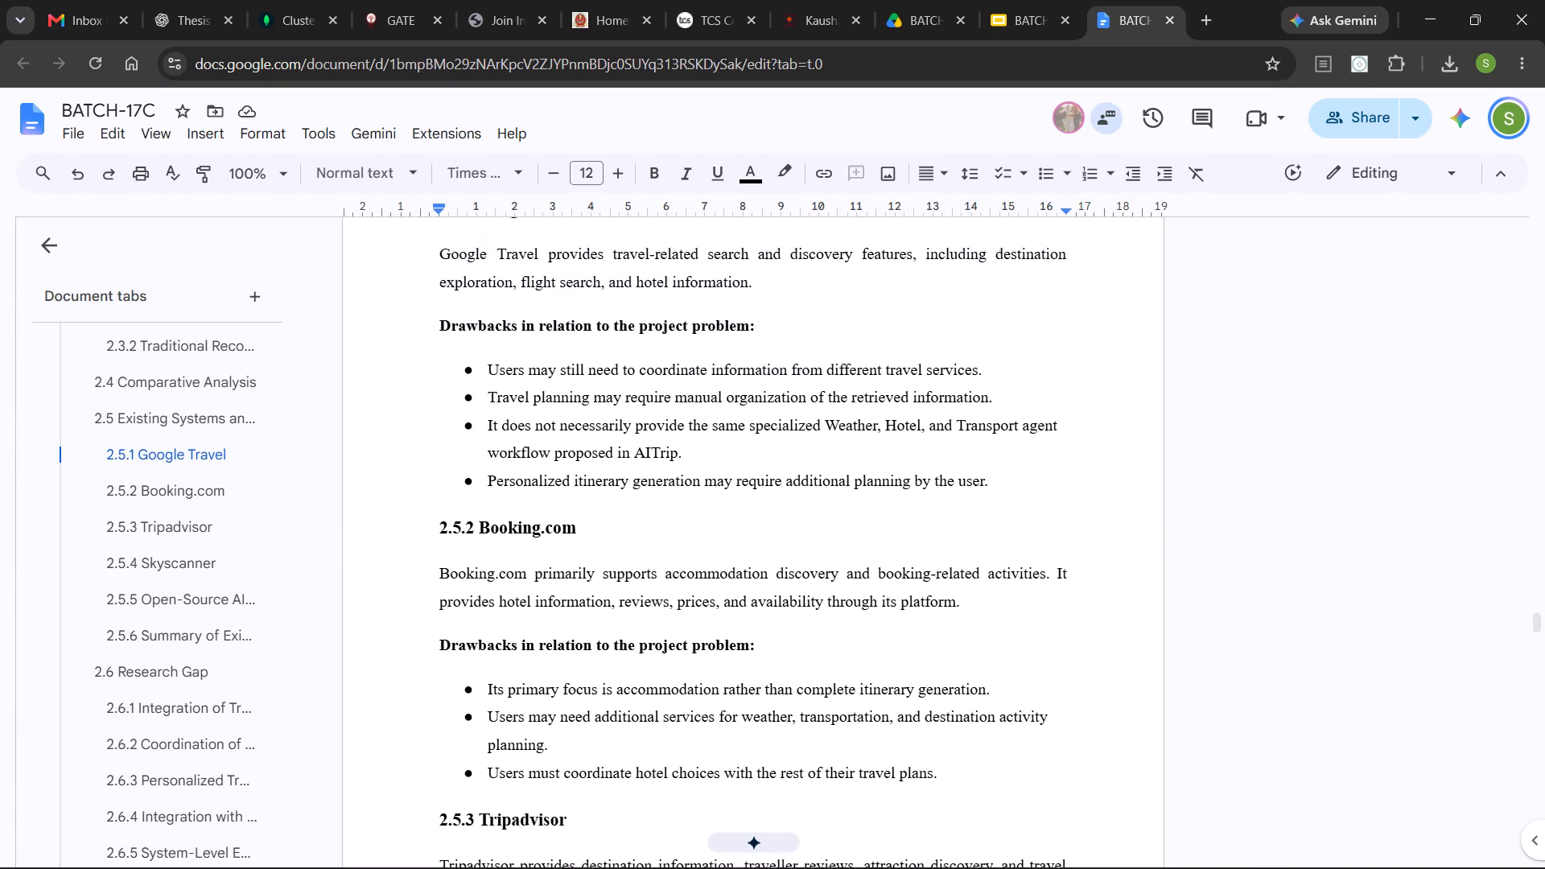
scroll(658, 493, "up", 5)
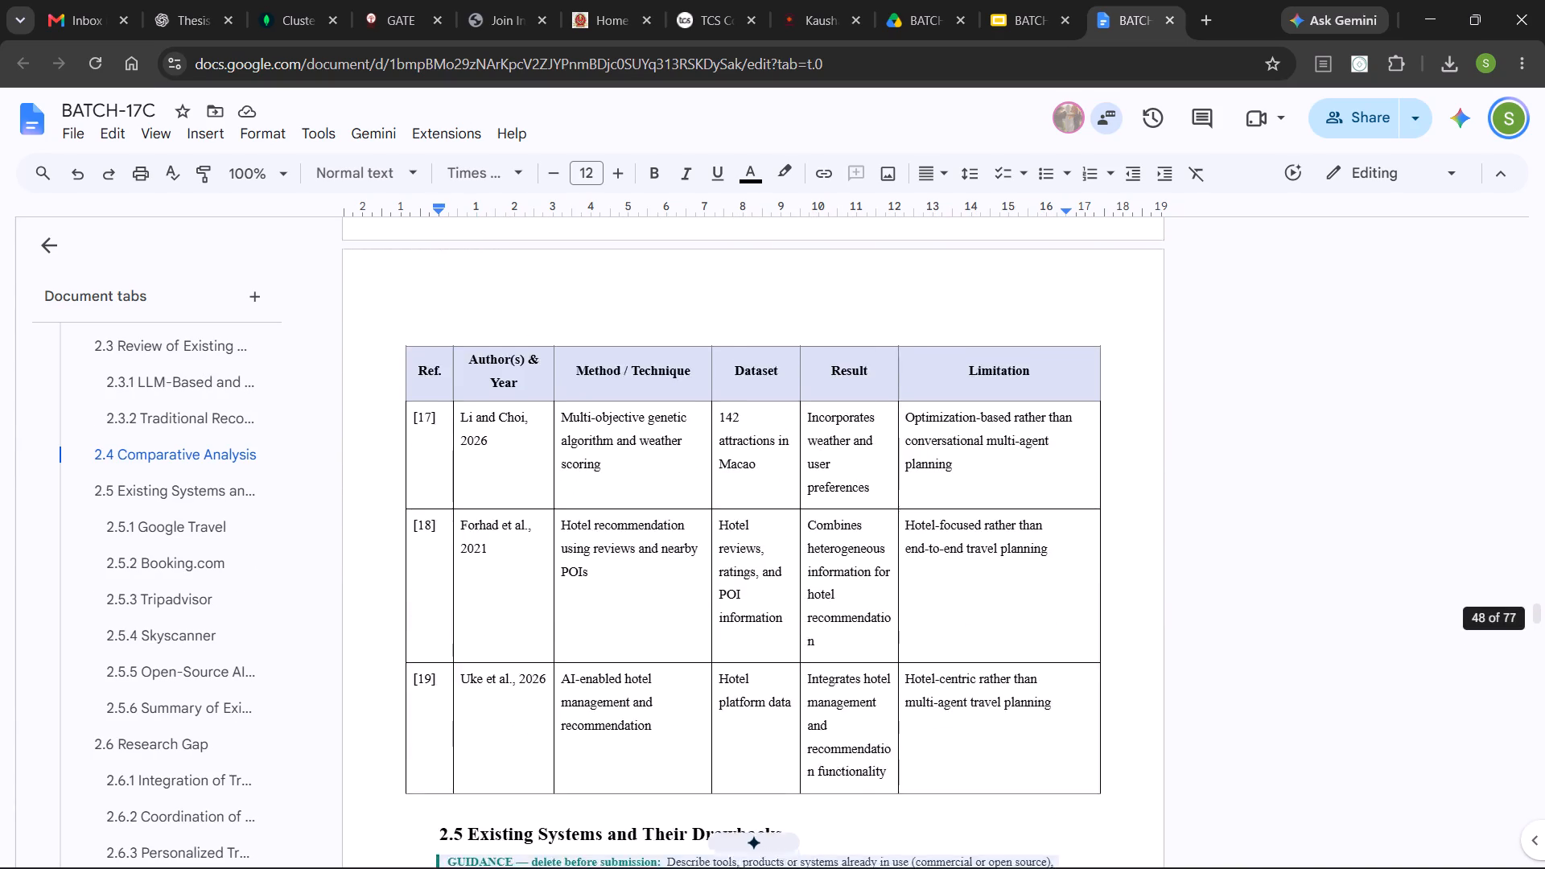
scroll(658, 493, "down", 3)
scroll(578, 659, "down", 2)
scroll(578, 659, "right", 1)
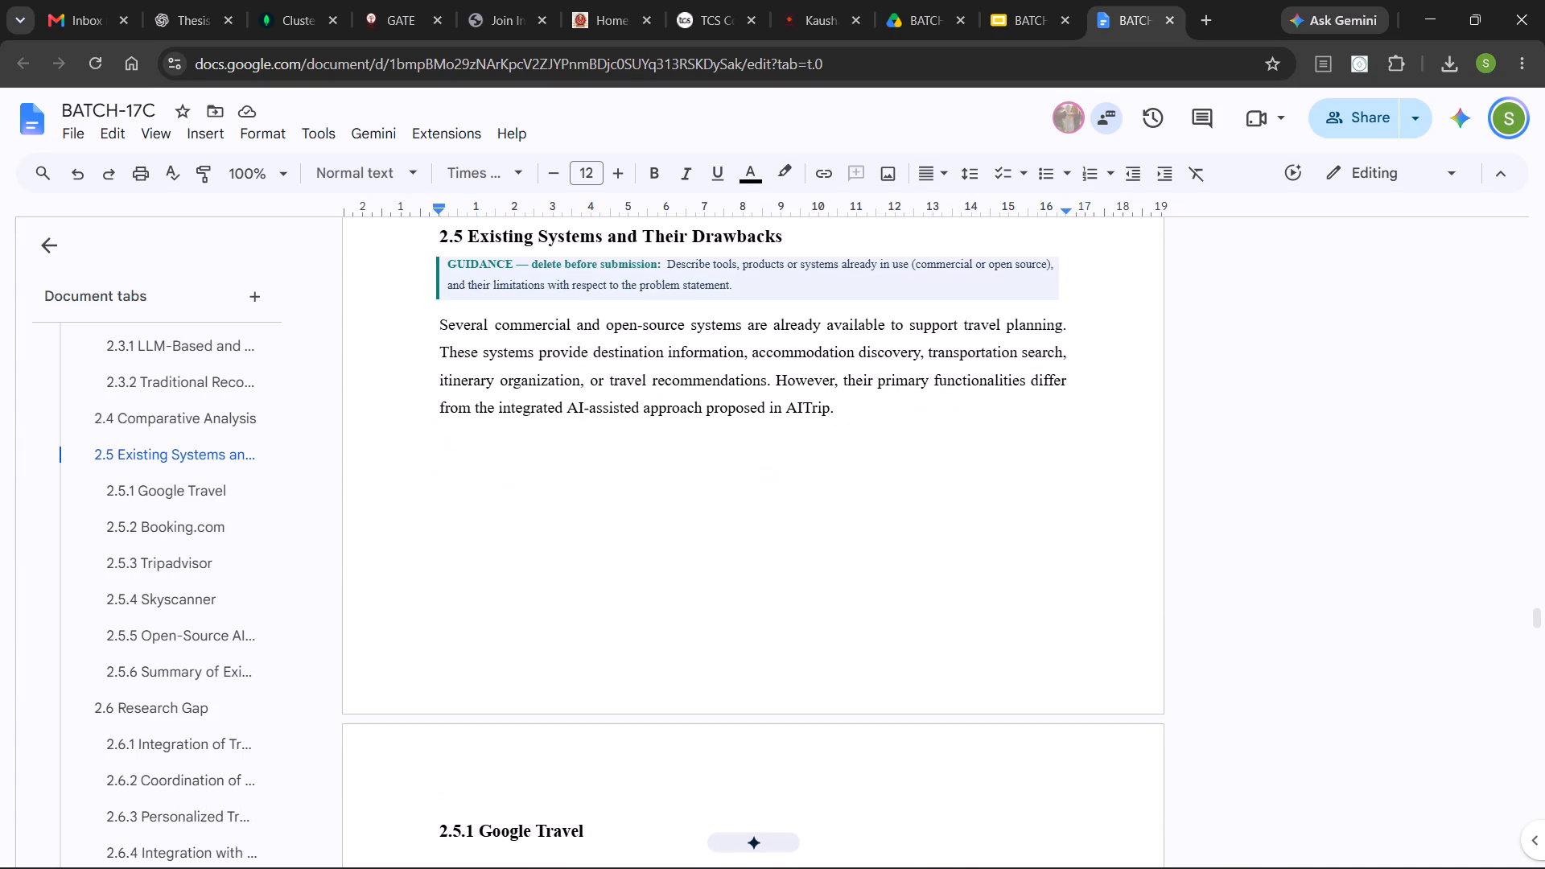
scroll(578, 659, "down", 1)
scroll(443, 587, "up", 3)
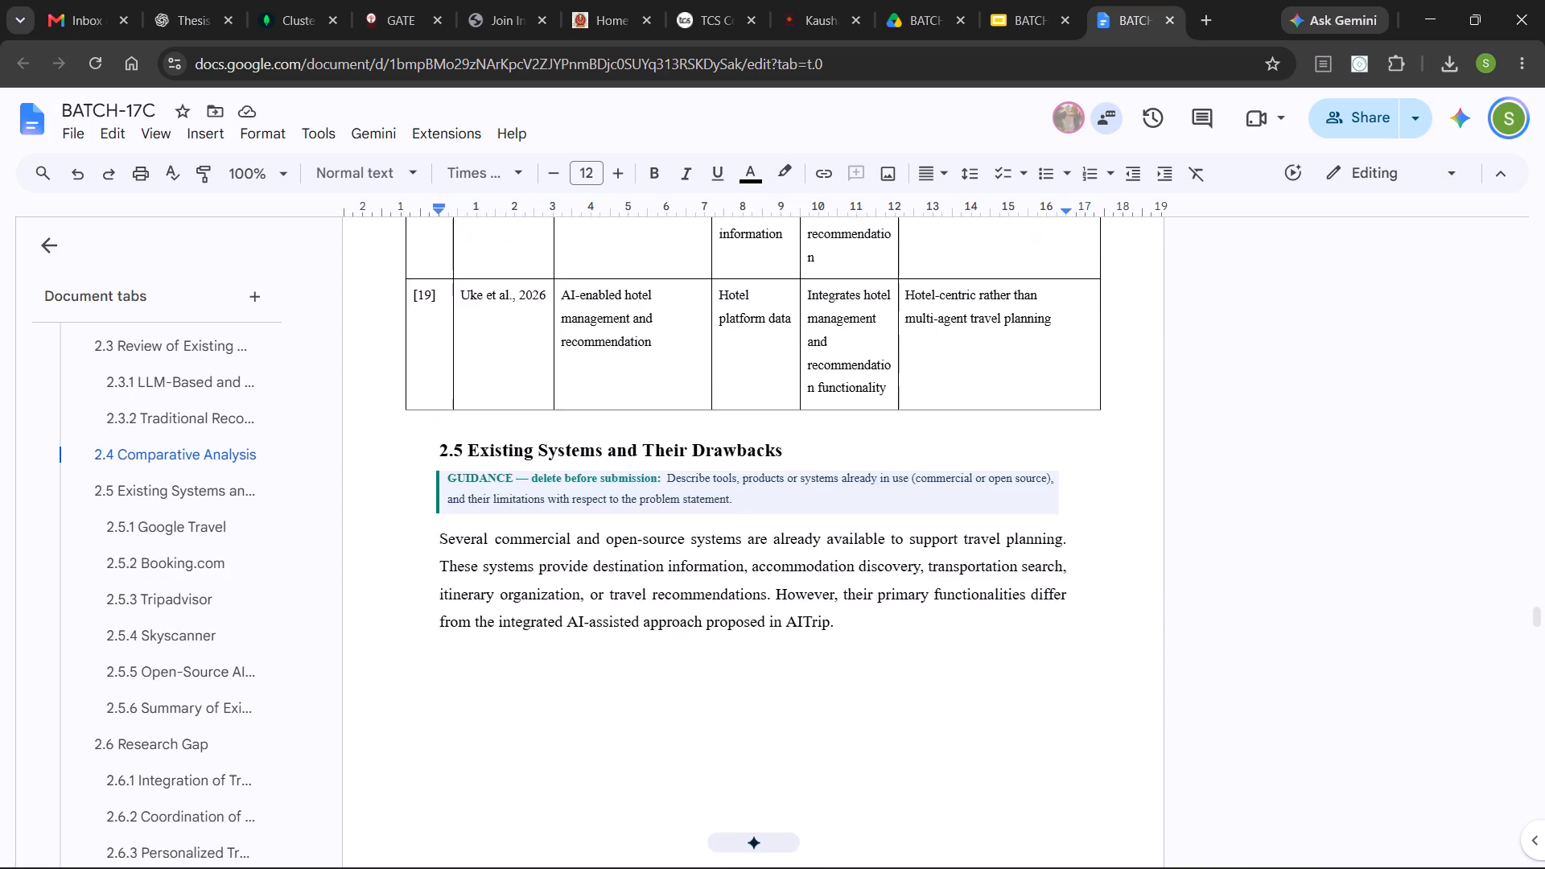
scroll(445, 546, "down", 1)
scroll(611, 627, "up", 2)
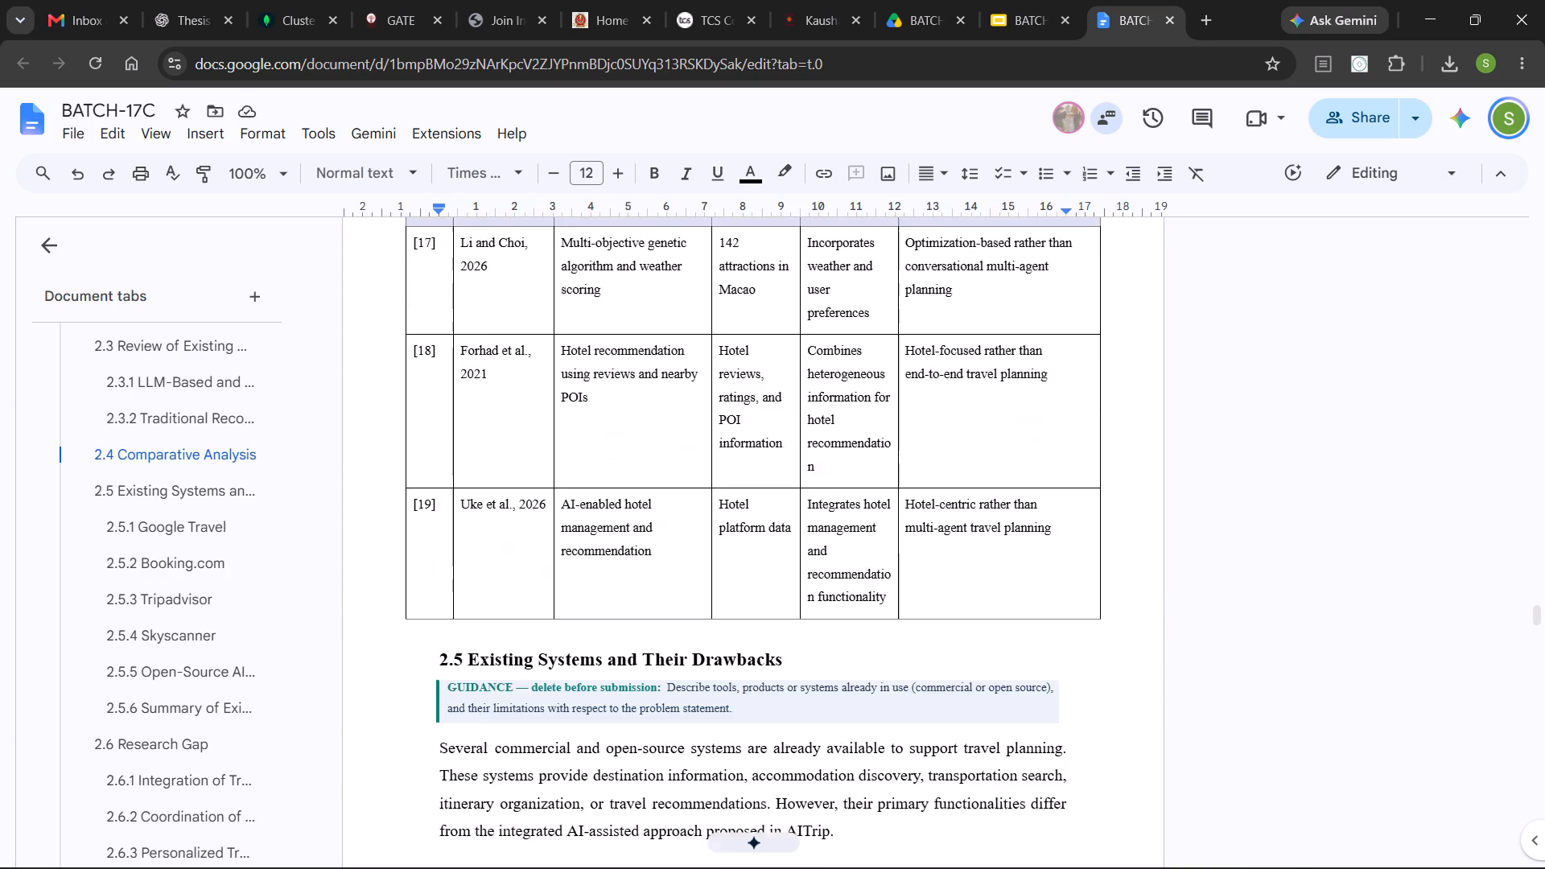
Examine how Table 2.1: Comparative Analysis of Existing Work is split across its pages in section 2.4.
scroll(611, 627, "up", 5)
scroll(685, 578, "up", 2)
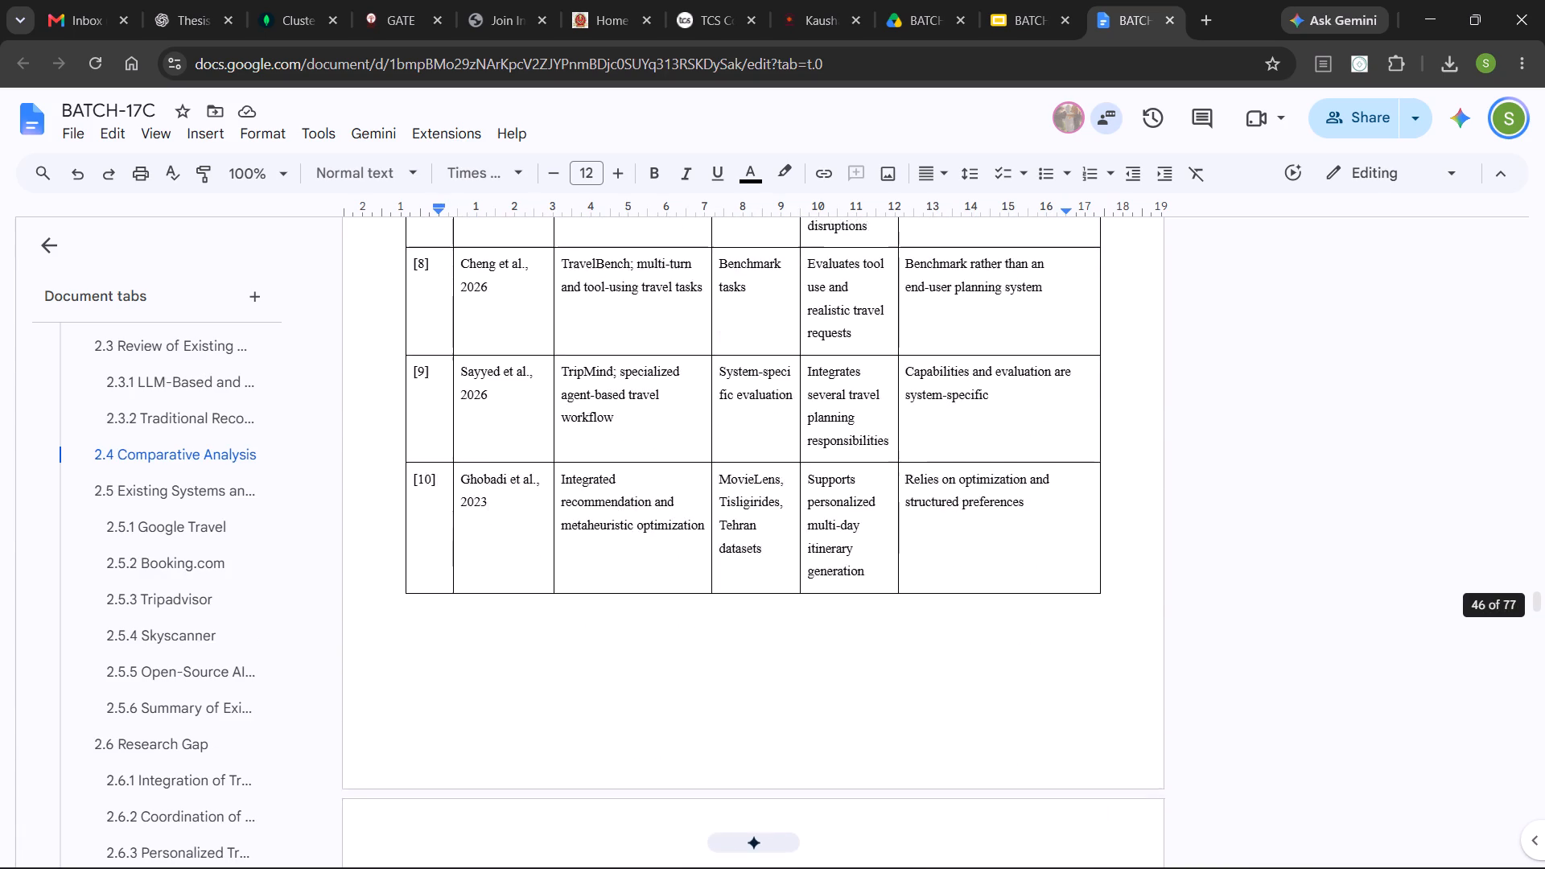
scroll(685, 578, "up", 5)
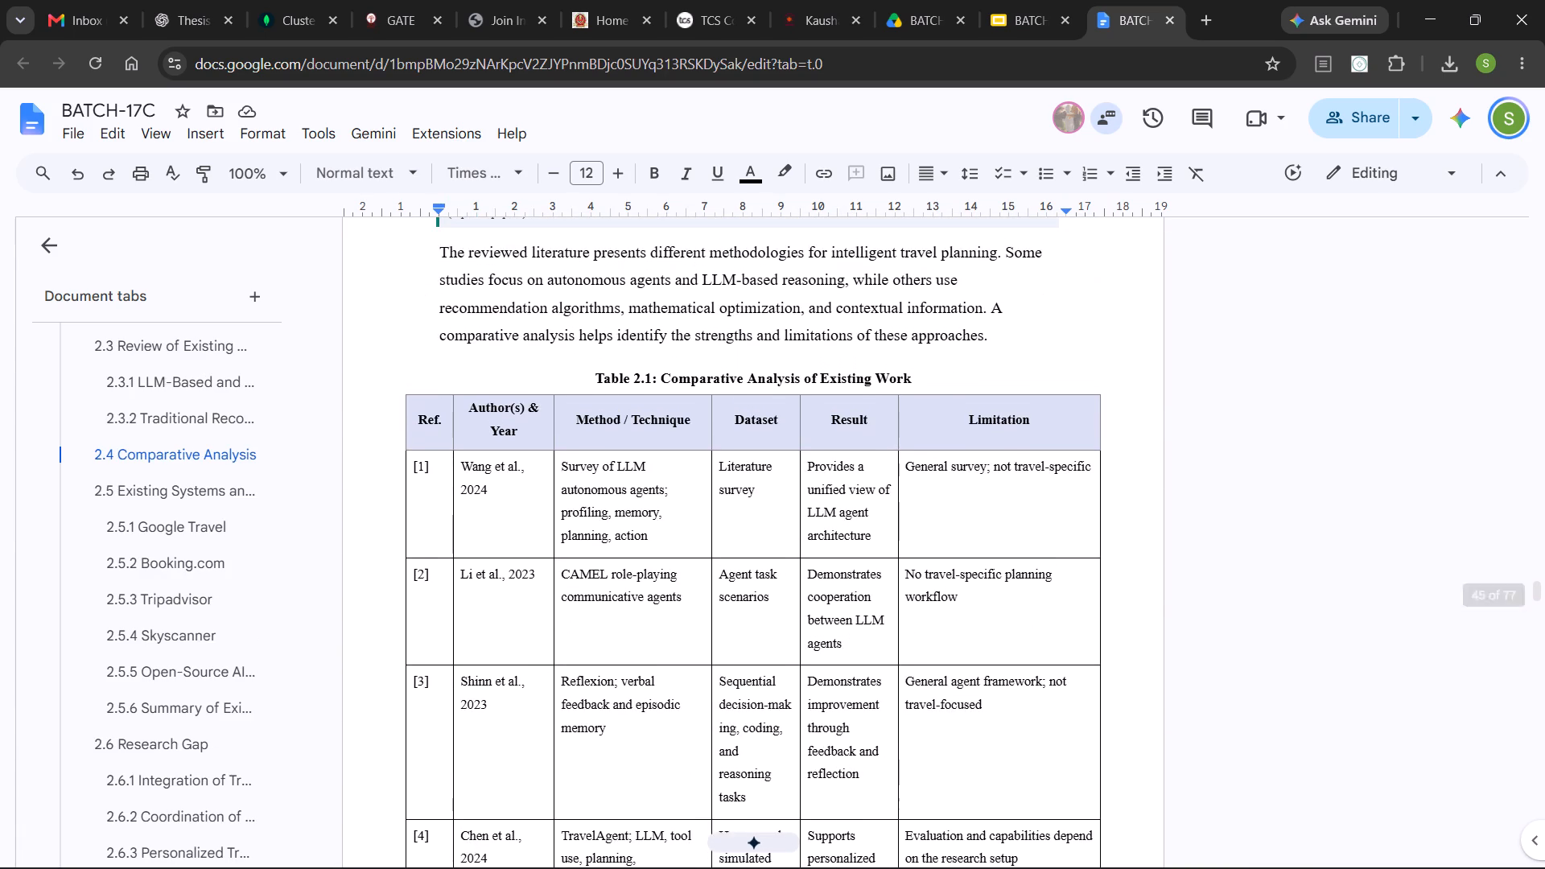
scroll(864, 501, "down", 3)
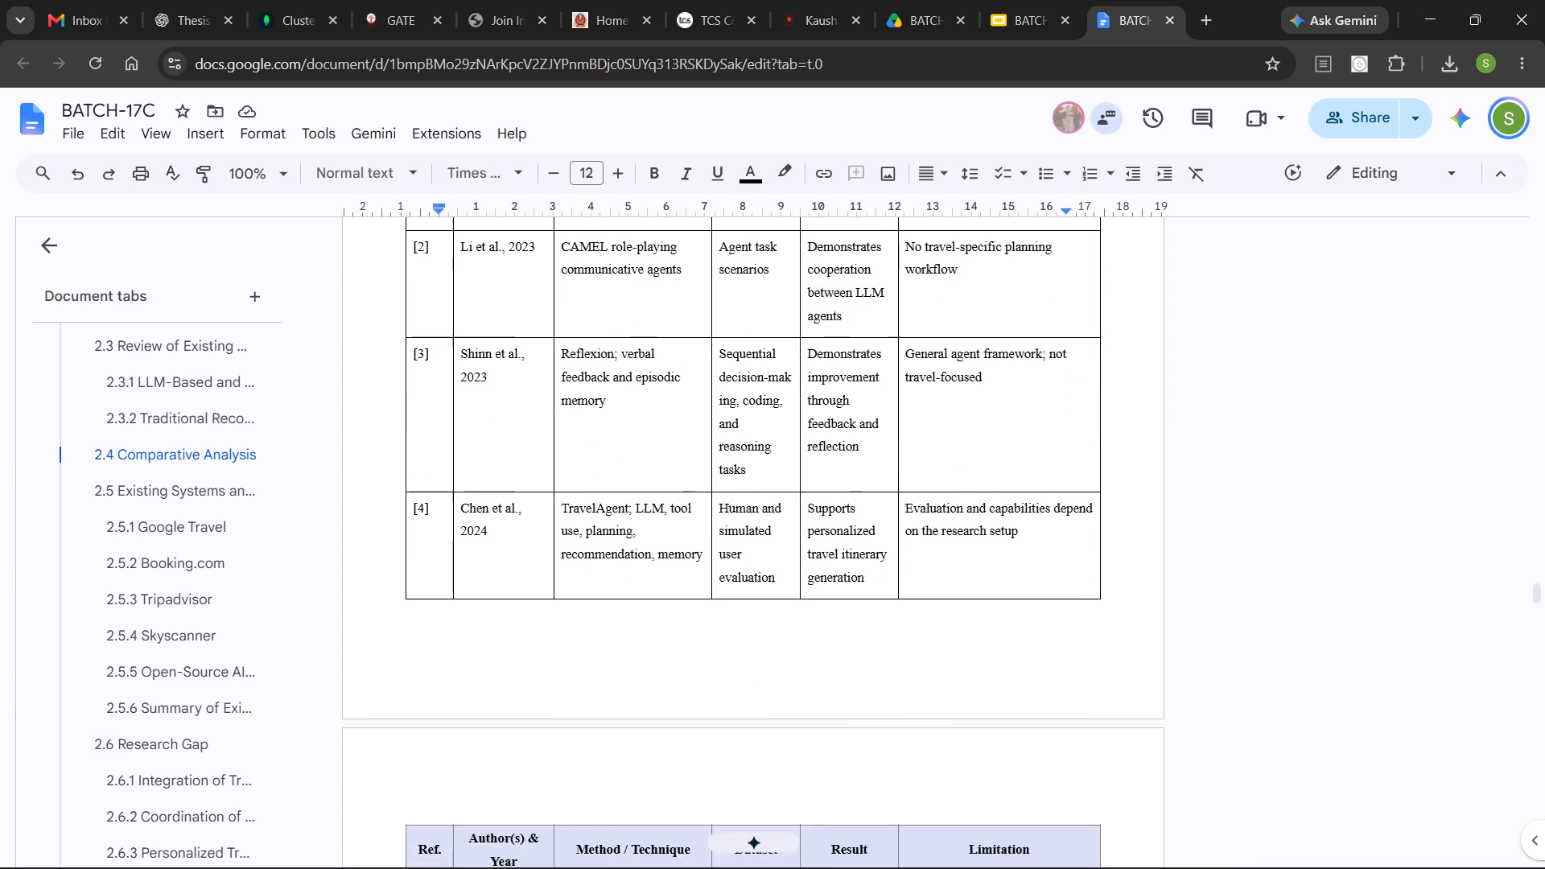
scroll(864, 501, "down", 6)
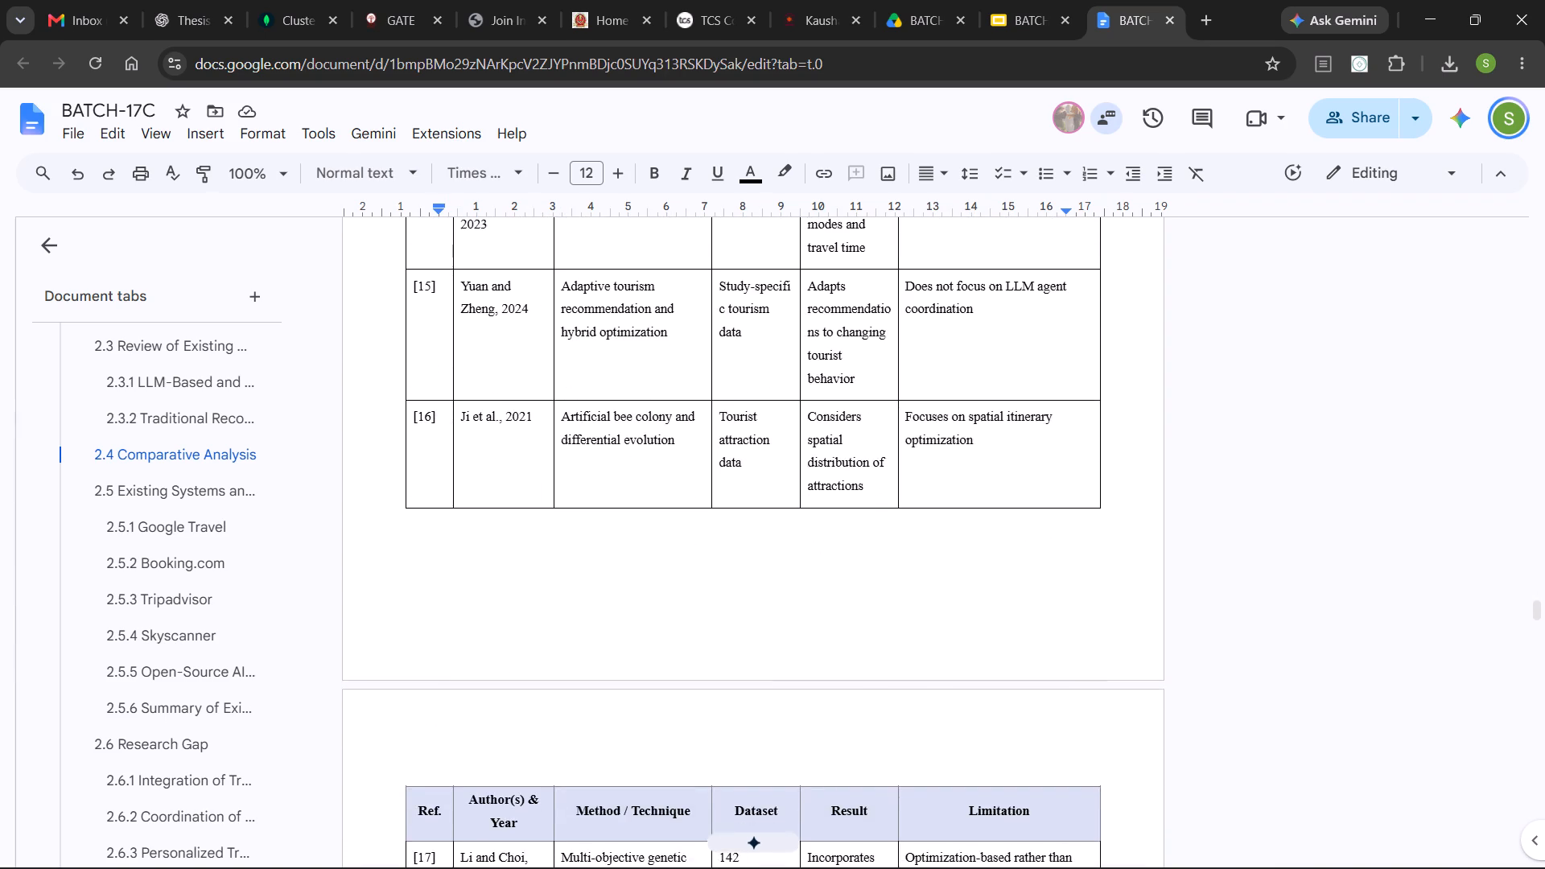
scroll(864, 501, "down", 3)
scroll(864, 501, "up", 6)
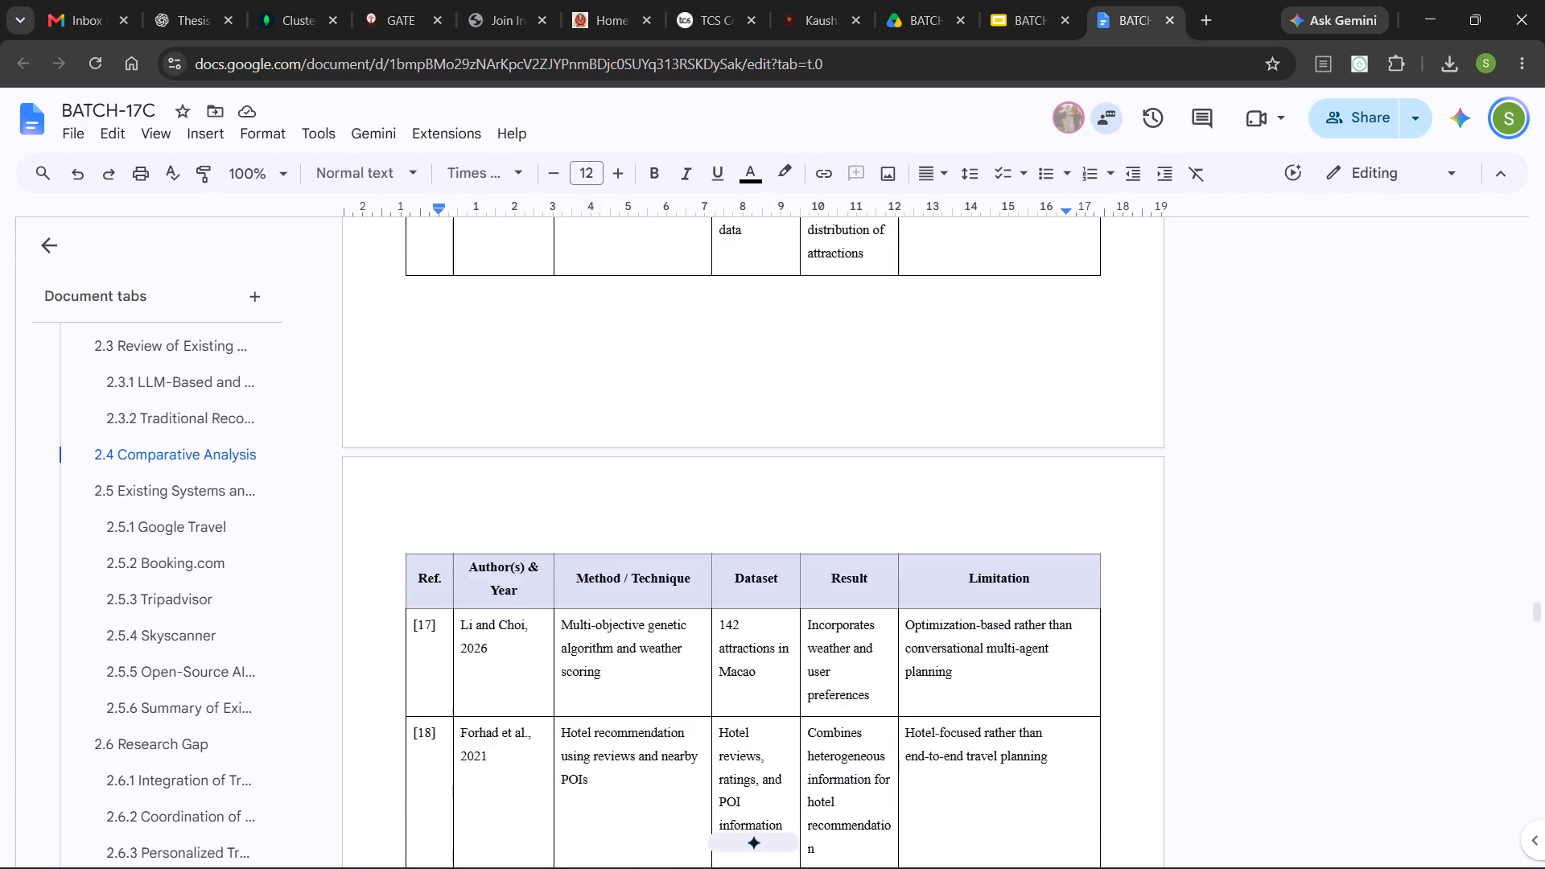
Review the text and page breaks of section 2.3.2 Traditional Recommendation and Itinerary Optimization and the end of section 2.3.1.
scroll(864, 501, "up", 12)
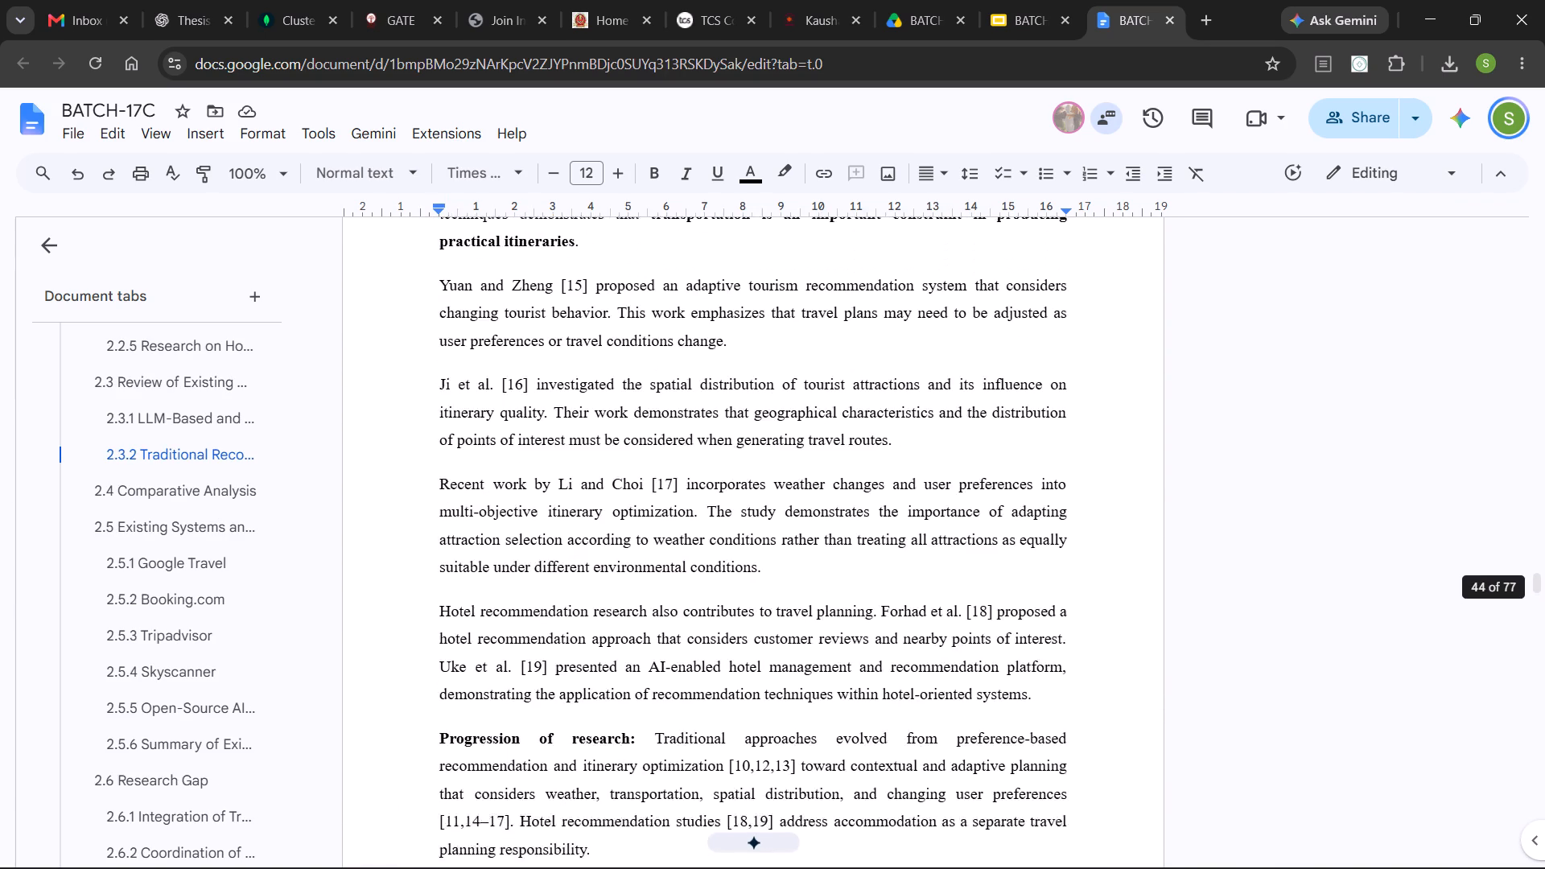
scroll(864, 501, "up", 4)
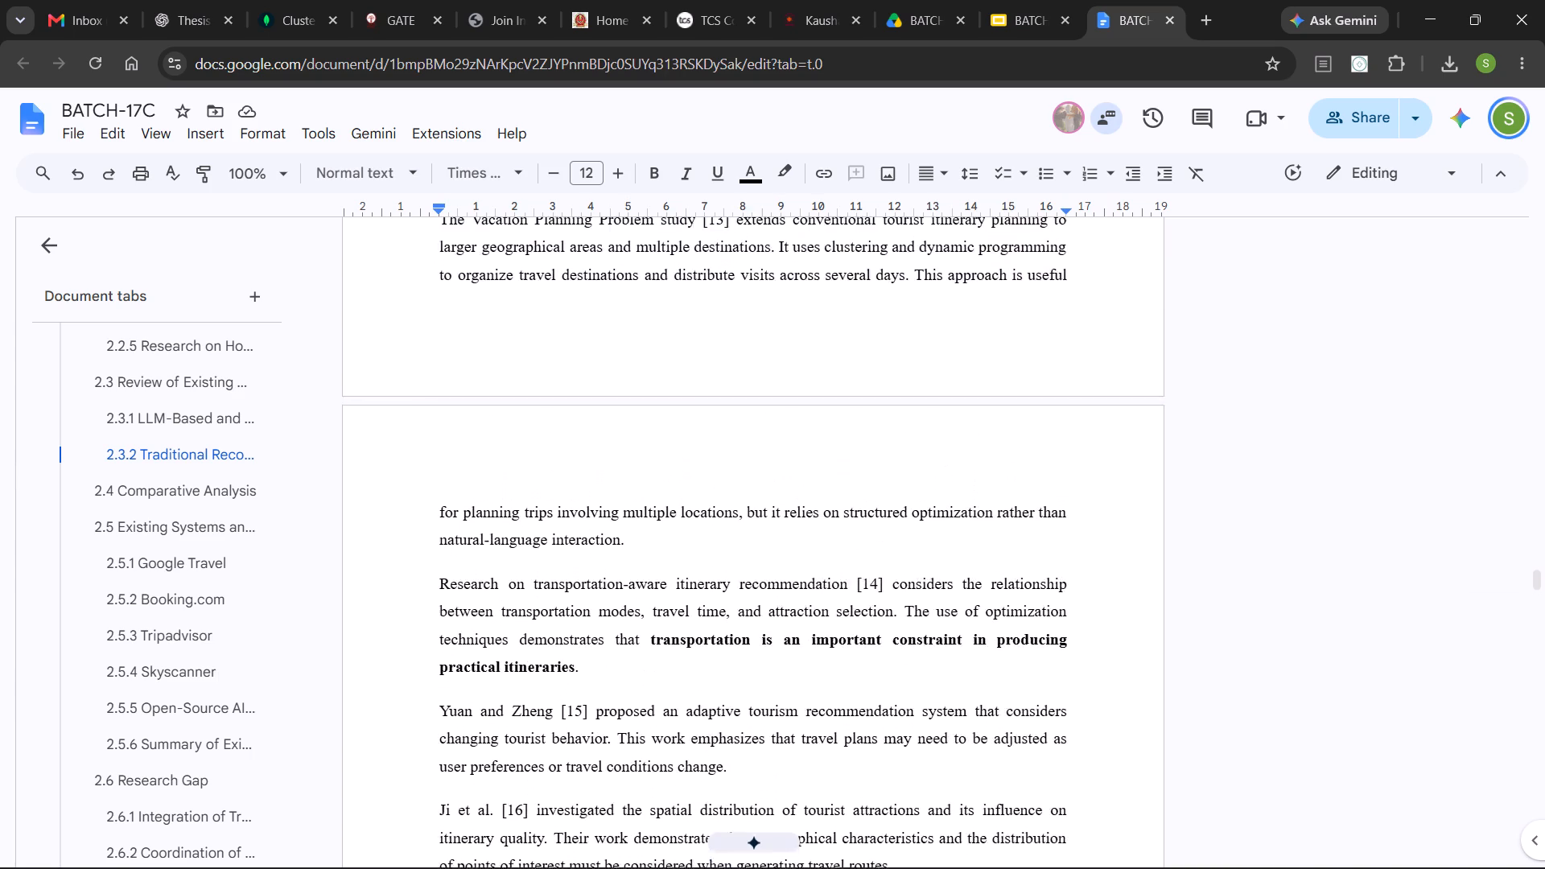
scroll(864, 501, "up", 3)
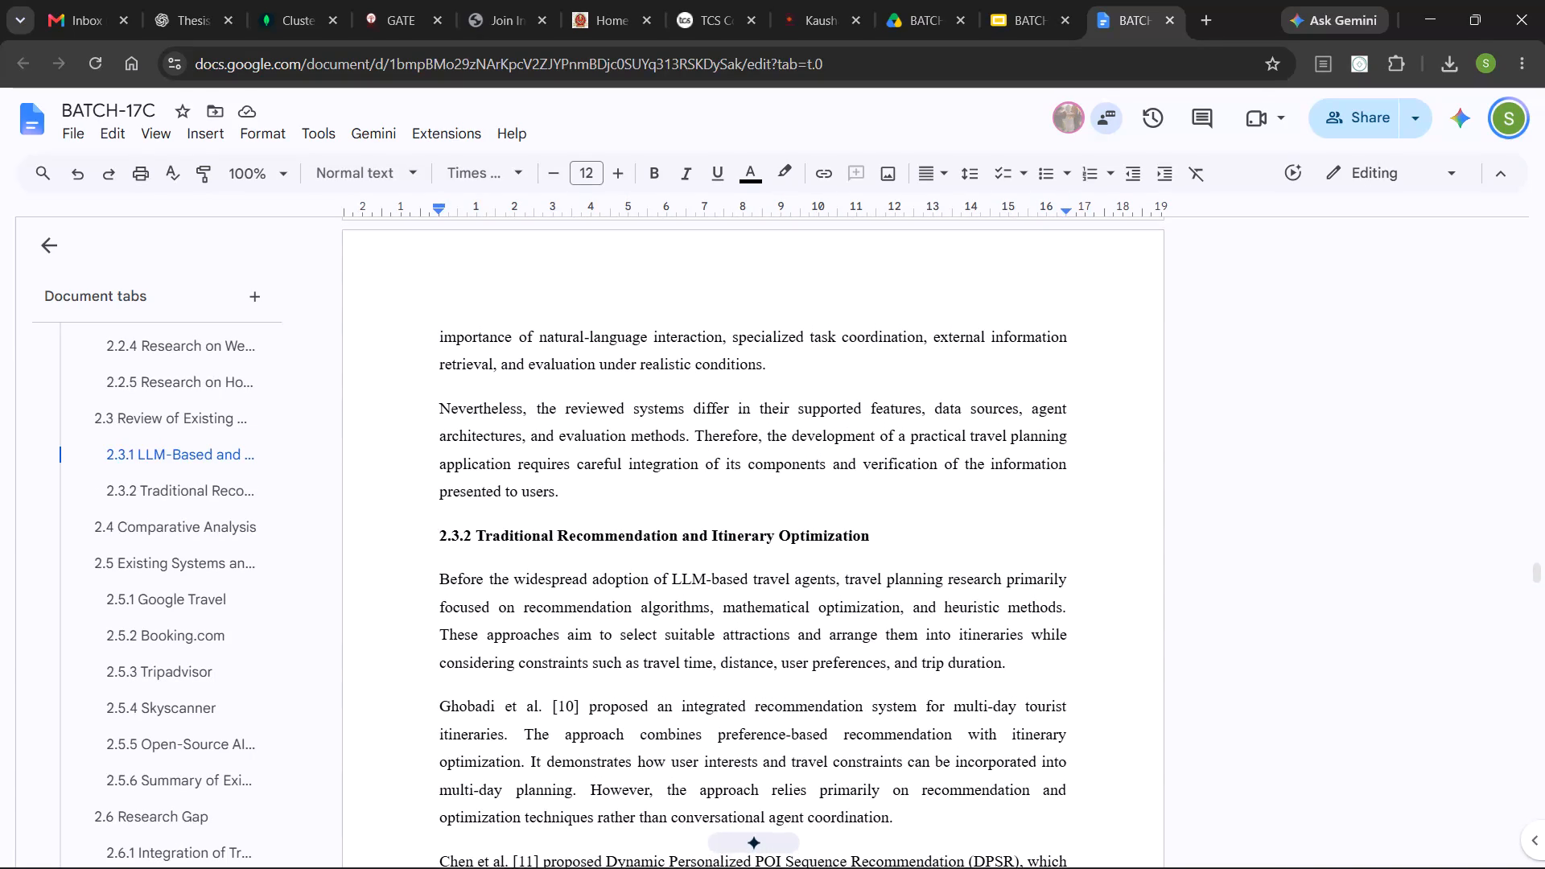
scroll(864, 501, "up", 2)
scroll(864, 501, "down", 1)
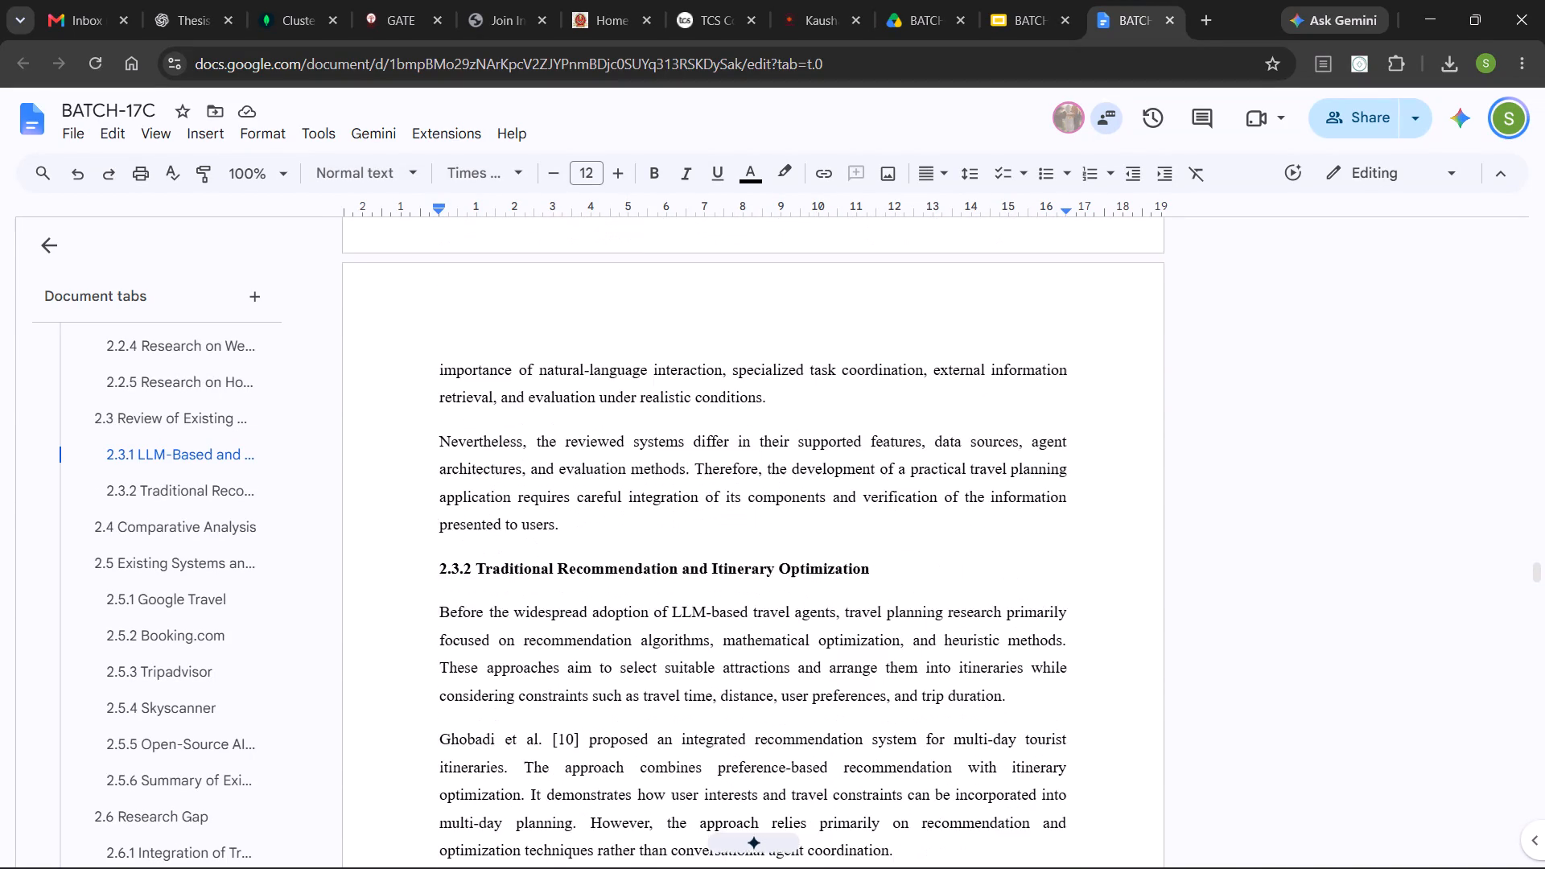
Review the text and page breaks of section 2.3.1 LLM-Based and Agentic Travel Planning and the opening of section 2.3.
scroll(864, 501, "down", 1)
scroll(864, 501, "up", 4)
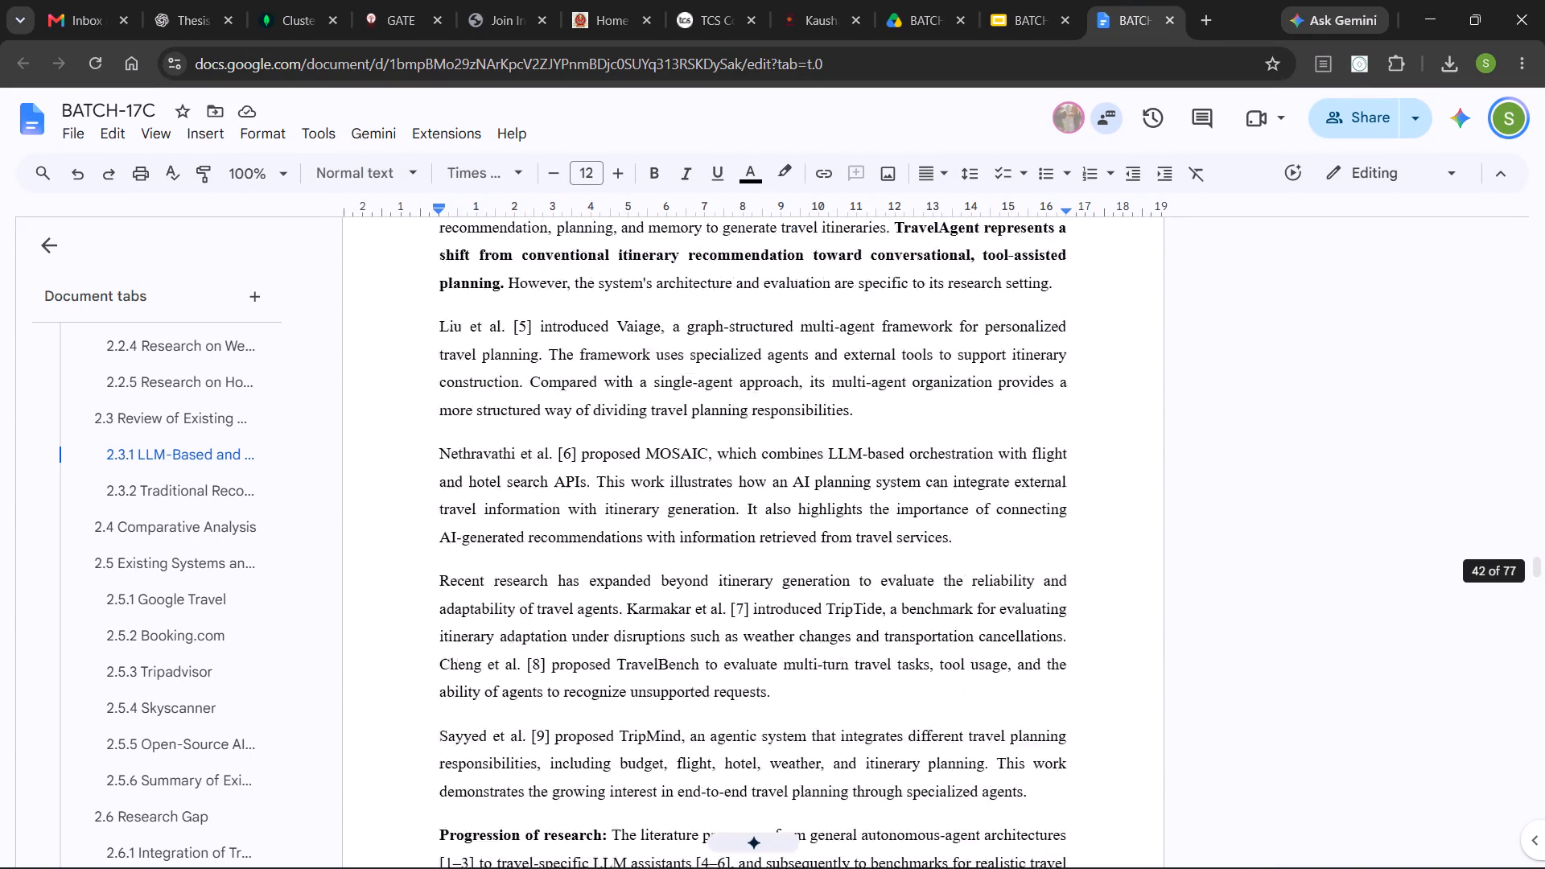
scroll(864, 501, "up", 5)
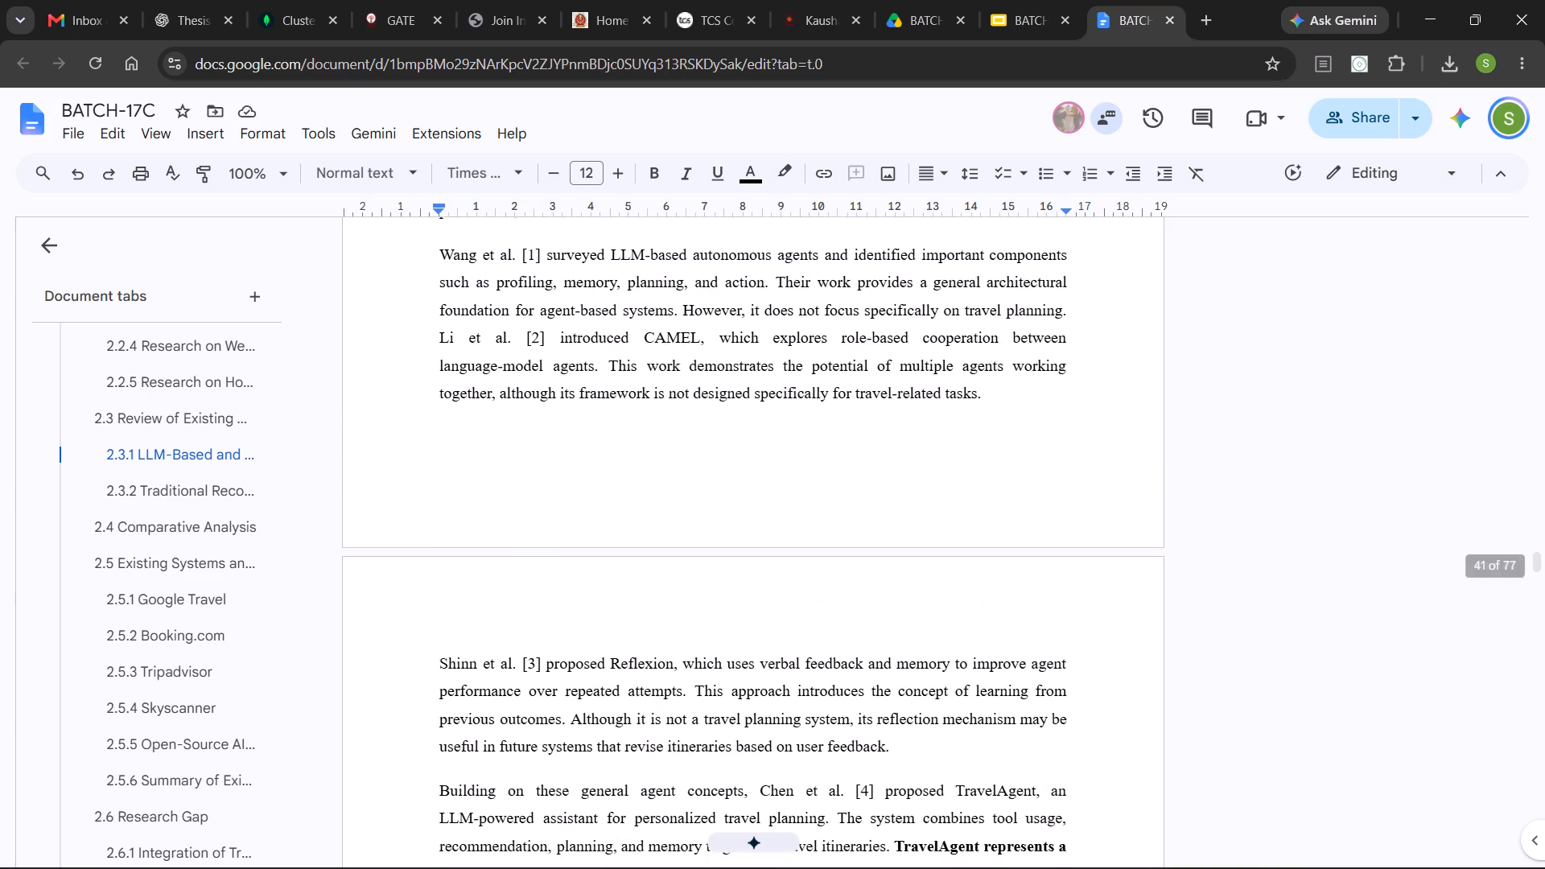
scroll(864, 501, "up", 1)
scroll(187, 542, "down", 4)
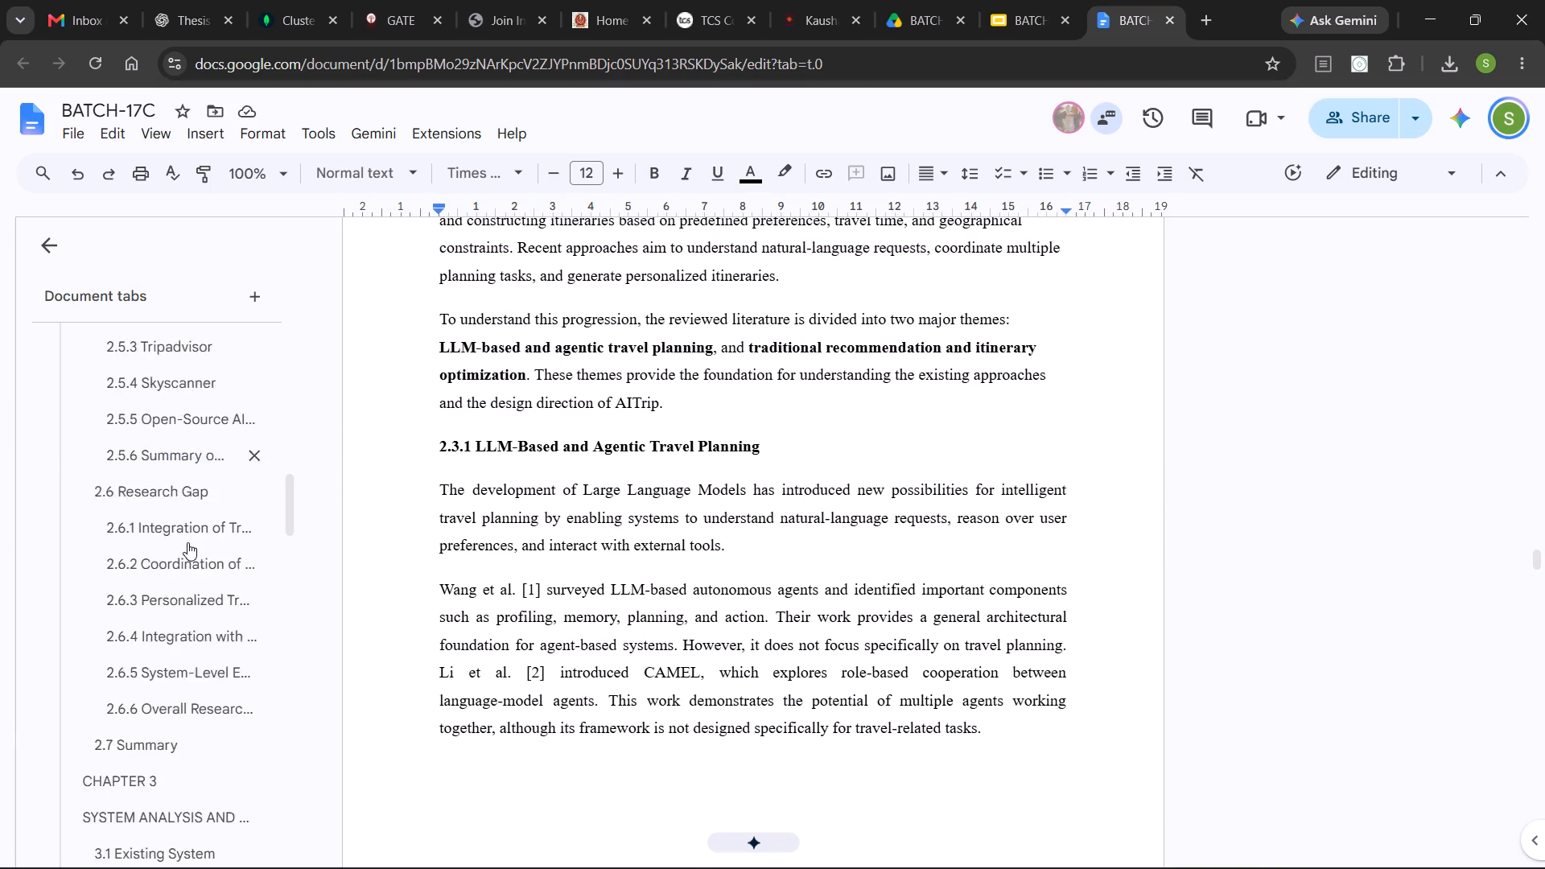
scroll(187, 529, "down", 1)
scroll(521, 585, "up", 2)
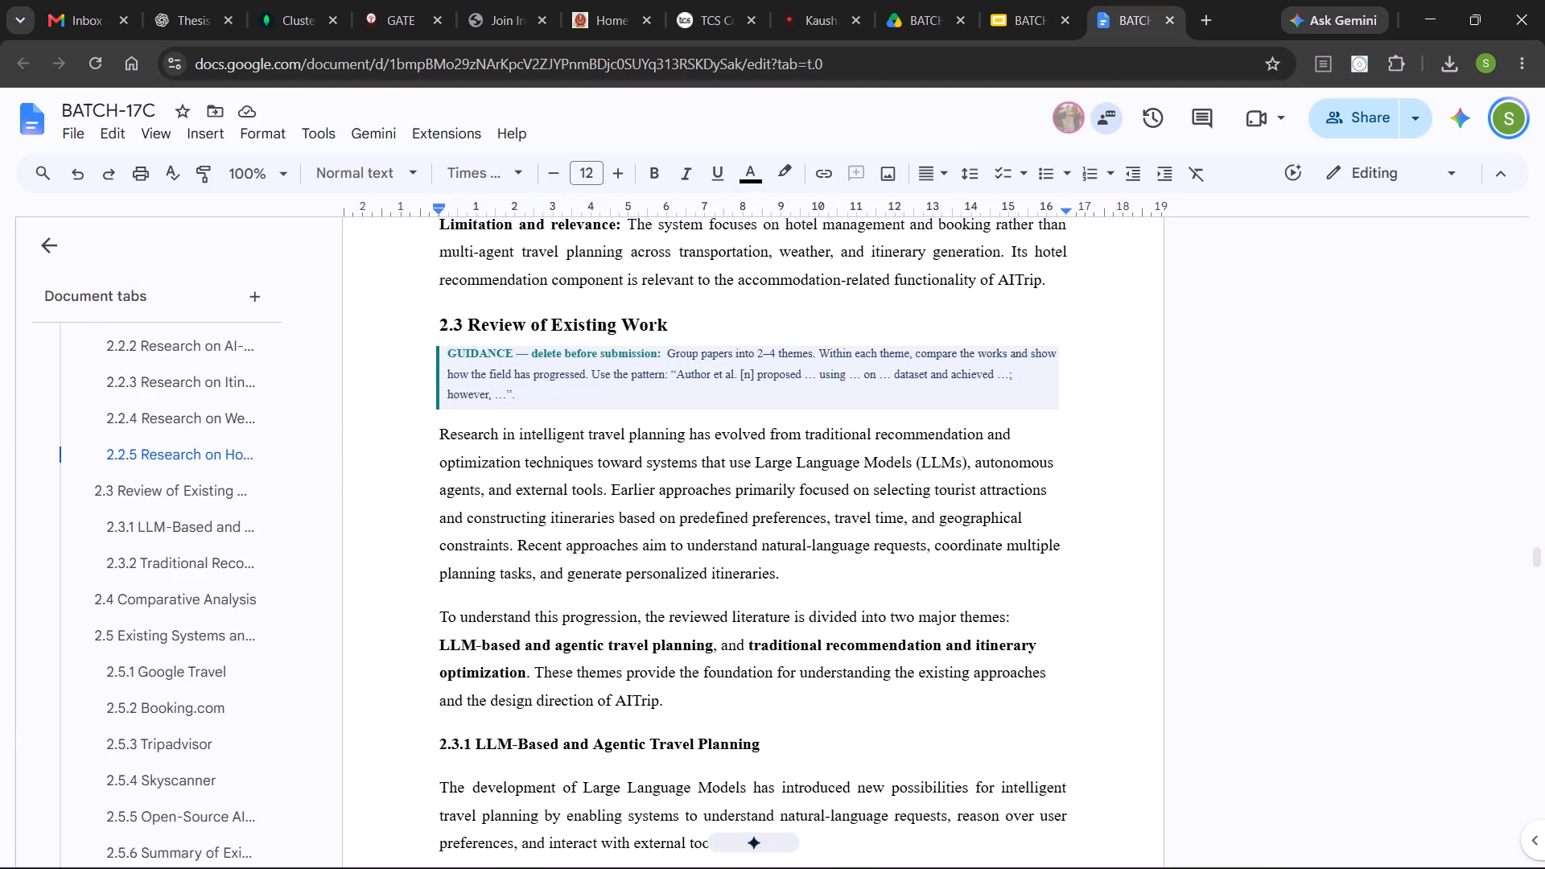
Review the hotel recommendation papers in section 2.2.5 and the weather-aware itinerary planning papers in section 2.2.4.
scroll(521, 585, "up", 5)
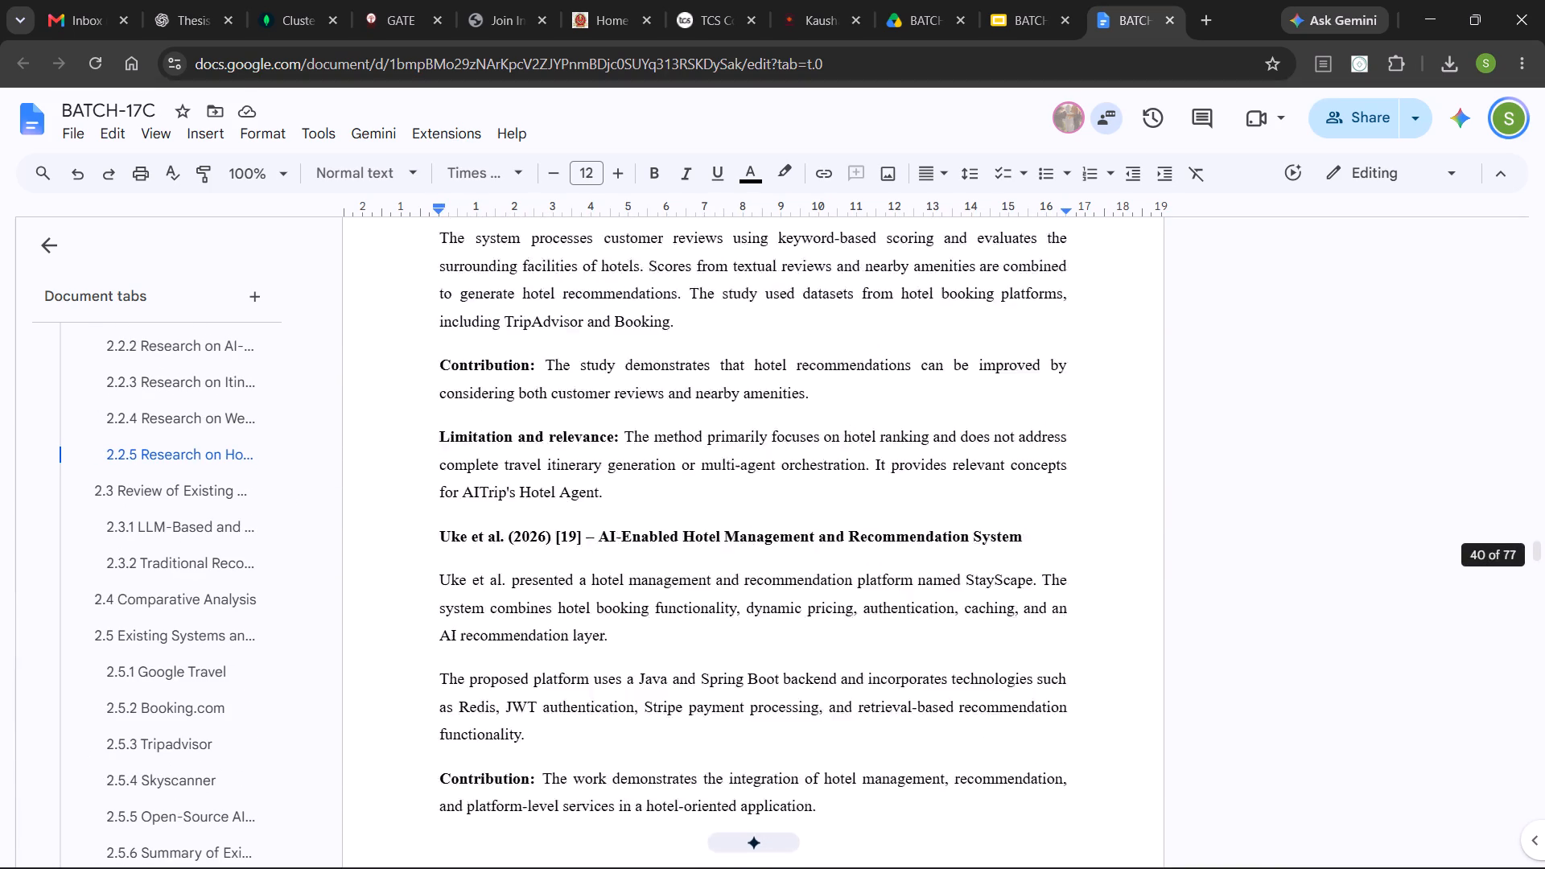
scroll(521, 585, "up", 2)
scroll(598, 542, "up", 4)
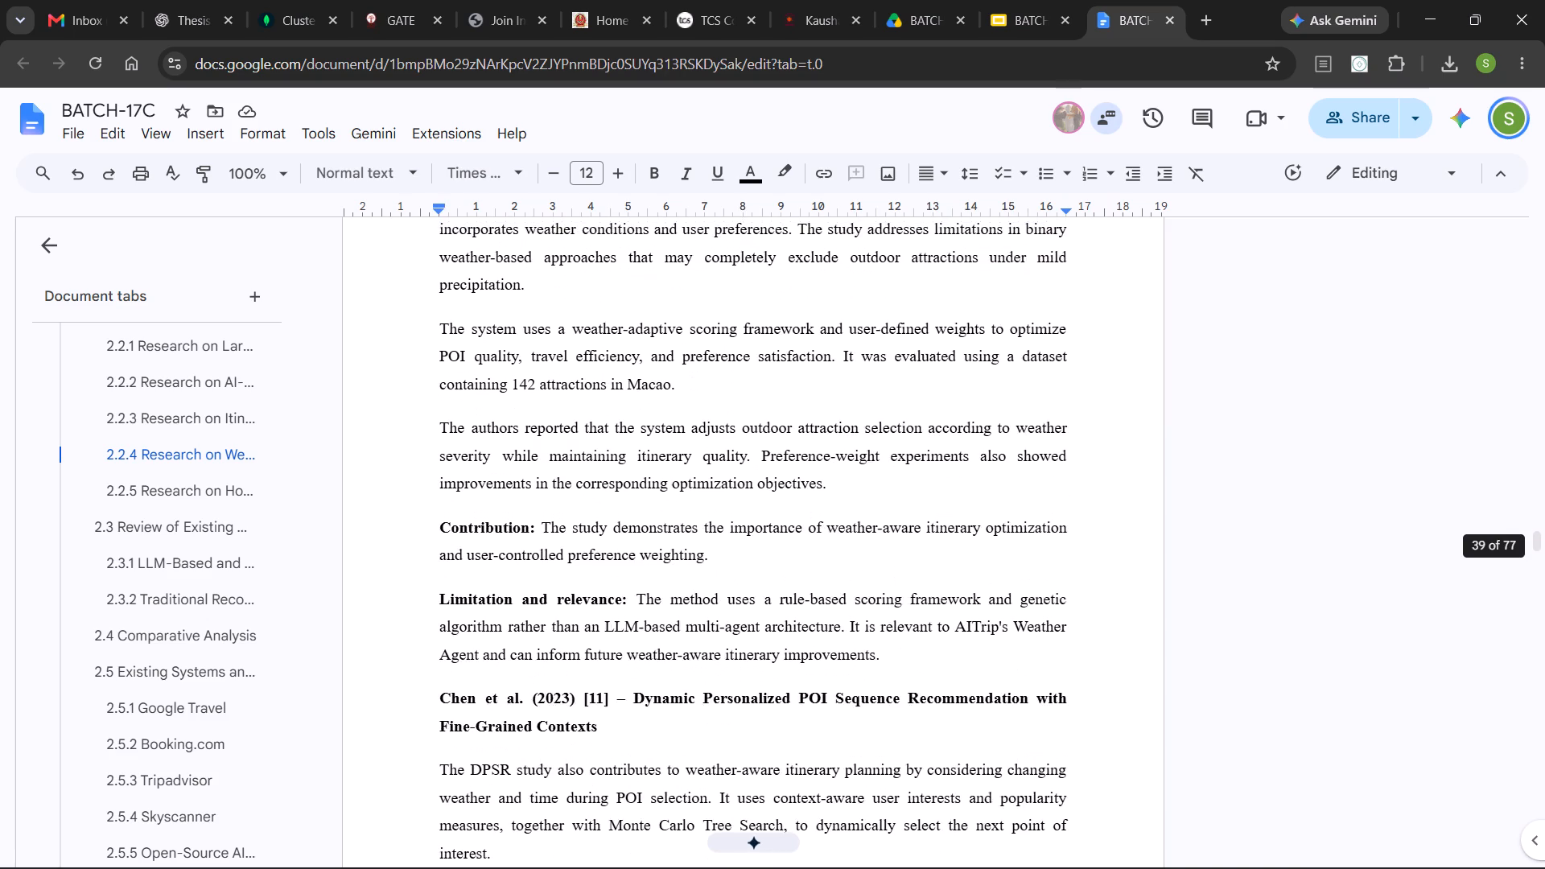
scroll(598, 542, "up", 4)
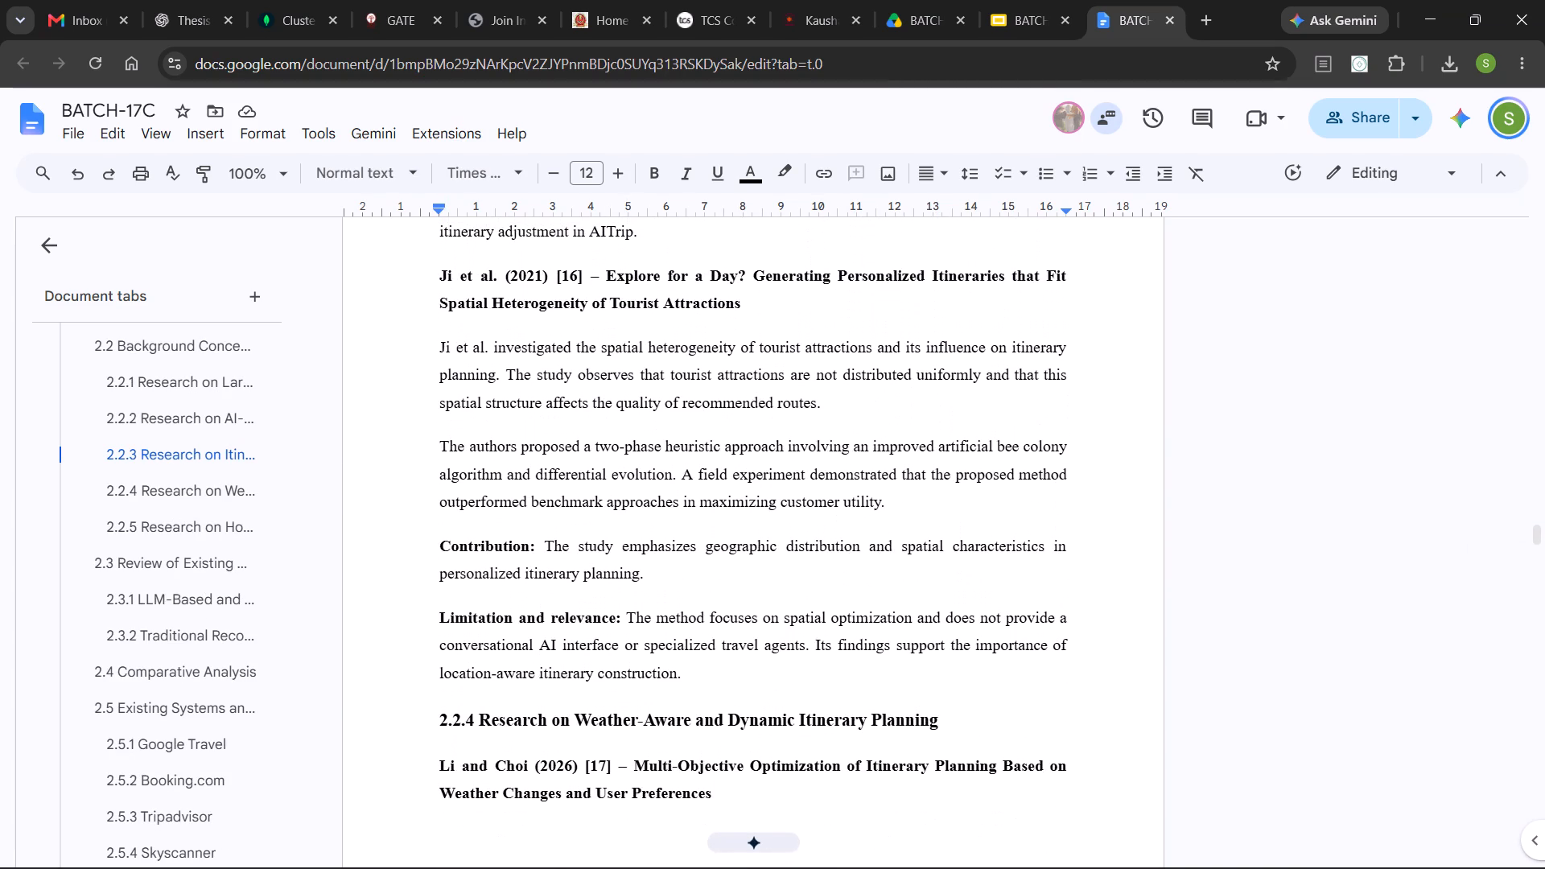
Review the layout and page breaks of section 2.2.3 on itinerary research and section 2.2.2 on AI-based and multi-agent travel planning.
scroll(624, 637, "down", 1)
scroll(624, 637, "up", 3)
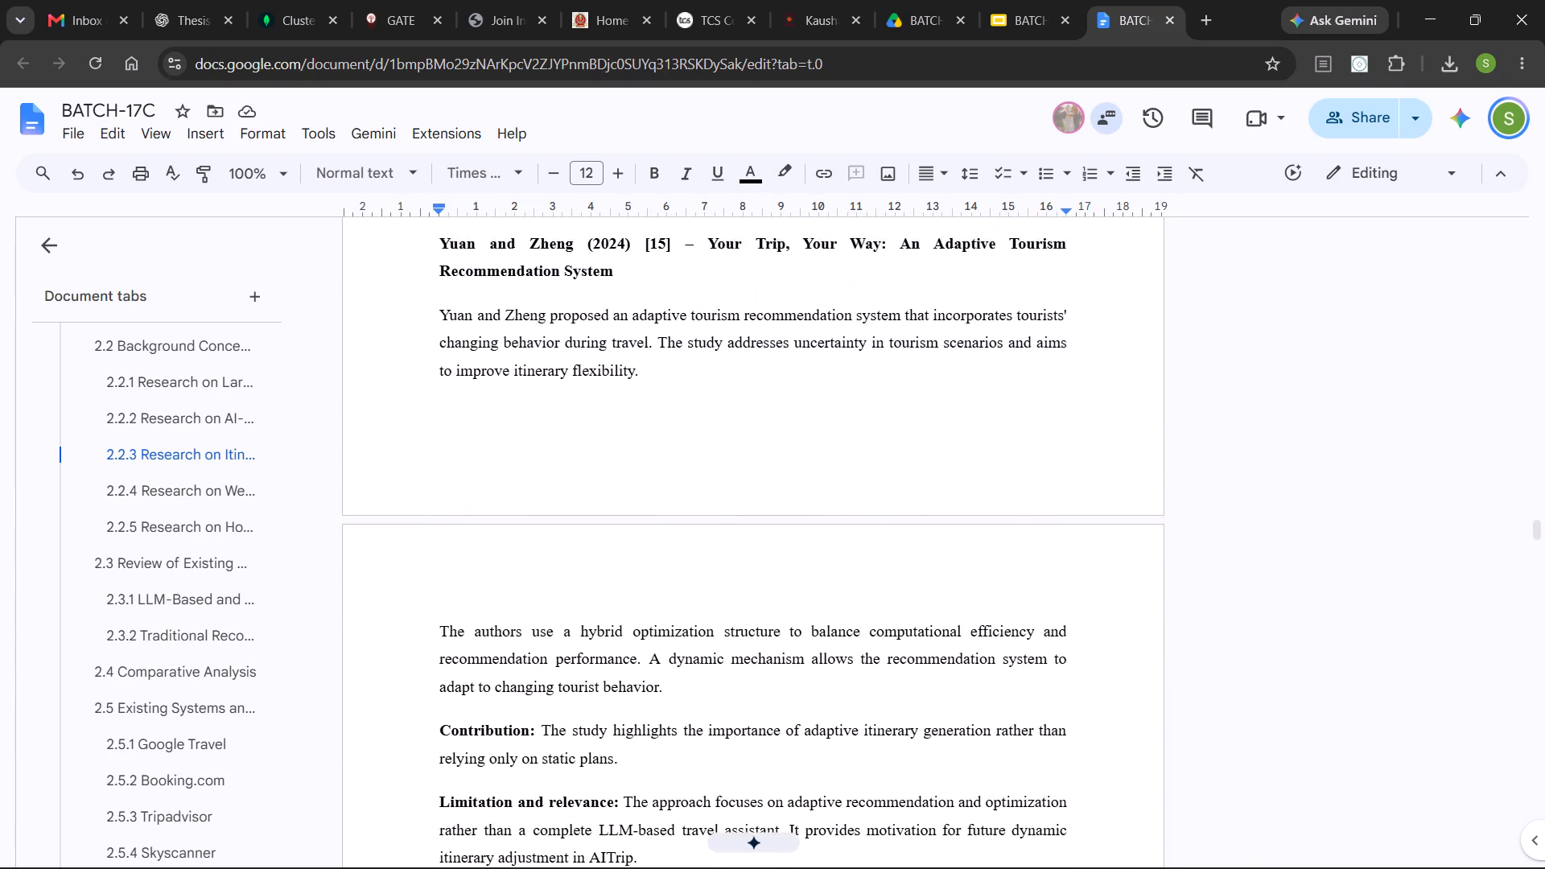
scroll(682, 583, "up", 11)
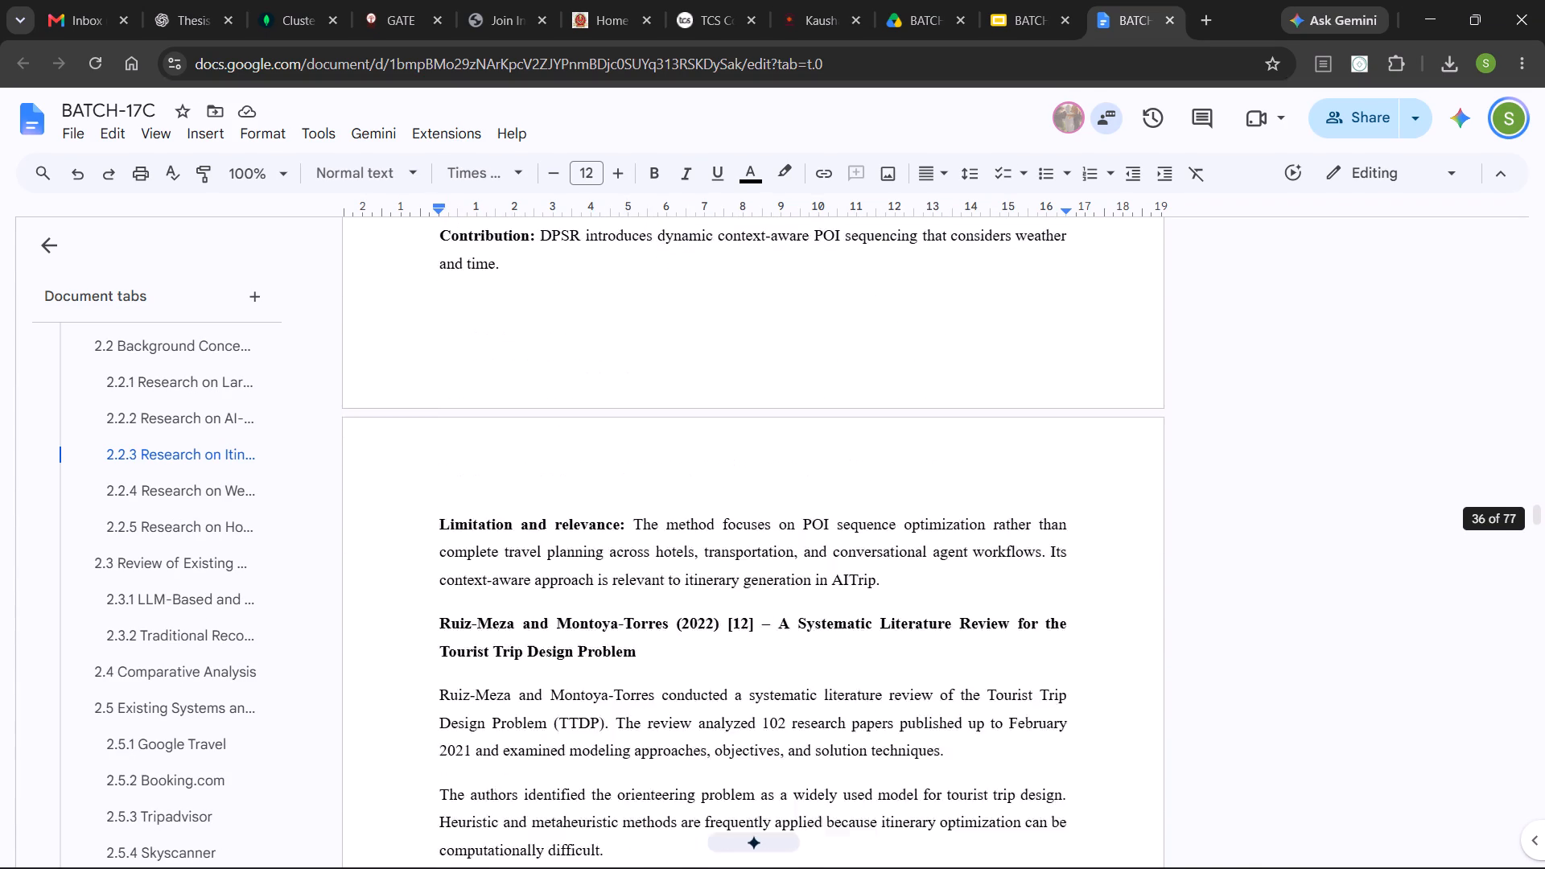
scroll(717, 560, "up", 5)
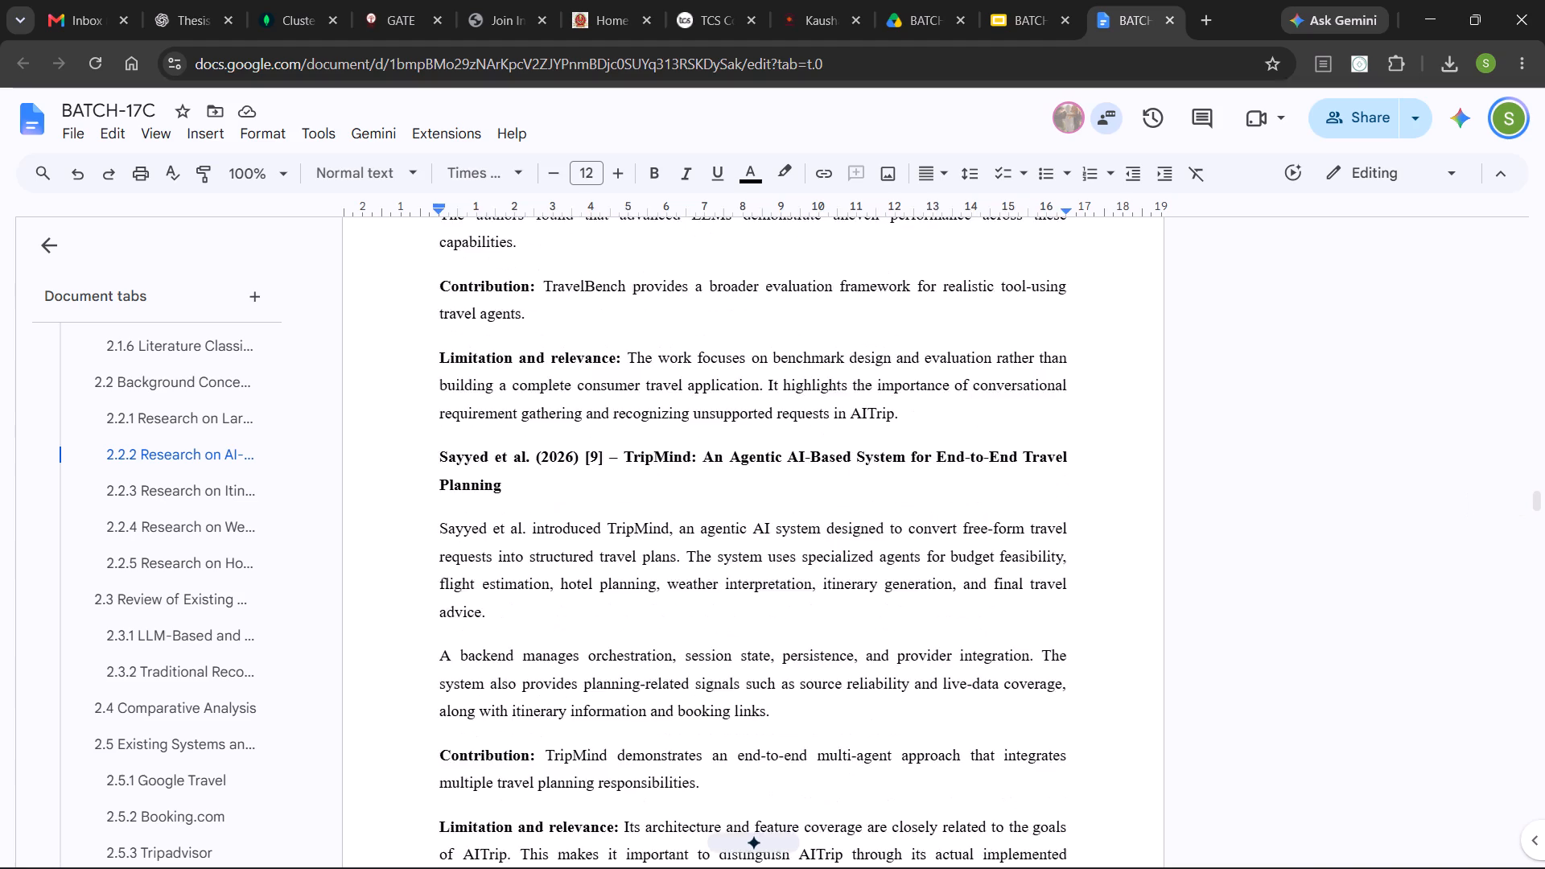
scroll(666, 575, "up", 7)
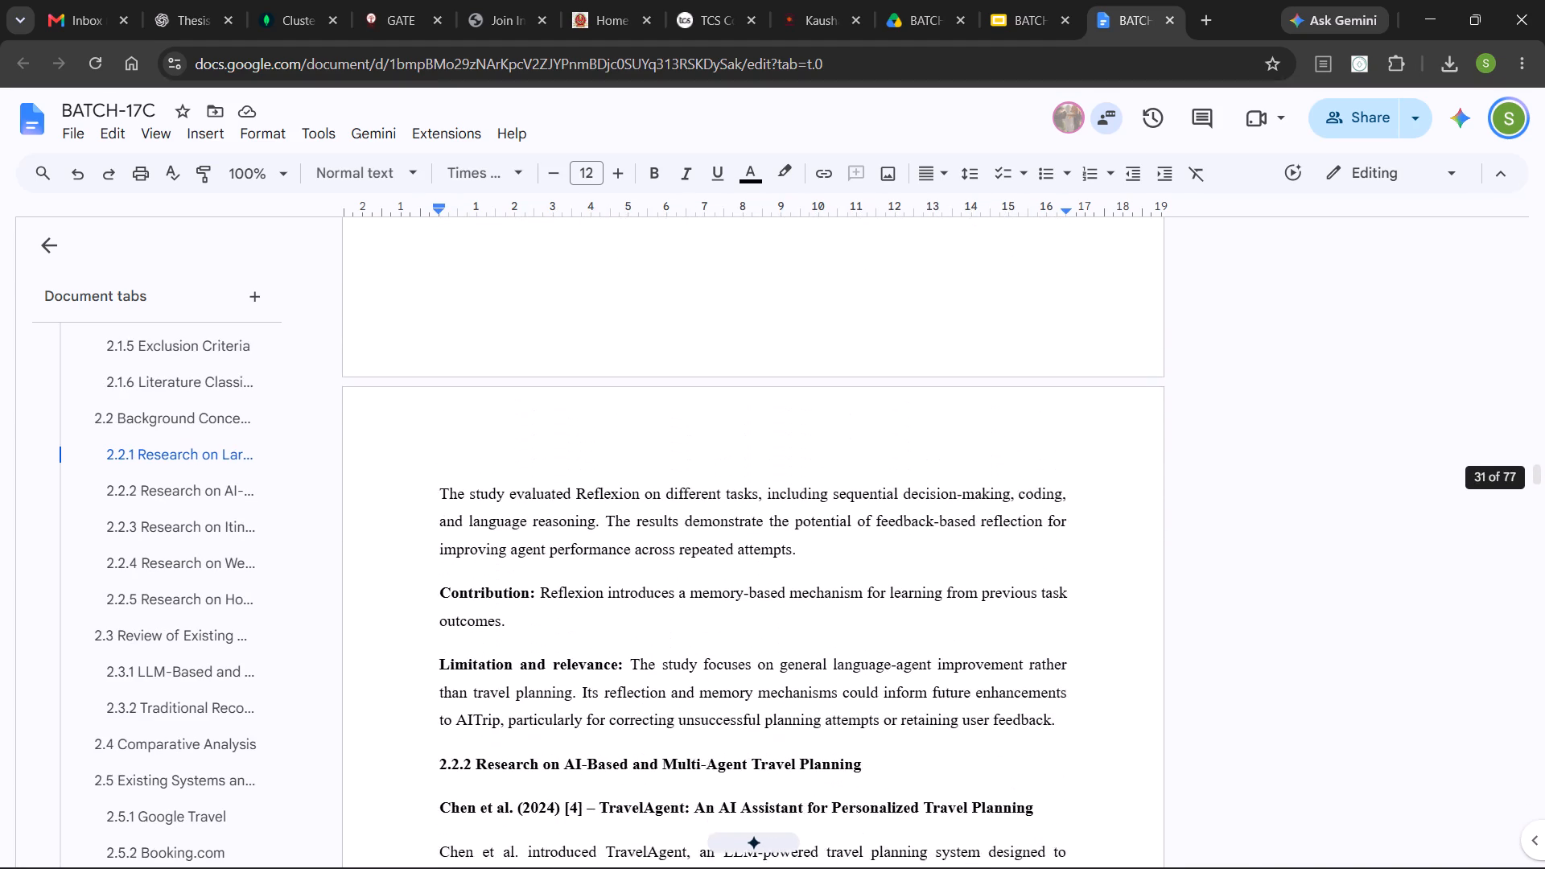
Review section 2.2.1 Research on Large Language Models and Autonomous Agents, plus sections 2.1.6 Literature Classification and 2.1.5 Exclusion Criteria.
scroll(701, 546, "up", 5)
scroll(789, 459, "up", 2)
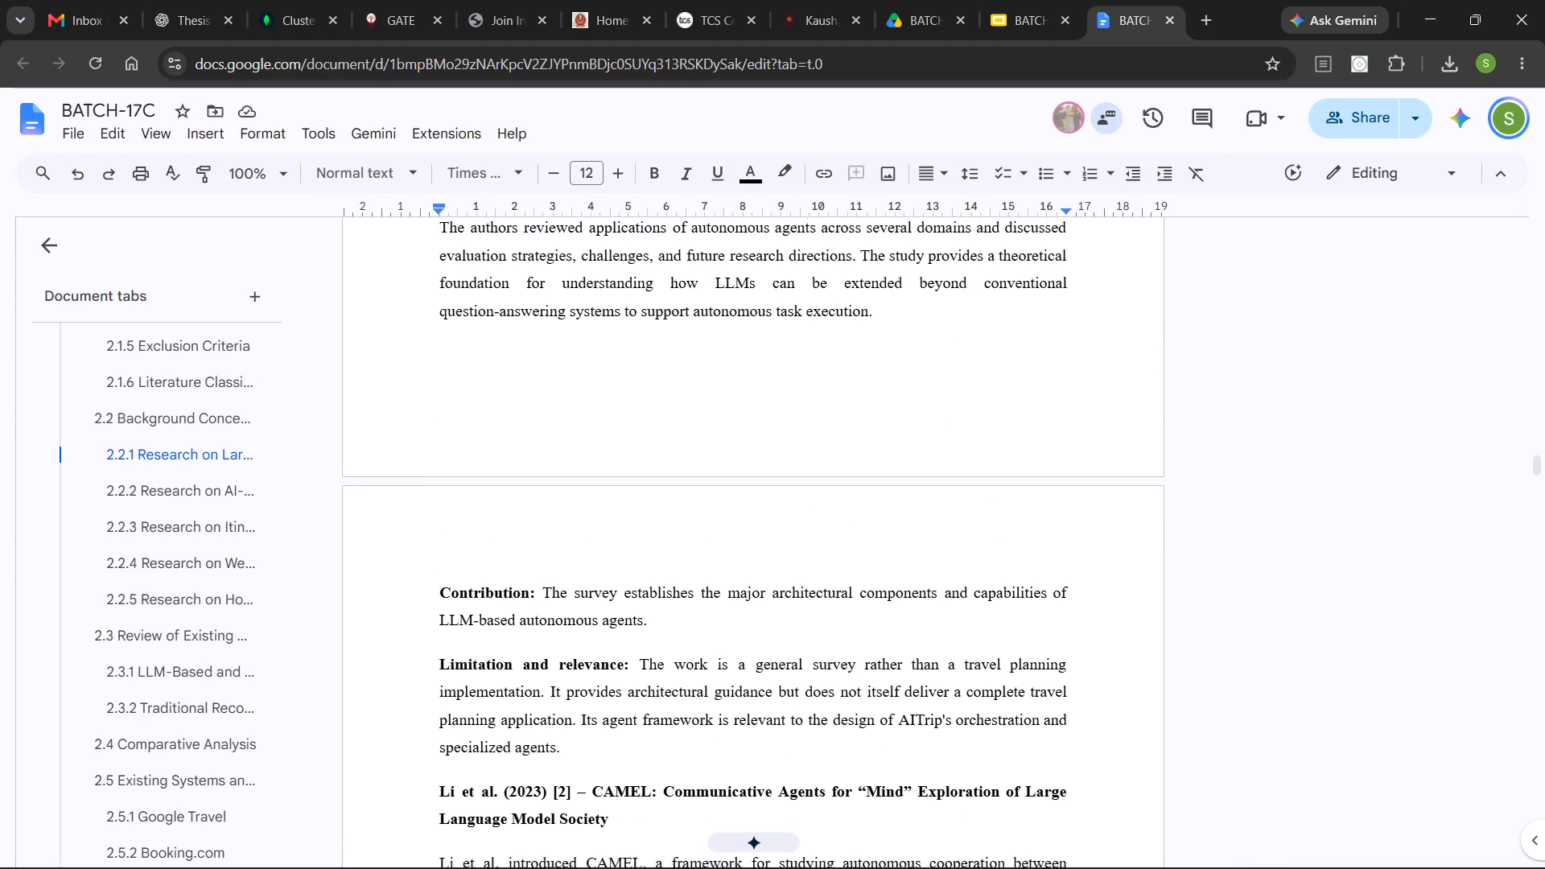
scroll(680, 462, "up", 4)
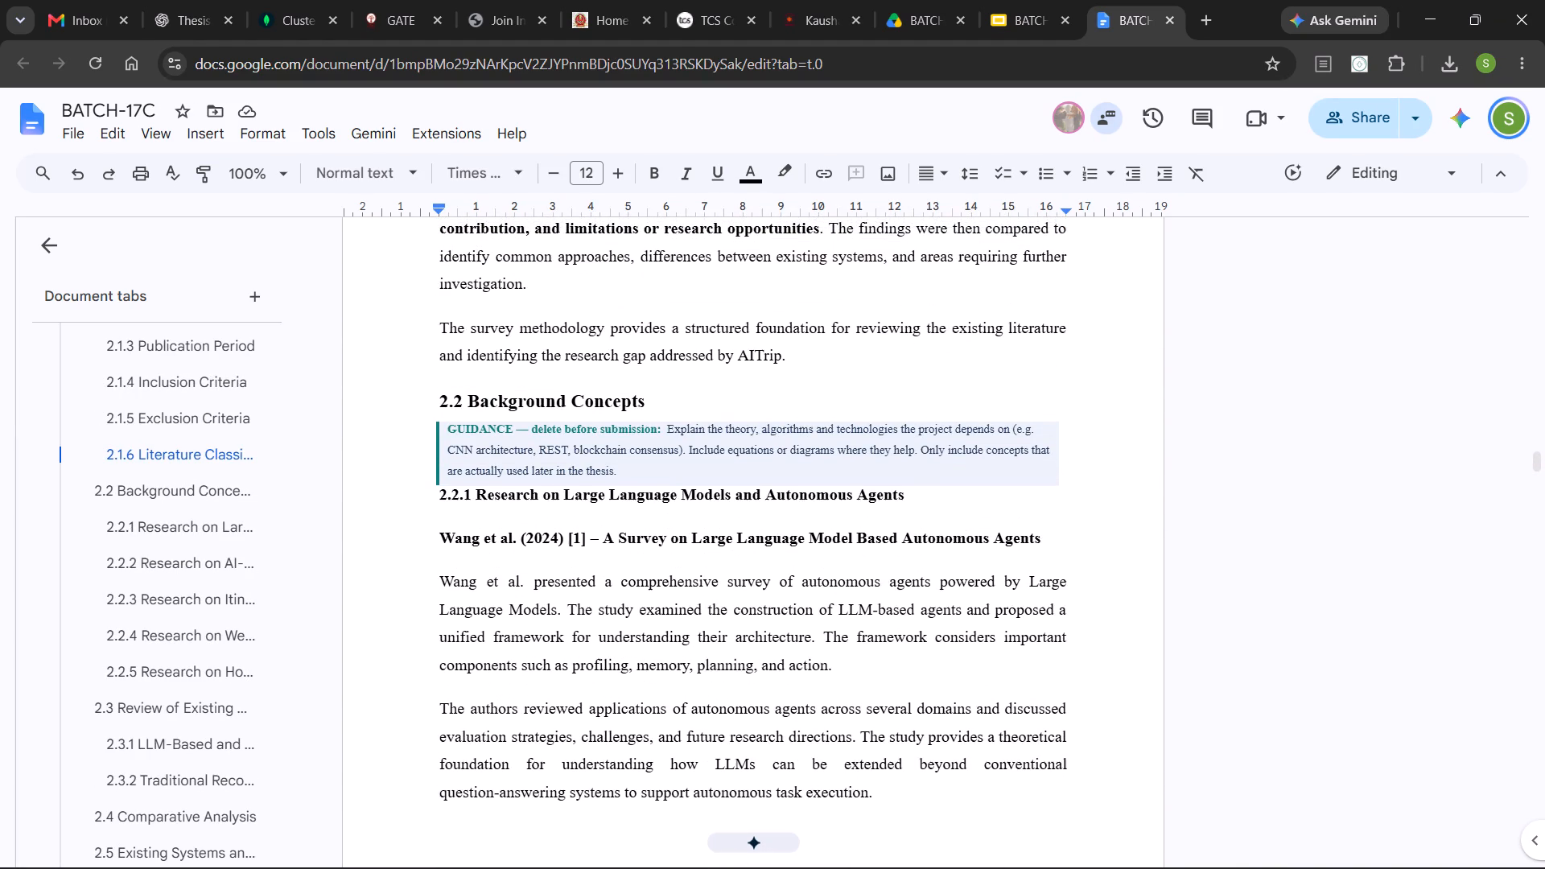
scroll(735, 465, "up", 2)
scroll(604, 455, "up", 1)
scroll(676, 443, "up", 1)
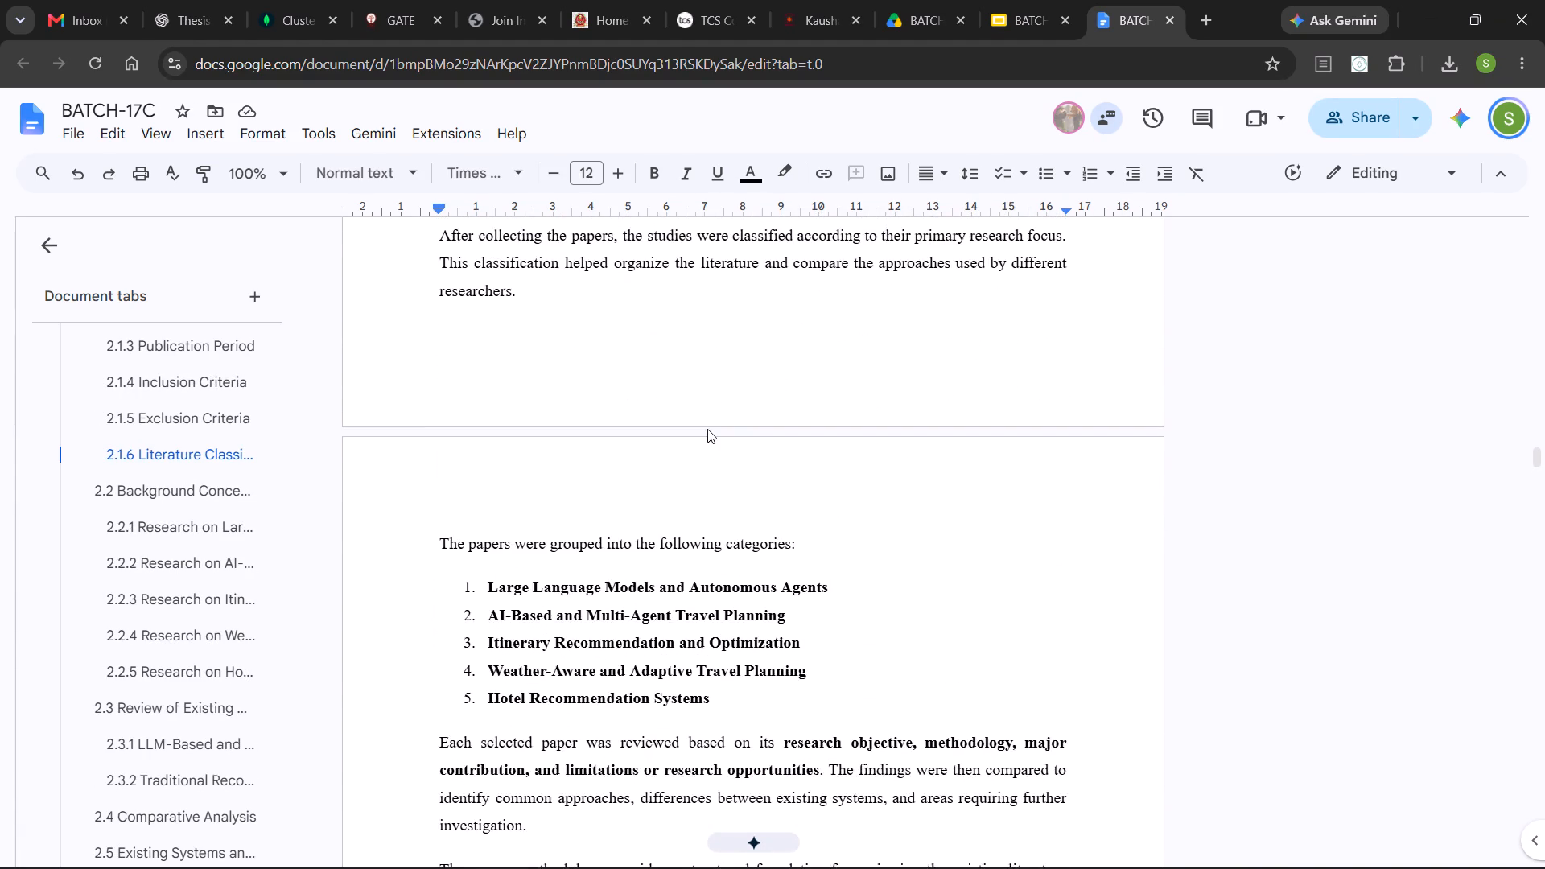
scroll(707, 429, "up", 1)
scroll(754, 407, "down", 2)
scroll(754, 407, "up", 3)
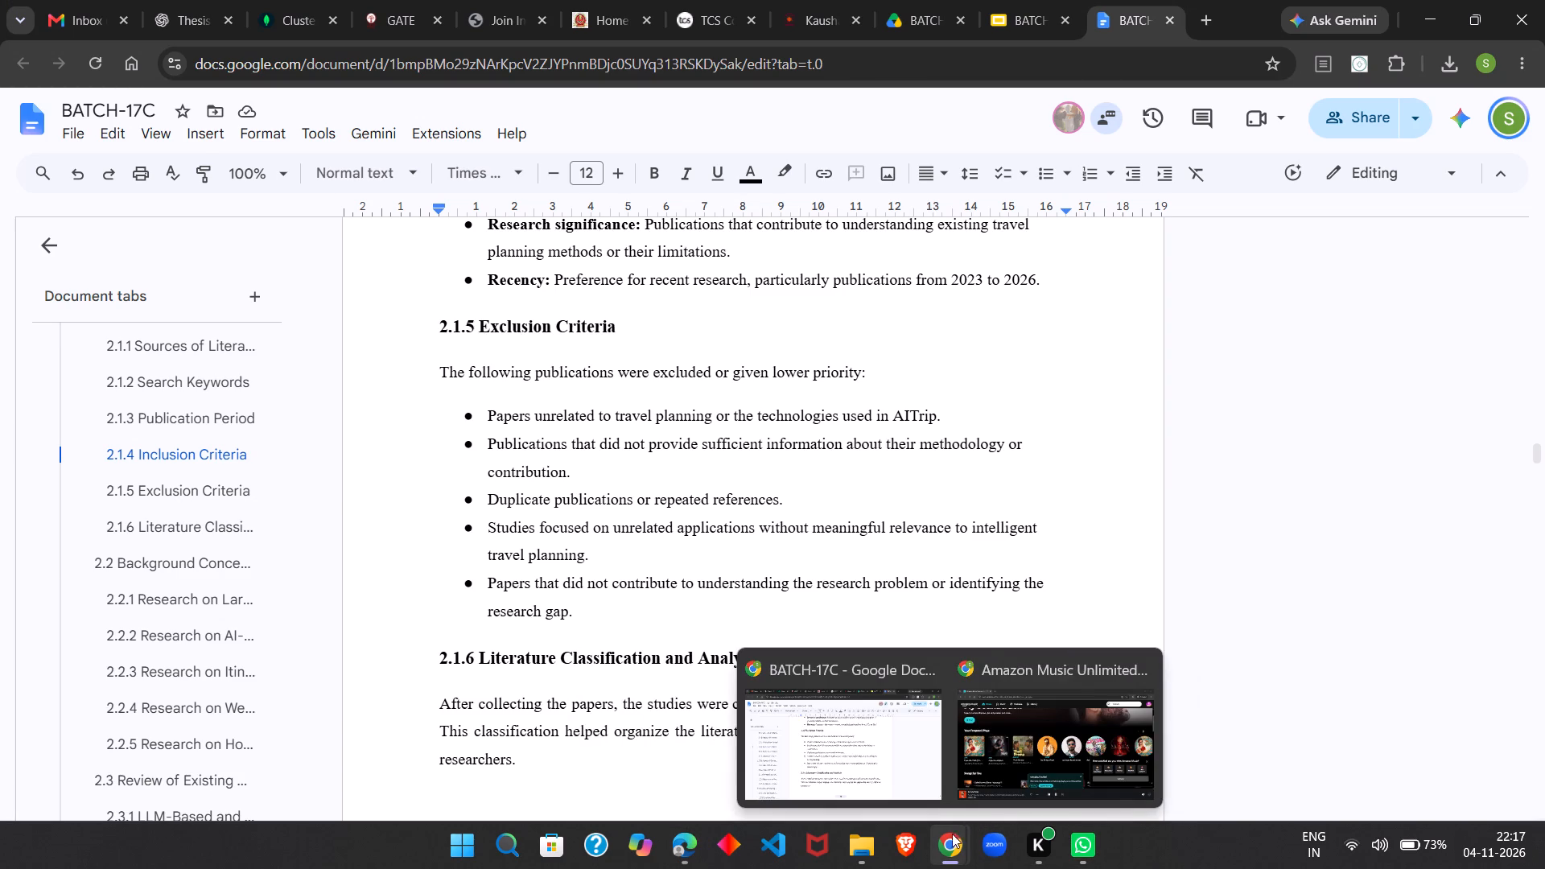
Switch to File Explorer and open the "_ofcl" portrait photo from the Saved Pictures folder in Pictures.
left_click(867, 844)
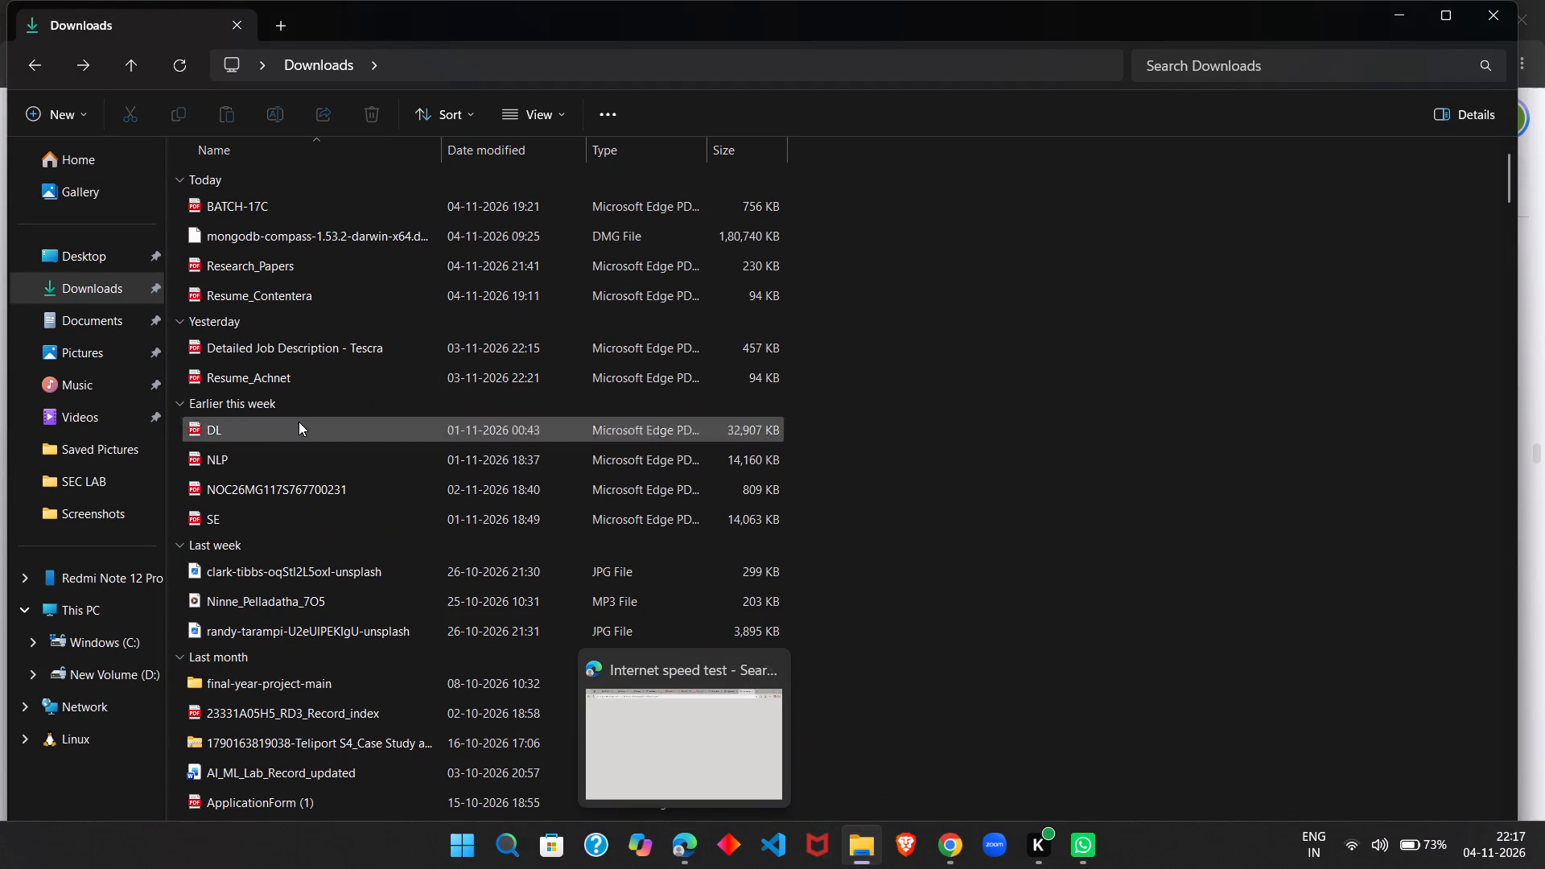
left_click(101, 343)
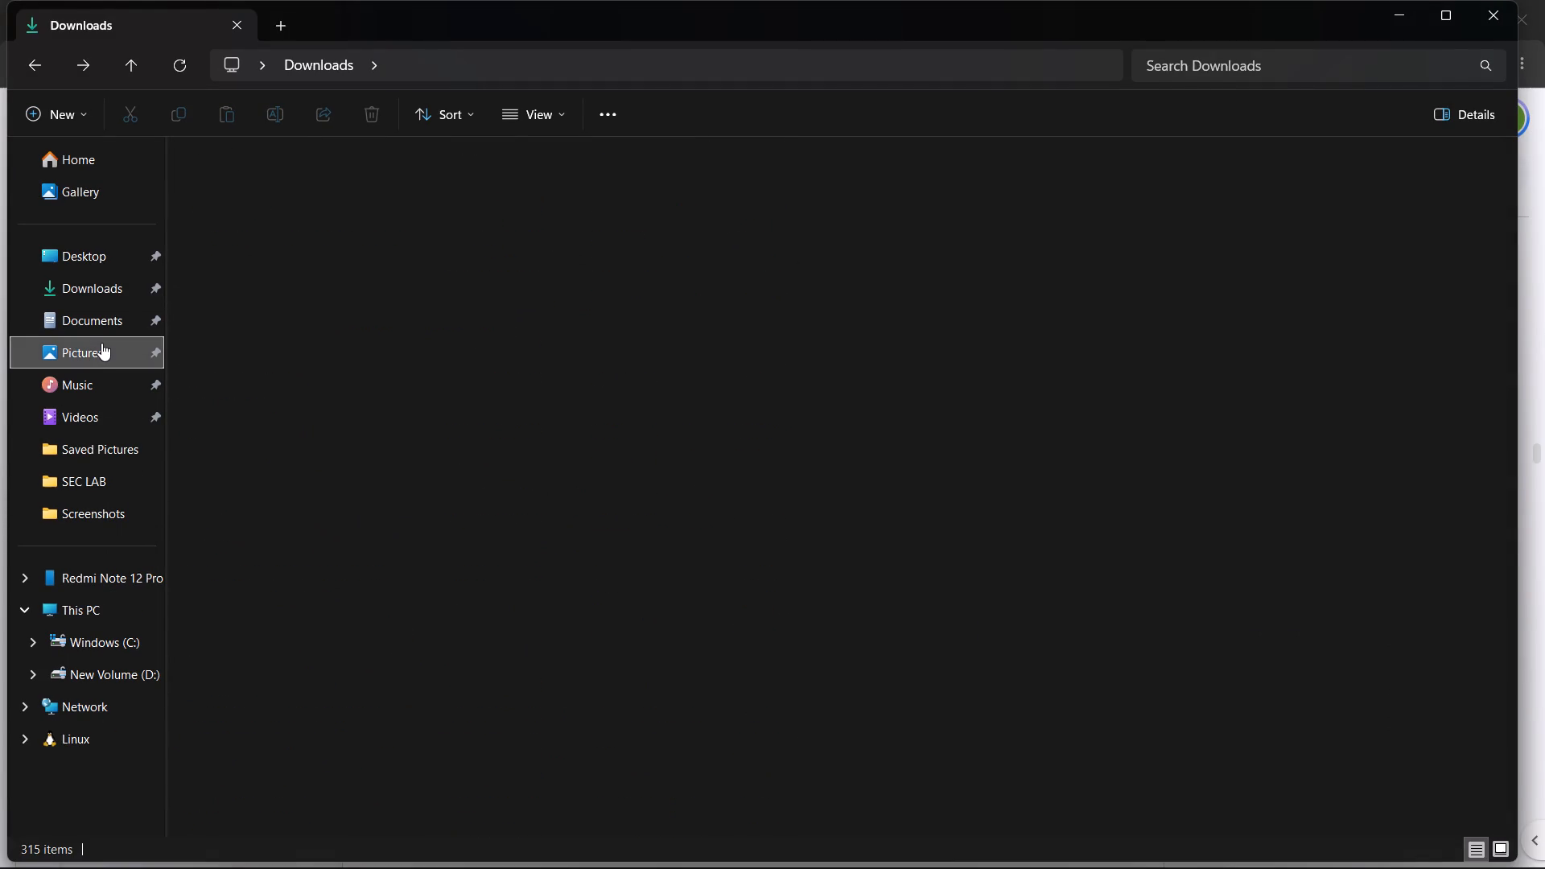
double_click(447, 169)
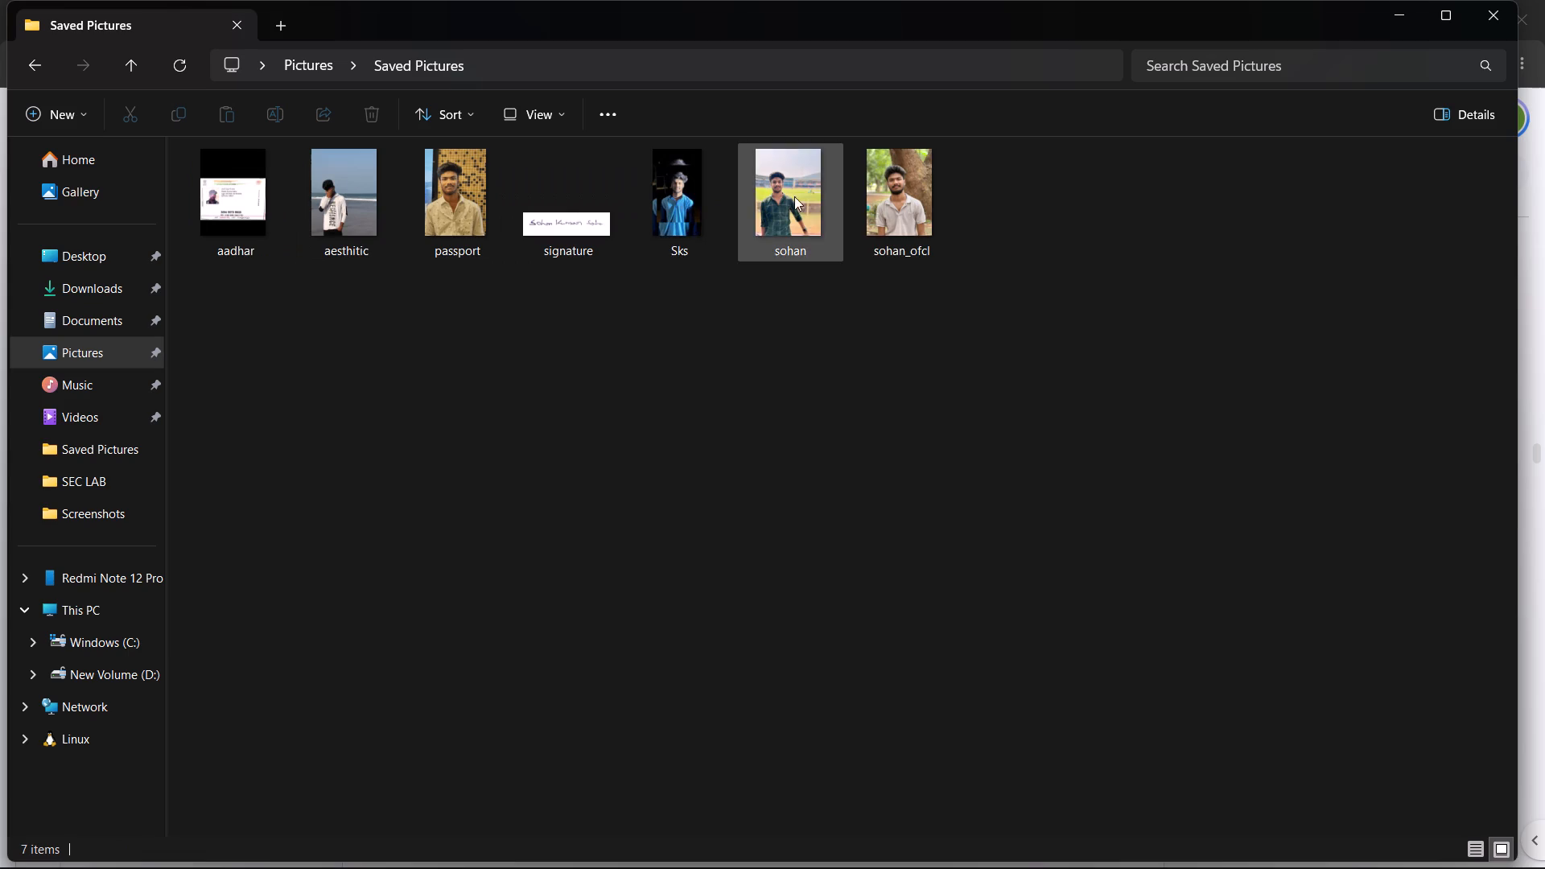
double_click(877, 201)
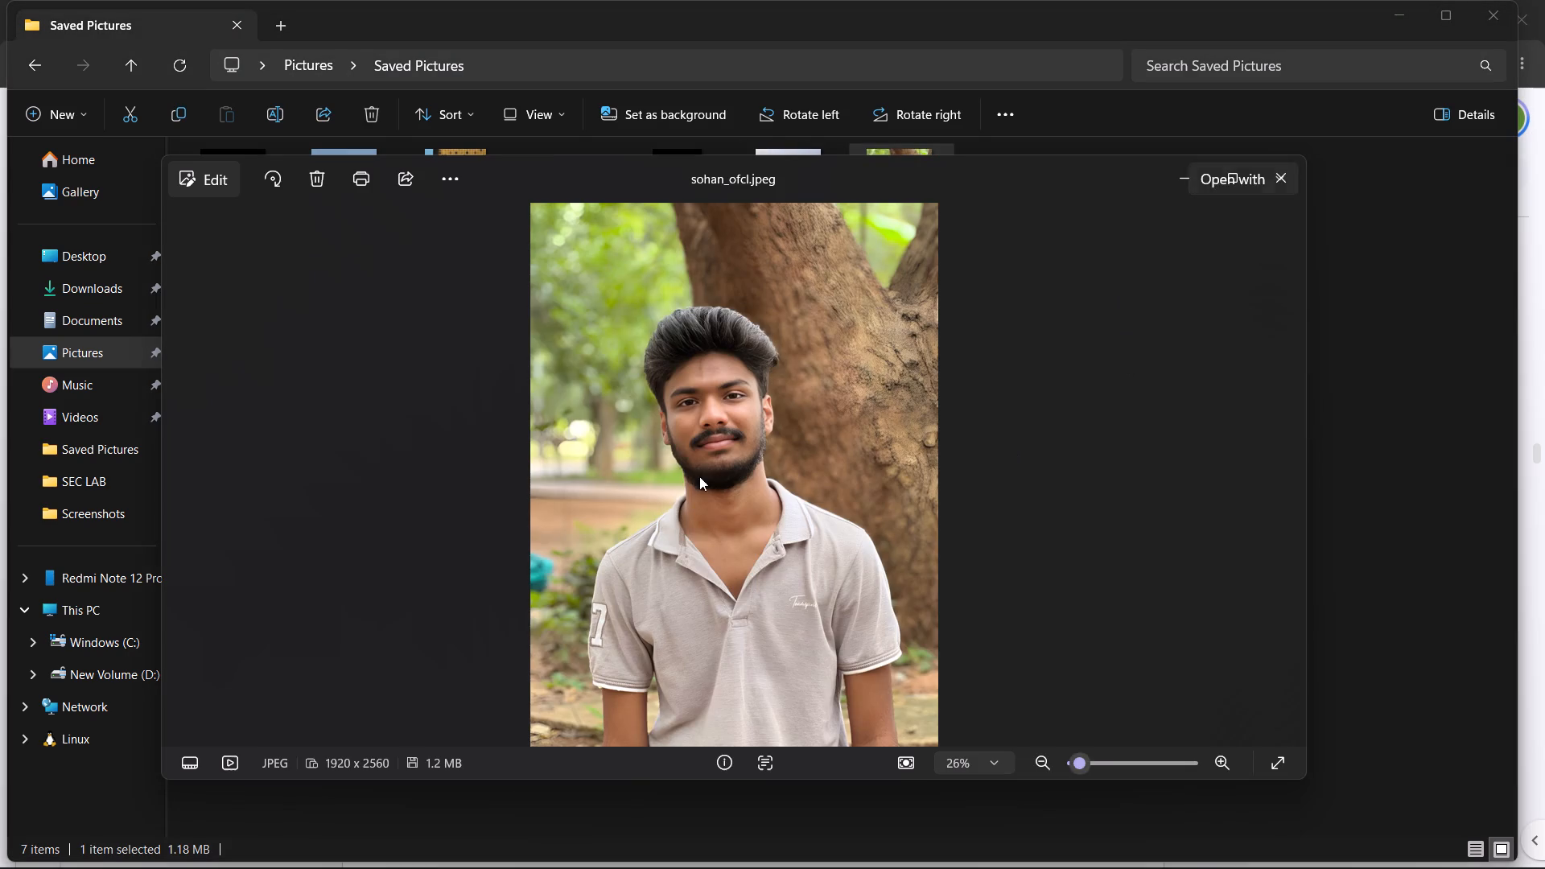
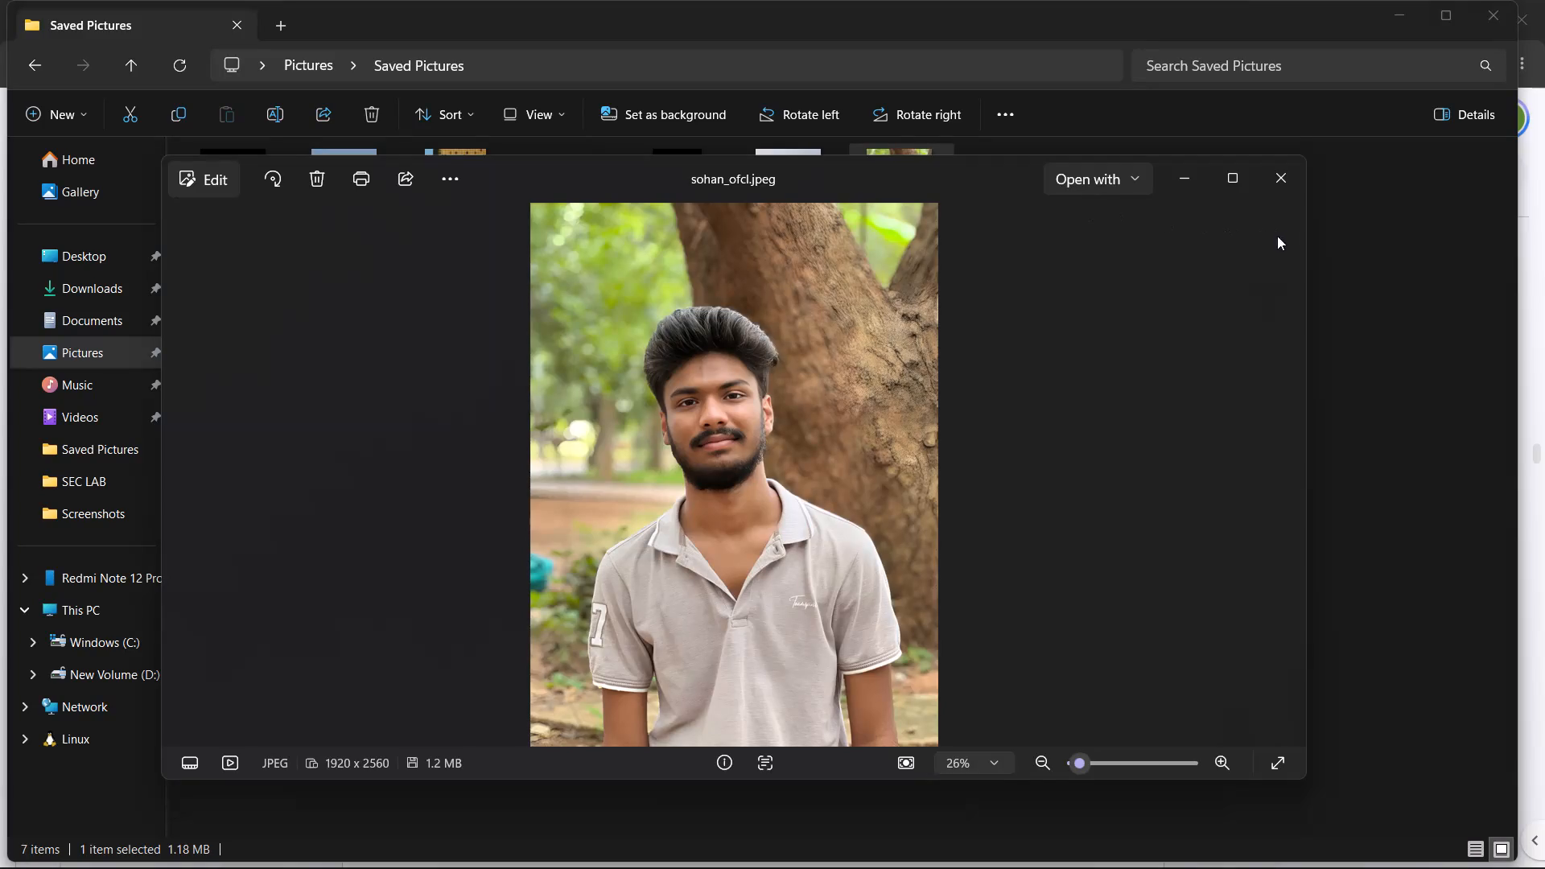
Put away the photo viewer and the Saved Pictures folder window and return to the BATCH-17C document in Google Chrome.
left_click(1382, 216)
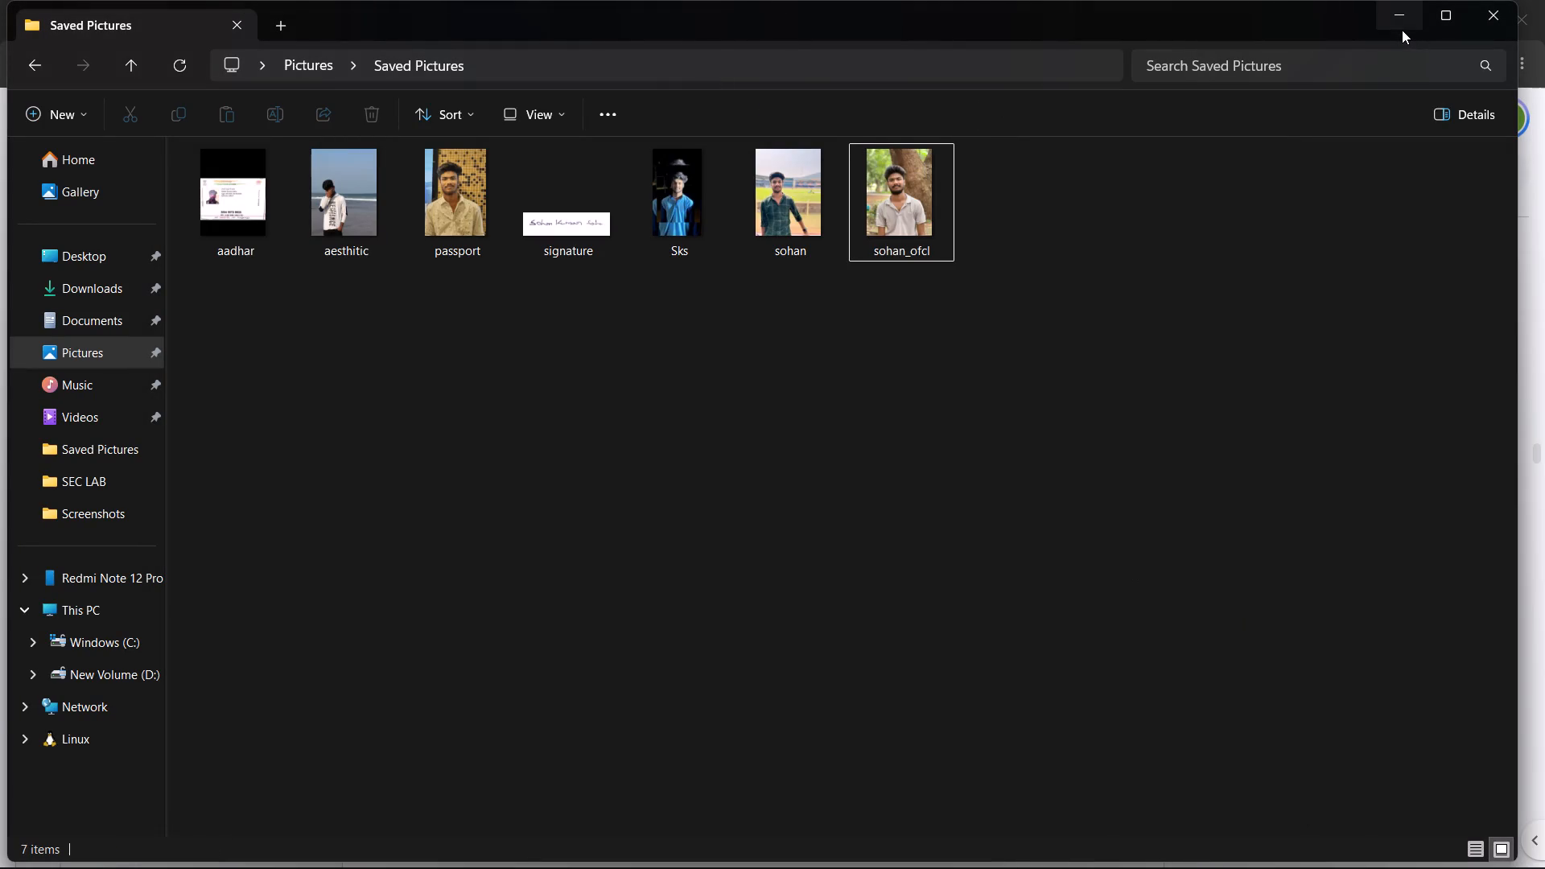
left_click(1402, 30)
left_click(1462, 249)
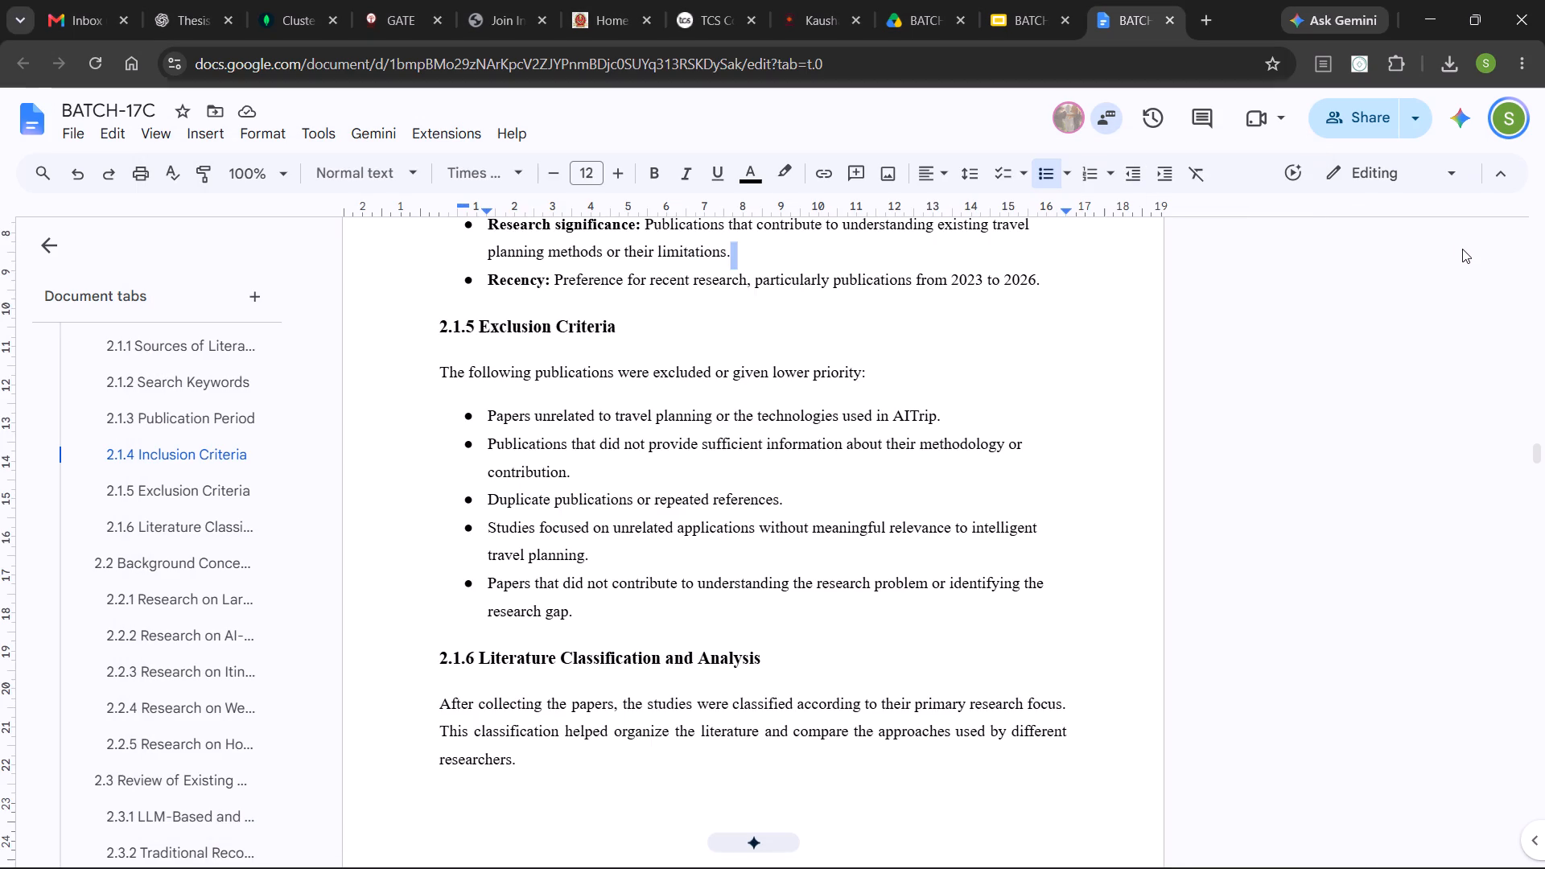
Look back through the thesis from section 2.1.4 Inclusion Criteria, past the Chapter 2 opening and Chapter 1, to the front matter.
scroll(803, 443, "up", 2)
left_click(740, 455)
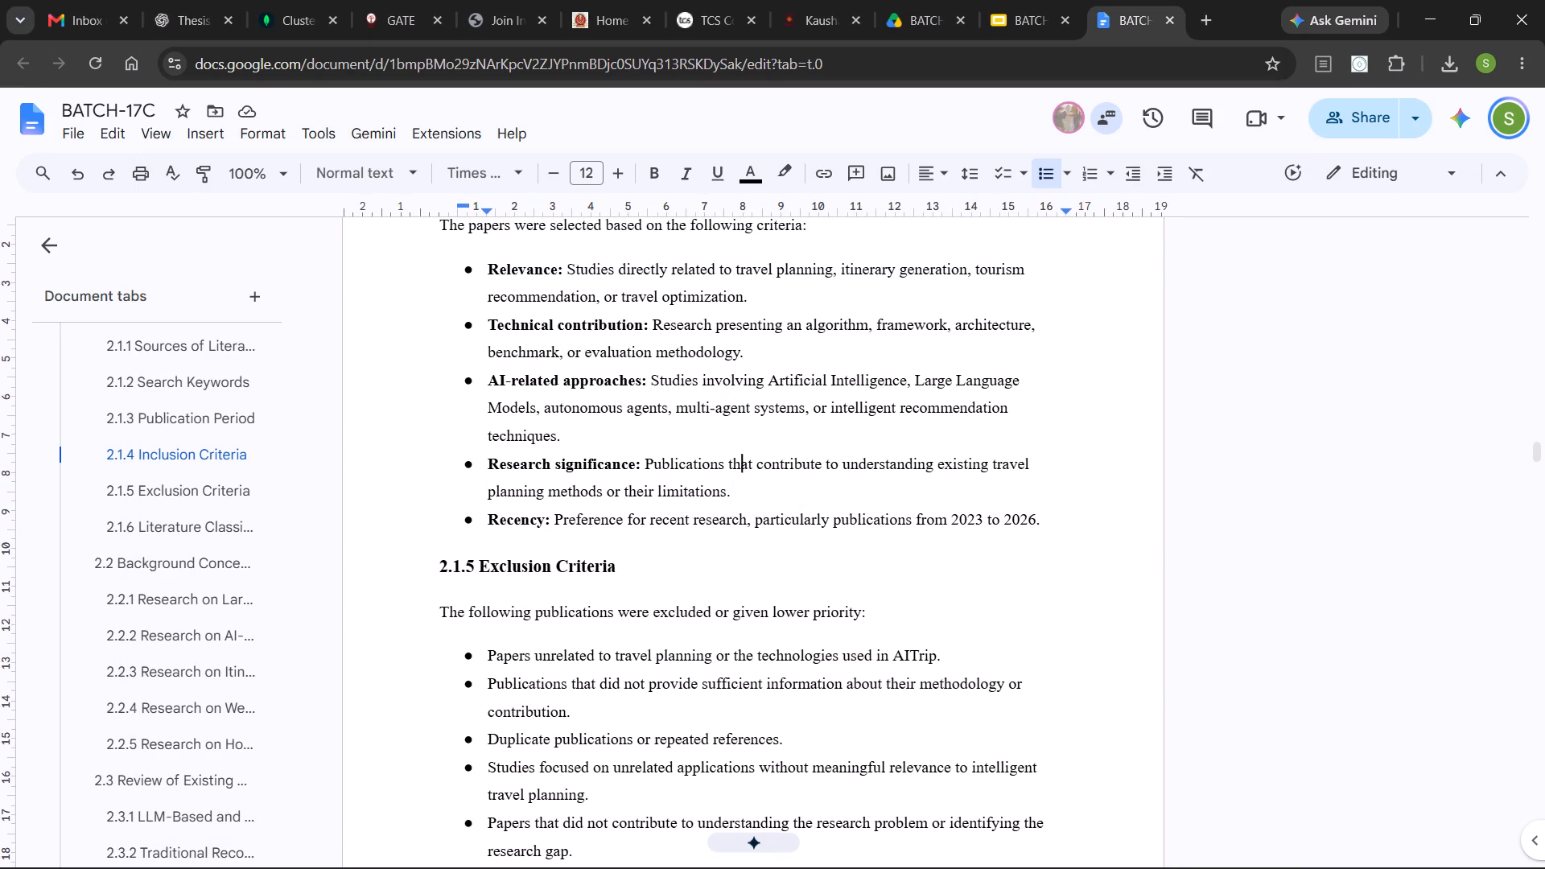
scroll(740, 455, "up", 7)
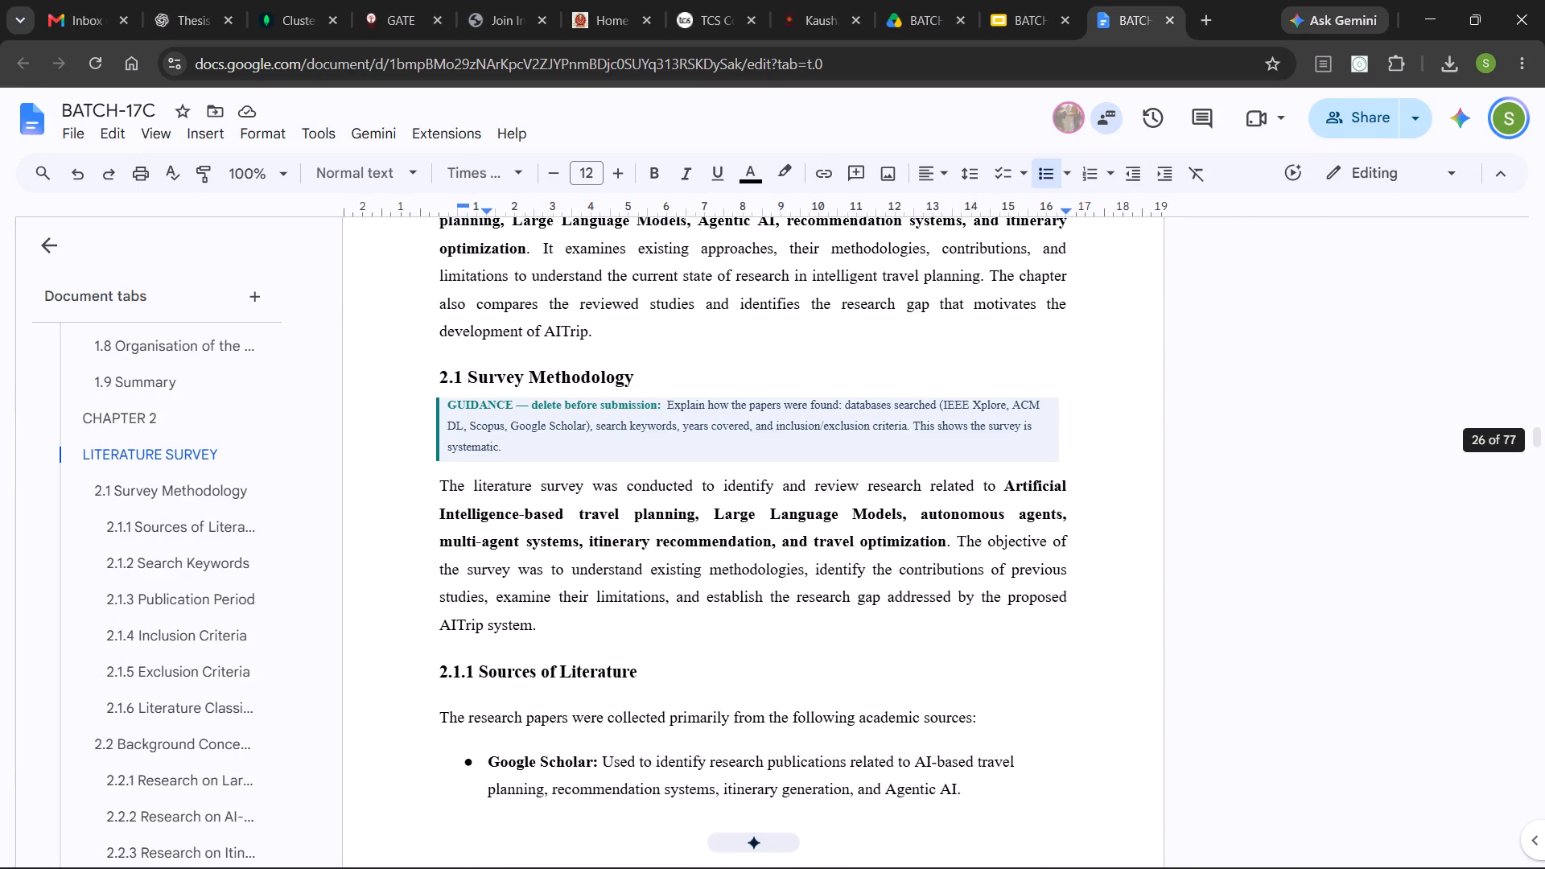
scroll(740, 455, "up", 2)
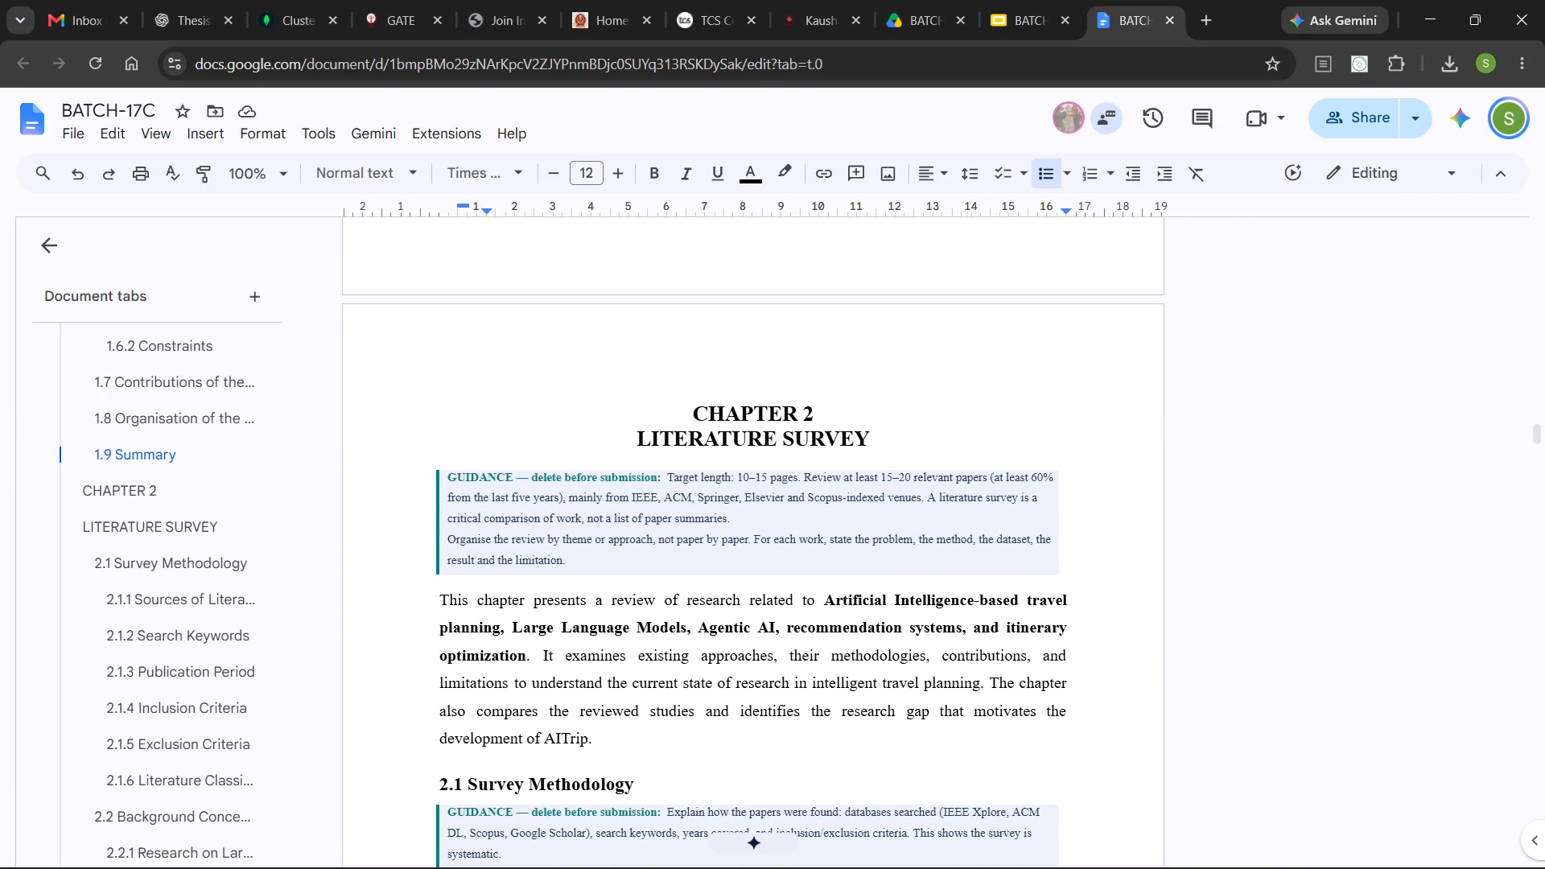
scroll(740, 455, "up", 20)
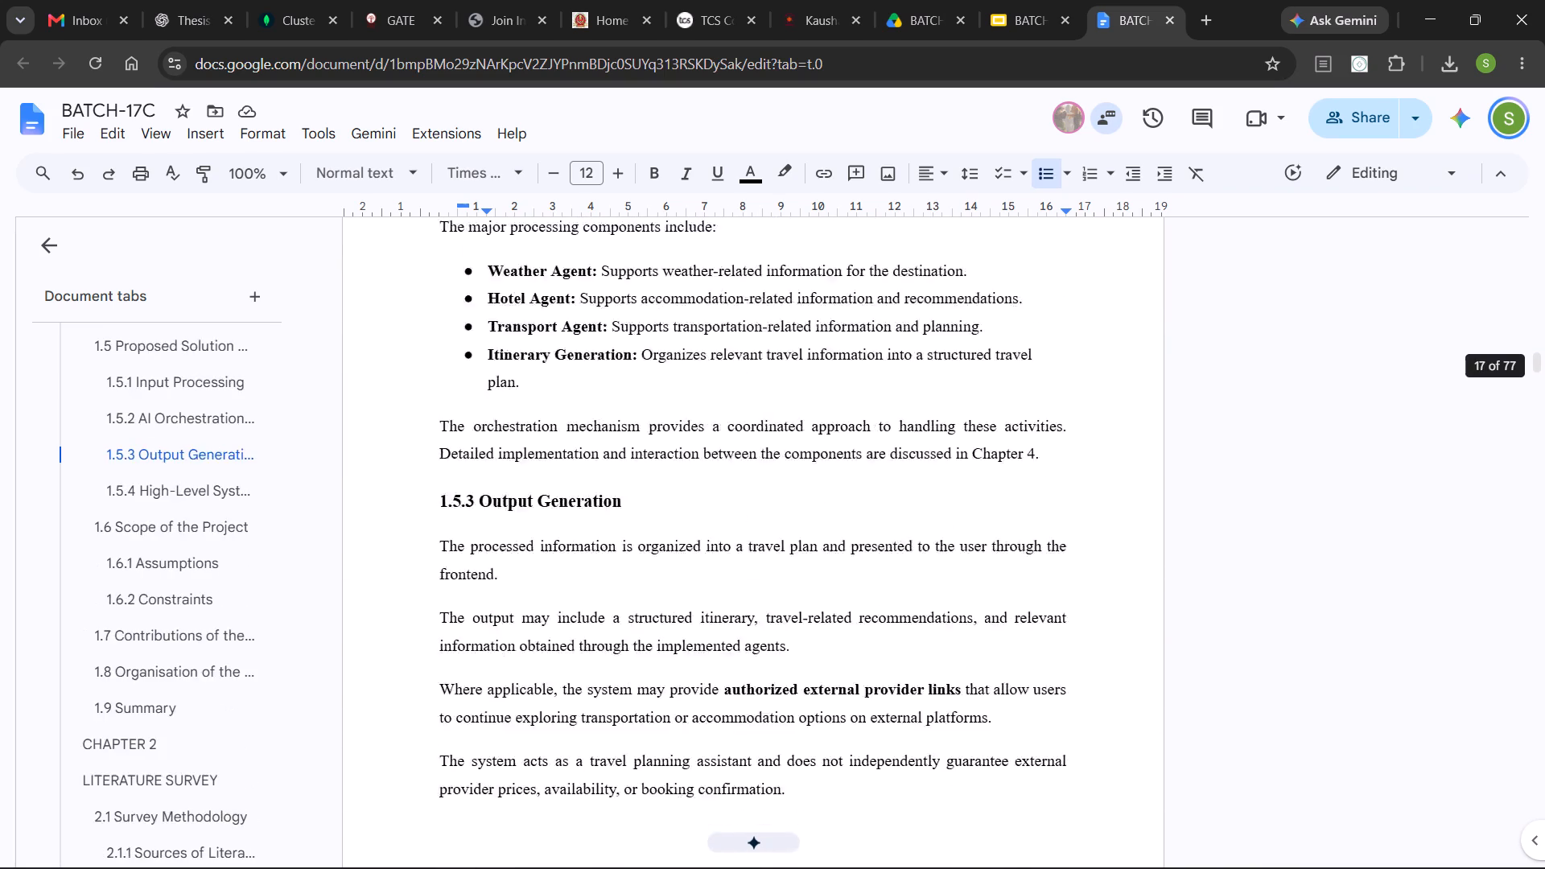
scroll(740, 455, "up", 14)
scroll(740, 455, "up", 8)
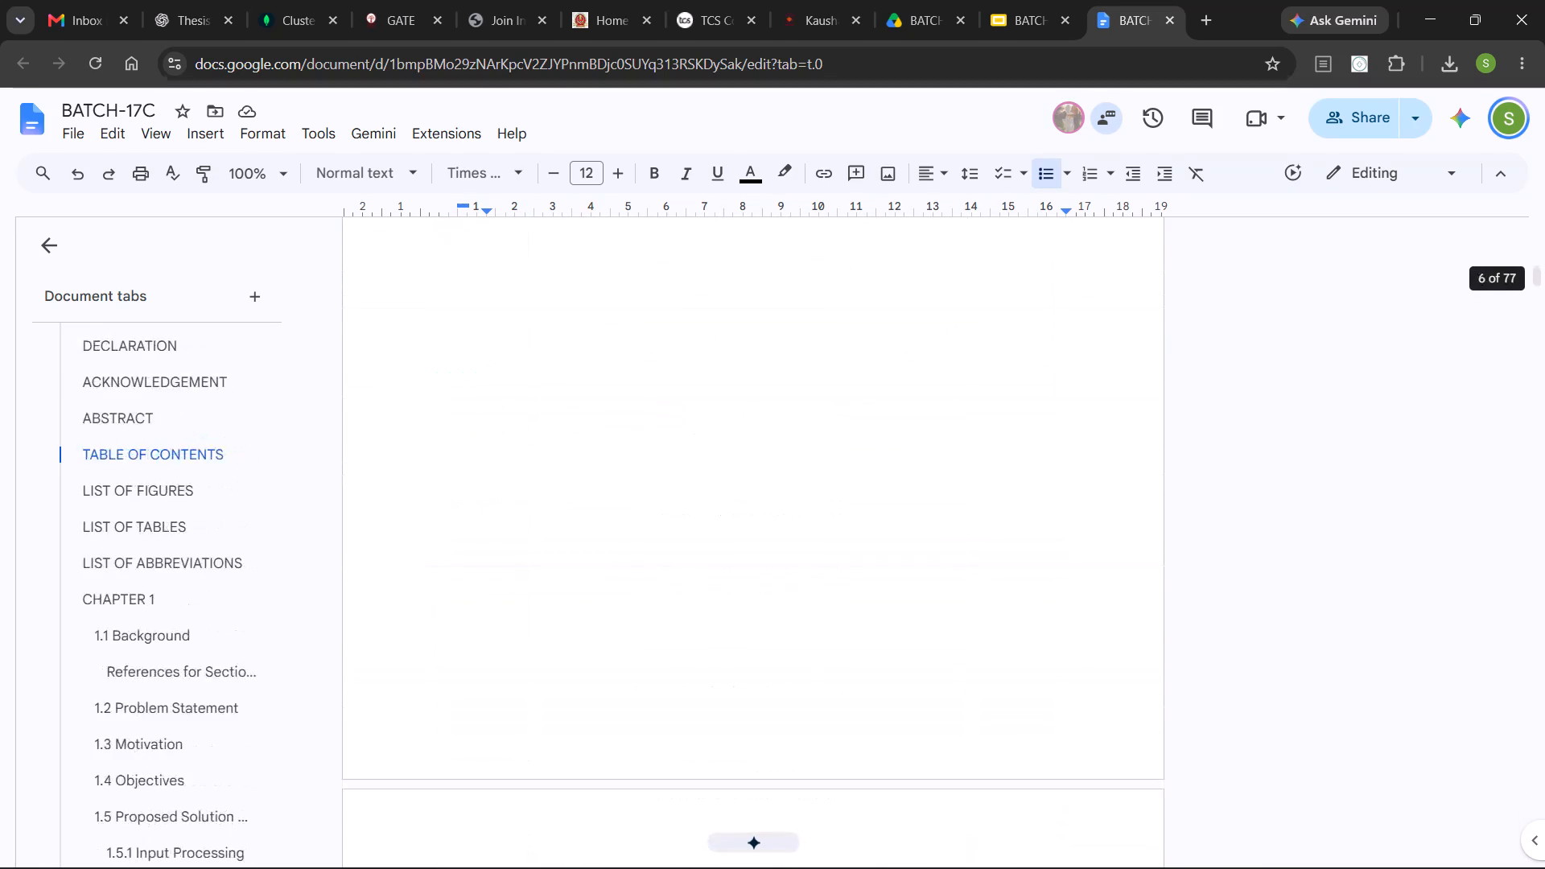
Read through the thesis from the front-matter lists and List of Abbreviations into Chapter 1, as far as section 1.3 Motivation.
scroll(740, 455, "down", 13)
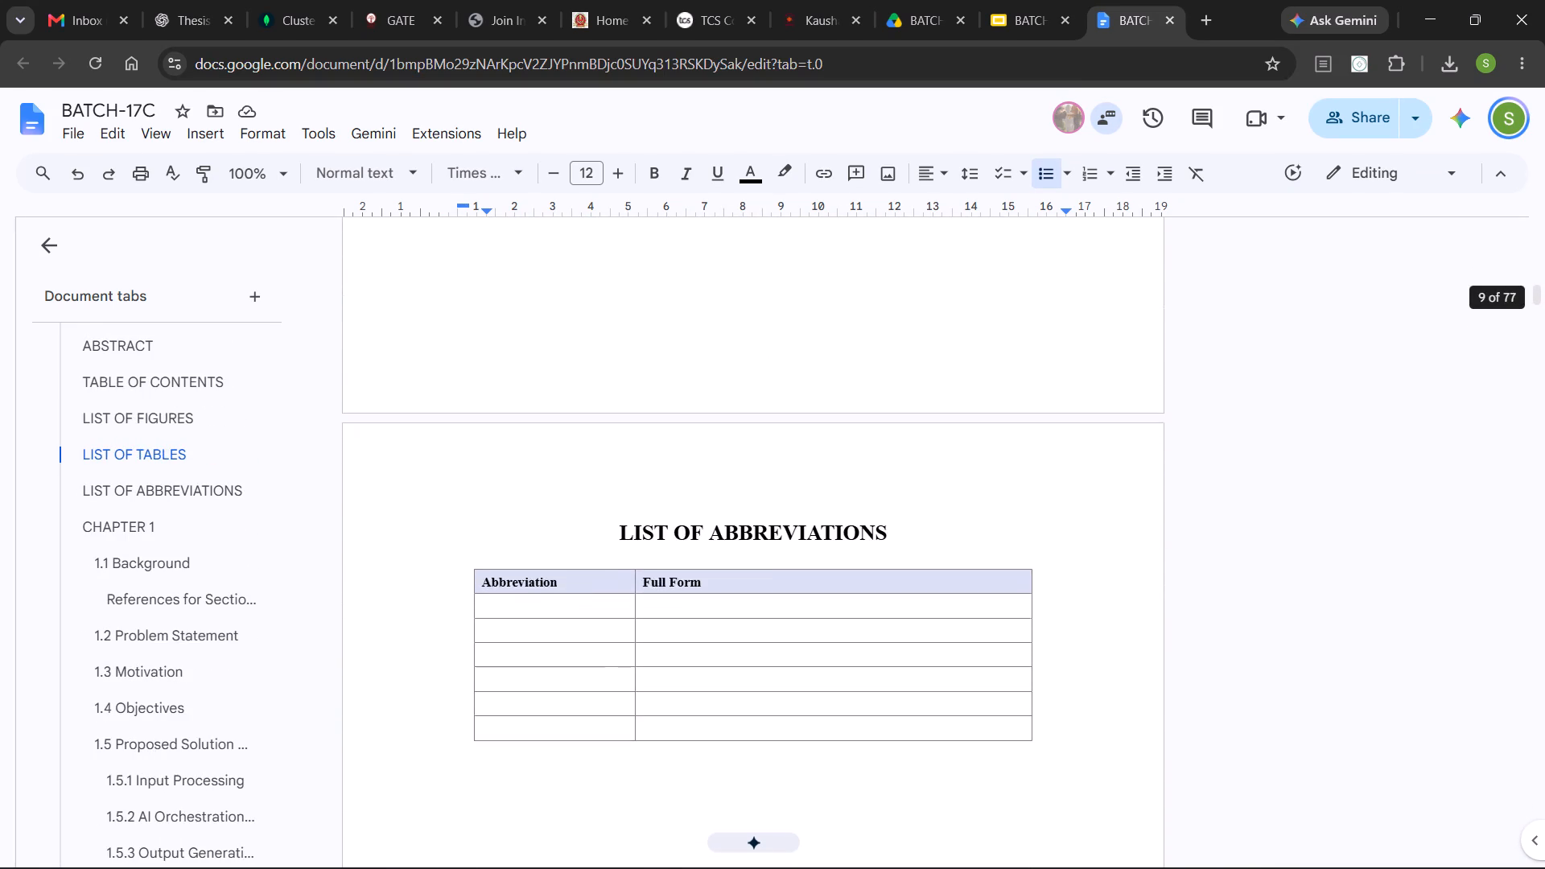
scroll(742, 481, "down", 1)
scroll(765, 620, "down", 4)
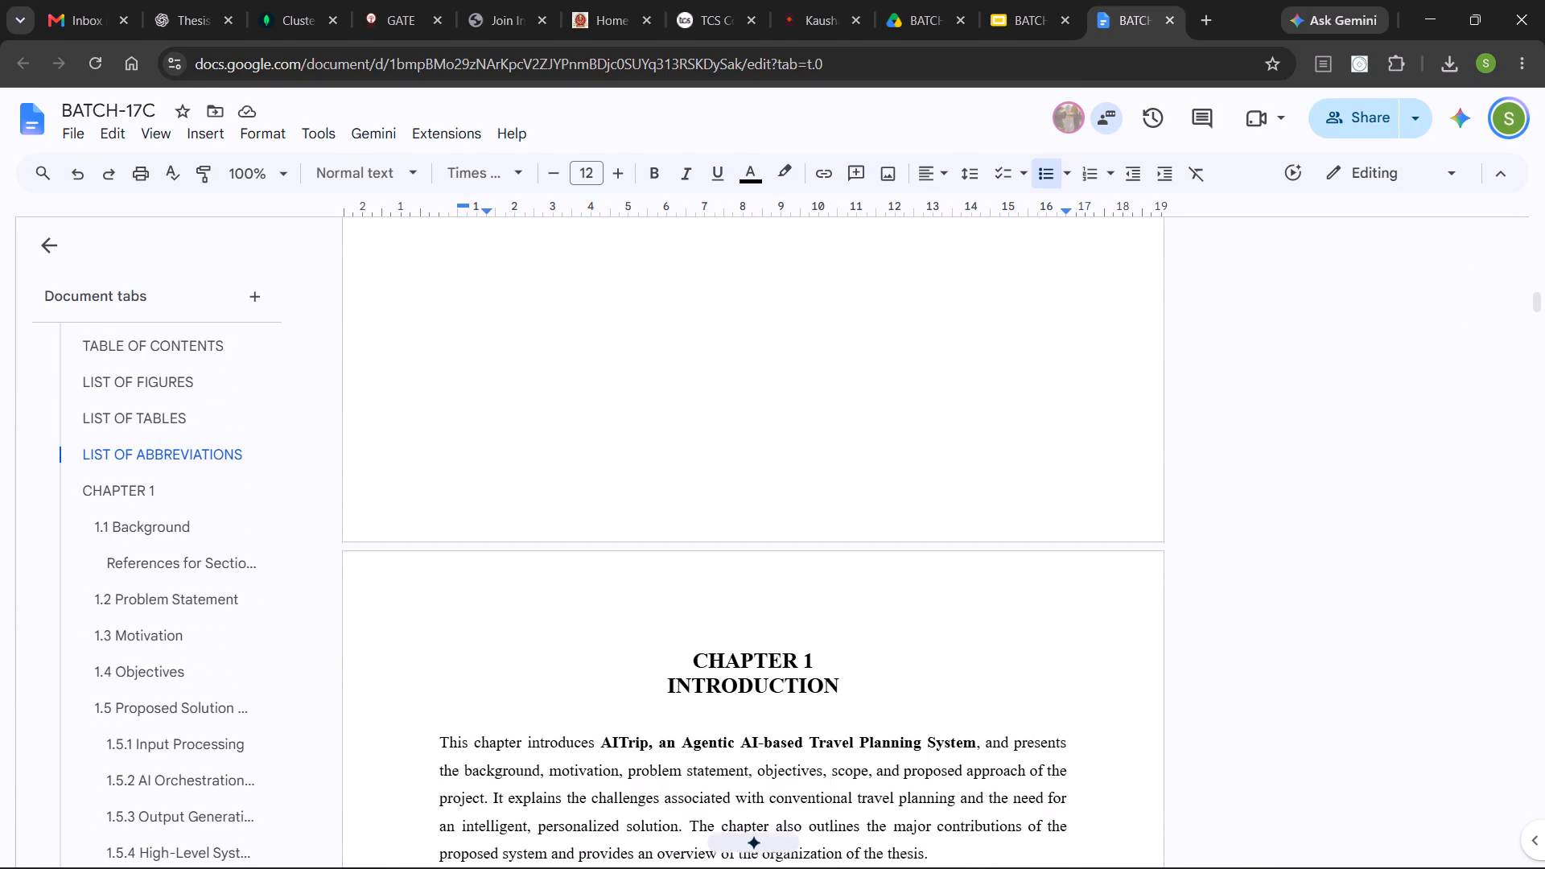
scroll(658, 624, "down", 2)
scroll(786, 521, "down", 1)
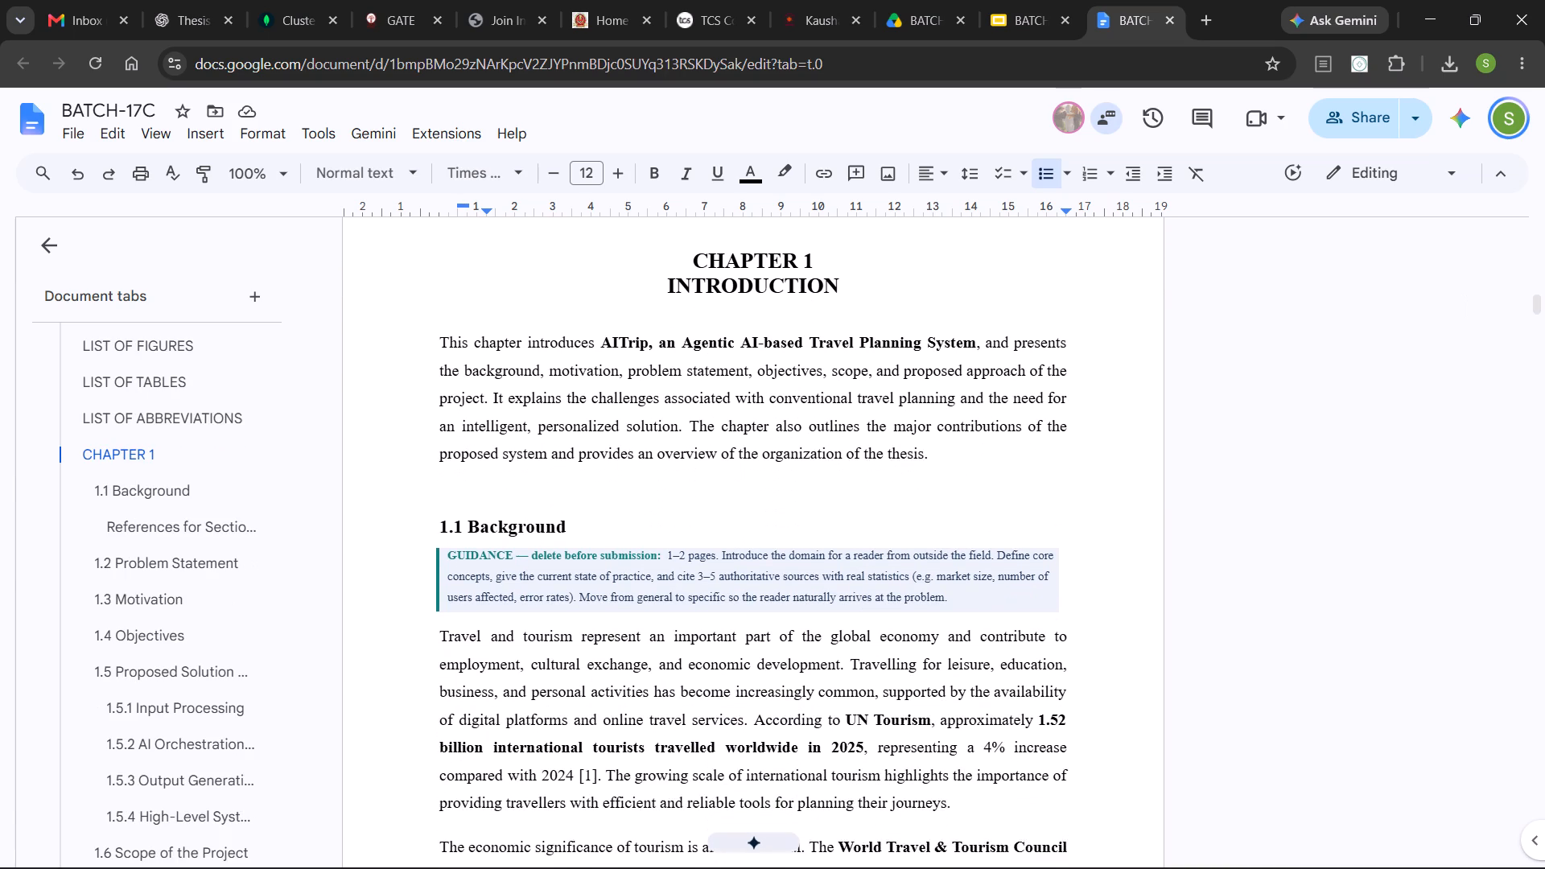
scroll(682, 509, "down", 1)
scroll(781, 490, "down", 2)
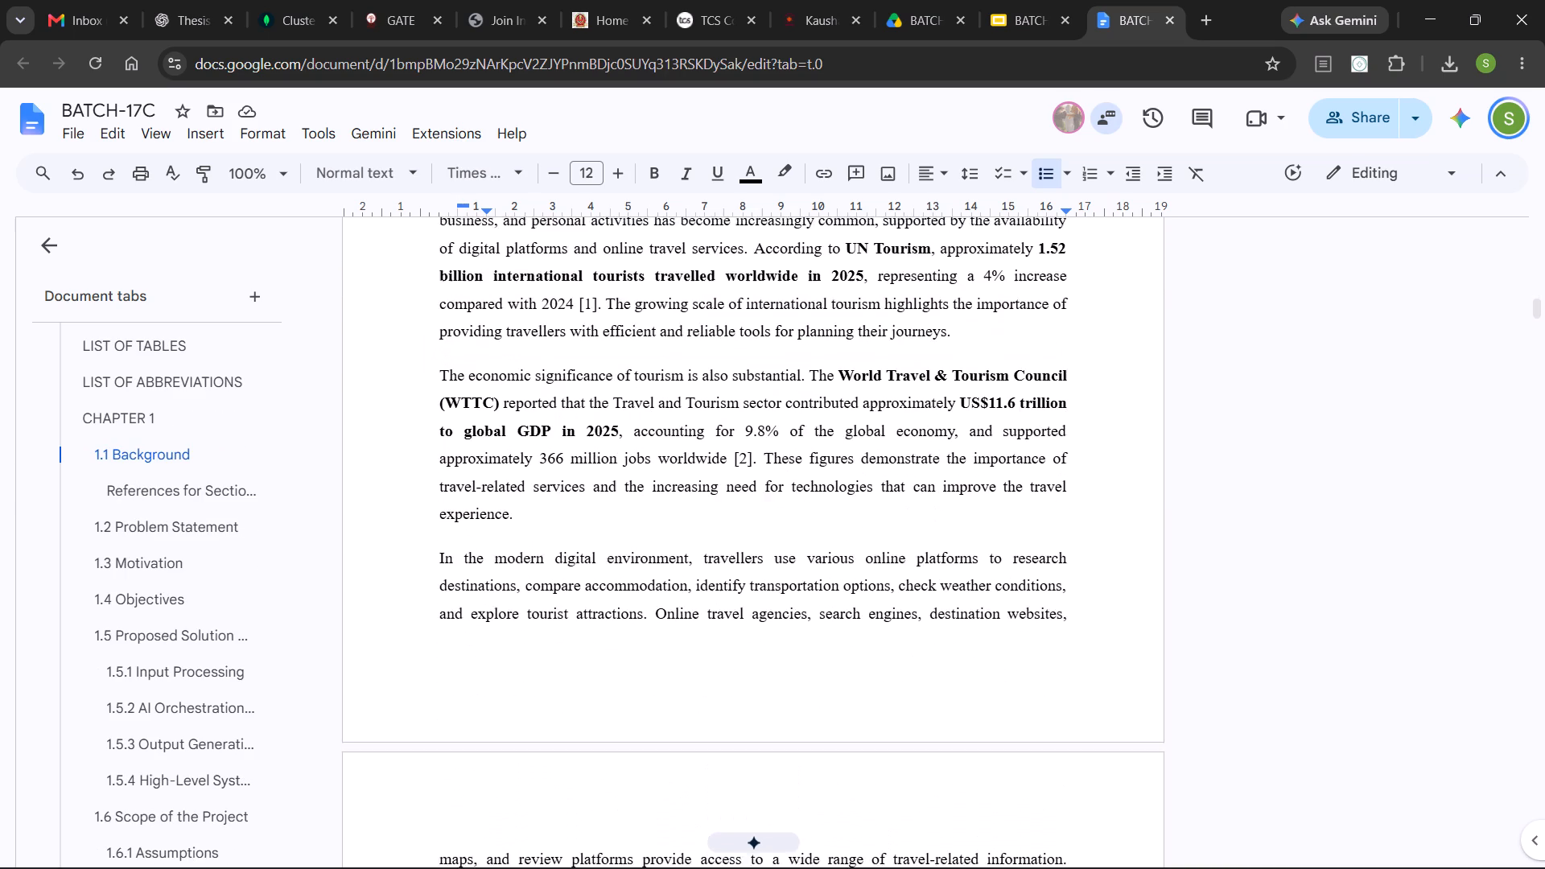
scroll(932, 463, "down", 1)
scroll(810, 562, "down", 3)
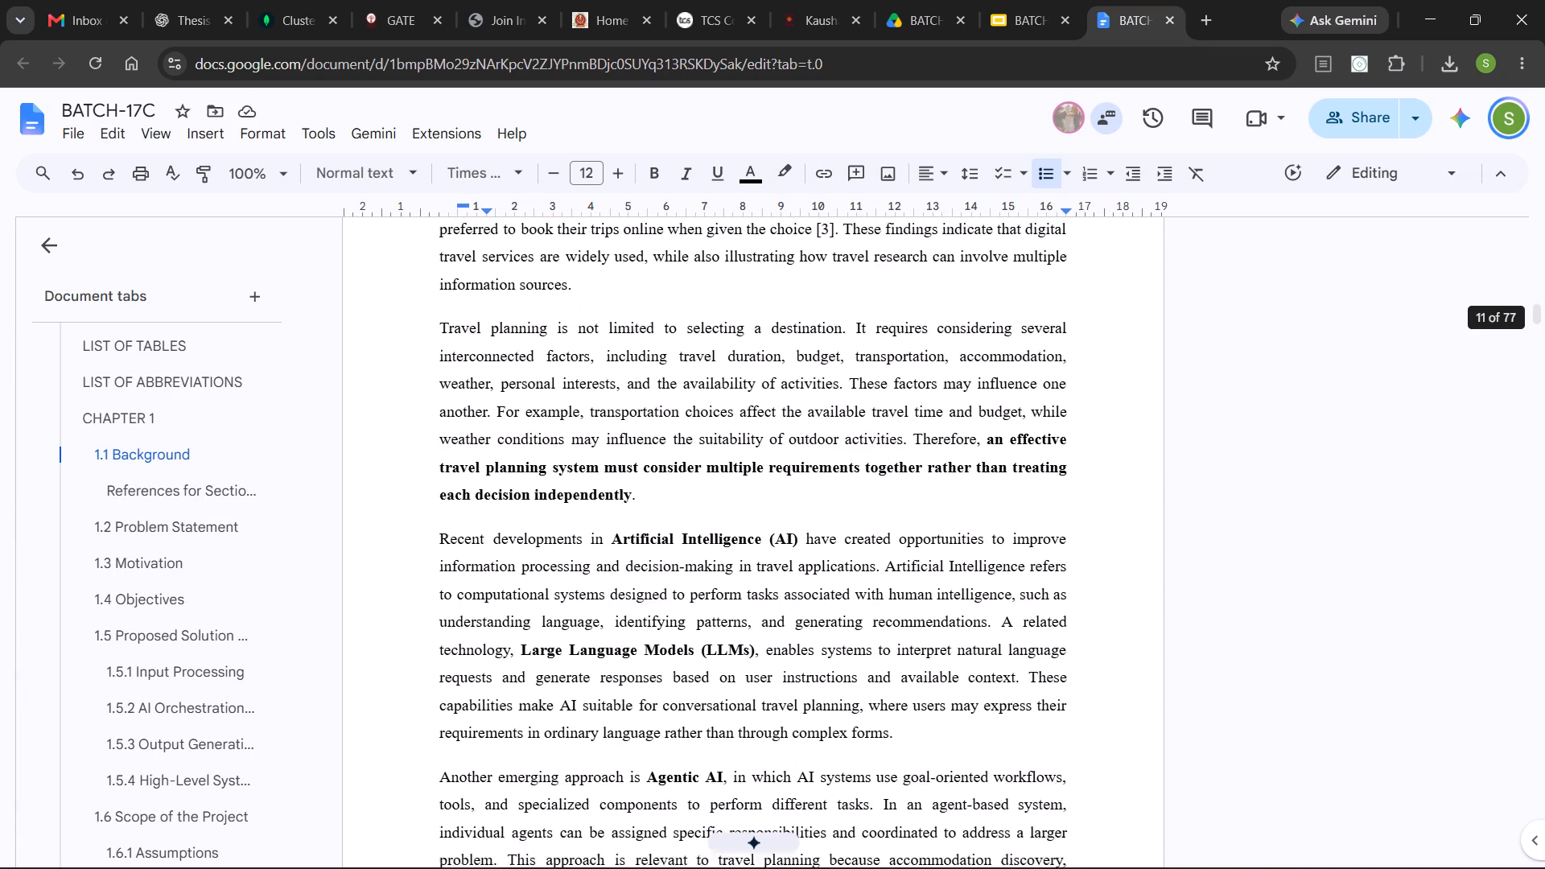
scroll(706, 567, "down", 8)
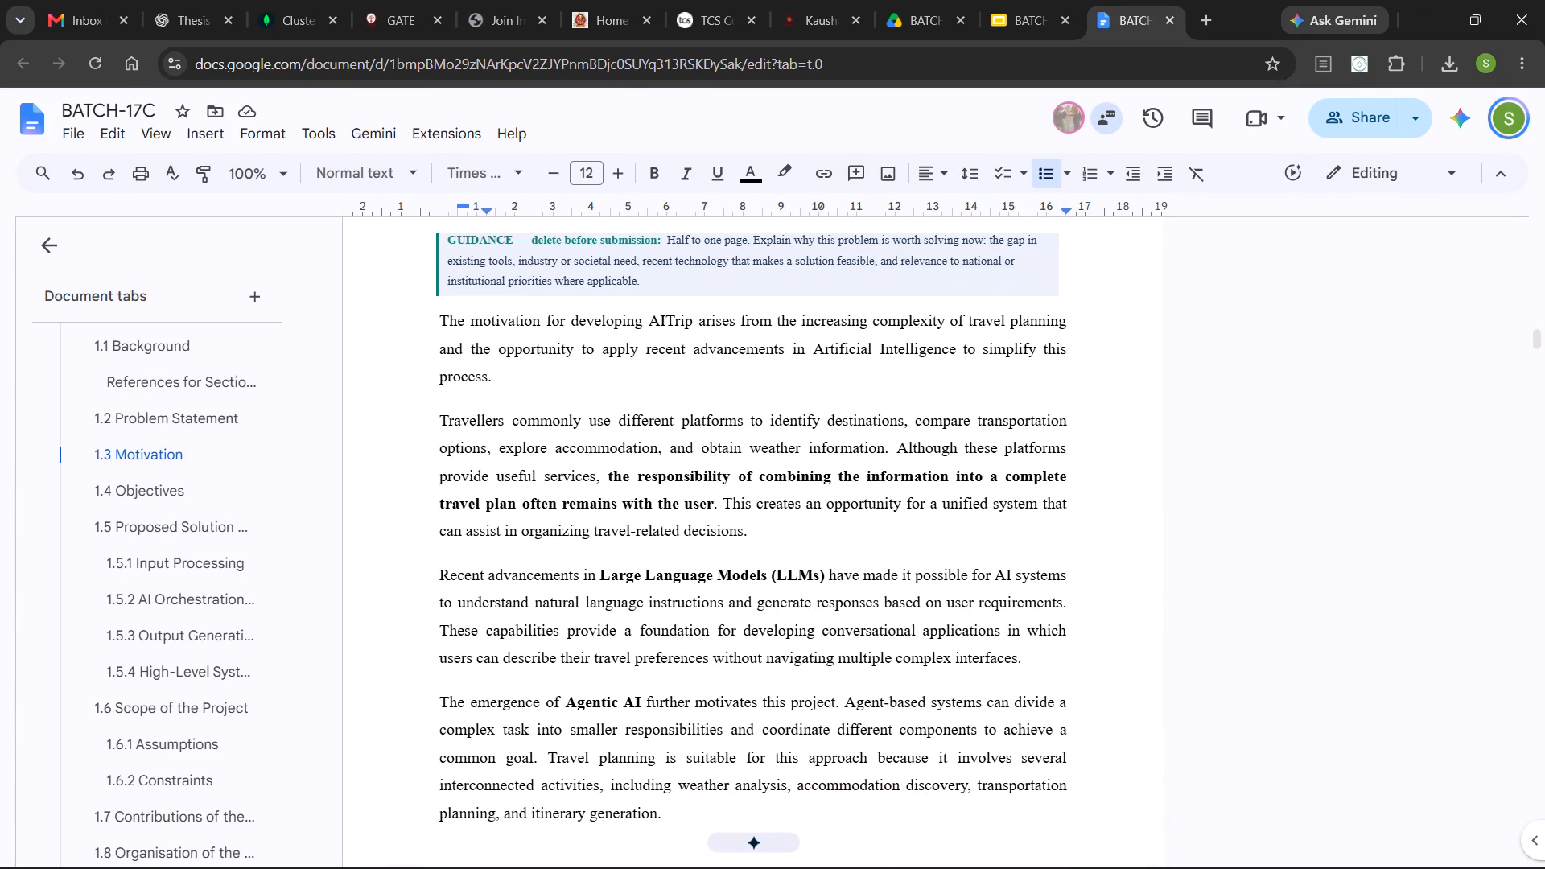
Re-examine the List of Abbreviations page and the Chapter 1 introduction with the start of section 1.1 Background.
scroll(706, 567, "up", 15)
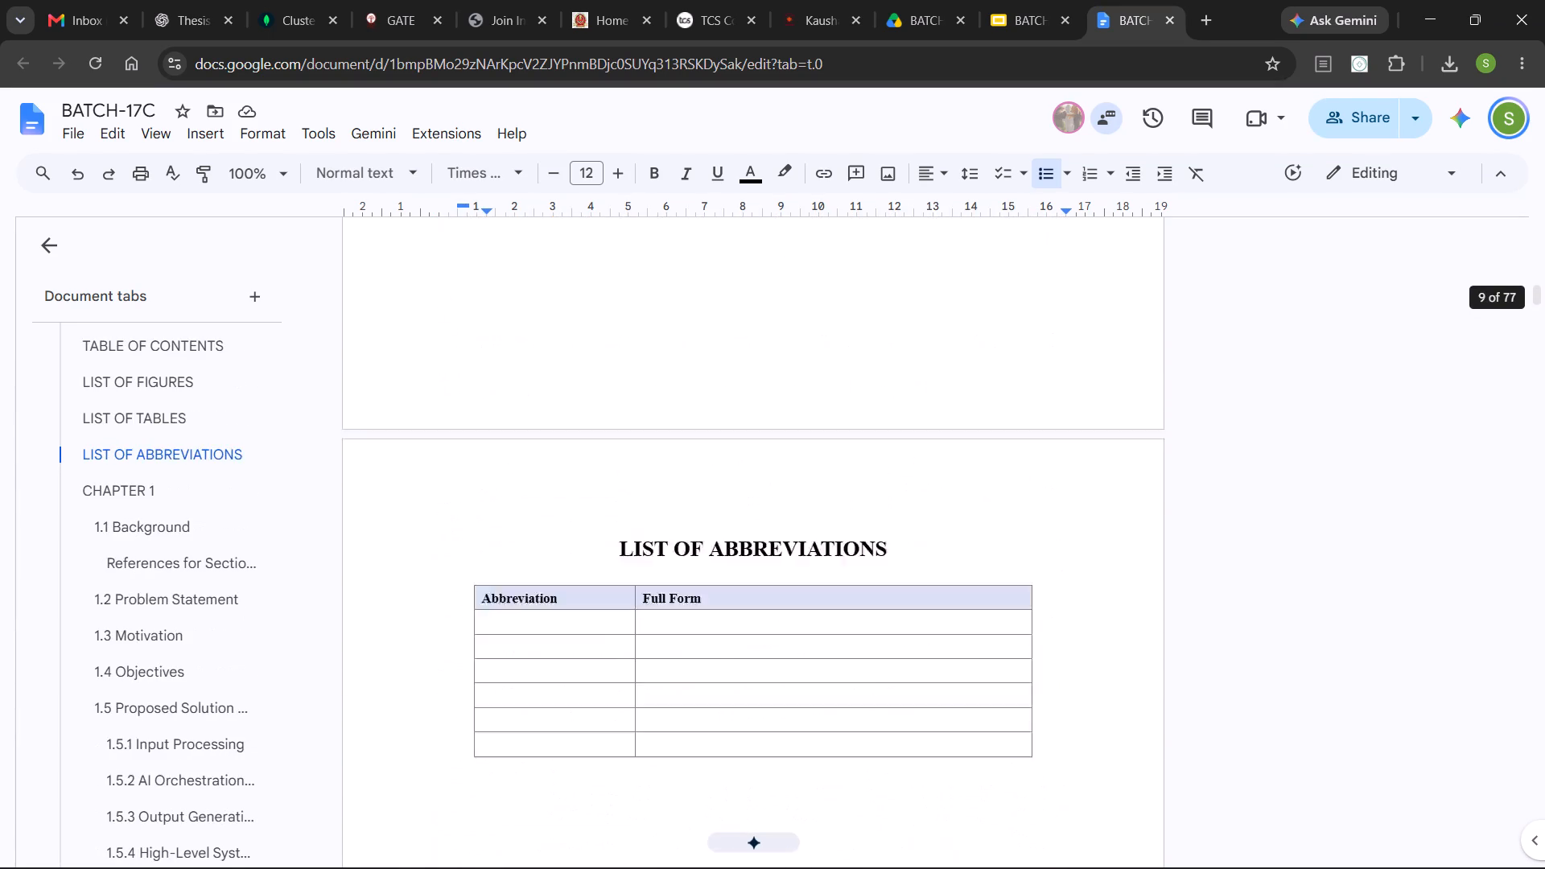
scroll(706, 567, "down", 6)
scroll(708, 702, "down", 3)
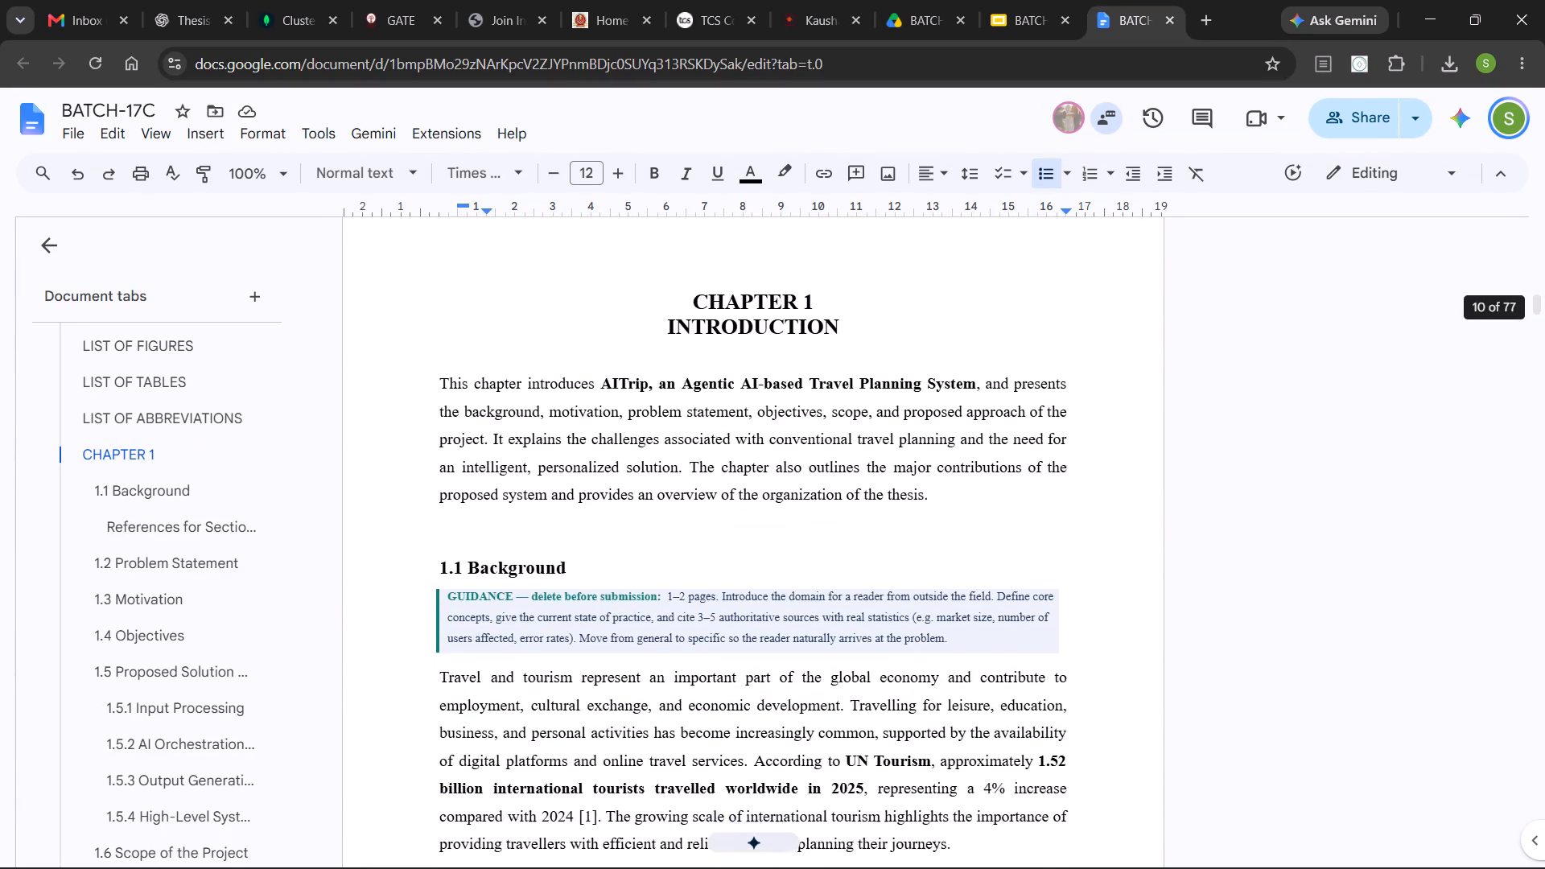
scroll(708, 702, "down", 1)
scroll(624, 657, "down", 2)
scroll(624, 657, "up", 3)
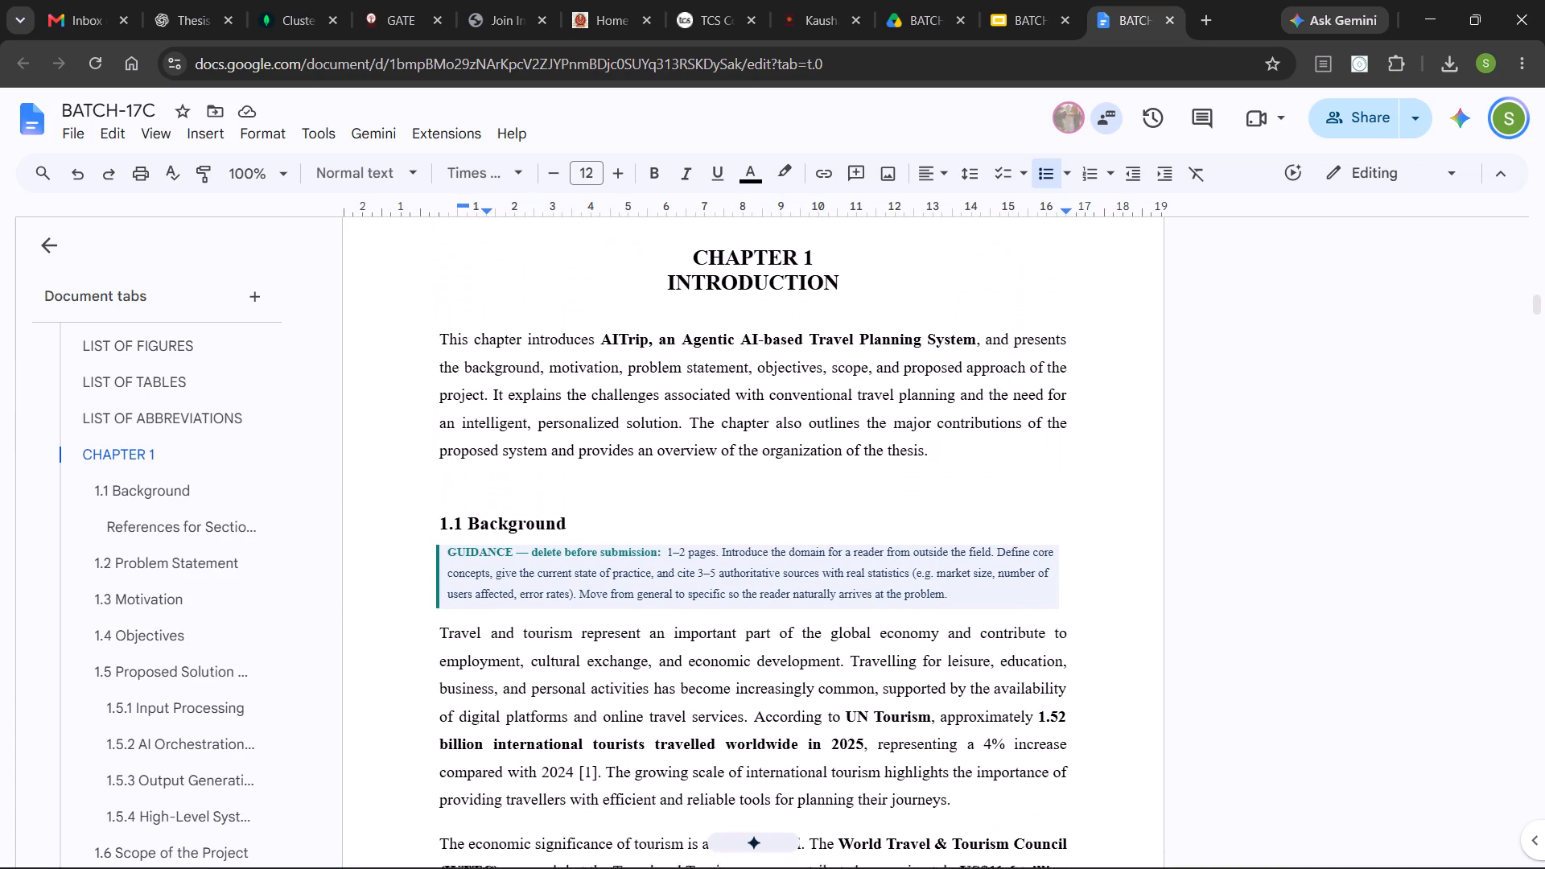
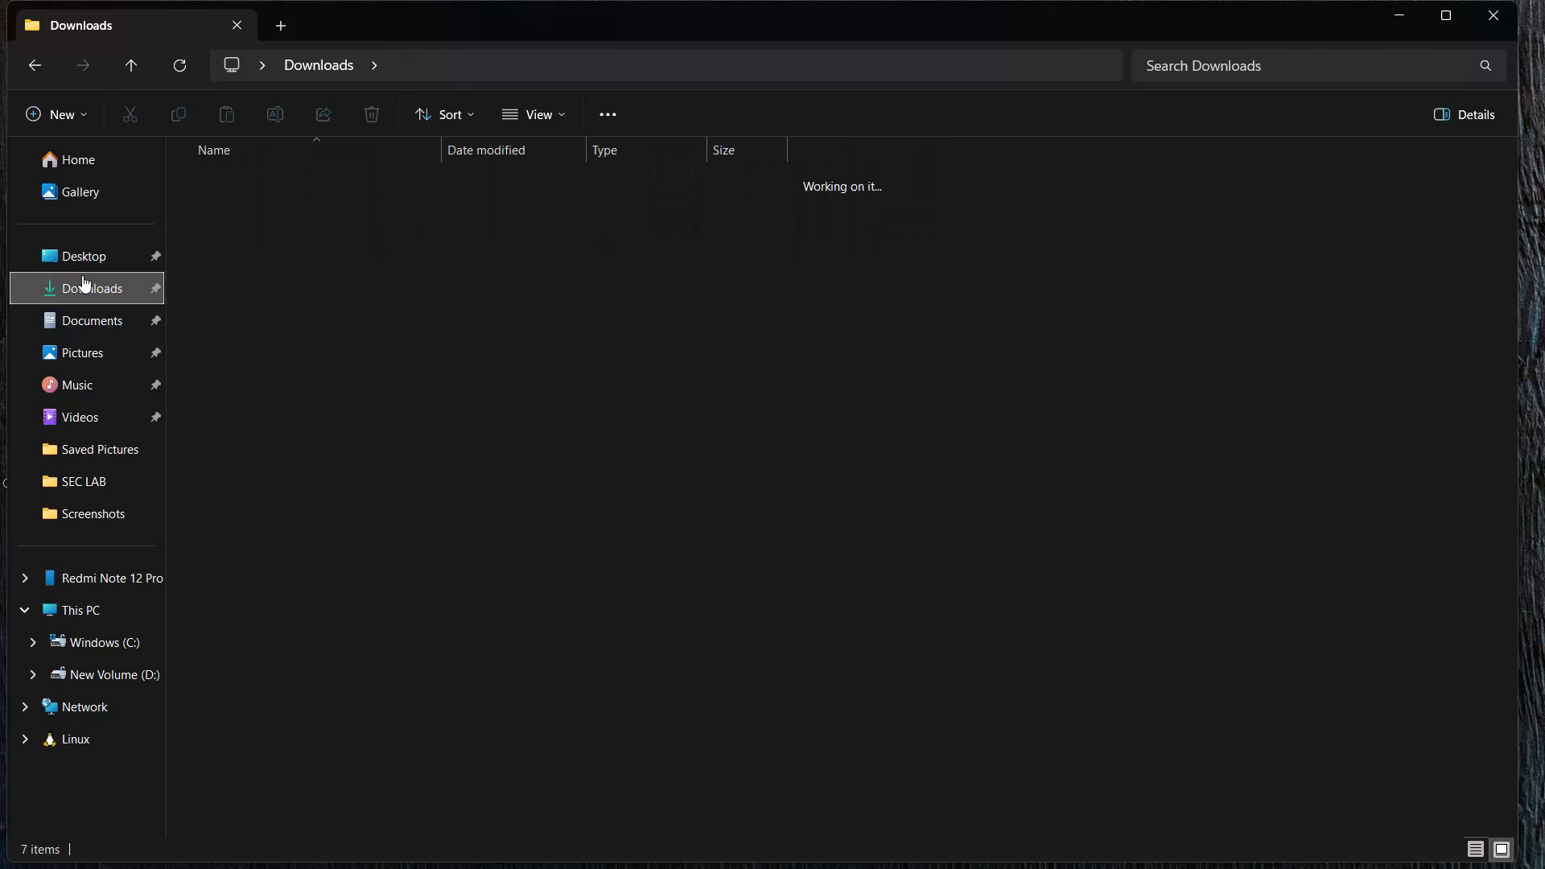
Open BATCH-17C.pdf from the Downloads folder and copy the guidance note under the Chapter 1 Introduction heading.
double_click(282, 205)
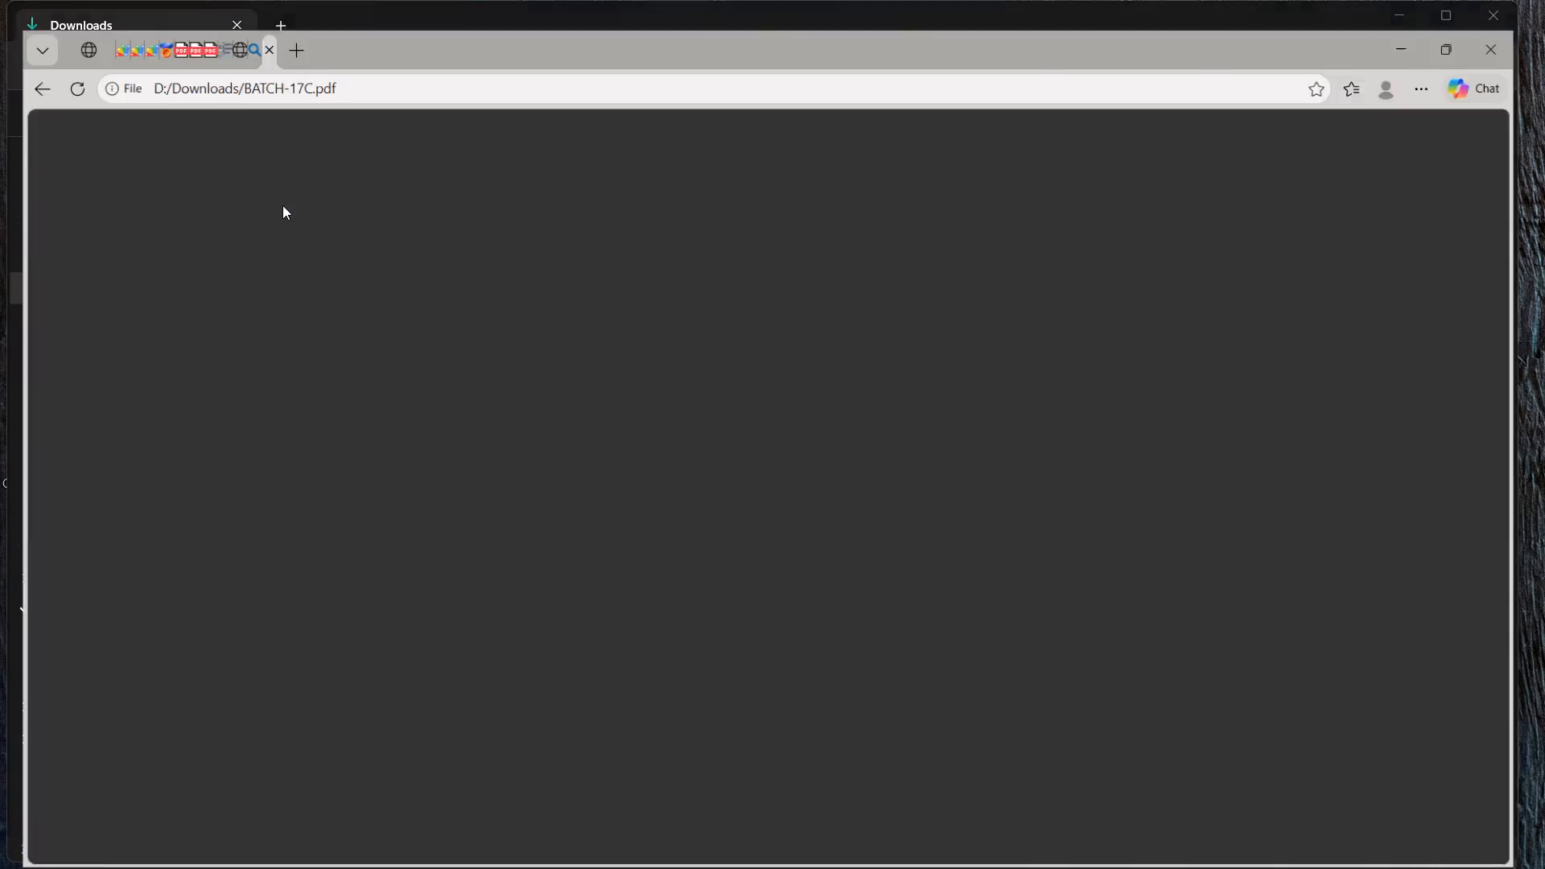
scroll(506, 340, "down", 15)
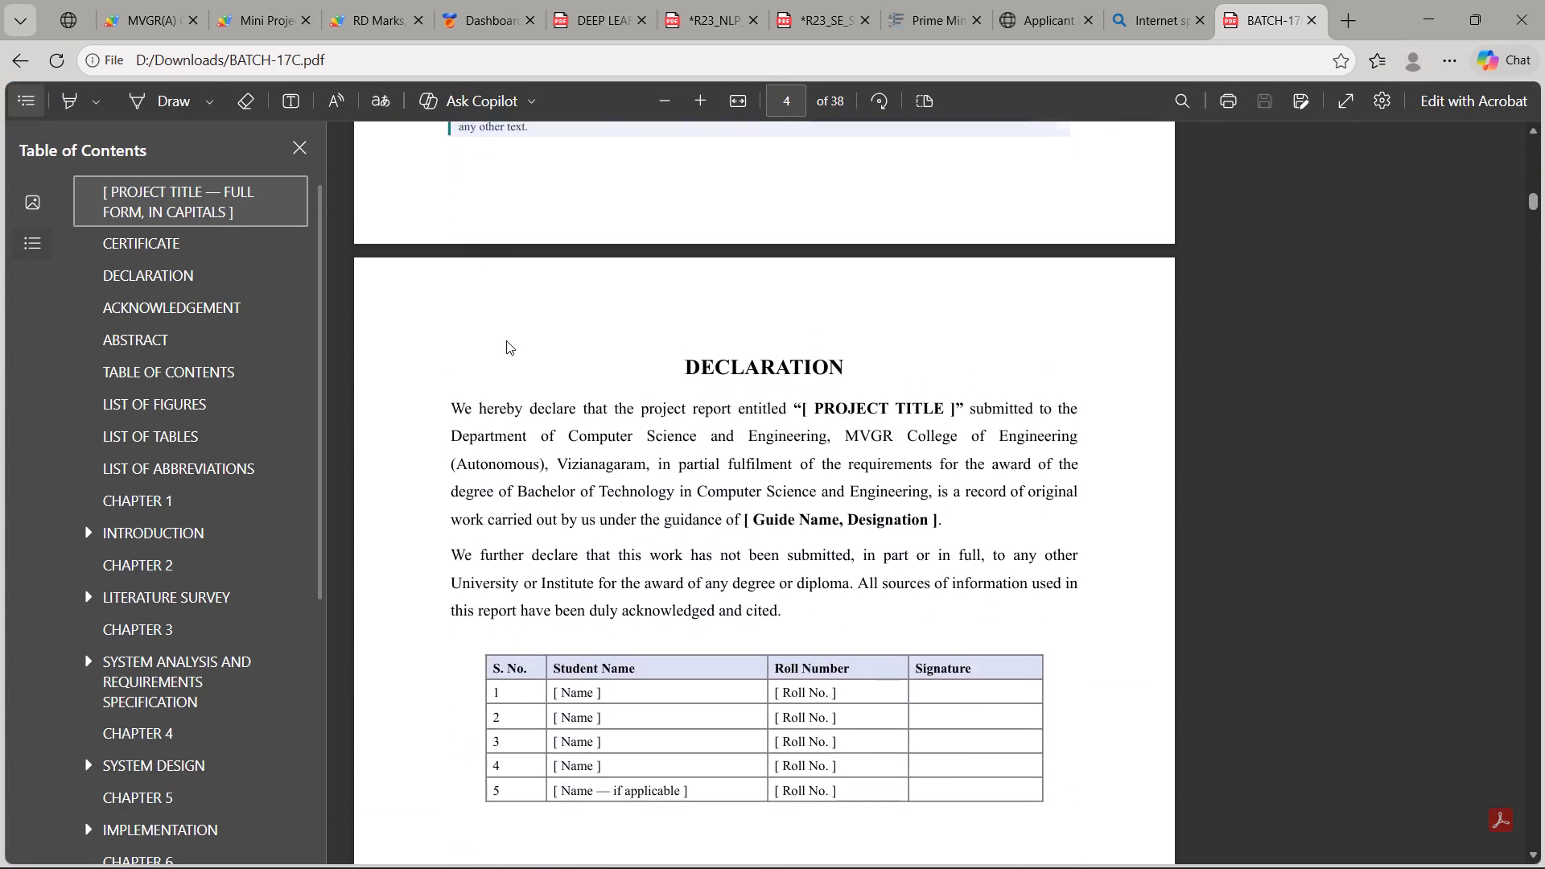
scroll(506, 340, "down", 2)
scroll(506, 340, "right", 1)
scroll(544, 505, "down", 1)
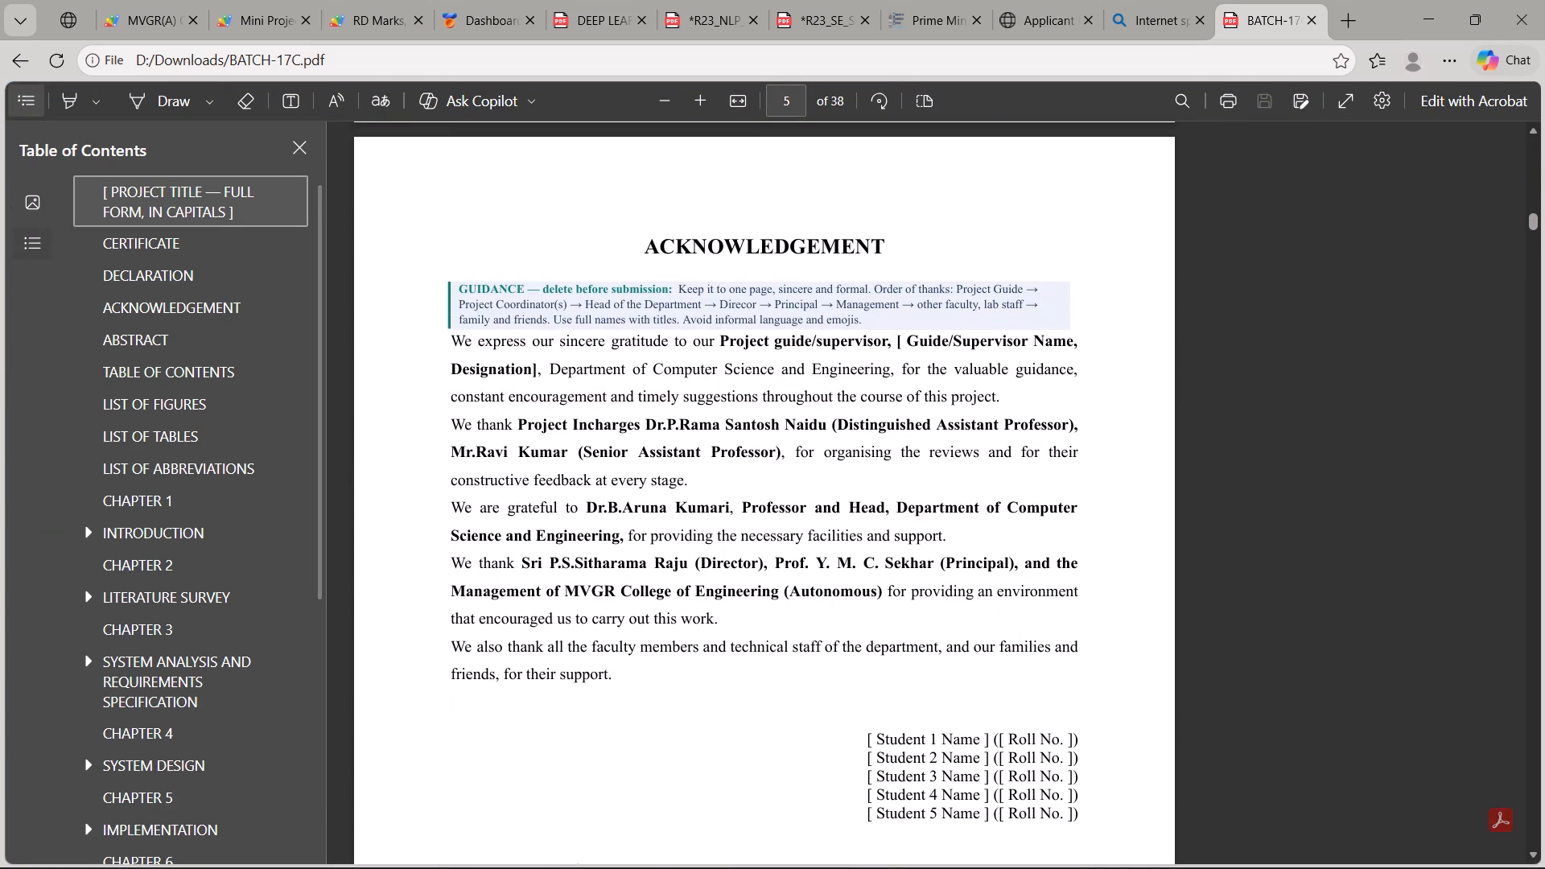
scroll(632, 548, "down", 8)
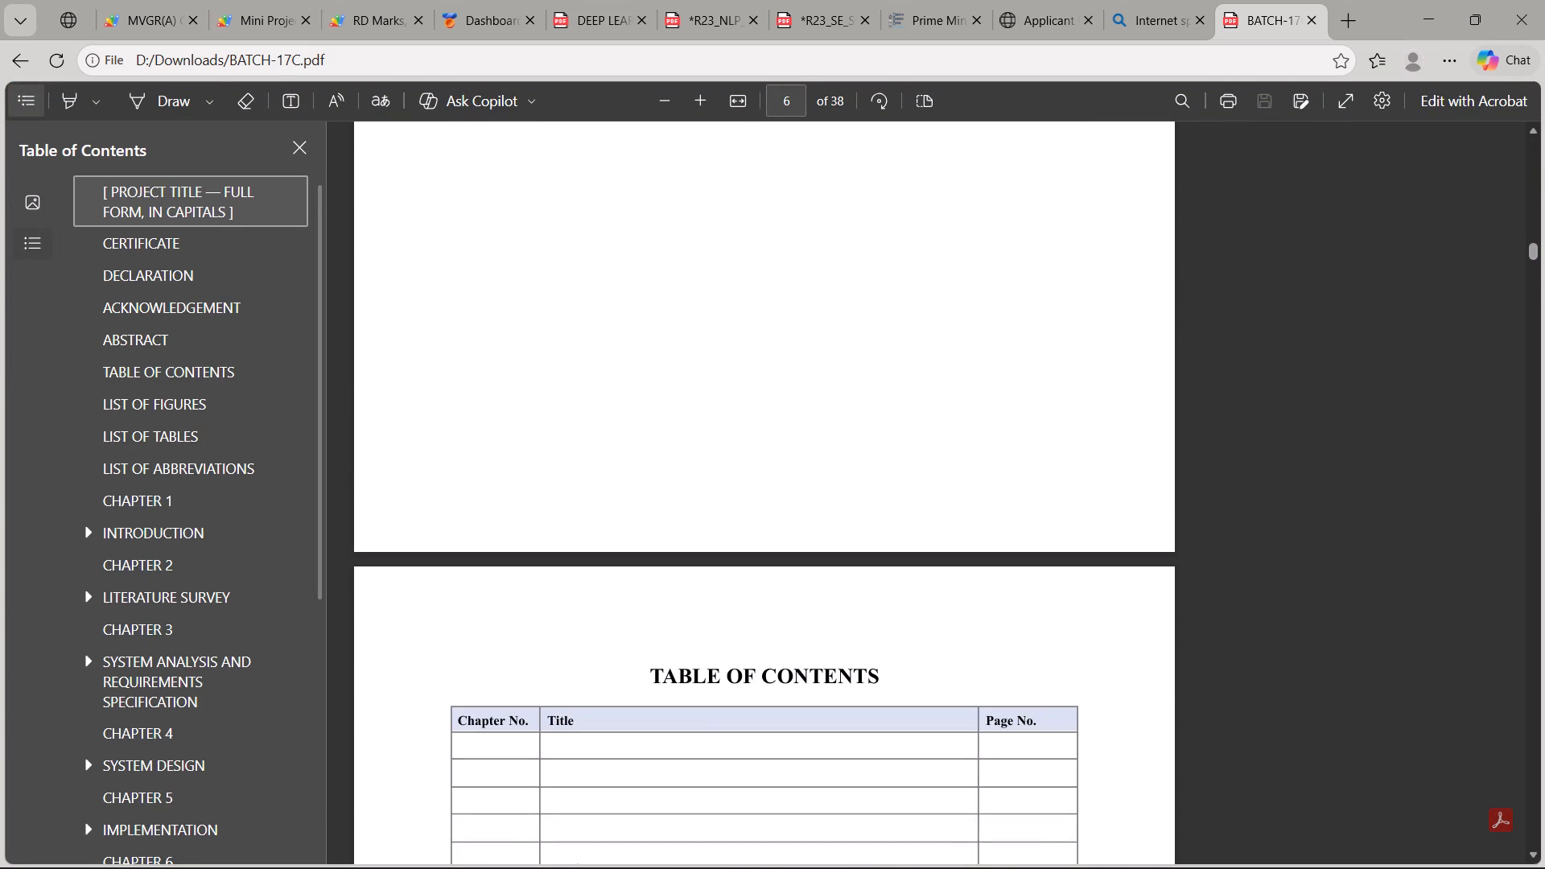
scroll(702, 704, "down", 11)
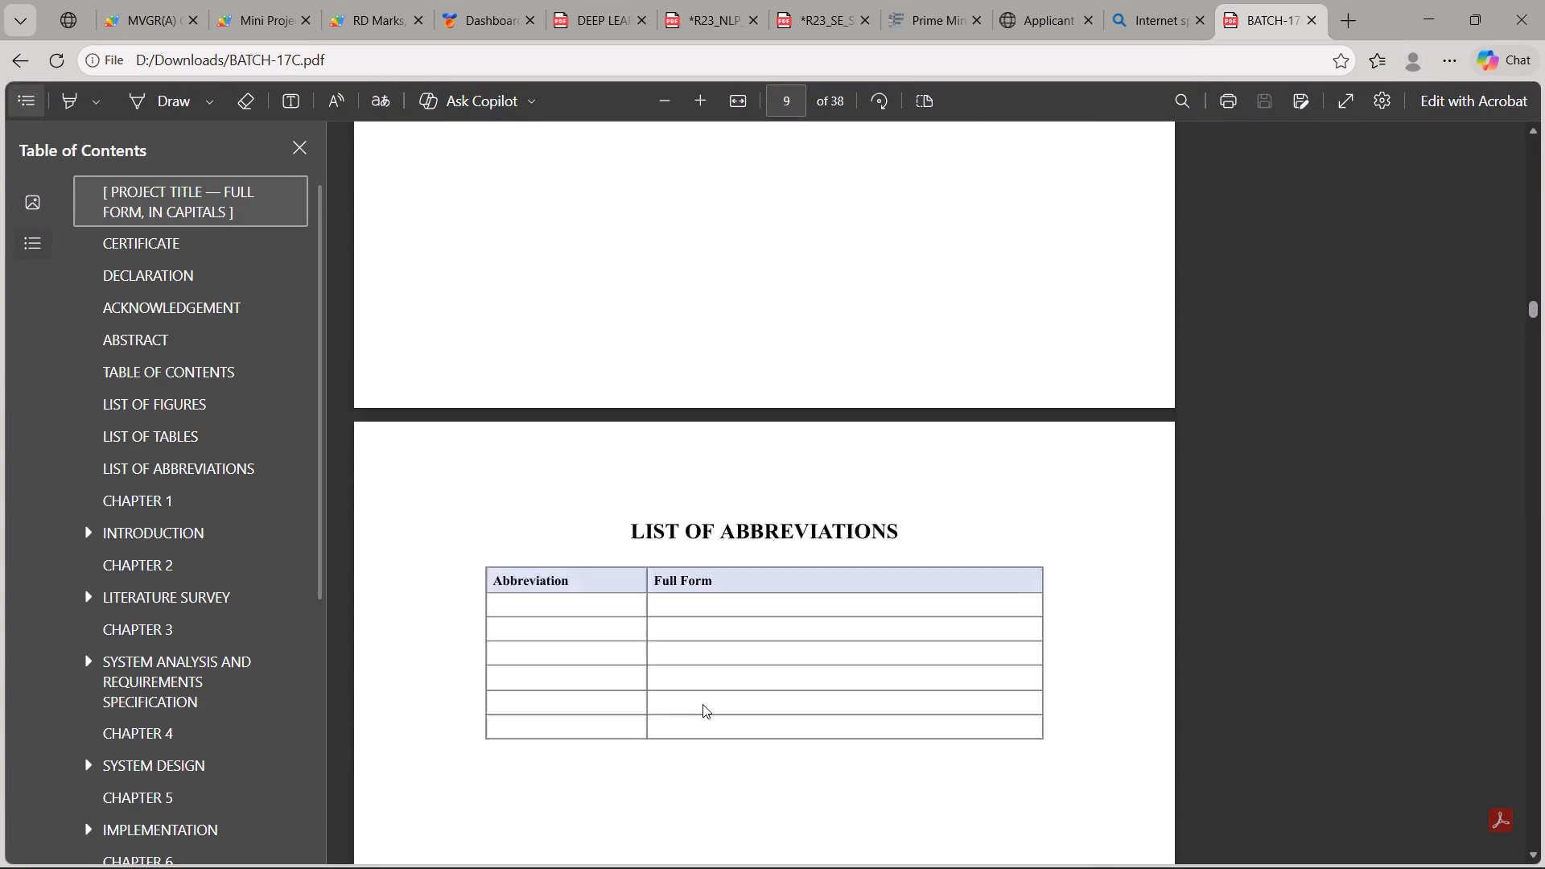
scroll(702, 704, "down", 1)
scroll(702, 704, "up", 1)
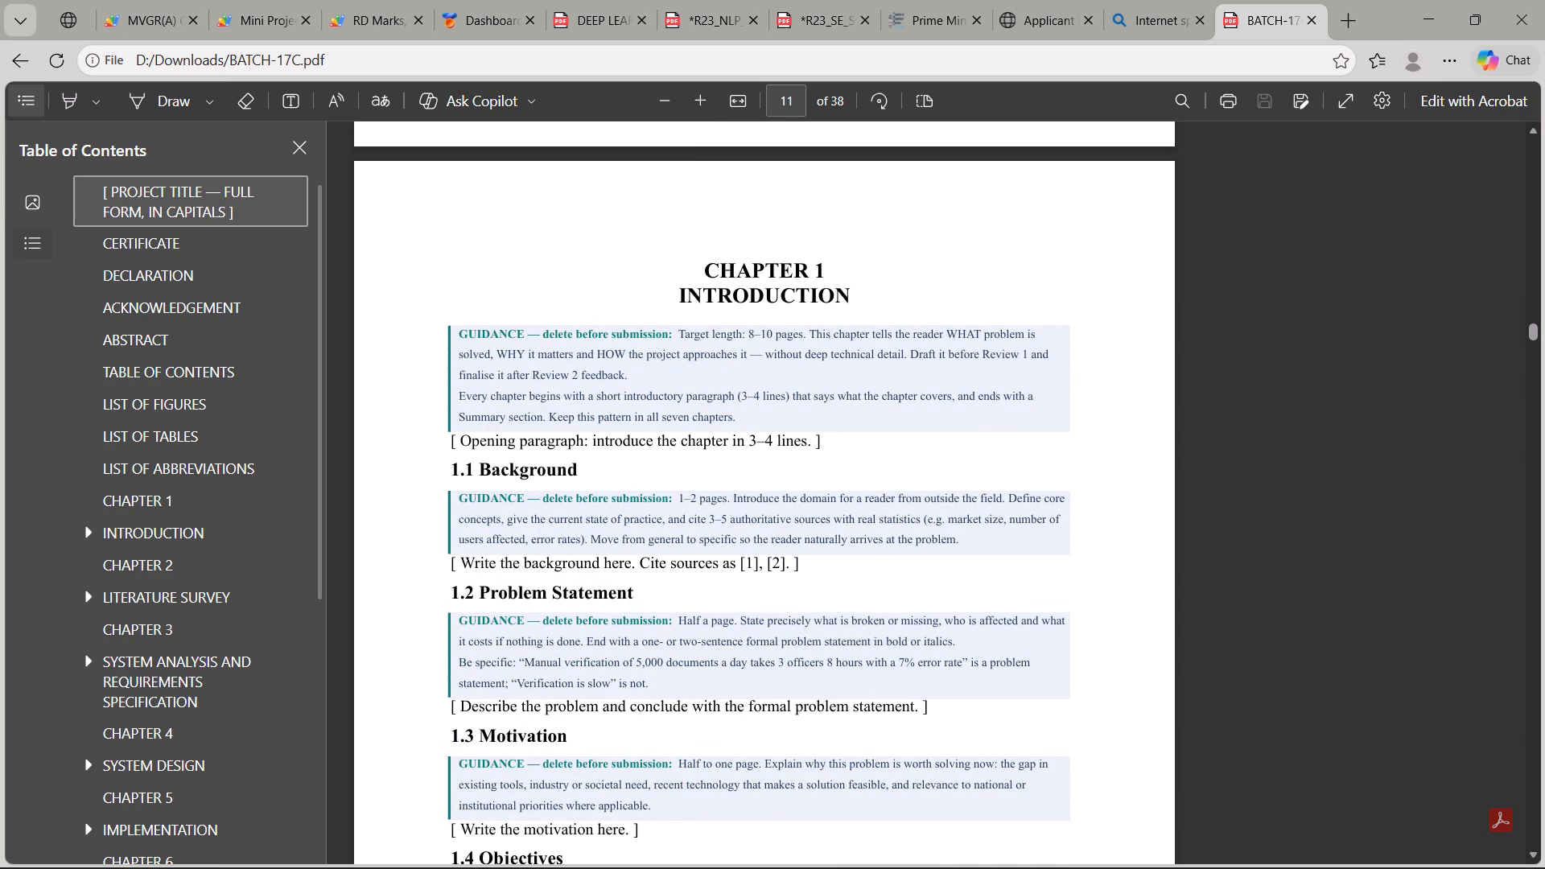
left_click_drag(740, 419, 472, 327)
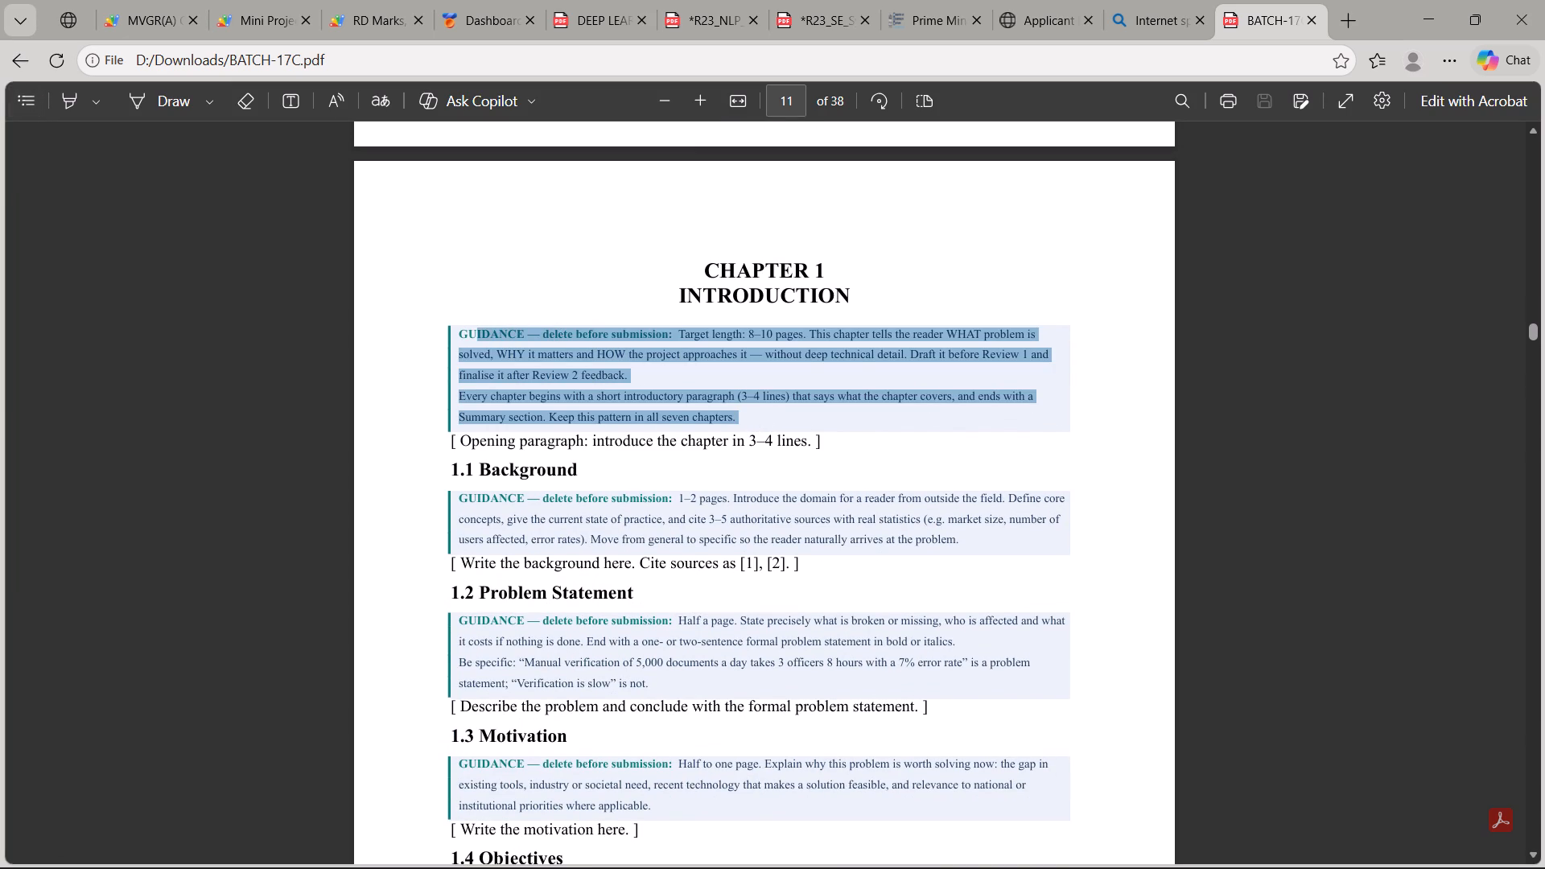
left_click_drag(472, 327, 440, 327)
key("ctrl+c")
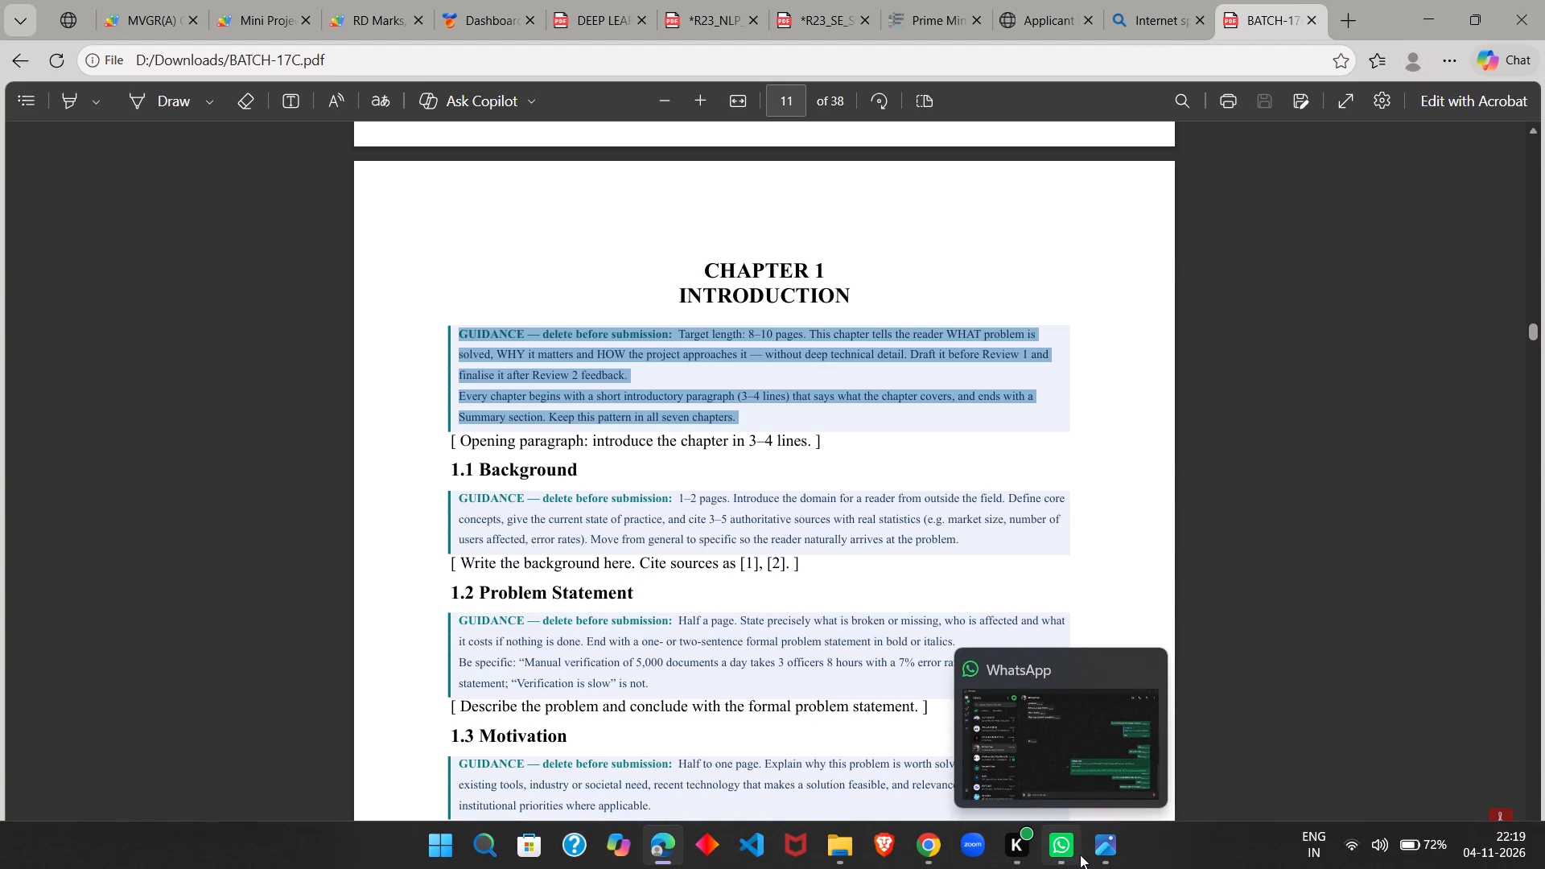
Return to the BATCH-17C document in Google Chrome and copy the 1.1 Background guidance box to a new line below the Chapter 1 Introduction heading.
left_click(929, 850)
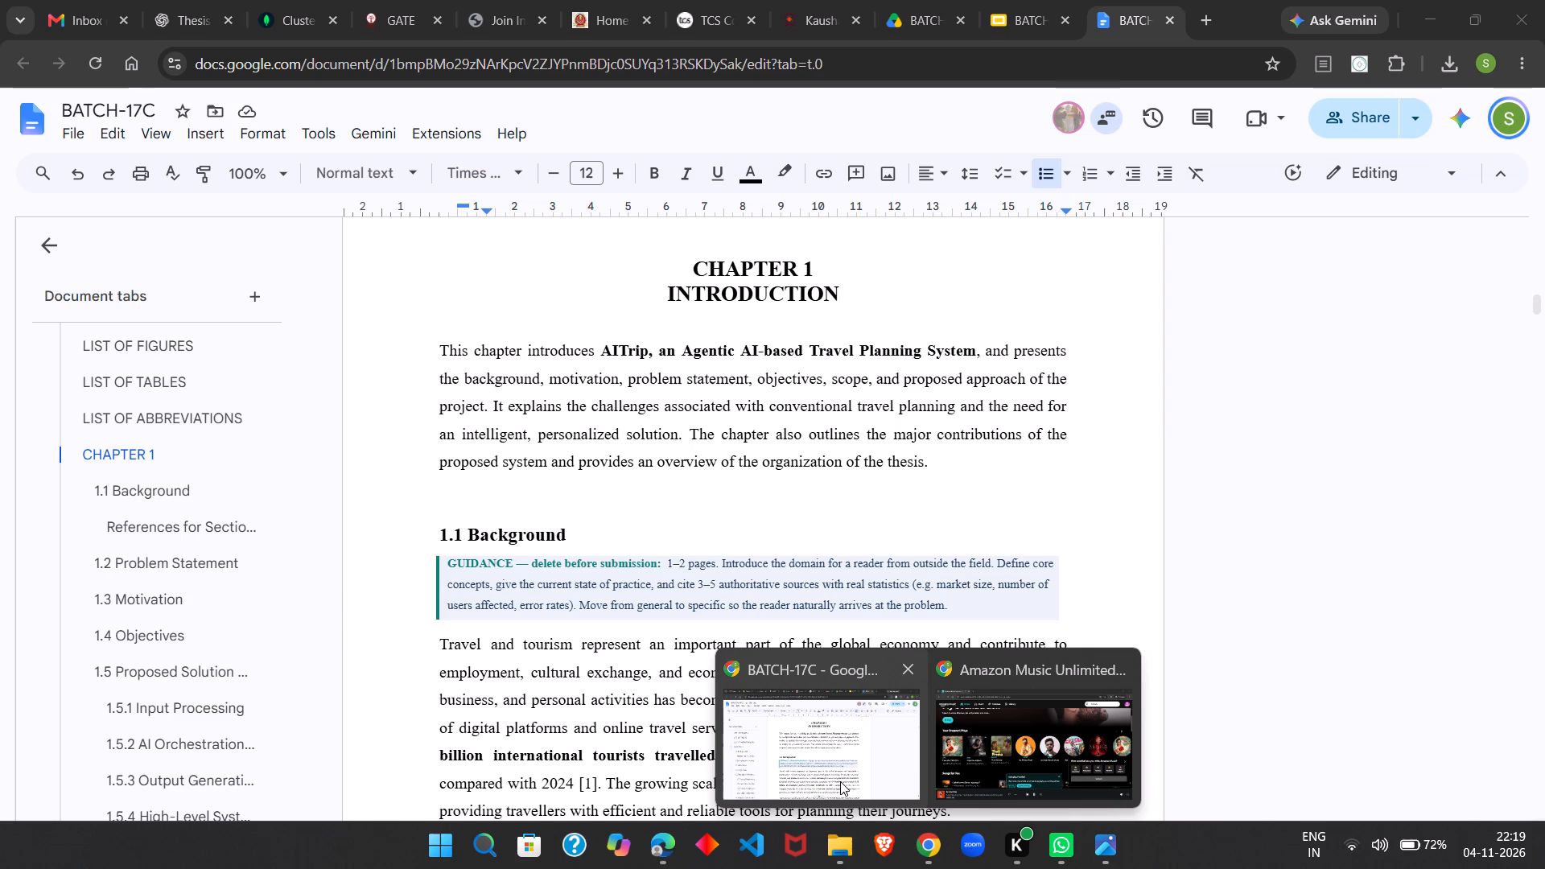
left_click(830, 761)
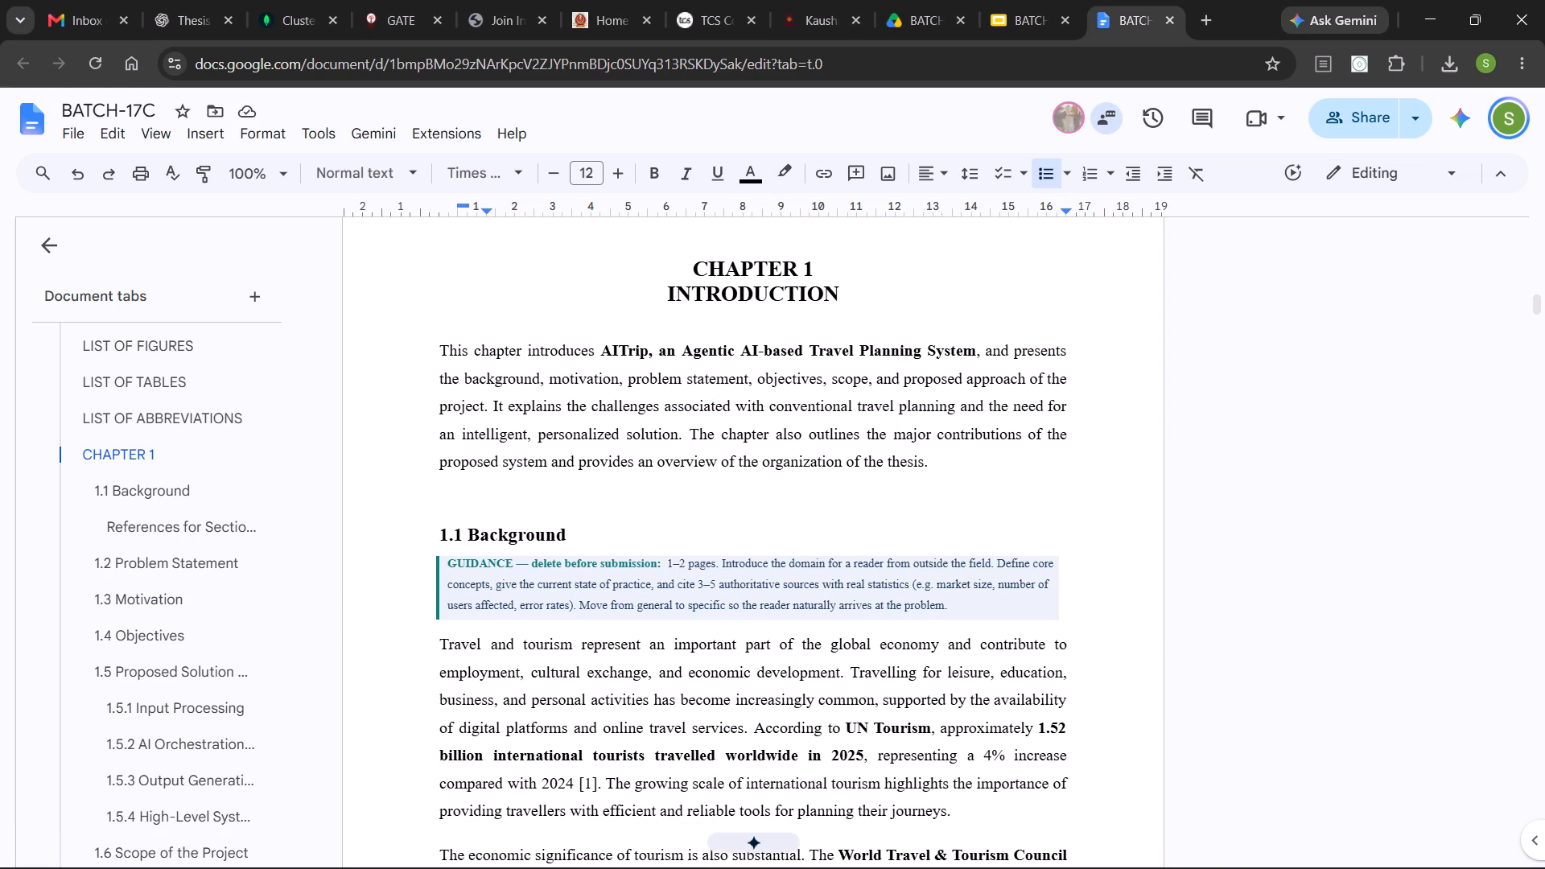
left_click_drag(952, 605, 434, 567)
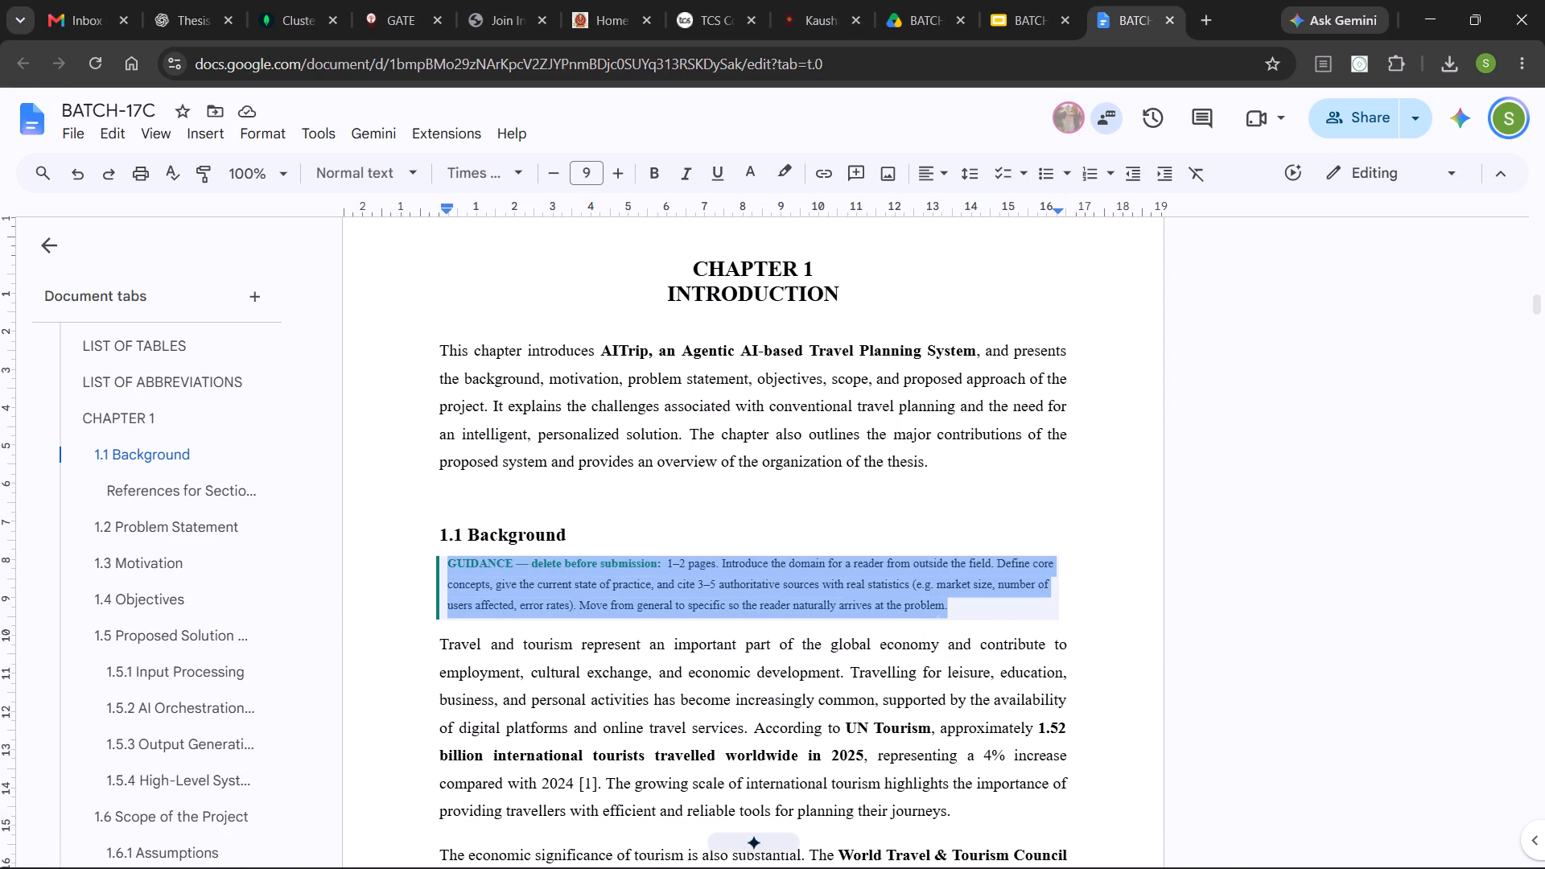
key("ctrl+c")
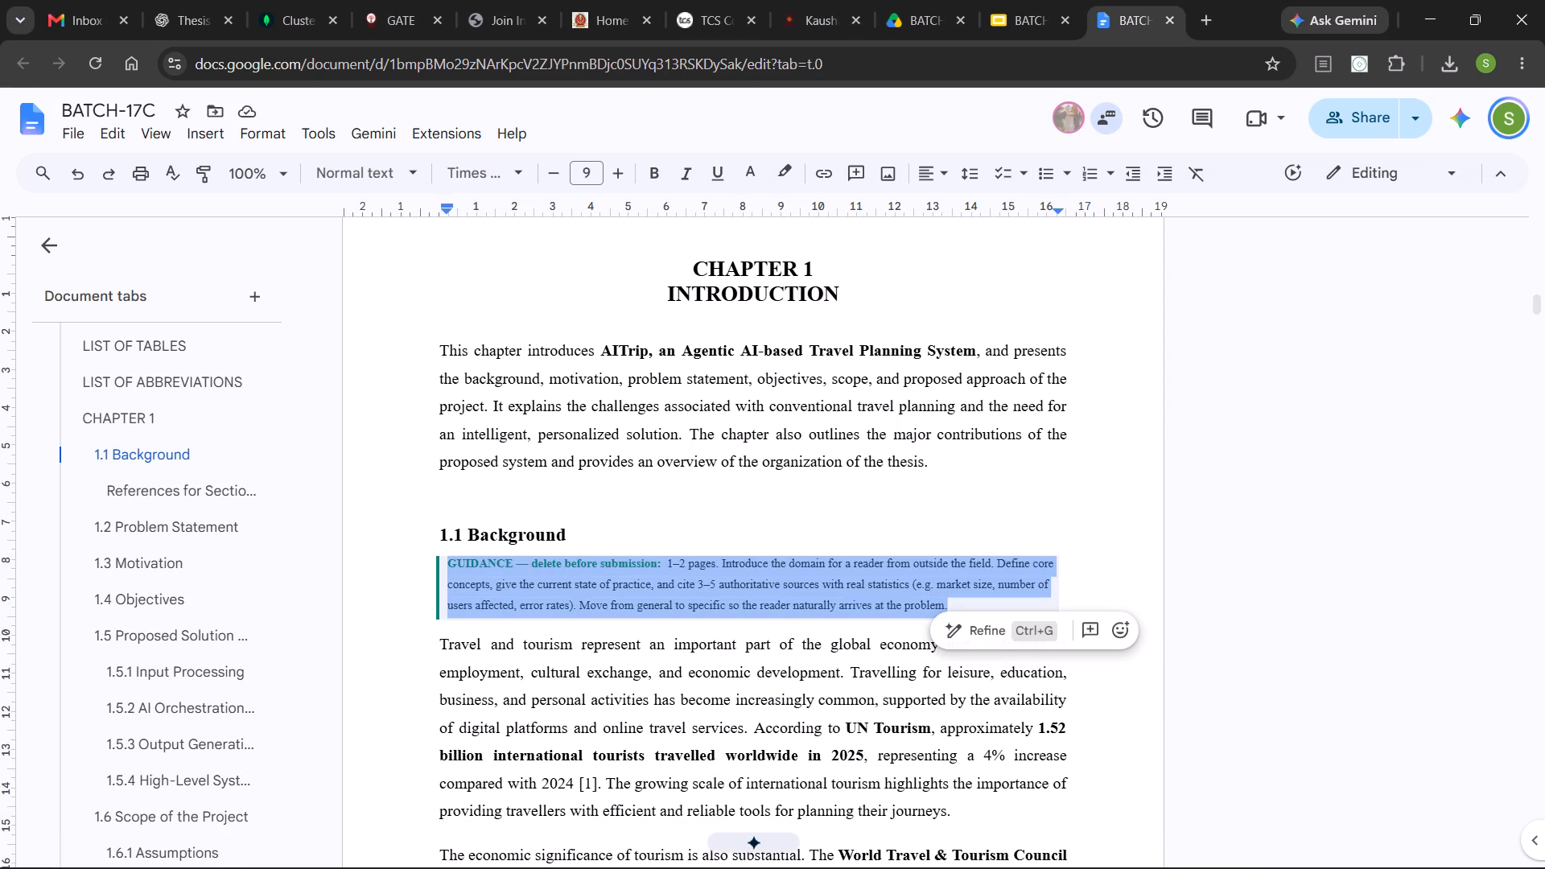
left_click(854, 311)
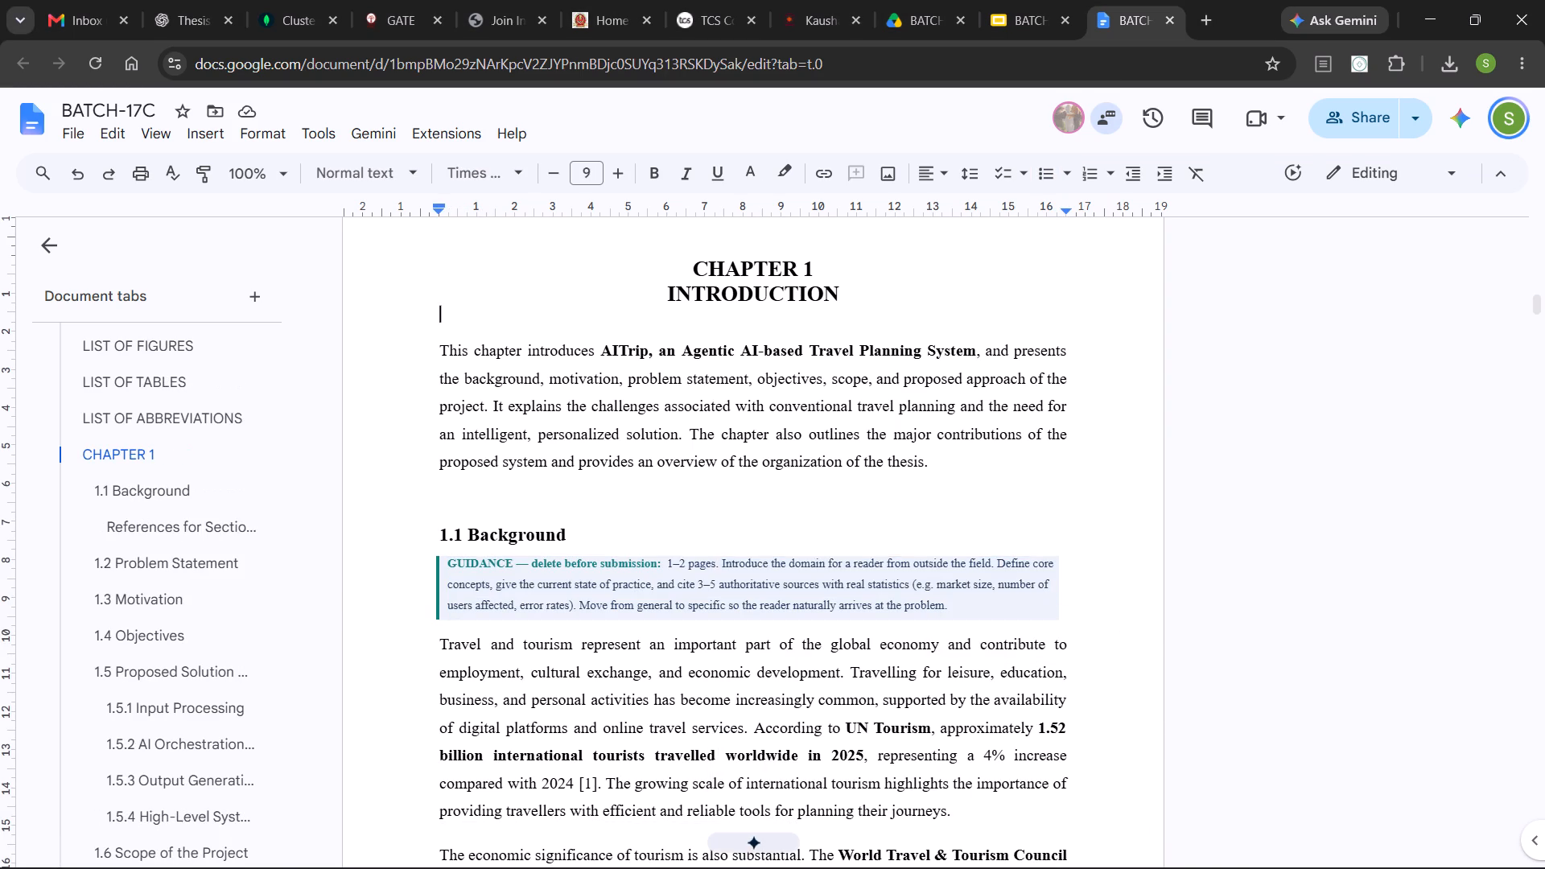
key("Return")
key("ctrl+v")
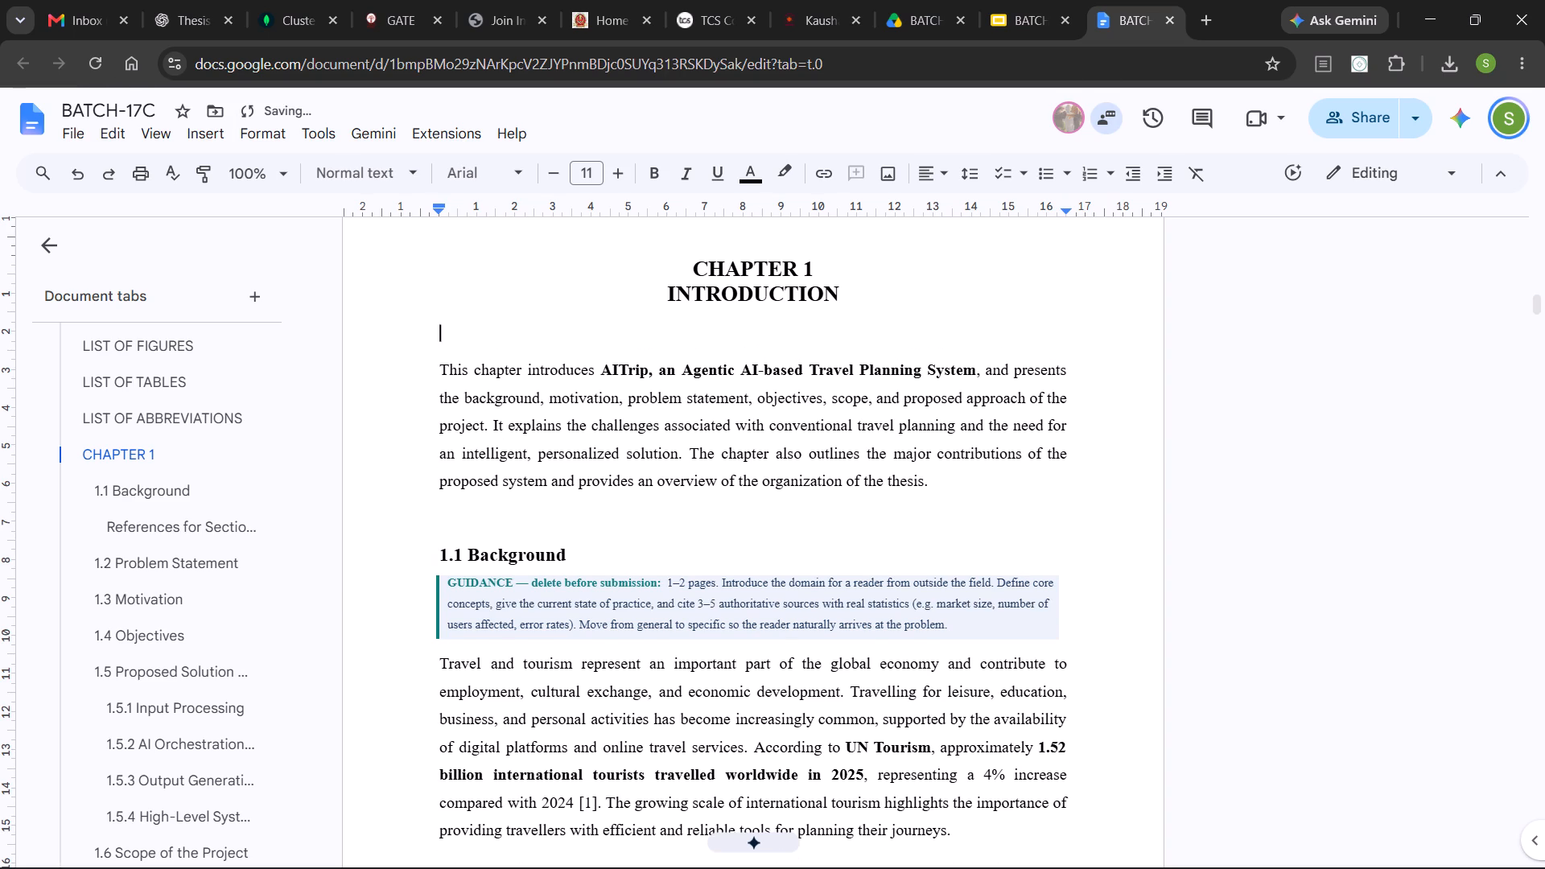
Replace the text of the pasted guidance box with the Chapter 1 guidance from the clipboard history, beginning "Target length: 8–10 pages" after its label.
left_click_drag(951, 373, 721, 363)
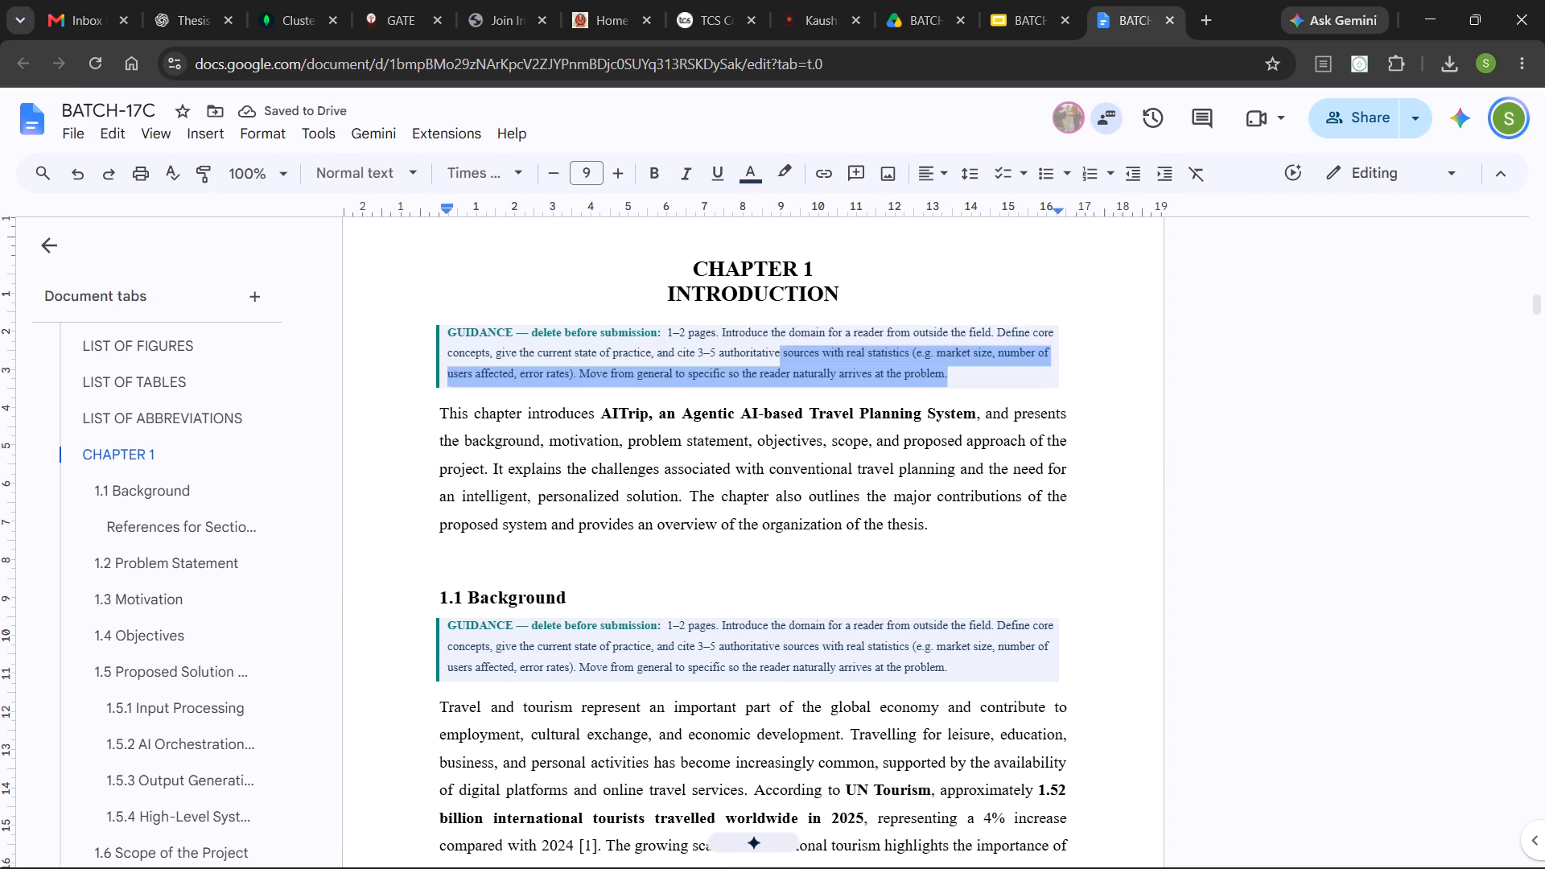
left_click_drag(721, 363, 434, 344)
key("super+v")
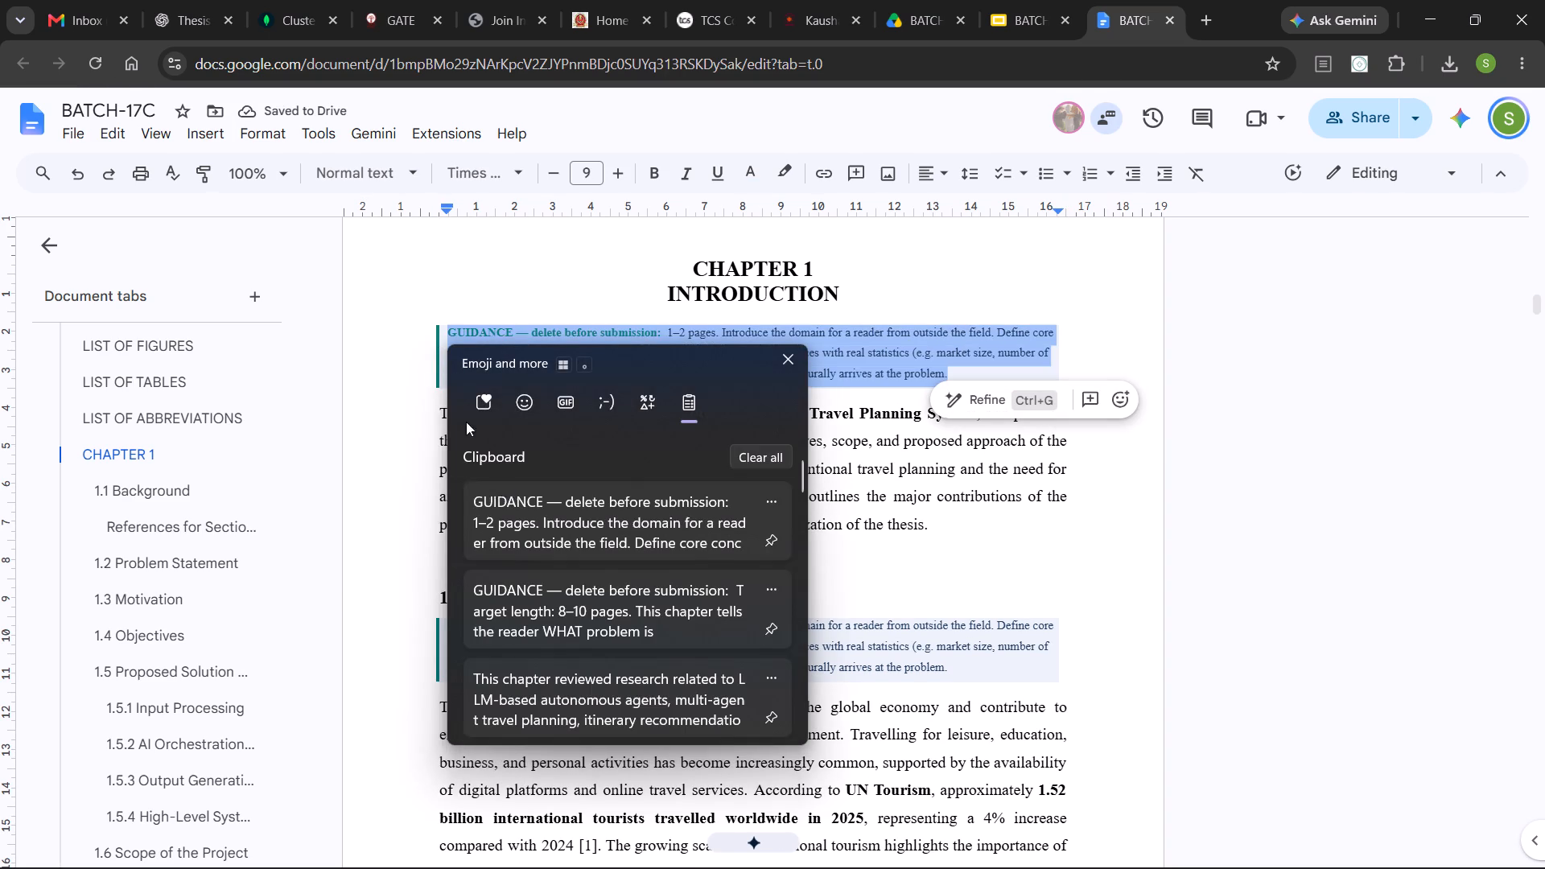
left_click(522, 588)
key("ctrl+v")
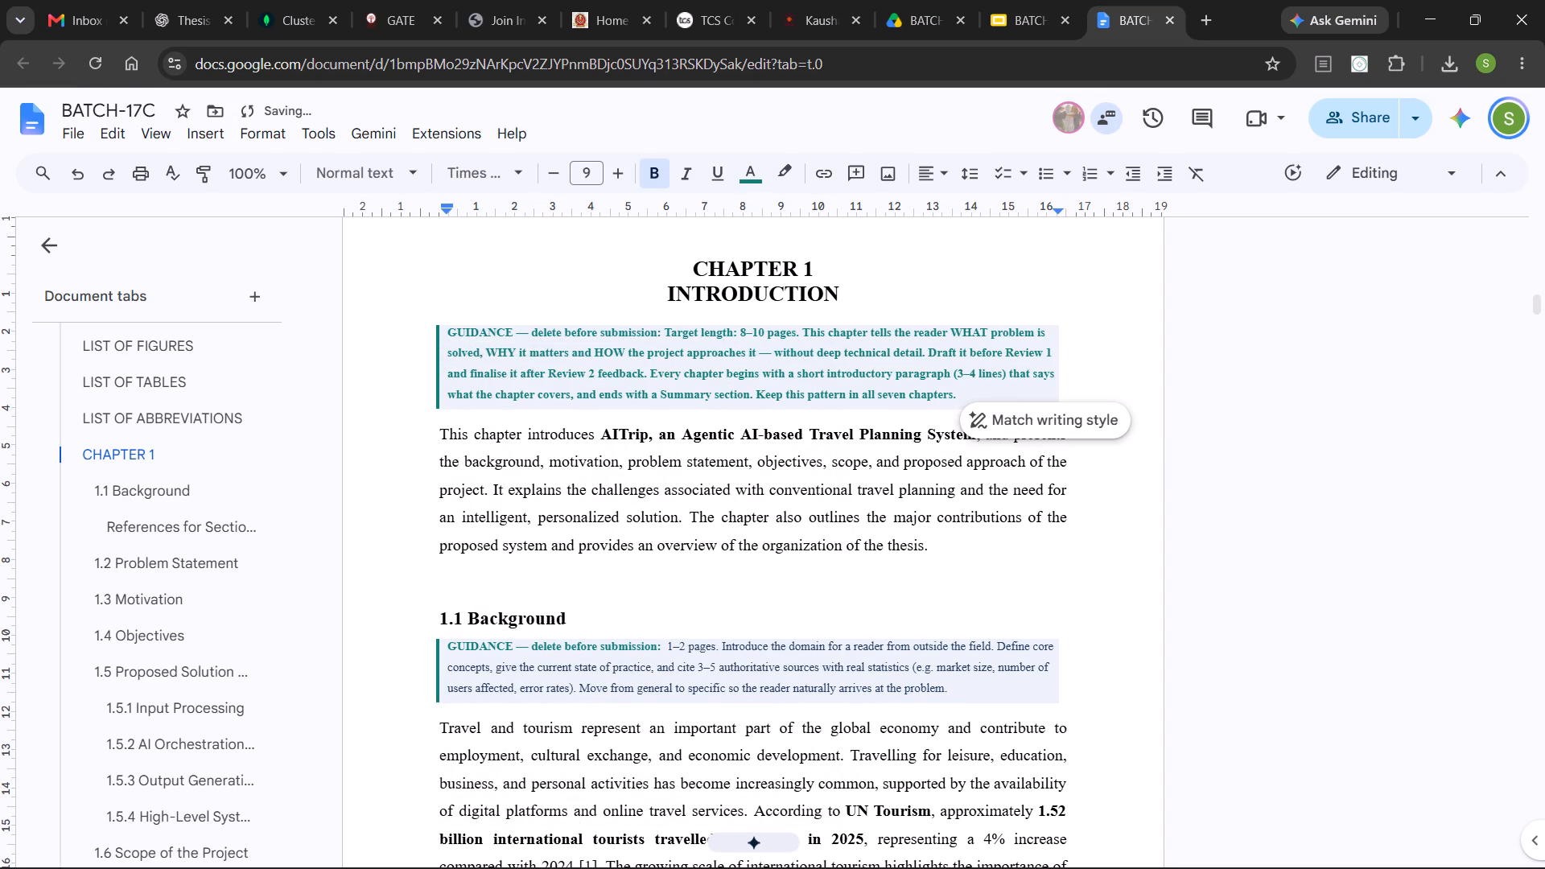
Unbold the Chapter 1 guidance text, keeping only the label "GUIDANCE — delete before submission:" in bold.
left_click_drag(958, 393, 587, 336)
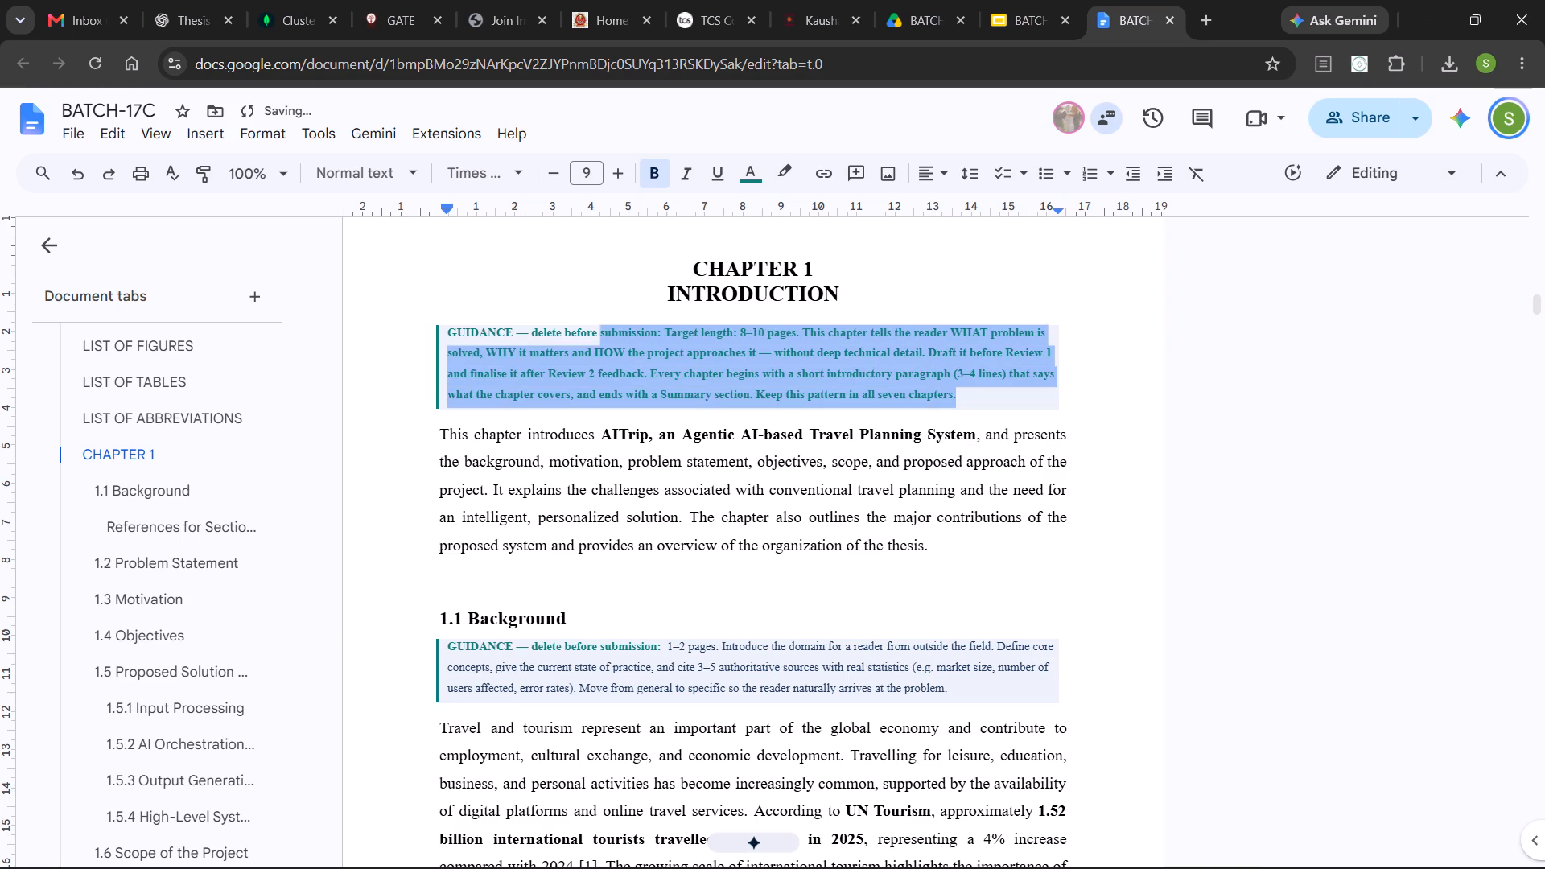
left_click_drag(587, 336, 531, 332)
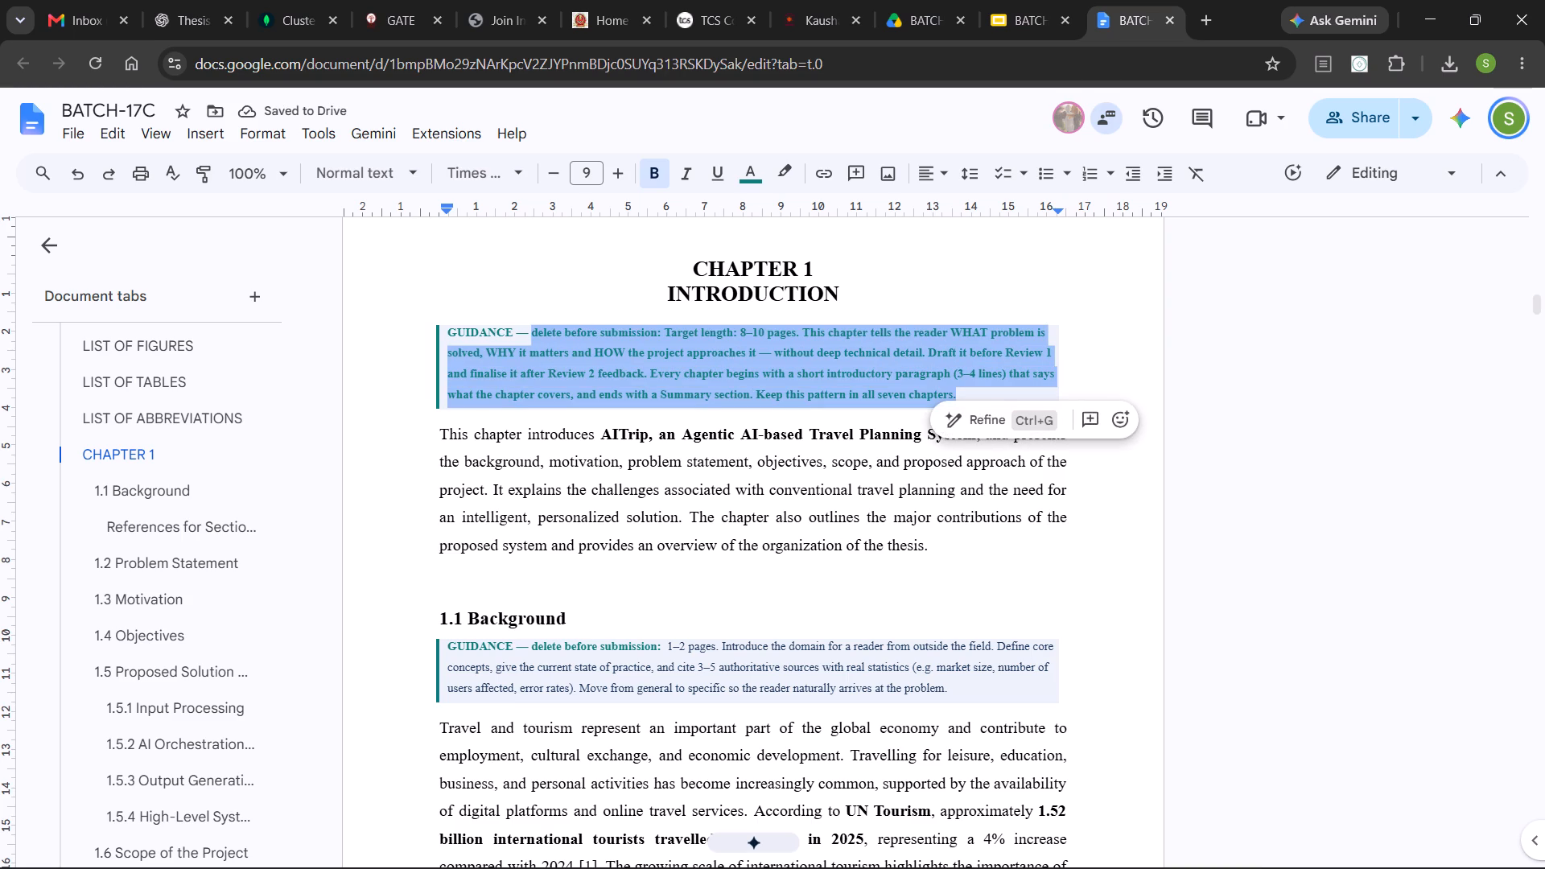
key("ctrl+b")
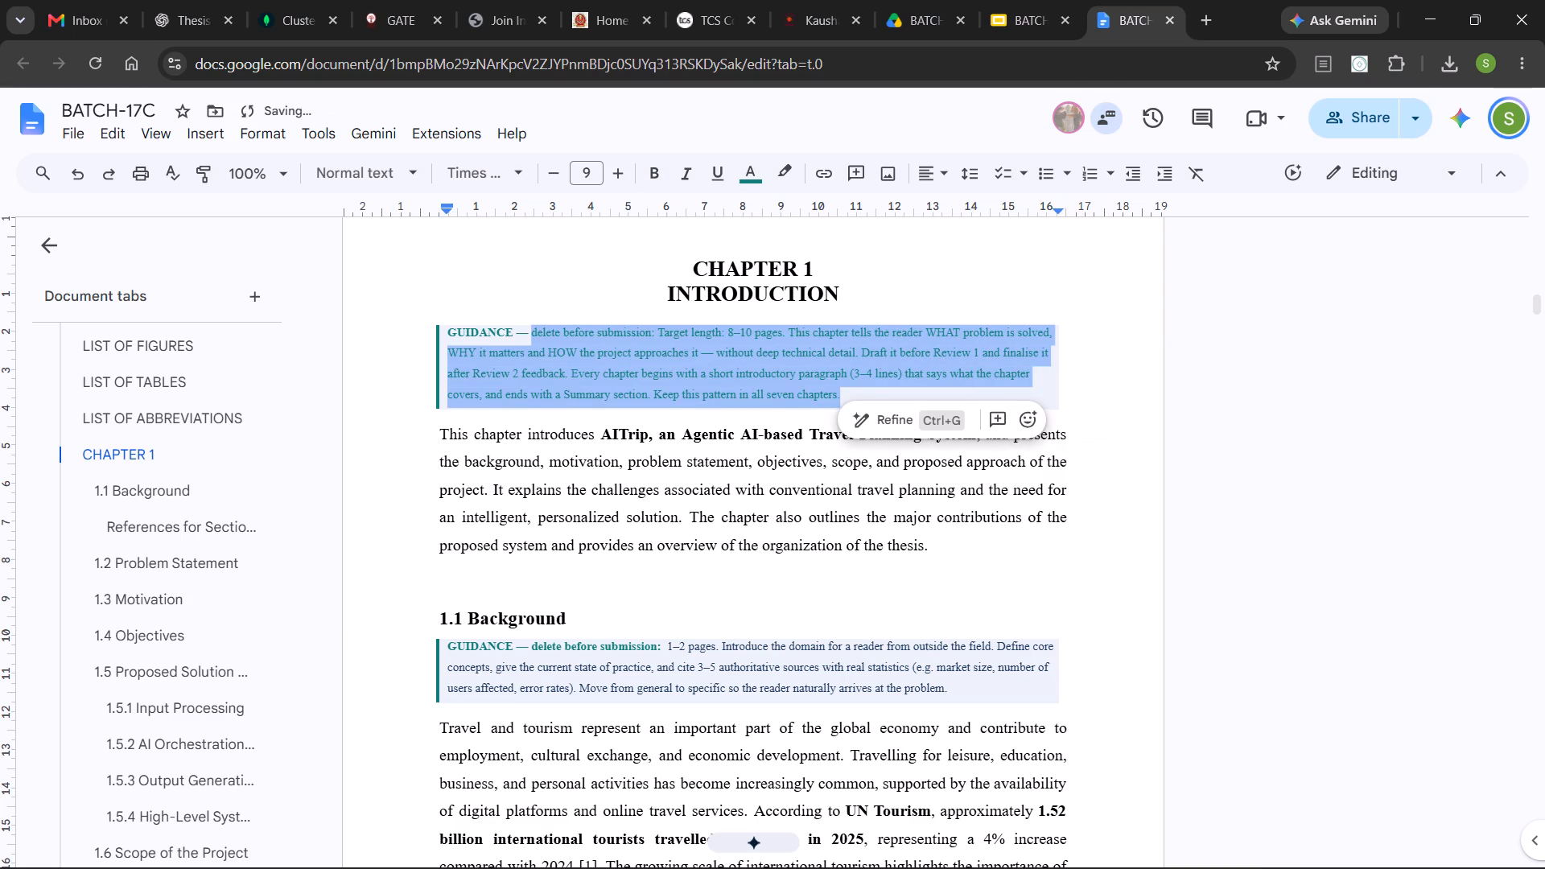
left_click(531, 332)
left_click_drag(531, 332, 657, 338)
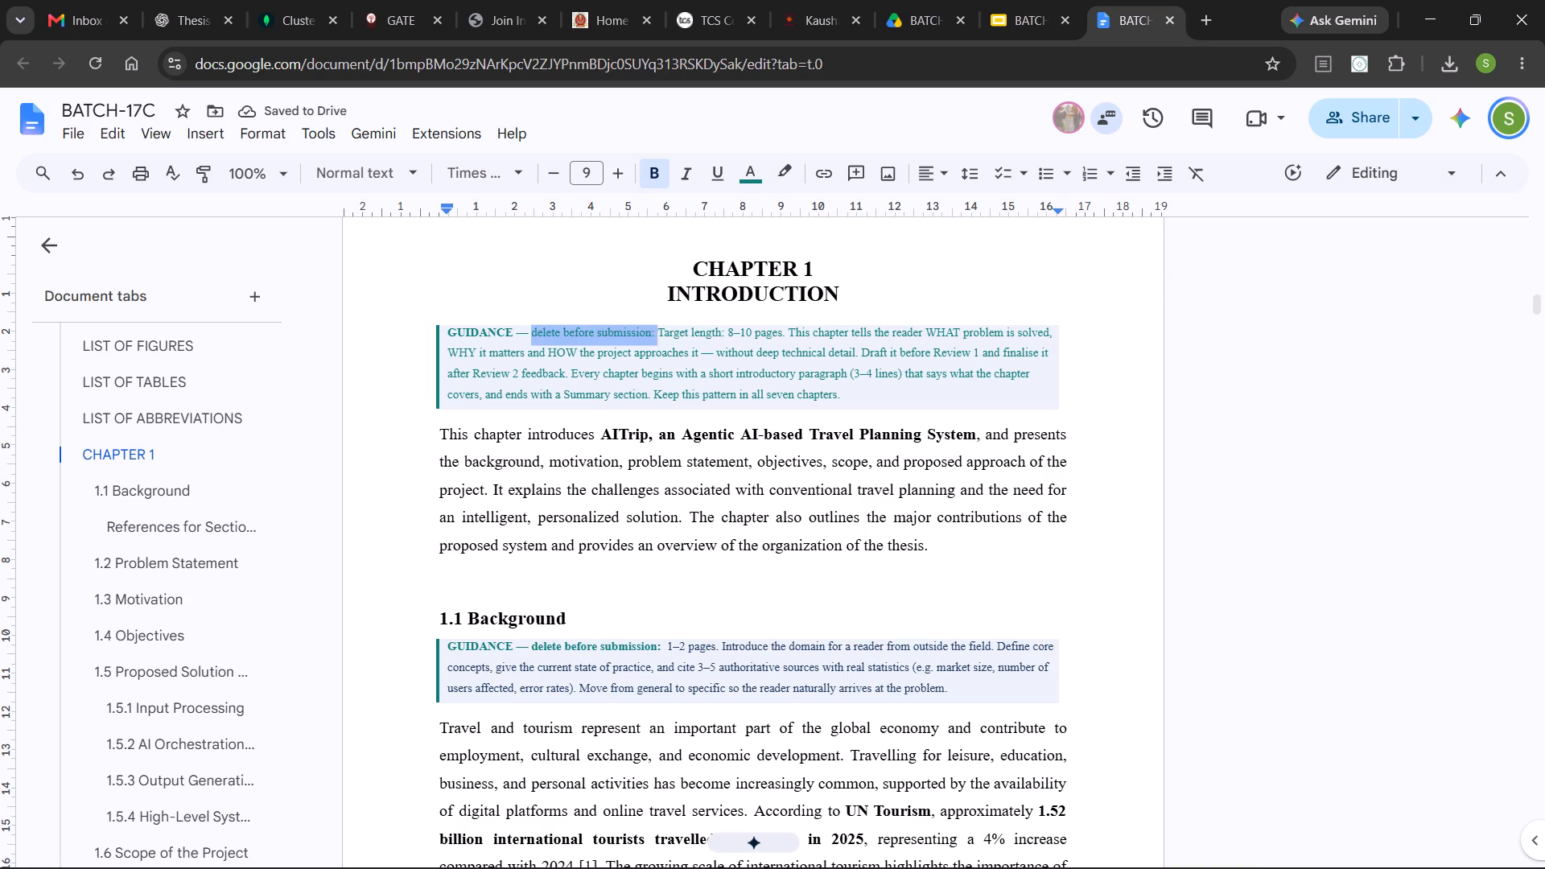
left_click_drag(657, 338, 658, 338)
key("ctrl+b")
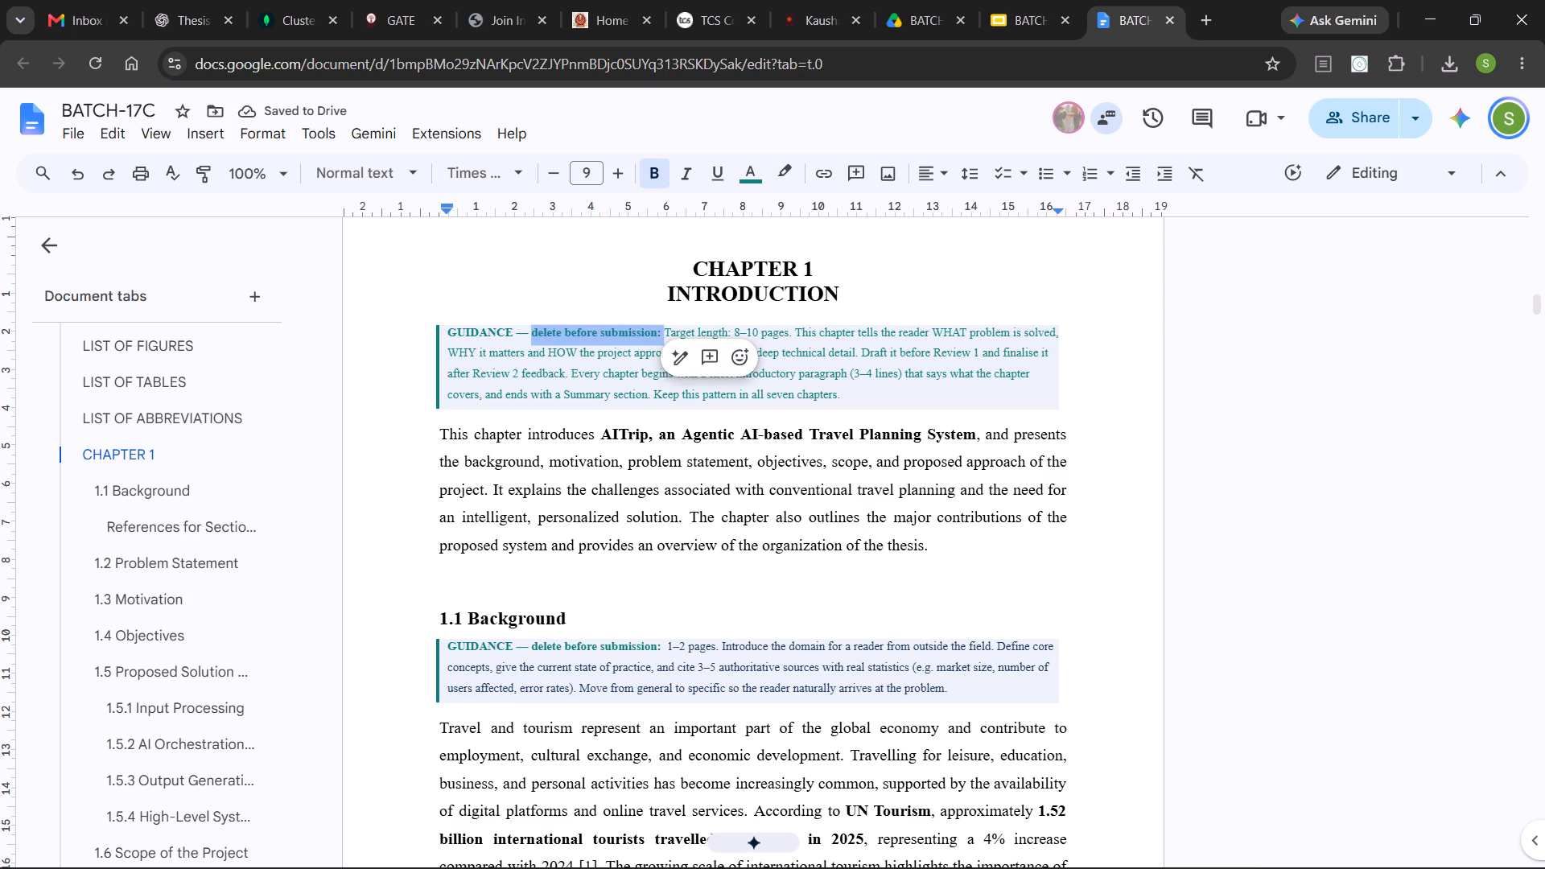
left_click(846, 394)
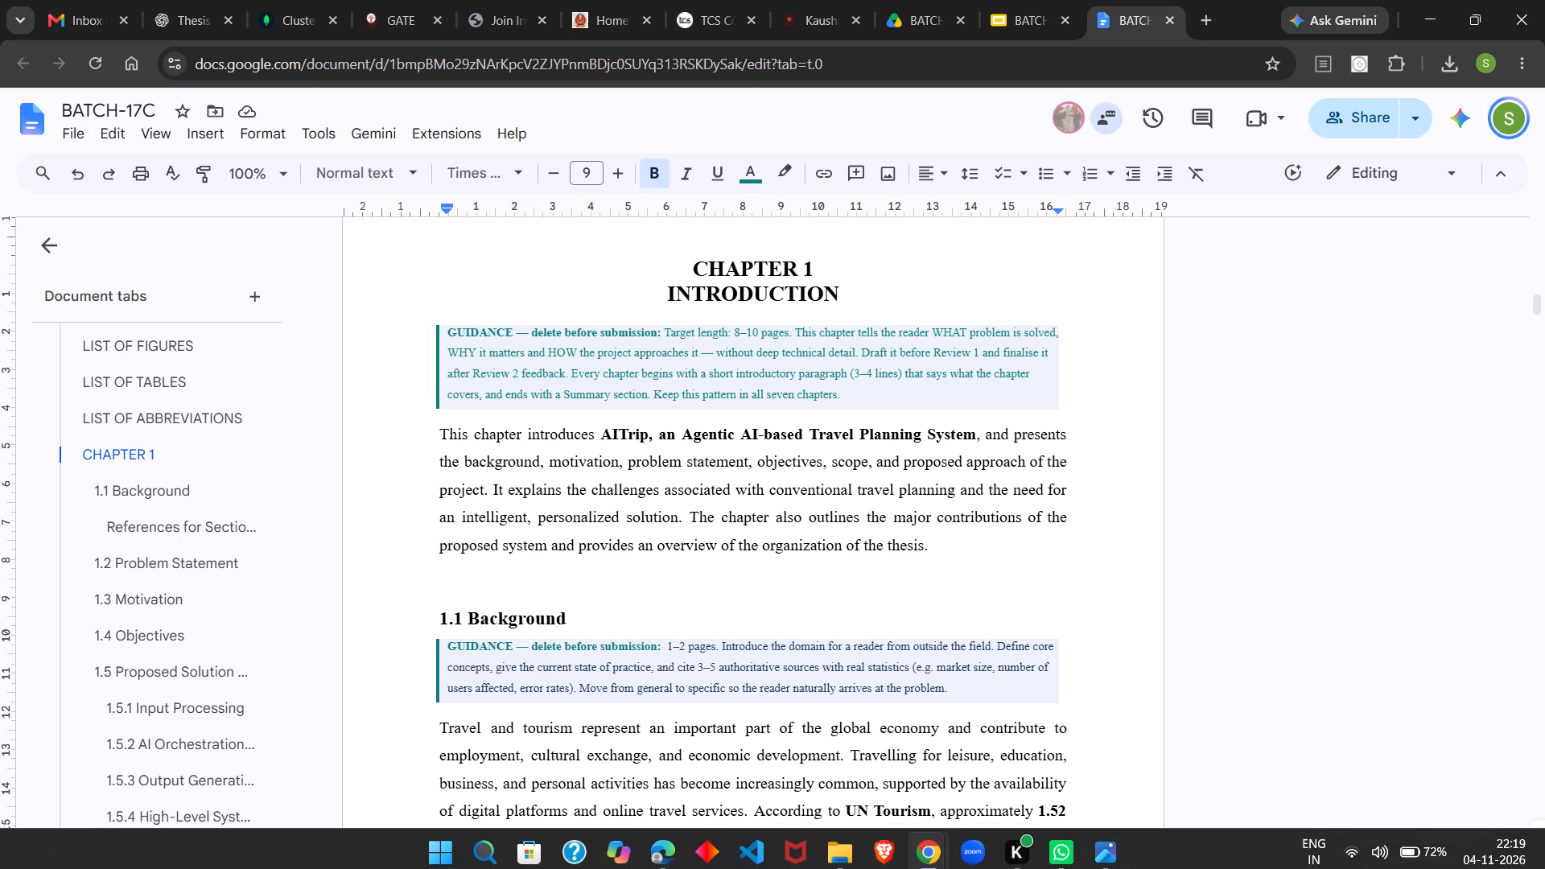
Look through Chapter 1 from section 1.1 Background to the block diagram in section 1.5.4.
scroll(1110, 691, "down", 5)
scroll(863, 632, "down", 7)
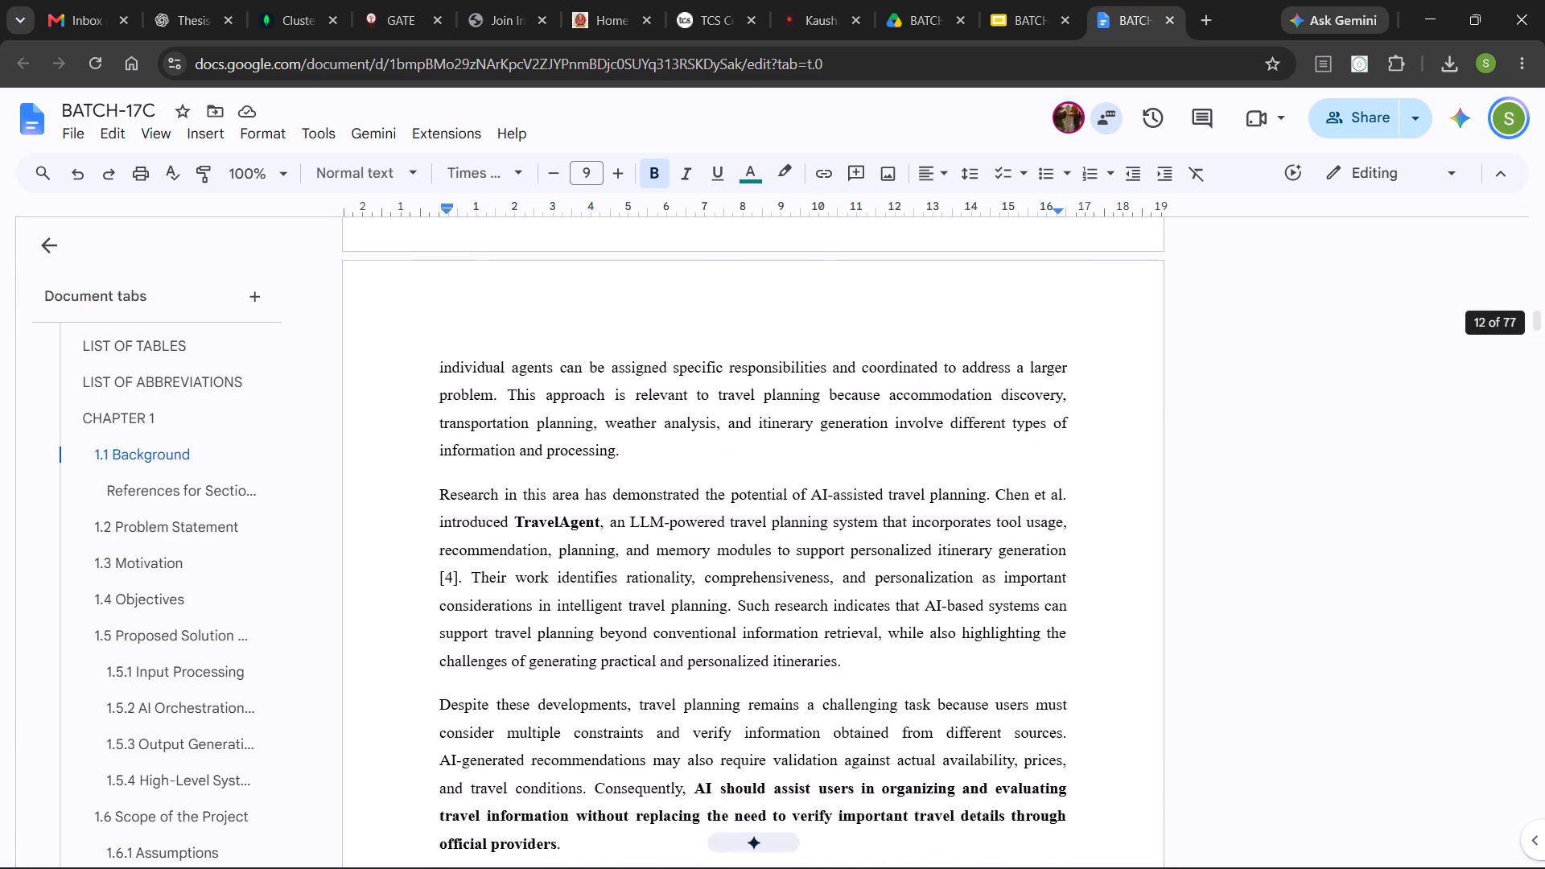
scroll(863, 632, "down", 2)
scroll(688, 629, "down", 3)
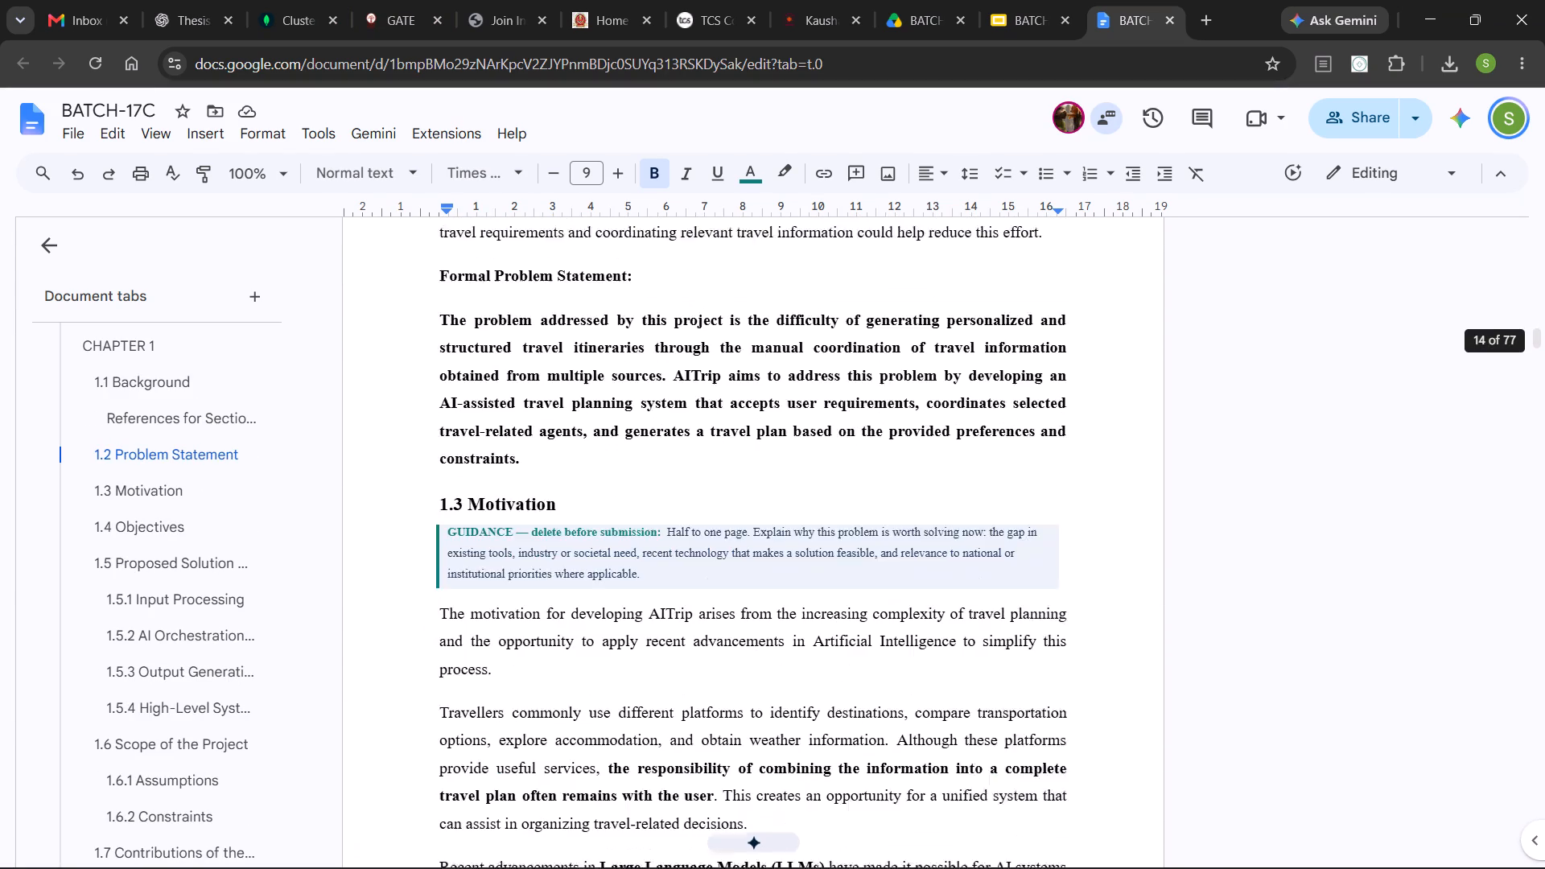
scroll(688, 629, "down", 3)
scroll(688, 629, "right", 1)
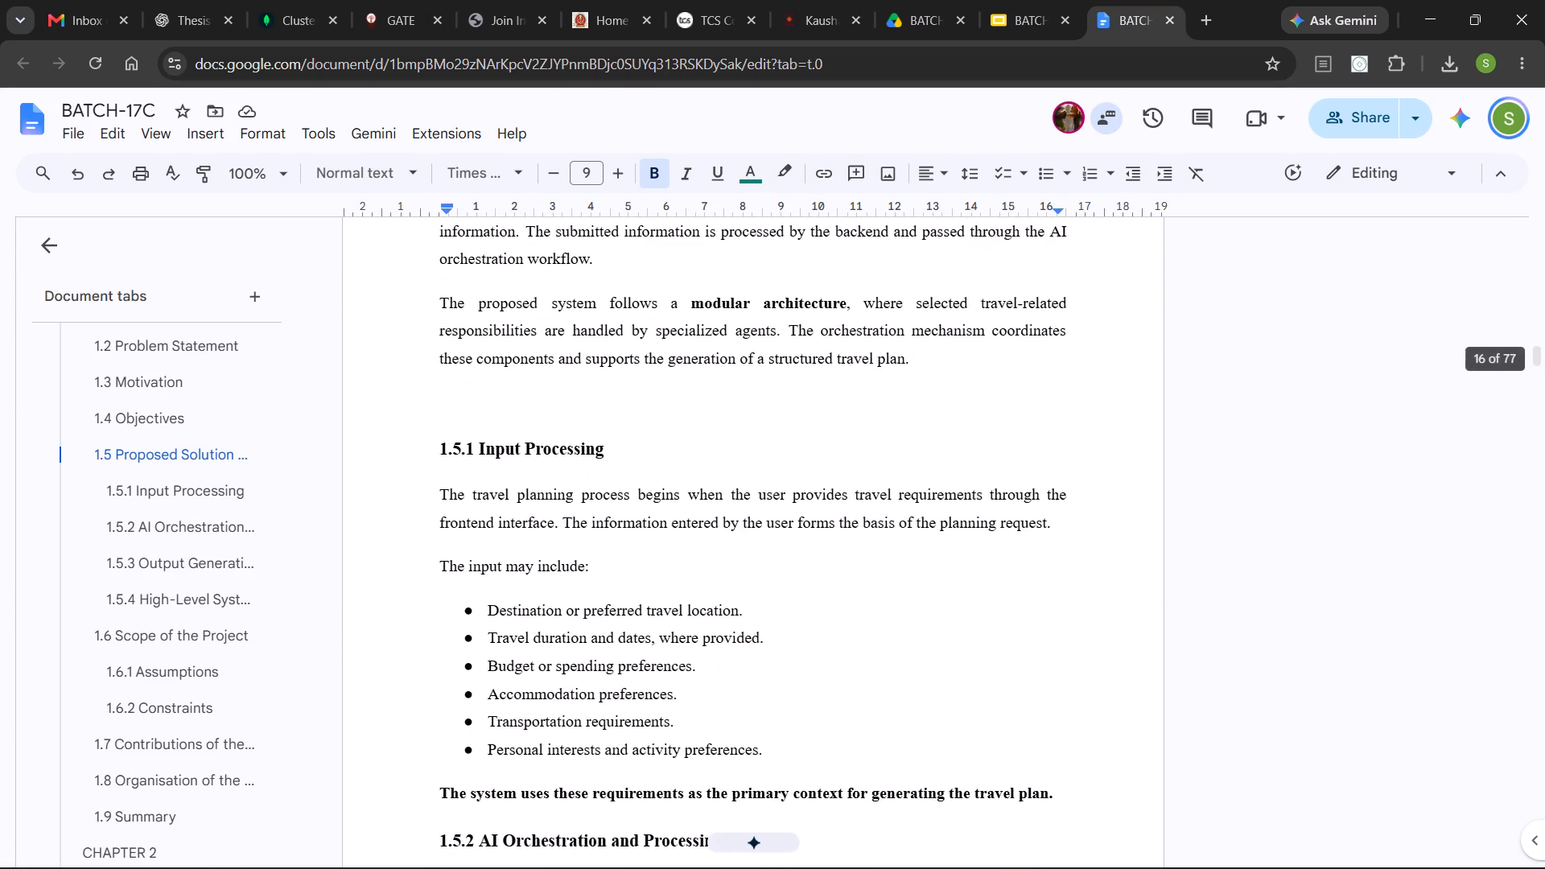
scroll(688, 629, "down", 5)
scroll(688, 629, "up", 1)
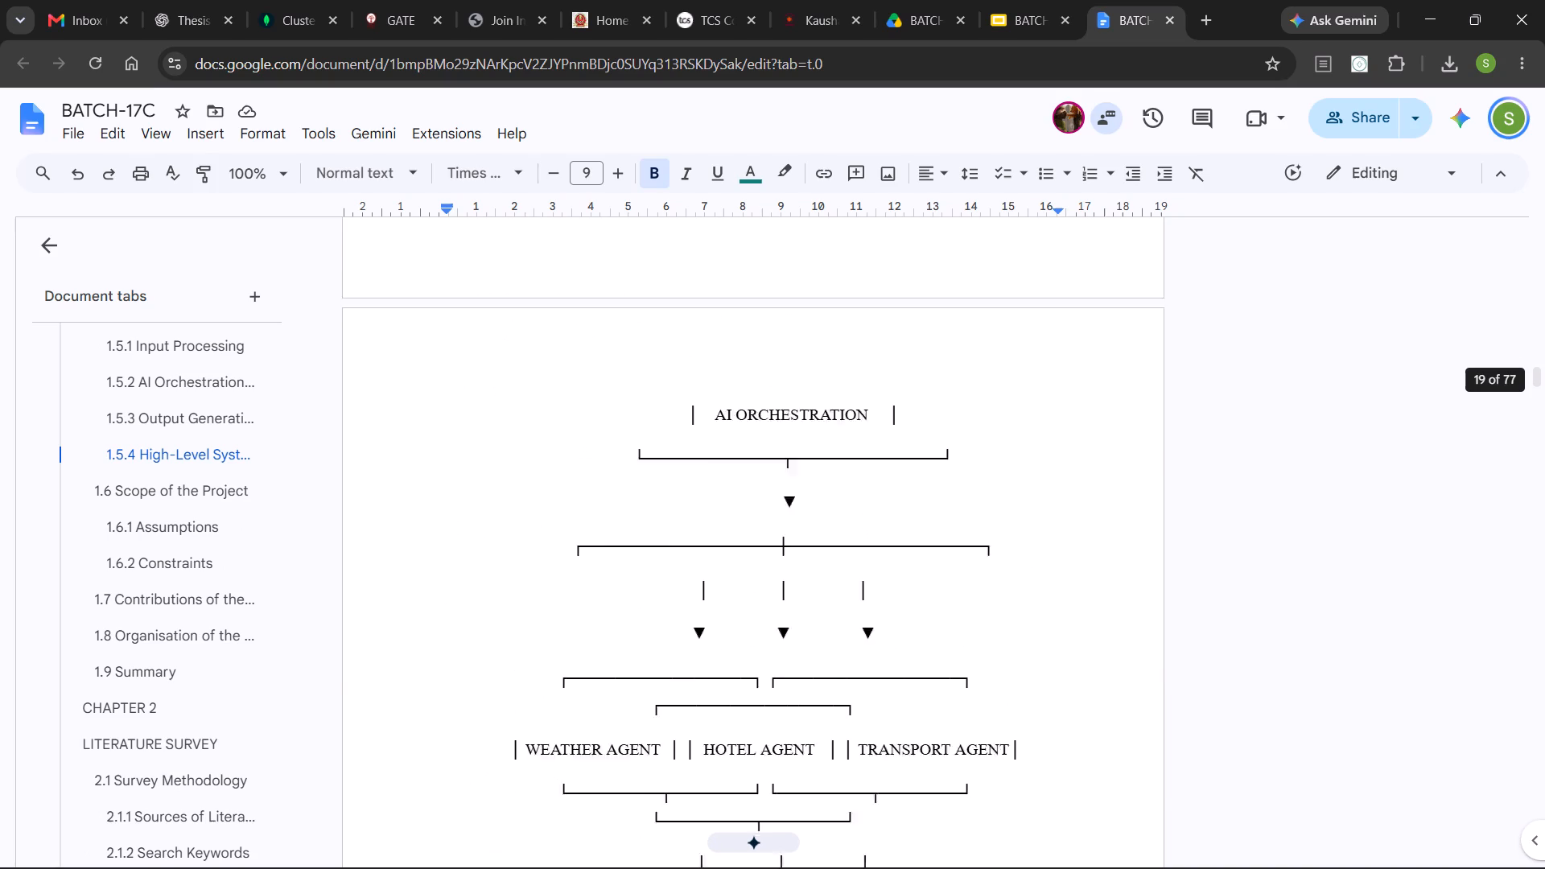
scroll(688, 629, "up", 1)
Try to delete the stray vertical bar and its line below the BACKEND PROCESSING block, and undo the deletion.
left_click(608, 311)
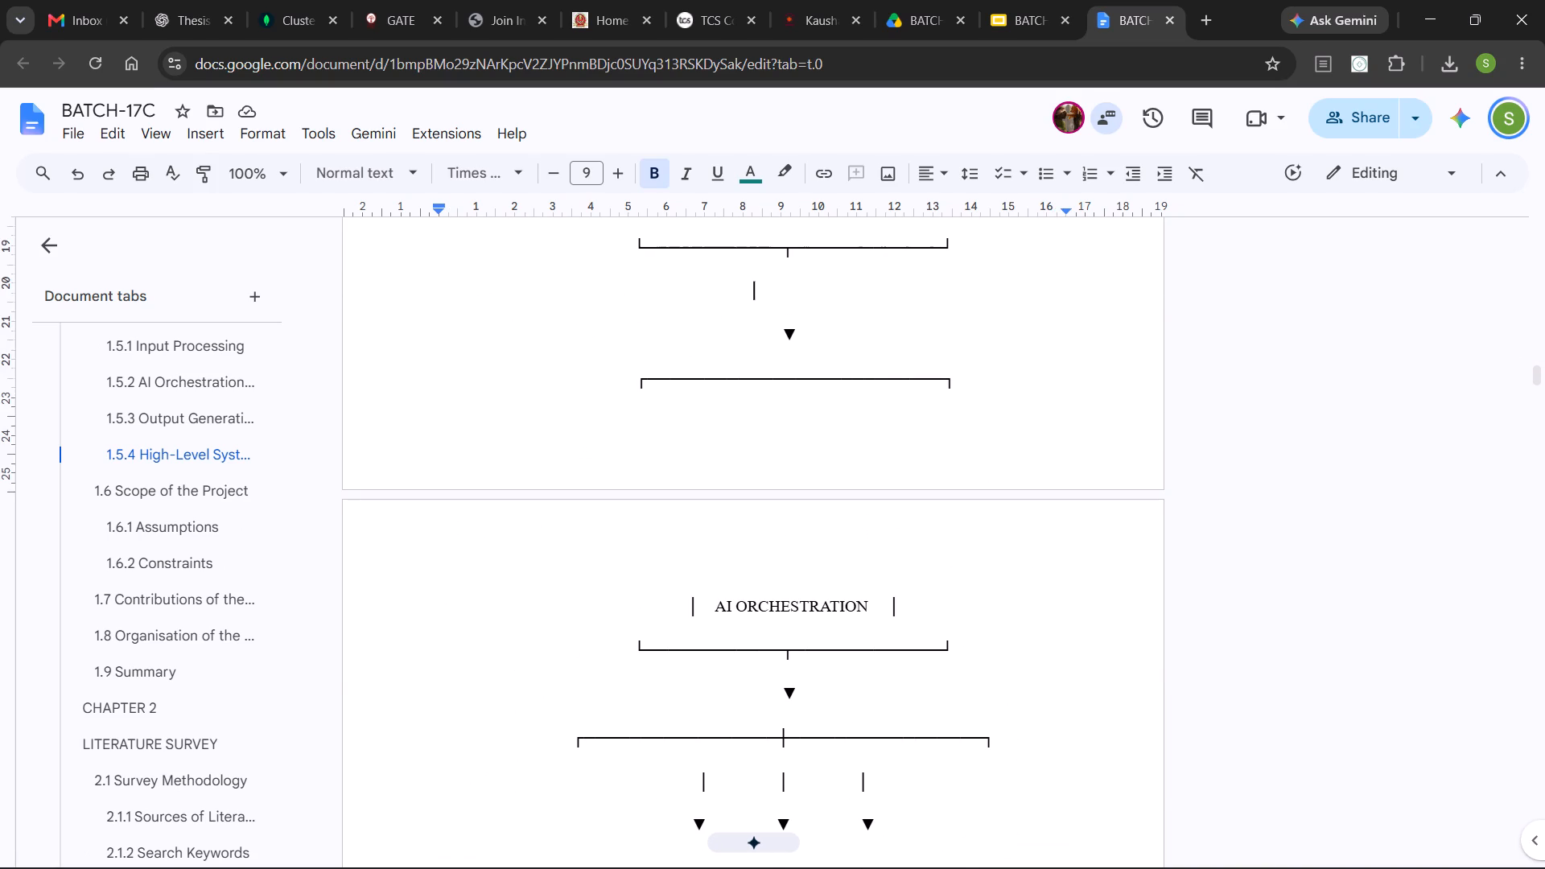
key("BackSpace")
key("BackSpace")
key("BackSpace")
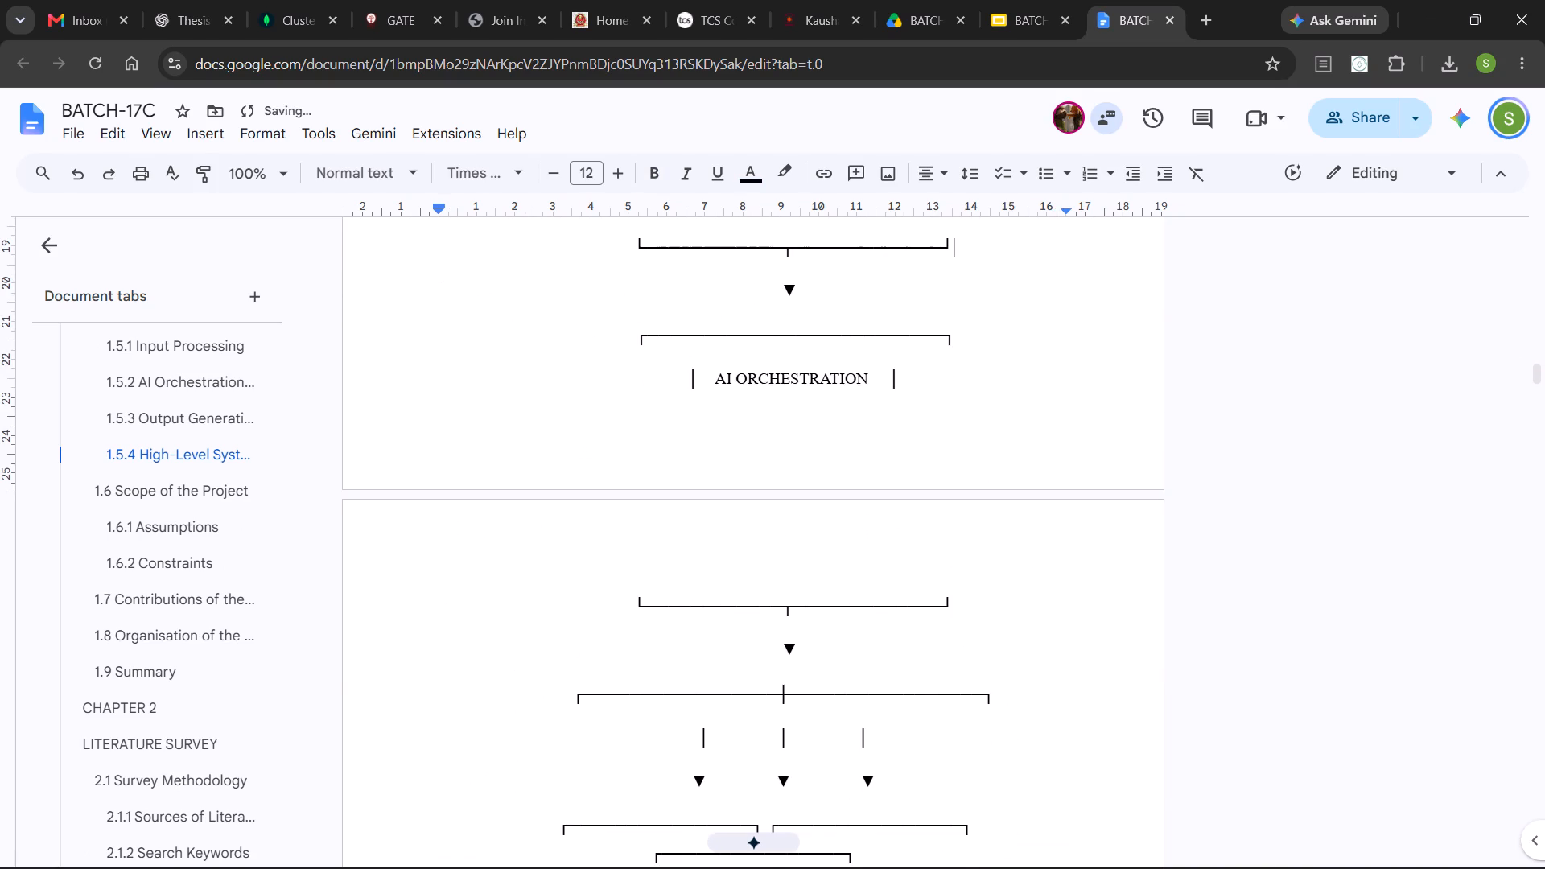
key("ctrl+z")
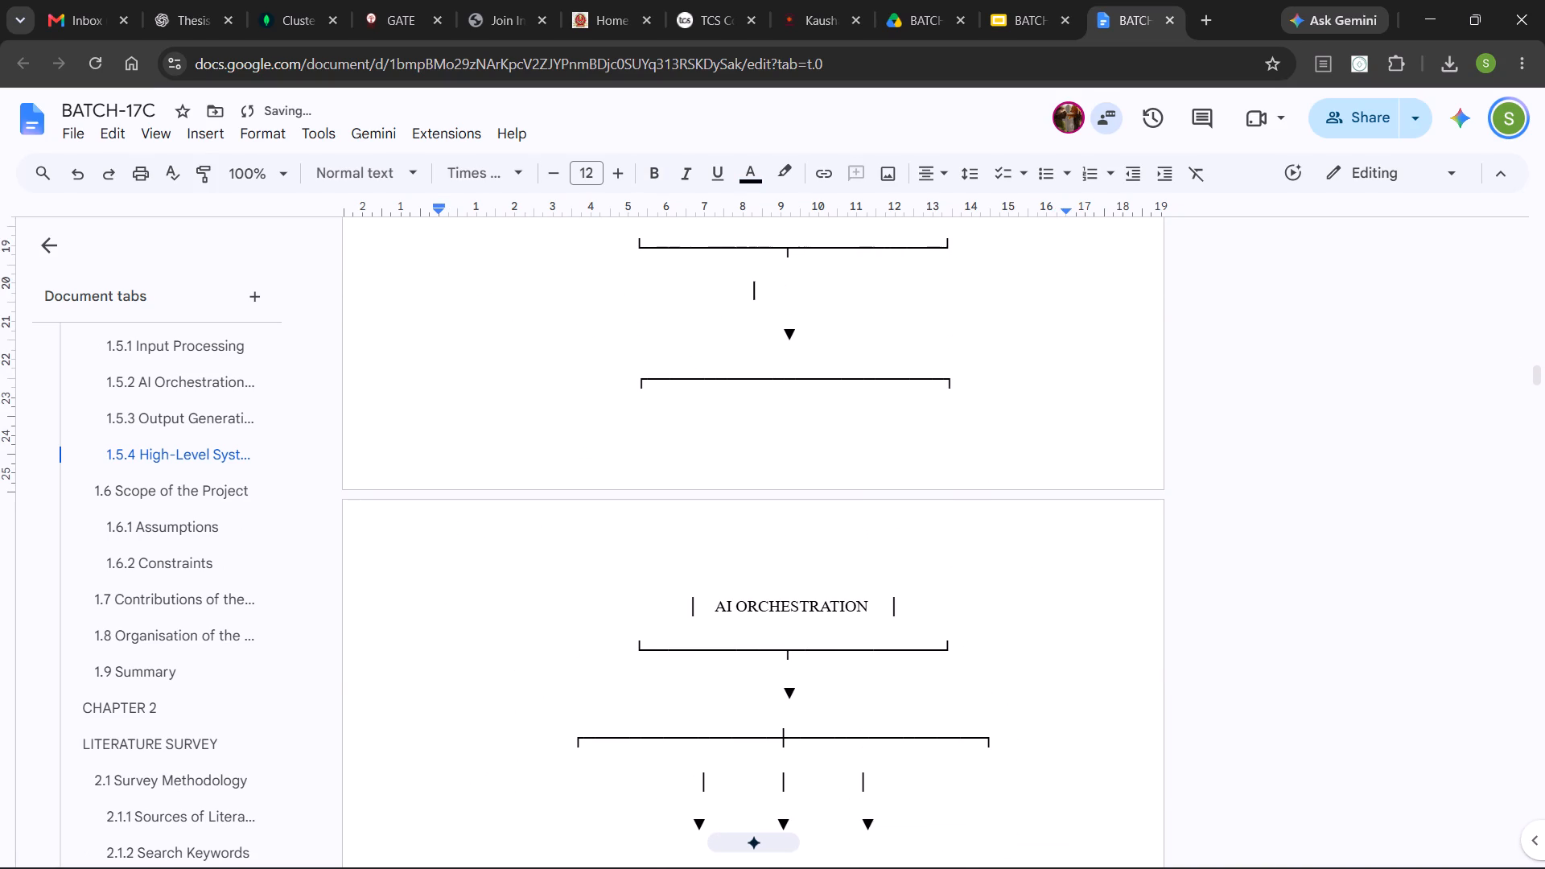
Delete the stray vertical bar and its line between the BACKEND PROCESSING block and the arrow below it.
left_click(604, 286)
key("BackSpace")
key("BackSpace")
Remove the blank lines above the heading 1.5.4 High-Level System Block Diagram.
scroll(737, 362, "down", 1)
scroll(737, 362, "up", 4)
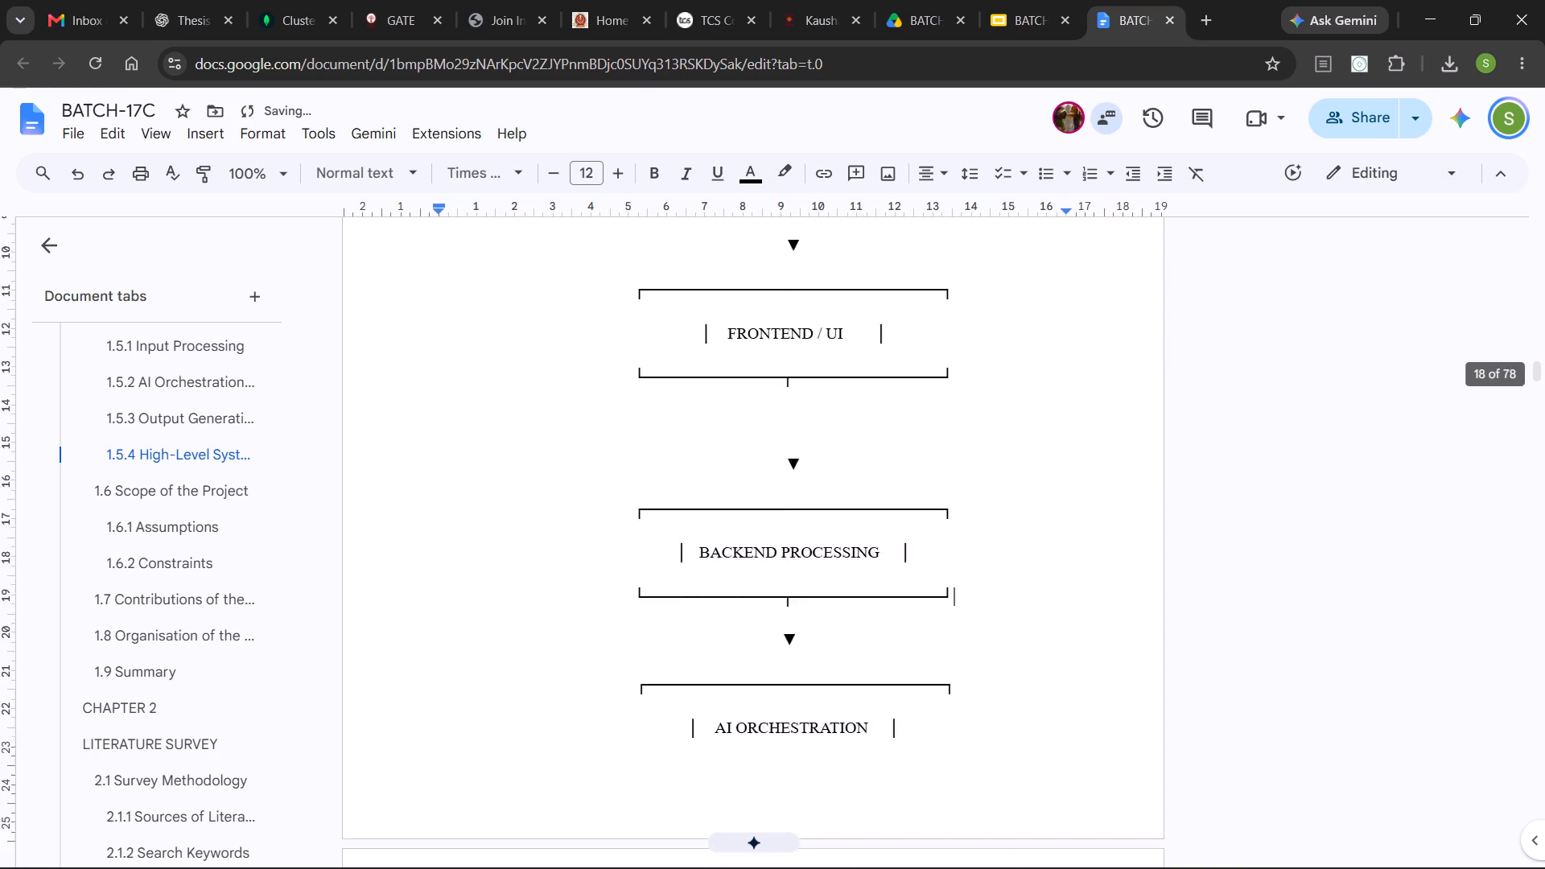
scroll(737, 362, "up", 3)
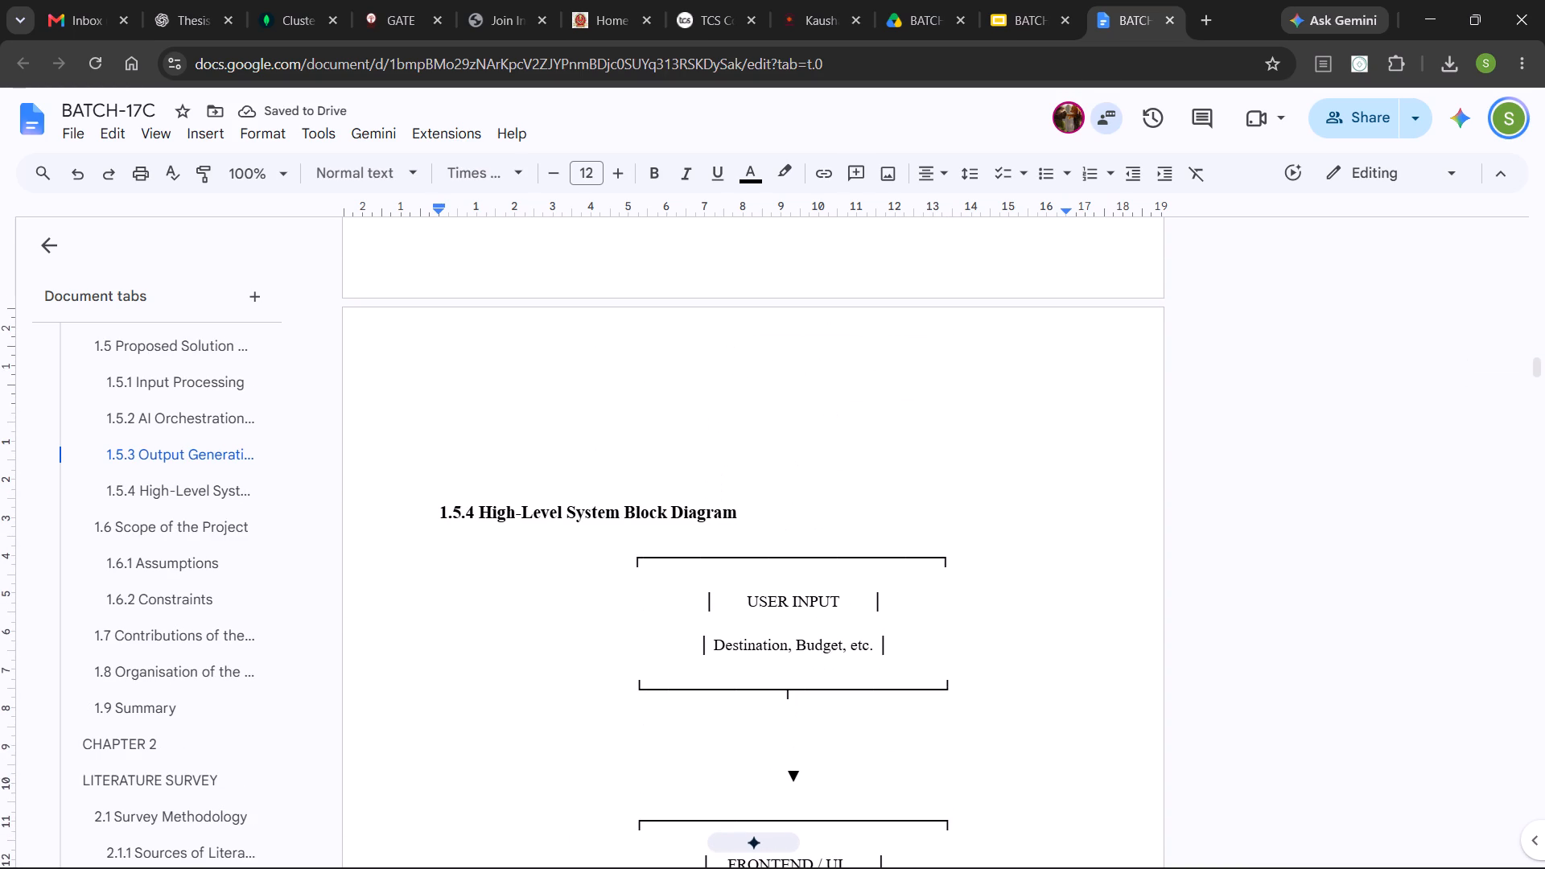
left_click(426, 452)
key("BackSpace")
key("BackSpace")
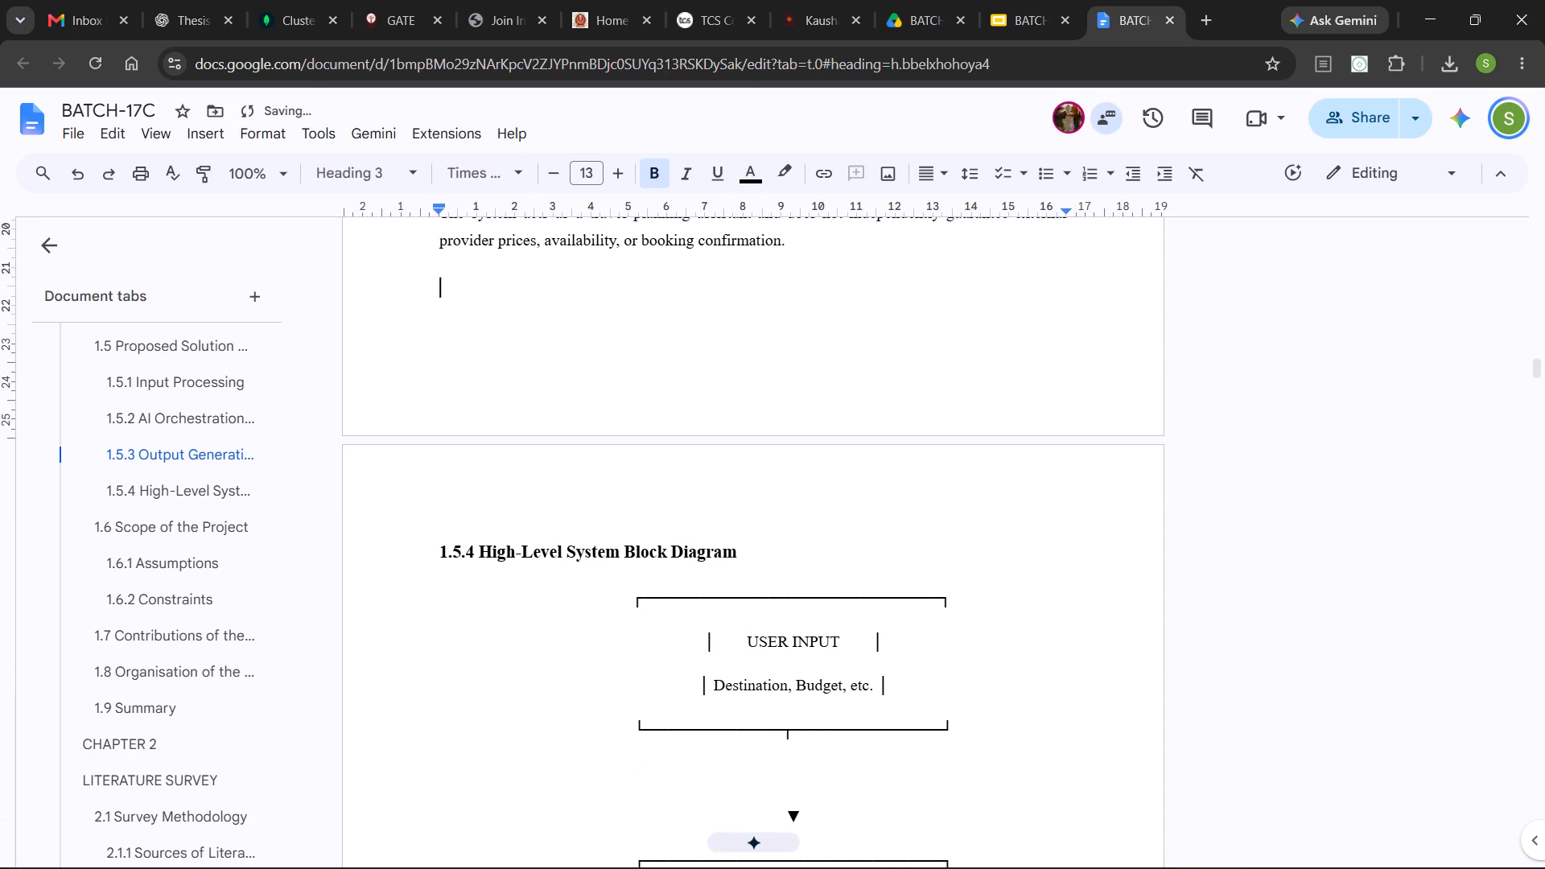
Add blank space above the caption "Figure 1.1: High-Level Block Diagram of the Proposed AITrip System" to move it onto the next page.
scroll(521, 533, "down", 3)
scroll(628, 518, "down", 1)
scroll(715, 538, "down", 1)
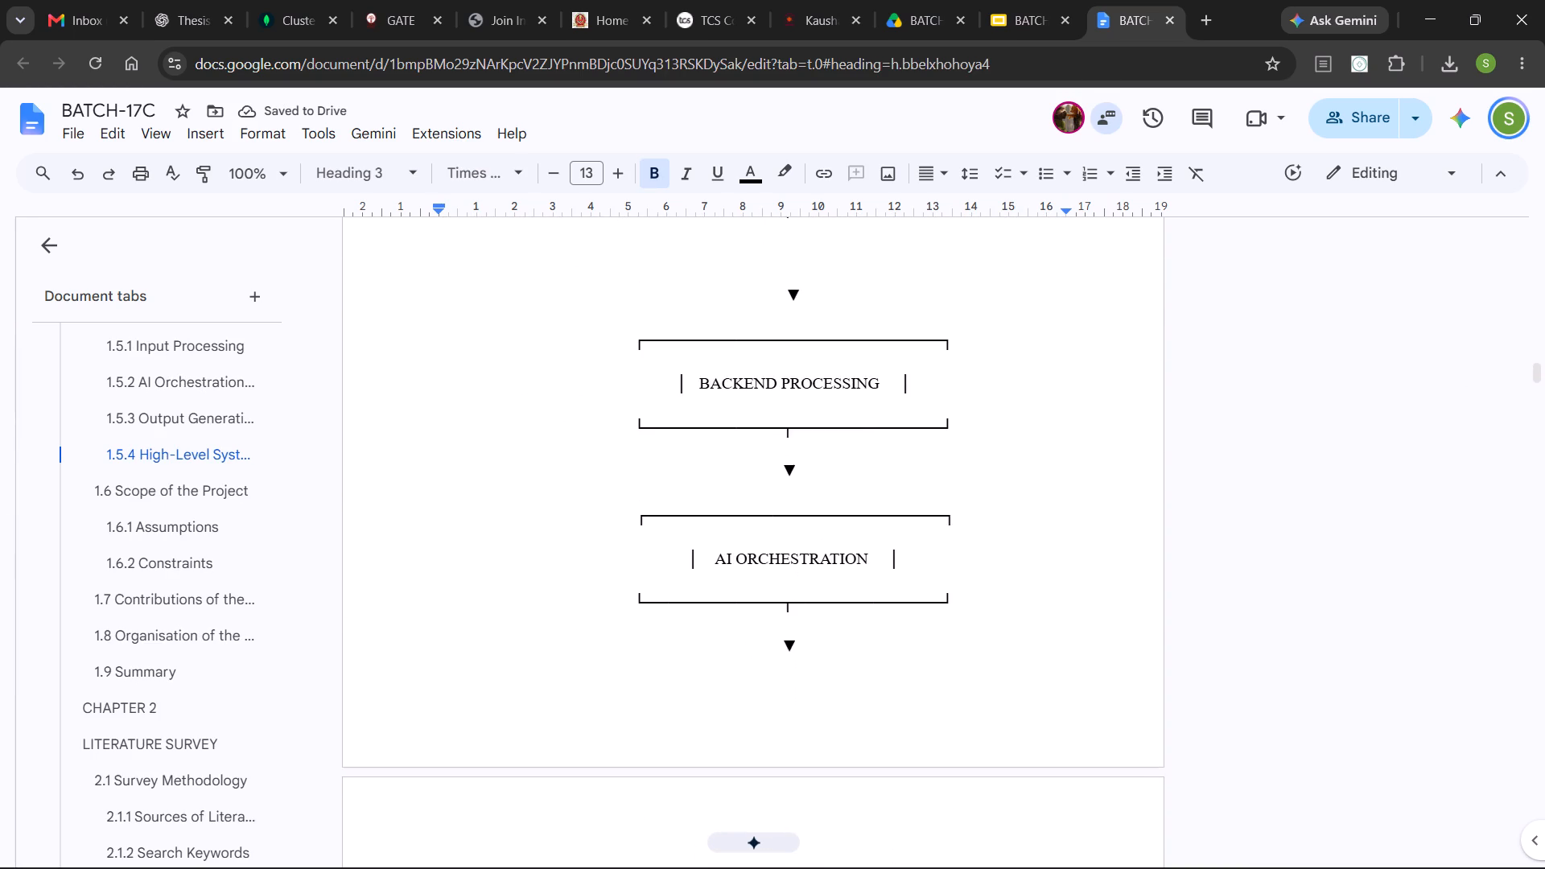
scroll(715, 538, "down", 2)
scroll(740, 611, "down", 2)
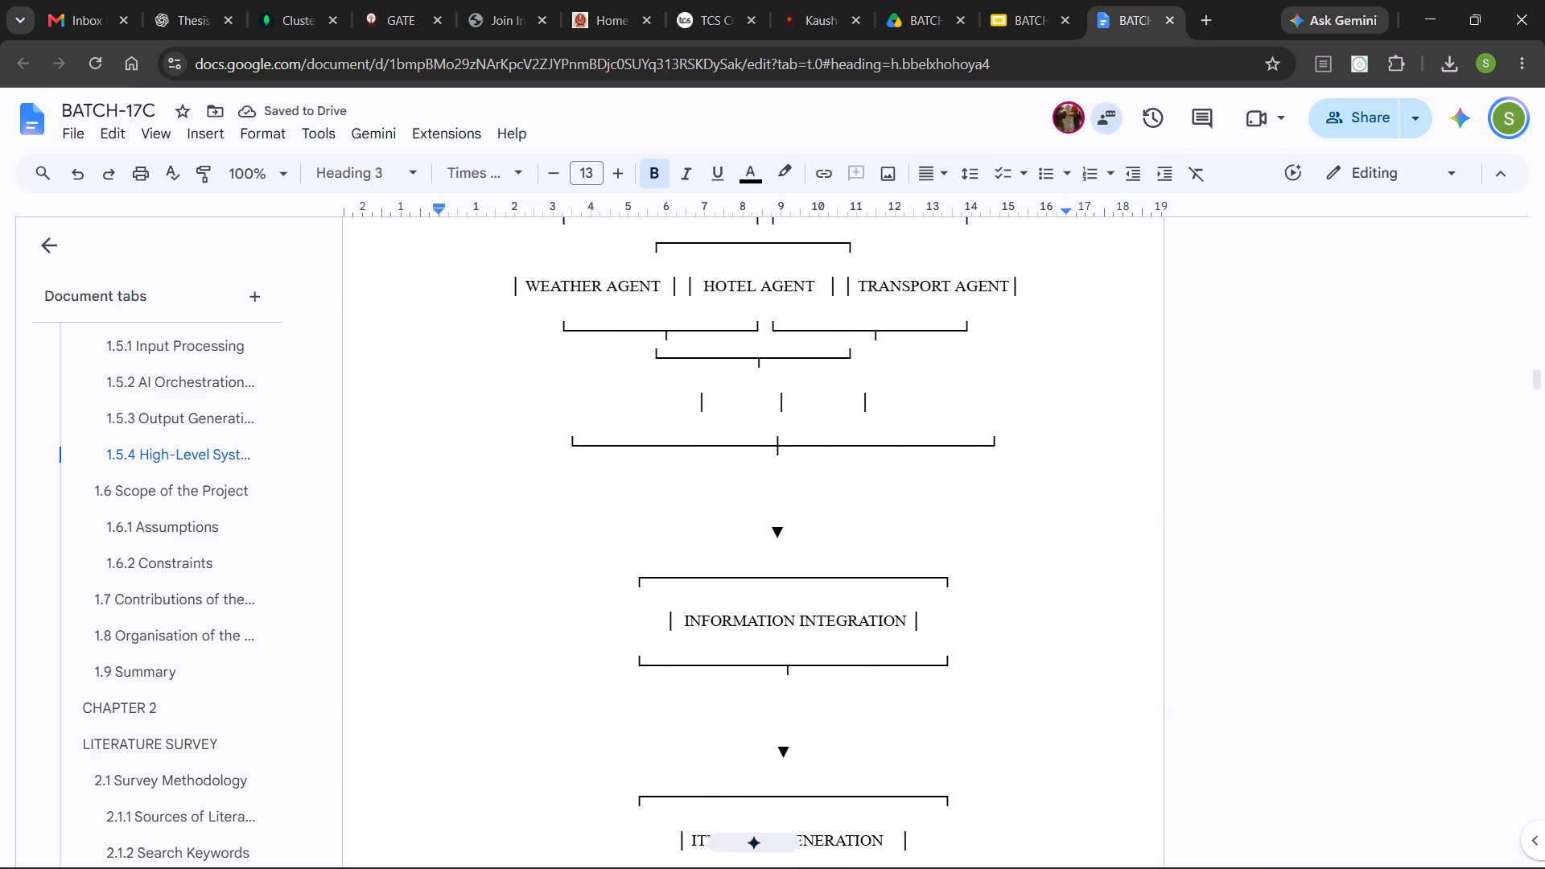
scroll(781, 579, "down", 3)
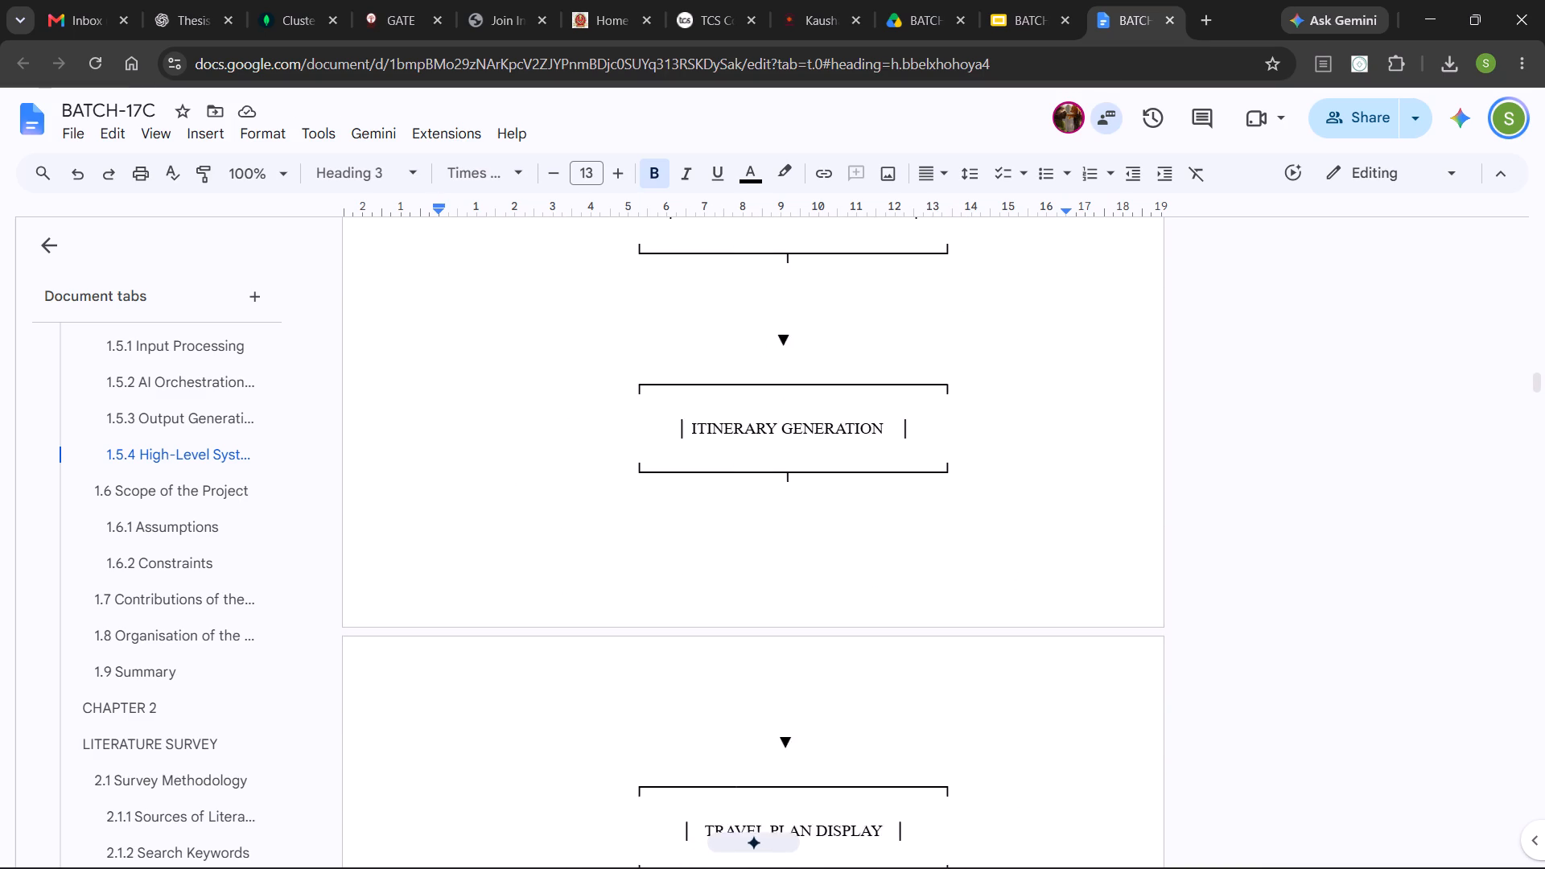
scroll(781, 579, "down", 5)
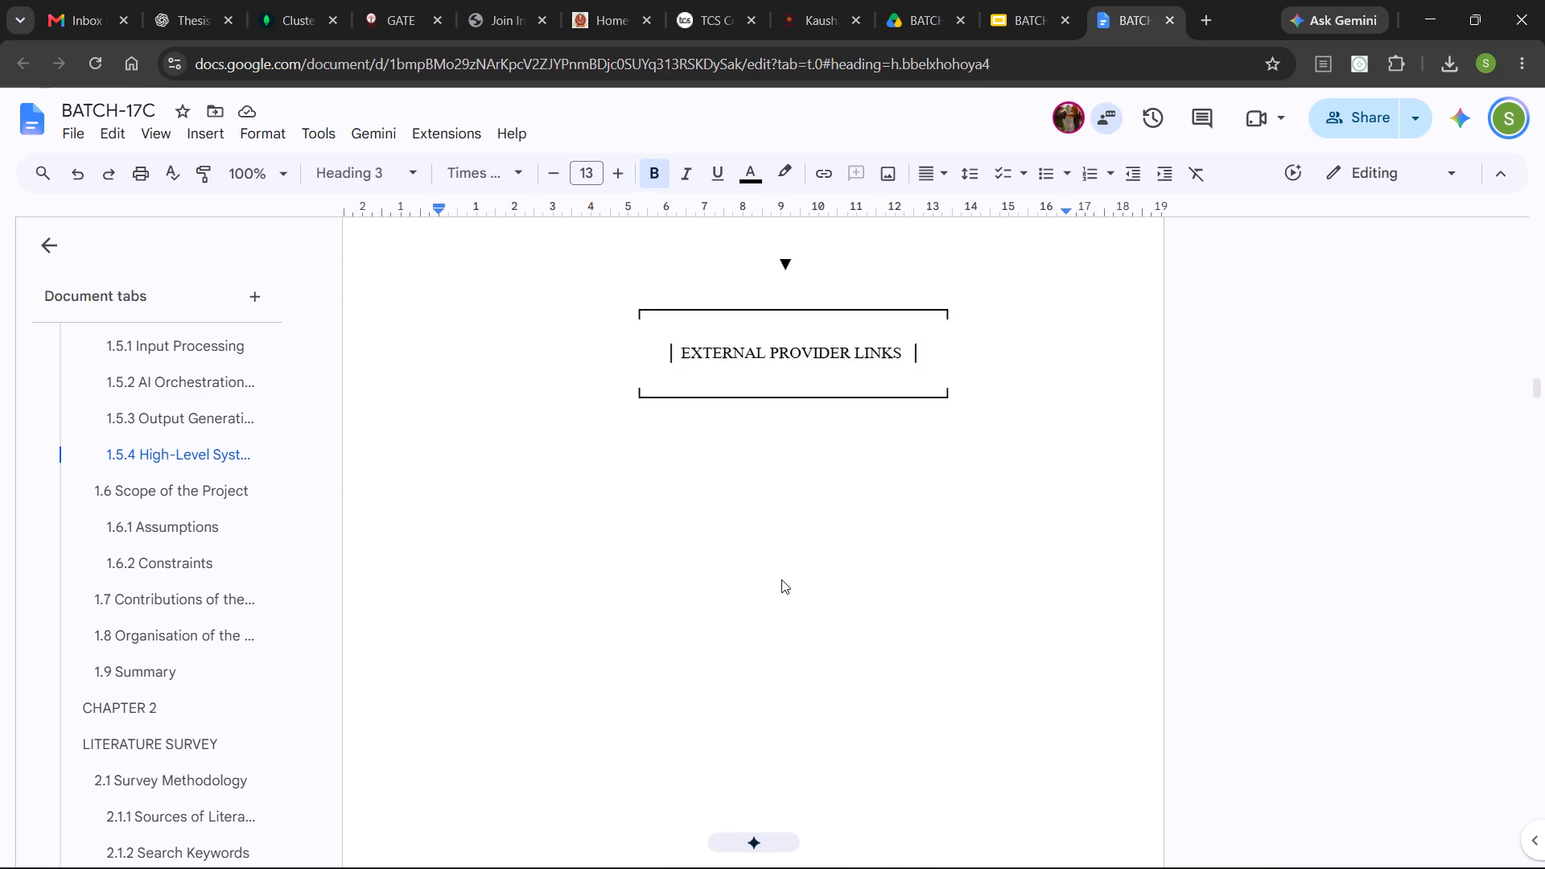
scroll(781, 579, "down", 1)
left_click(418, 579)
key("Return")
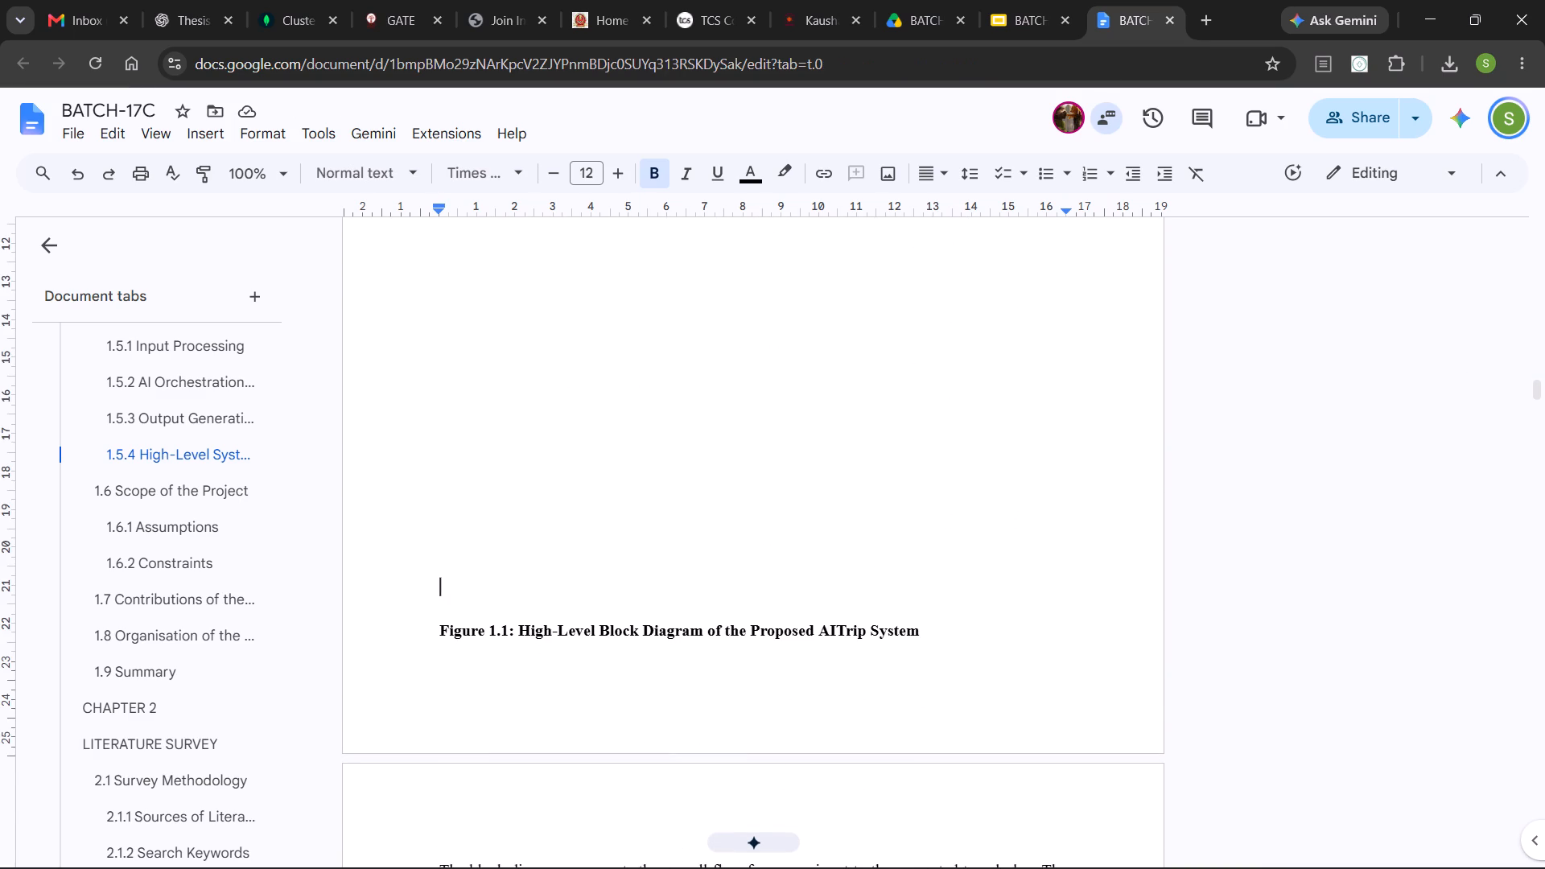
key("Return")
key("BackSpace")
Examine the section 1.5.4 text block diagram from USER INPUT to EXTERNAL PROVIDER LINKS, along with the Figure 1.1 image after it.
scroll(678, 617, "down", 6)
scroll(678, 617, "up", 3)
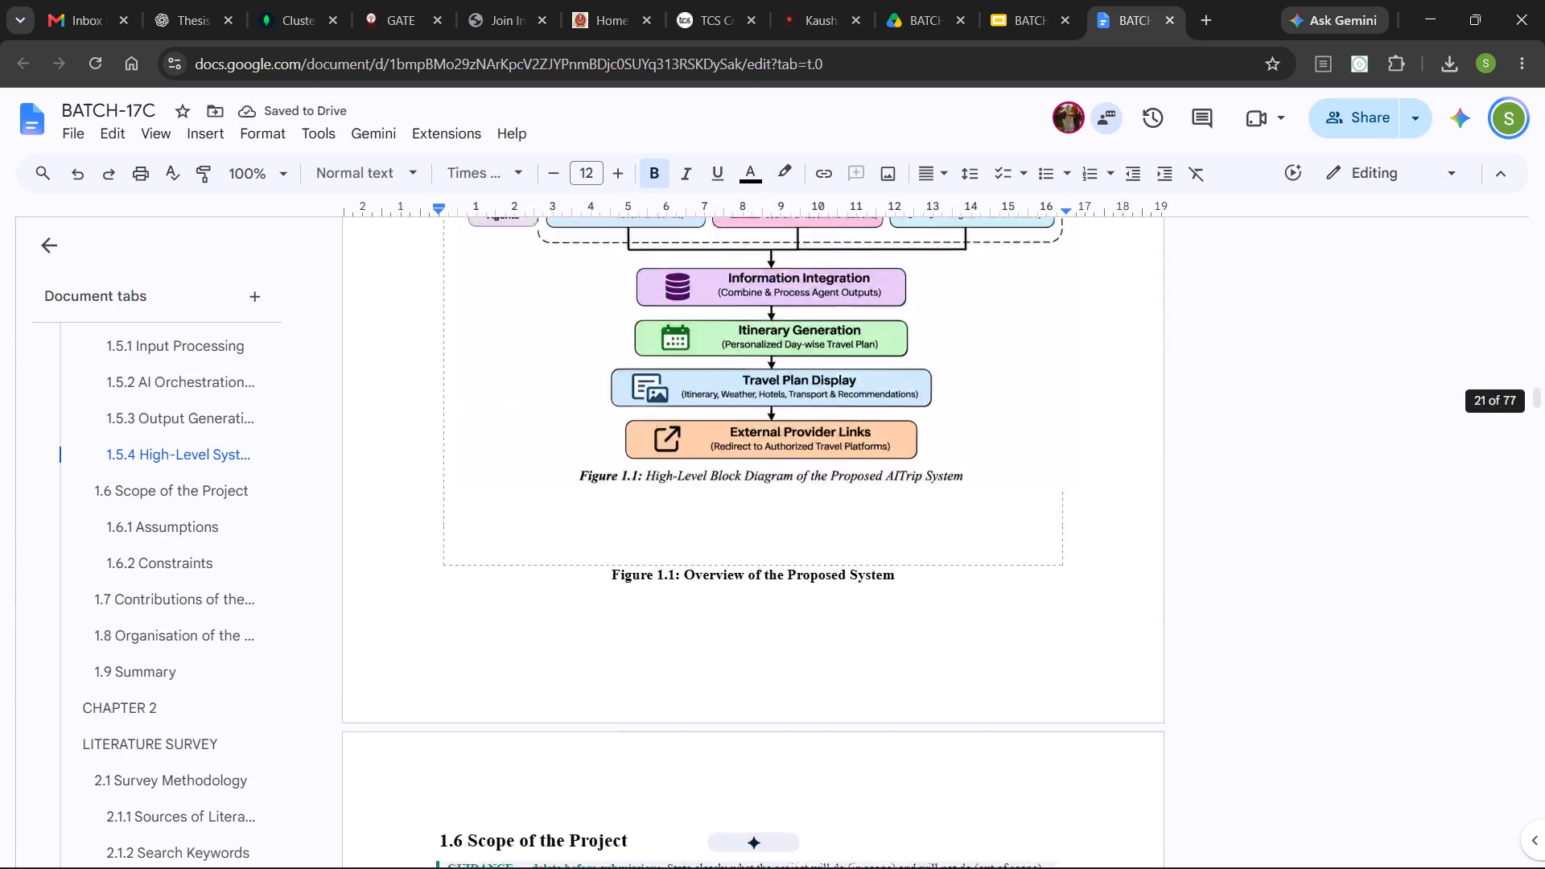
scroll(678, 617, "up", 4)
scroll(823, 525, "up", 4)
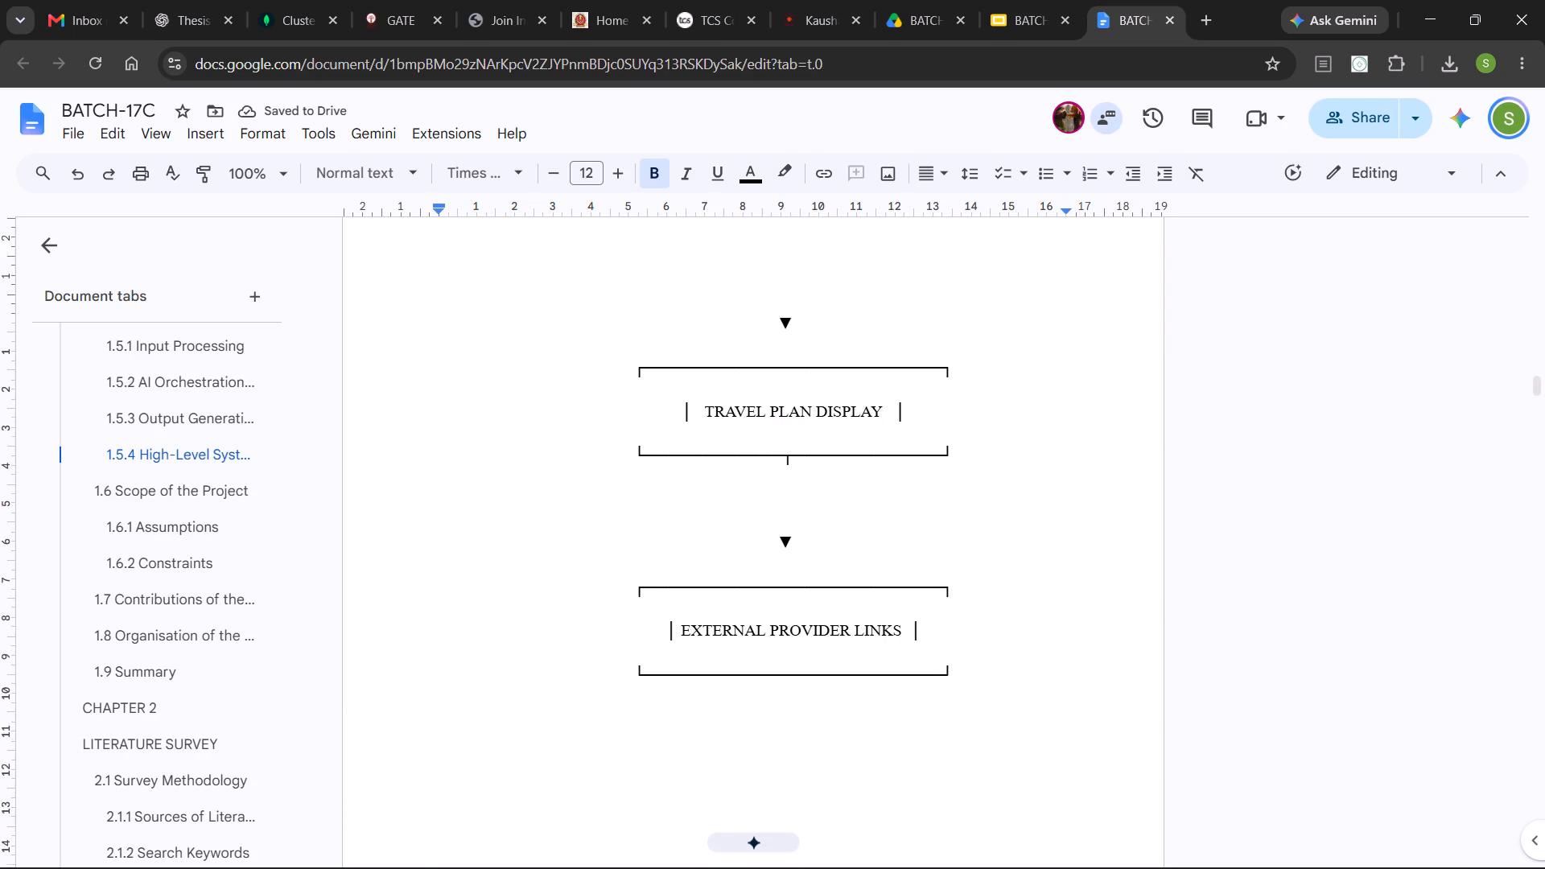
scroll(823, 525, "up", 6)
scroll(823, 525, "down", 1)
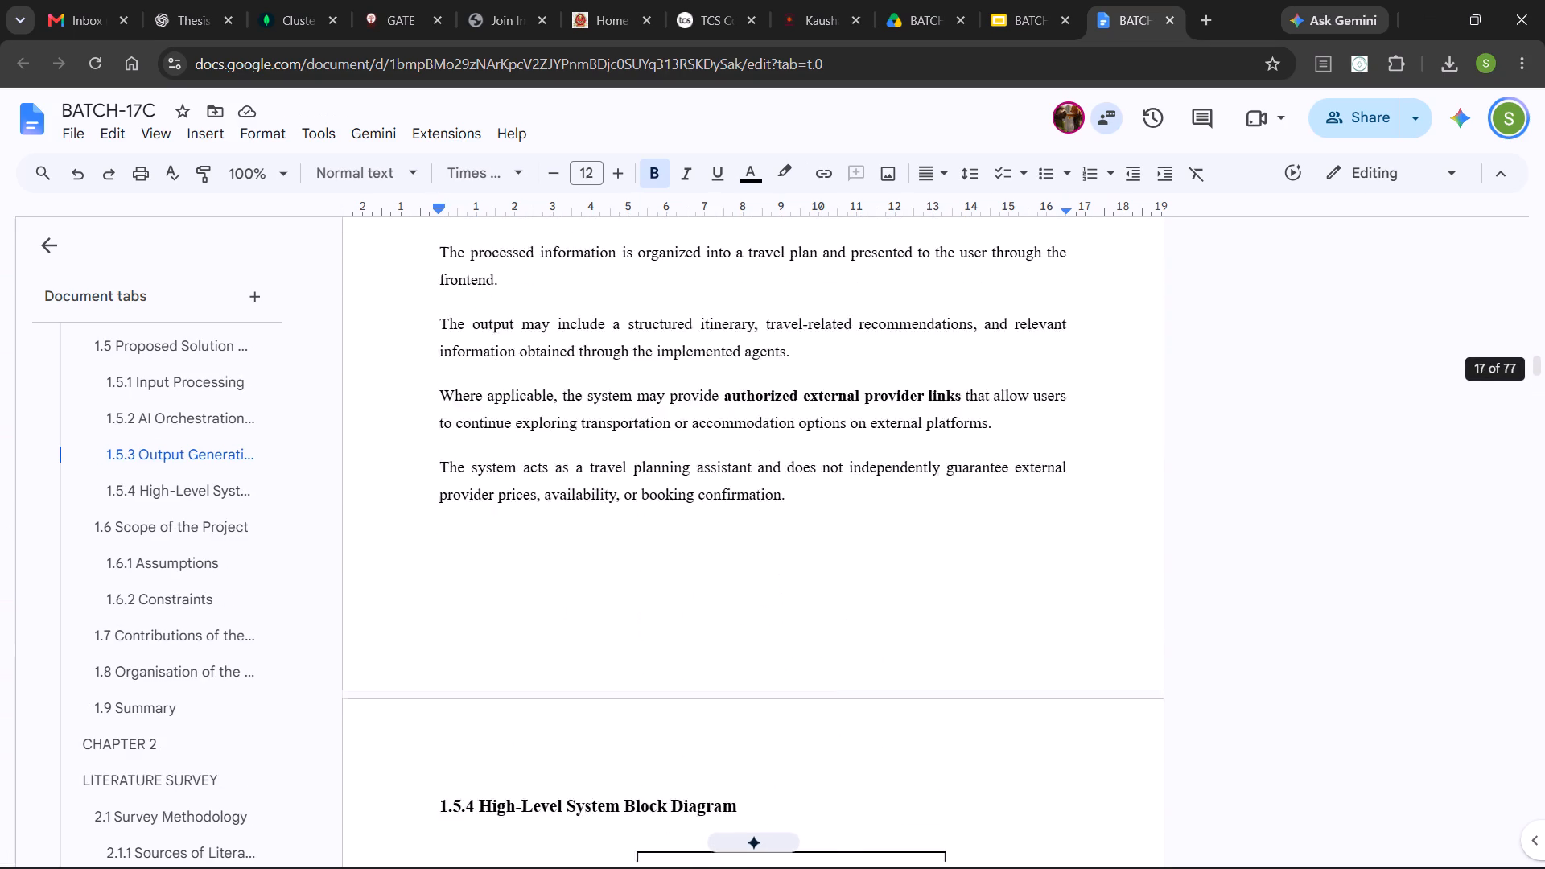
scroll(823, 525, "down", 2)
scroll(985, 509, "down", 1)
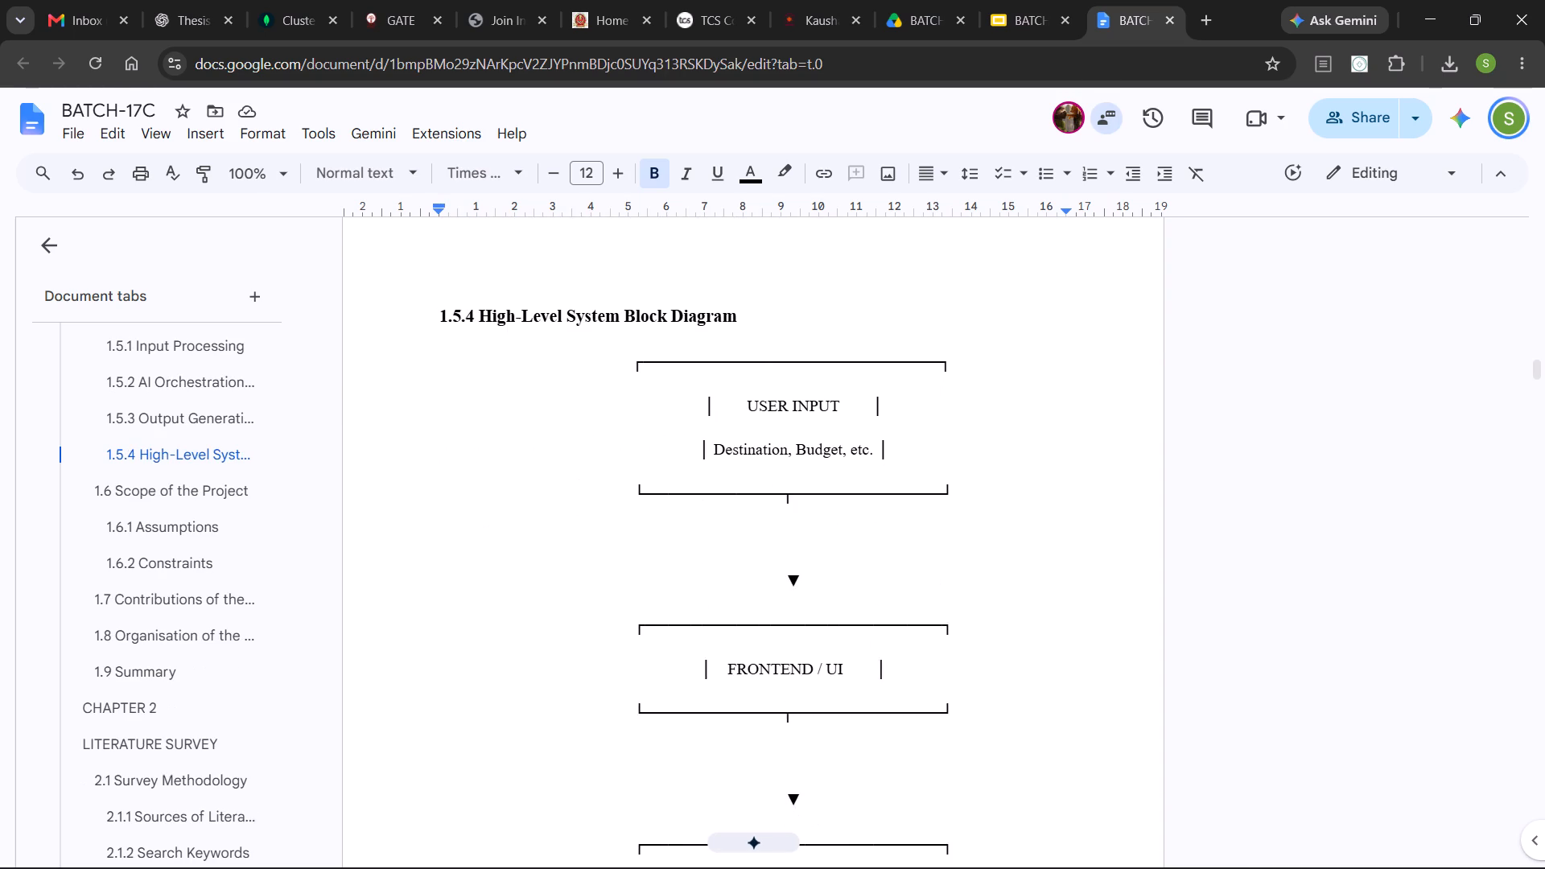
scroll(883, 538, "down", 4)
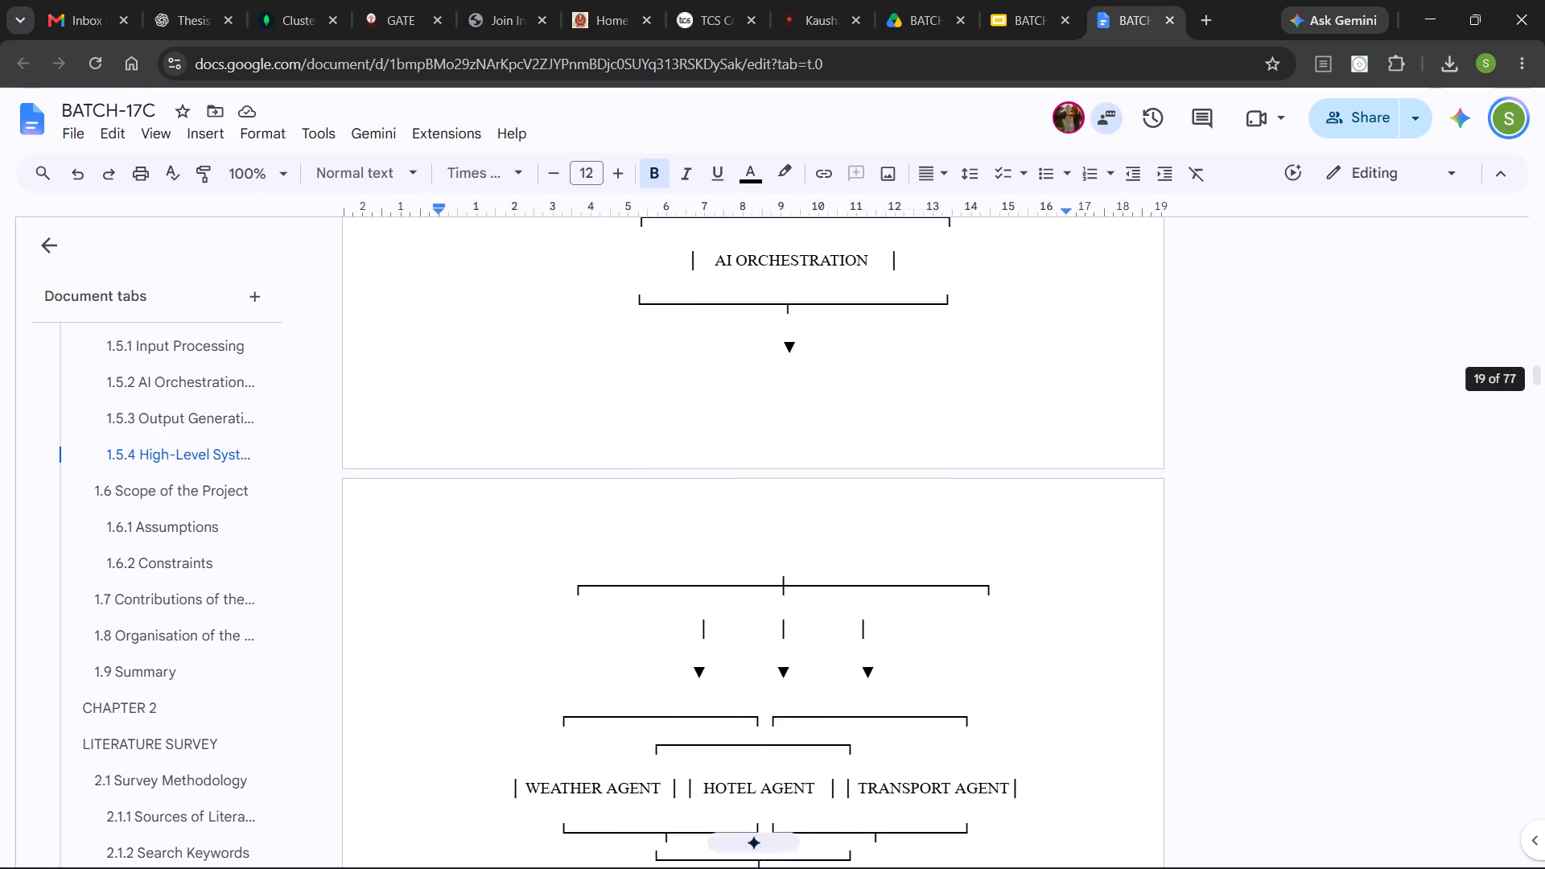
scroll(883, 538, "down", 3)
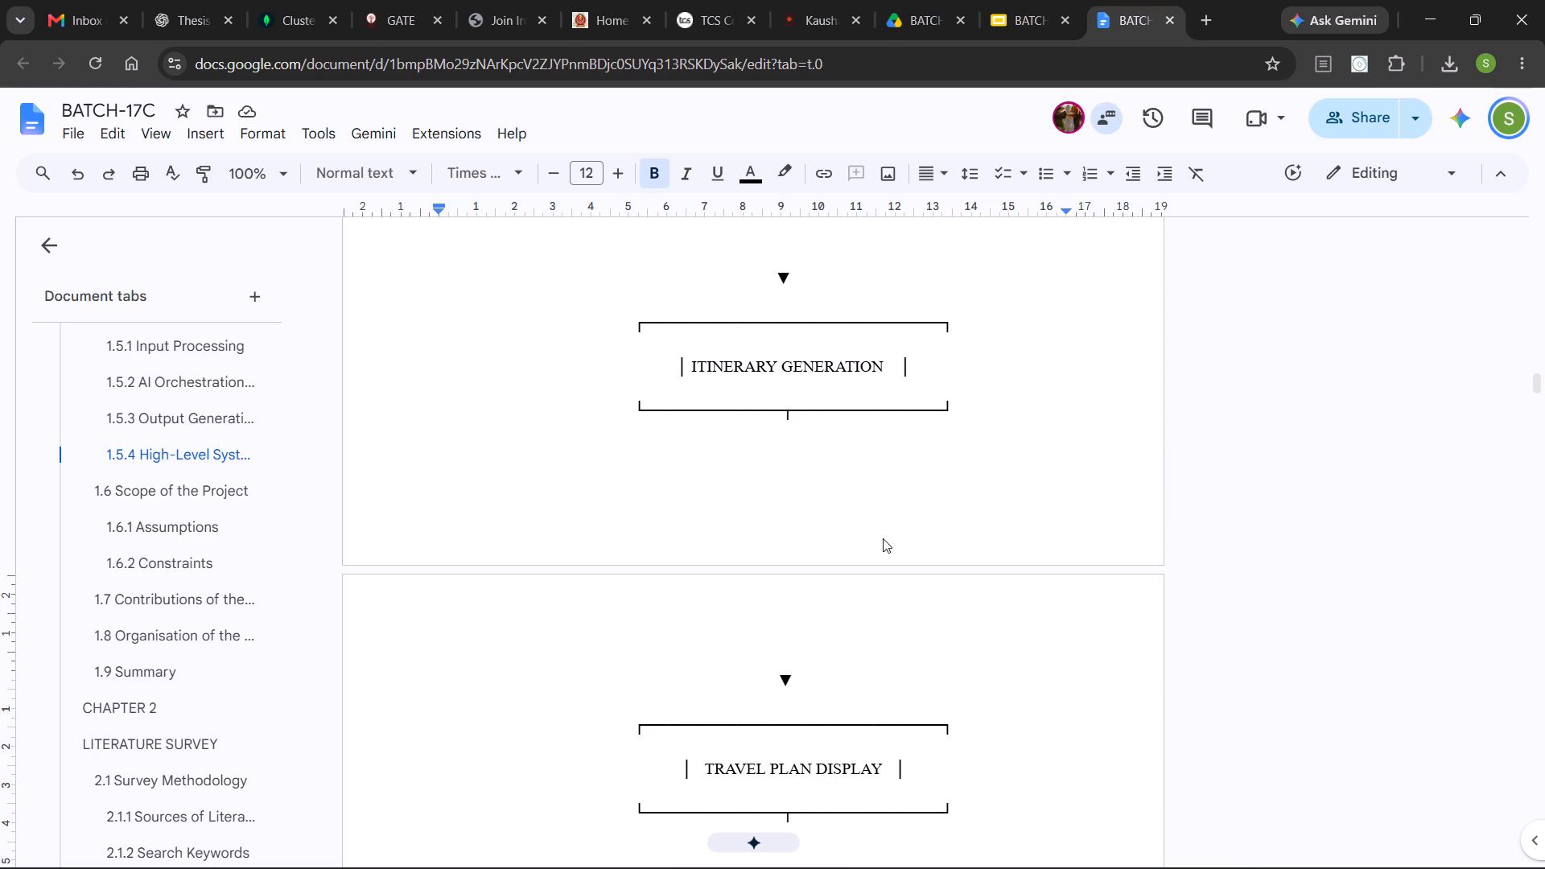
scroll(883, 538, "down", 1)
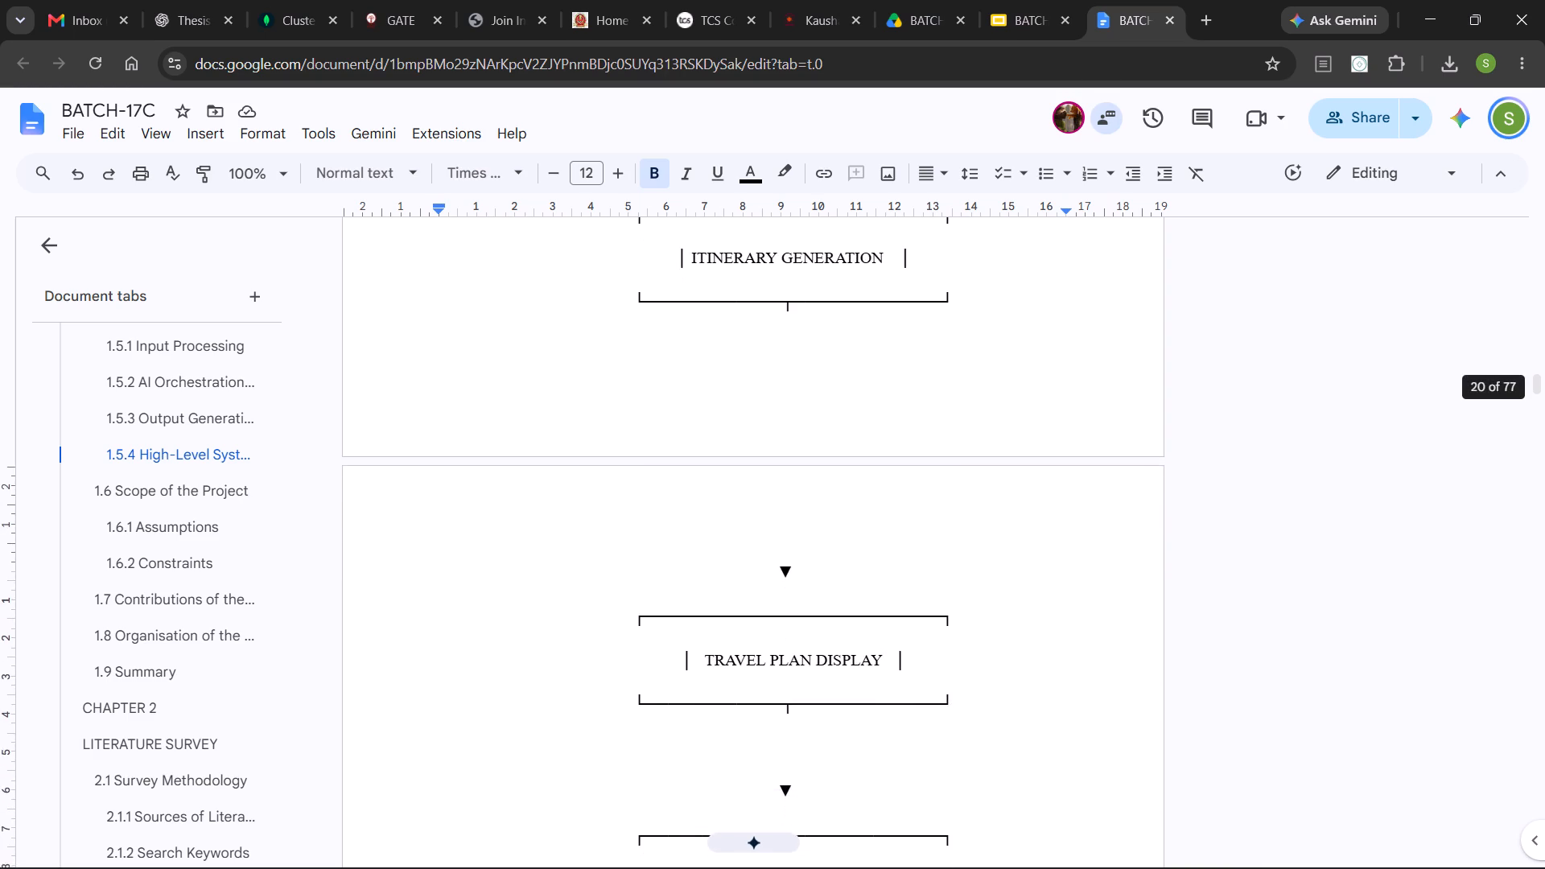
scroll(883, 538, "down", 1)
scroll(883, 538, "up", 5)
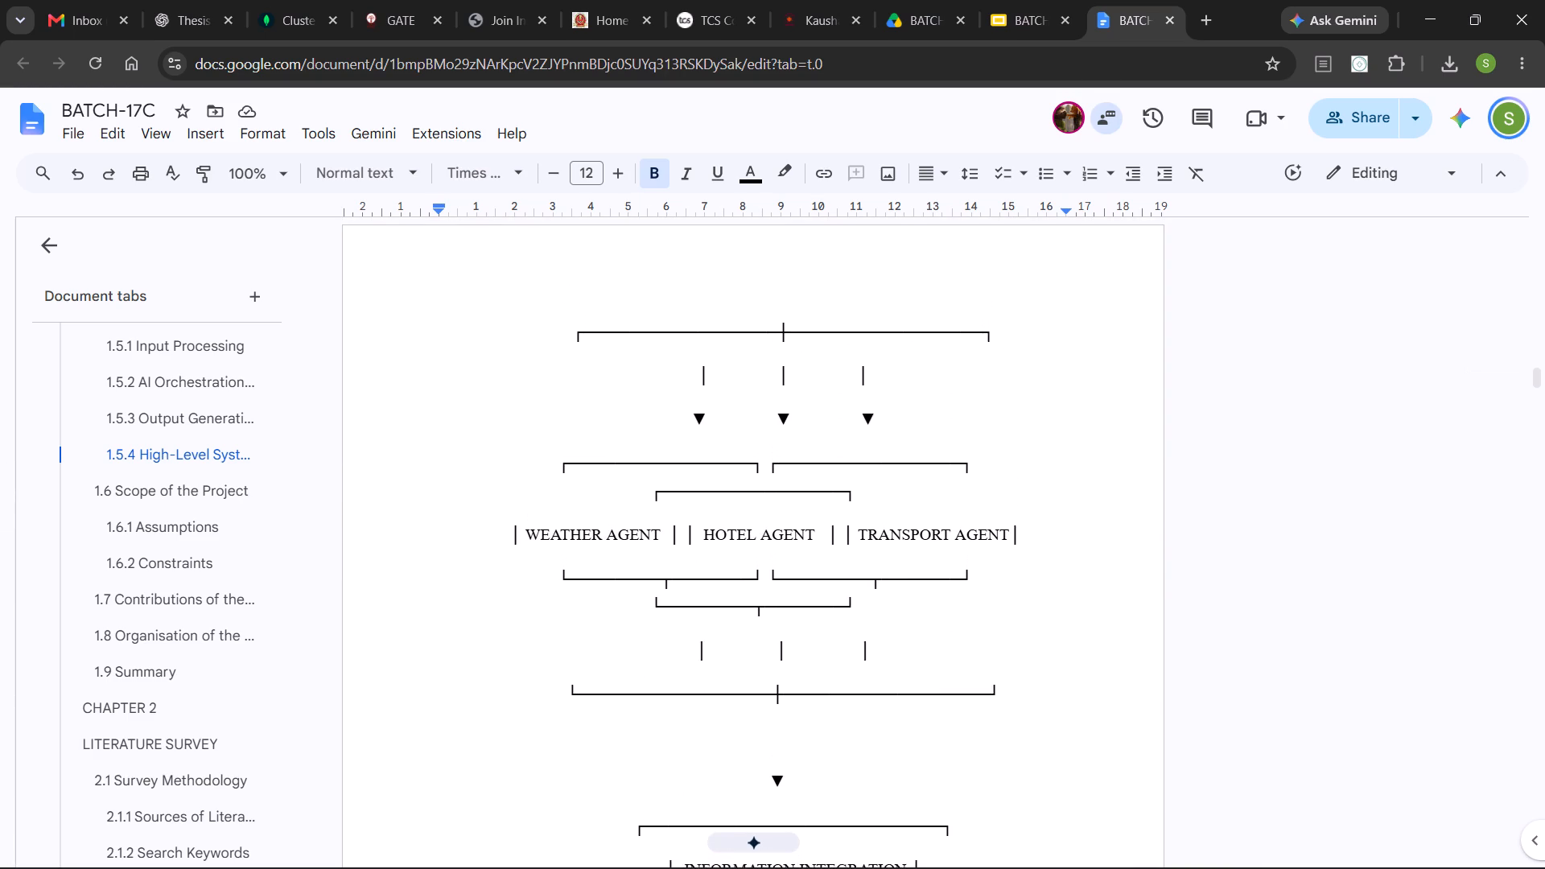
scroll(883, 538, "up", 7)
scroll(883, 538, "down", 10)
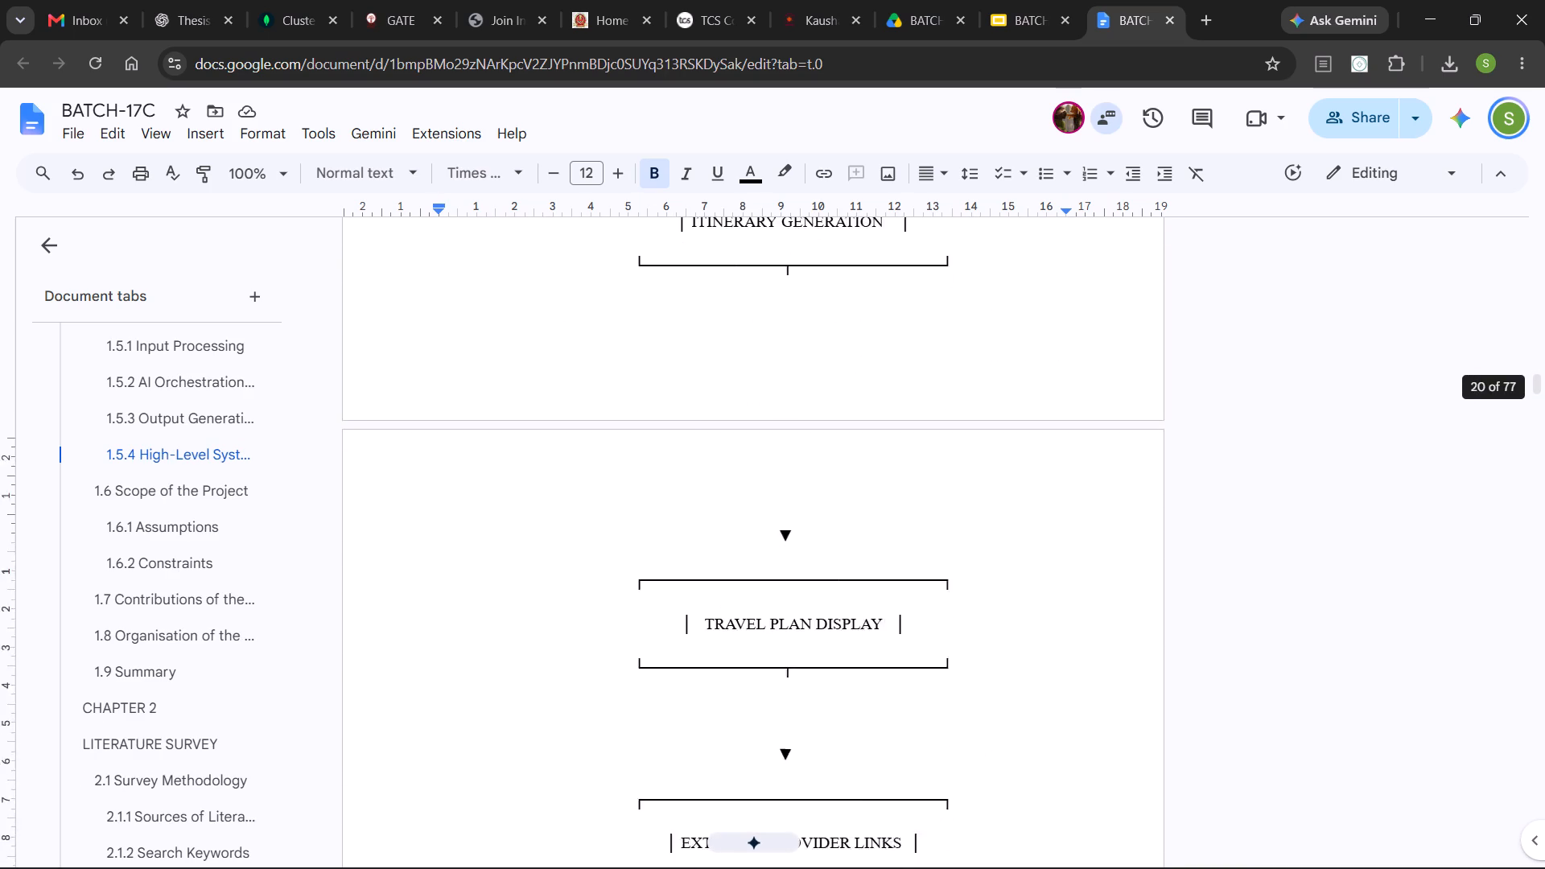
scroll(883, 538, "down", 2)
scroll(838, 505, "up", 3)
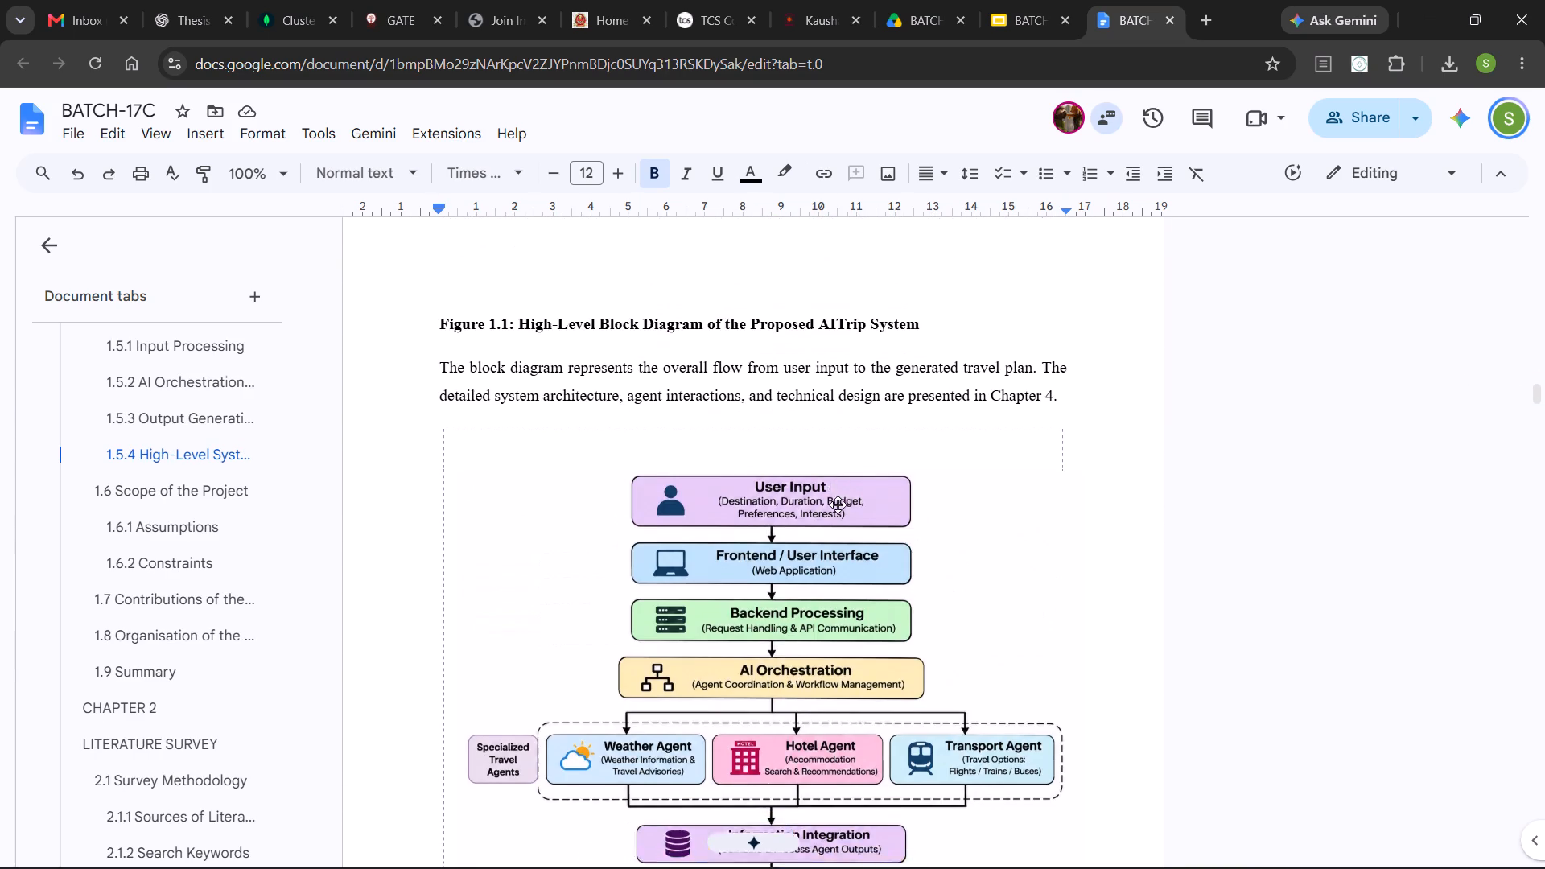
scroll(838, 505, "up", 1)
scroll(902, 374, "up", 6)
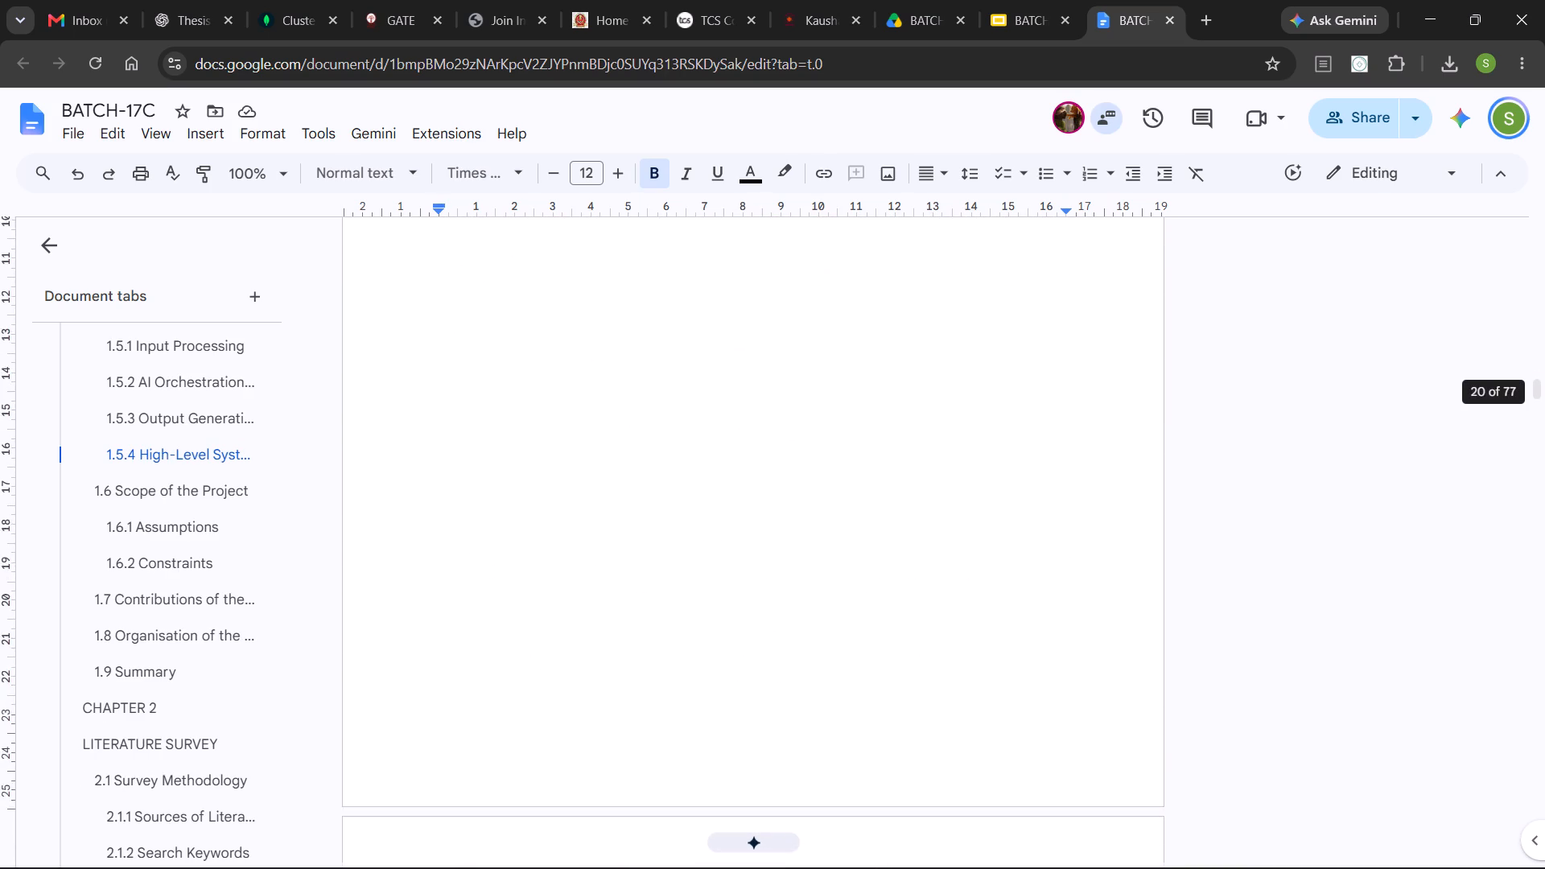
scroll(902, 374, "up", 3)
scroll(763, 351, "up", 1)
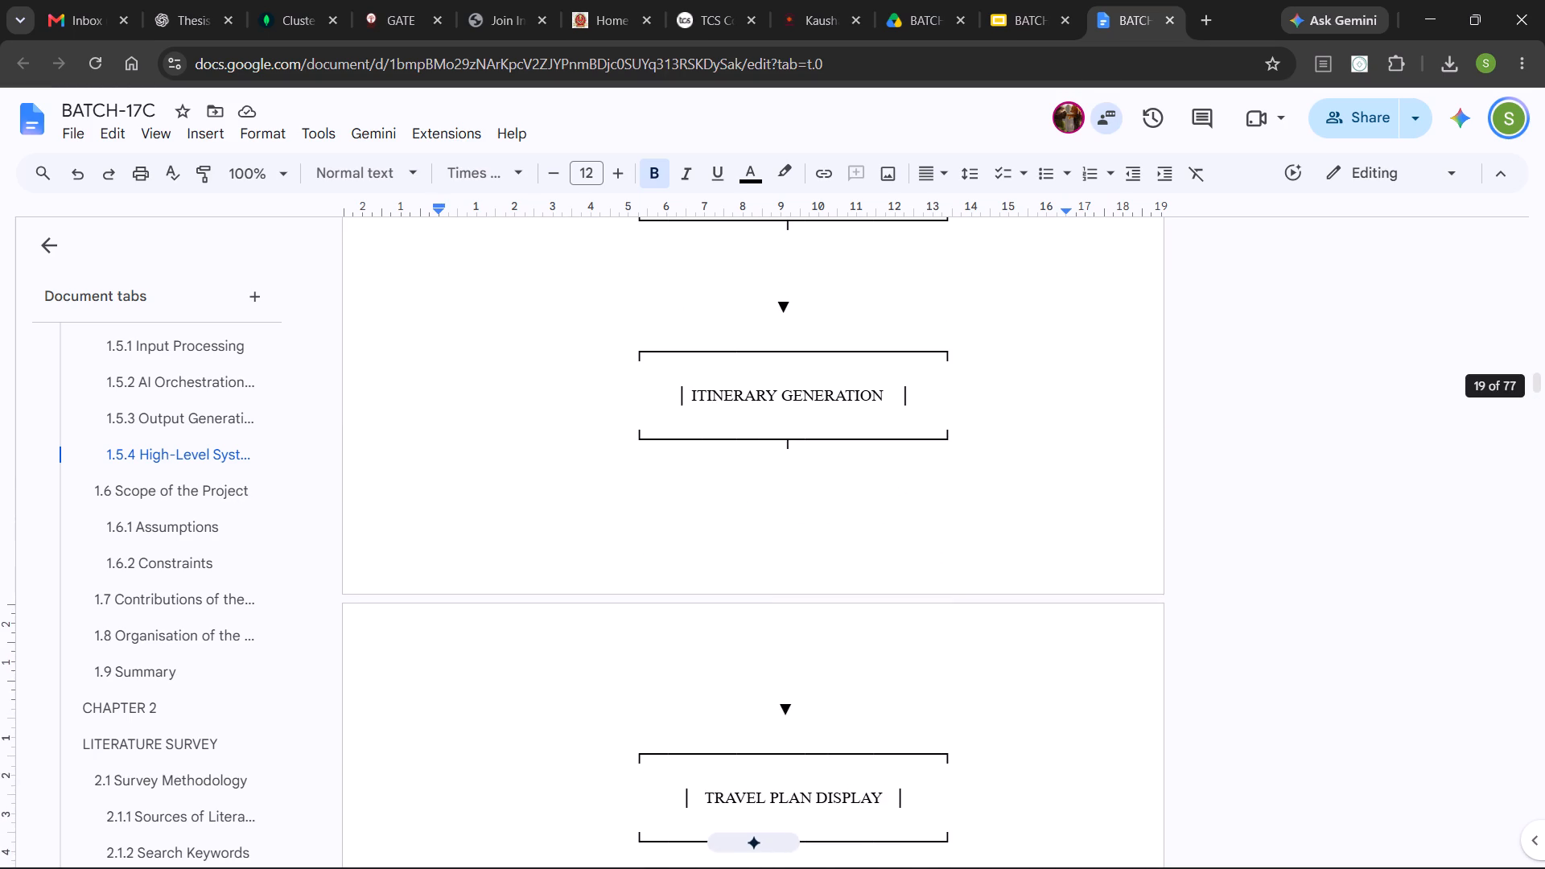
scroll(763, 351, "up", 7)
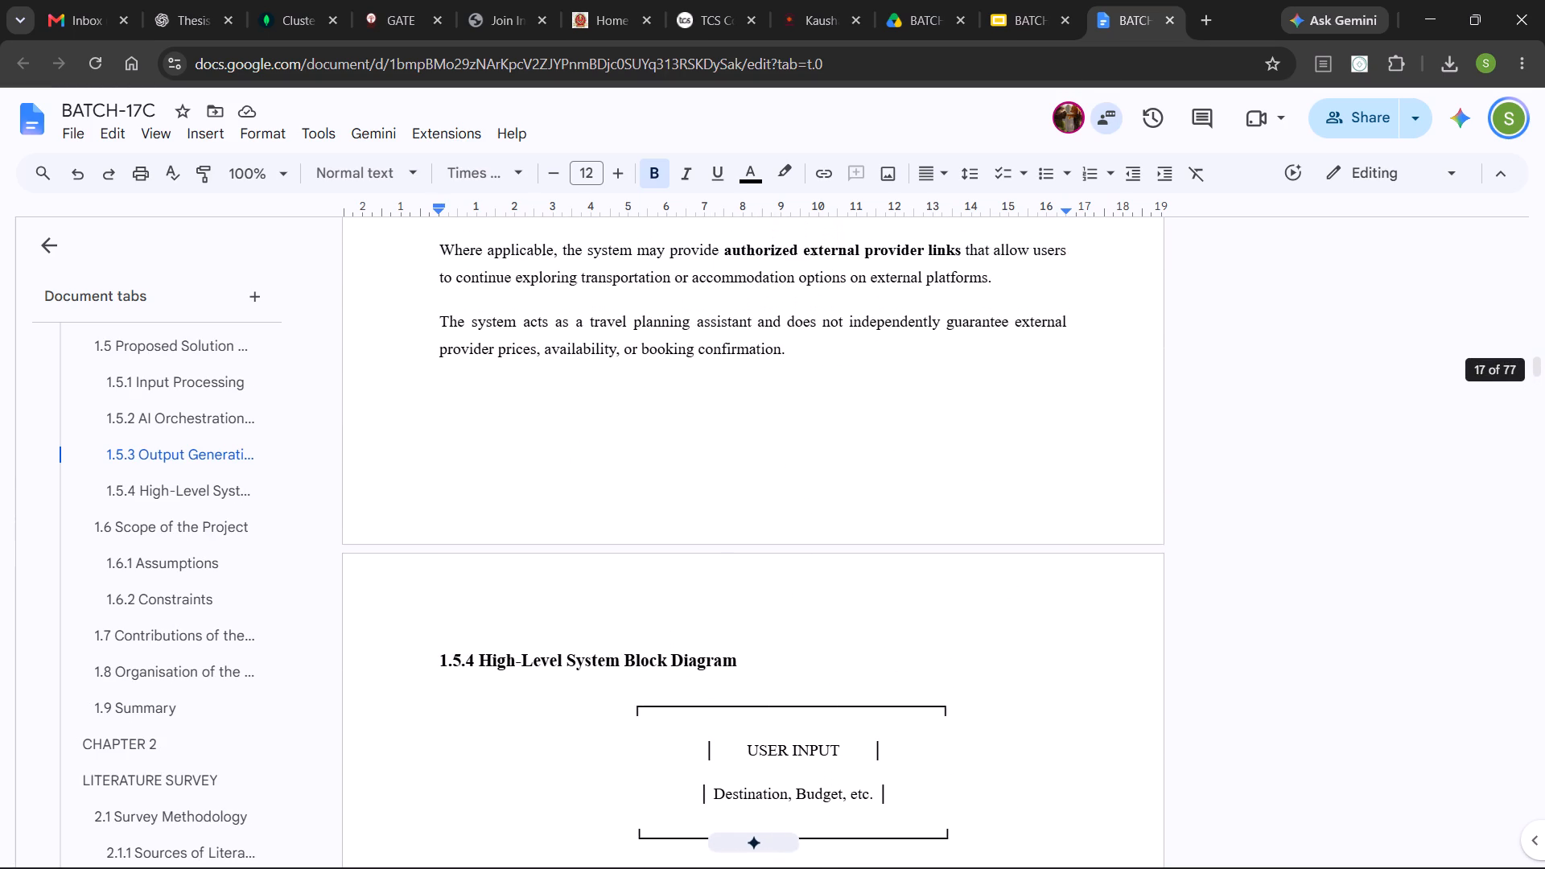
scroll(746, 500, "down", 2)
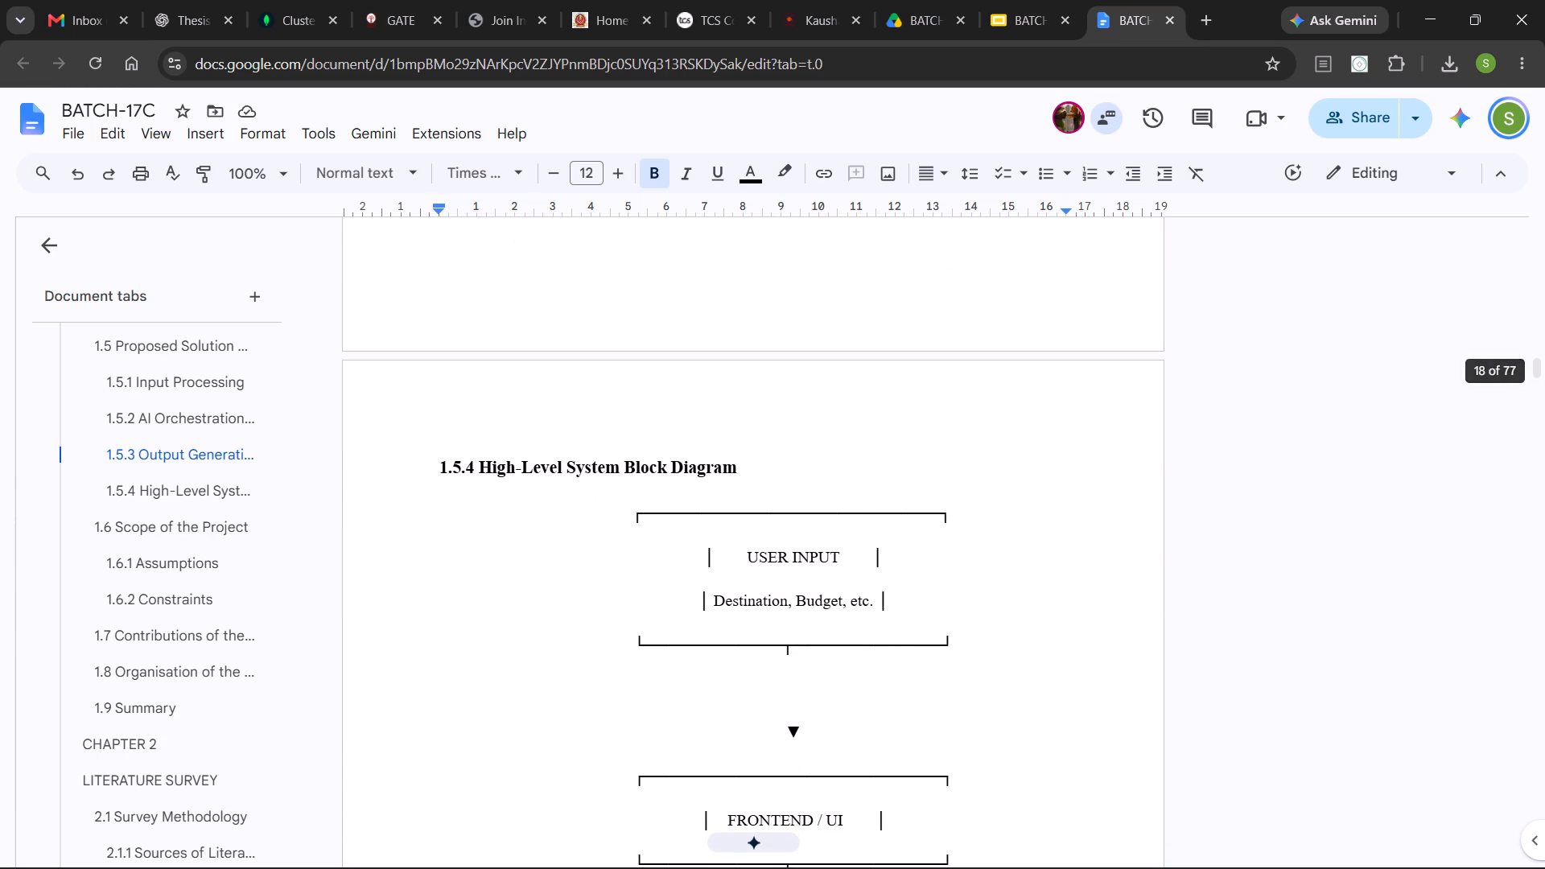
scroll(745, 550, "down", 1)
scroll(779, 541, "up", 3)
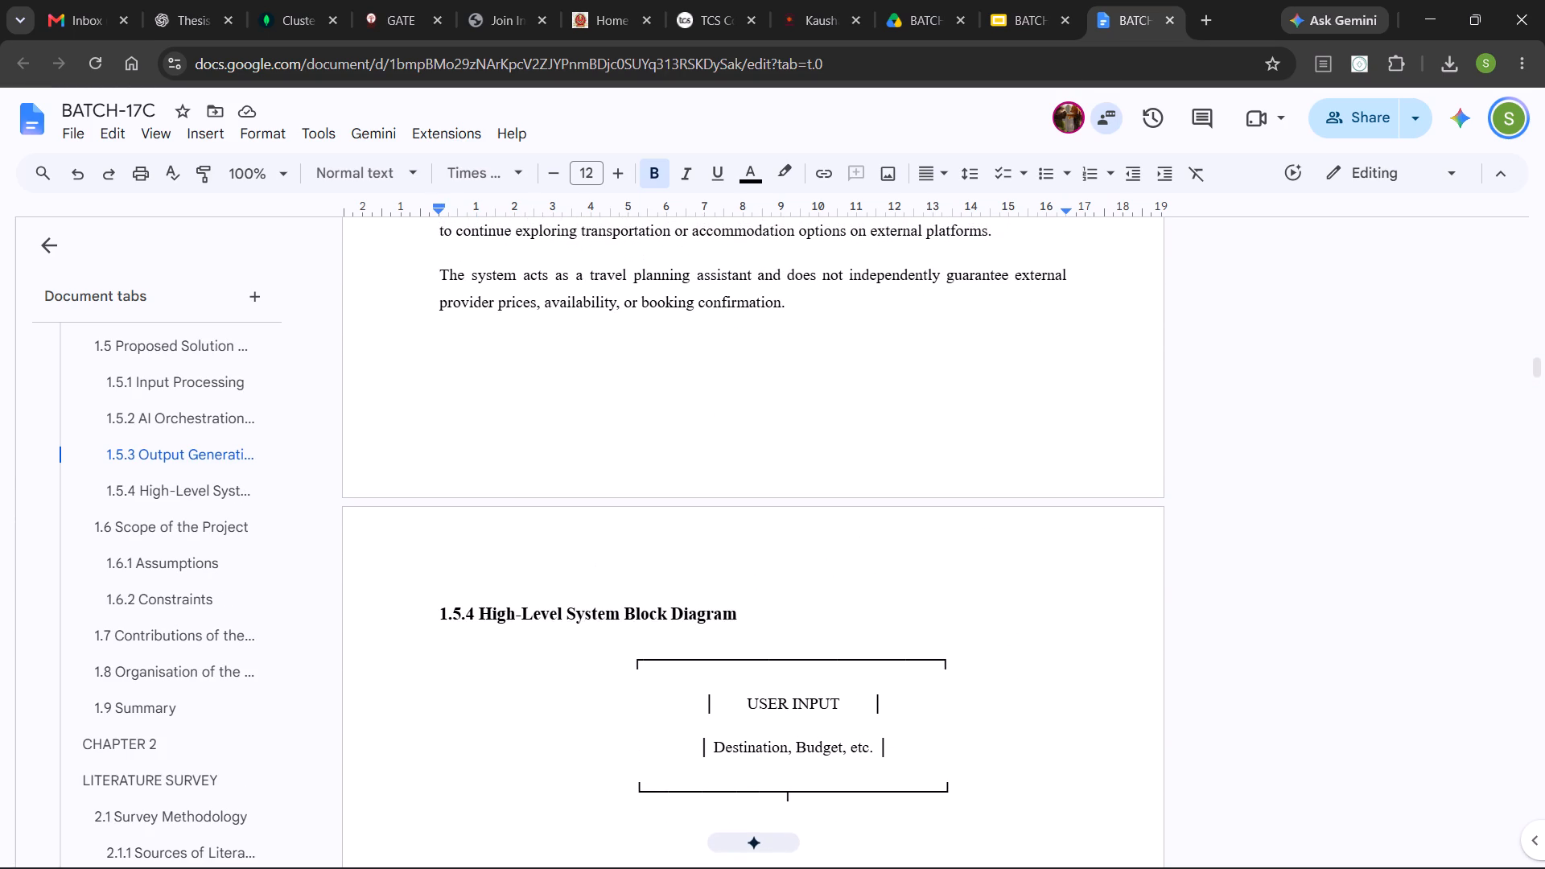
scroll(661, 610, "down", 1)
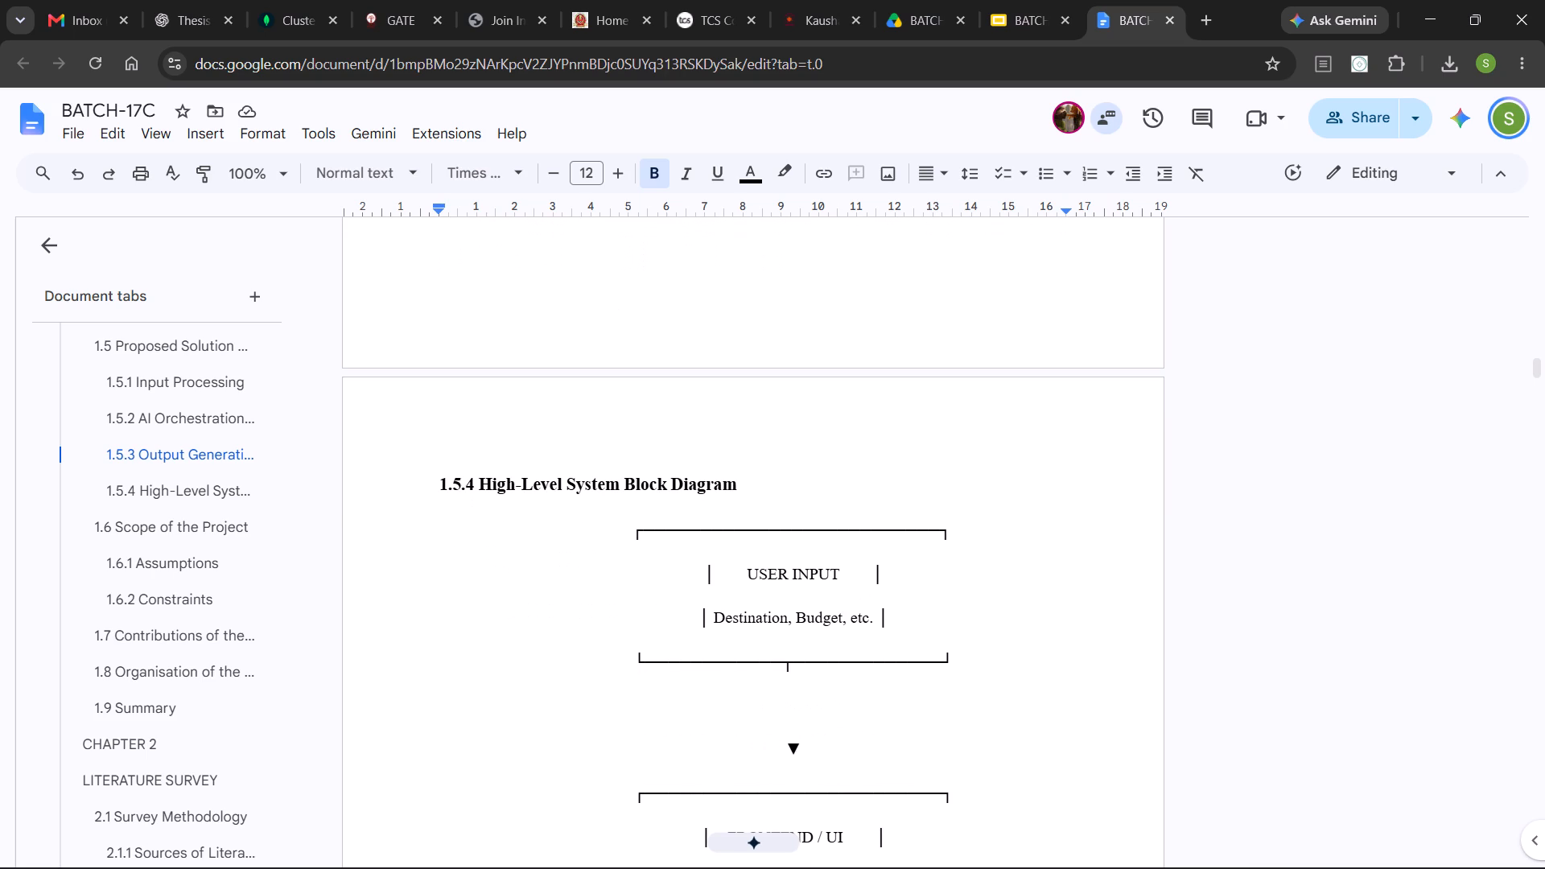
scroll(727, 624, "down", 1)
scroll(820, 492, "down", 1)
scroll(820, 492, "up", 1)
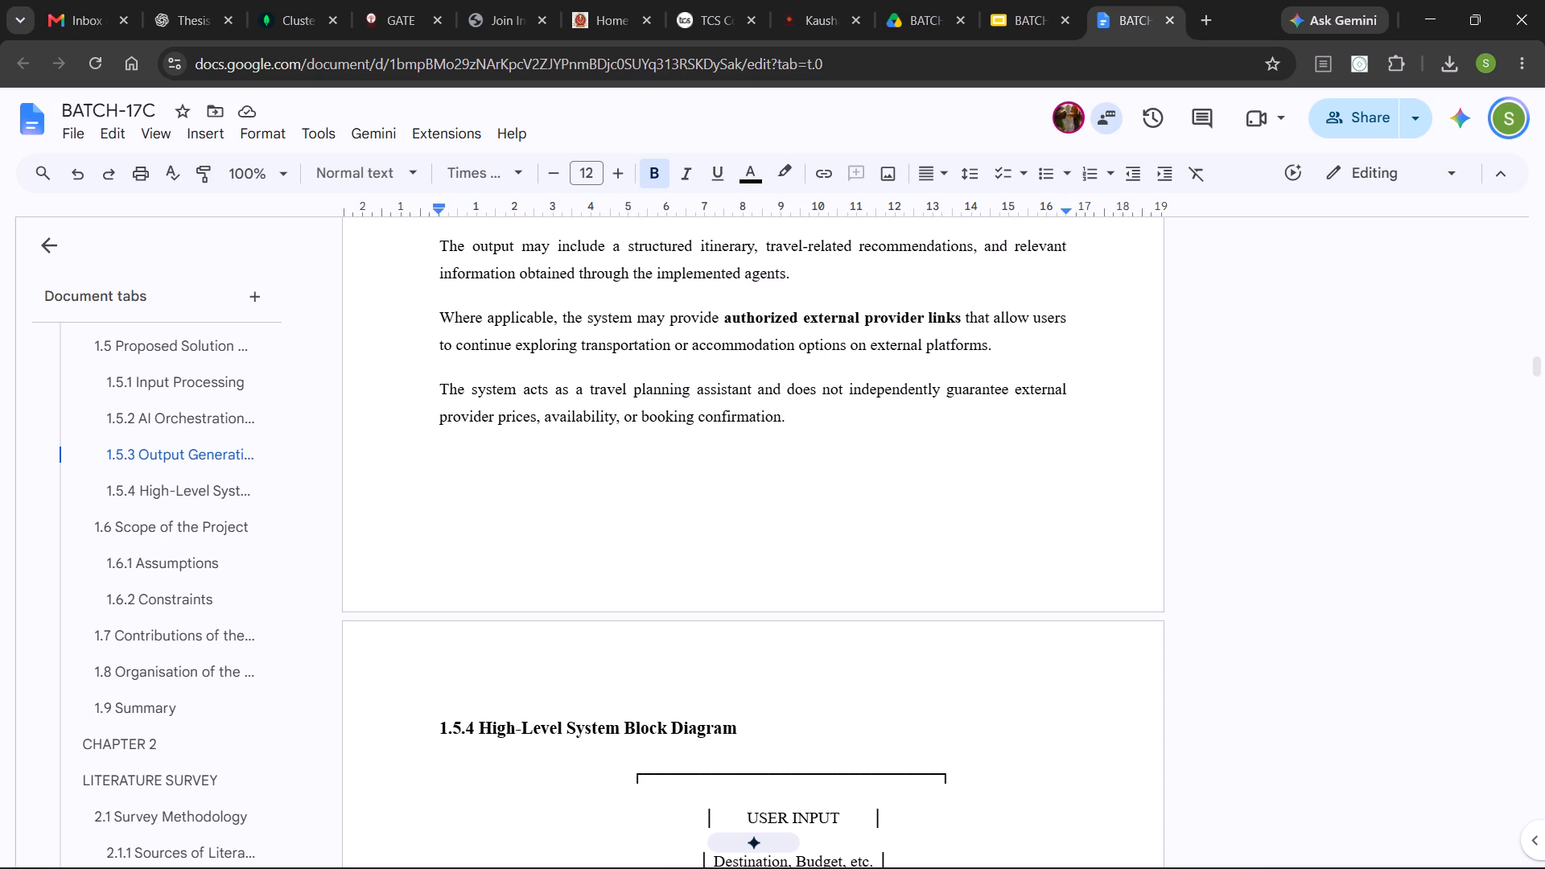
scroll(841, 509, "down", 3)
scroll(674, 544, "down", 2)
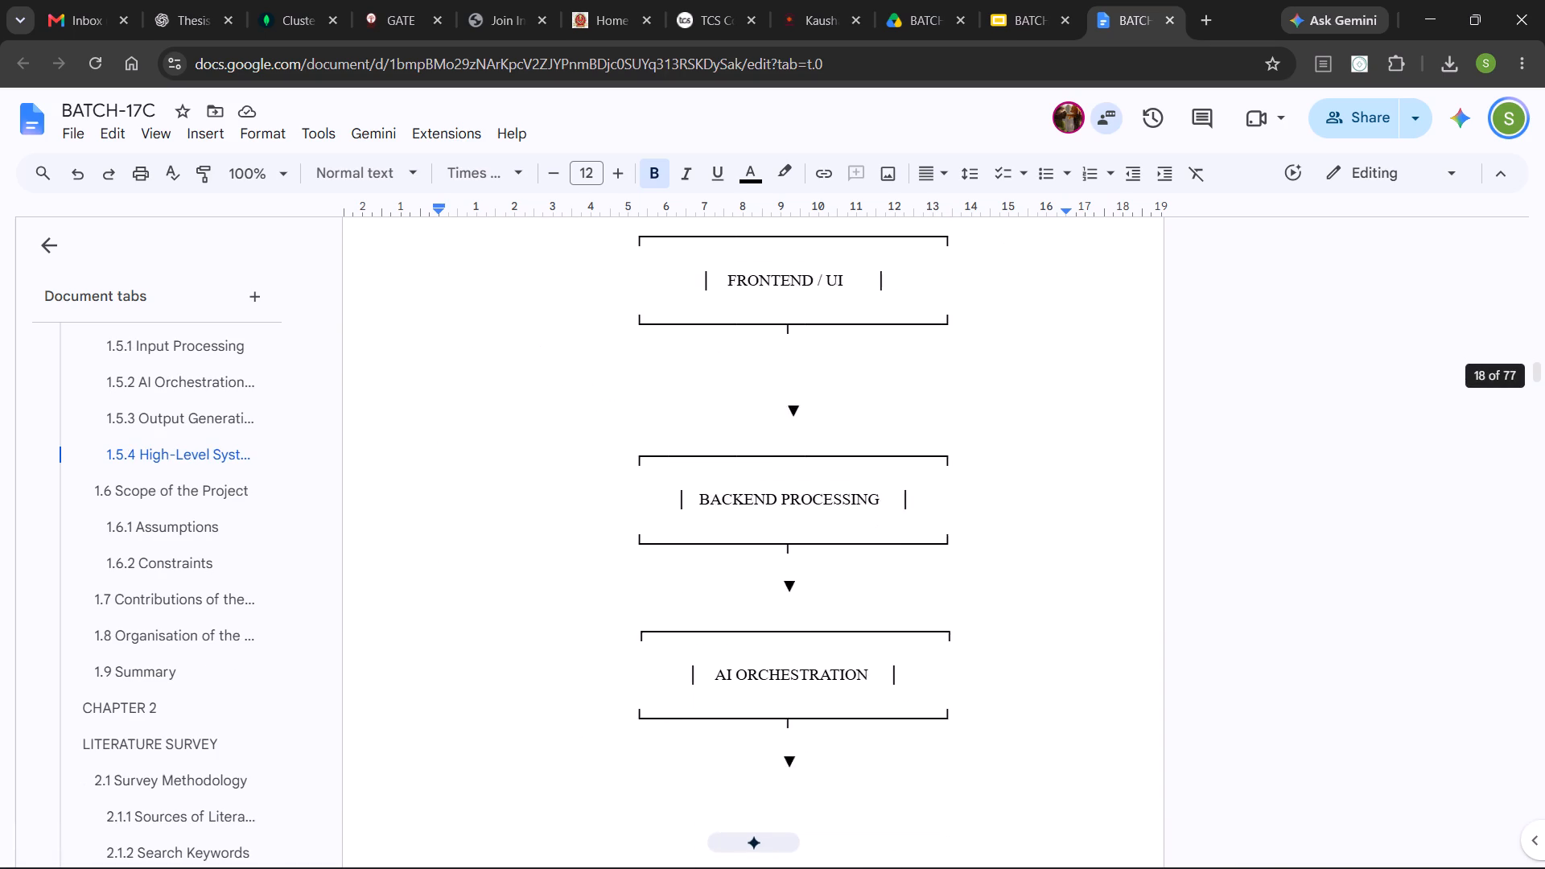
scroll(674, 544, "down", 6)
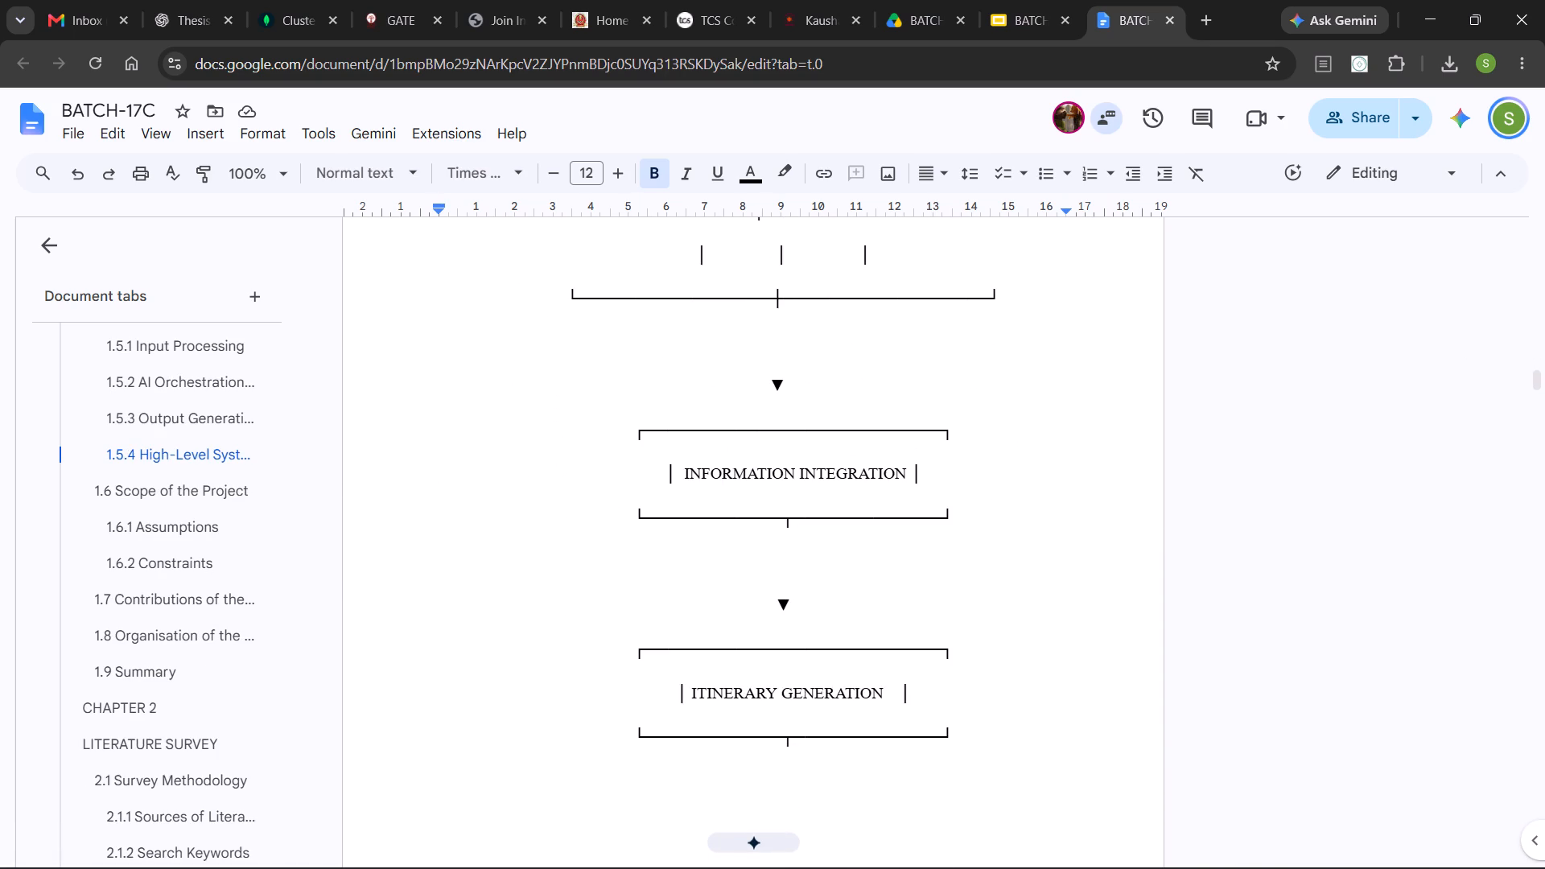
scroll(550, 562, "down", 1)
scroll(754, 328, "down", 1)
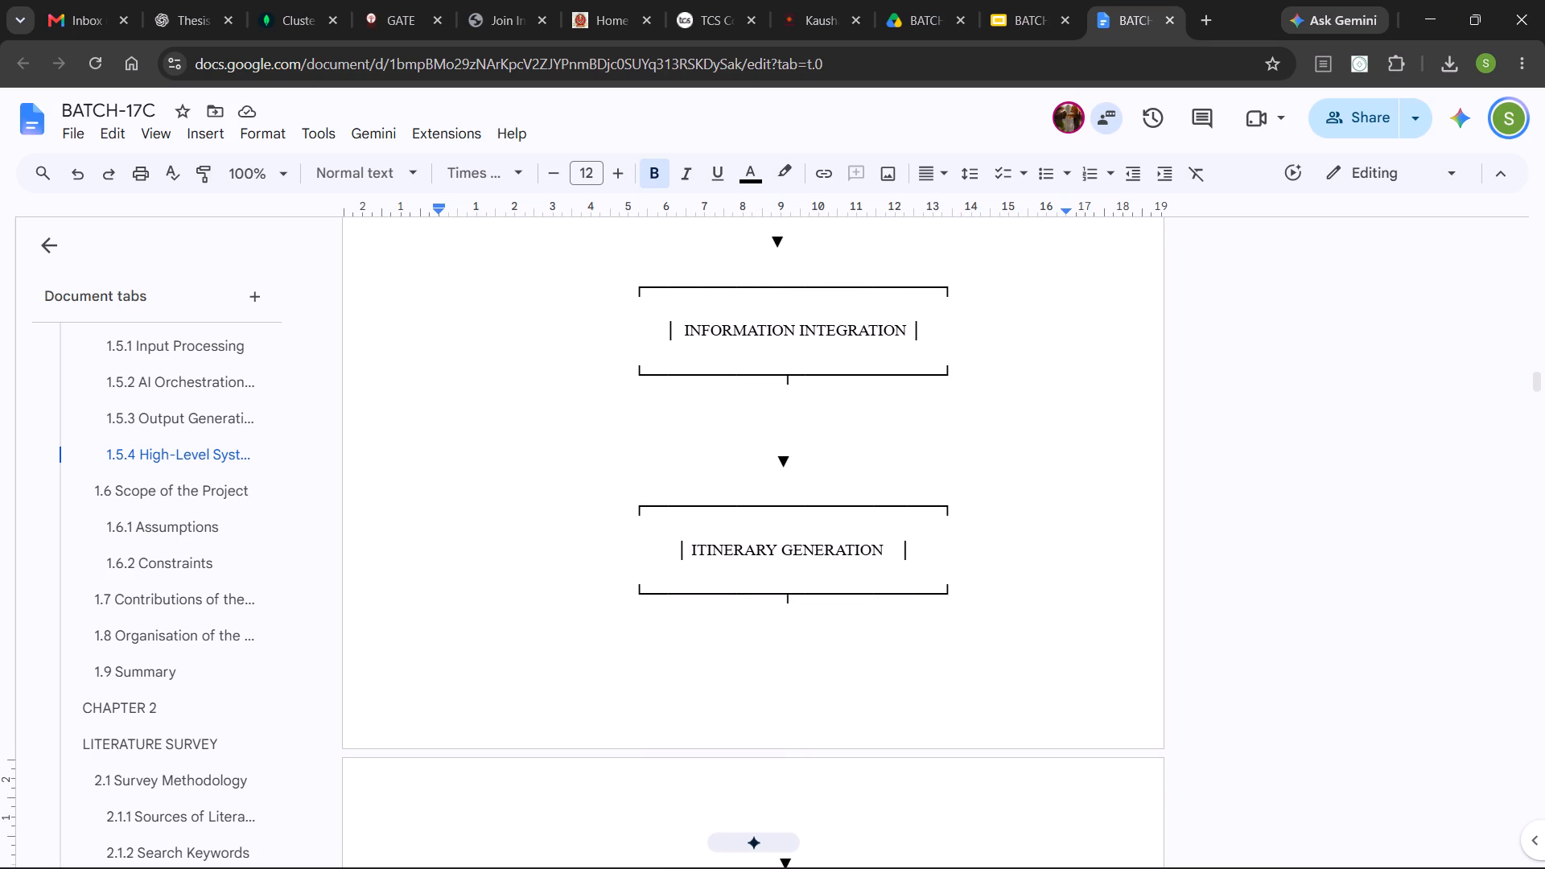
scroll(595, 467, "down", 1)
scroll(715, 395, "down", 2)
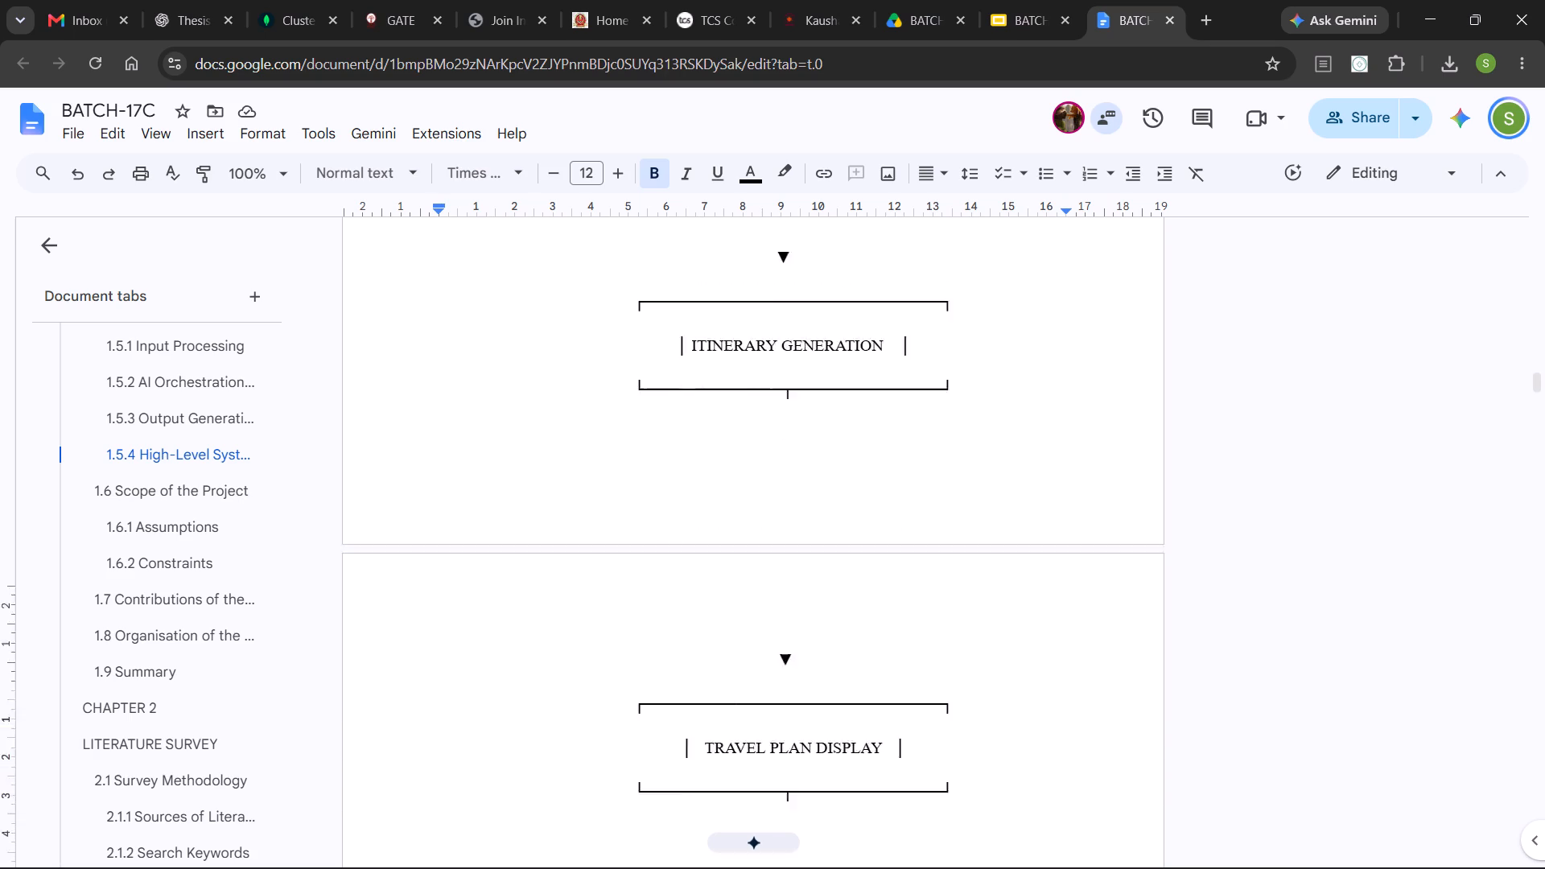
scroll(715, 395, "down", 4)
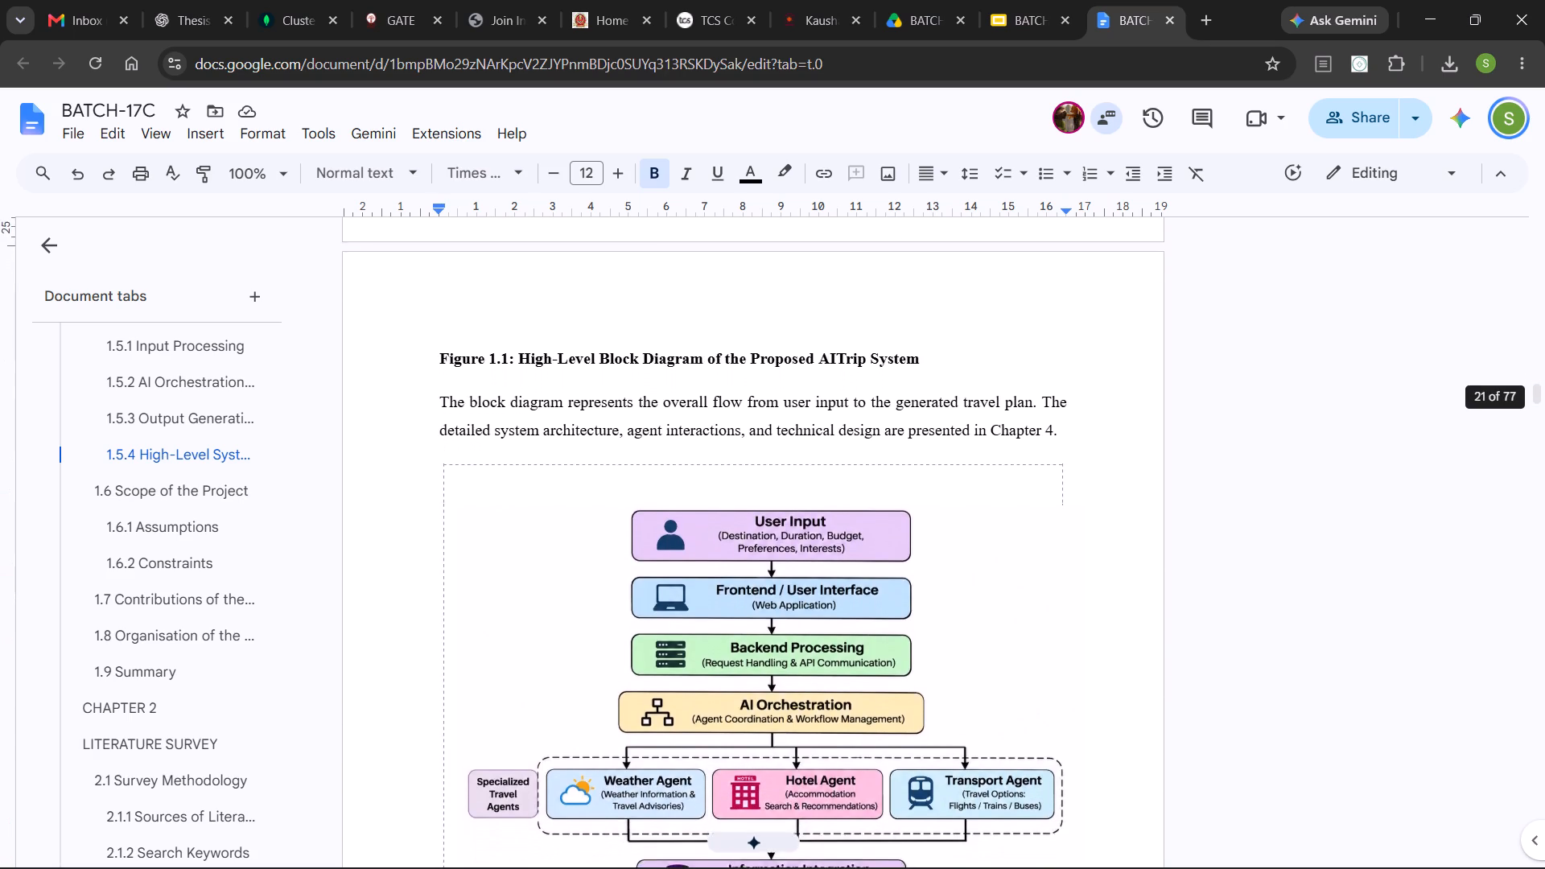
Look through the rest of Chapter 1, from 1.6 Scope of the Project to 1.8 Organisation of the Report and 1.9 Summary.
scroll(715, 395, "down", 6)
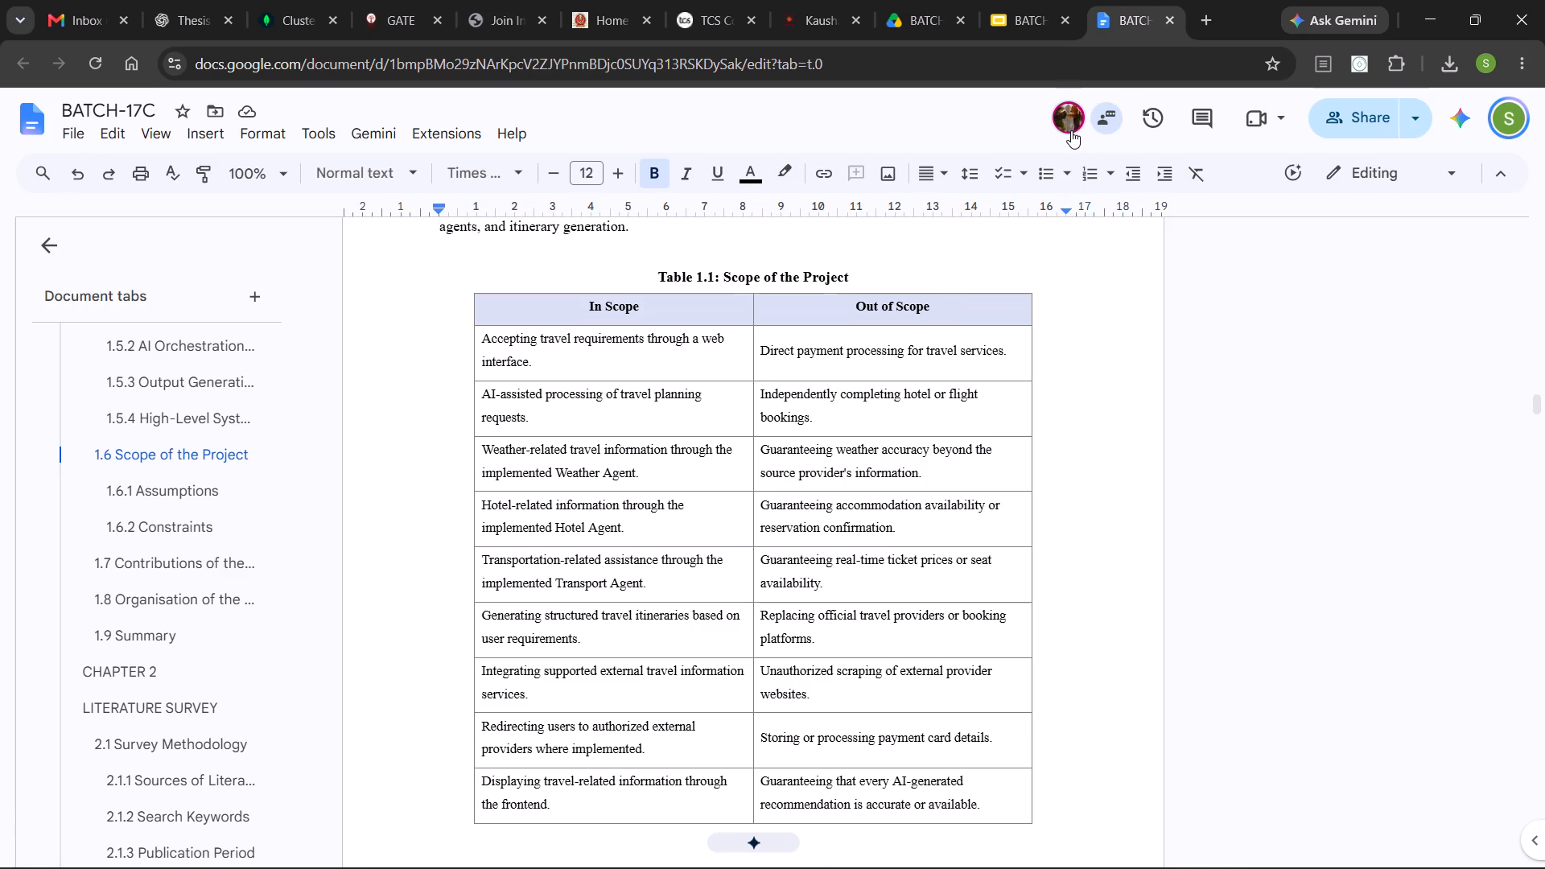
scroll(472, 573, "down", 4)
scroll(609, 534, "down", 2)
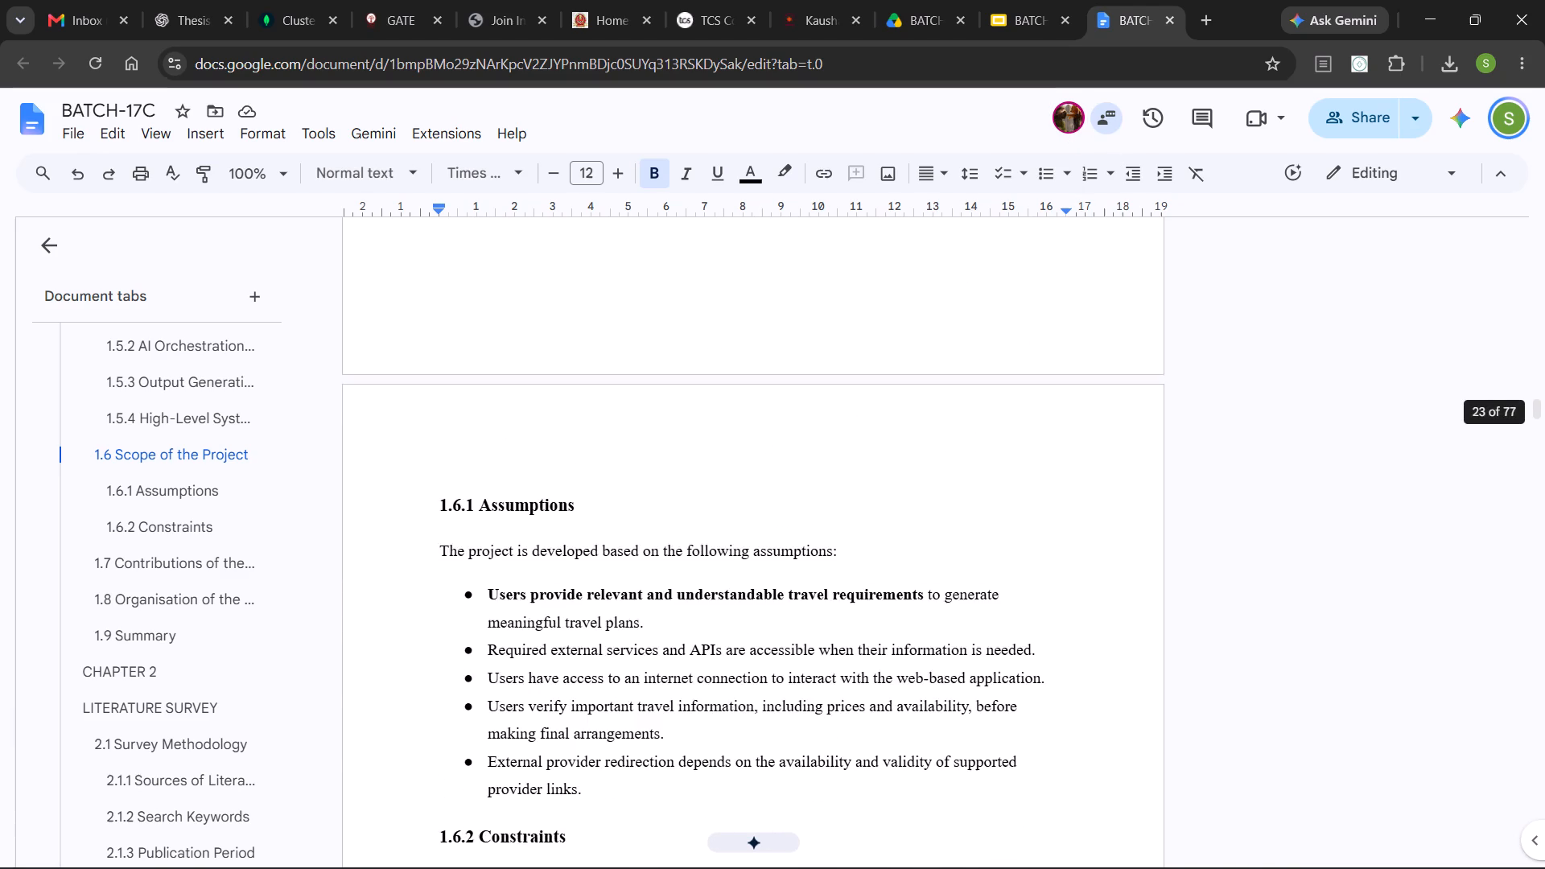
scroll(609, 534, "right", 1)
scroll(609, 534, "down", 2)
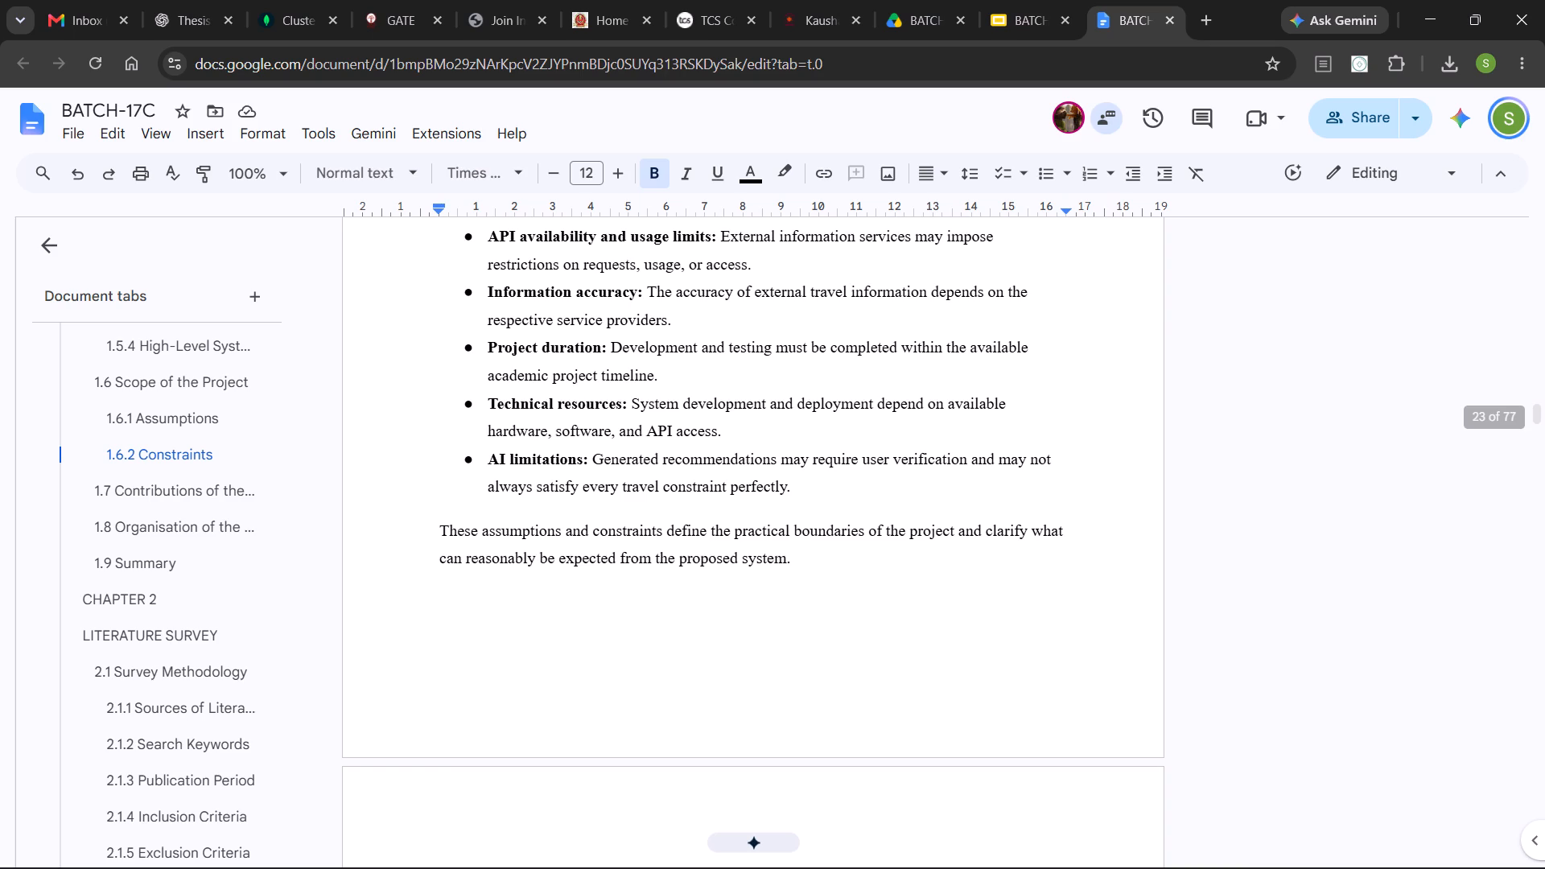
scroll(609, 534, "down", 5)
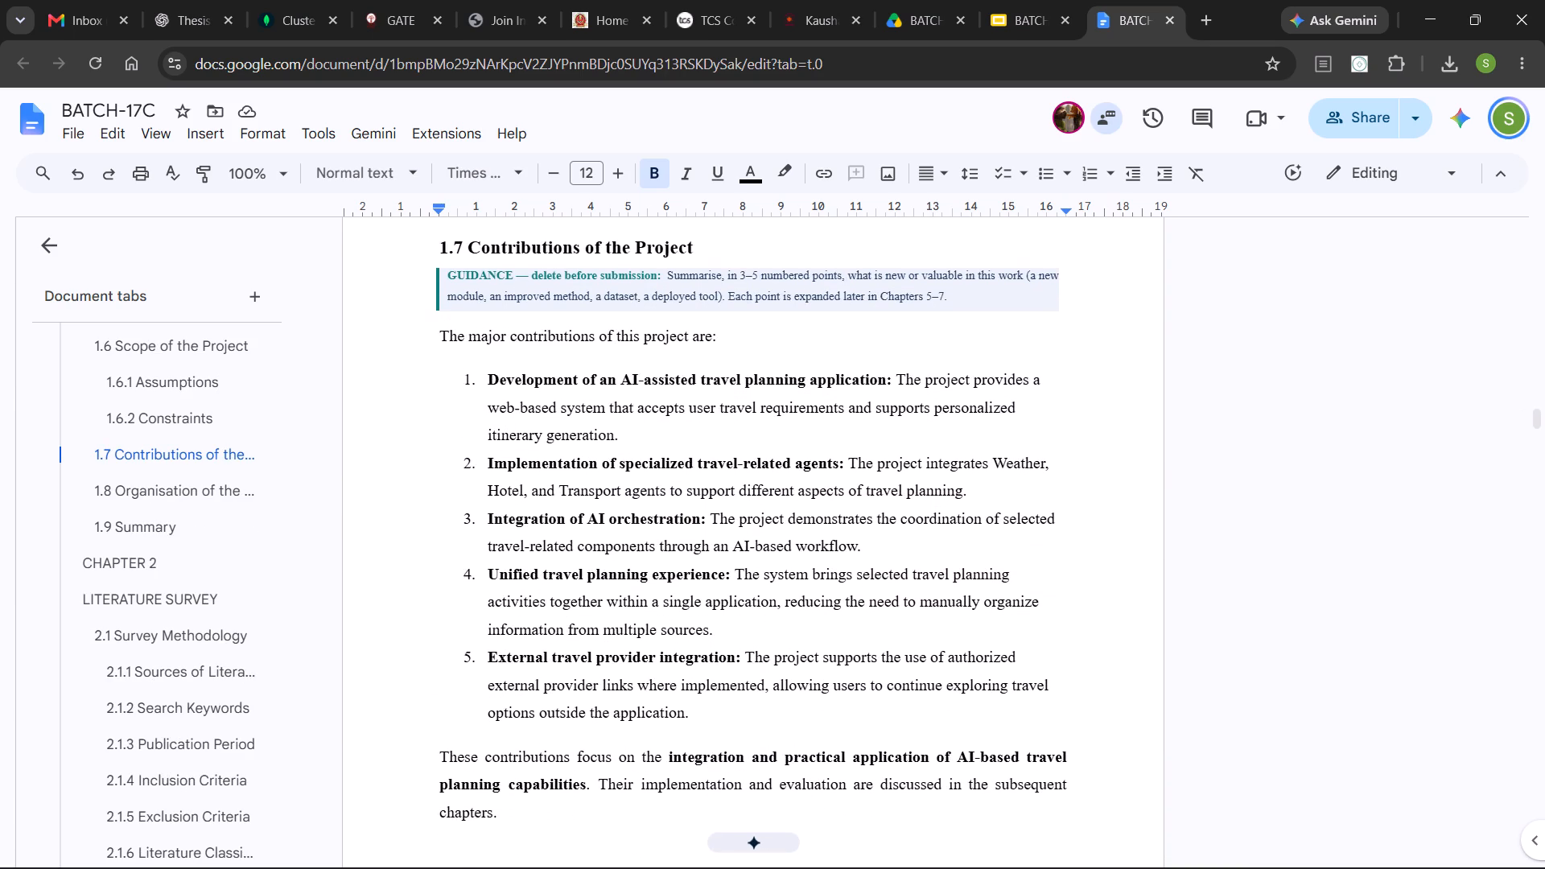
scroll(575, 532, "down", 5)
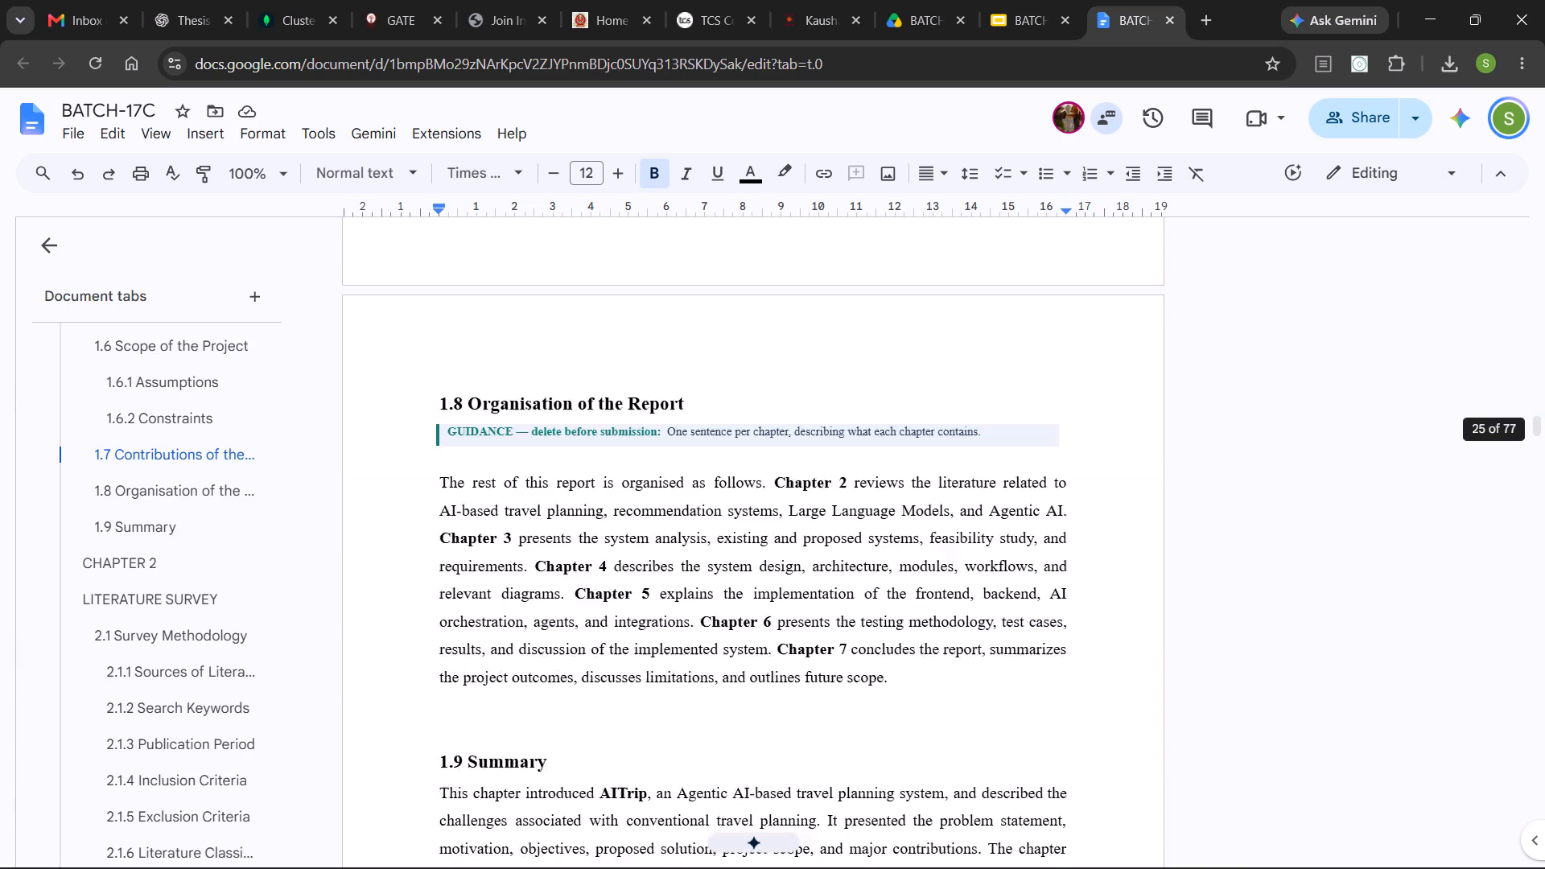
Recheck the end of Chapter 1, covering 1.7 Contributions of the Project, 1.8 Organisation of the Report and 1.9 Summary.
scroll(575, 532, "down", 5)
scroll(575, 532, "up", 3)
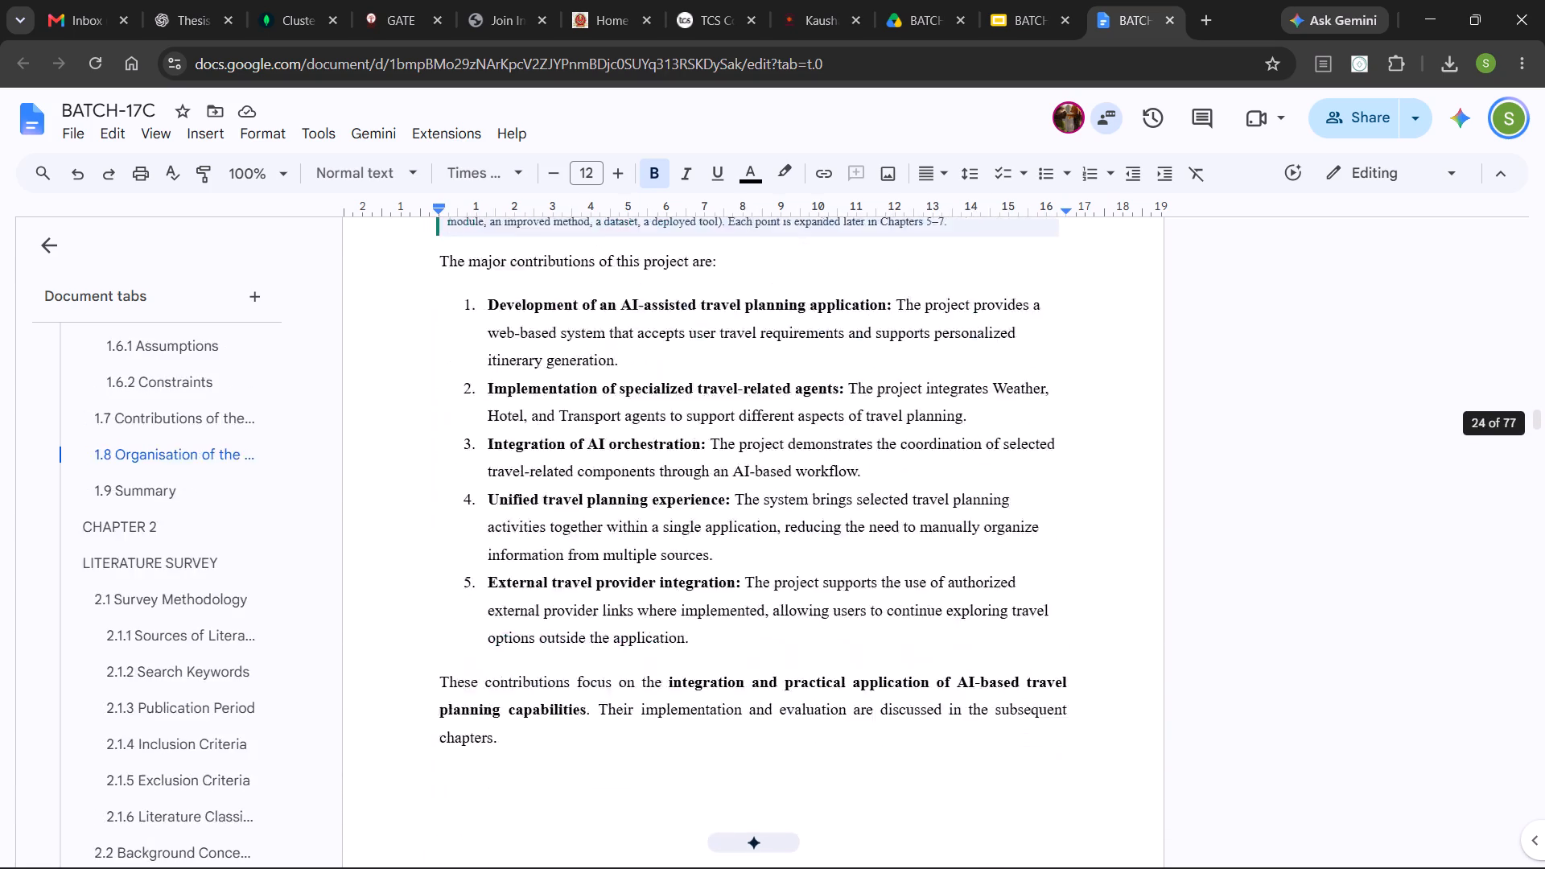
scroll(575, 532, "down", 6)
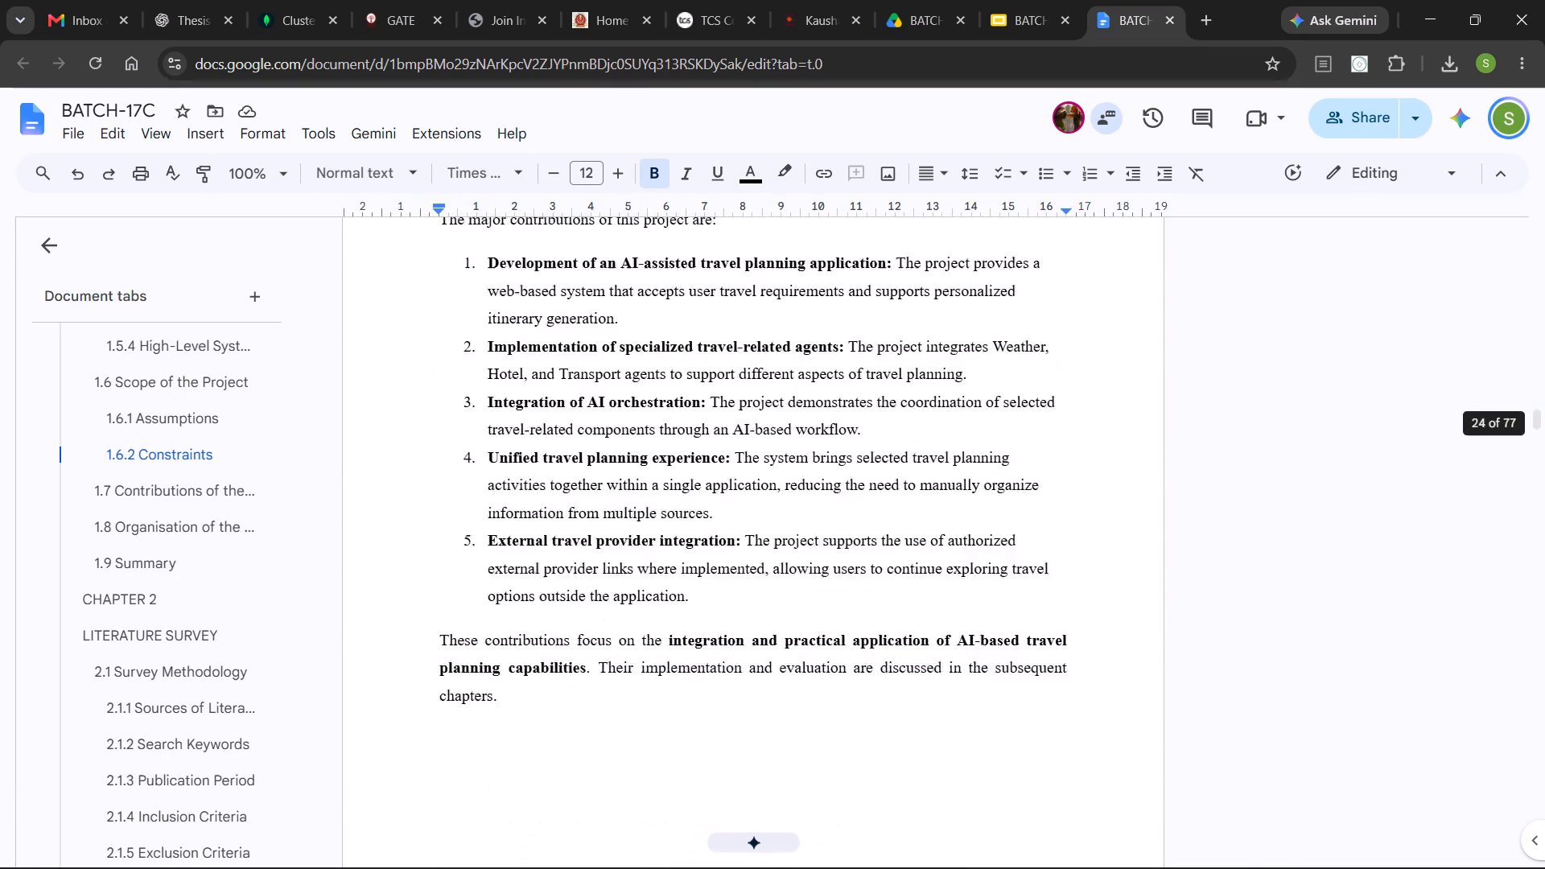
scroll(575, 532, "down", 2)
scroll(575, 532, "up", 3)
scroll(575, 532, "down", 1)
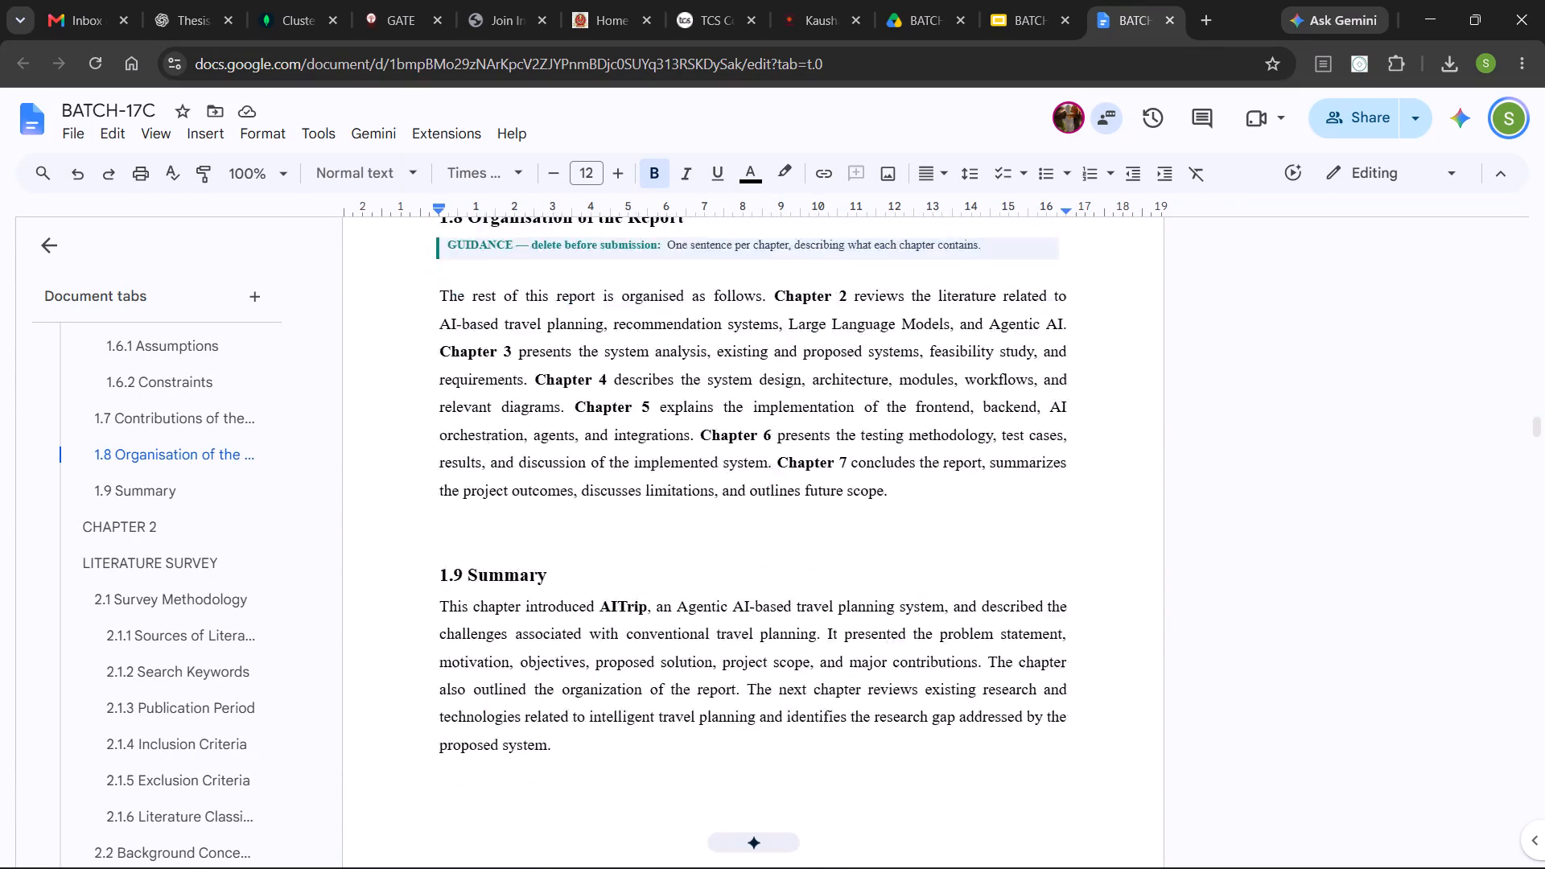
Look through Chapter 2 from 2.1 Survey Methodology and the 2.2 paper reviews to 2.3 Review of Existing Work.
scroll(575, 532, "down", 8)
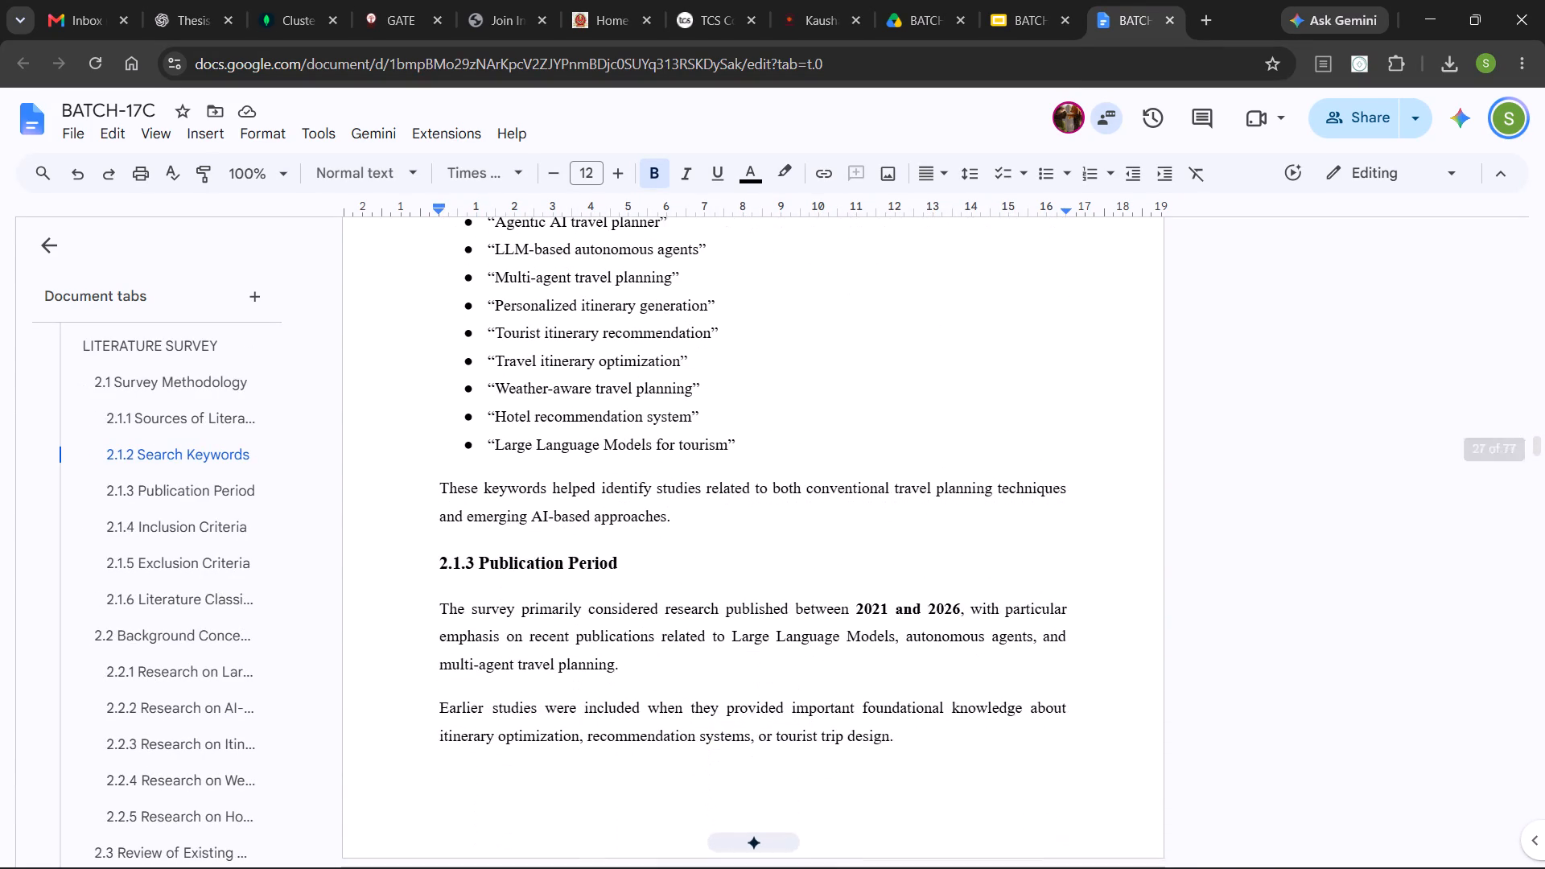
scroll(575, 532, "down", 10)
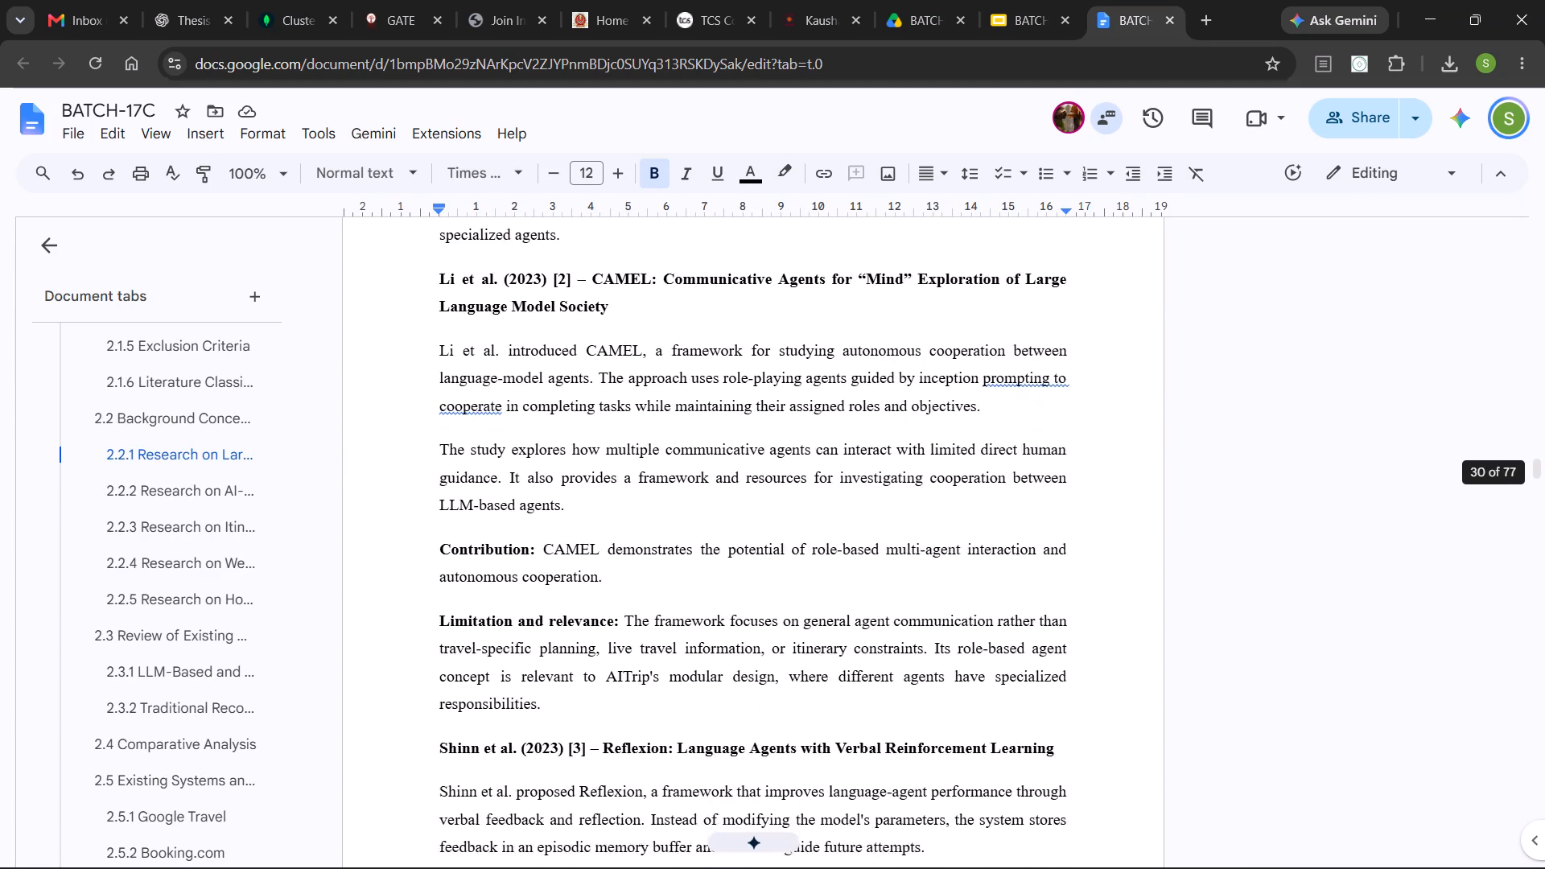
scroll(575, 532, "up", 5)
scroll(575, 532, "down", 7)
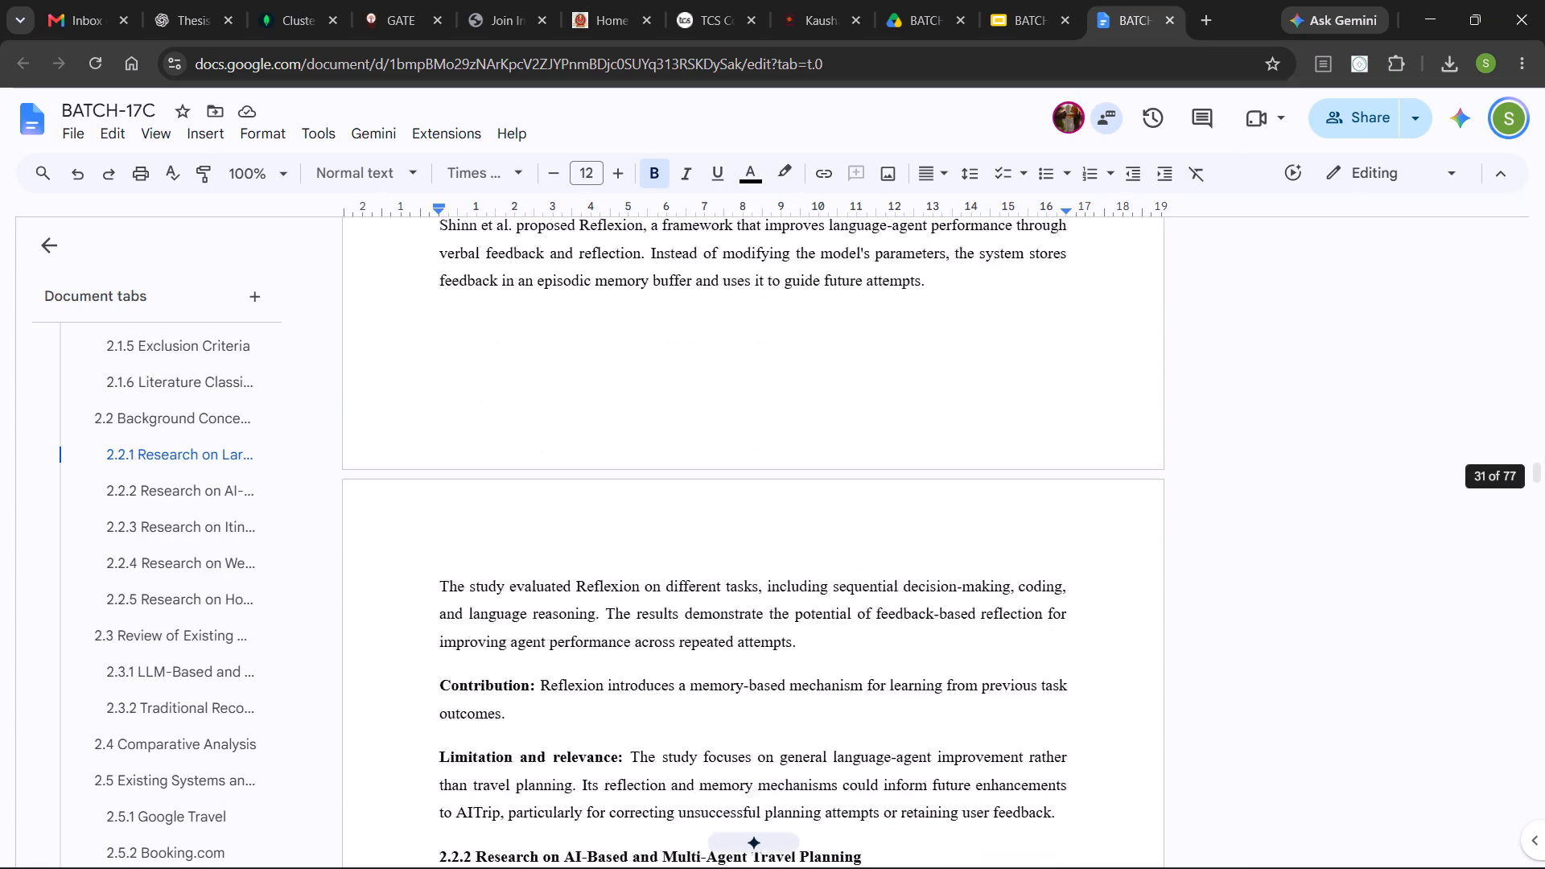
scroll(575, 532, "down", 6)
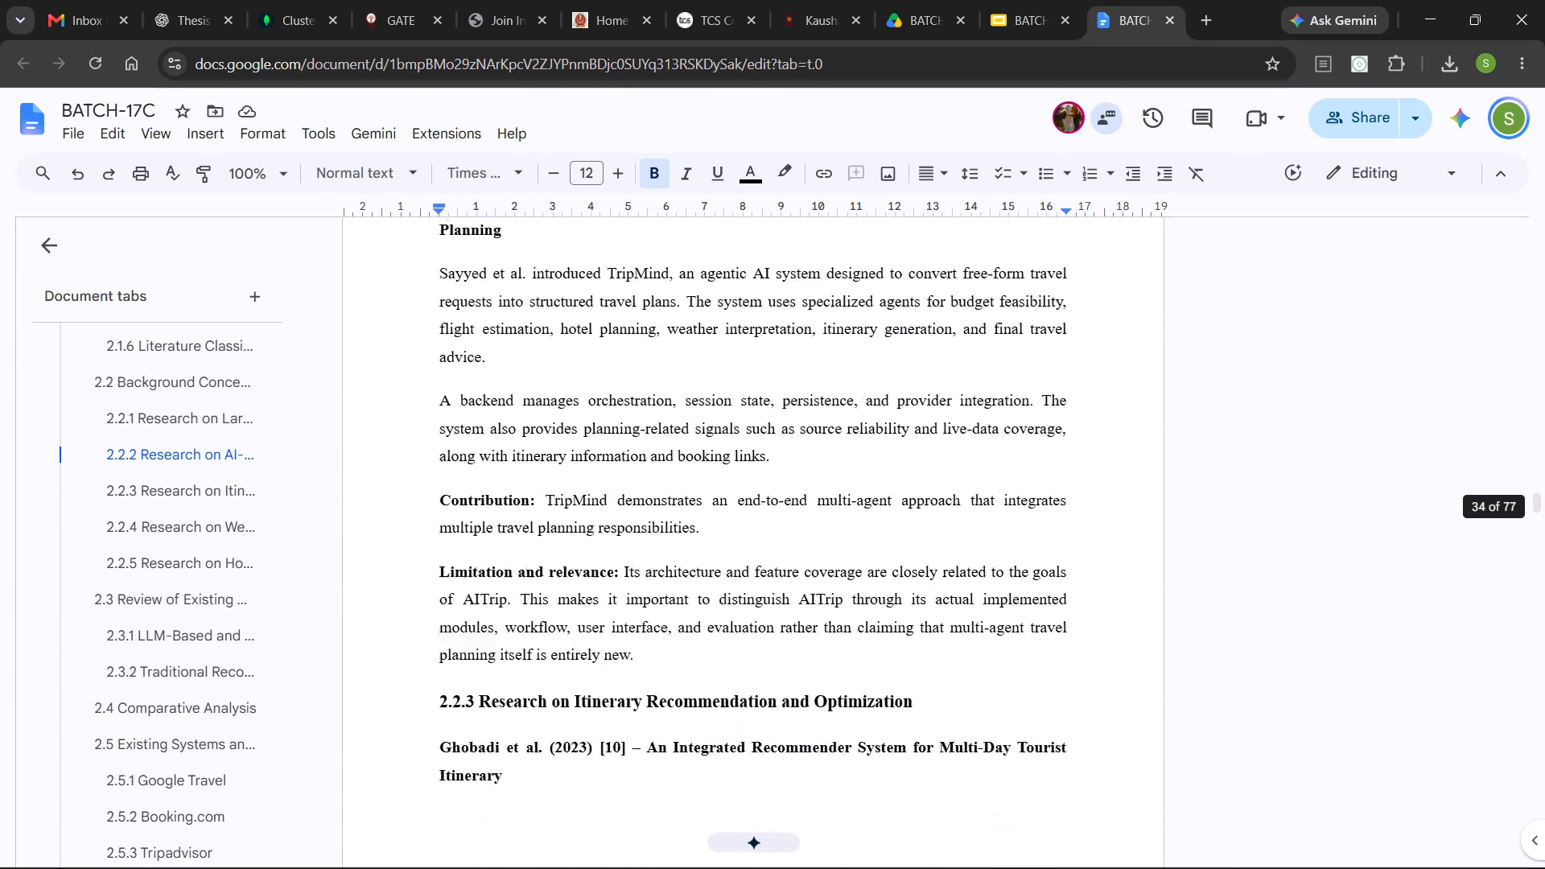
scroll(575, 532, "down", 9)
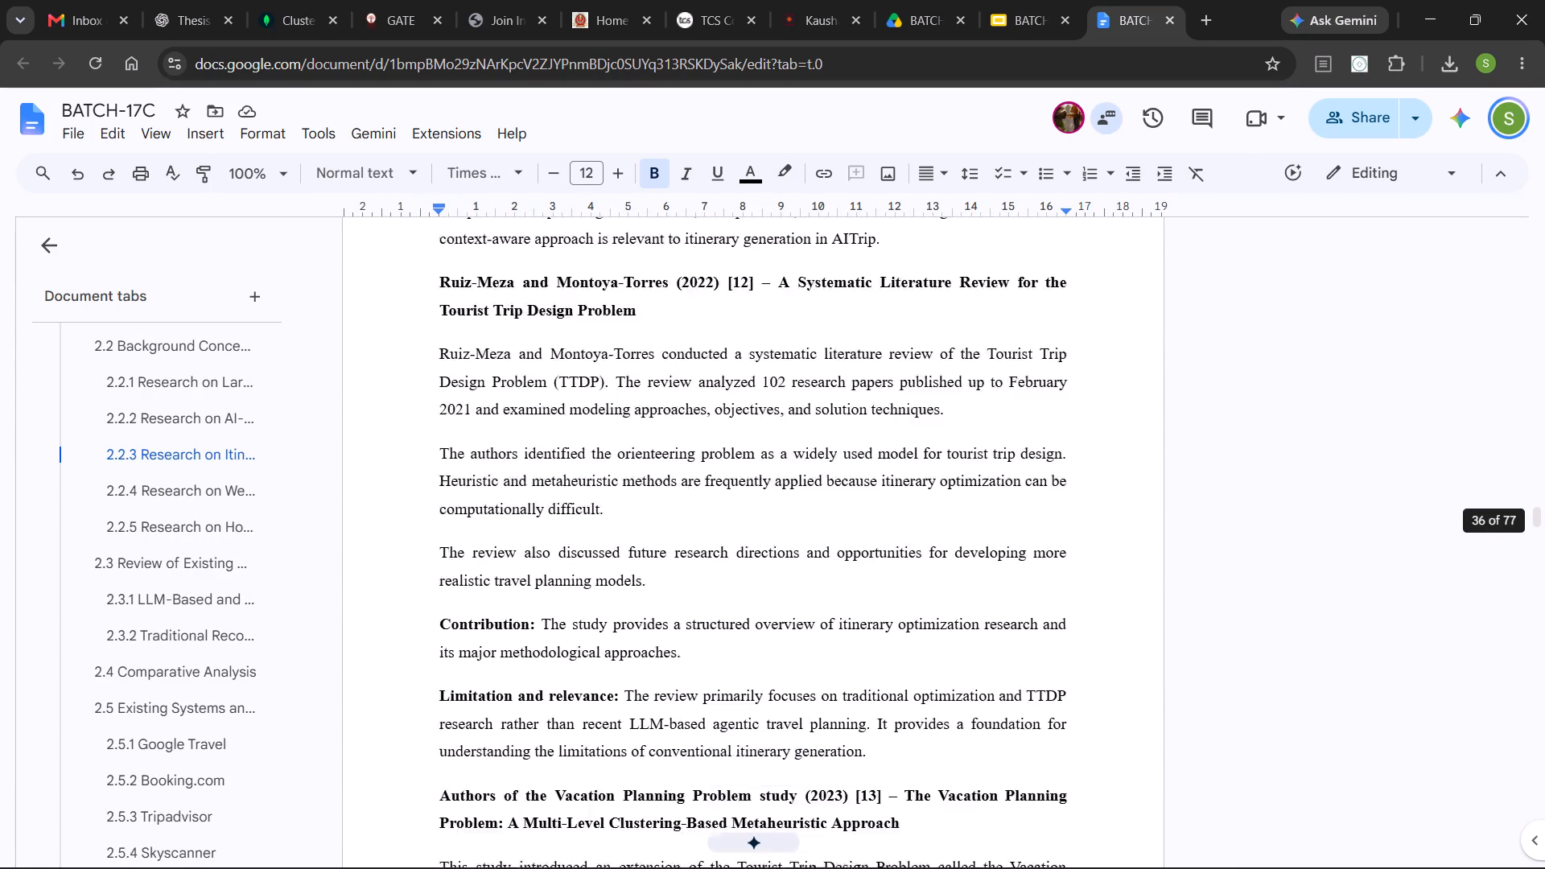
scroll(575, 532, "down", 8)
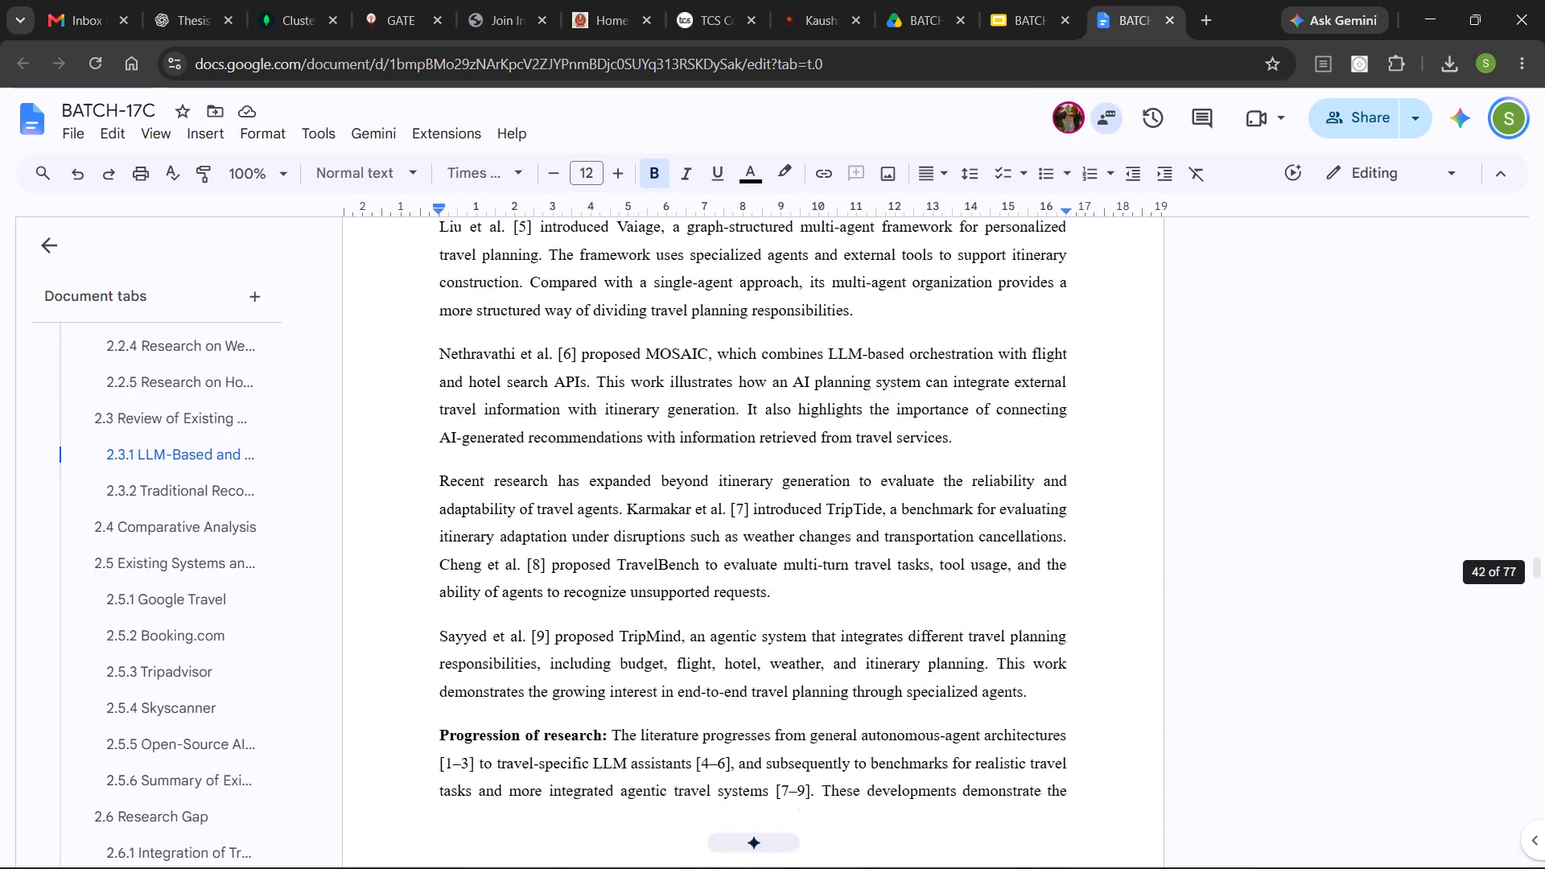
Examine Table 2.1: Comparative Analysis of Existing Work and the rest of Chapter 2 through 2.7 Summary.
scroll(575, 532, "down", 4)
scroll(575, 532, "right", 1)
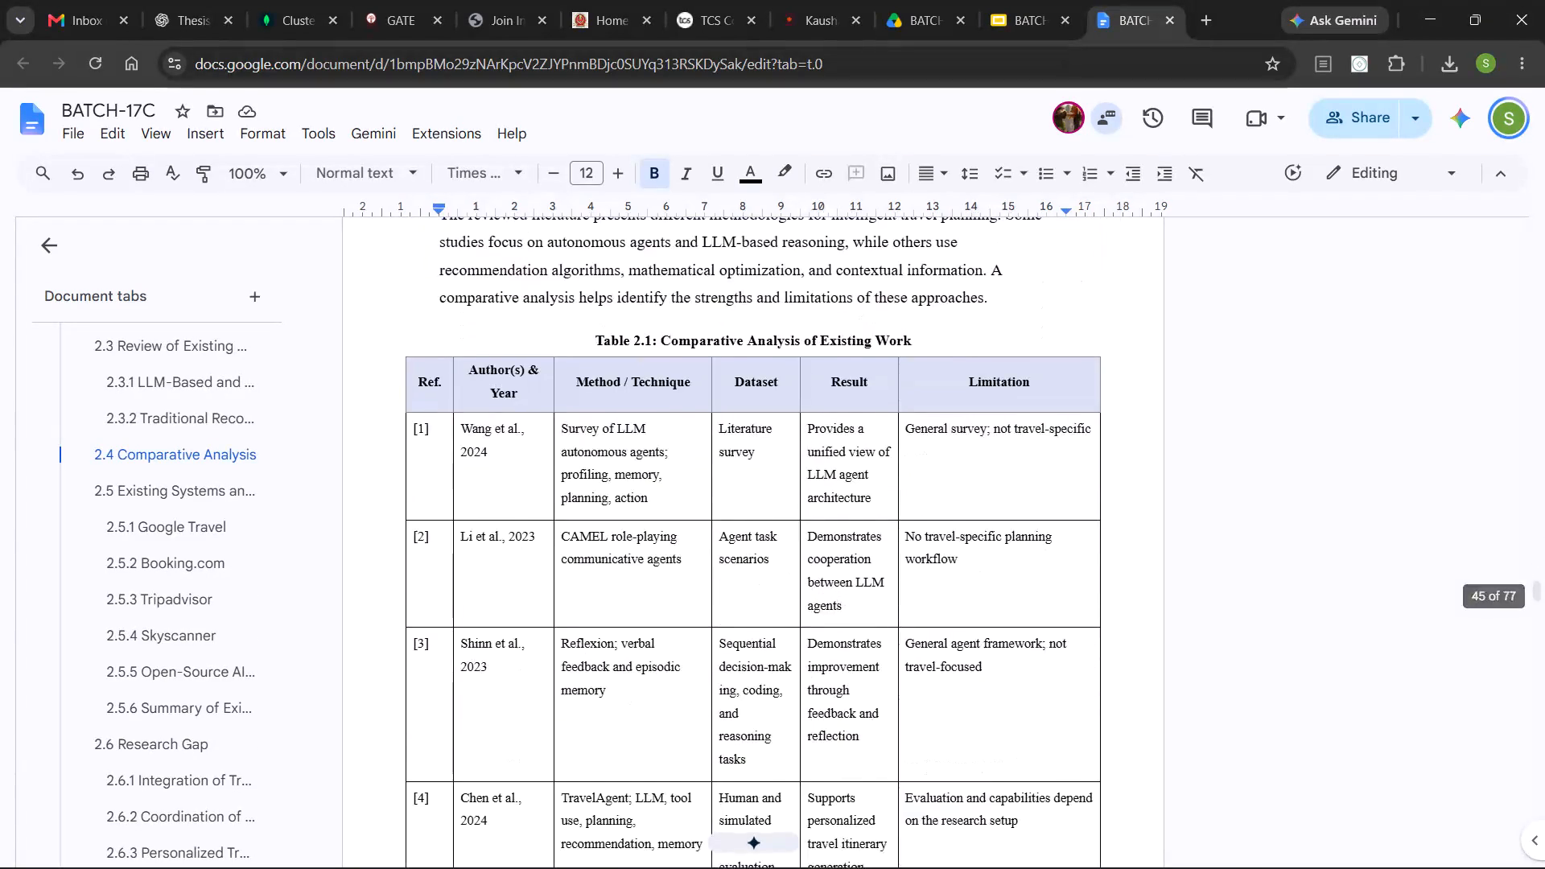
scroll(575, 532, "right", 1)
scroll(575, 532, "down", 5)
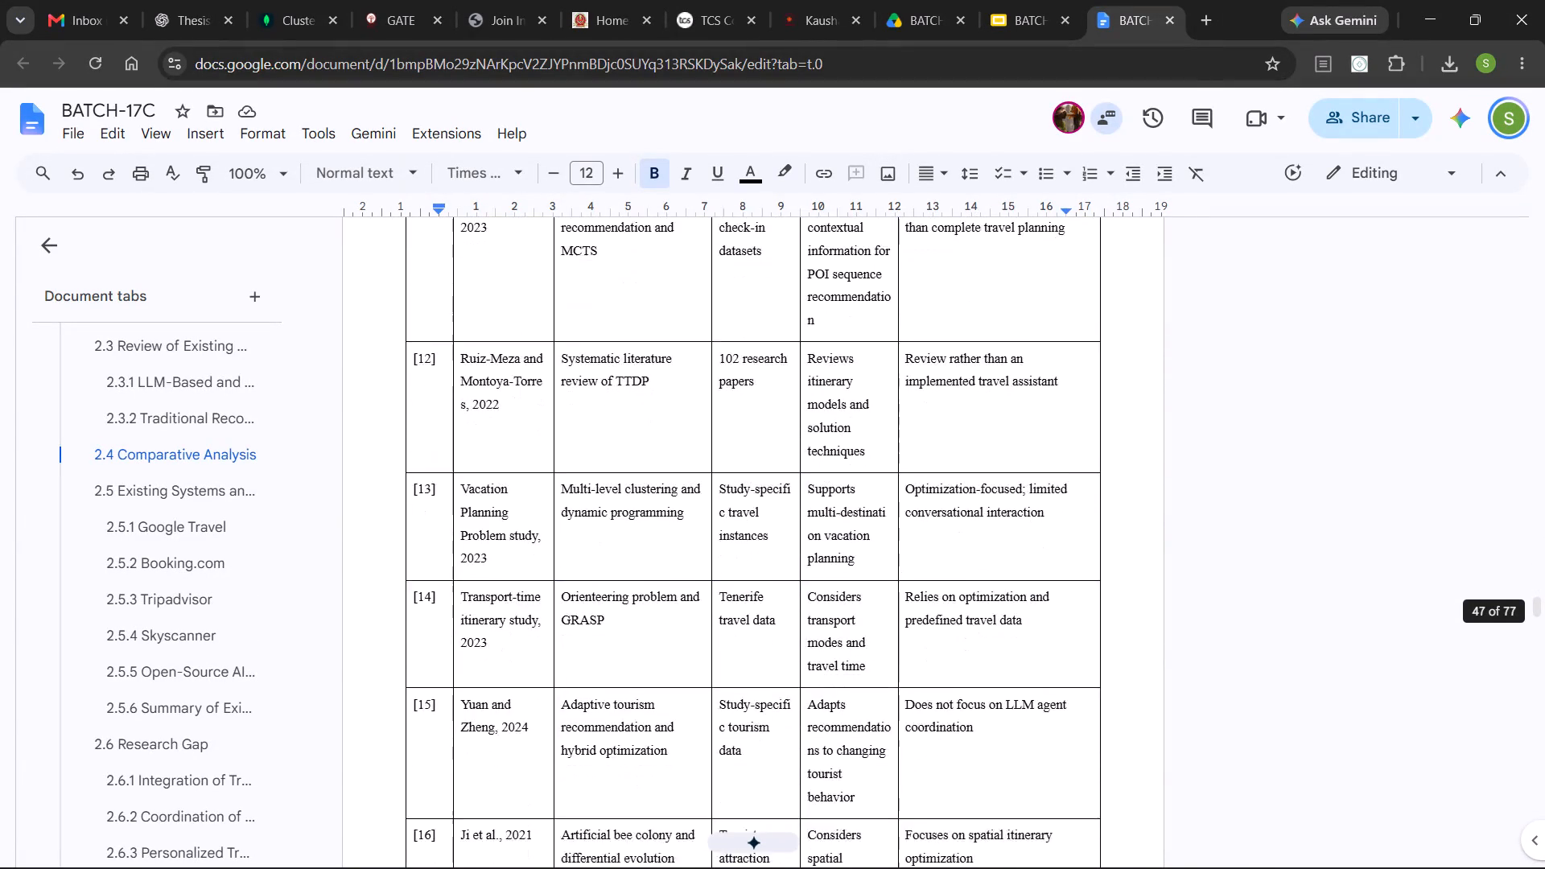
scroll(575, 532, "down", 2)
scroll(575, 532, "right", 1)
scroll(575, 532, "down", 8)
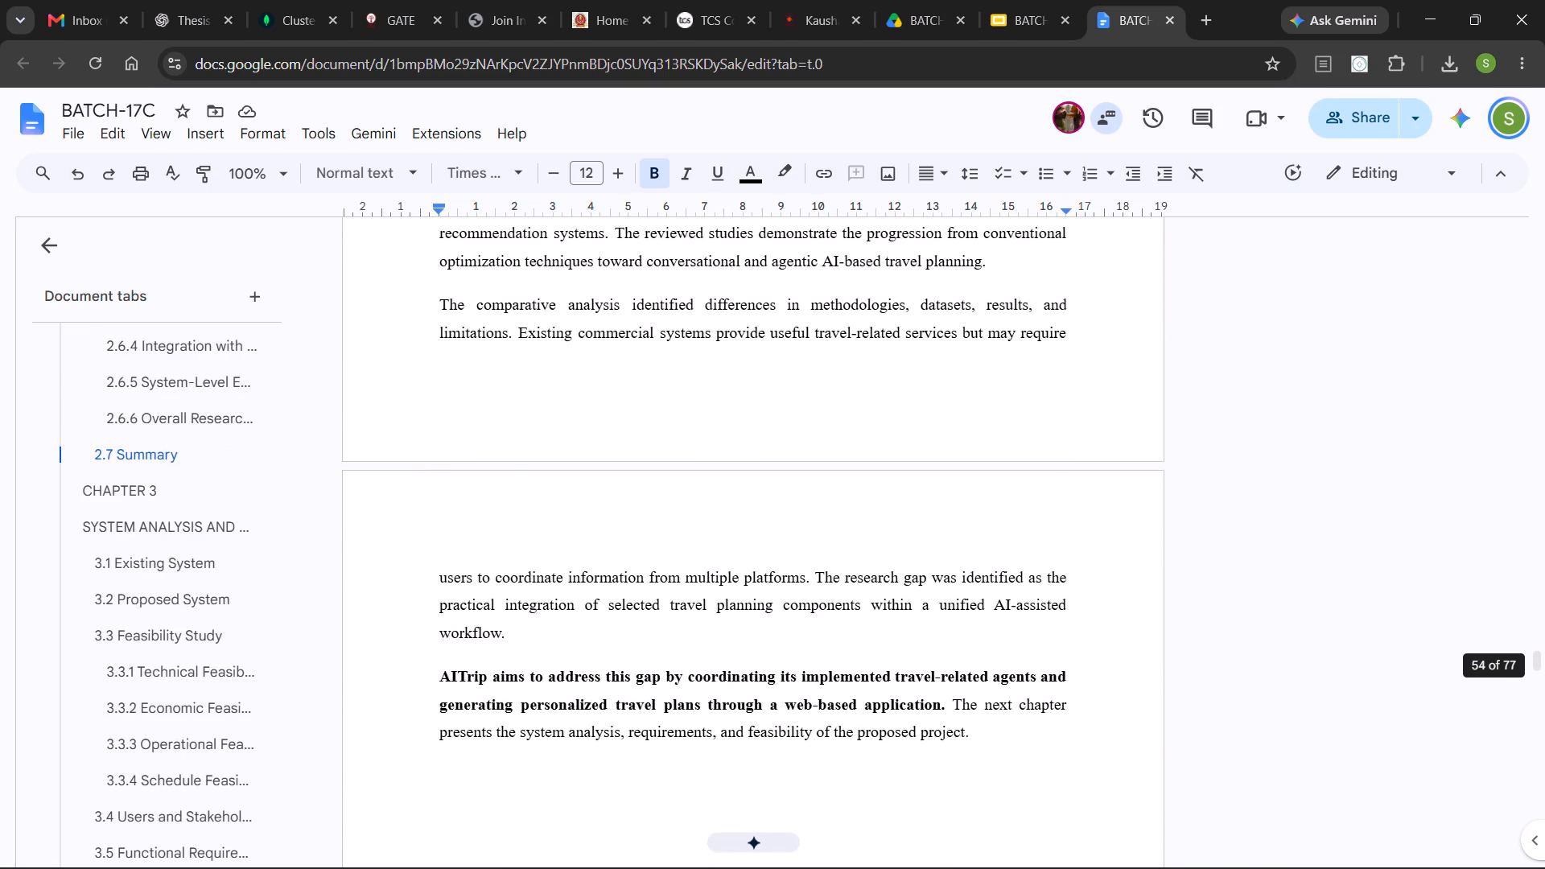
Check the Chapter 3 placeholders and guidance notes around 3.4 Users and Stakeholders and Table 3.1: Functional Requirements, returning to 2.7 Summary.
scroll(575, 532, "down", 8)
scroll(575, 532, "up", 2)
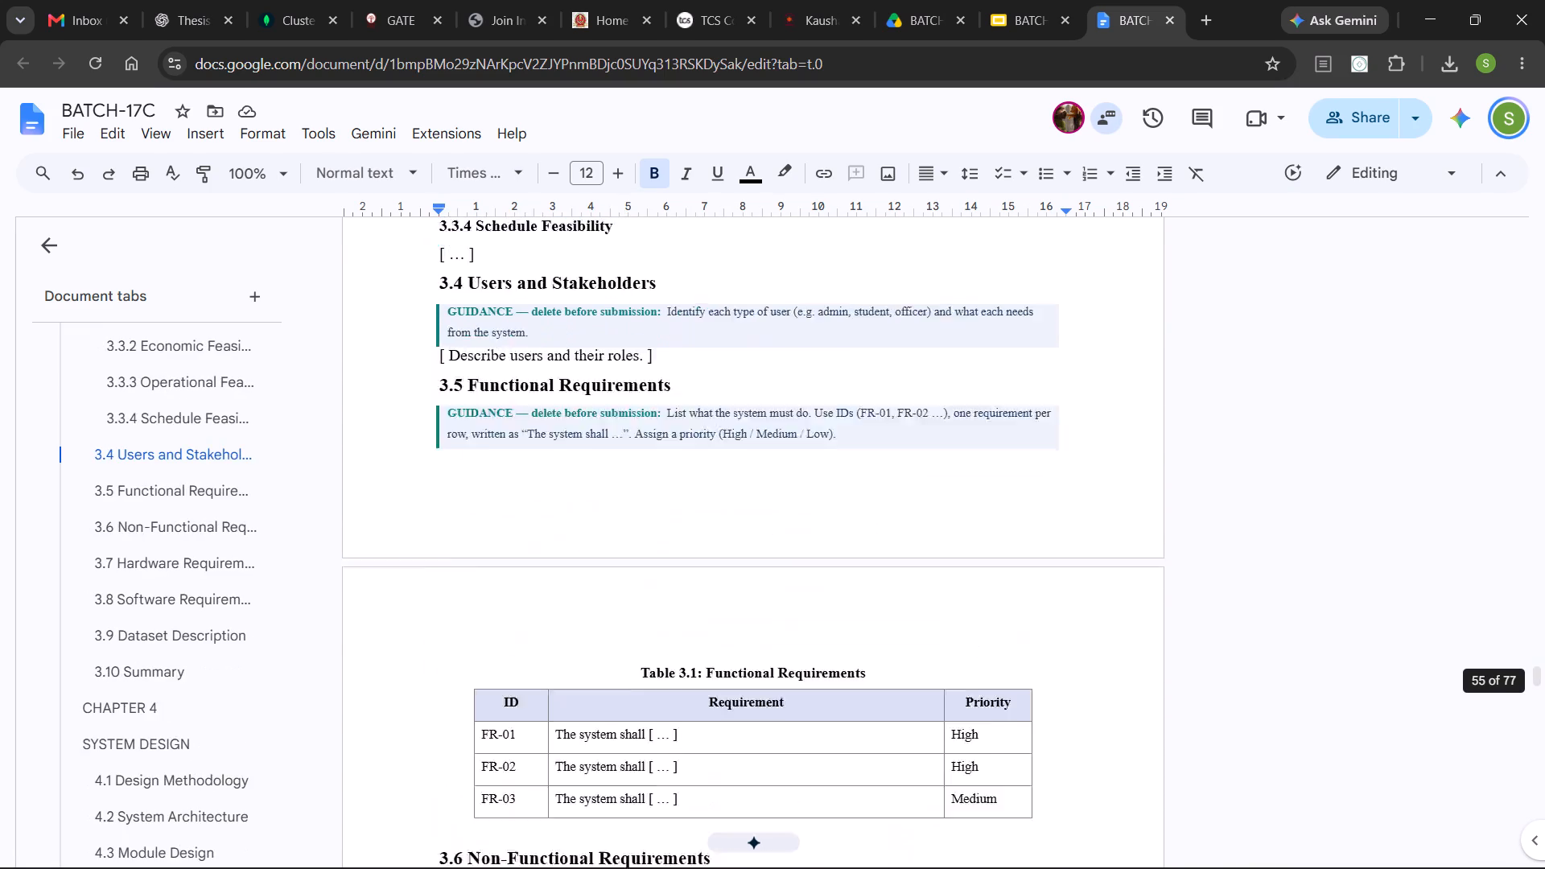
scroll(575, 532, "up", 7)
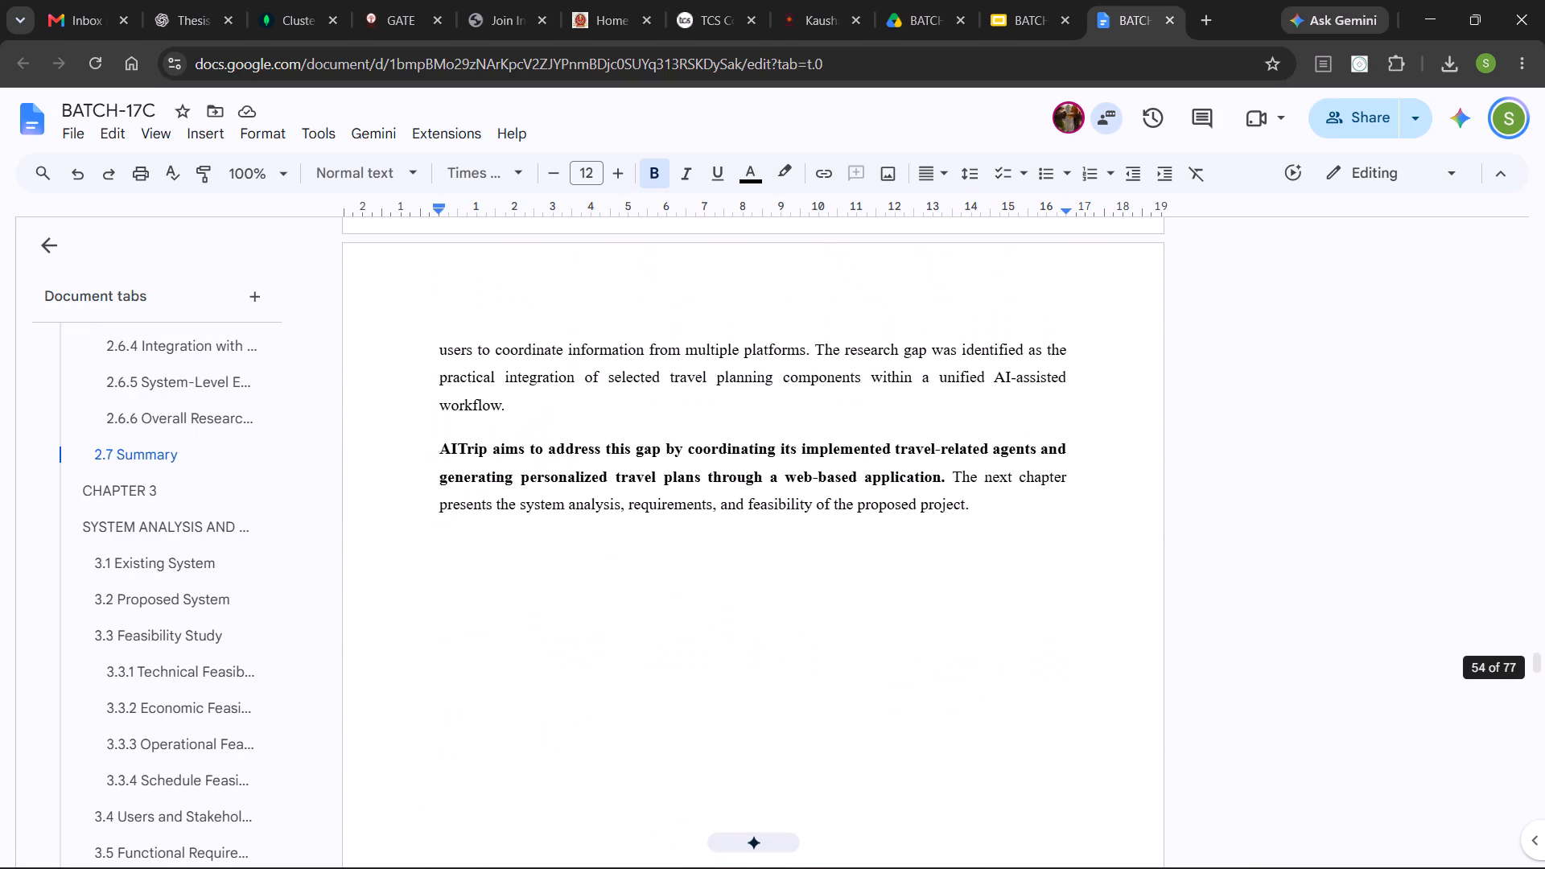
Review Chapter 2 backwards from 2.6 Research Gap through 2.5 Existing Systems and Their Drawbacks to Table 2.1.
scroll(608, 467, "up", 7)
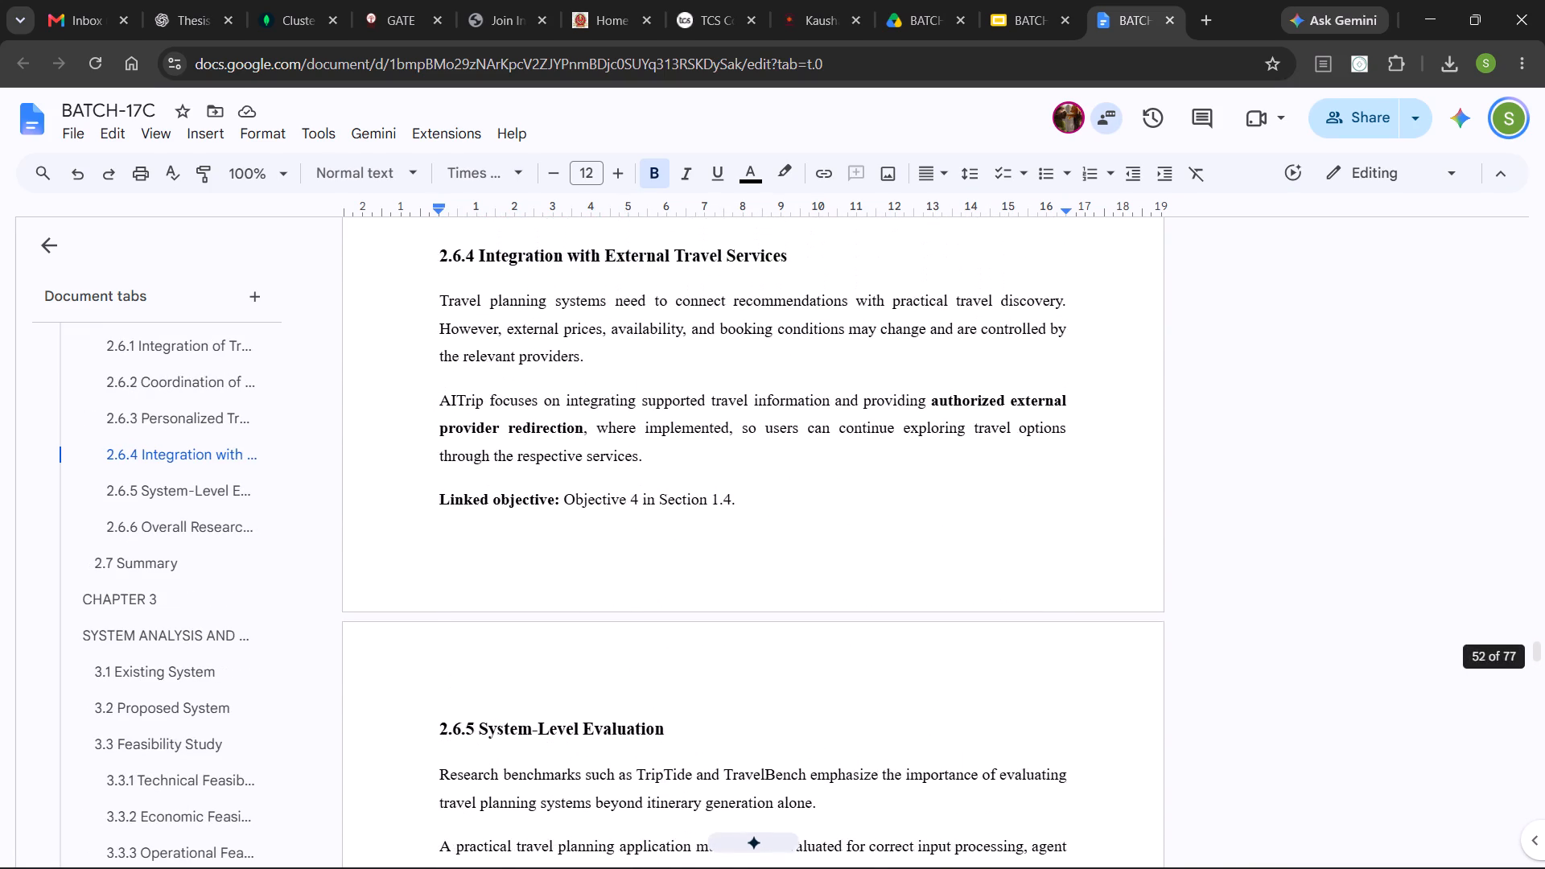
scroll(608, 467, "down", 3)
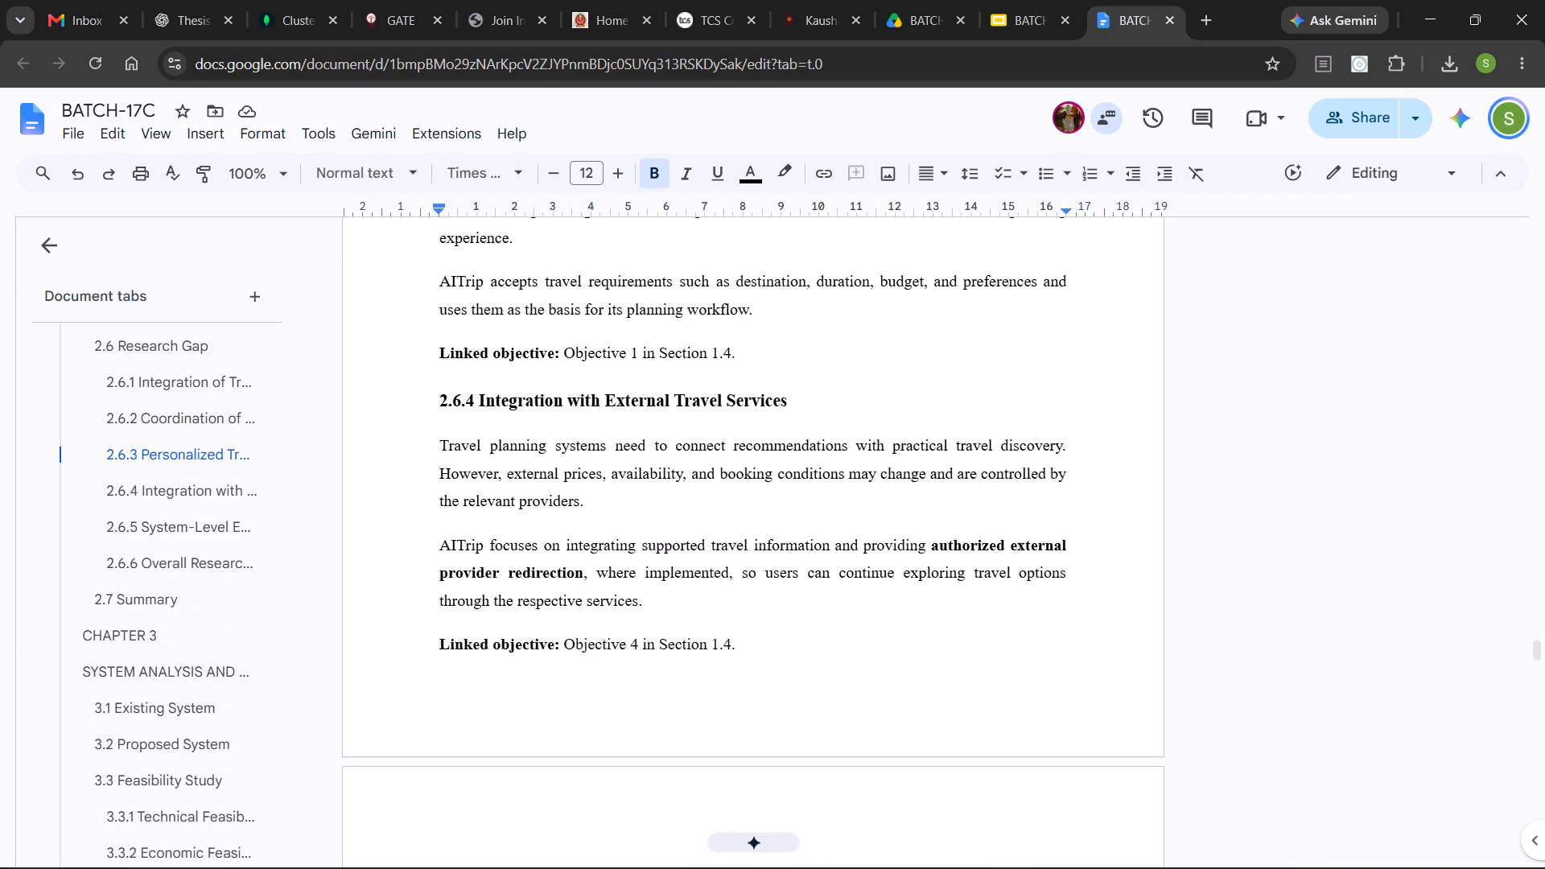
scroll(608, 467, "up", 14)
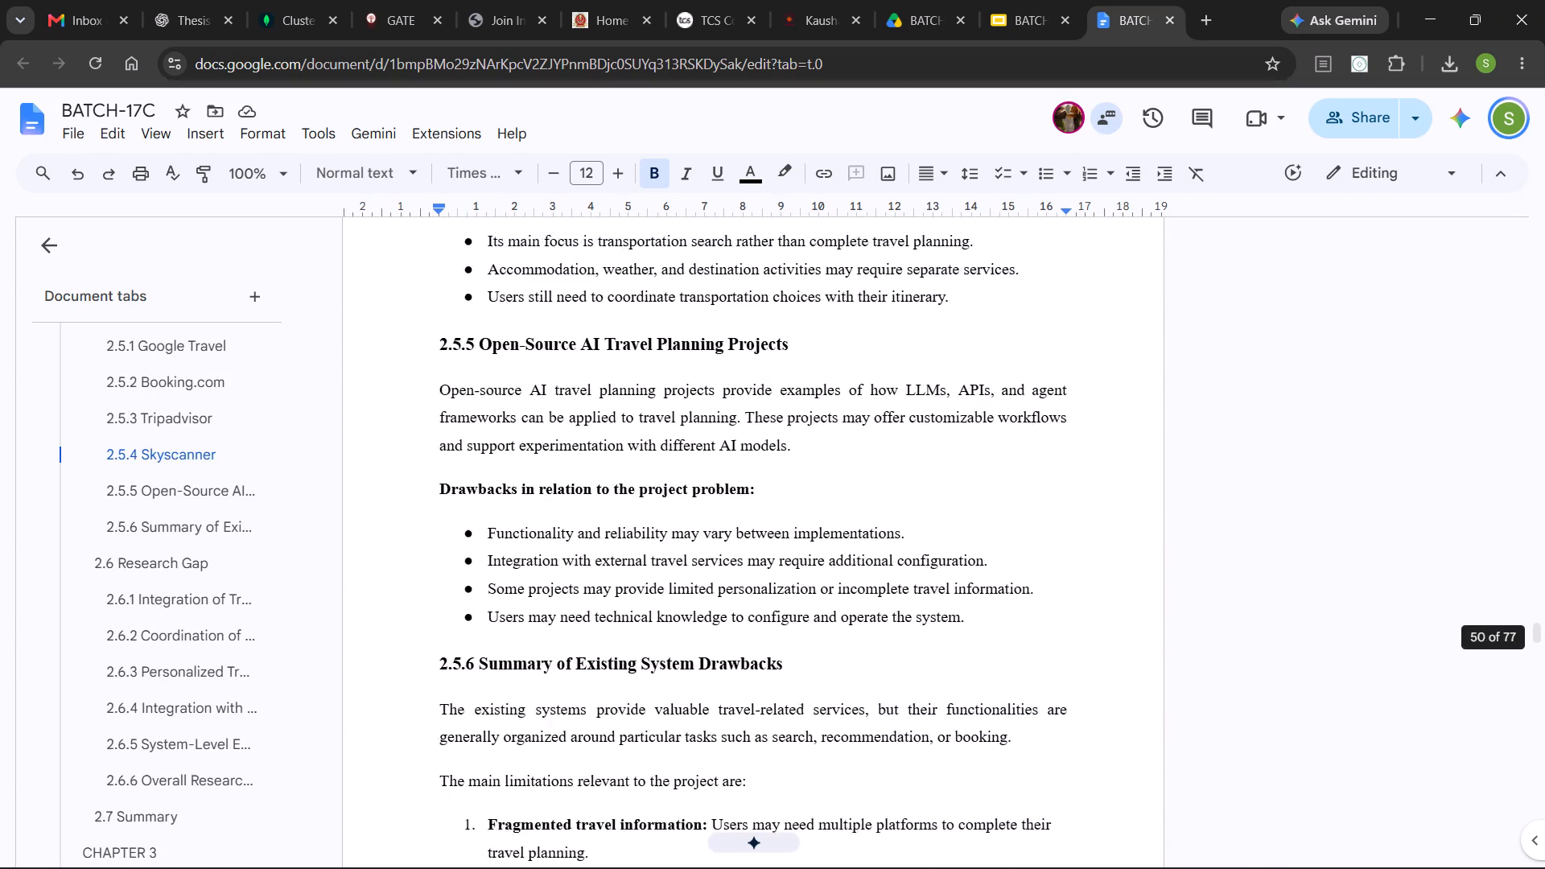
scroll(608, 467, "up", 7)
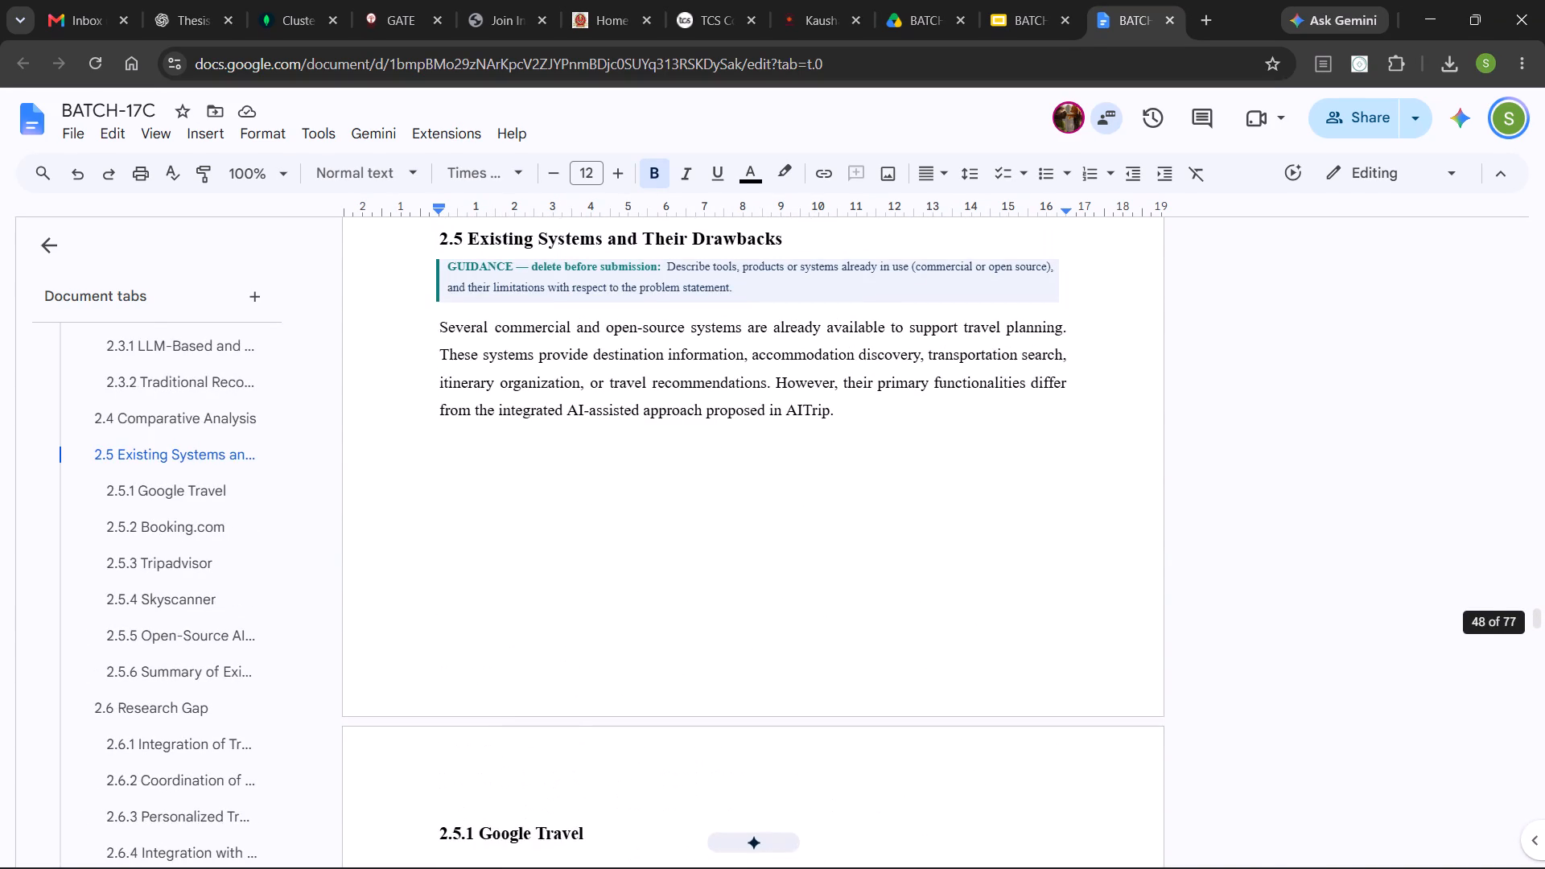
scroll(608, 467, "up", 9)
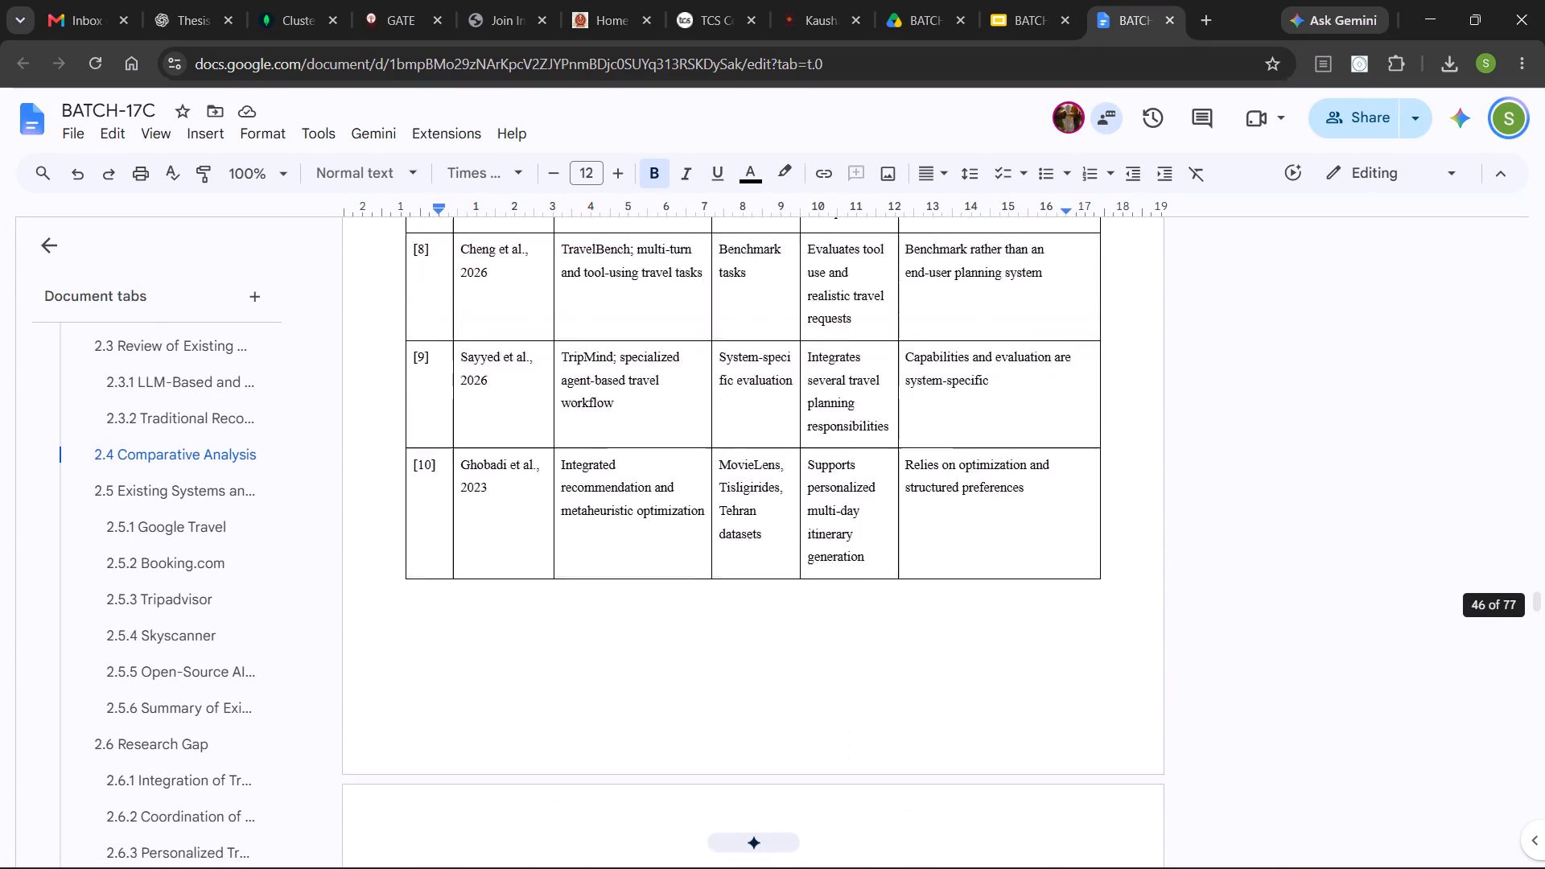
scroll(608, 467, "up", 2)
Check the page layout of Chapter 2 backwards from 2.4 Comparative Analysis through 2.3 to 2.2.5 Research on Hotel Recommendation Systems.
scroll(608, 467, "right", 1)
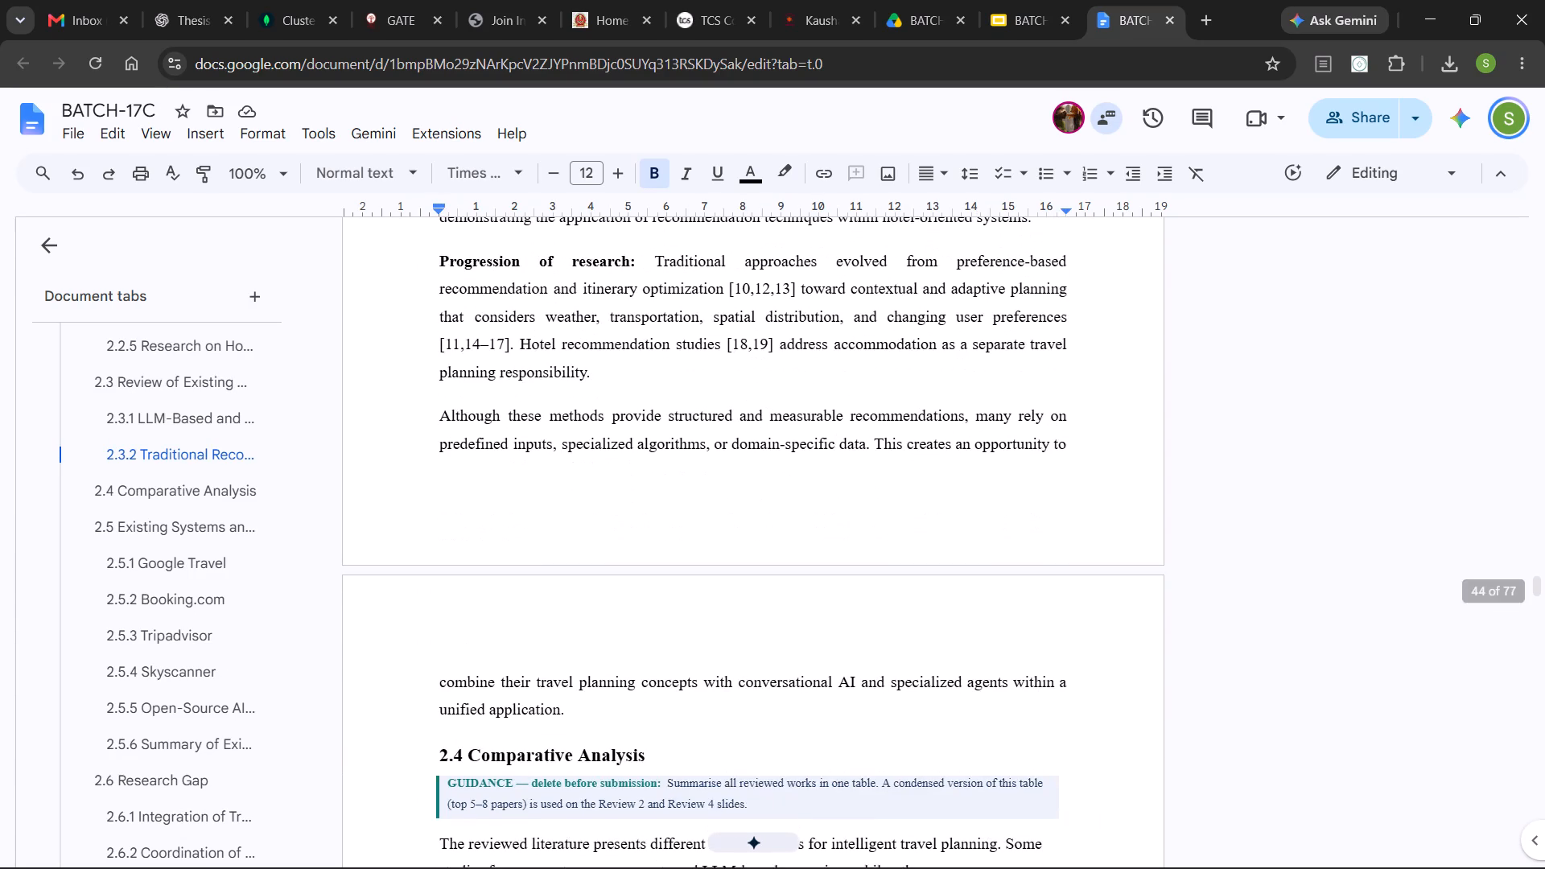
scroll(608, 467, "right", 1)
scroll(608, 467, "up", 5)
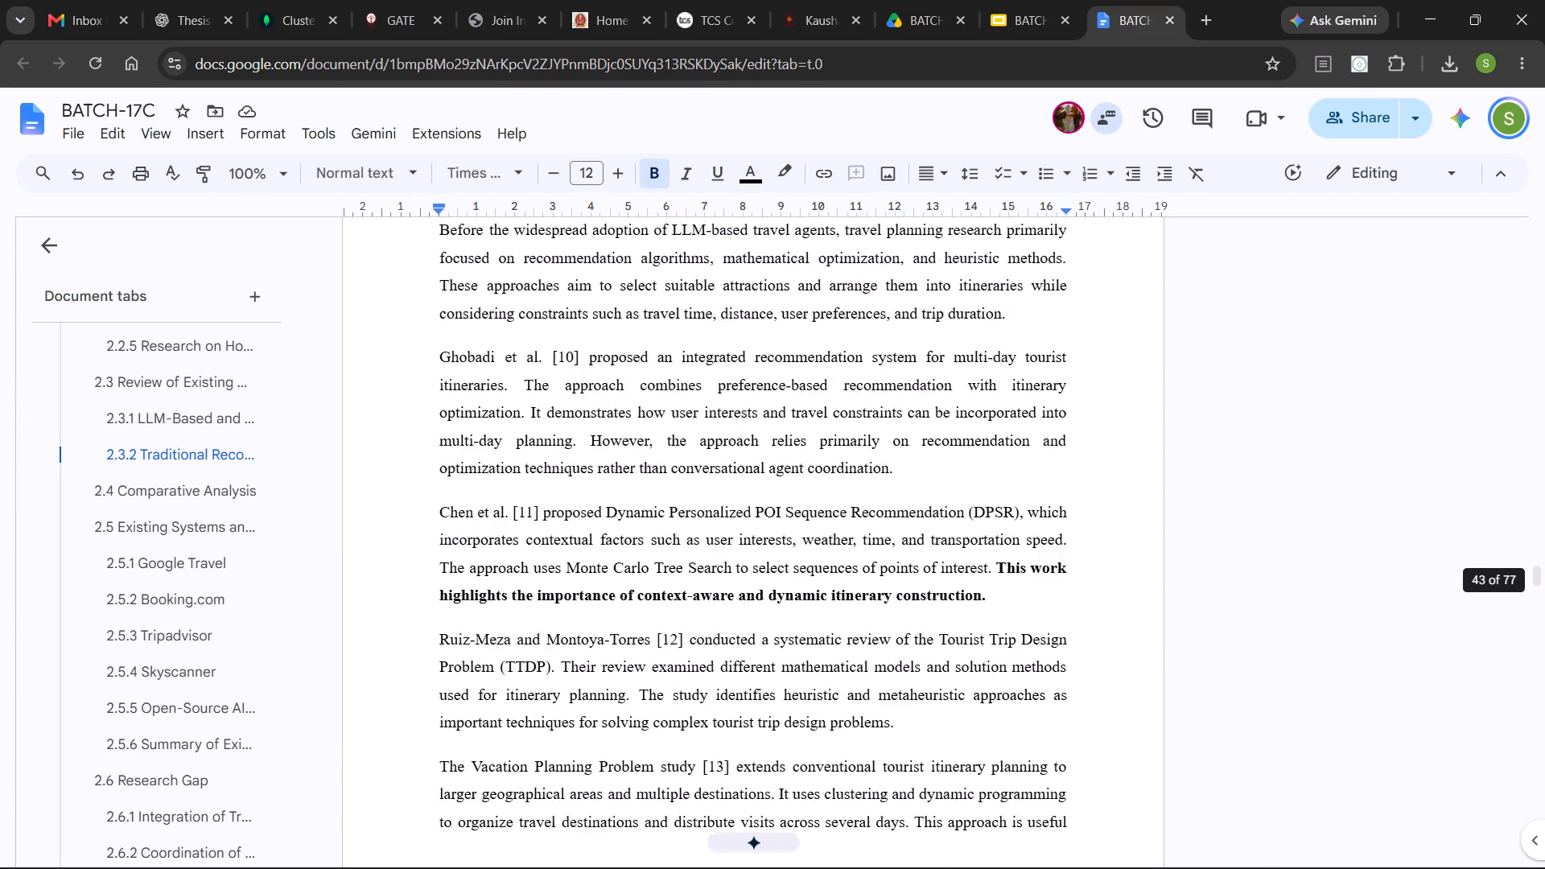
scroll(608, 467, "up", 4)
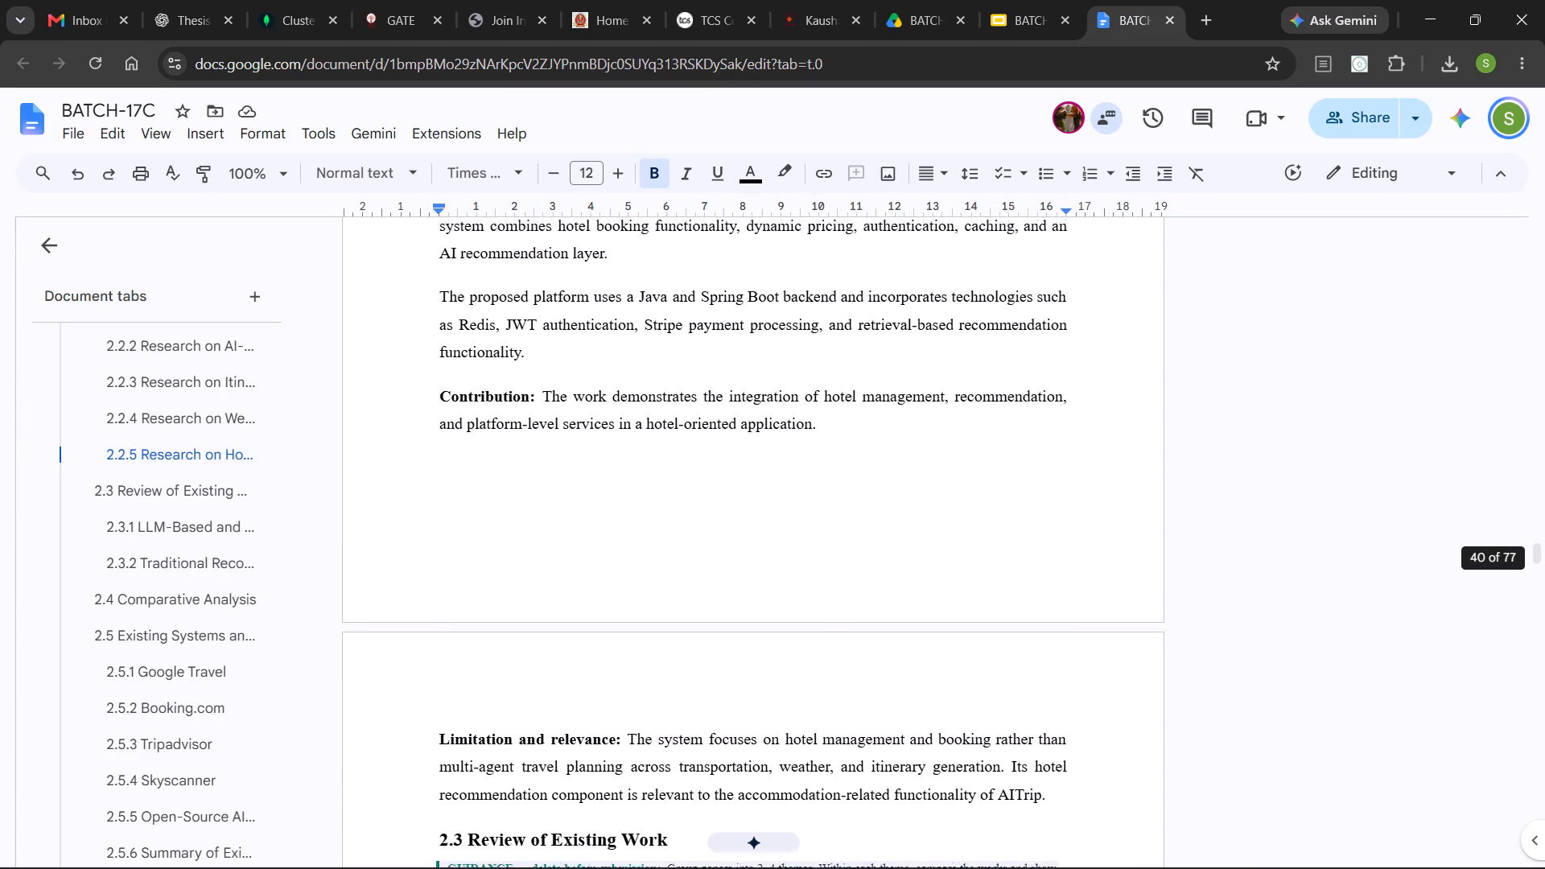
scroll(608, 467, "up", 5)
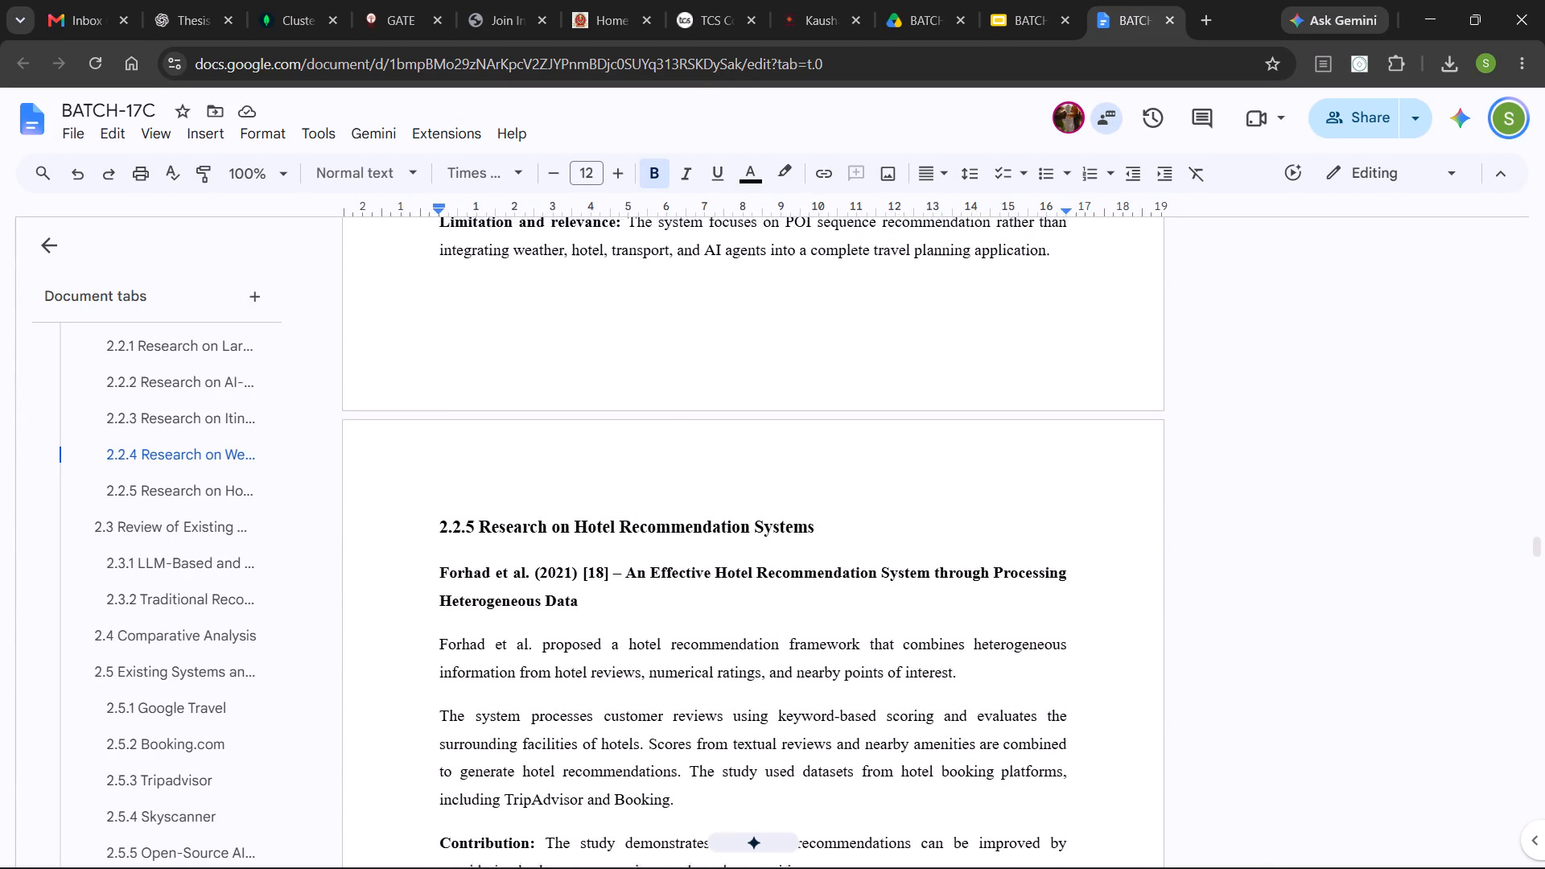
Check the earlier Chapter 2 pages backwards, from the 2.2.4 and 2.2.3 paper reviews to the 2.1 Survey Methodology criteria.
scroll(608, 467, "up", 5)
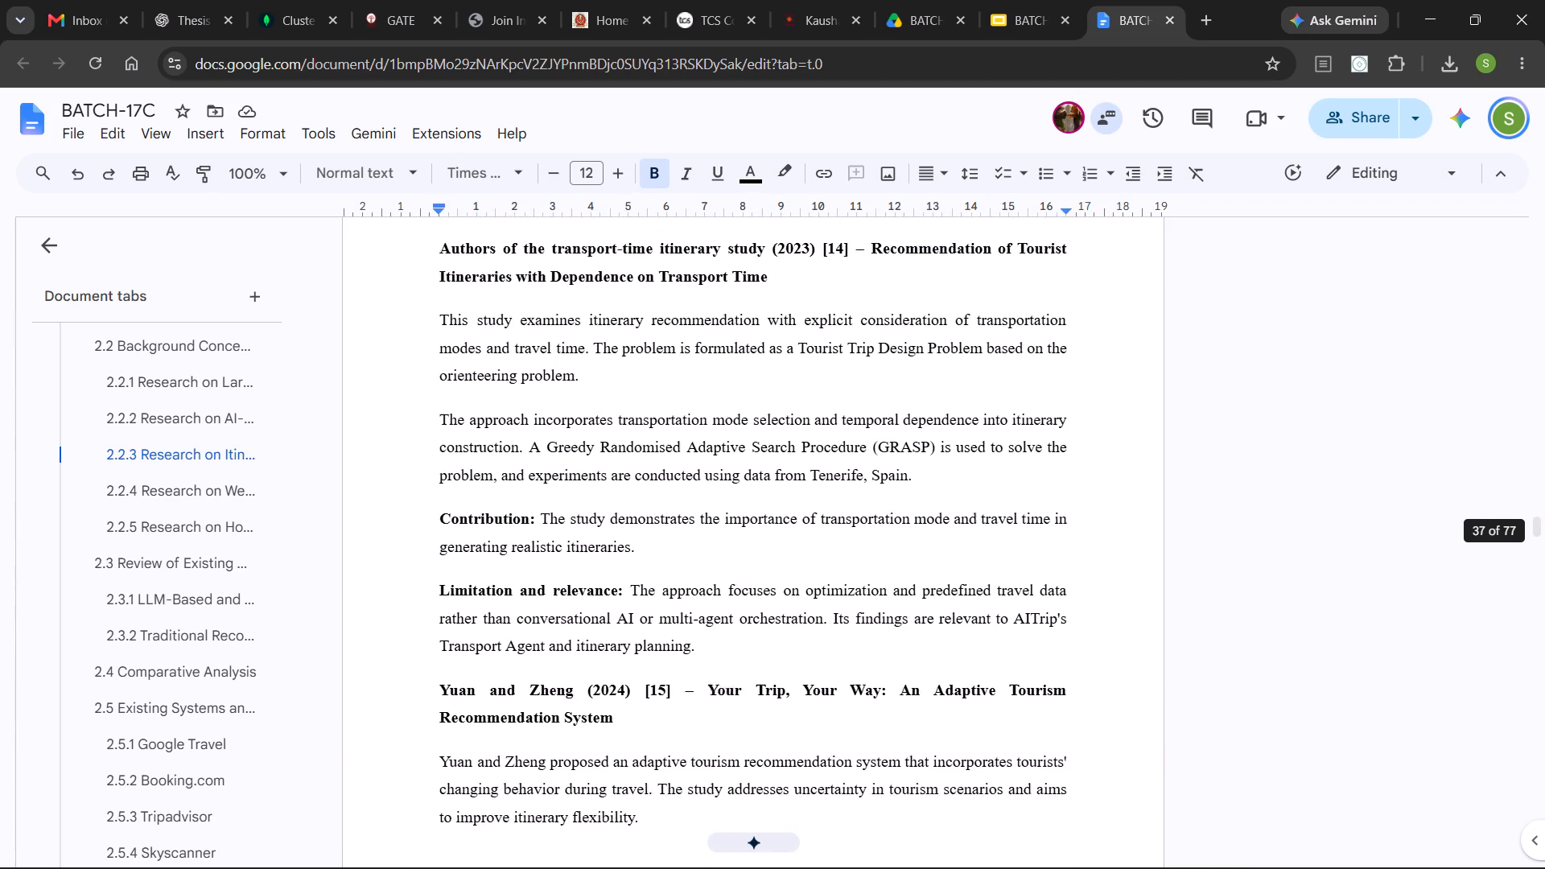
scroll(608, 467, "up", 4)
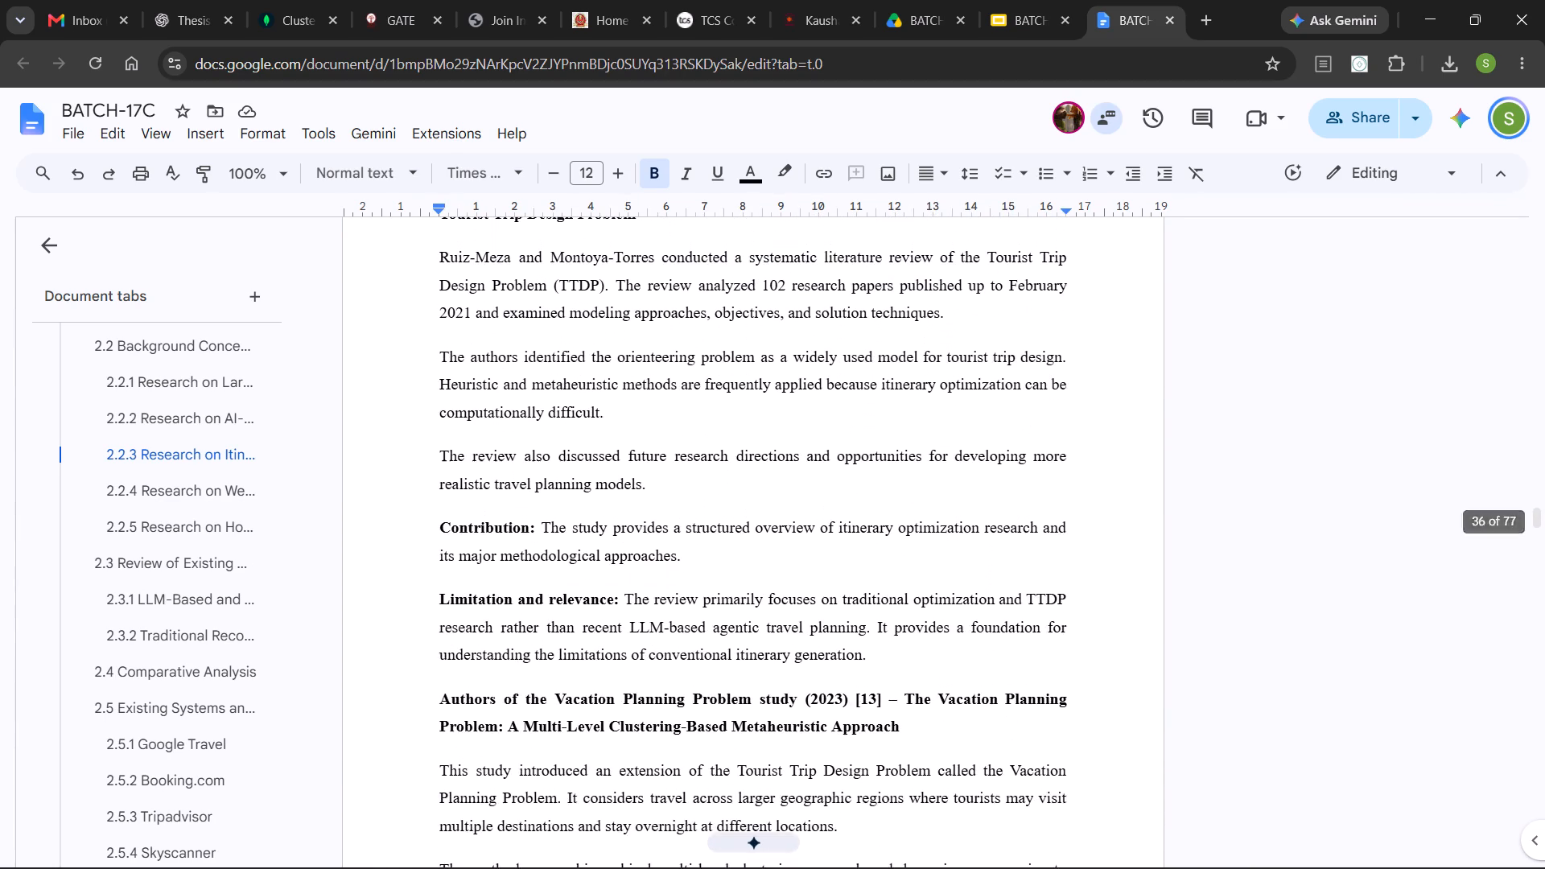
scroll(608, 467, "up", 7)
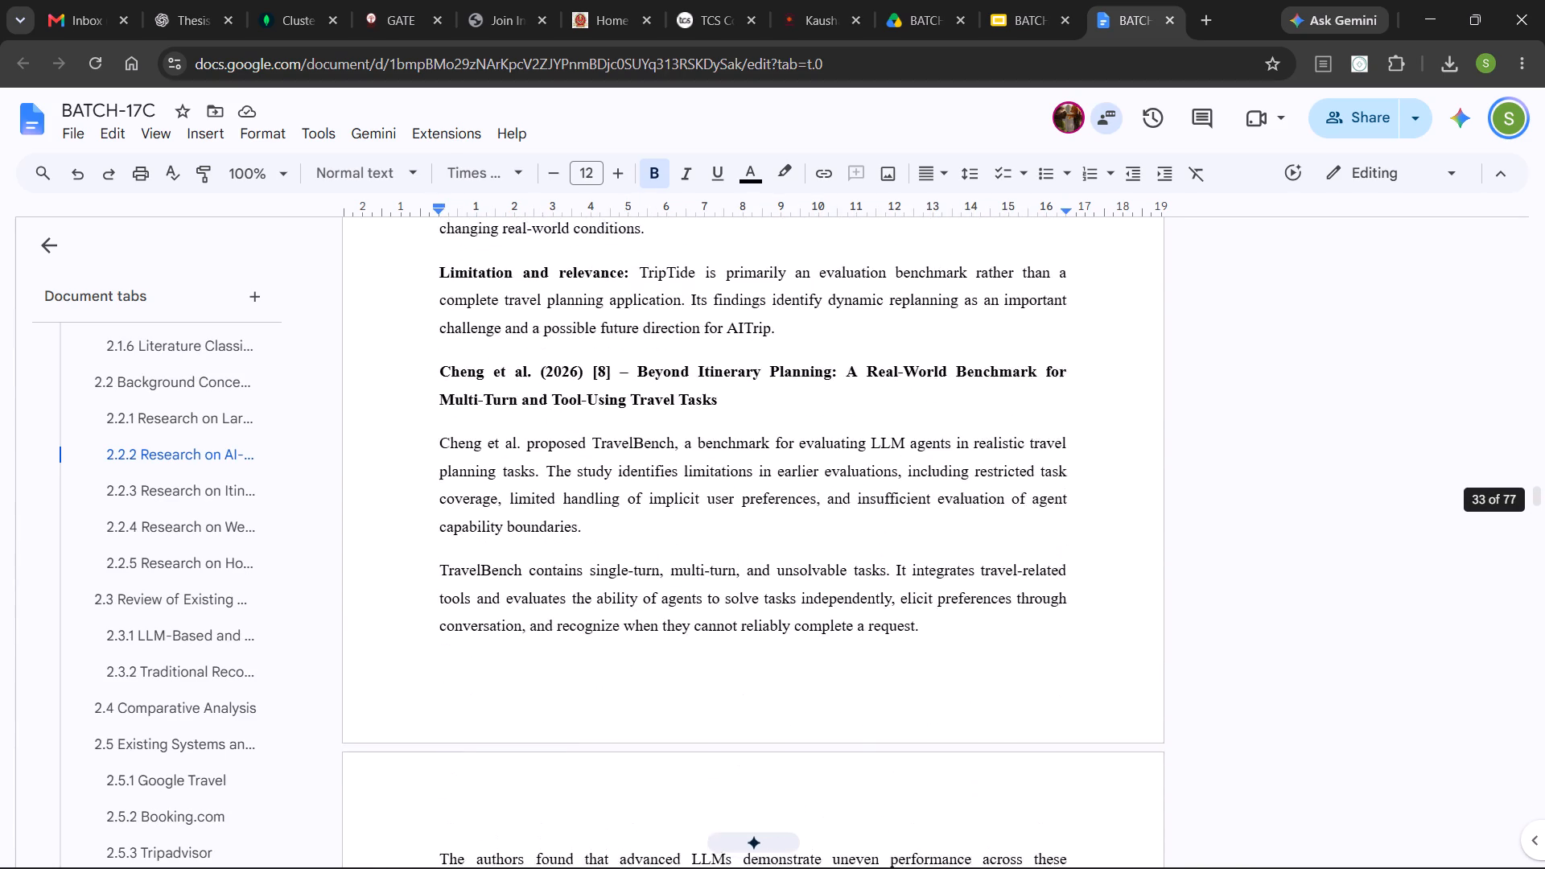
scroll(608, 467, "up", 6)
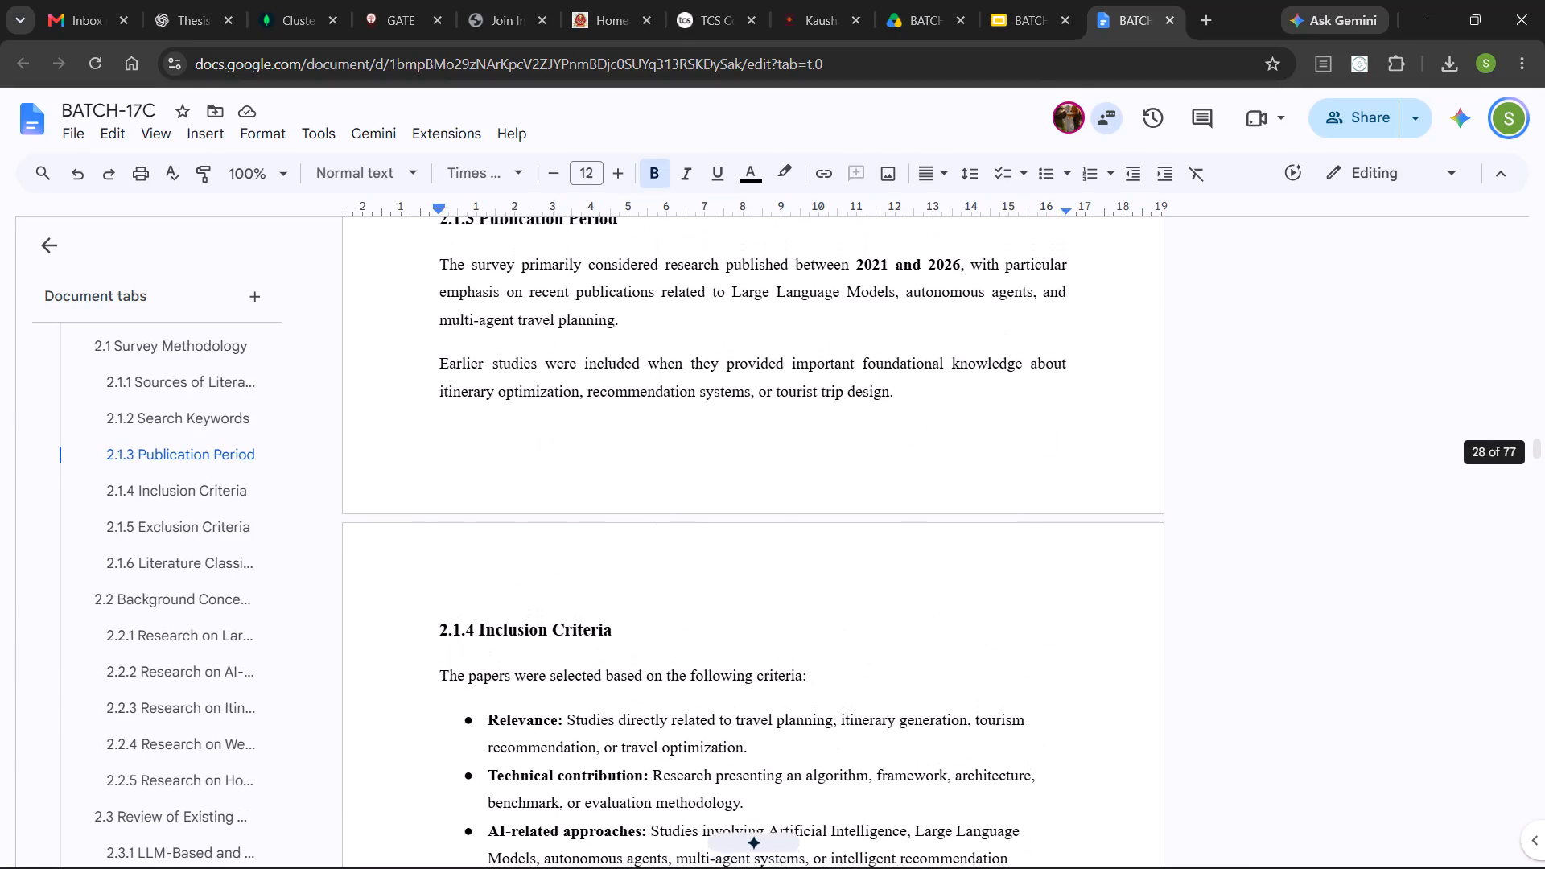
Go back through Chapter 1 from 1.8 Organisation of the Report past Table 1.1: Scope of the Project to section 1.5.4.
scroll(608, 467, "up", 8)
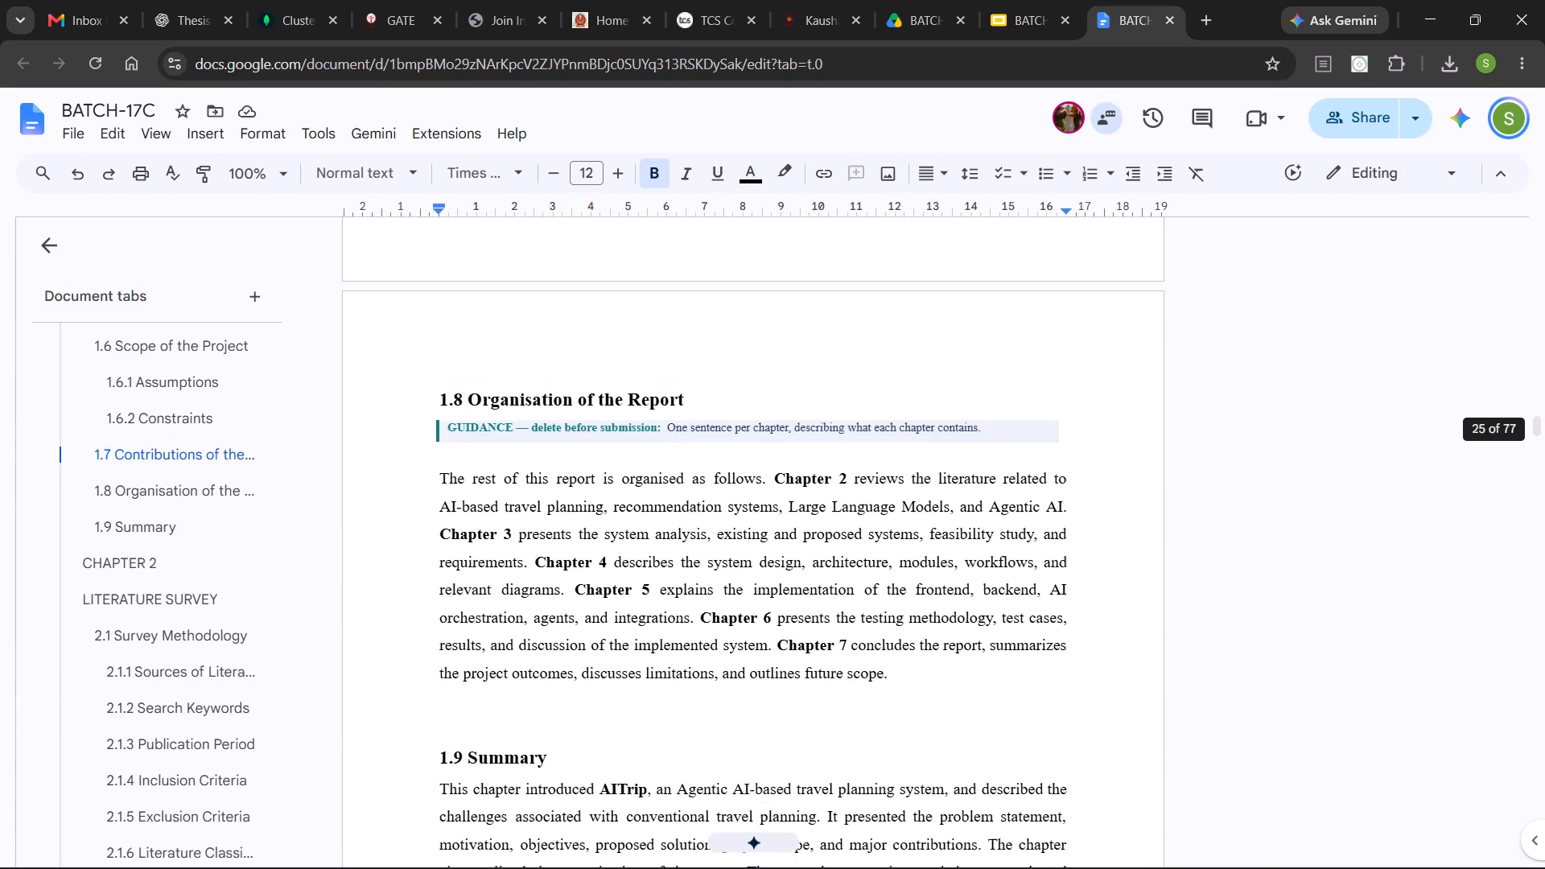
scroll(608, 467, "up", 4)
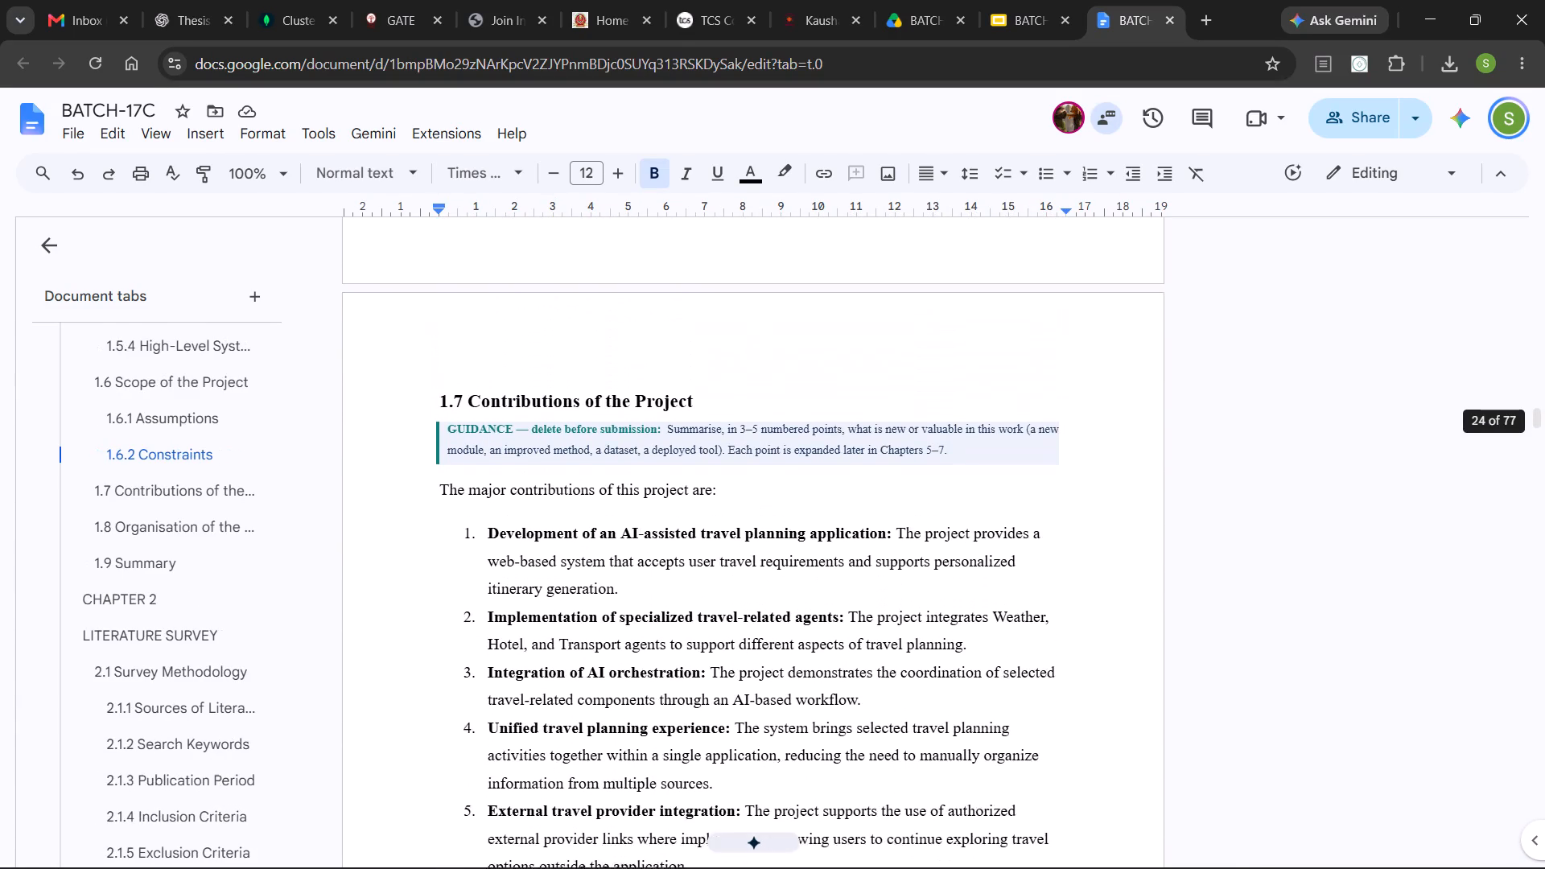
scroll(608, 467, "up", 5)
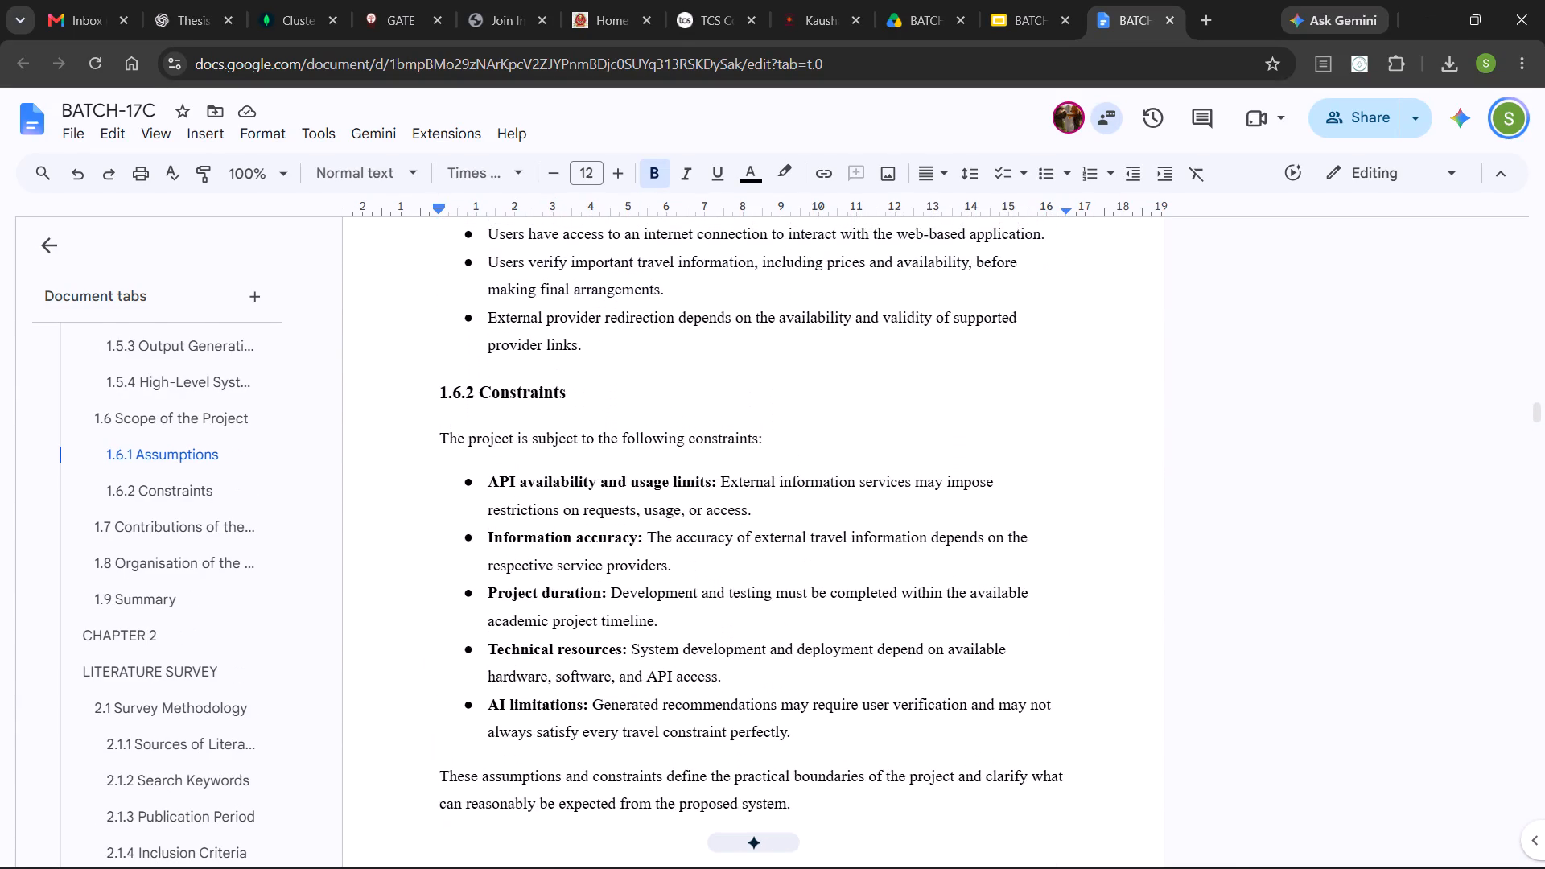
scroll(608, 467, "up", 8)
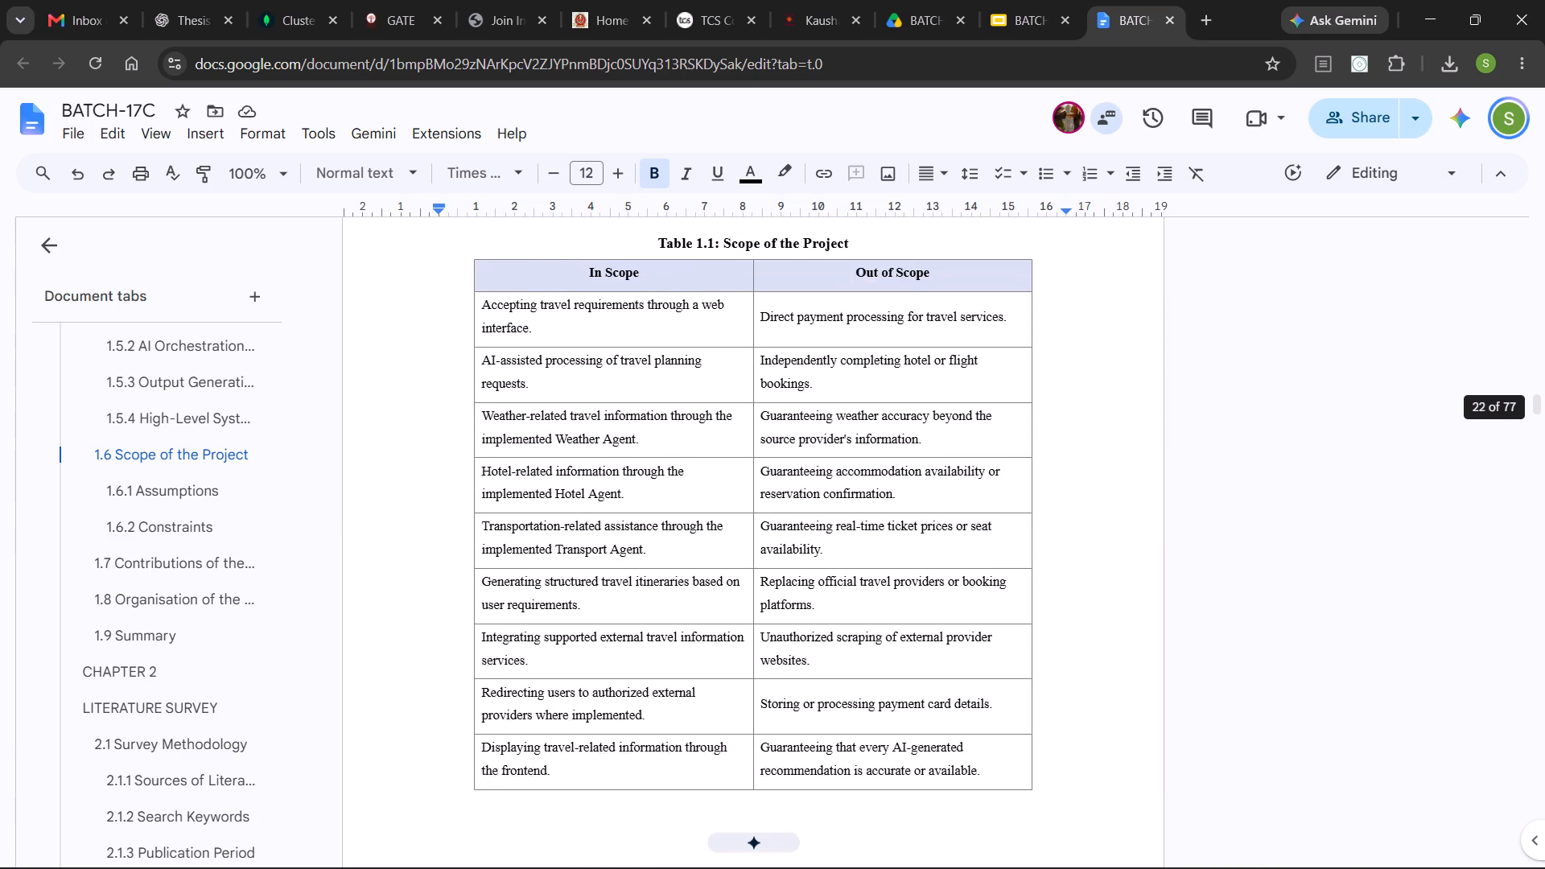
scroll(608, 467, "up", 6)
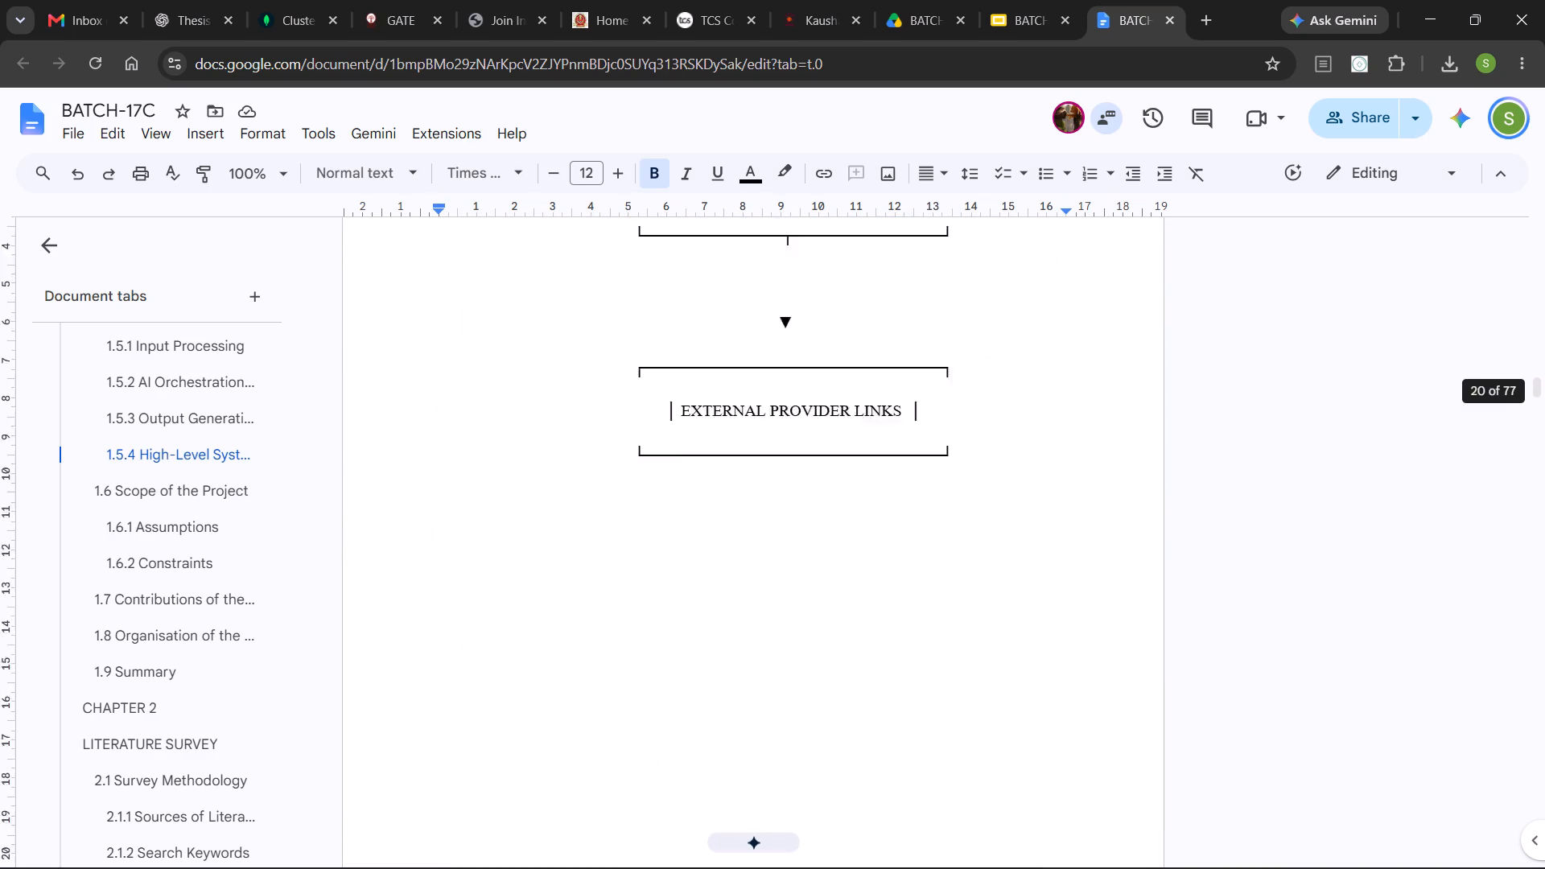
Examine the section 1.5.4 block diagram's page split between the ITINERARY GENERATION, TRAVEL PLAN DISPLAY and EXTERNAL PROVIDER LINKS blocks.
scroll(608, 467, "up", 1)
scroll(608, 467, "down", 3)
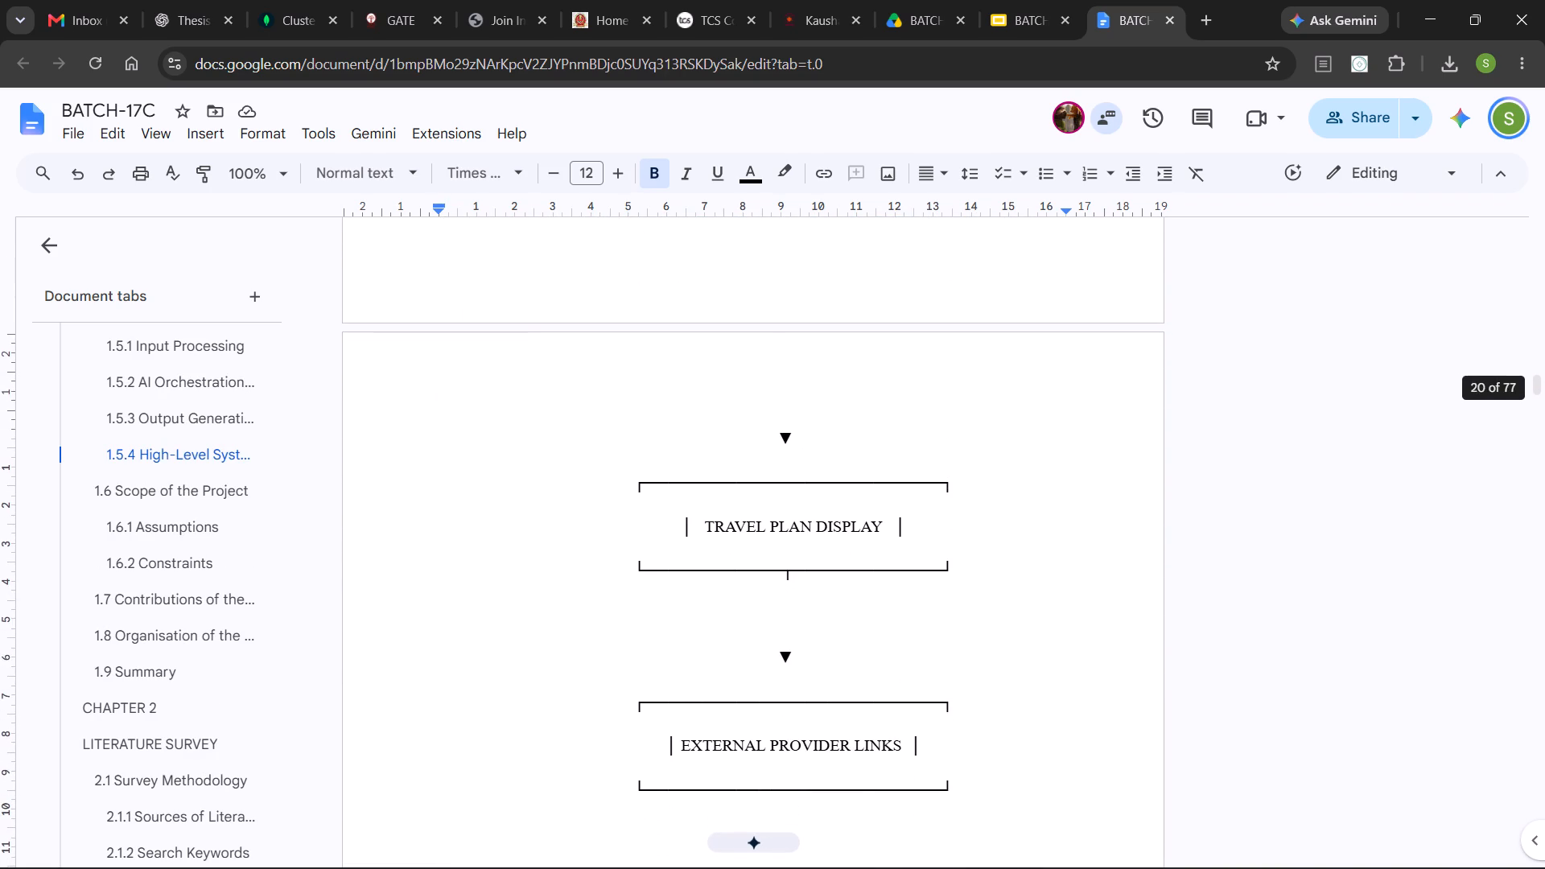
scroll(546, 433, "down", 1)
scroll(658, 434, "down", 1)
scroll(698, 549, "down", 1)
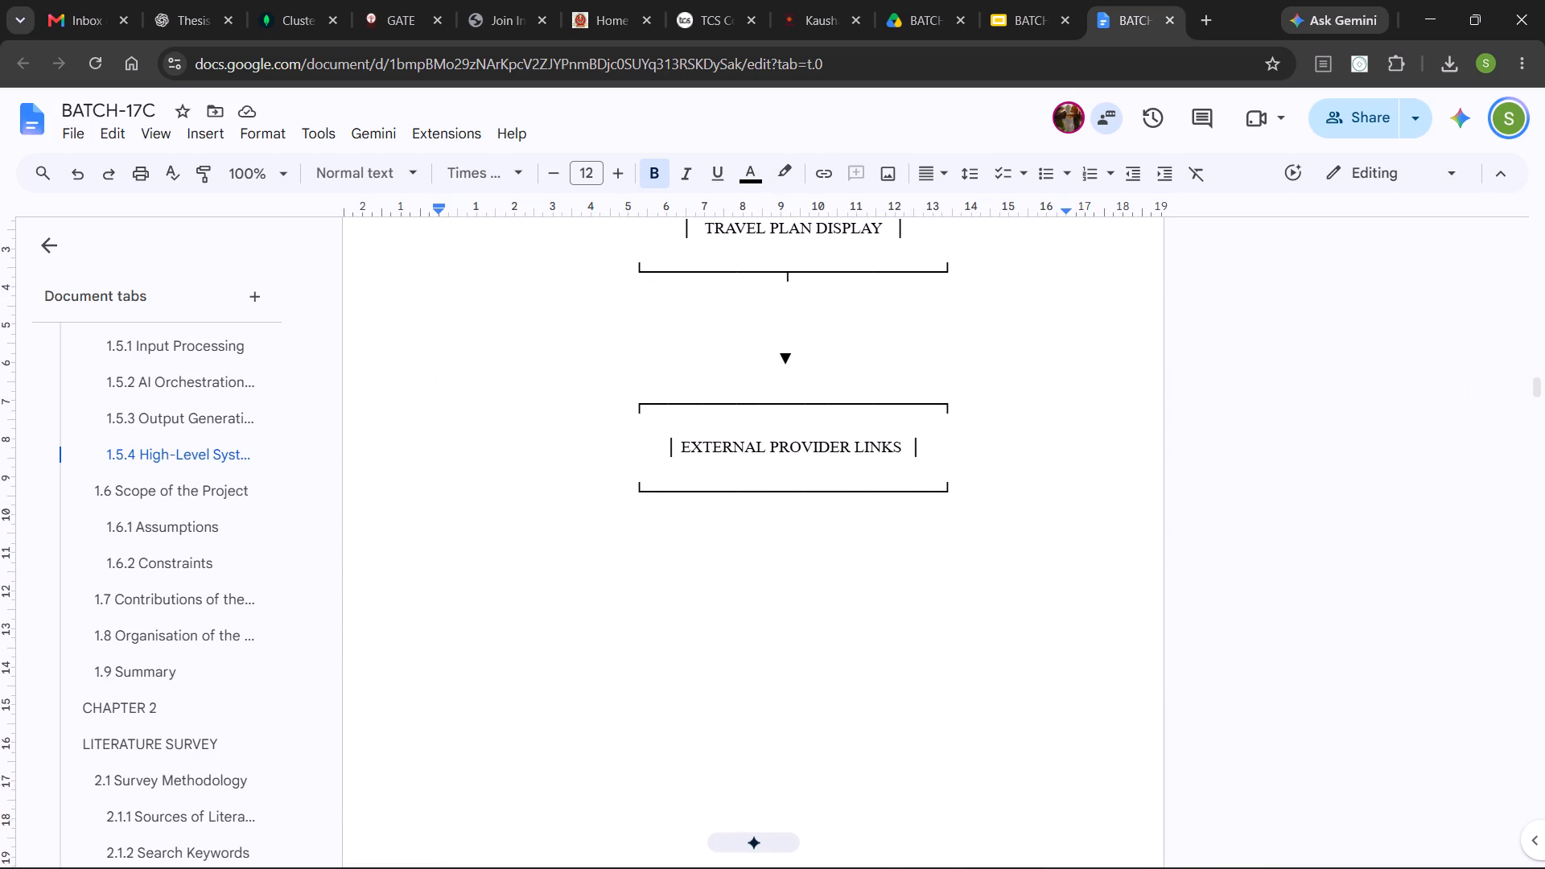
scroll(698, 549, "down", 1)
scroll(698, 549, "up", 2)
scroll(754, 512, "up", 1)
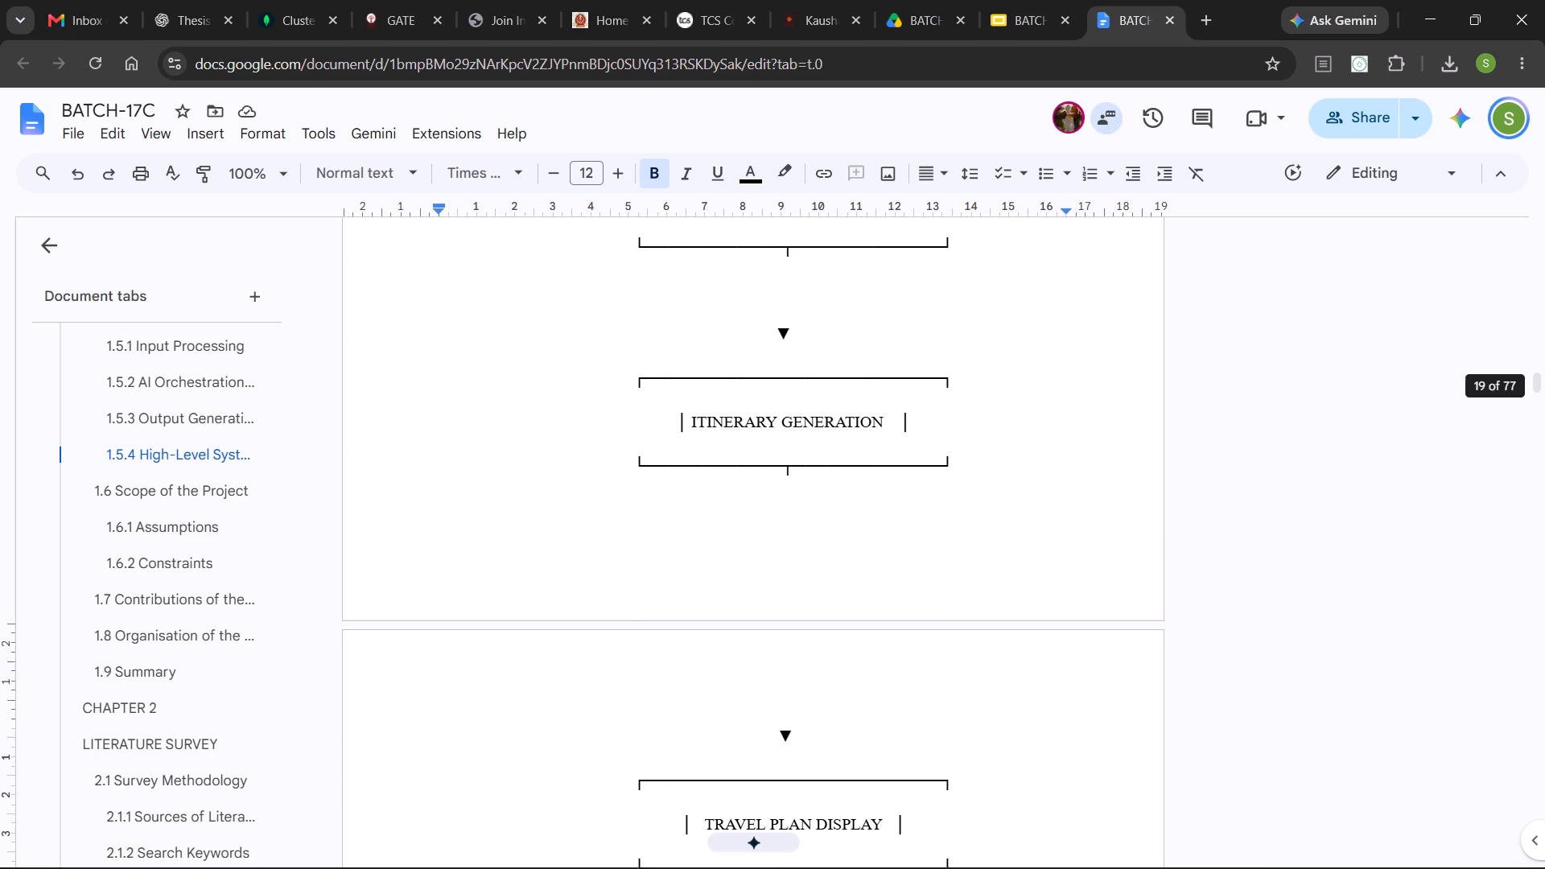
Examine the section 1.5.4 block diagram's upper part, from INFORMATION INTEGRATION and the three agent blocks back to USER INPUT.
scroll(754, 512, "up", 2)
scroll(810, 480, "up", 2)
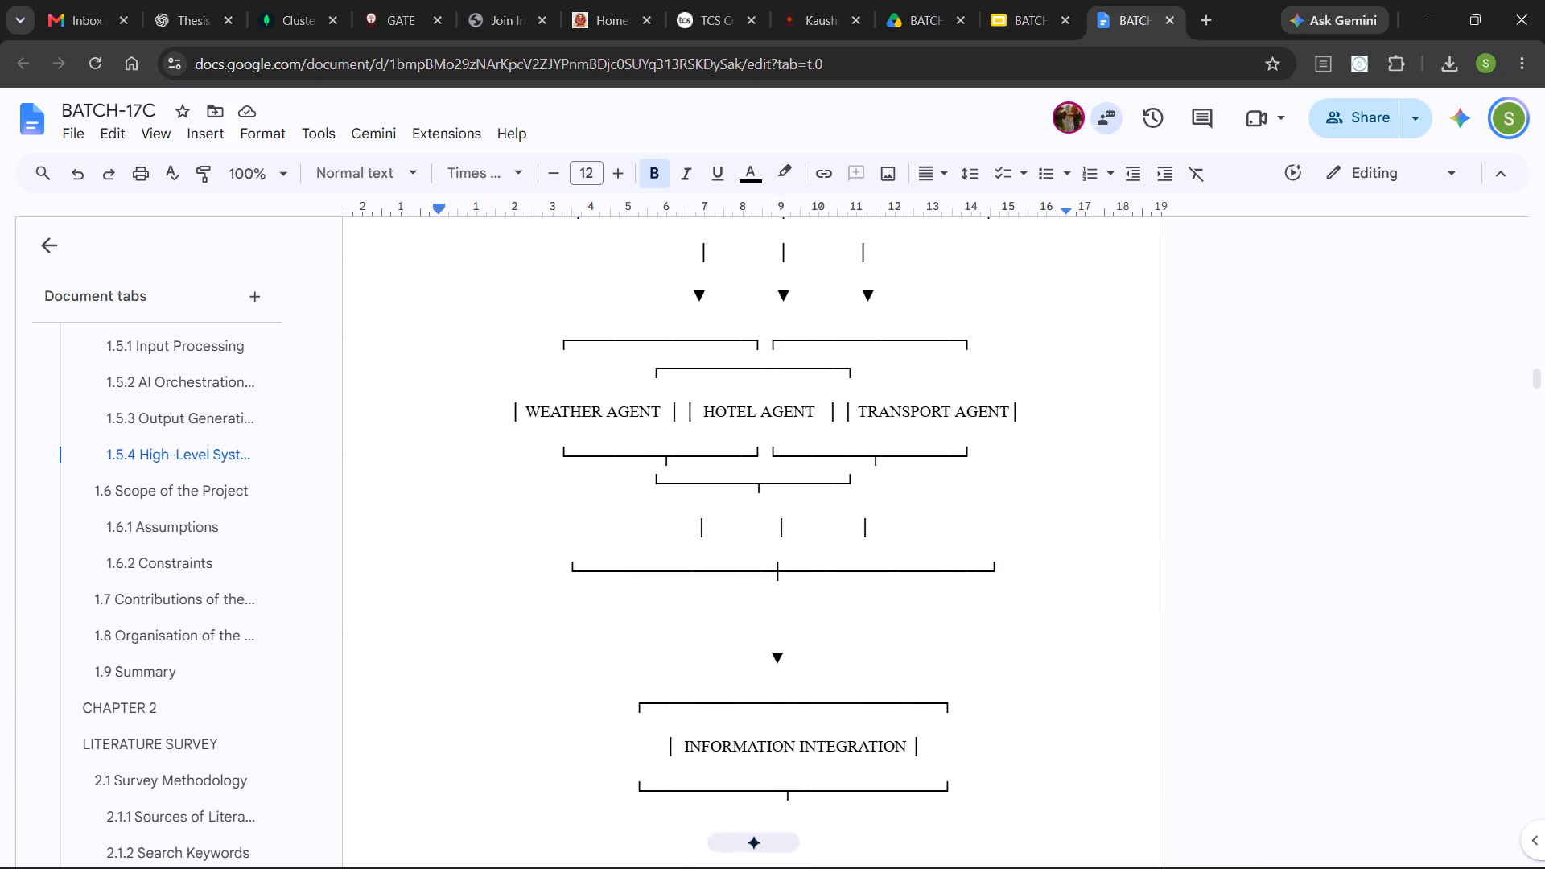
scroll(810, 480, "up", 2)
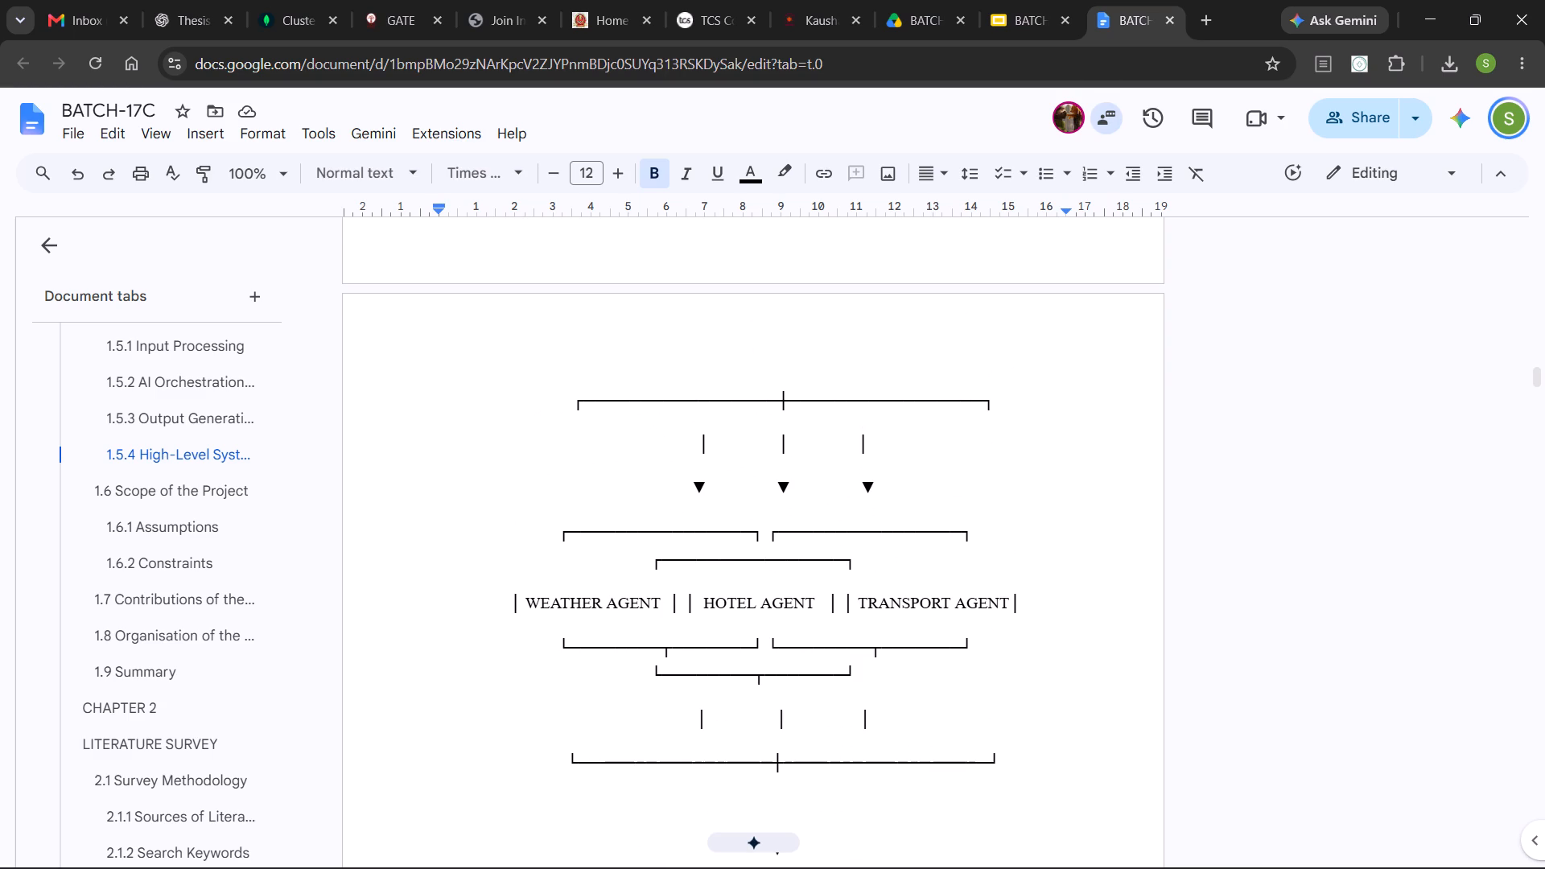
scroll(661, 334, "up", 3)
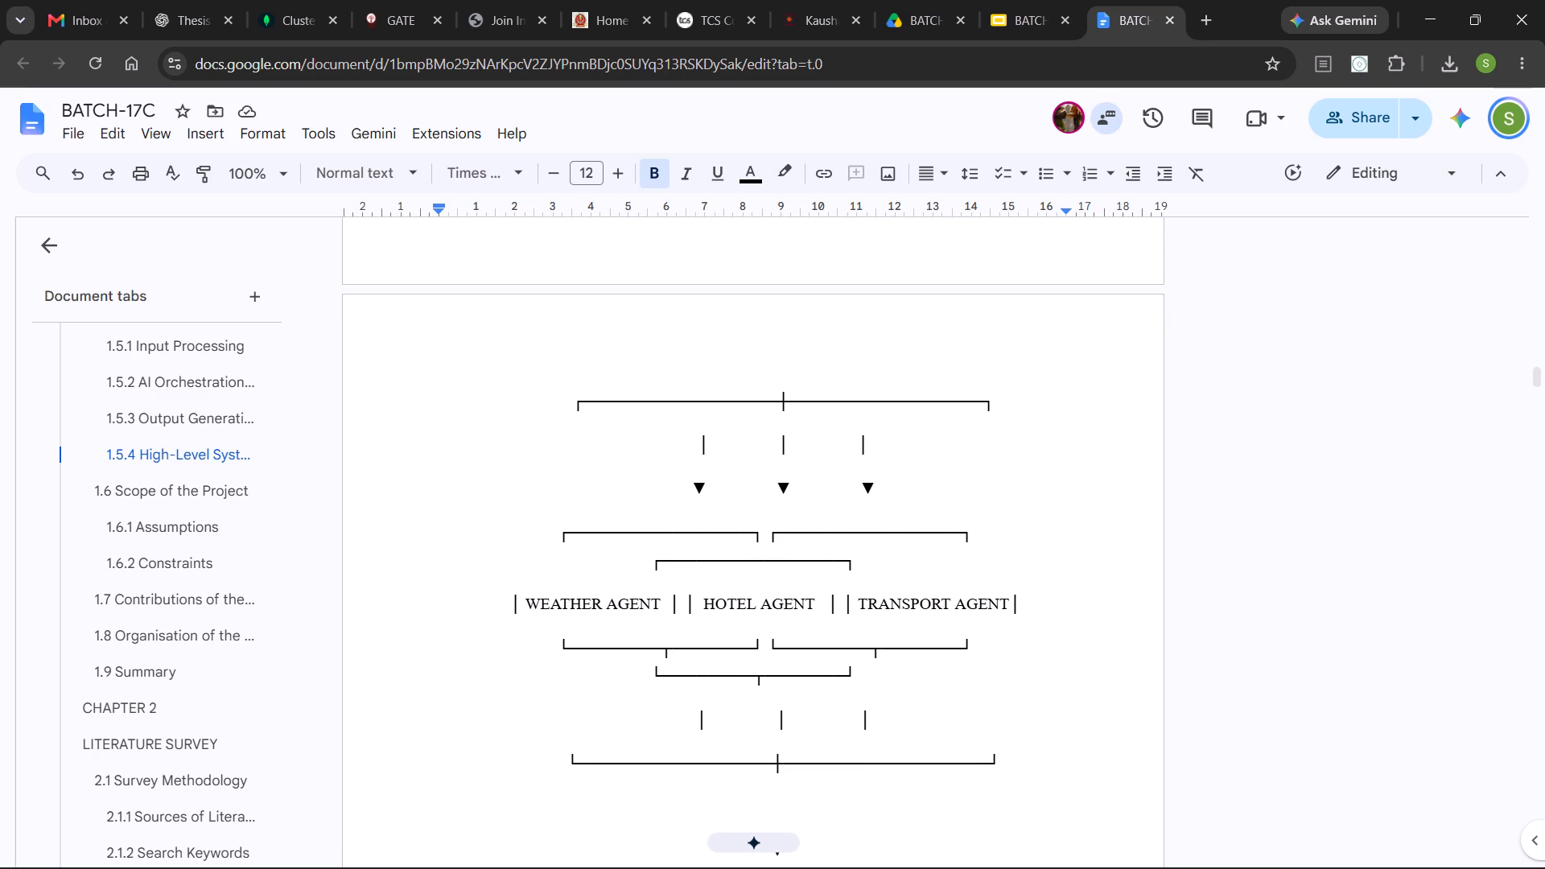
scroll(661, 334, "up", 6)
scroll(673, 495, "down", 1)
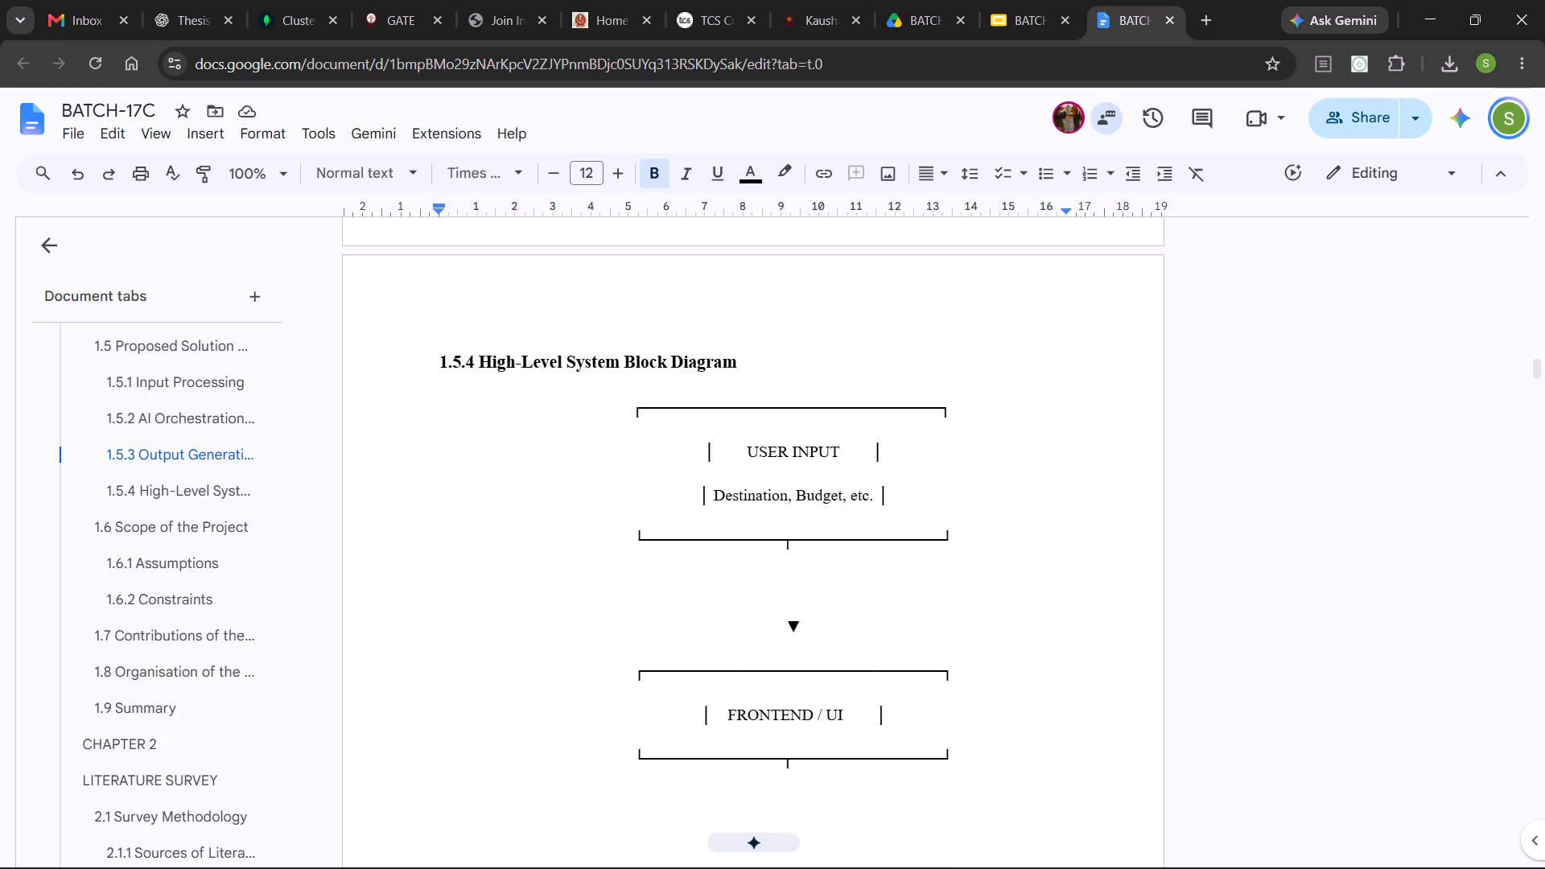
scroll(673, 495, "down", 1)
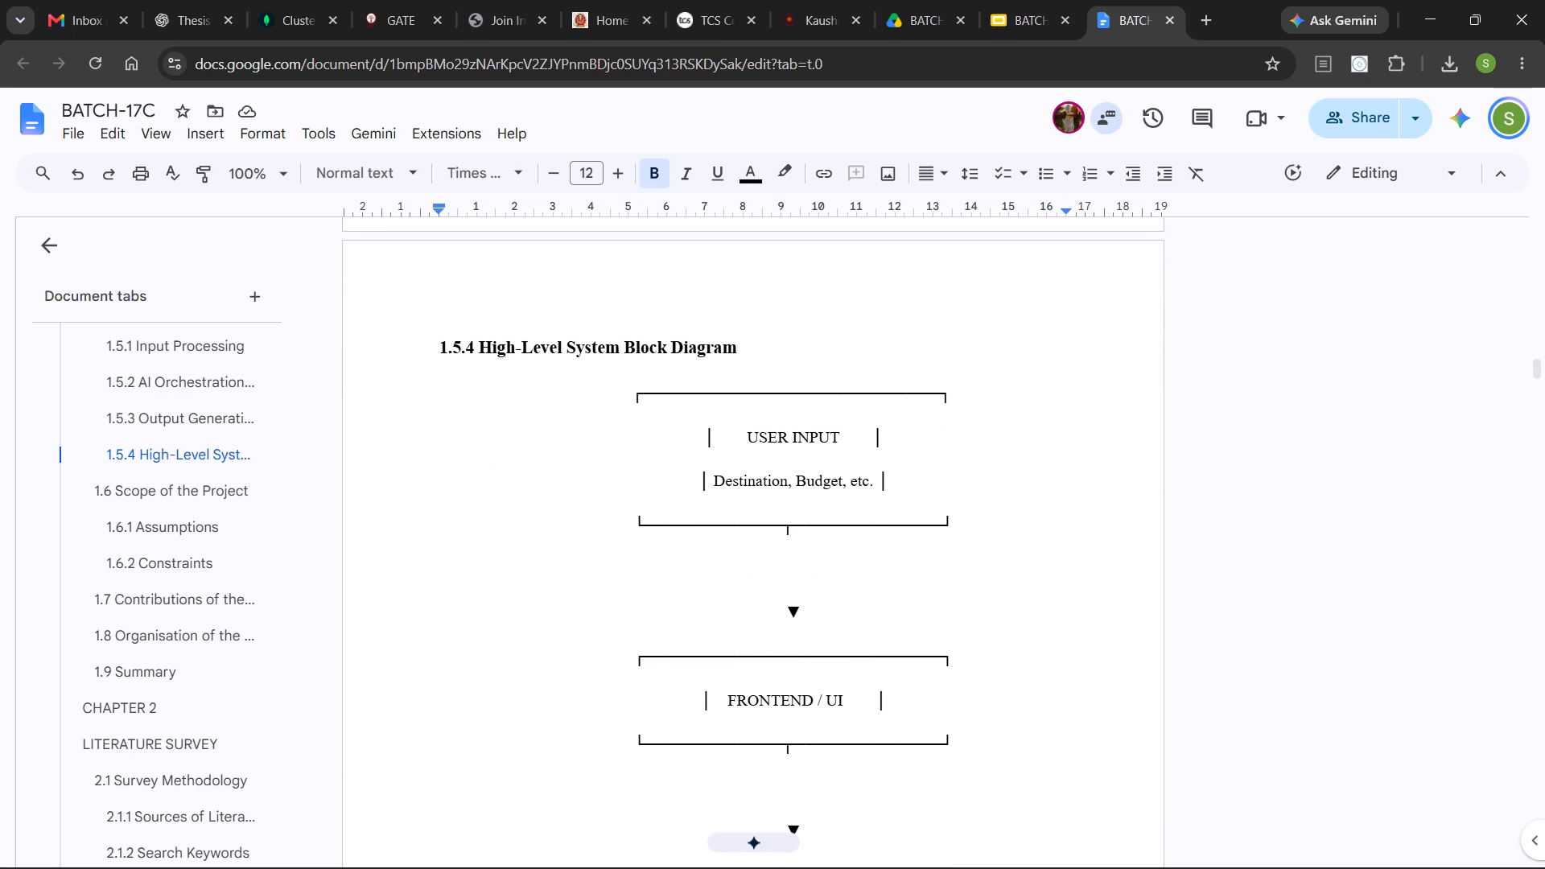
Check Chapter 1 backwards from 1.5 Proposed Solution Overview through 1.2 Problem Statement to the Introduction's opening page.
scroll(798, 430, "up", 8)
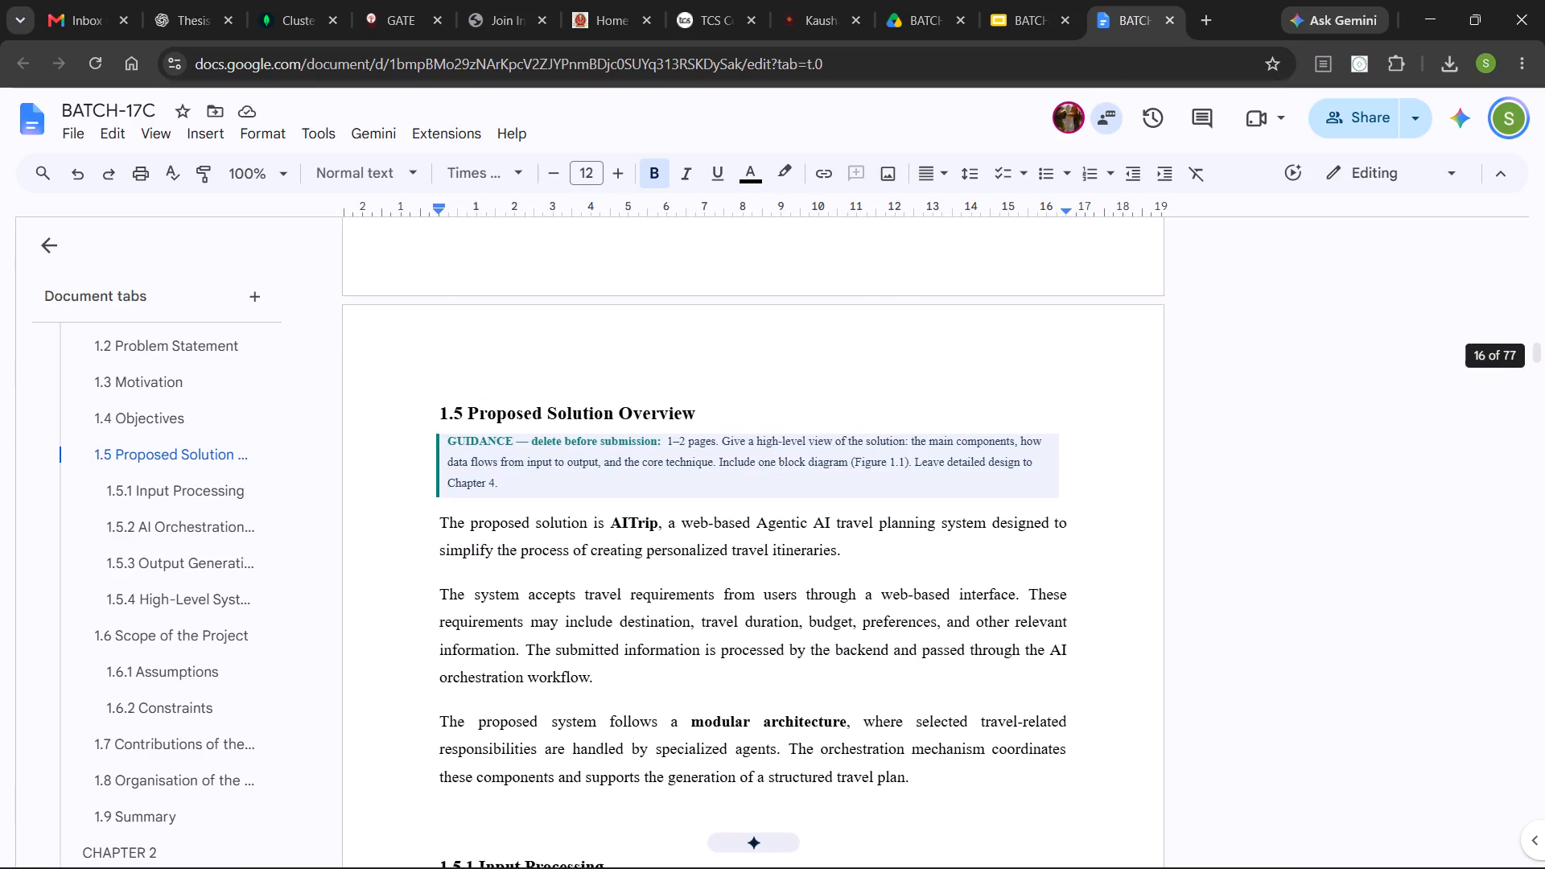
scroll(798, 430, "up", 9)
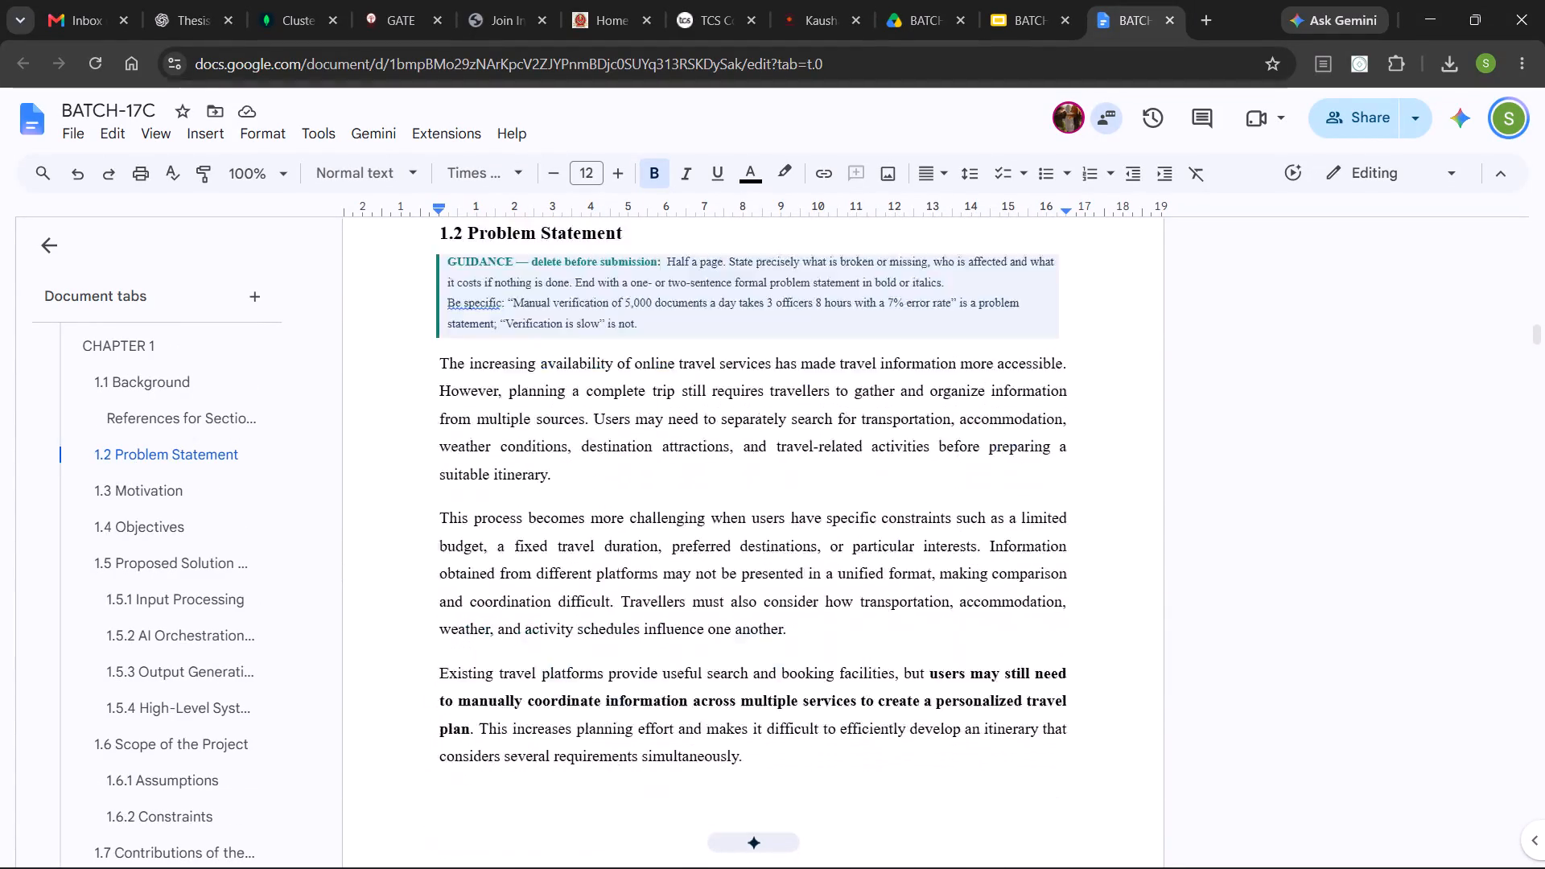
scroll(798, 430, "up", 4)
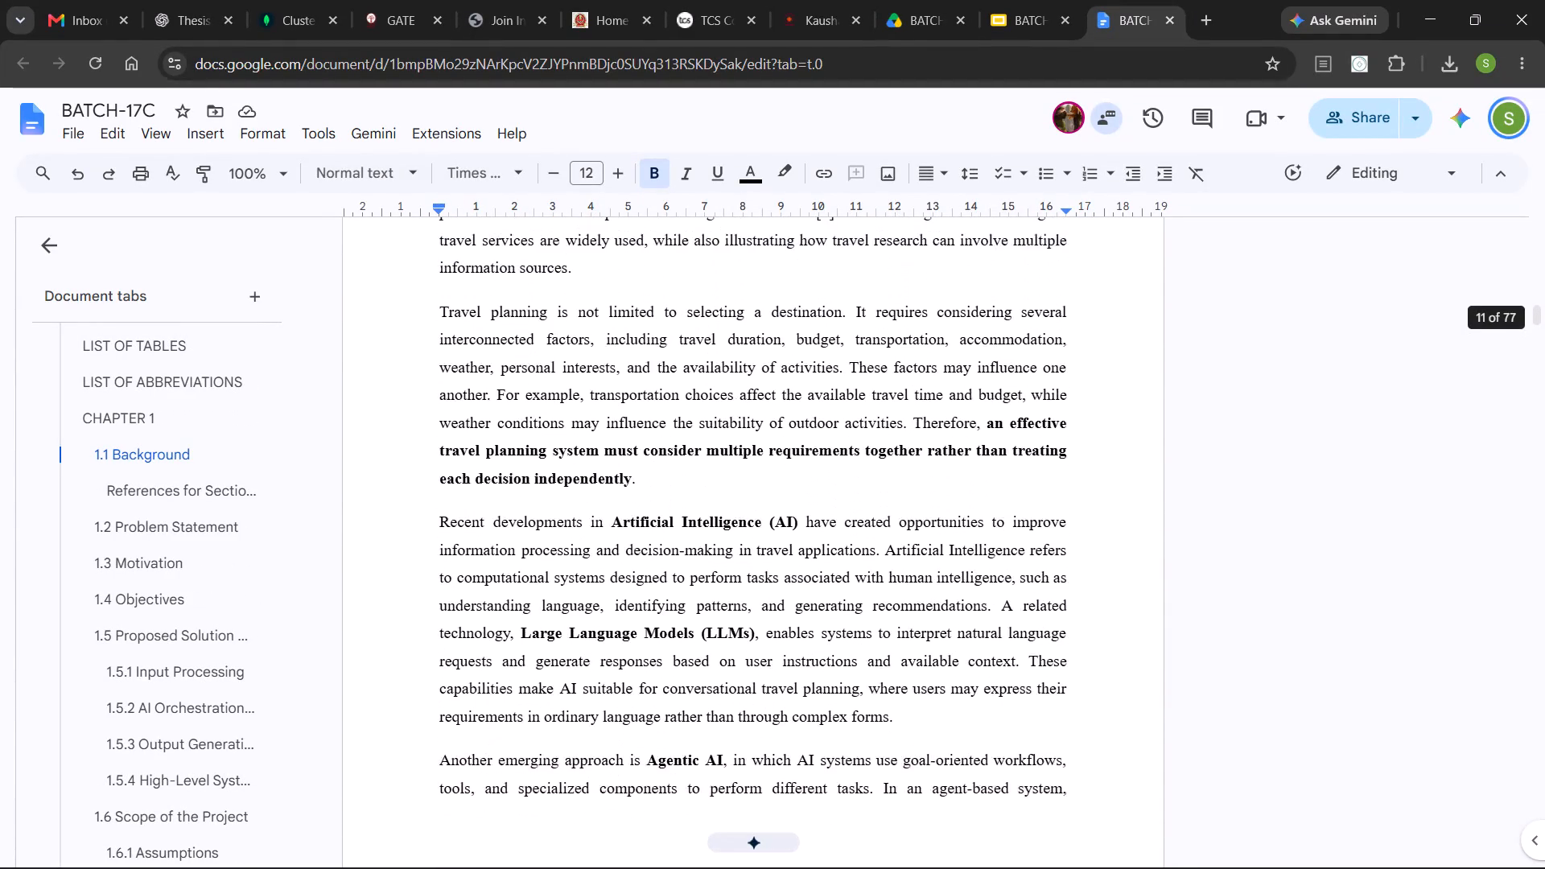
scroll(798, 430, "up", 3)
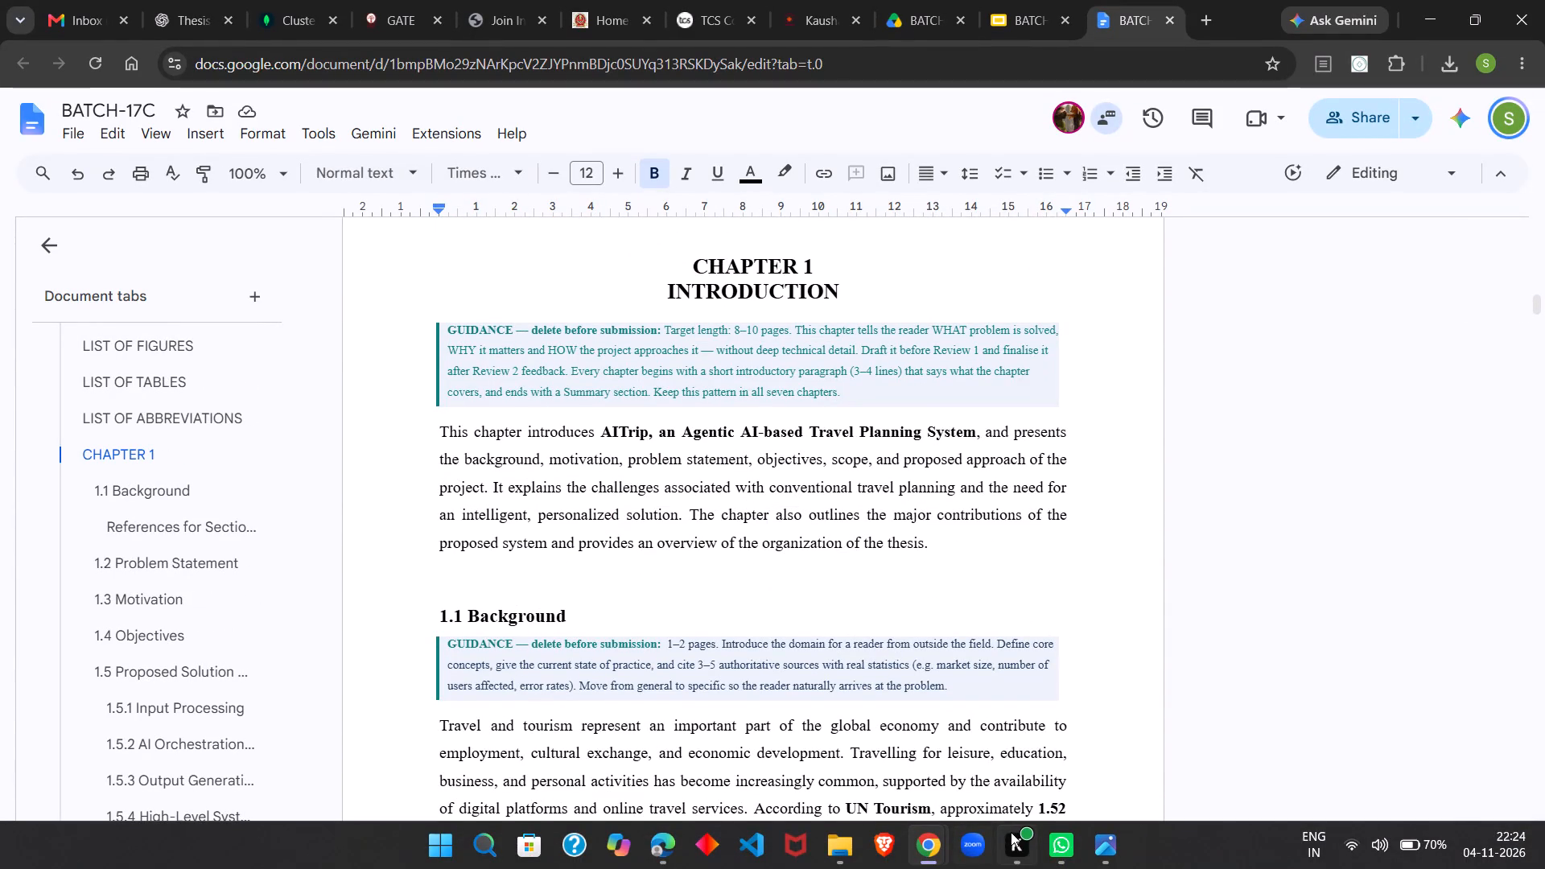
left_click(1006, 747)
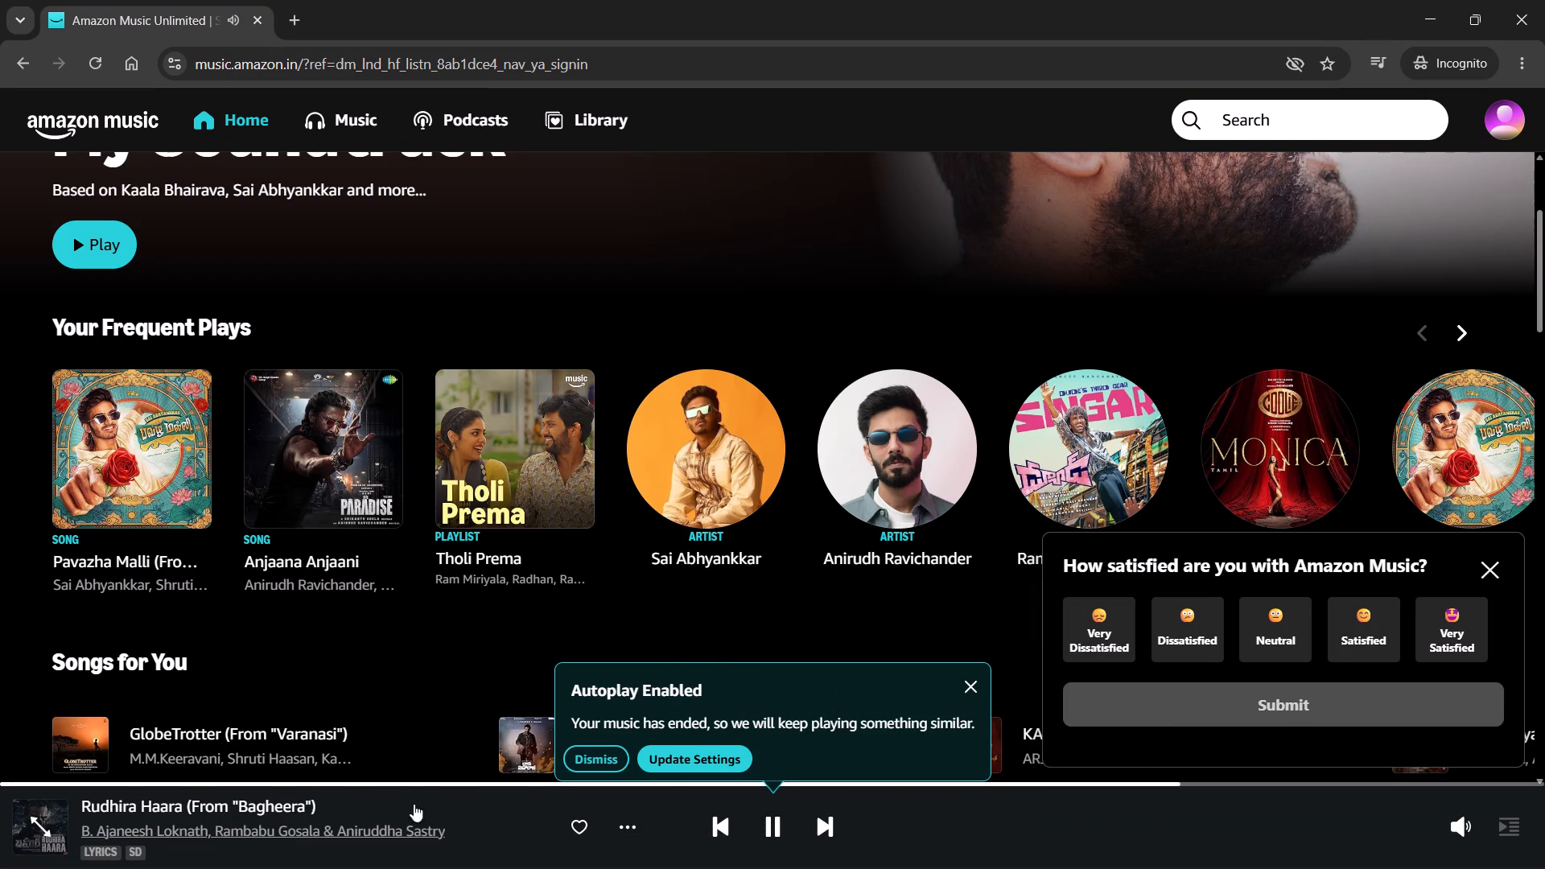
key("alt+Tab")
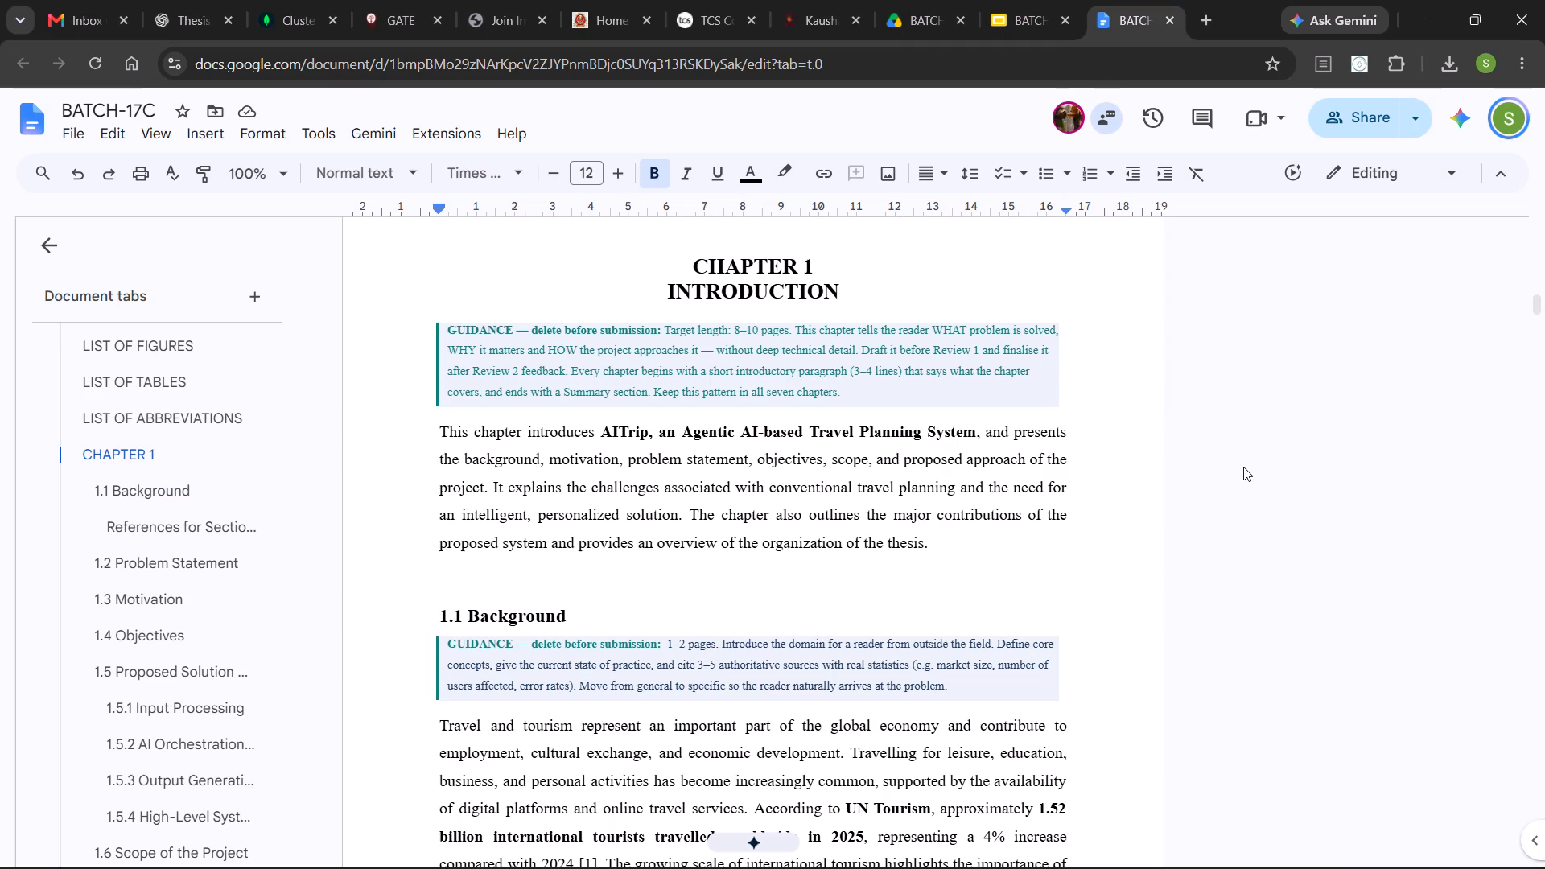
Check the front-matter pages backwards from the List of Abbreviations to the Table of Contents.
scroll(963, 445, "up", 5)
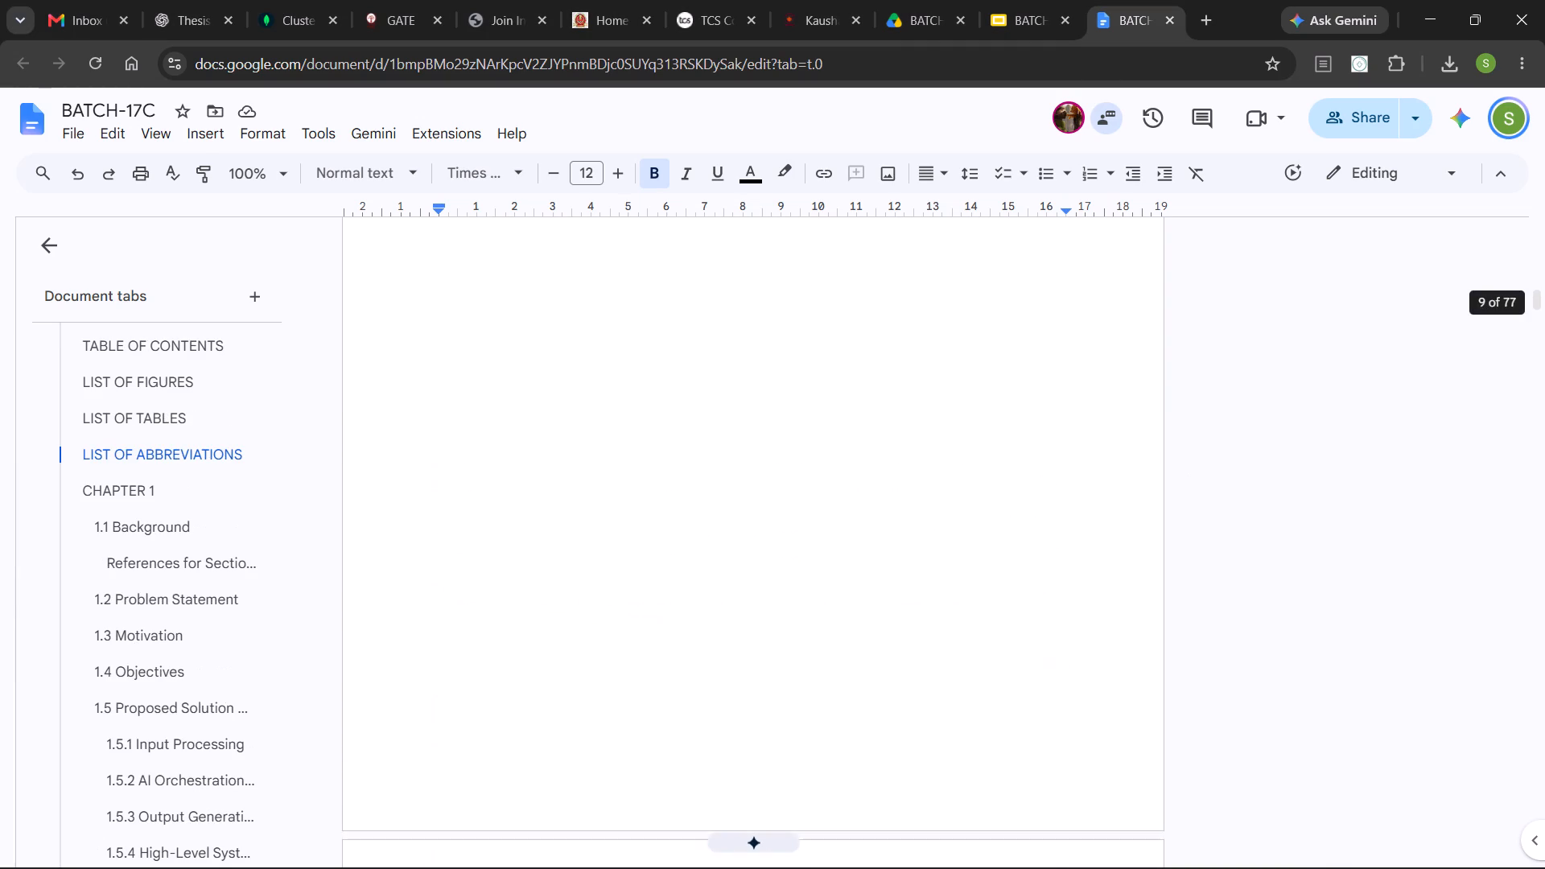
scroll(963, 445, "up", 3)
scroll(963, 445, "down", 4)
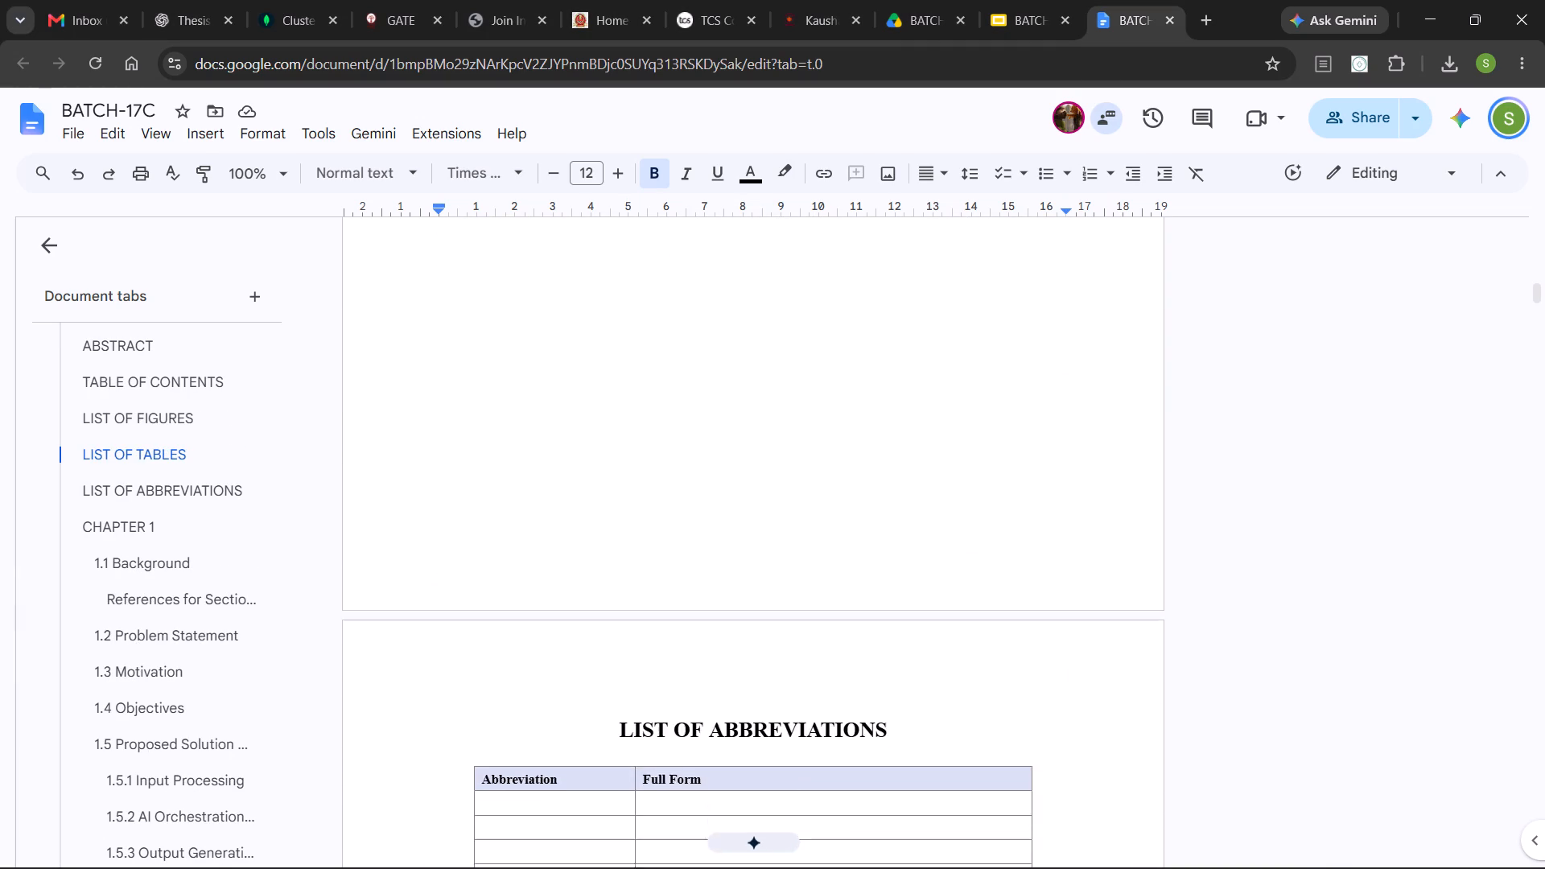
scroll(963, 445, "down", 1)
scroll(963, 445, "up", 4)
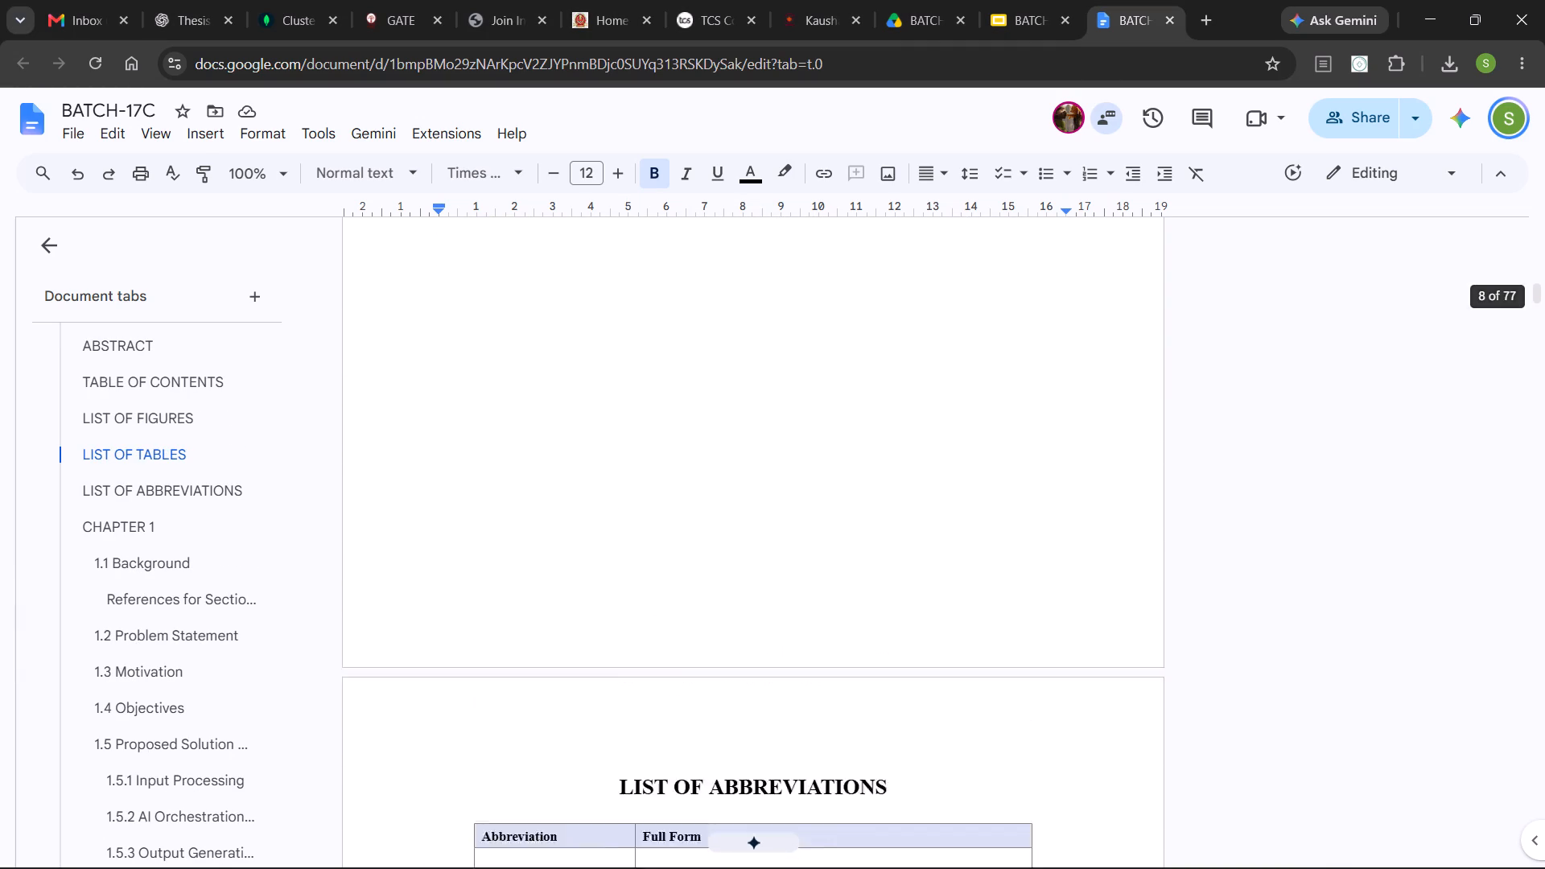
scroll(963, 445, "up", 7)
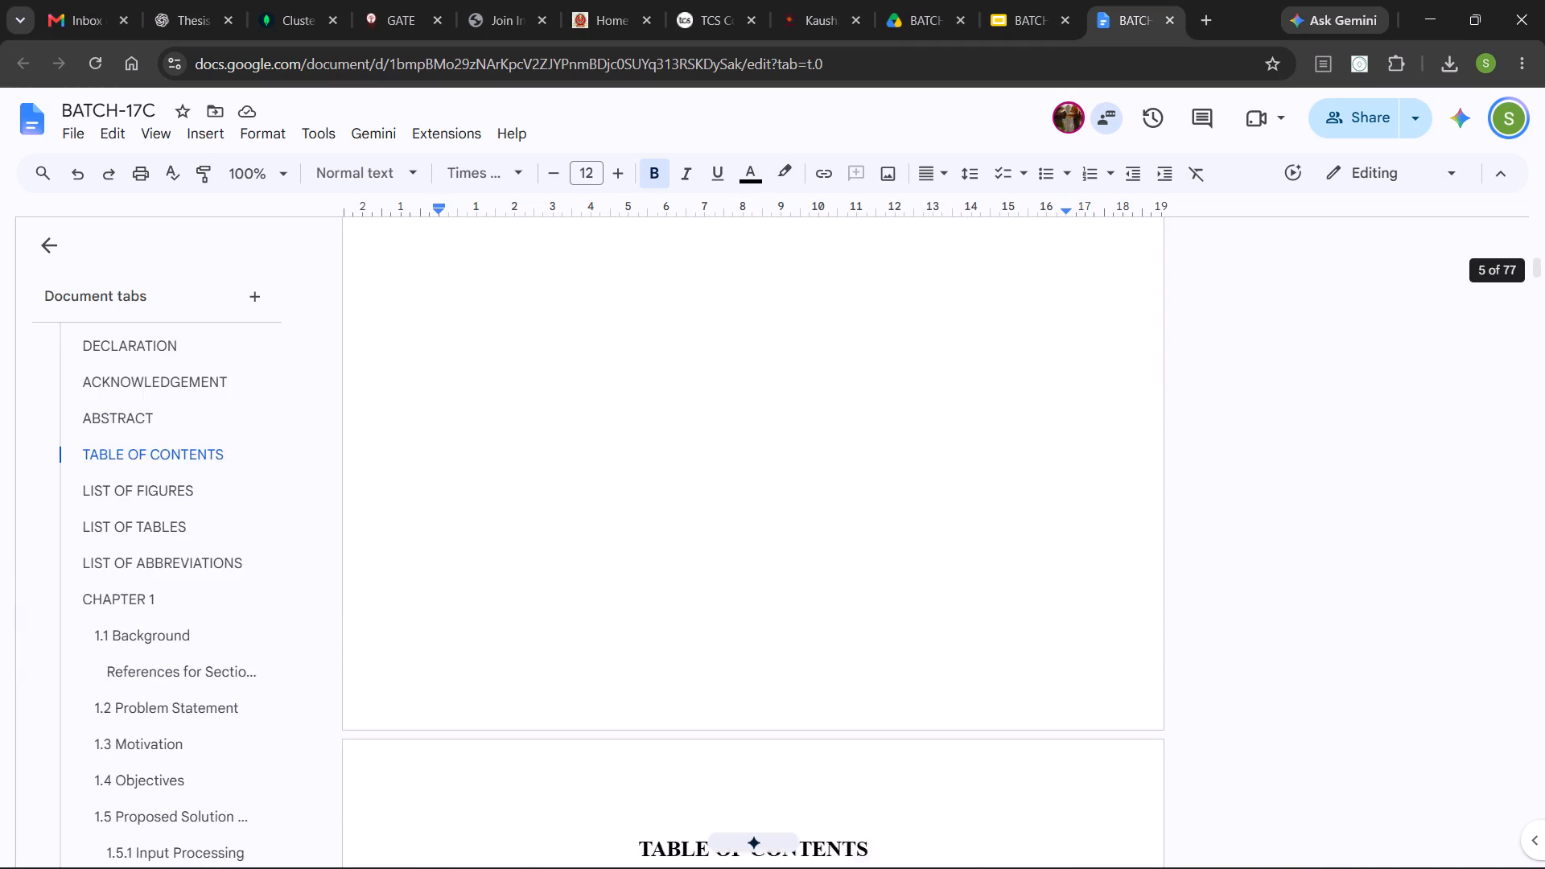
Review the Abstract, Acknowledgement and Declaration pages, then return to the Table of Contents.
scroll(963, 445, "down", 3)
scroll(975, 543, "up", 4)
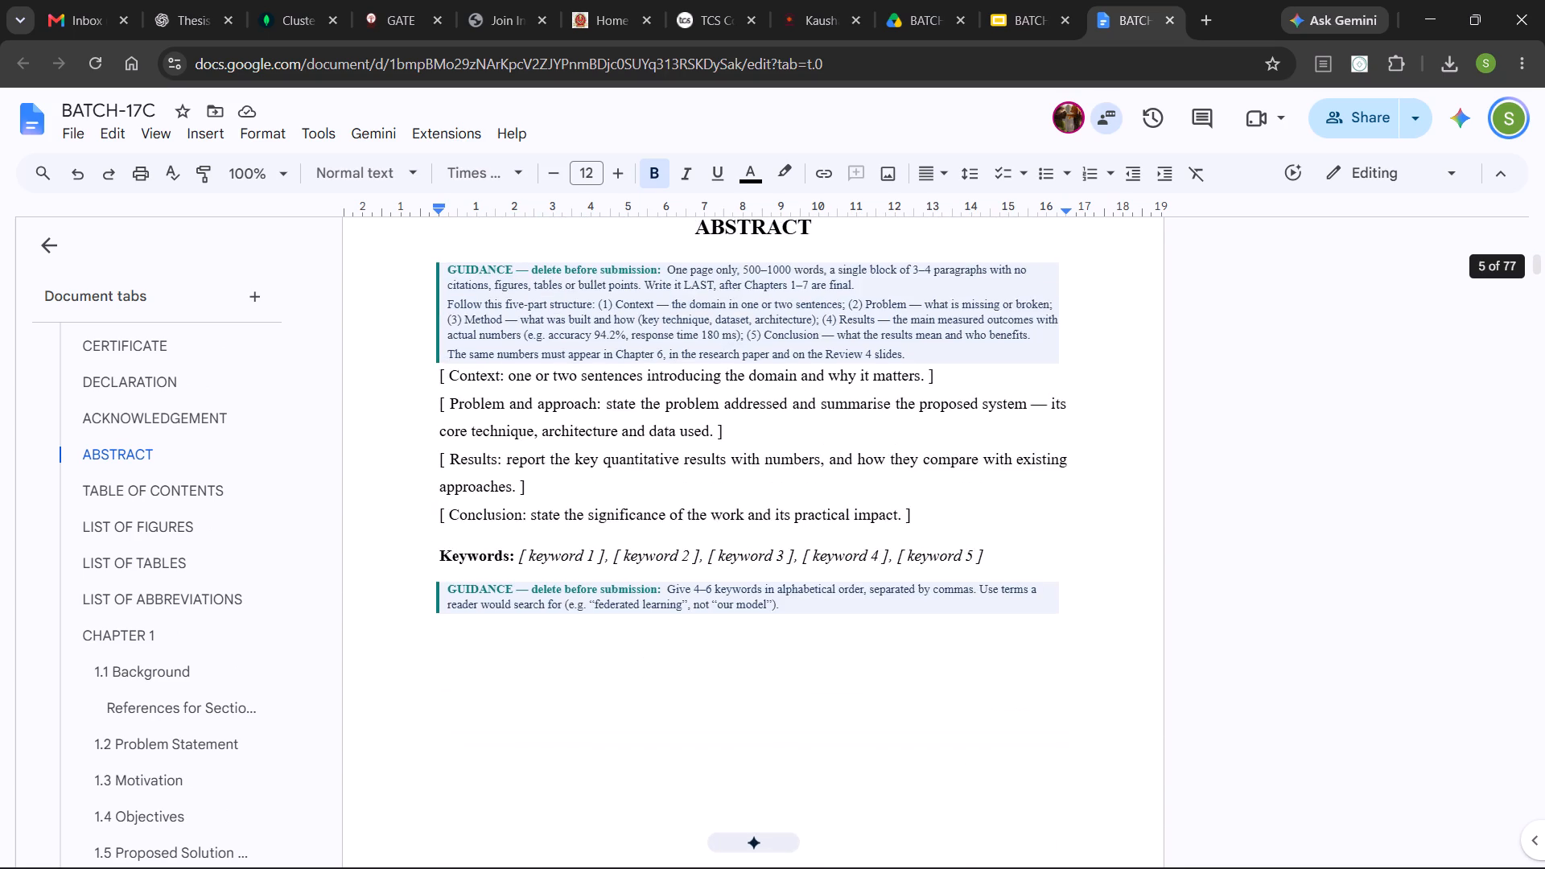
scroll(975, 543, "up", 1)
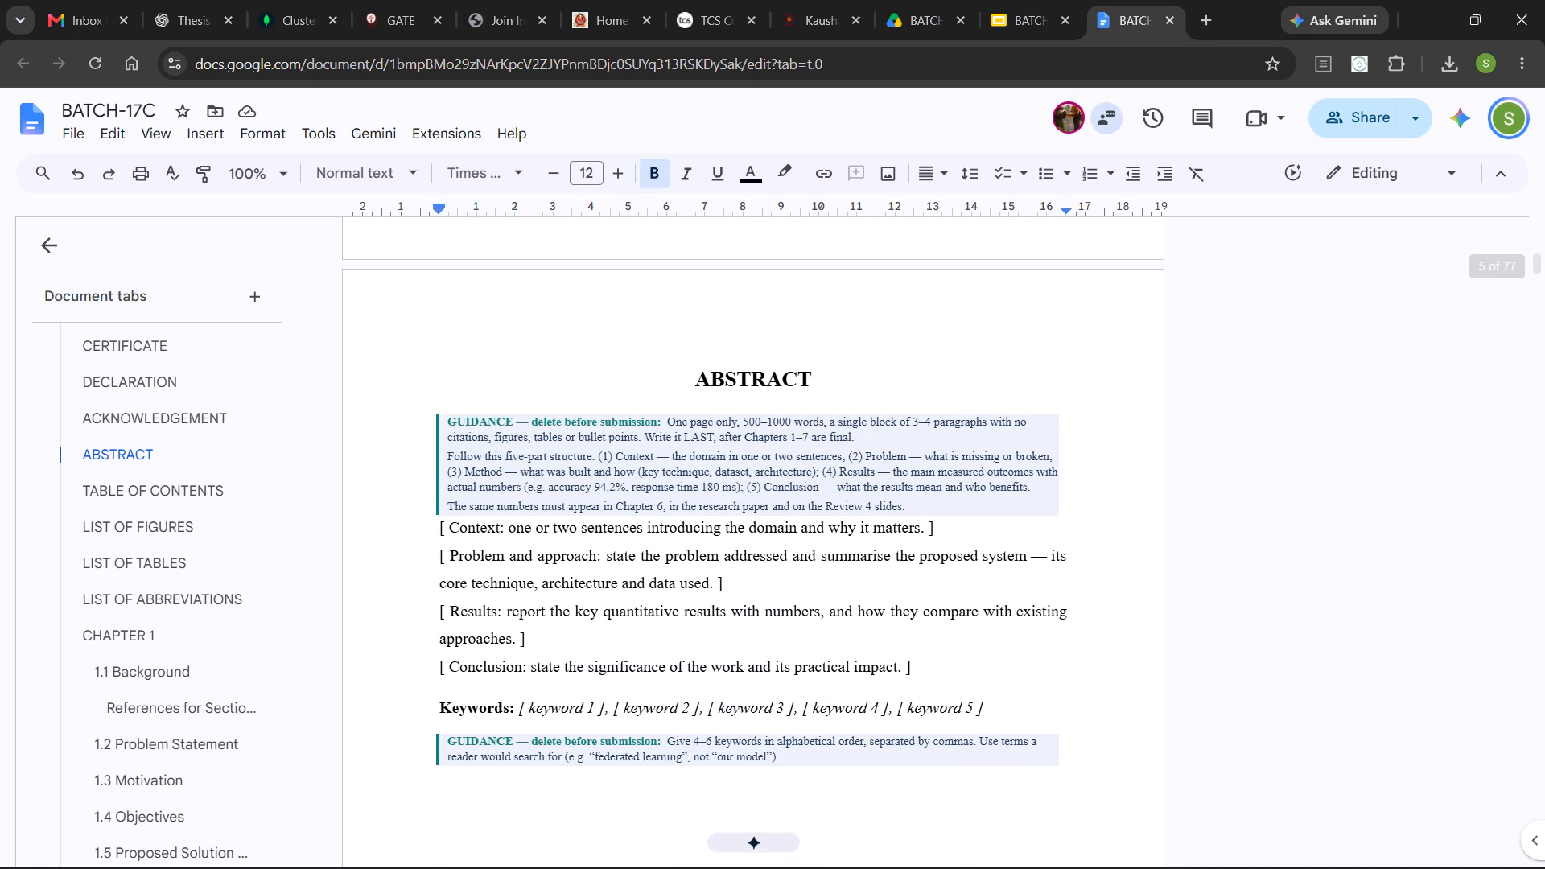
scroll(900, 456, "up", 5)
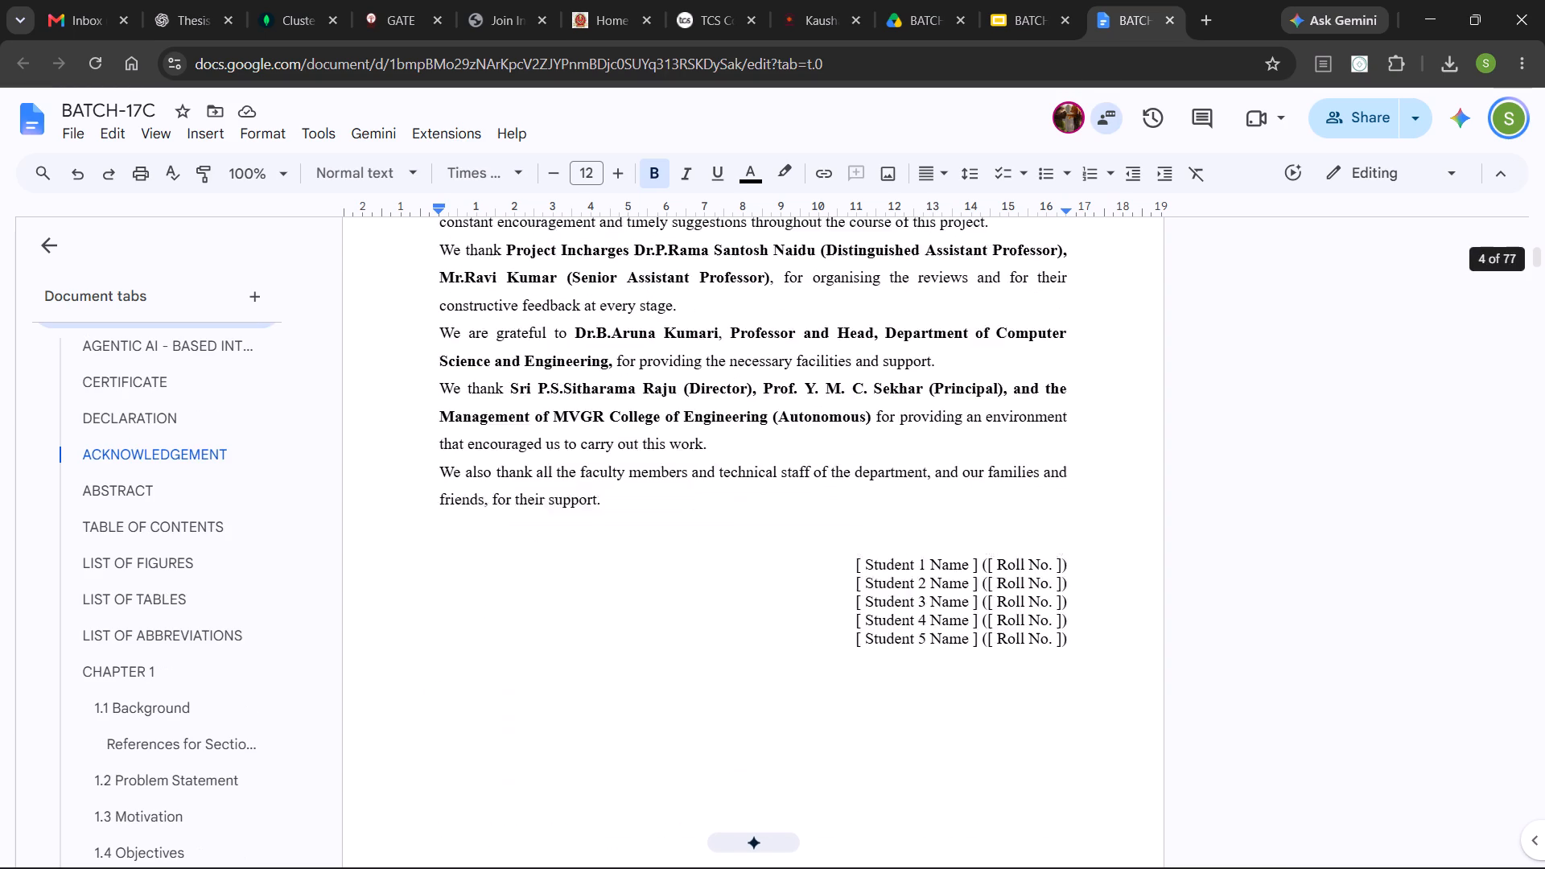
scroll(900, 456, "up", 6)
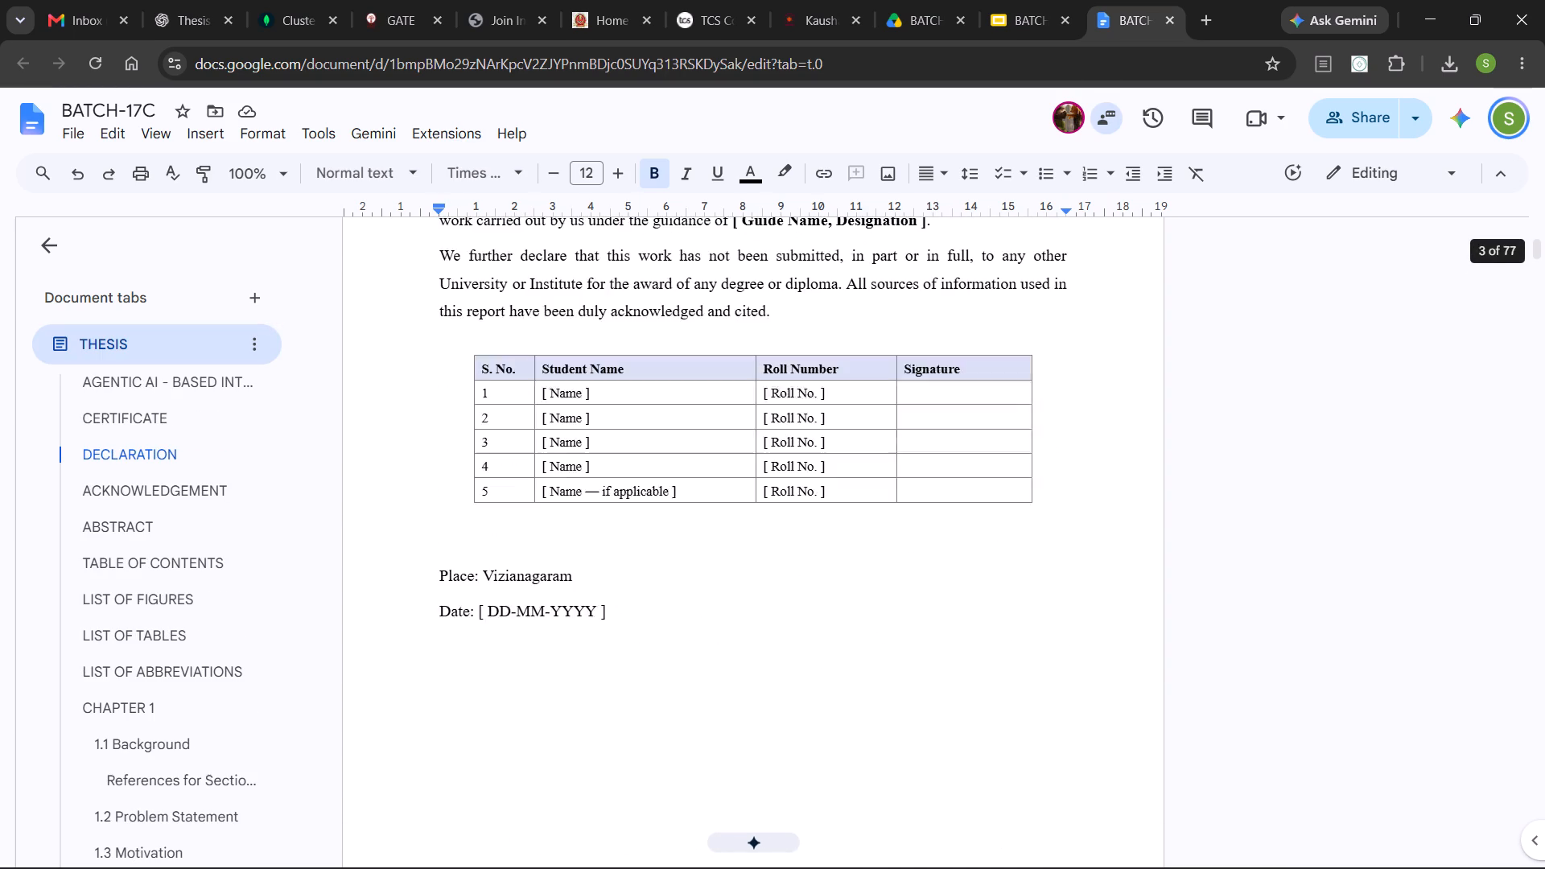
scroll(900, 456, "down", 12)
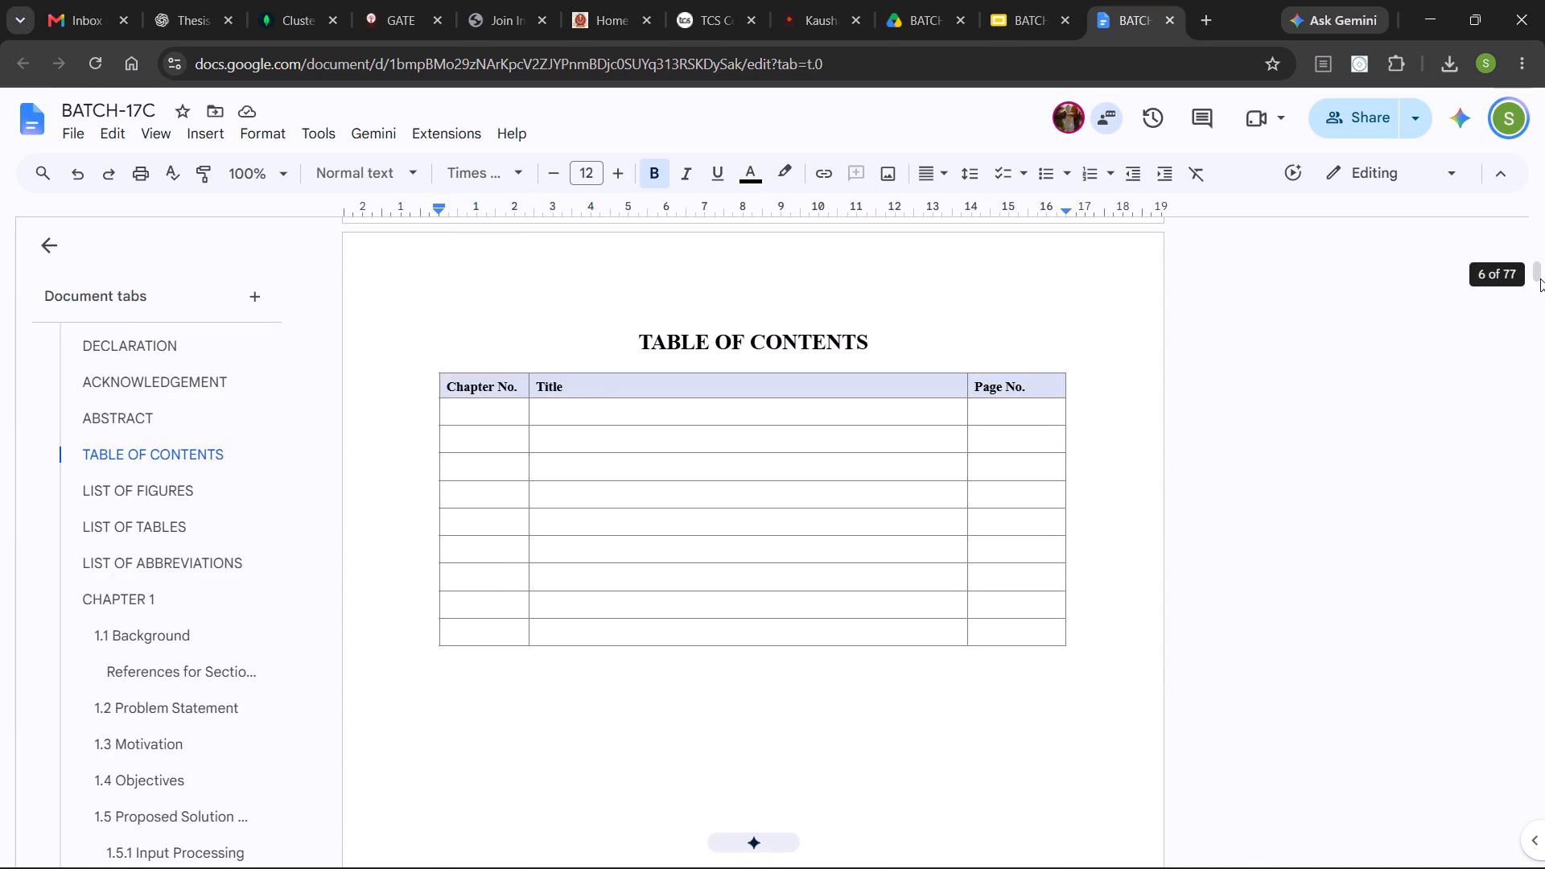
Check the layout of the later chapters backwards from the Chapter 6 evaluation sections through Chapter 5 to Chapter 4.
left_click_drag(1540, 278, 1543, 752)
scroll(1207, 613, "down", 7)
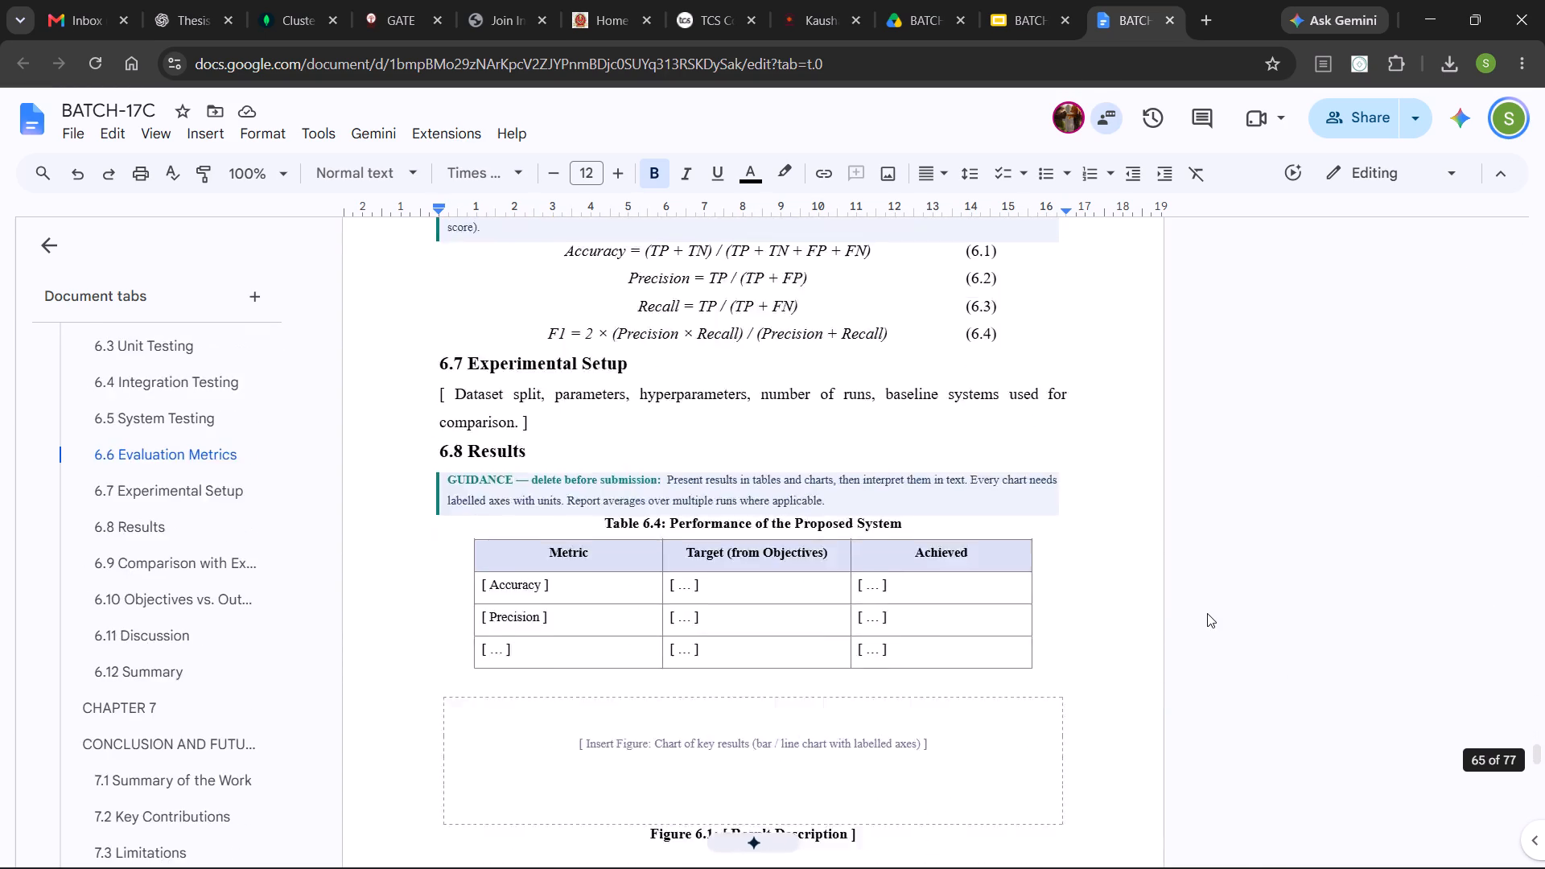
scroll(1207, 613, "down", 4)
scroll(1207, 613, "up", 16)
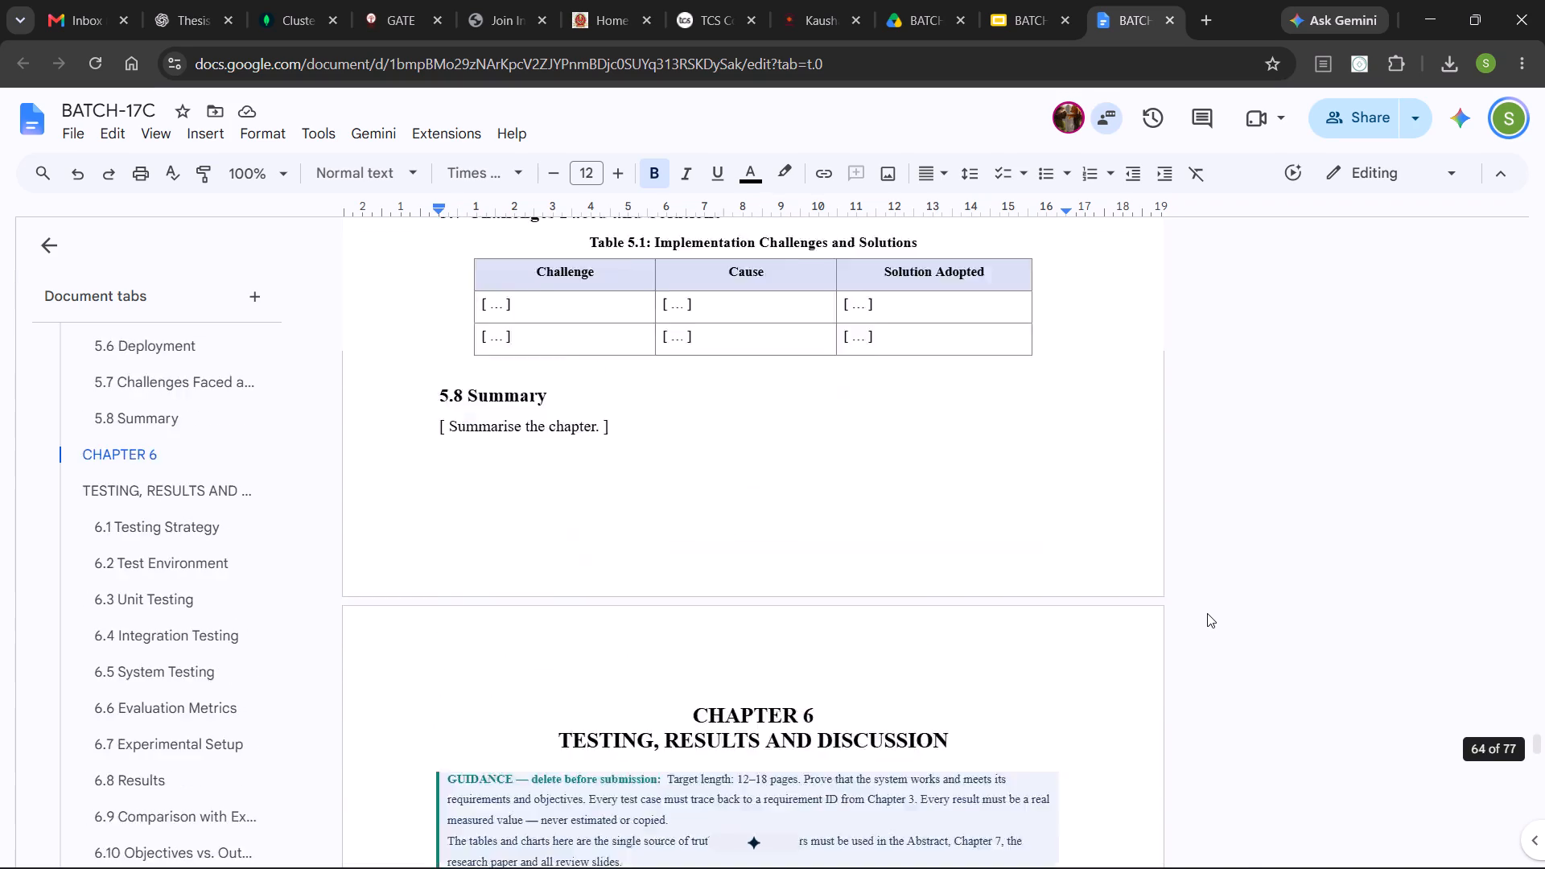
scroll(1207, 613, "up", 12)
scroll(1207, 613, "down", 4)
scroll(981, 661, "down", 3)
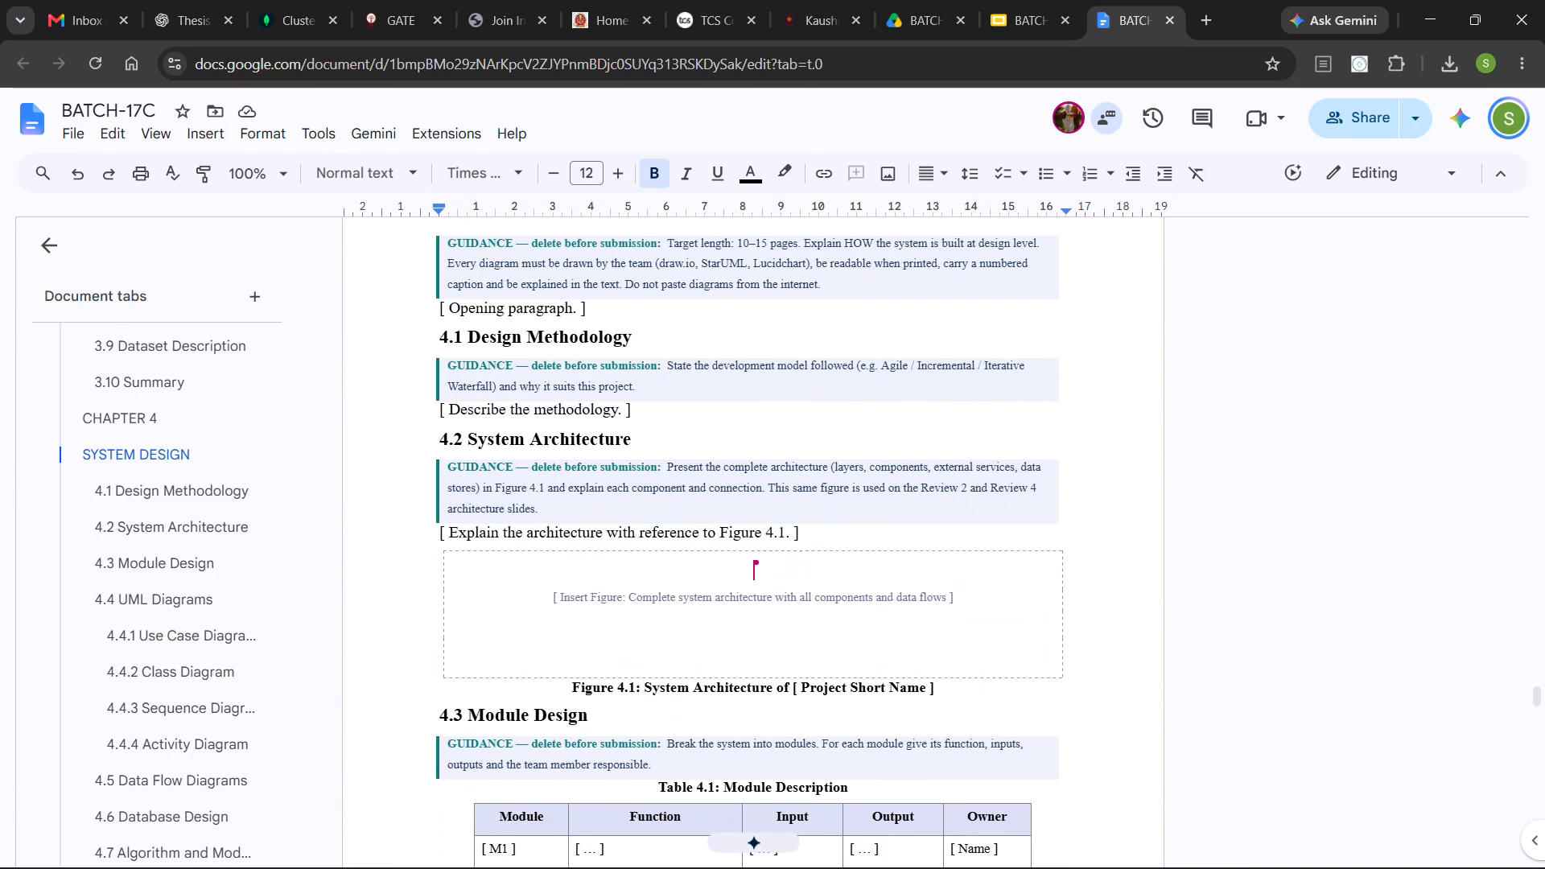
Check Chapter 3 backwards from 3.9 Dataset Description and the requirements tables past the feasibility sections to the end of Chapter 2.
scroll(881, 561, "up", 7)
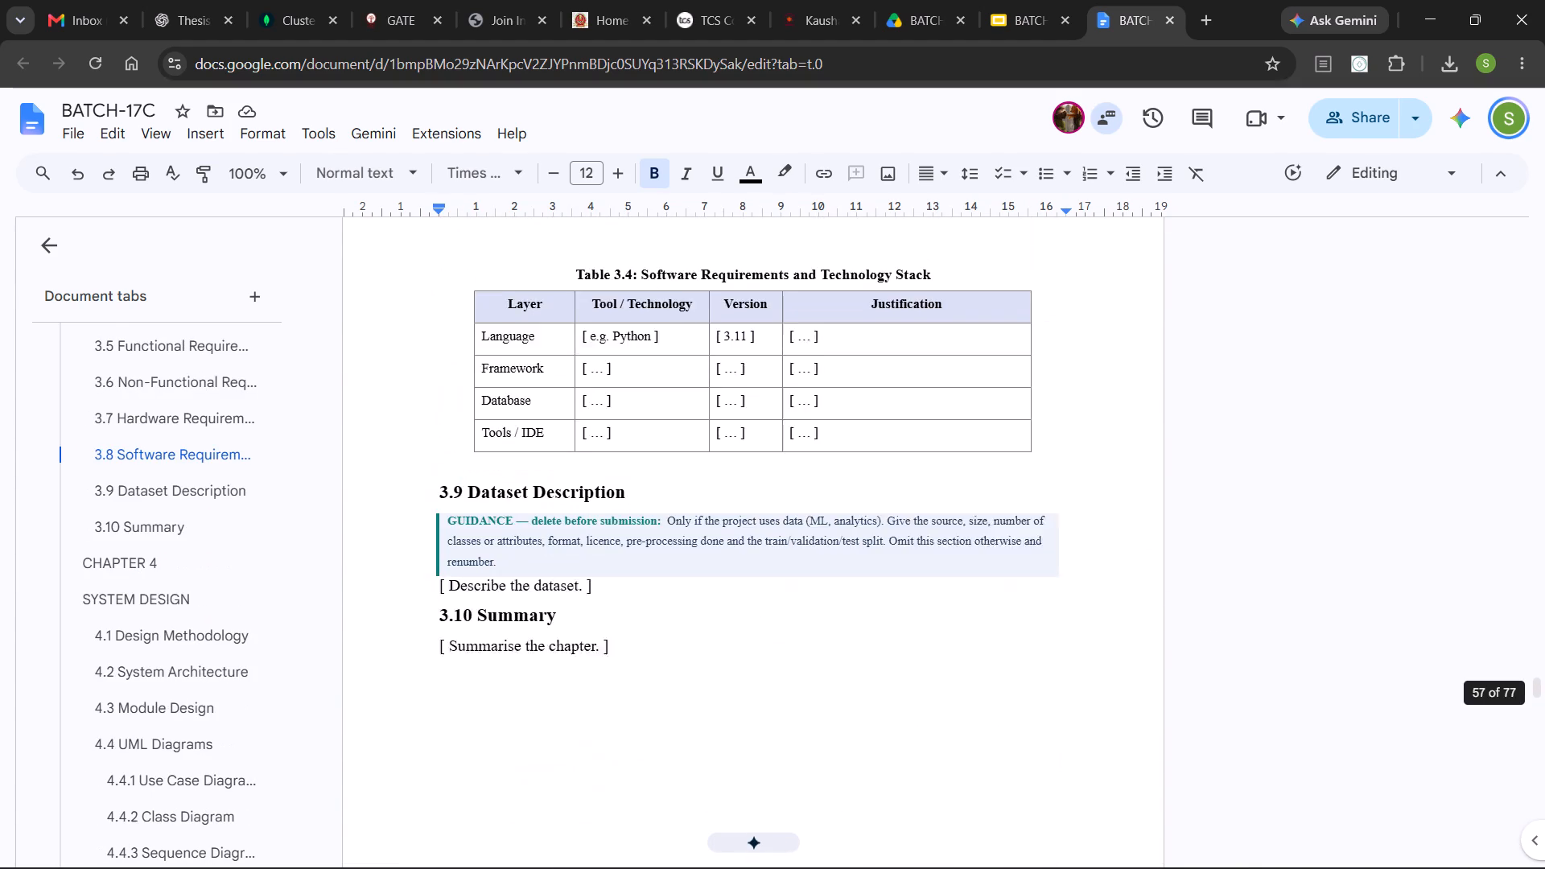
scroll(881, 561, "up", 11)
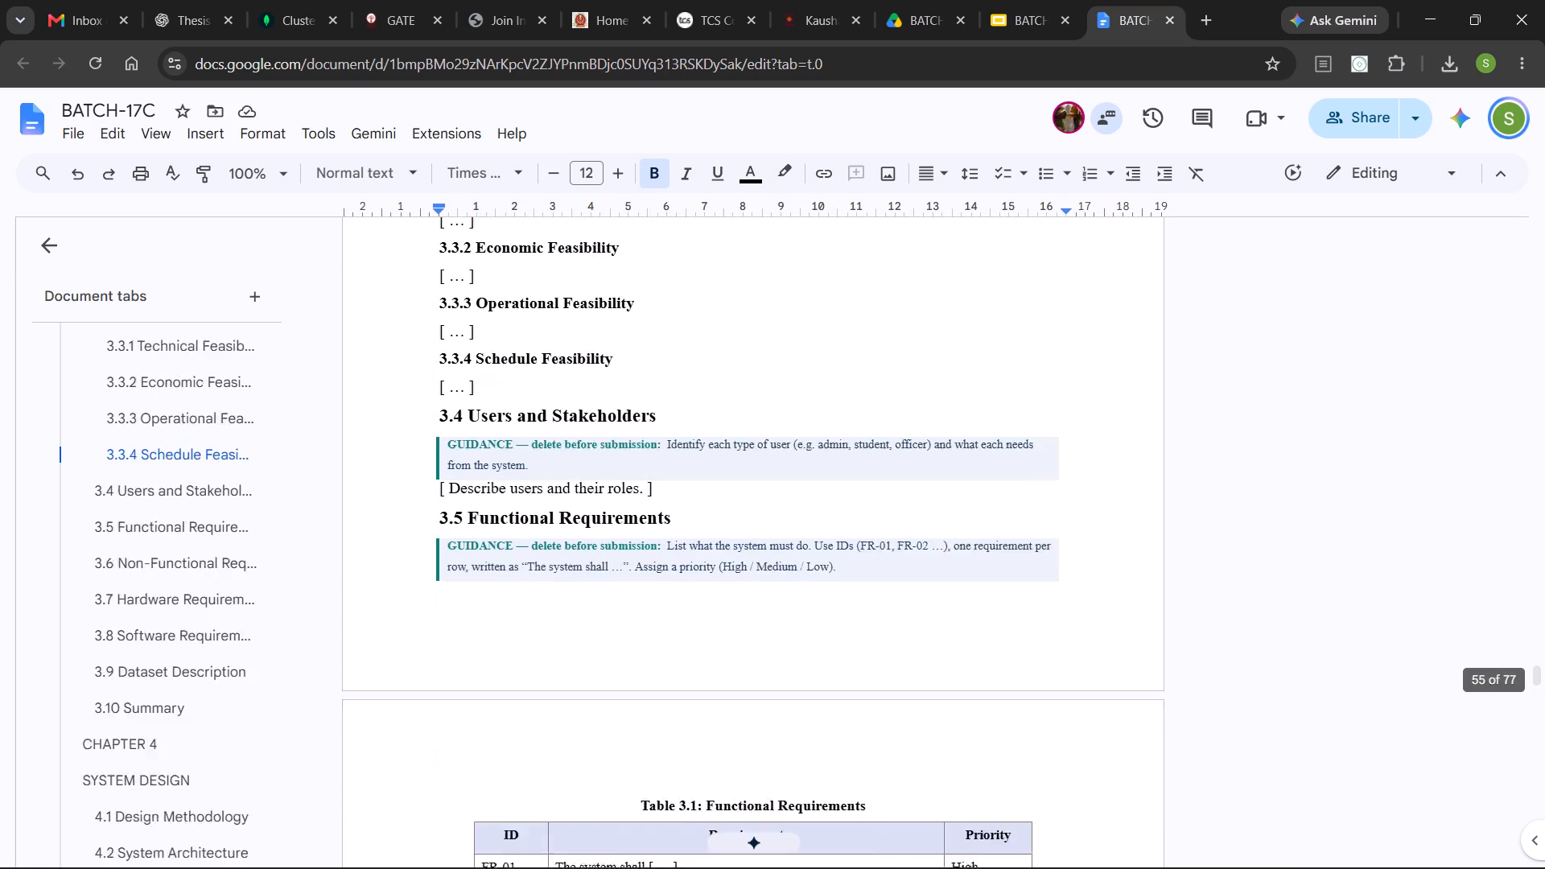
scroll(881, 561, "up", 5)
Insert blank lines above the 2.7 Summary heading so that the section starts on a new page.
scroll(881, 561, "down", 3)
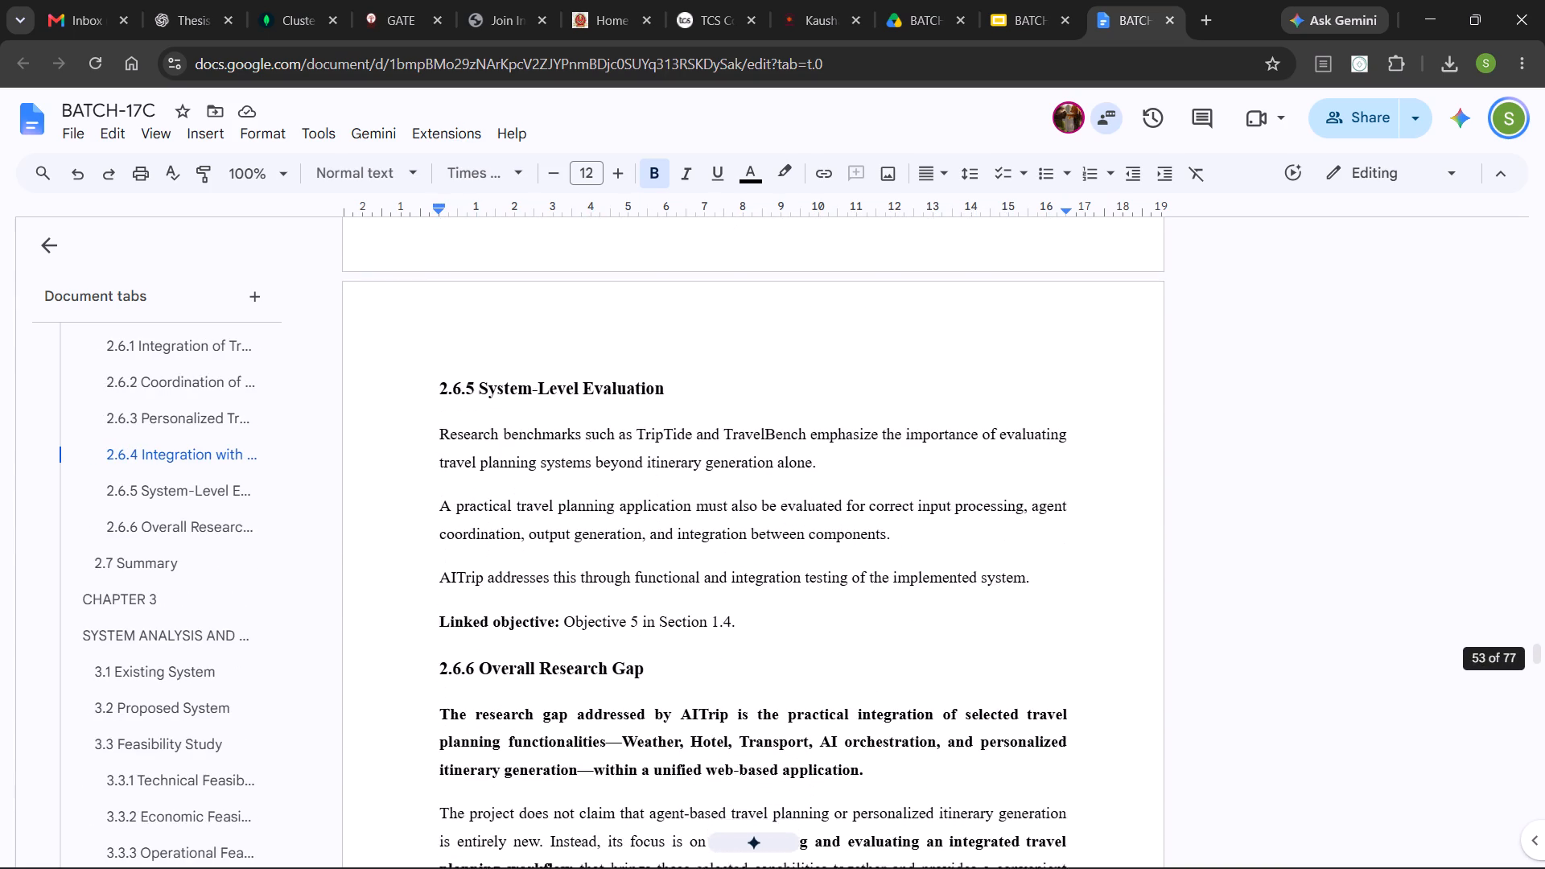
scroll(777, 569, "down", 4)
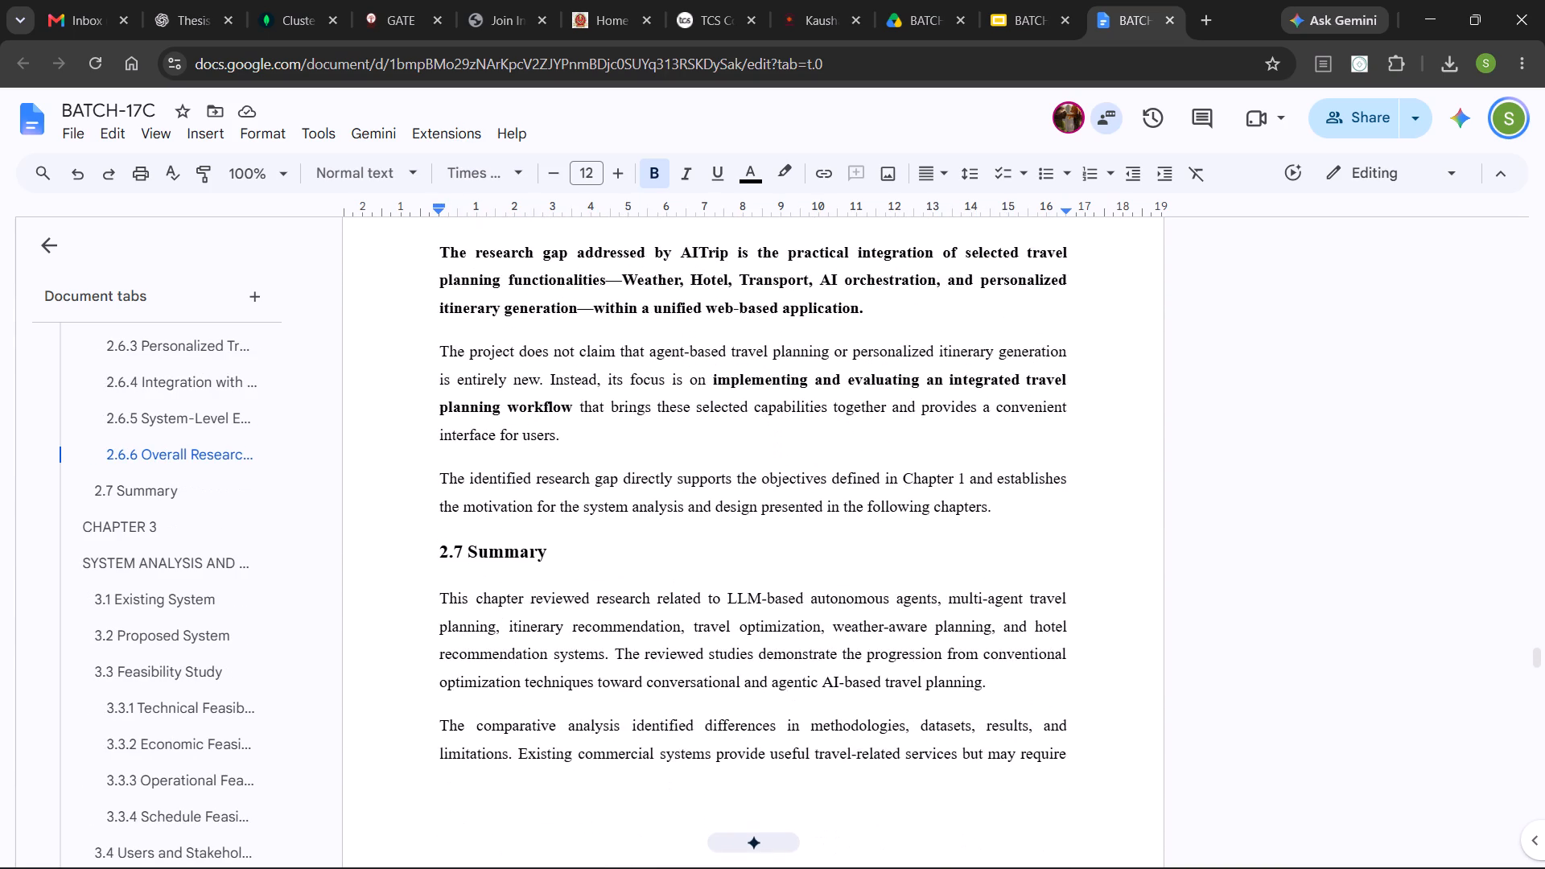
scroll(775, 622, "down", 3)
scroll(661, 633, "down", 1)
scroll(661, 633, "up", 2)
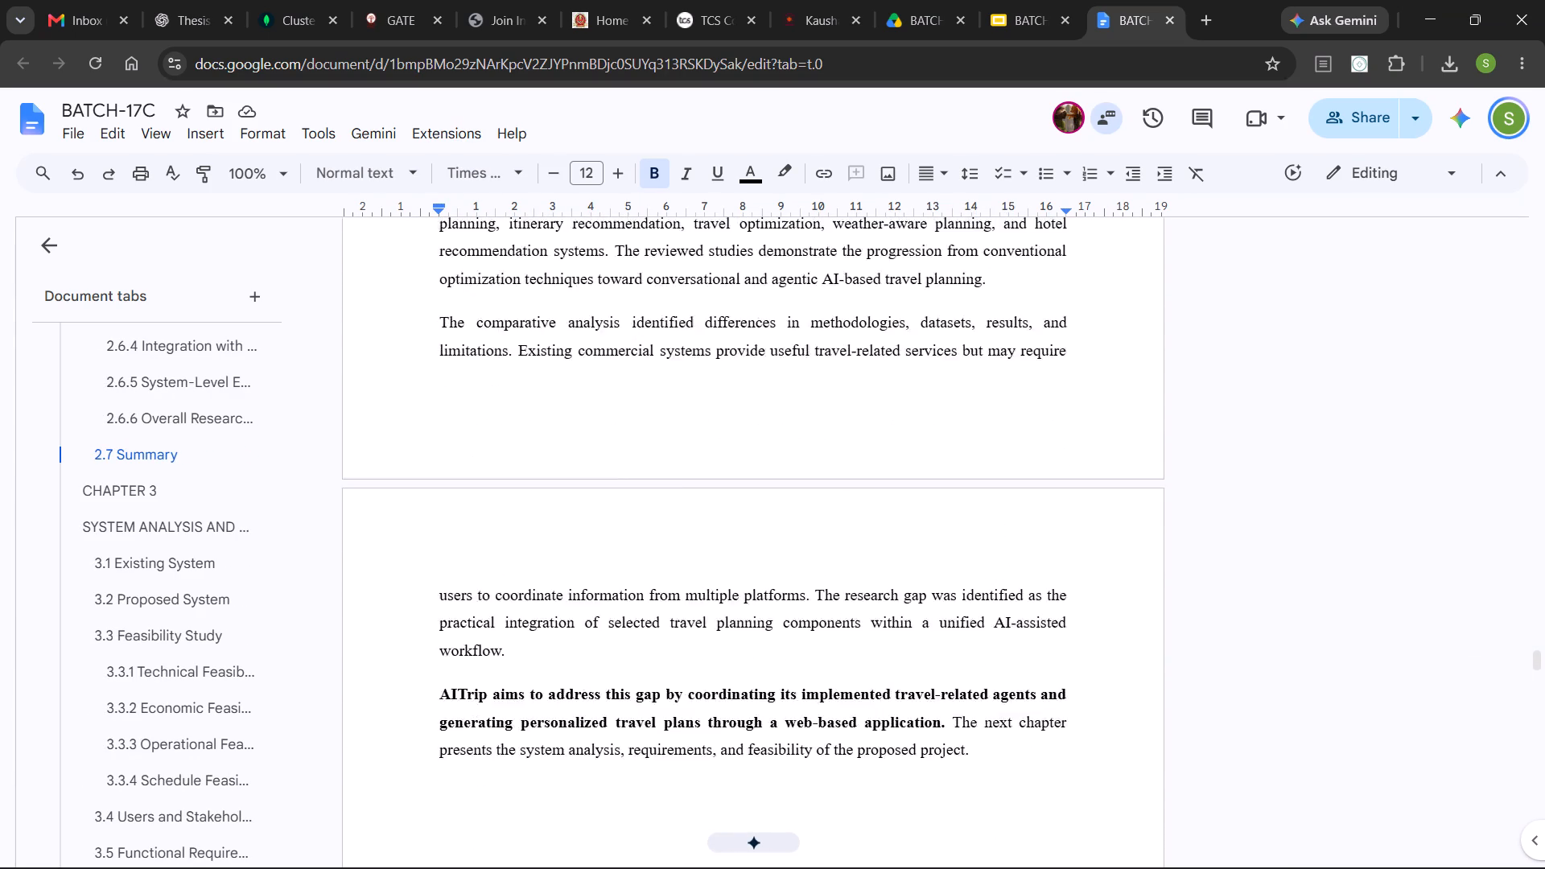
scroll(661, 633, "up", 2)
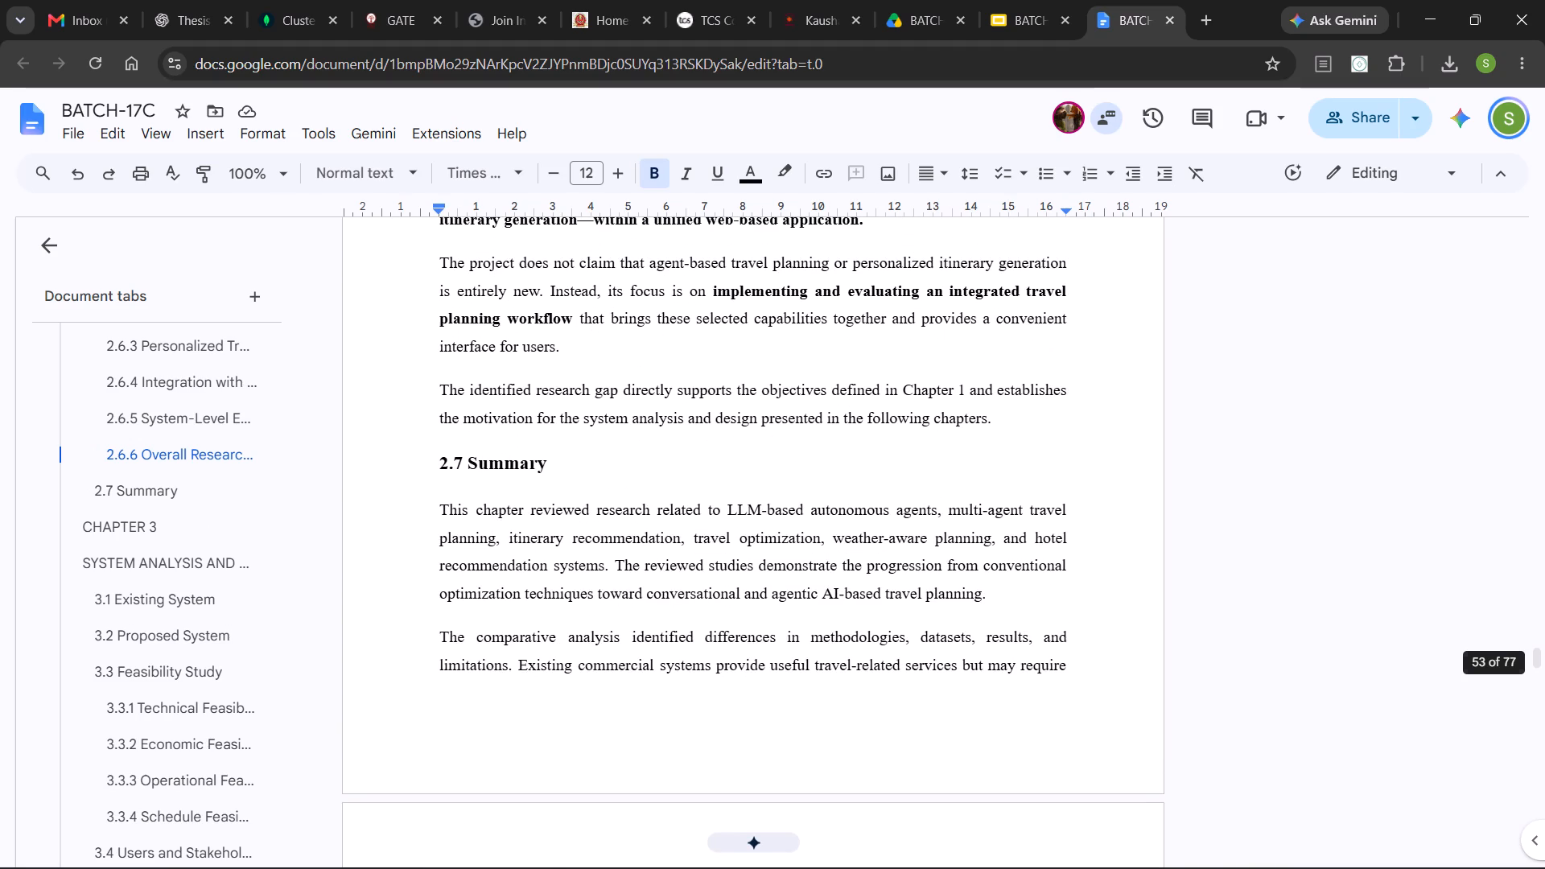
left_click(440, 476)
key("Return")
key("Return")
key("Return")
key("Return")
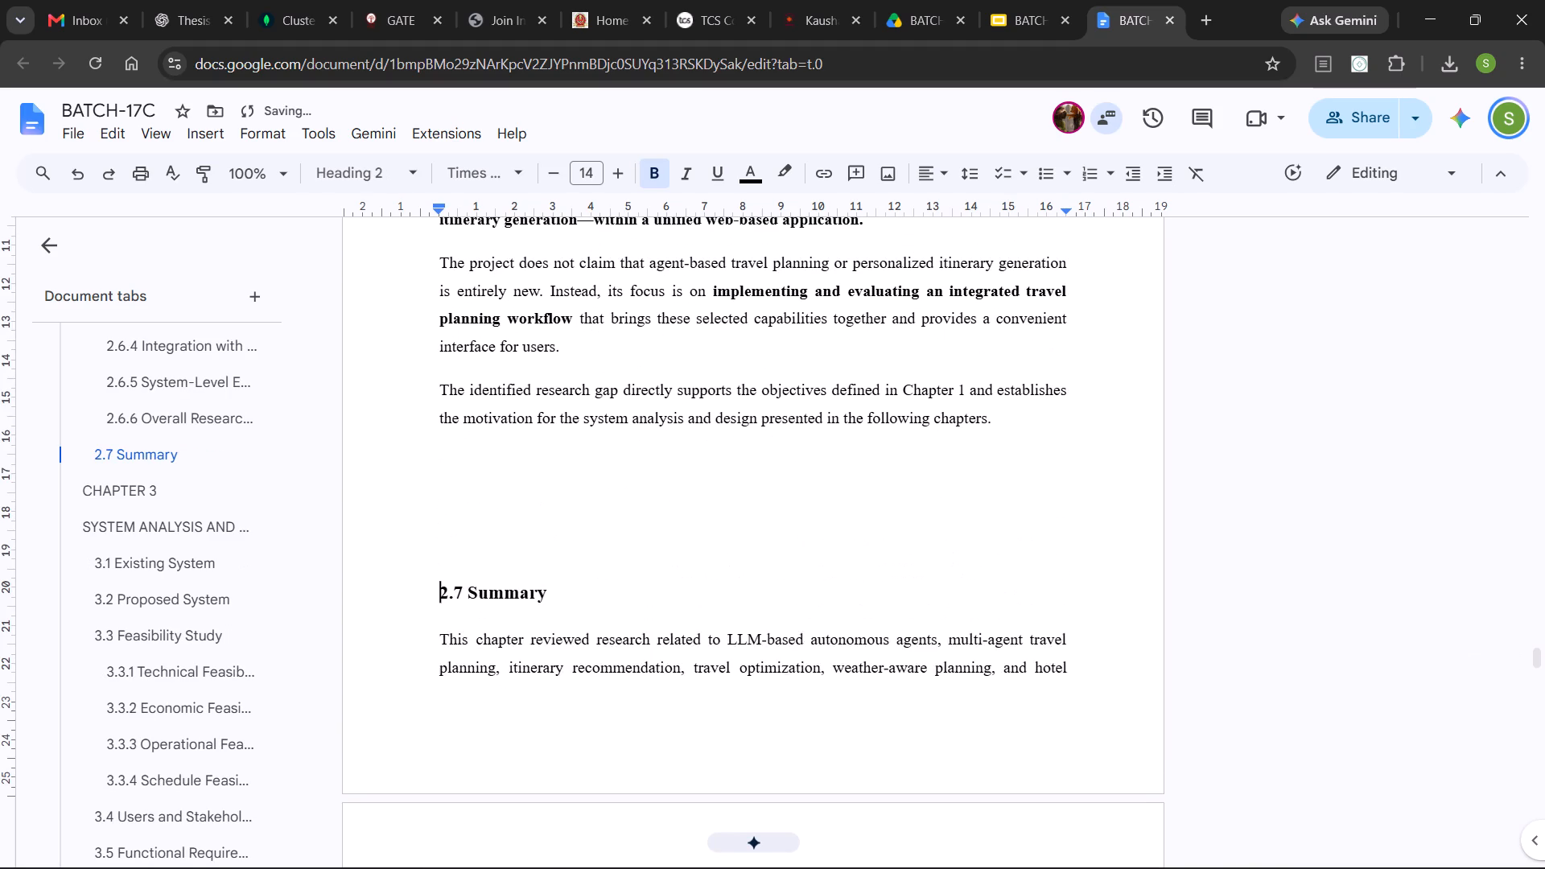
key("Return")
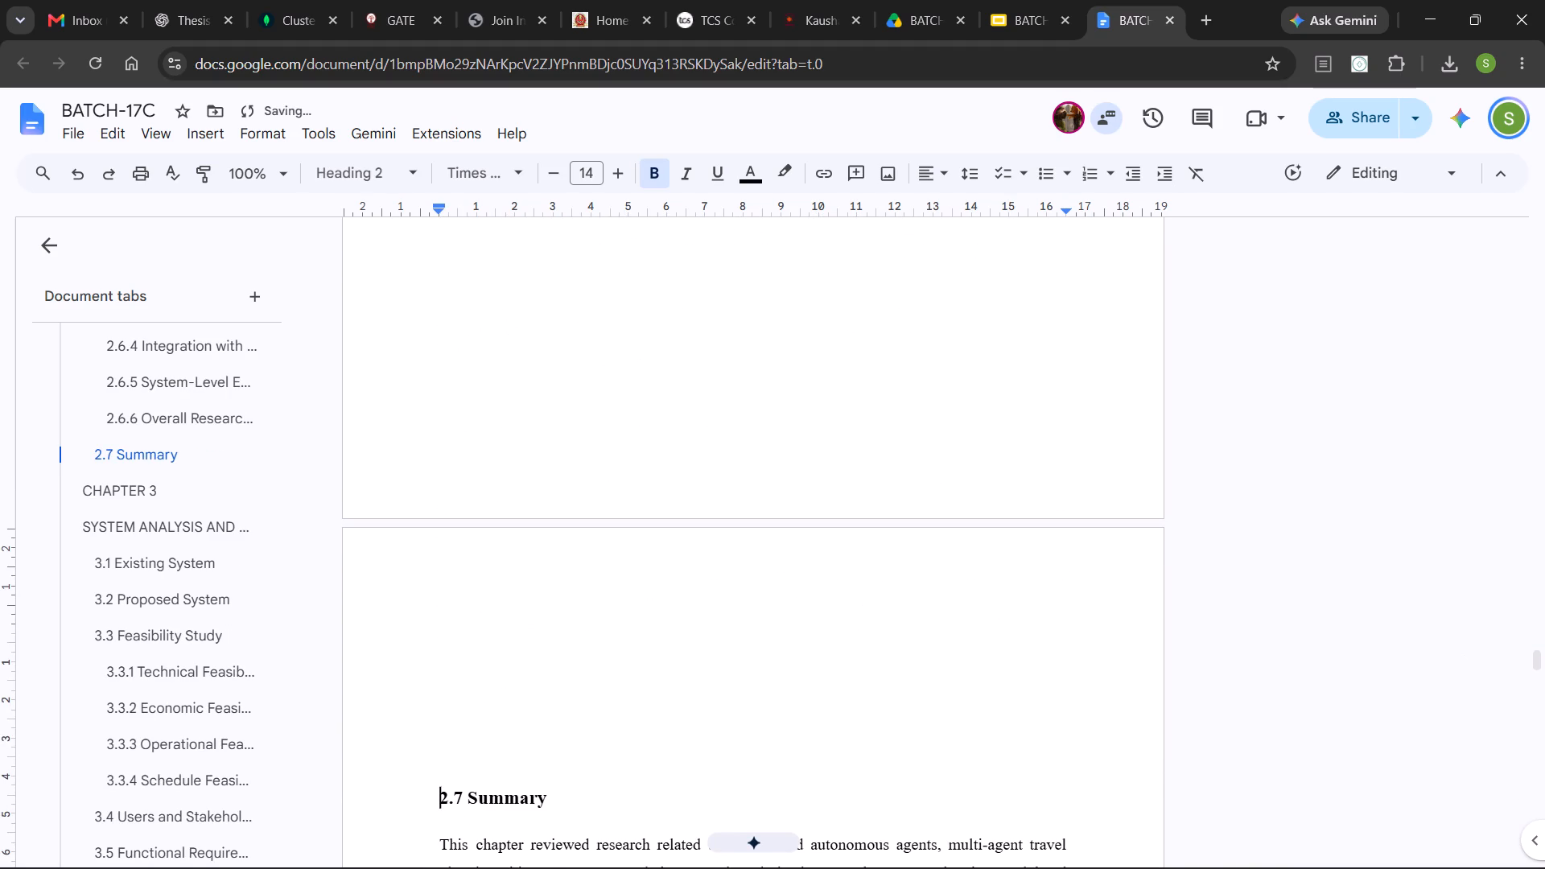
Delete the surplus blank lines between the last paragraph of section 2.6.6 and the 2.7 Summary heading.
left_click_drag(452, 717, 428, 382)
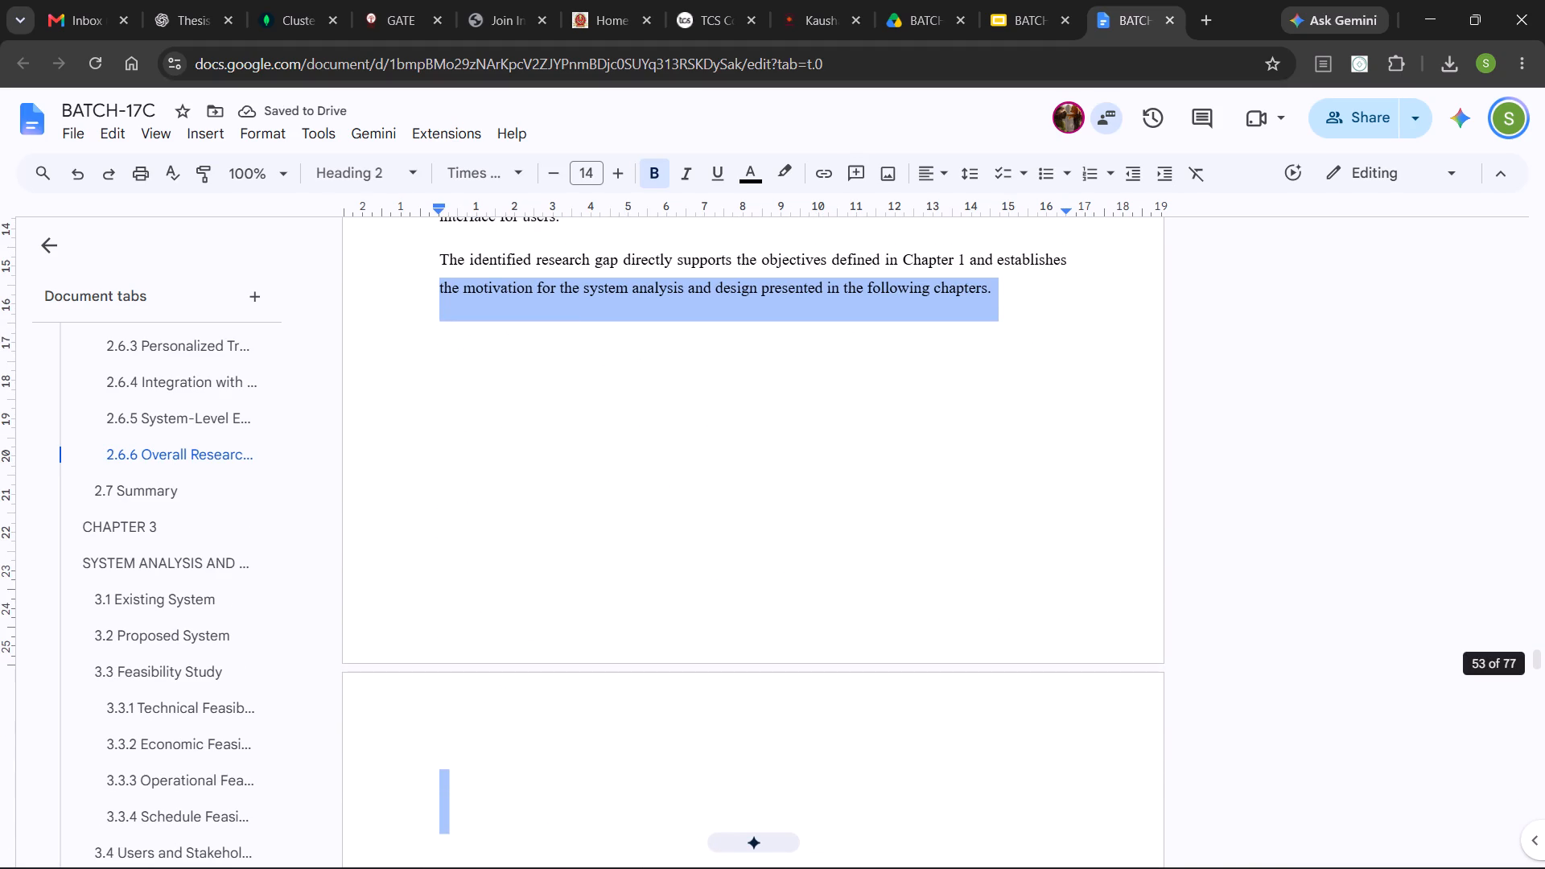
left_click_drag(428, 382, 789, 518)
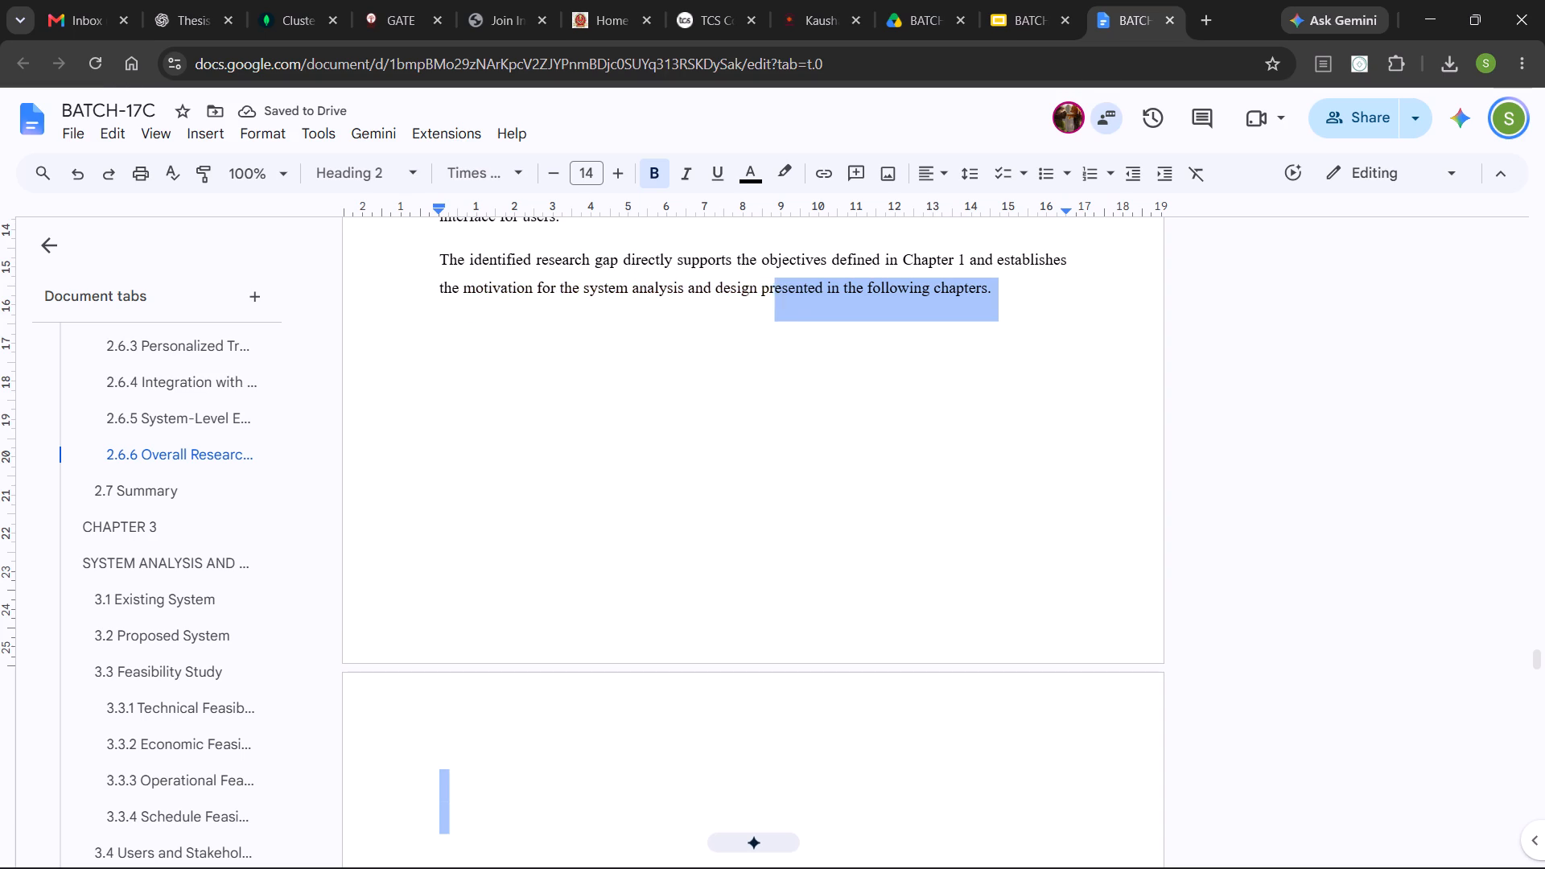
left_click_drag(789, 518, 1032, 541)
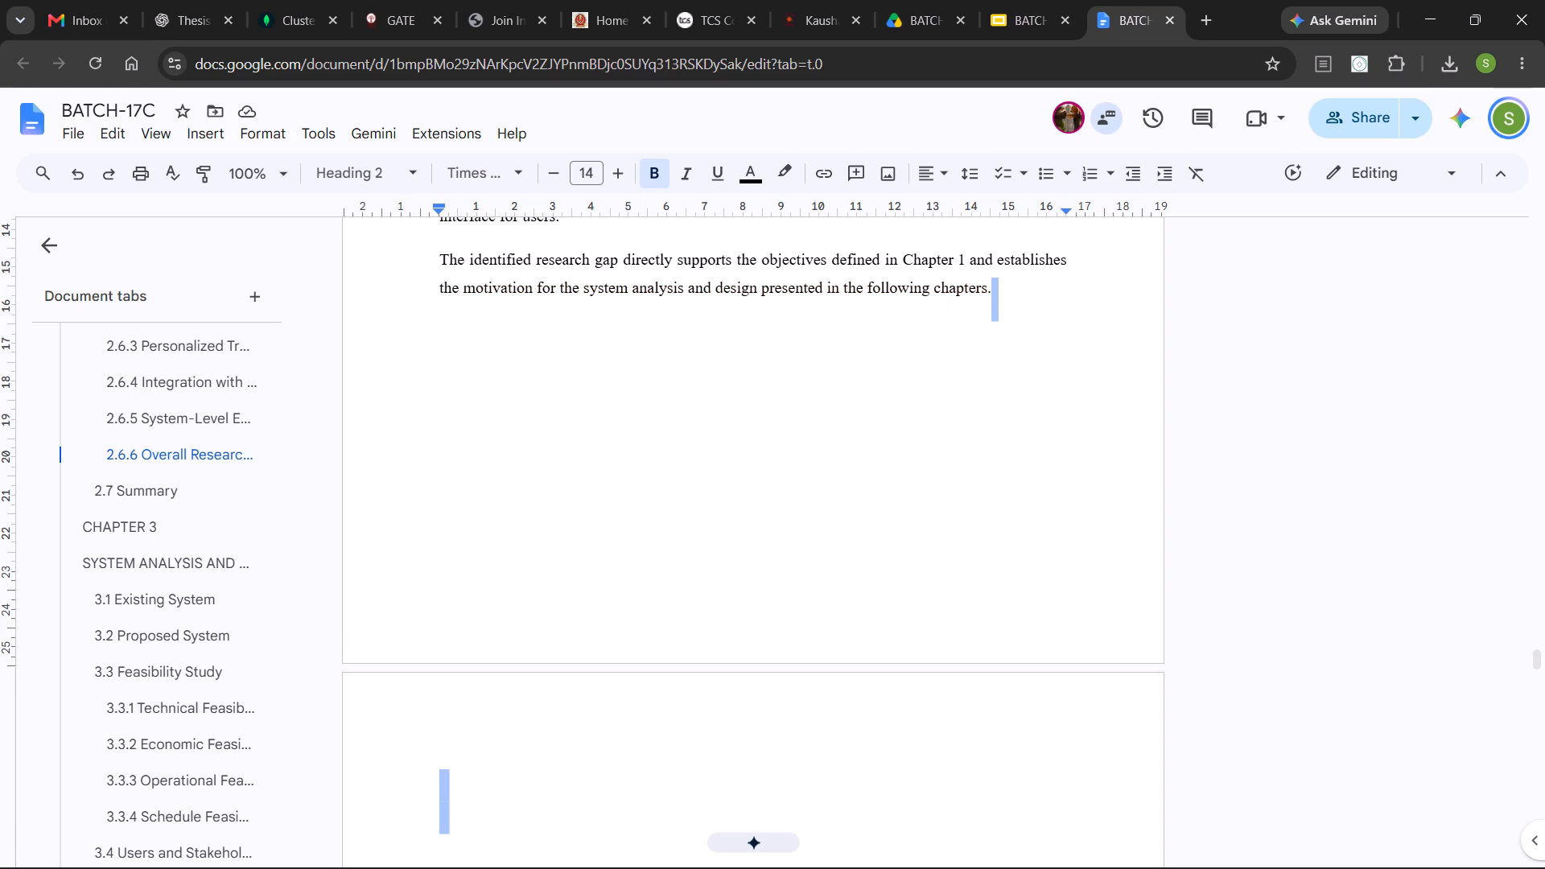
left_click_drag(1032, 541, 582, 780)
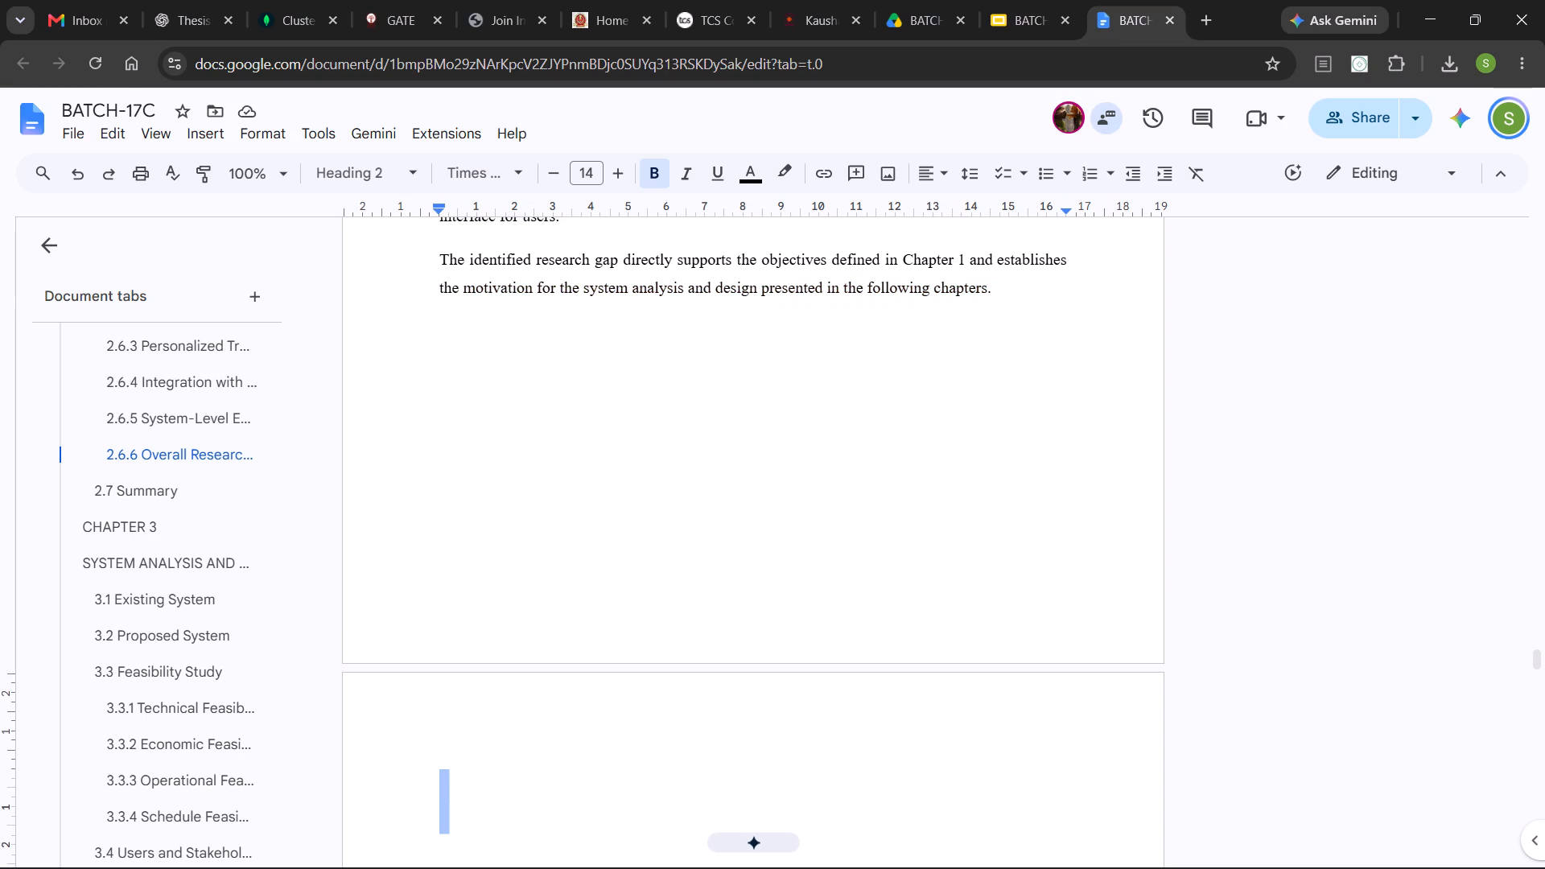
left_click_drag(582, 780, 484, 754)
key("BackSpace")
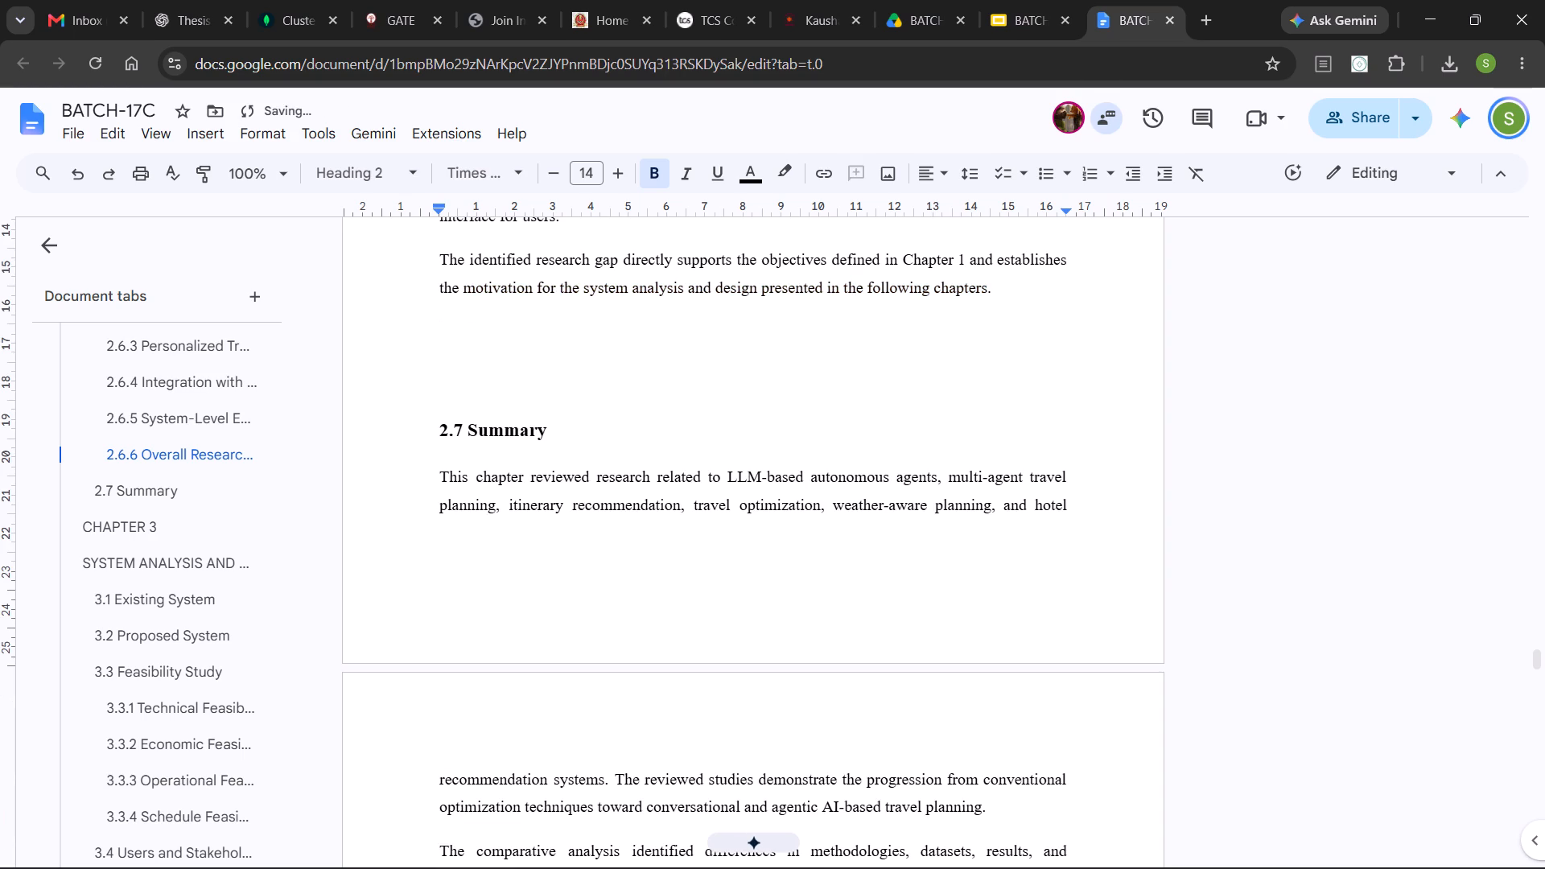
left_click_drag(459, 383, 439, 321)
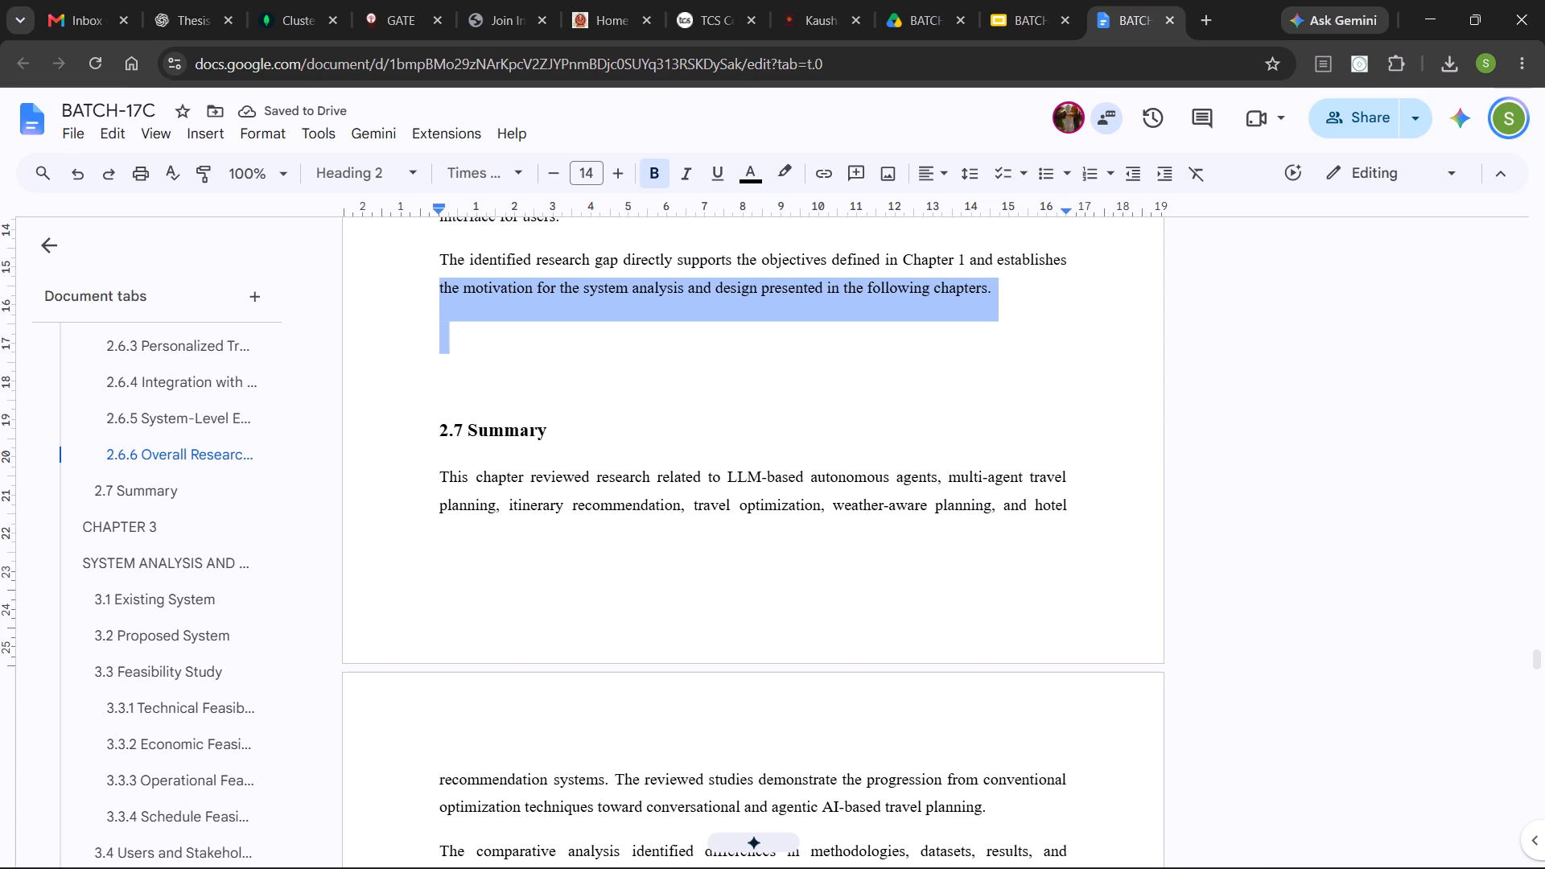
left_click_drag(439, 321, 439, 348)
key("BackSpace")
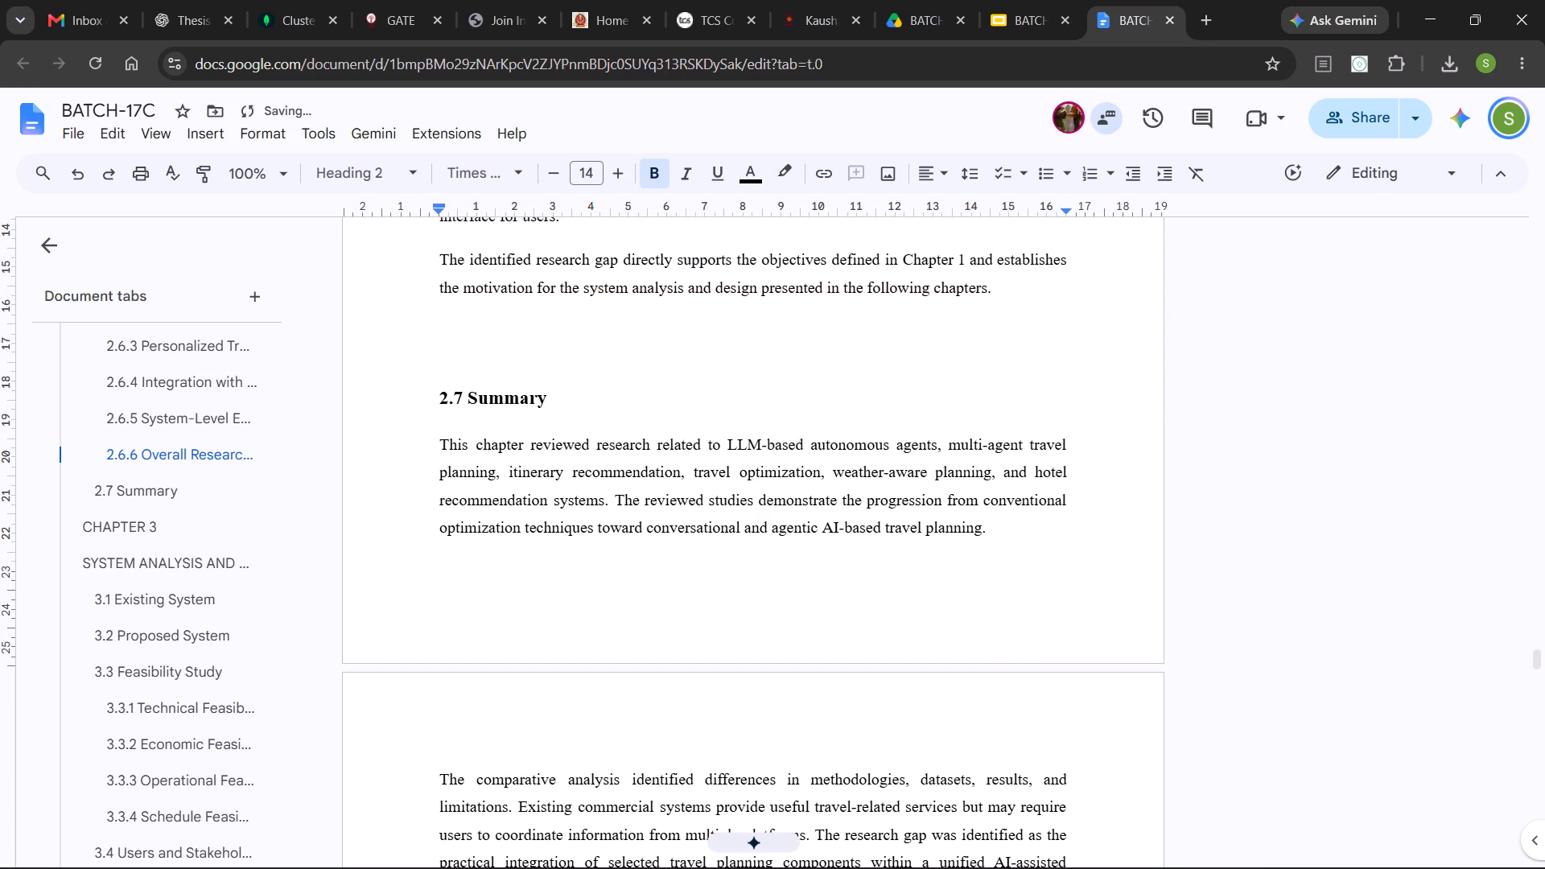
left_click_drag(455, 362, 439, 333)
key("BackSpace")
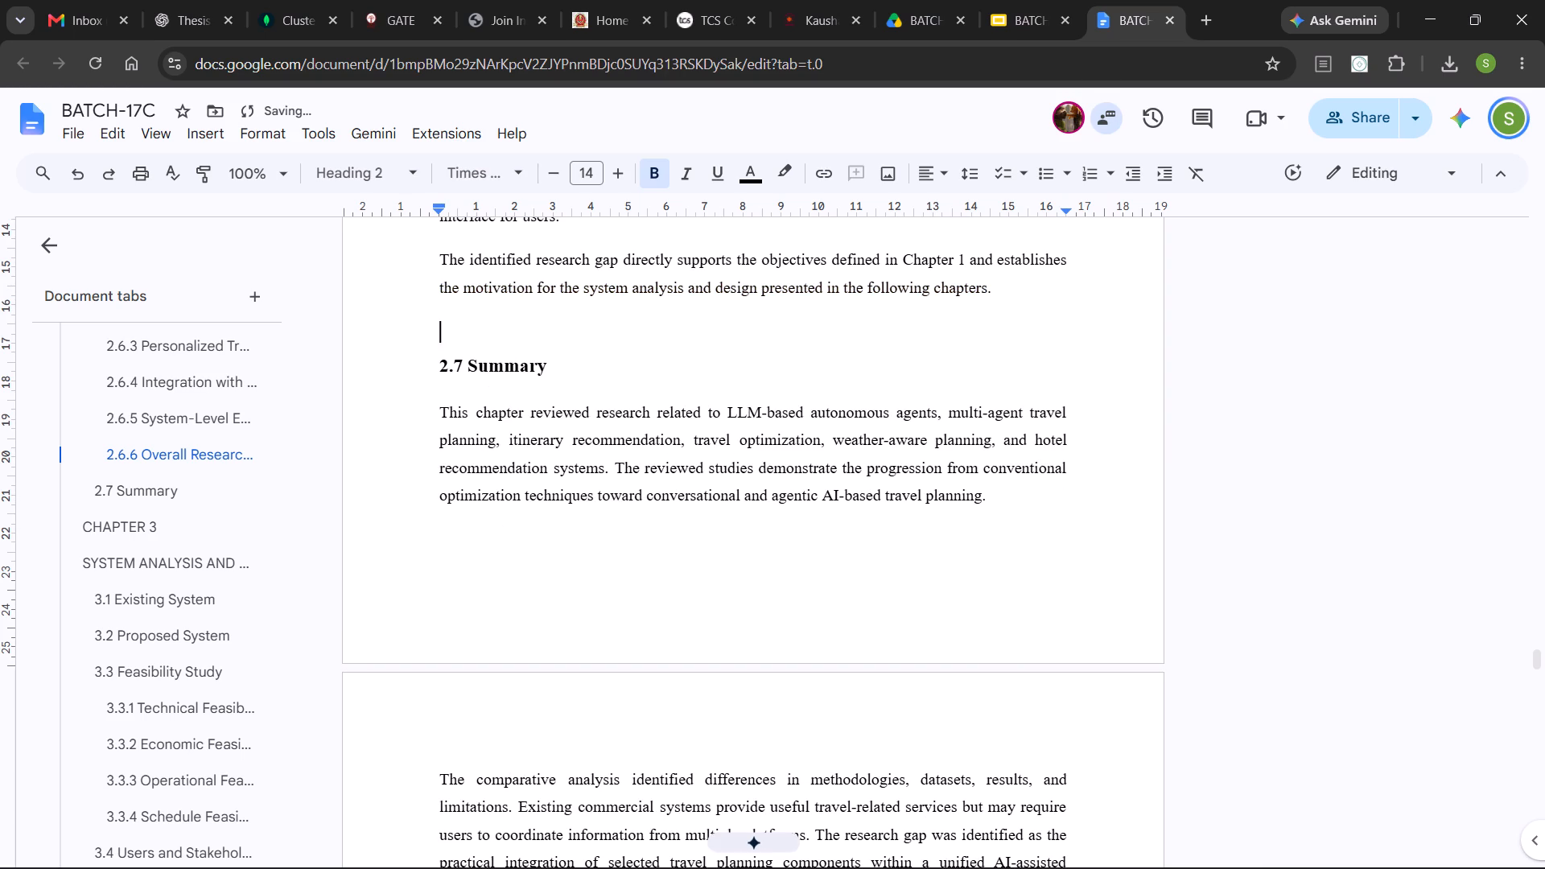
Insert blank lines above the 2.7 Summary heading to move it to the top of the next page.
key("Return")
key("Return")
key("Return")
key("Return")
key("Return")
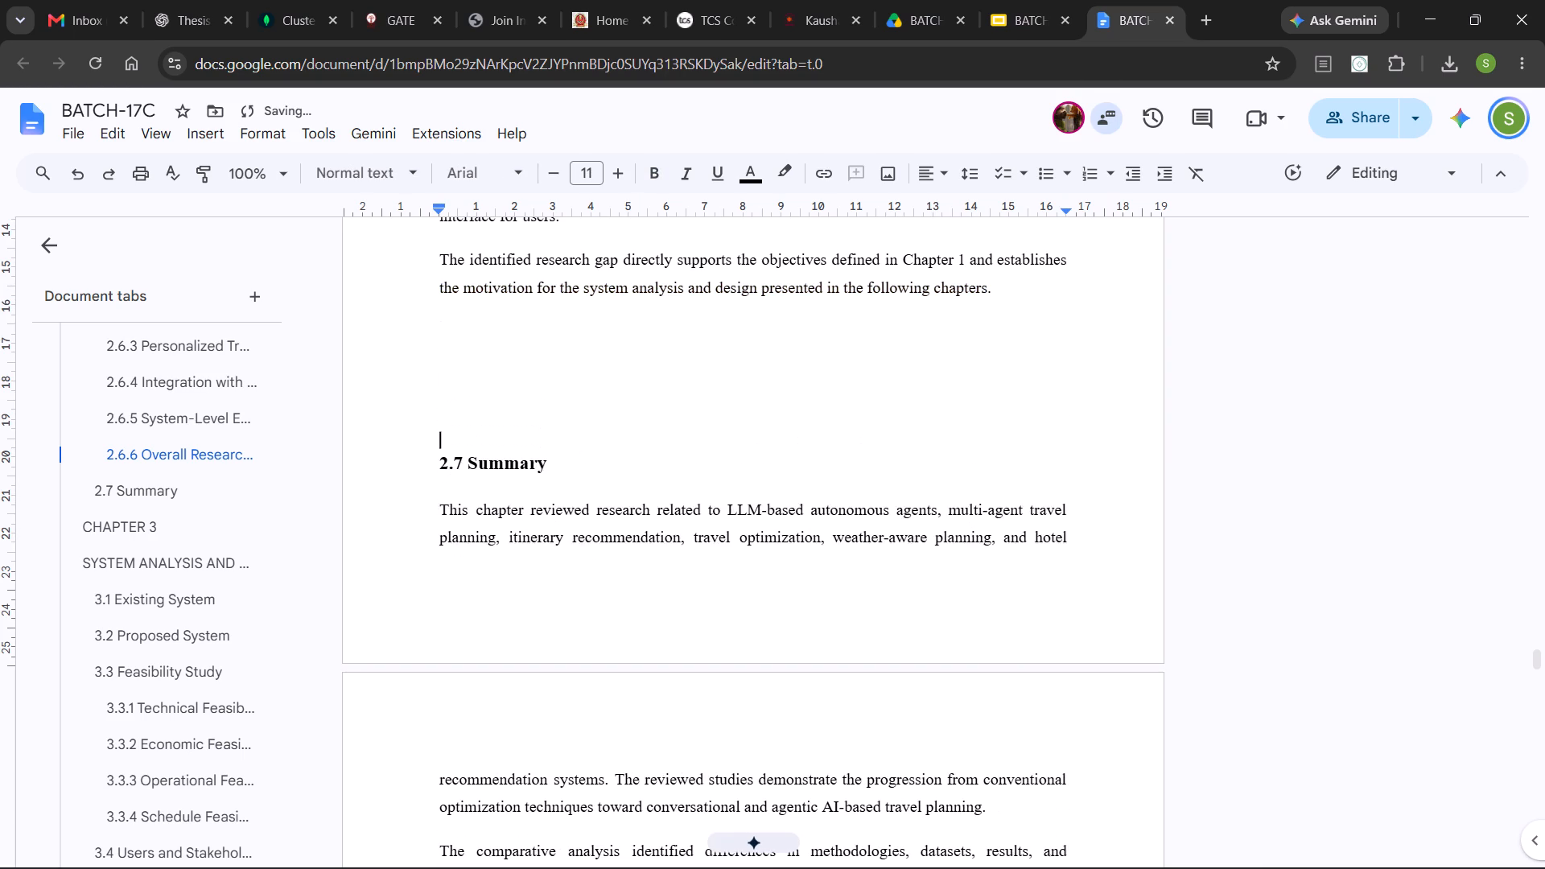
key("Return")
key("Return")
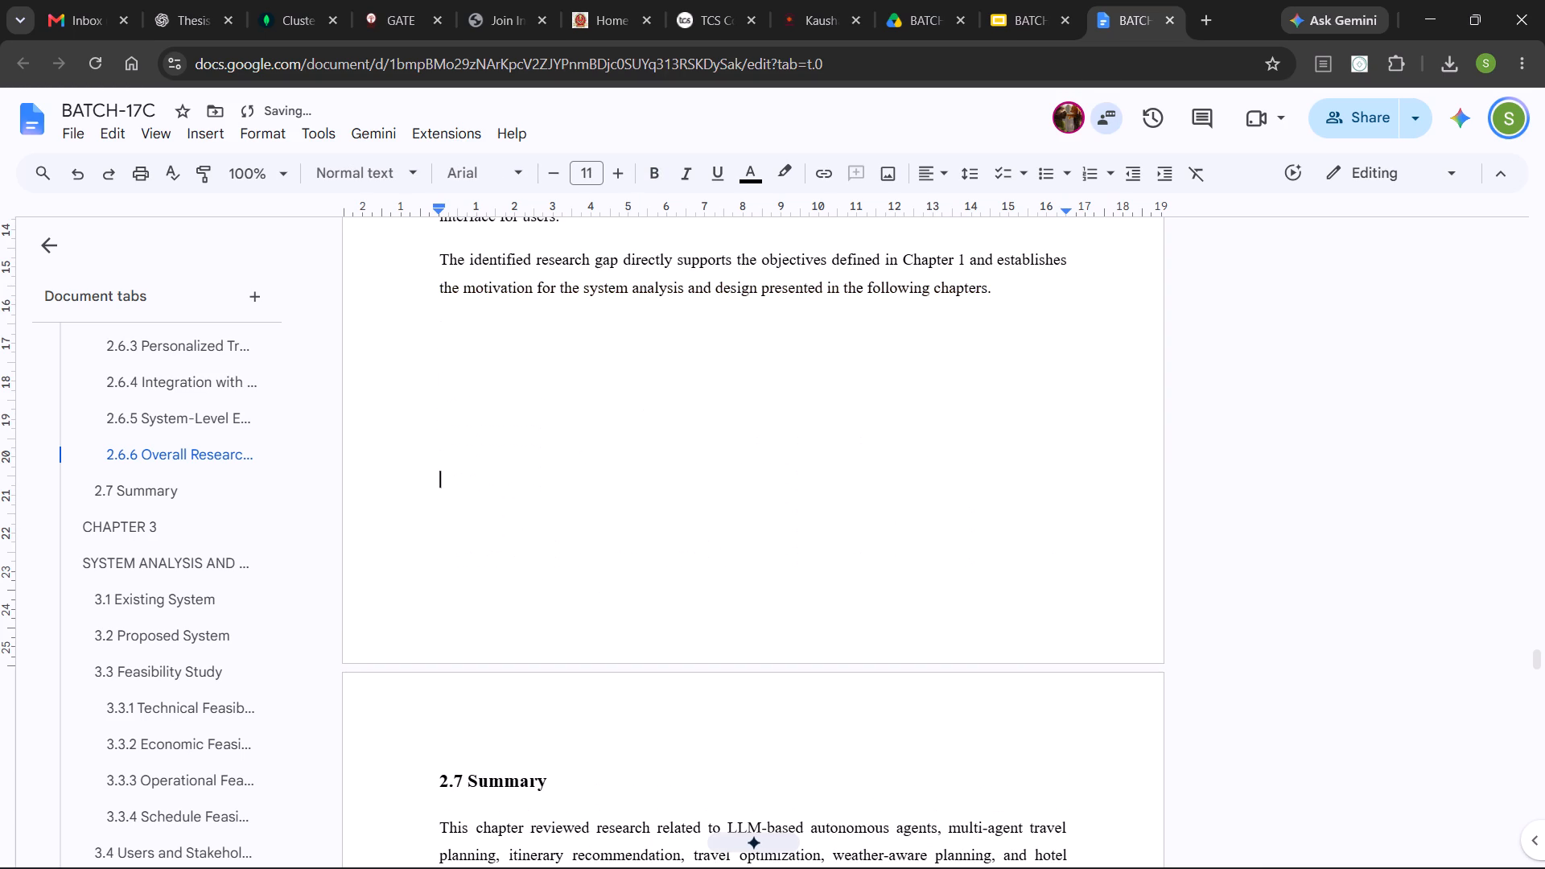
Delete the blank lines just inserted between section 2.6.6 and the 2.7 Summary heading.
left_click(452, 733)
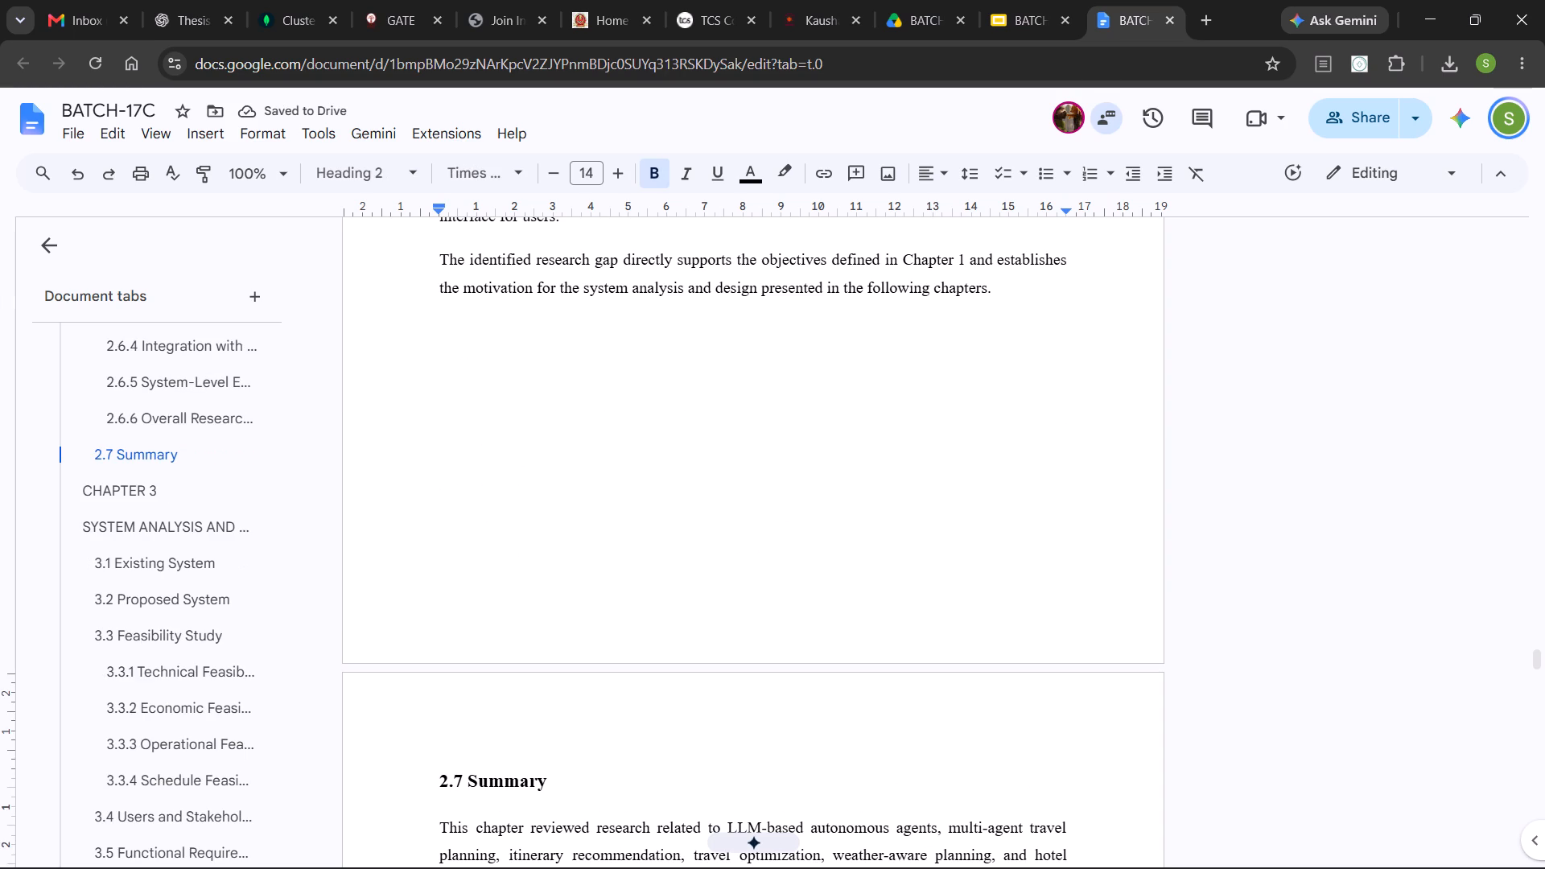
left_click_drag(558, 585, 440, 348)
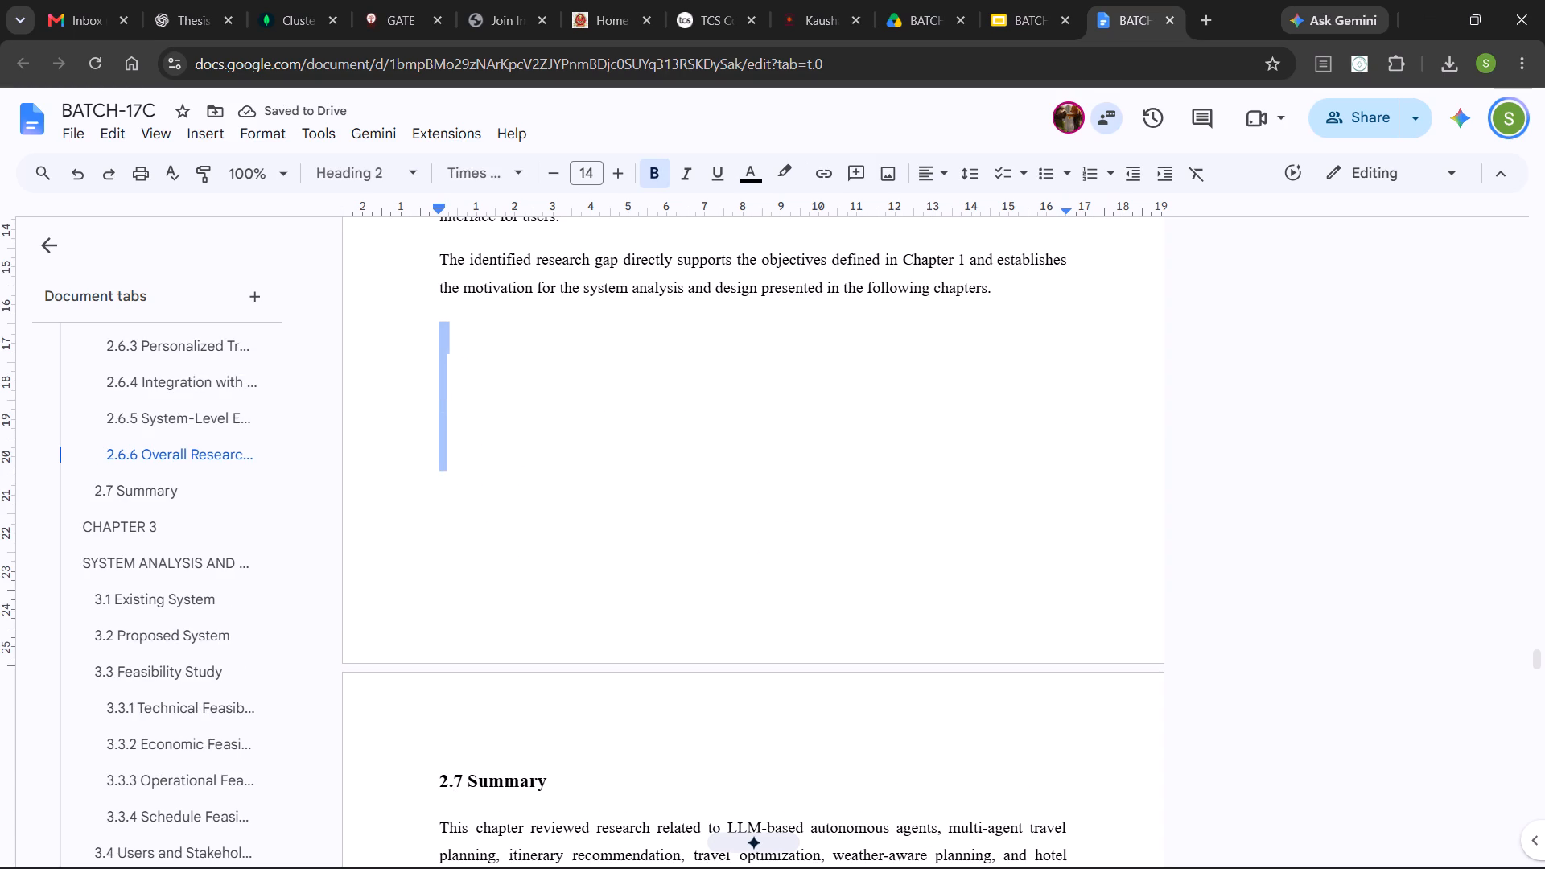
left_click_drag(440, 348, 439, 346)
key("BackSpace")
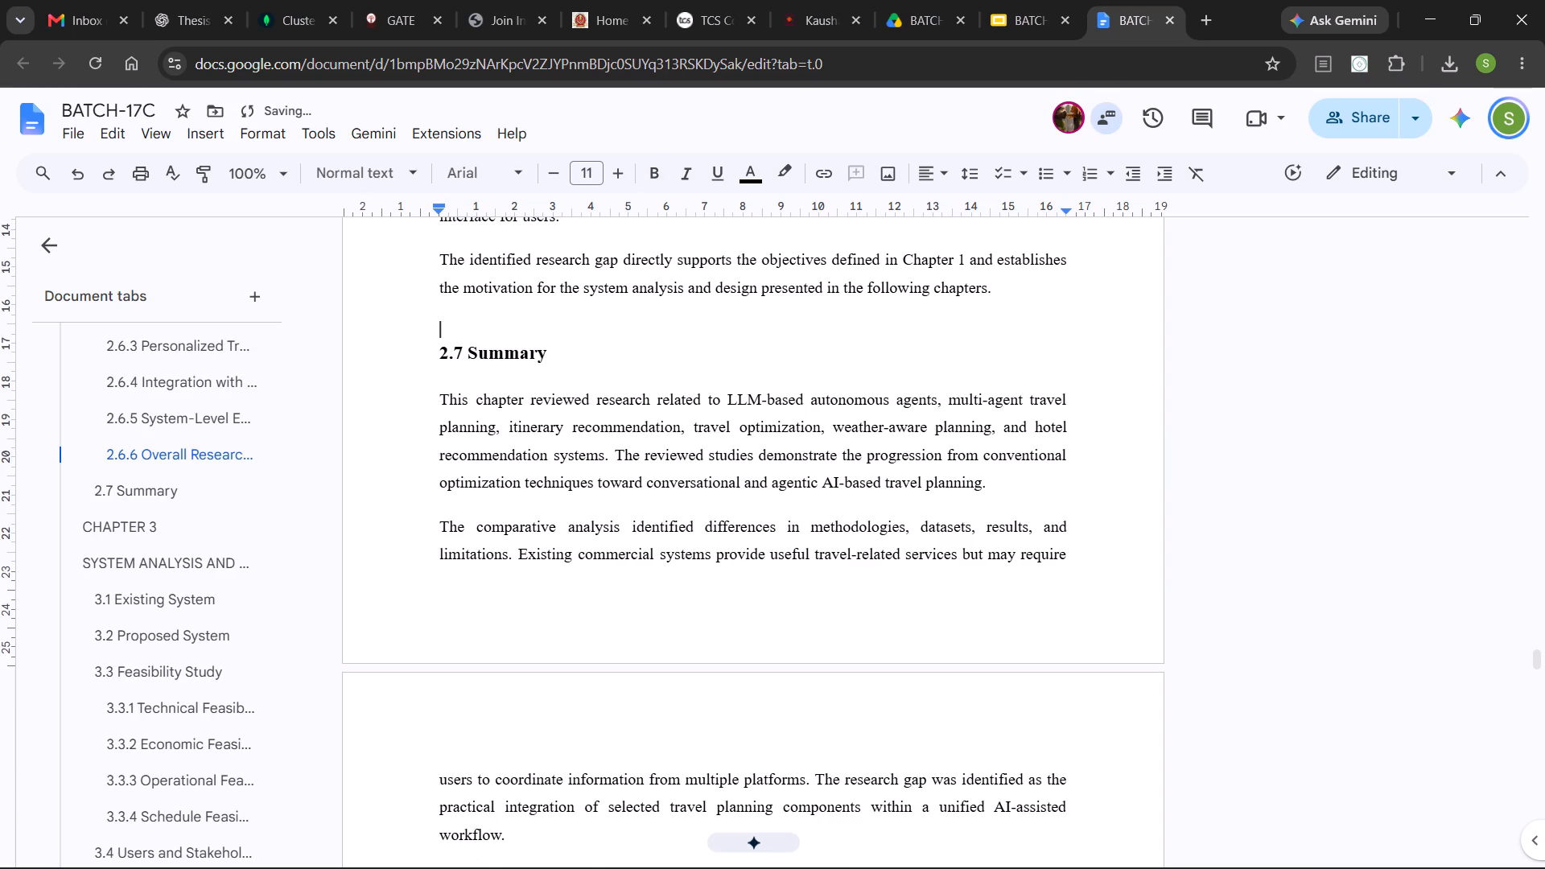
Insert just enough blank lines after section 2.6.6 for the 2.7 Summary heading to start at the top of the next page.
key("Return")
key("Return")
key("Return")
key("Return")
key("Return")
key("Return")
key("Return")
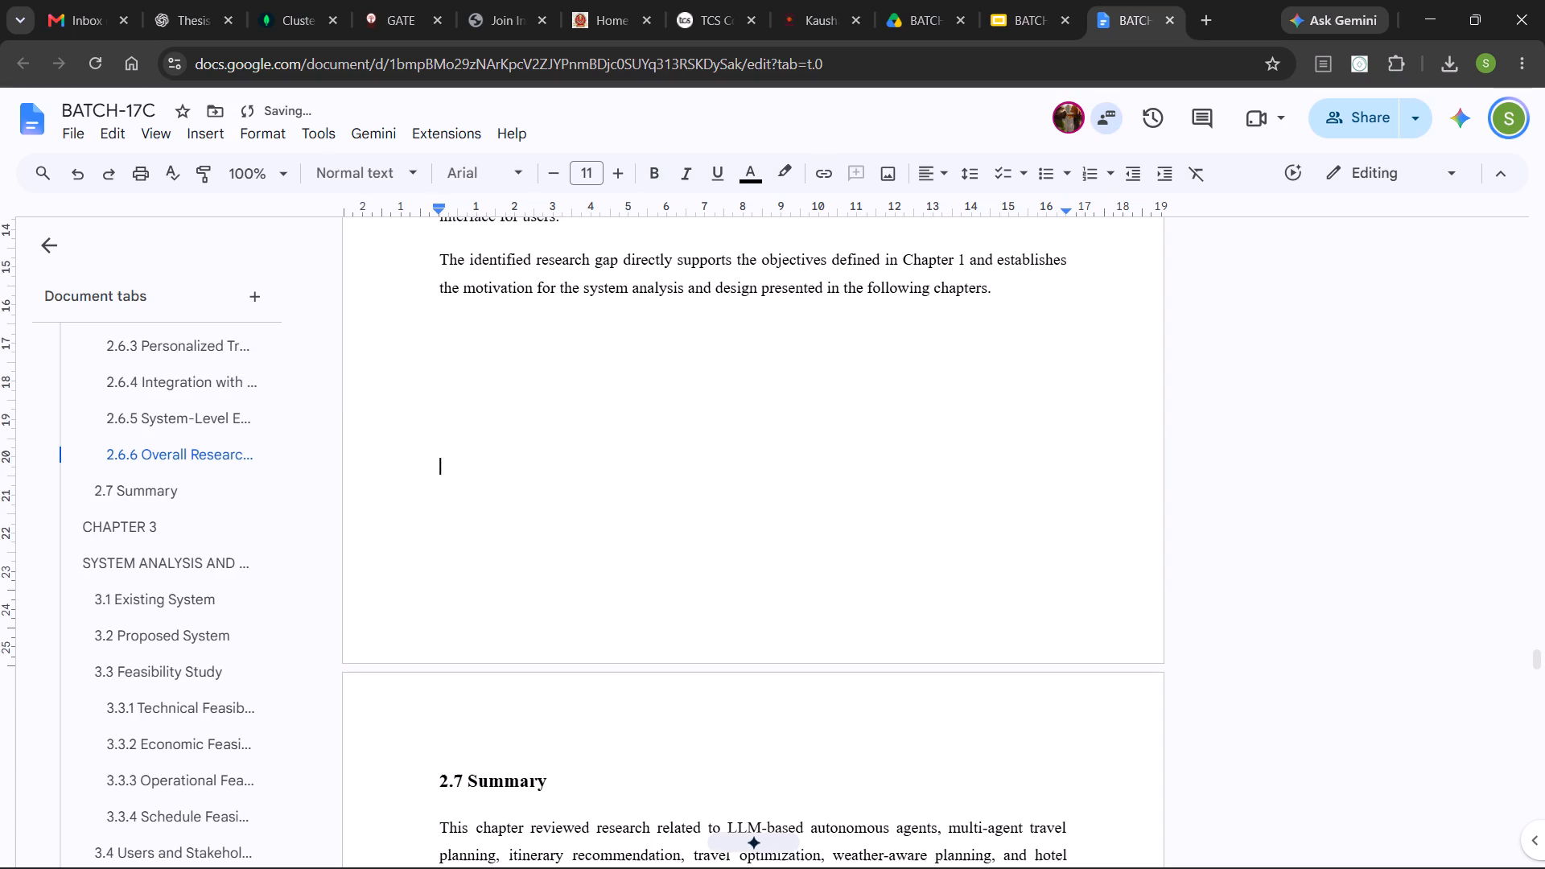
key("Return")
key("BackSpace")
key("BackSpace")
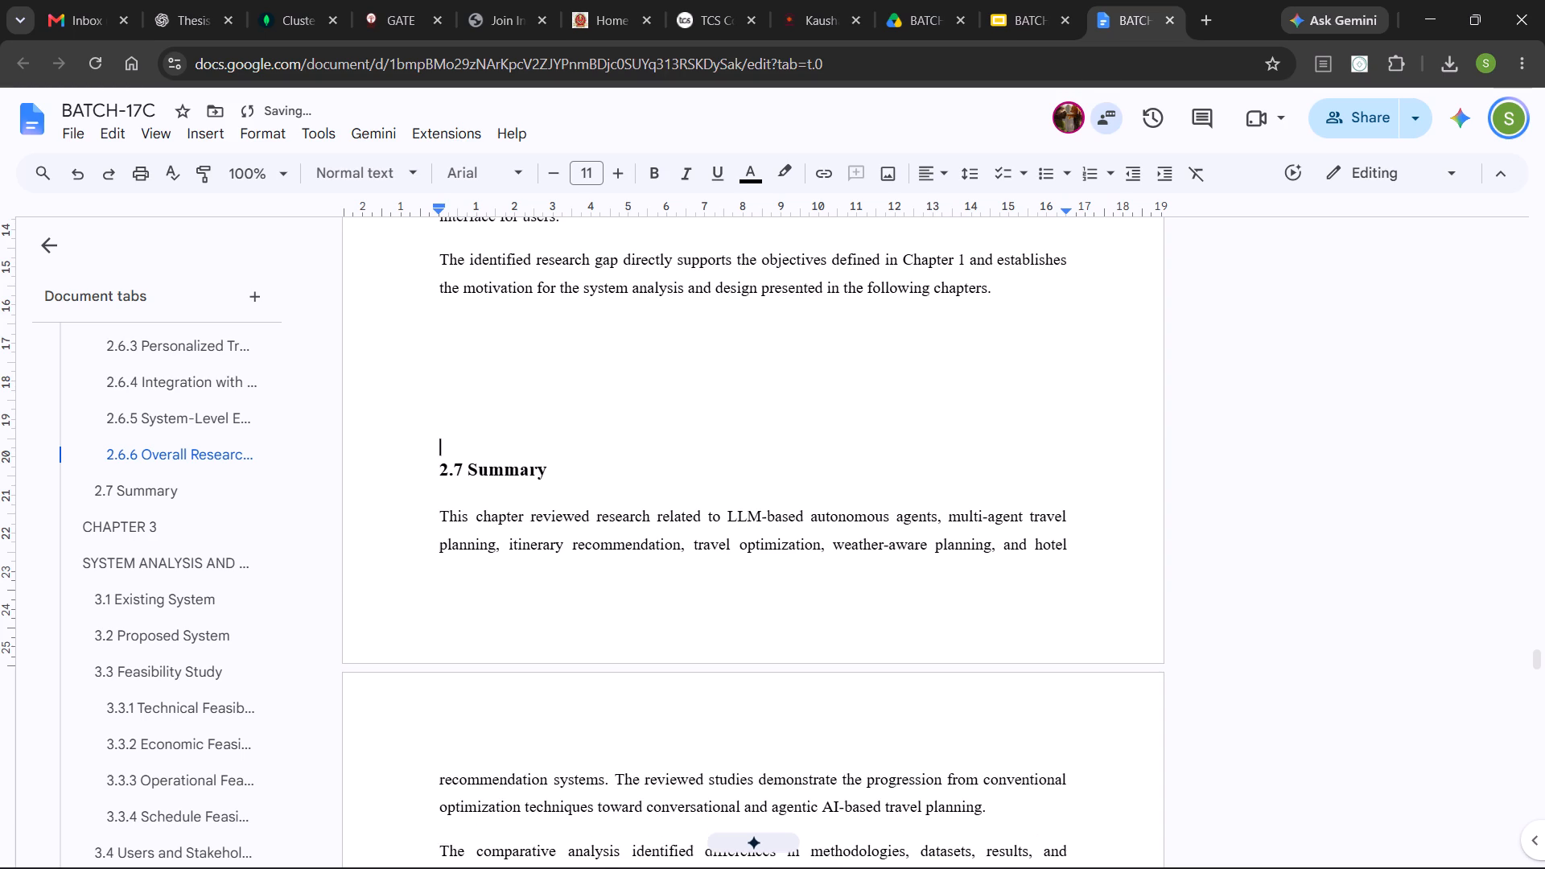
key("Return")
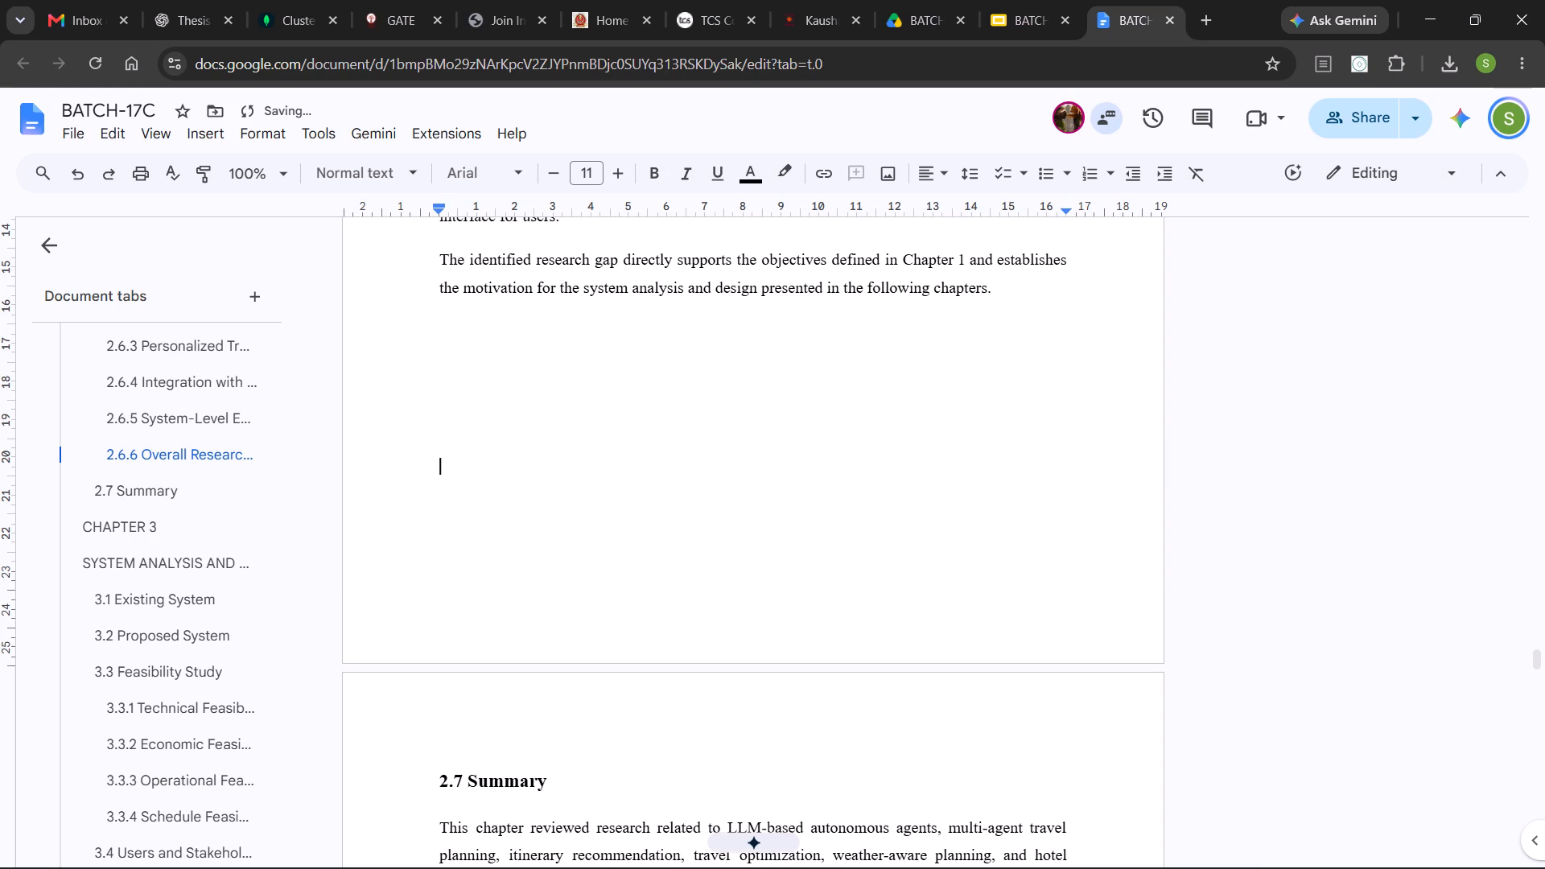
Check the page layout of 2.7 Summary and the preceding sections 2.6.4 to 2.6.6.
scroll(640, 359, "down", 2)
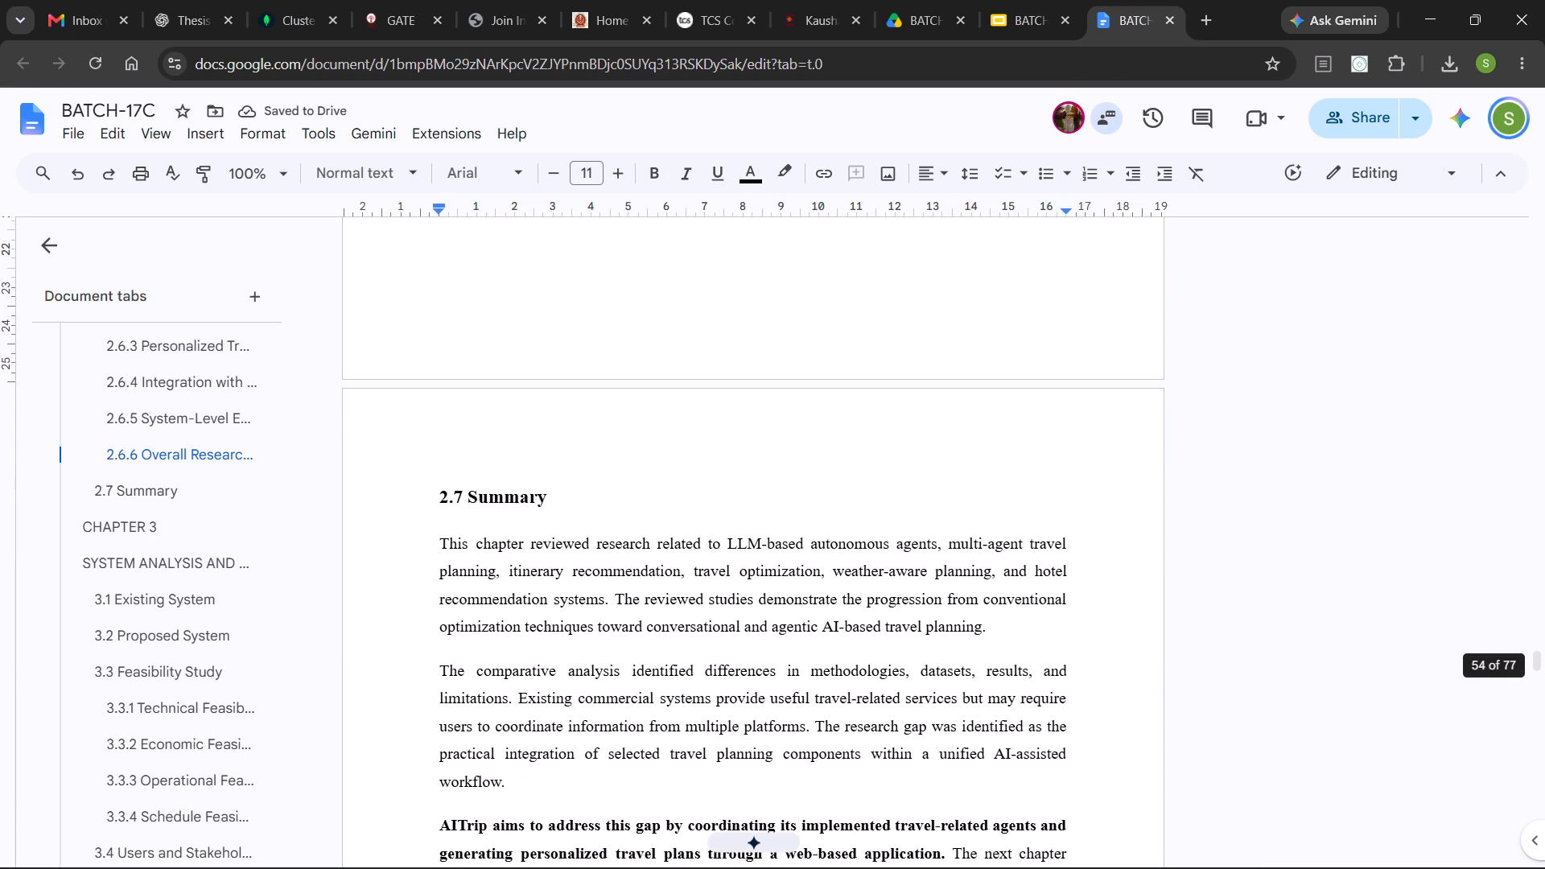
left_click(449, 468)
scroll(579, 558, "down", 3)
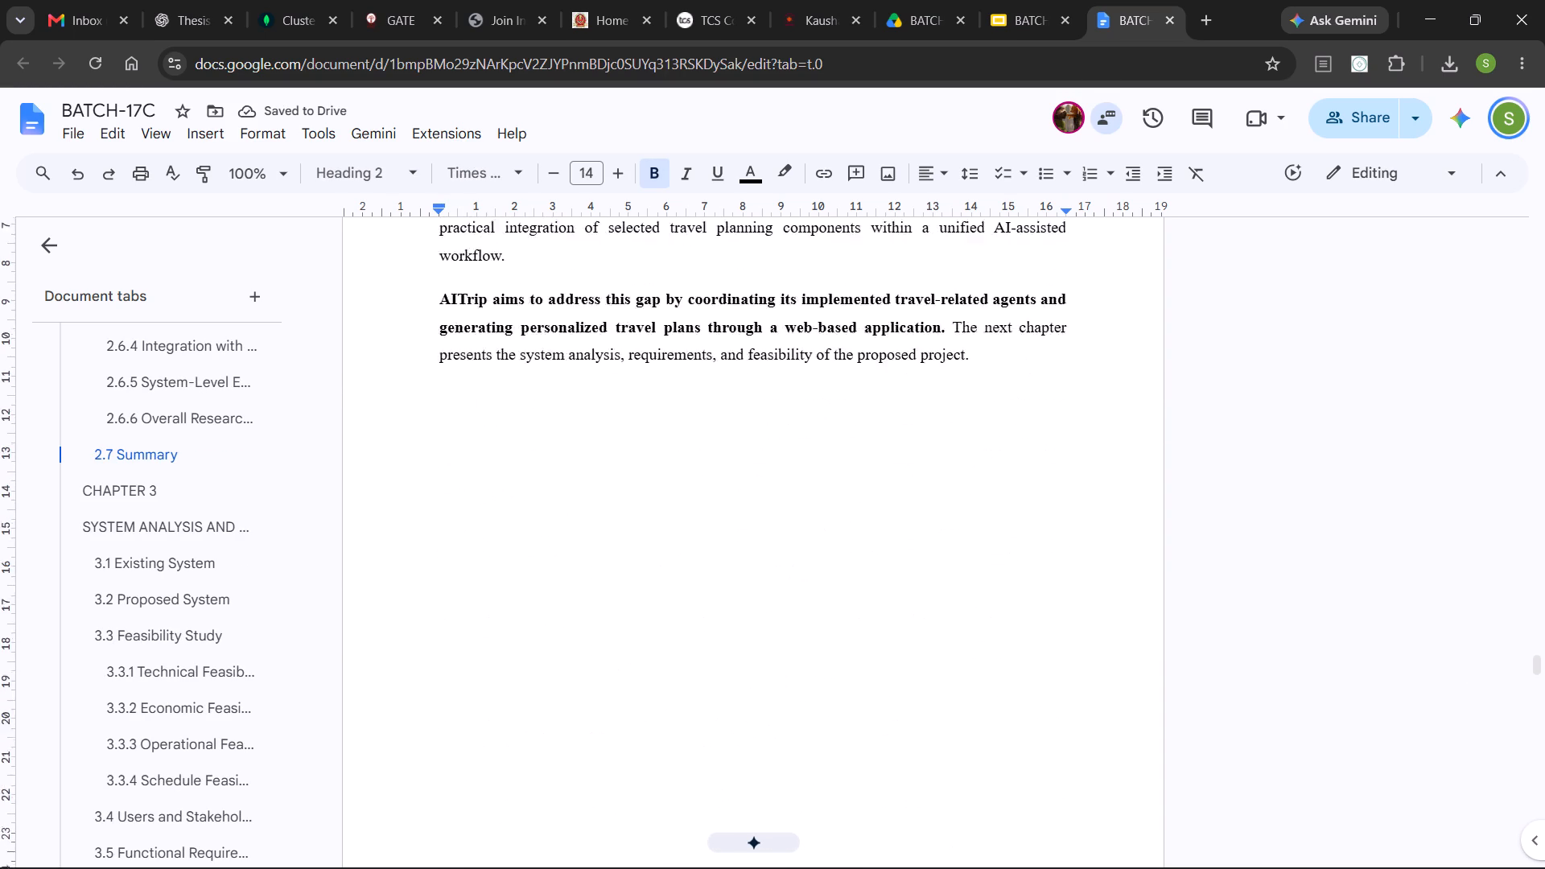
scroll(579, 558, "down", 1)
scroll(641, 537, "down", 3)
scroll(641, 537, "up", 7)
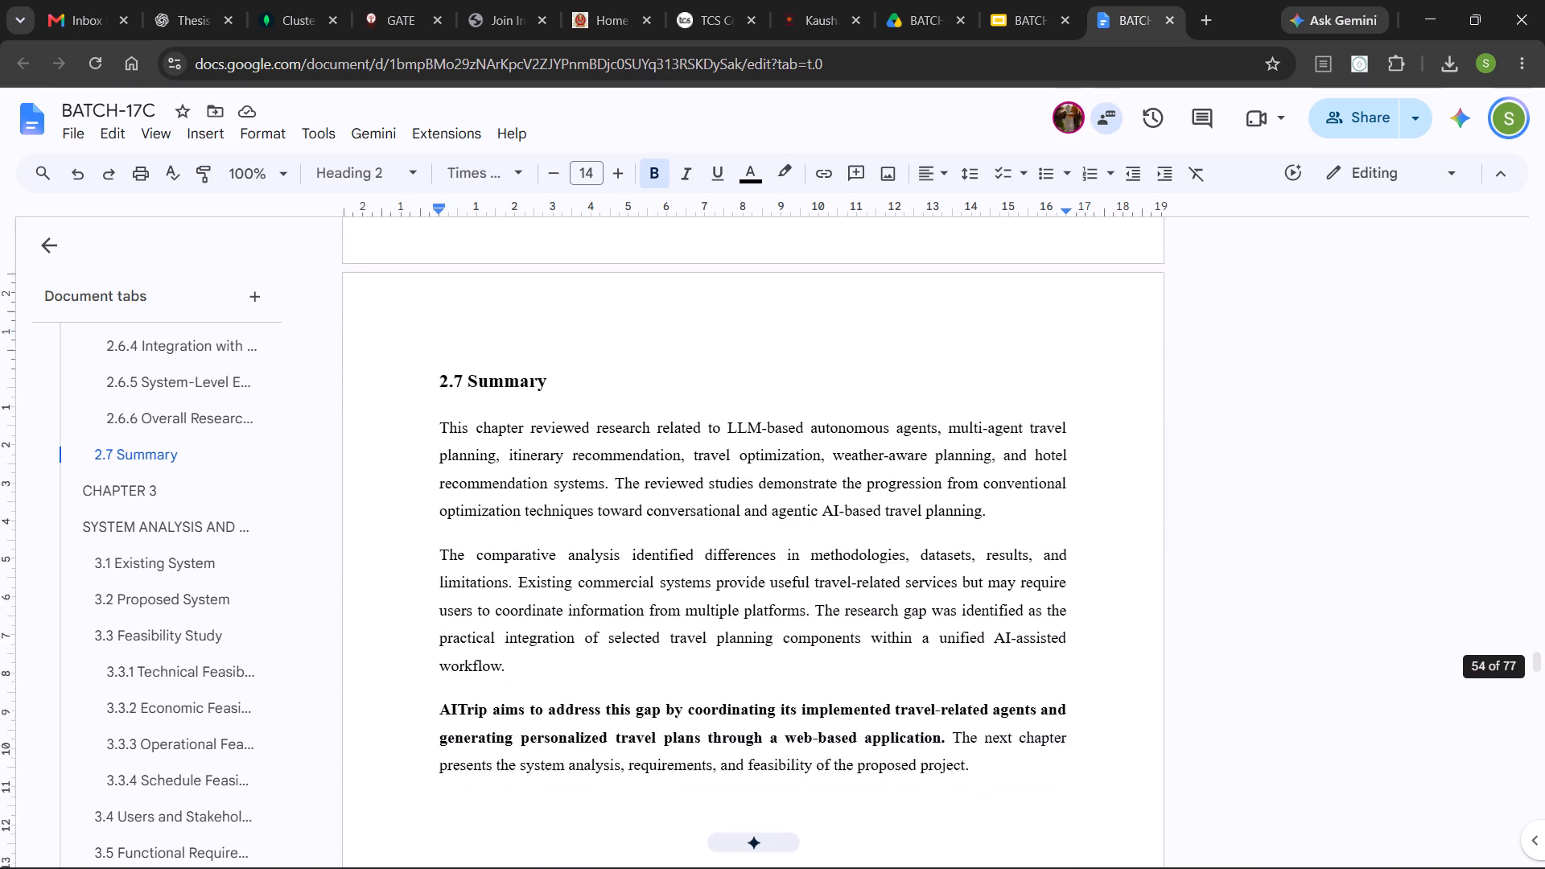
scroll(641, 537, "up", 6)
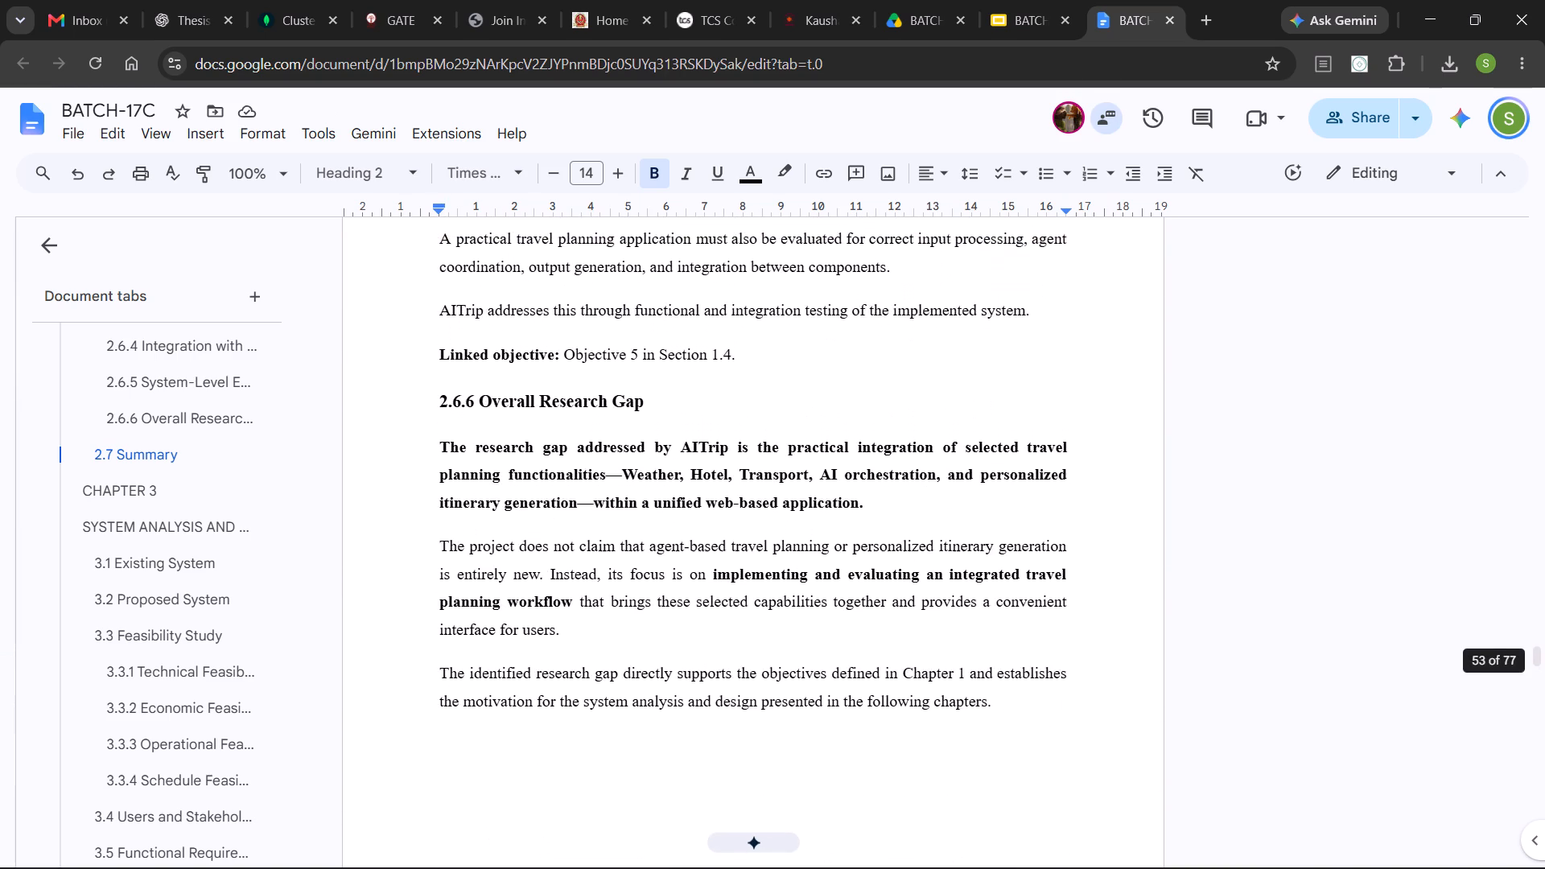
scroll(684, 505, "up", 2)
scroll(684, 505, "down", 3)
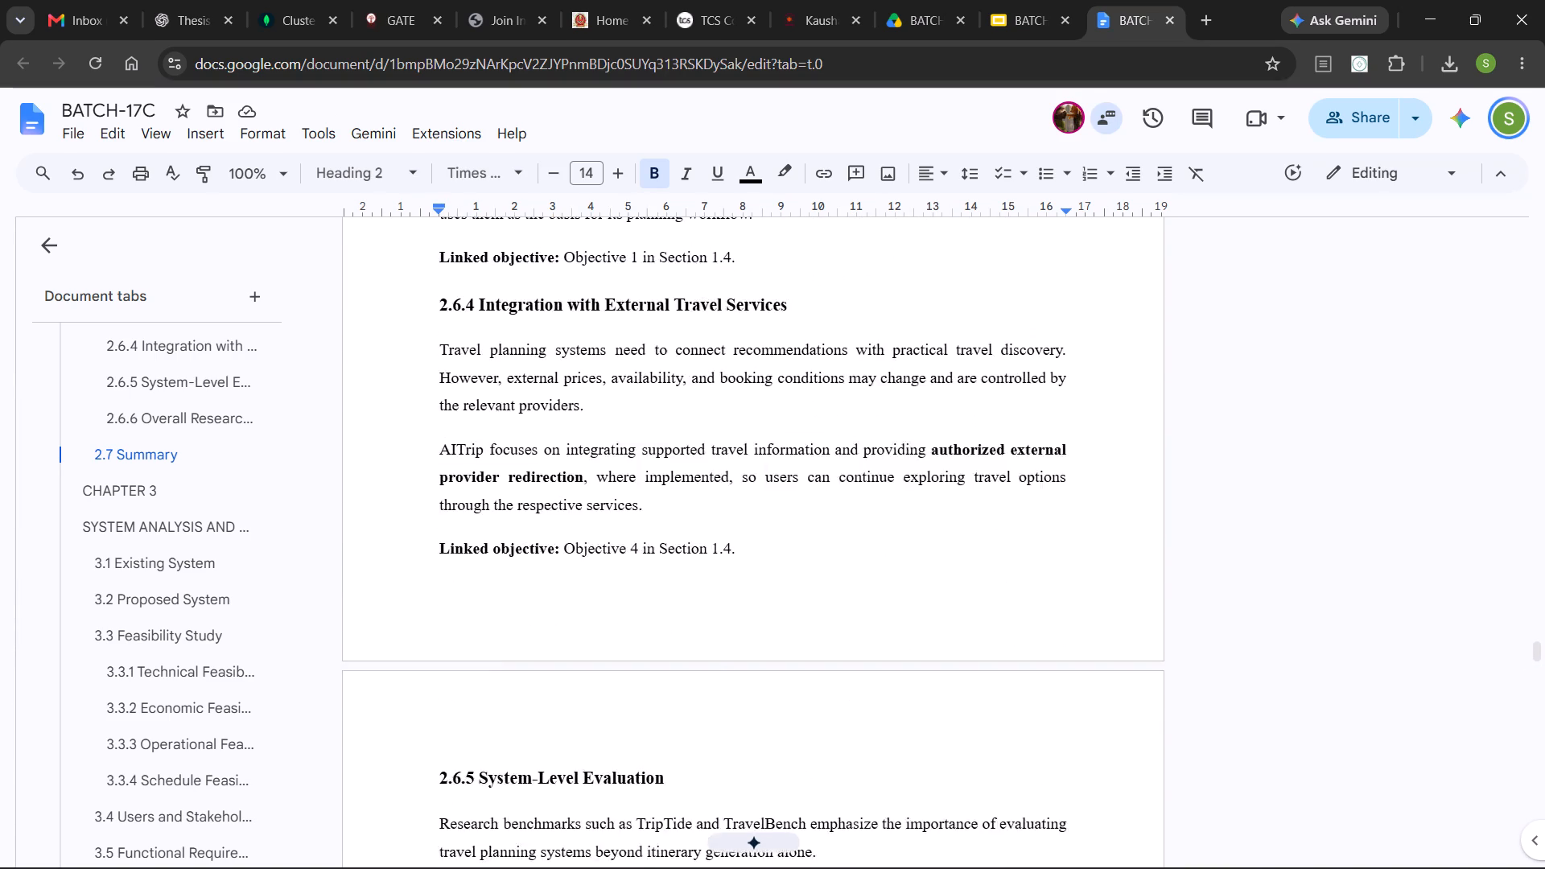
scroll(684, 505, "down", 2)
scroll(698, 555, "up", 1)
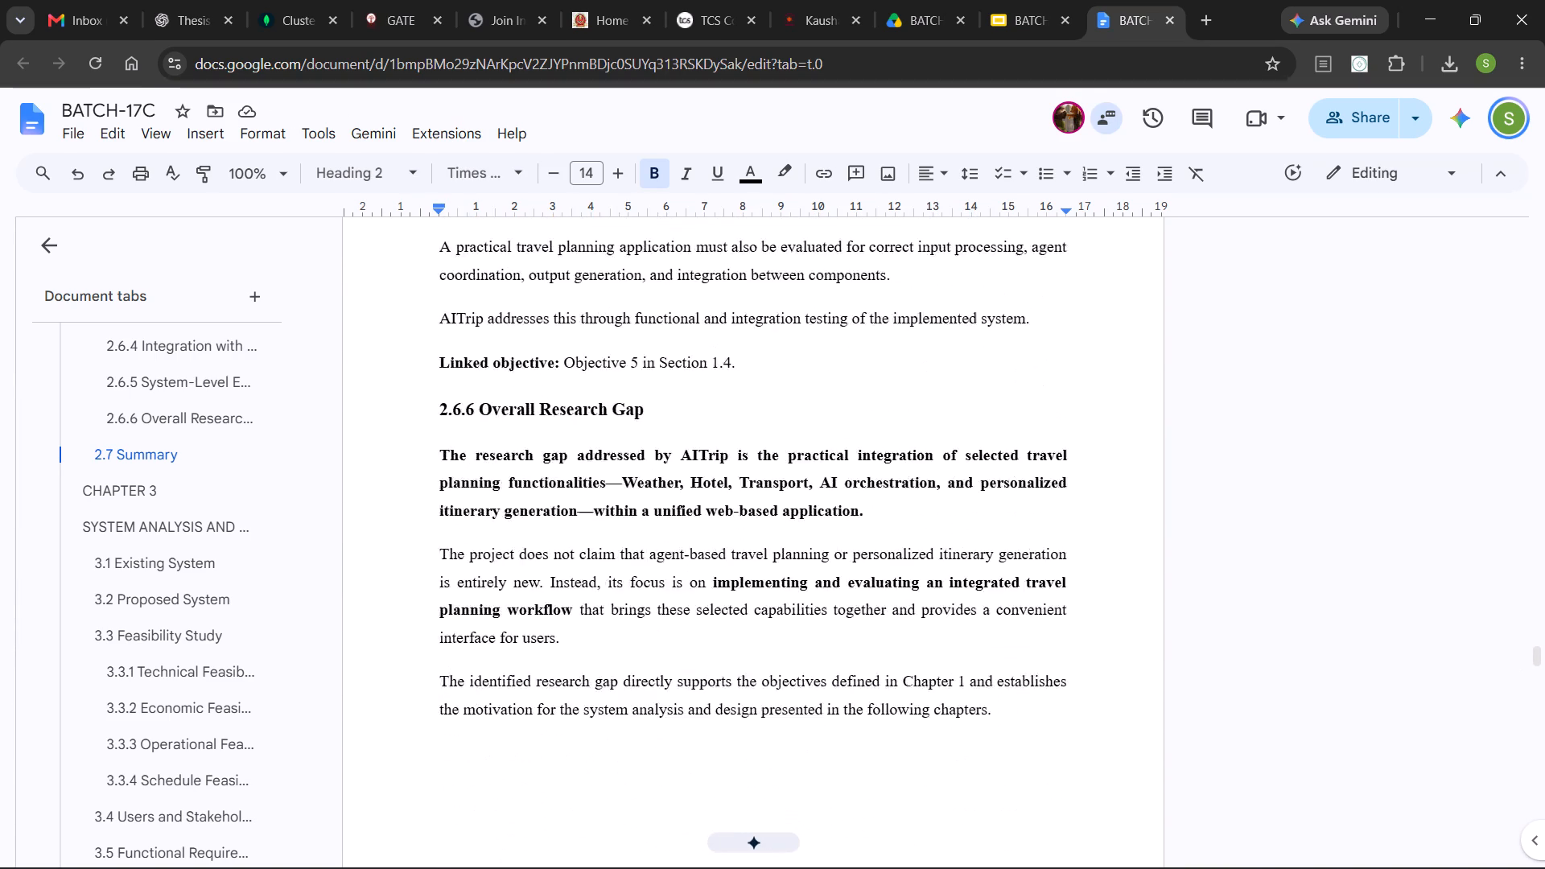
Check Chapter 2 backwards from 2.6.6 through 2.5 Existing Systems and the comparison table to the itinerary recommendation literature review.
scroll(698, 555, "up", 2)
scroll(646, 470, "up", 1)
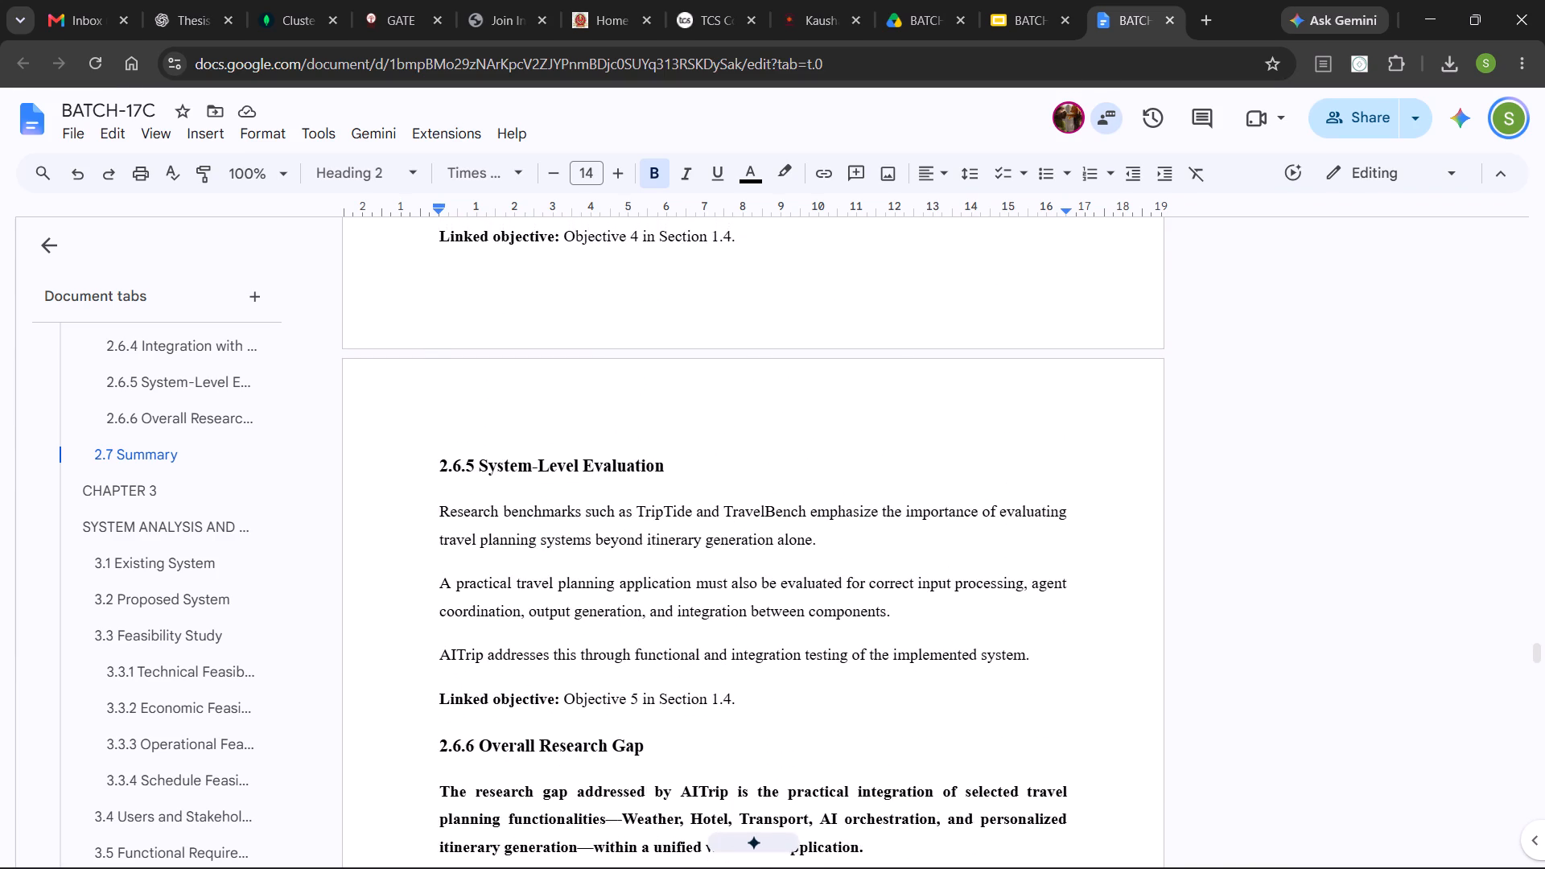
scroll(698, 418, "up", 6)
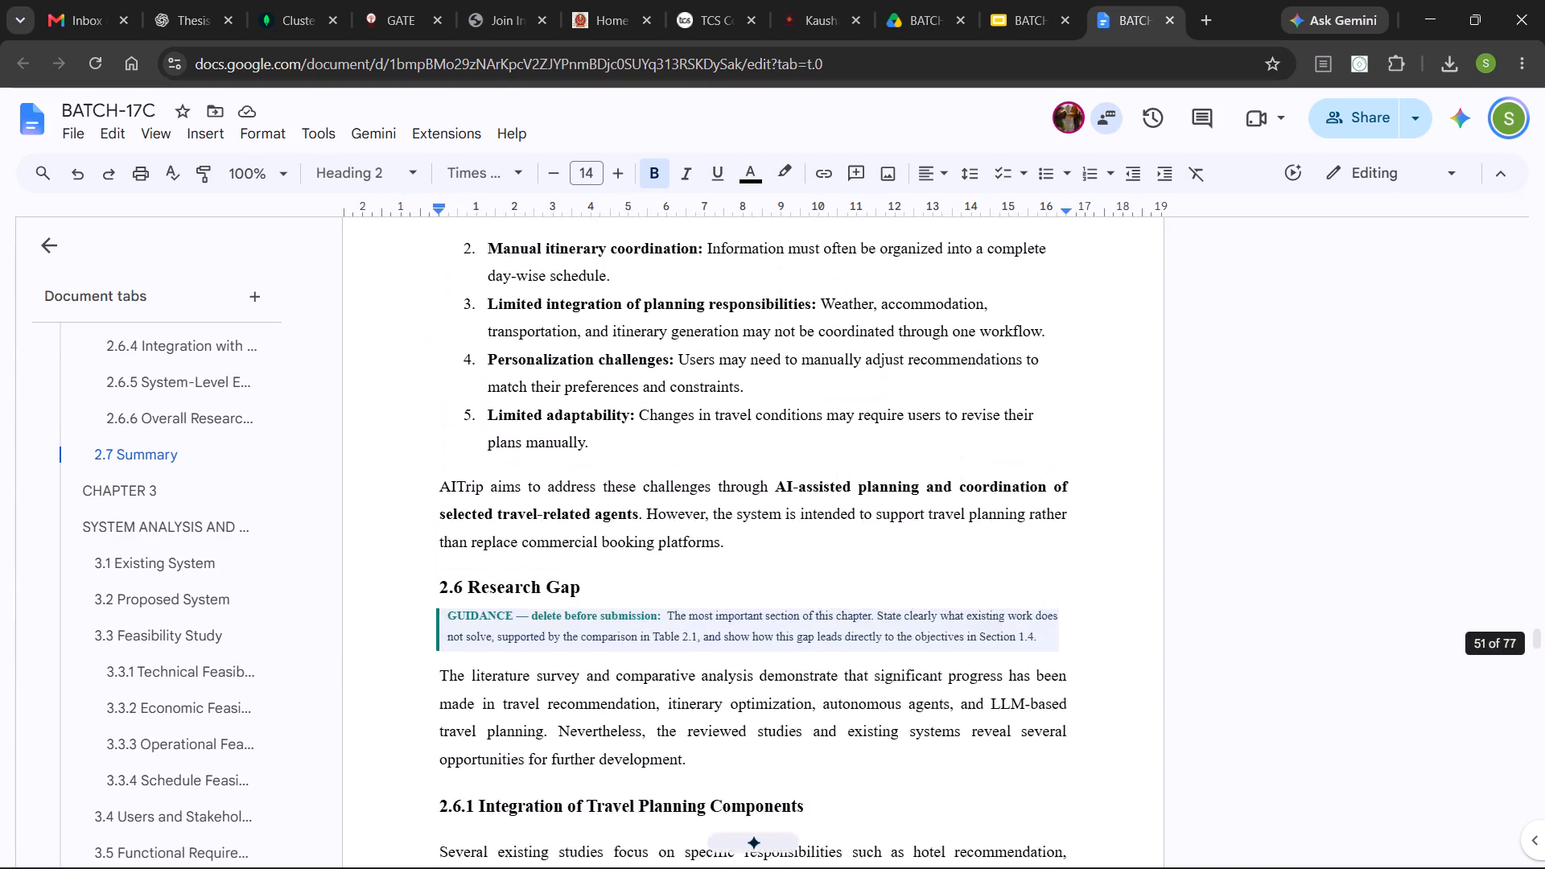
scroll(698, 418, "up", 6)
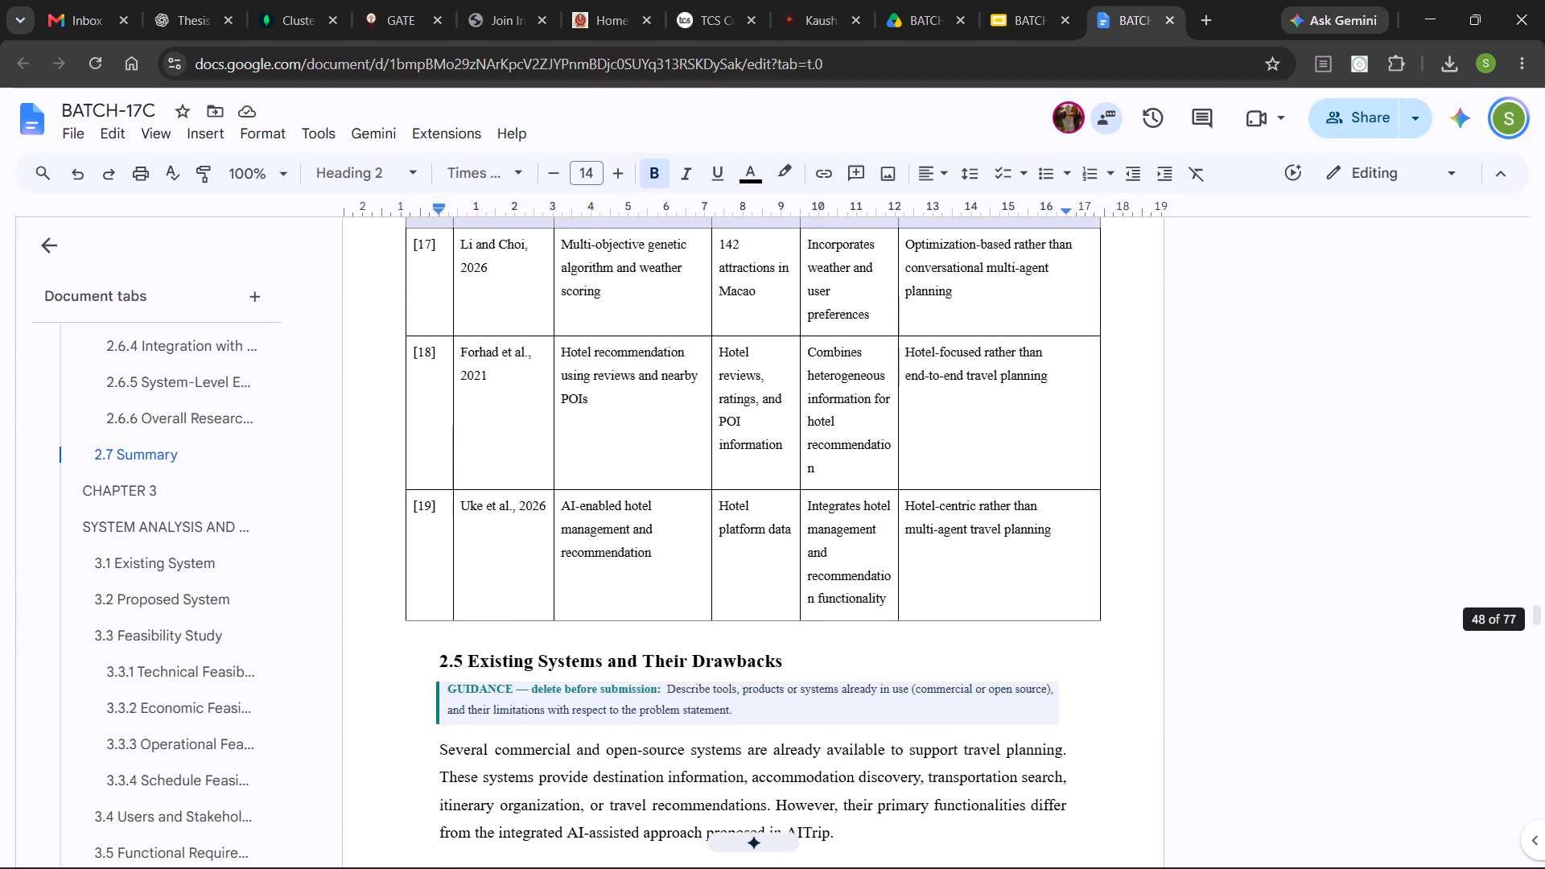
scroll(698, 418, "up", 1)
scroll(698, 418, "down", 4)
scroll(698, 418, "up", 2)
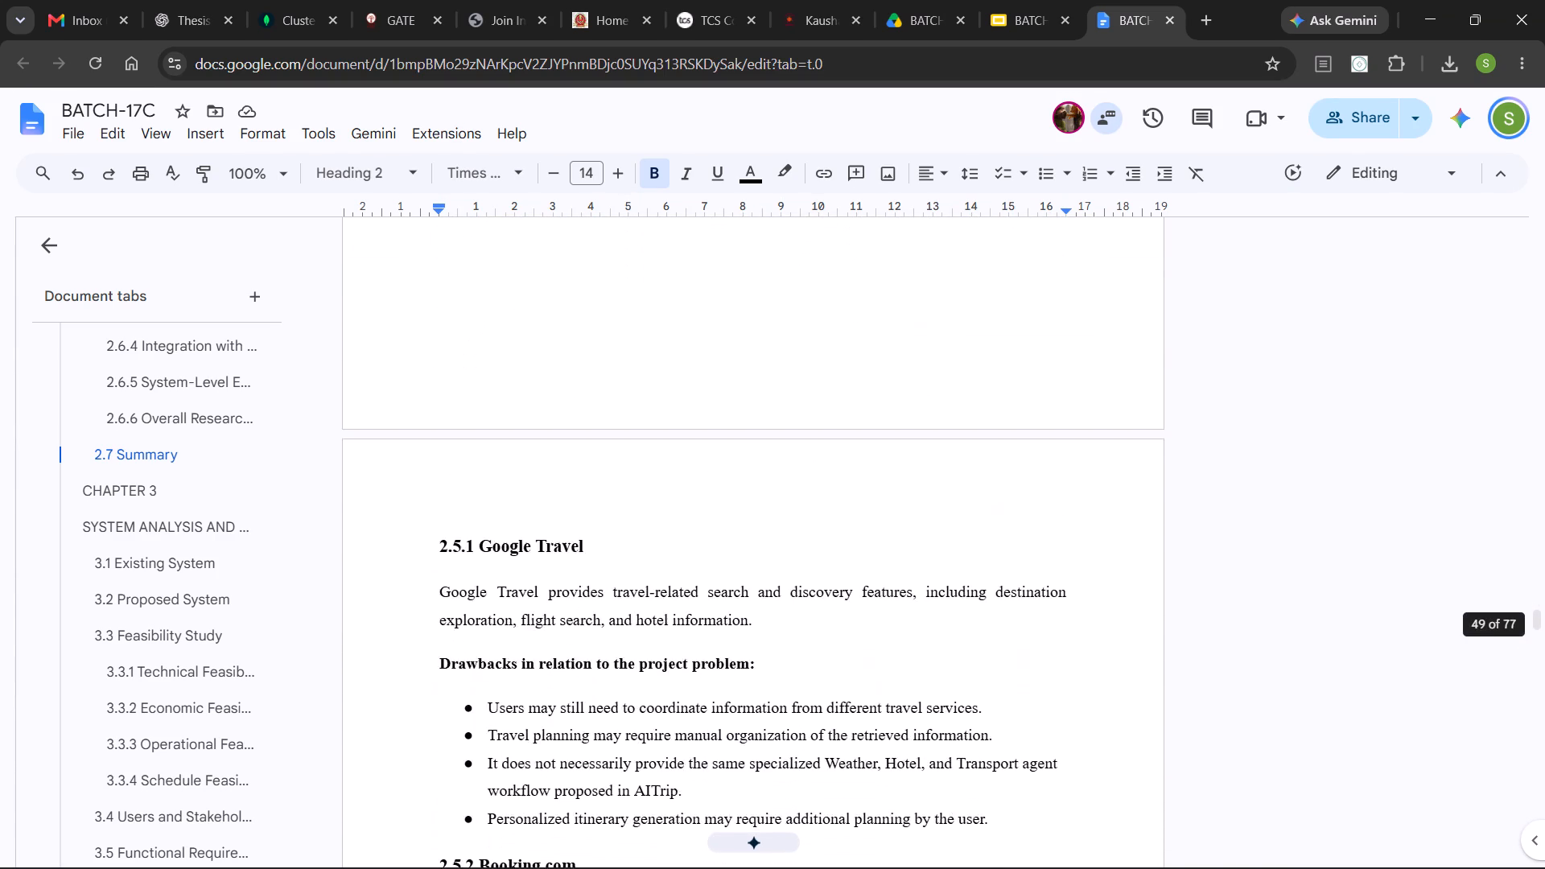
scroll(698, 418, "up", 2)
scroll(698, 418, "down", 4)
scroll(685, 523, "down", 2)
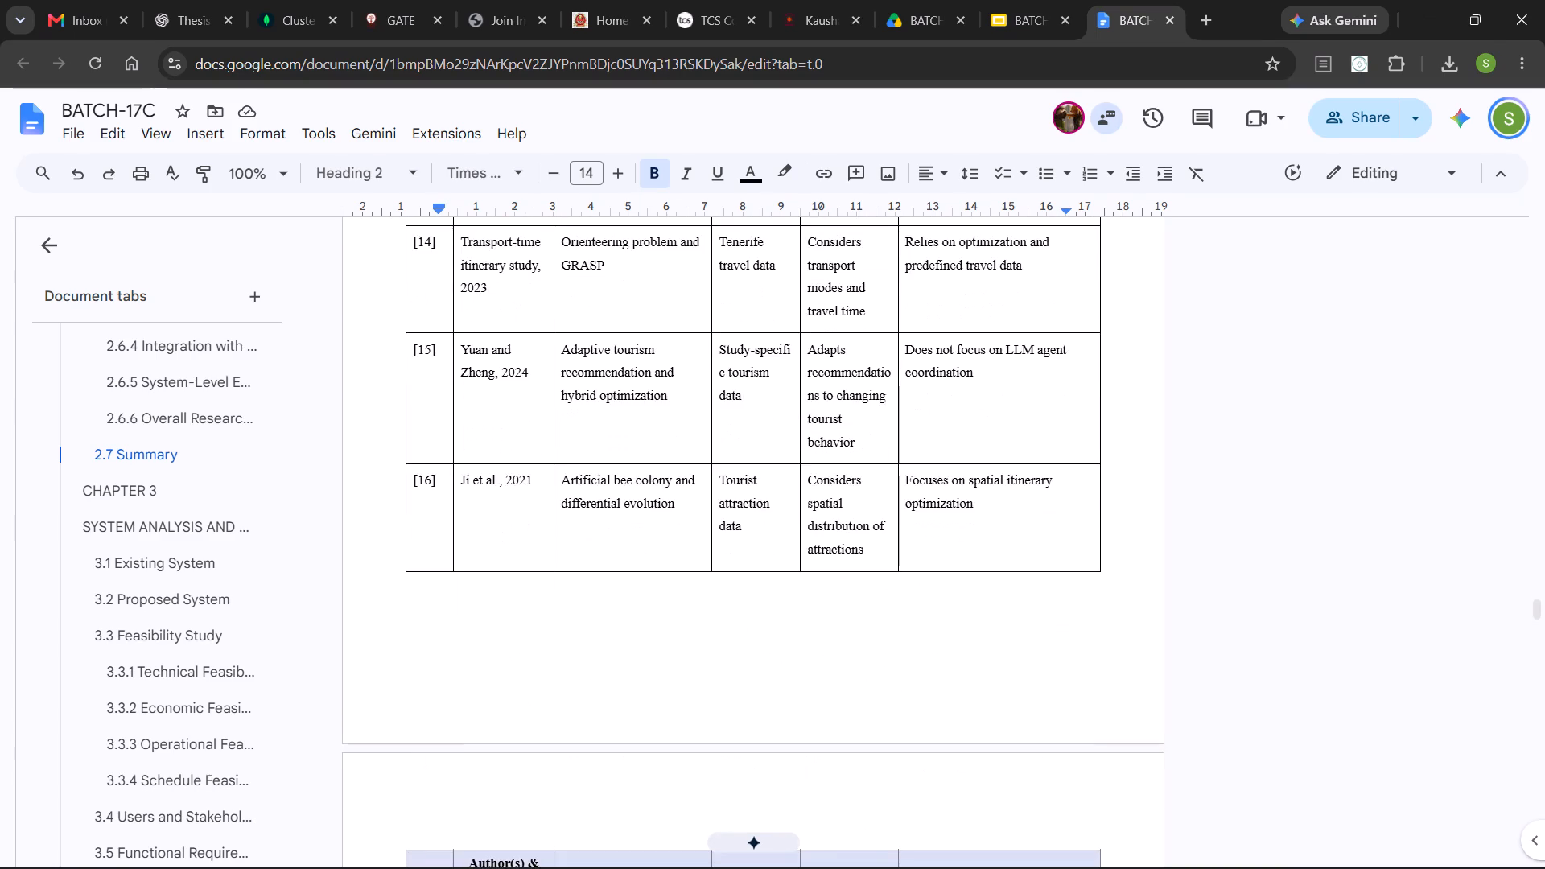
scroll(685, 523, "down", 7)
scroll(685, 523, "up", 3)
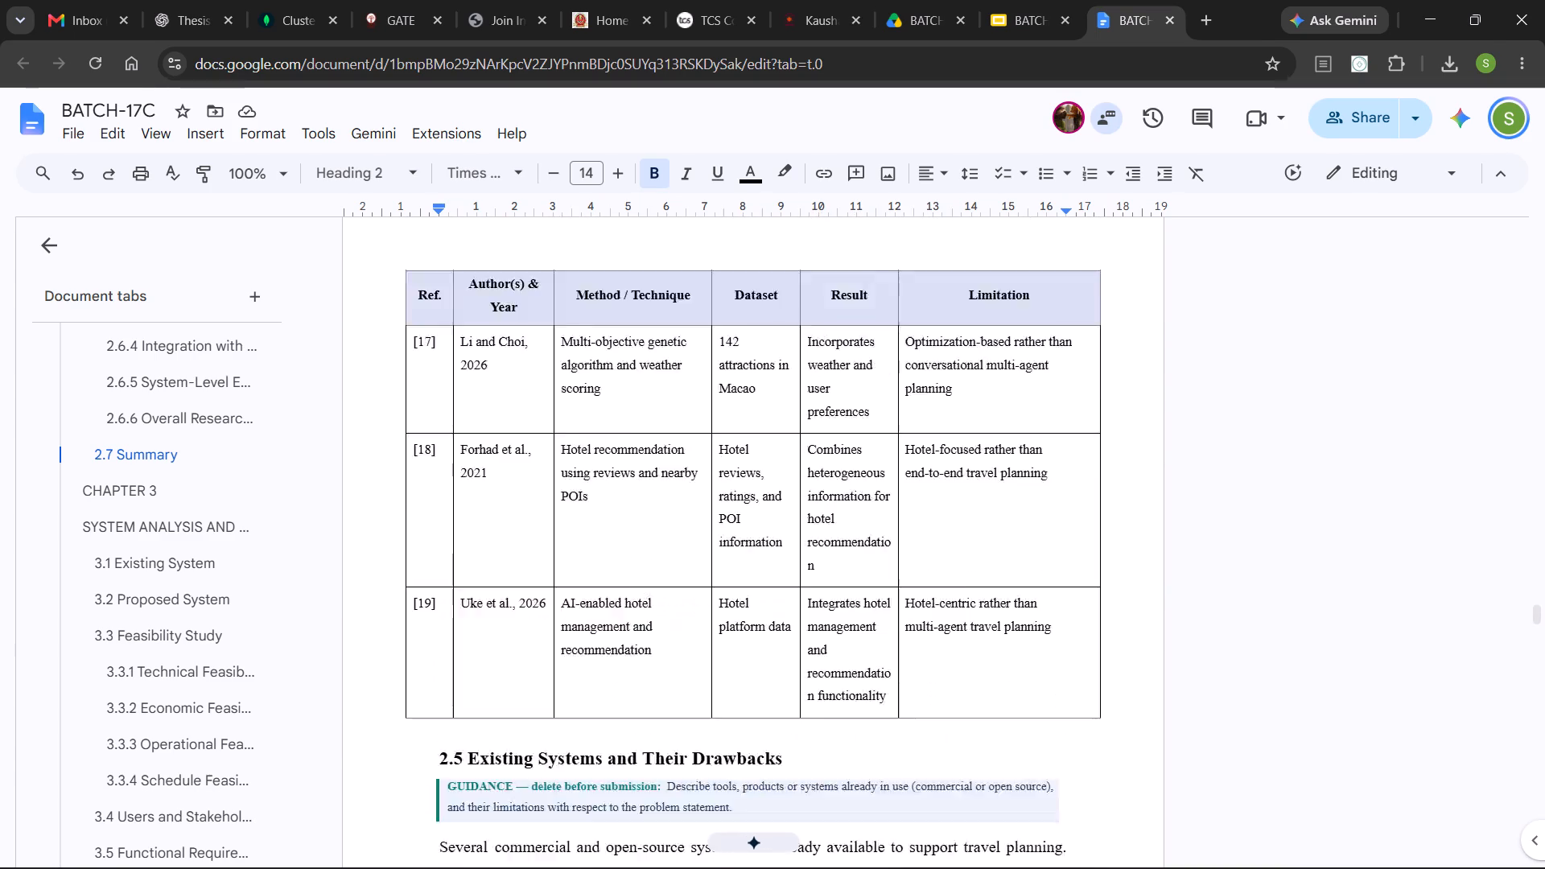
scroll(685, 523, "up", 11)
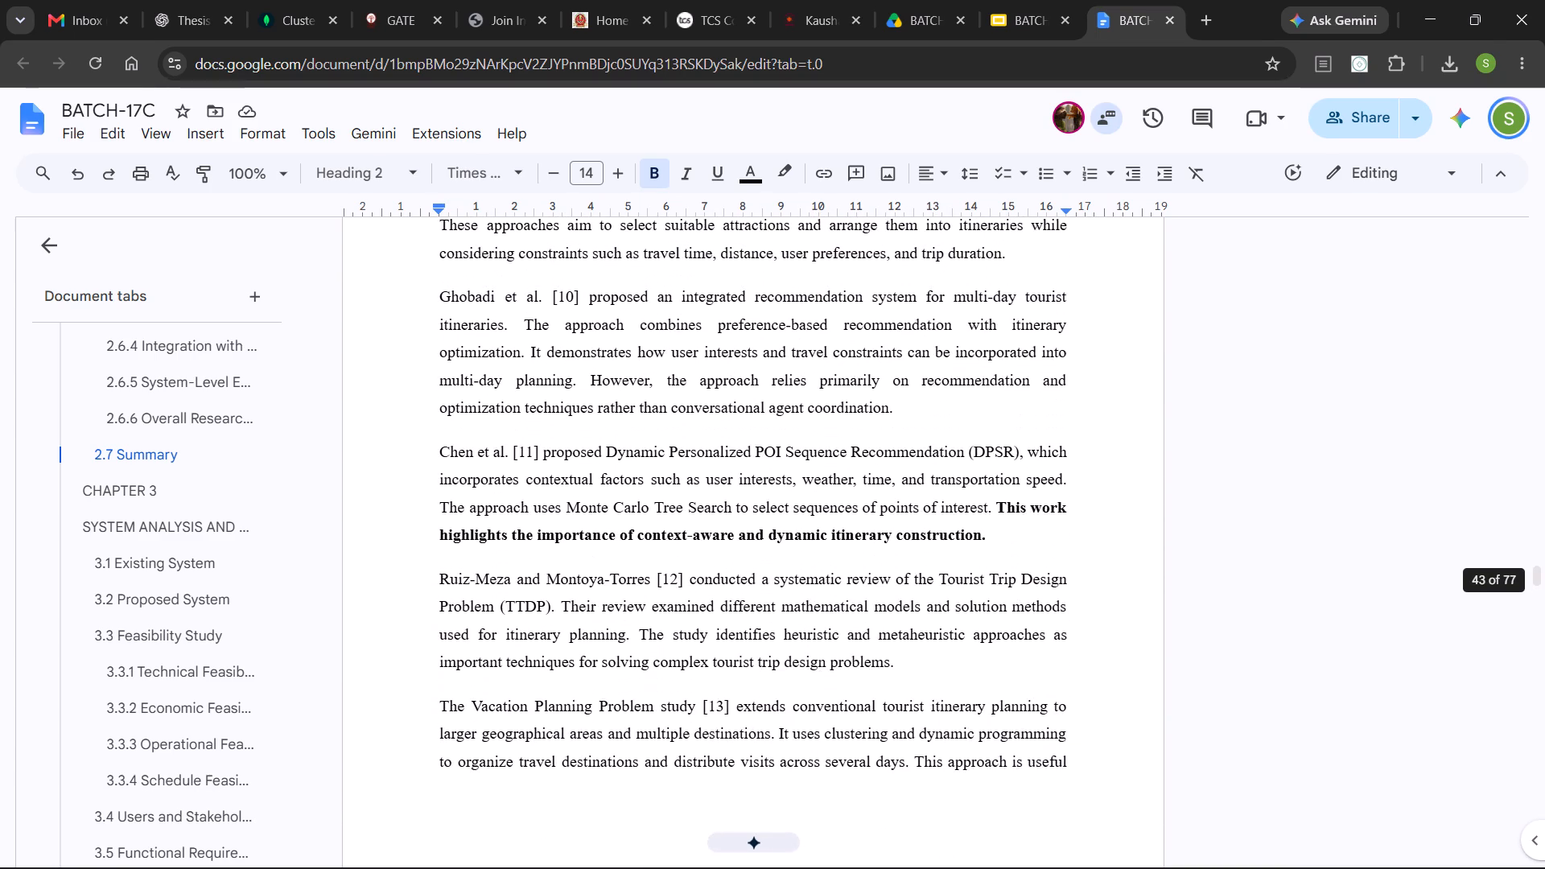
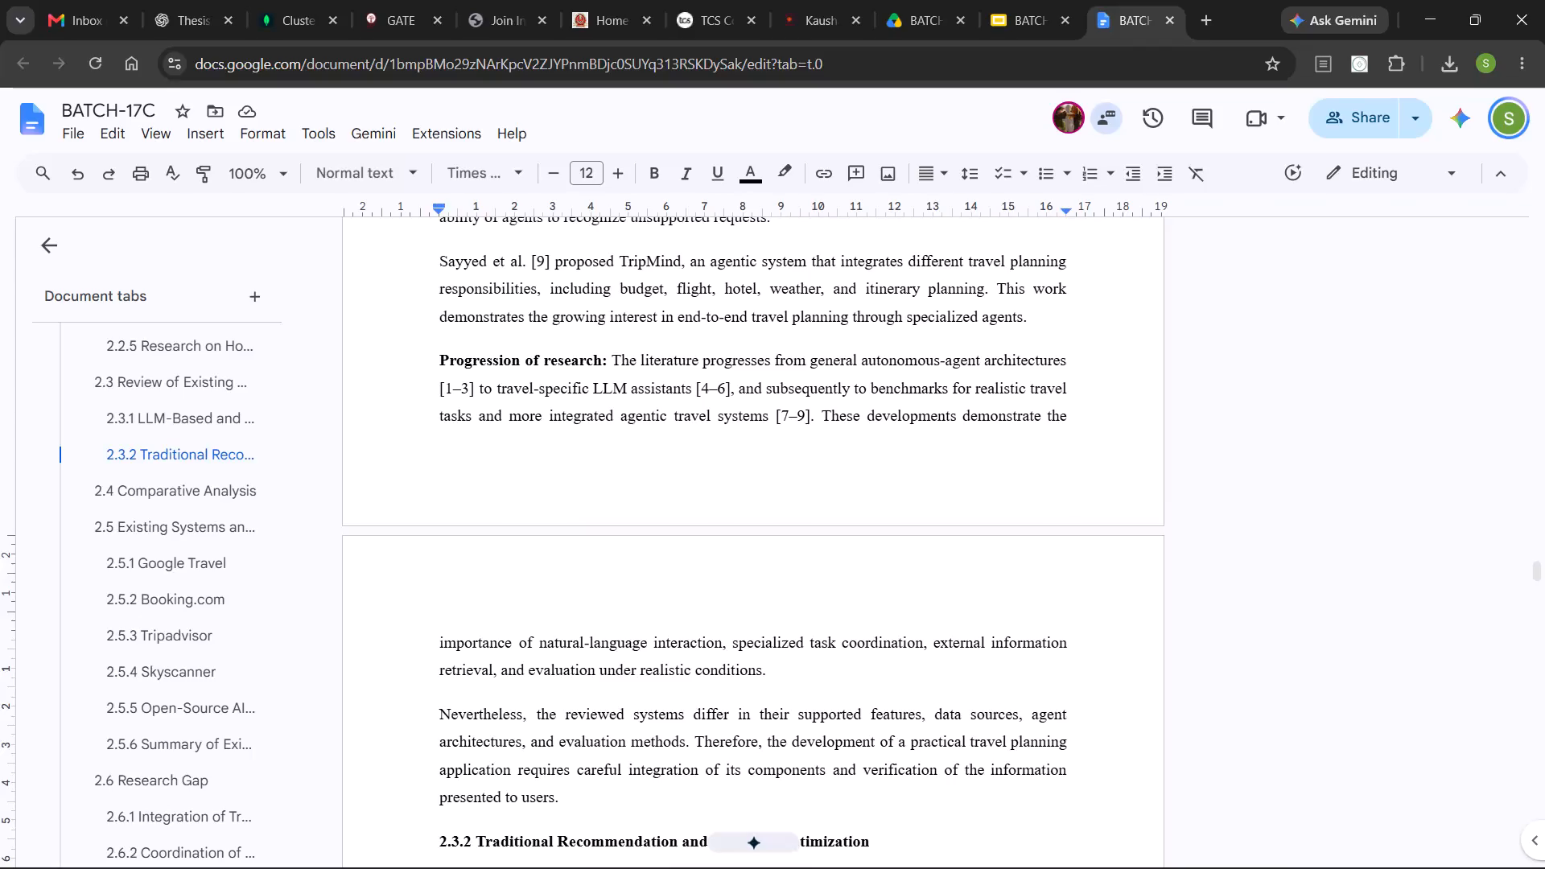
Check Chapter 2 backwards from 2.3.1 LLM-Based and Agentic Travel Planning through the hotel research to 2.2.4 Weather-Aware and Dynamic Itinerary Planning.
scroll(950, 440, "up", 5)
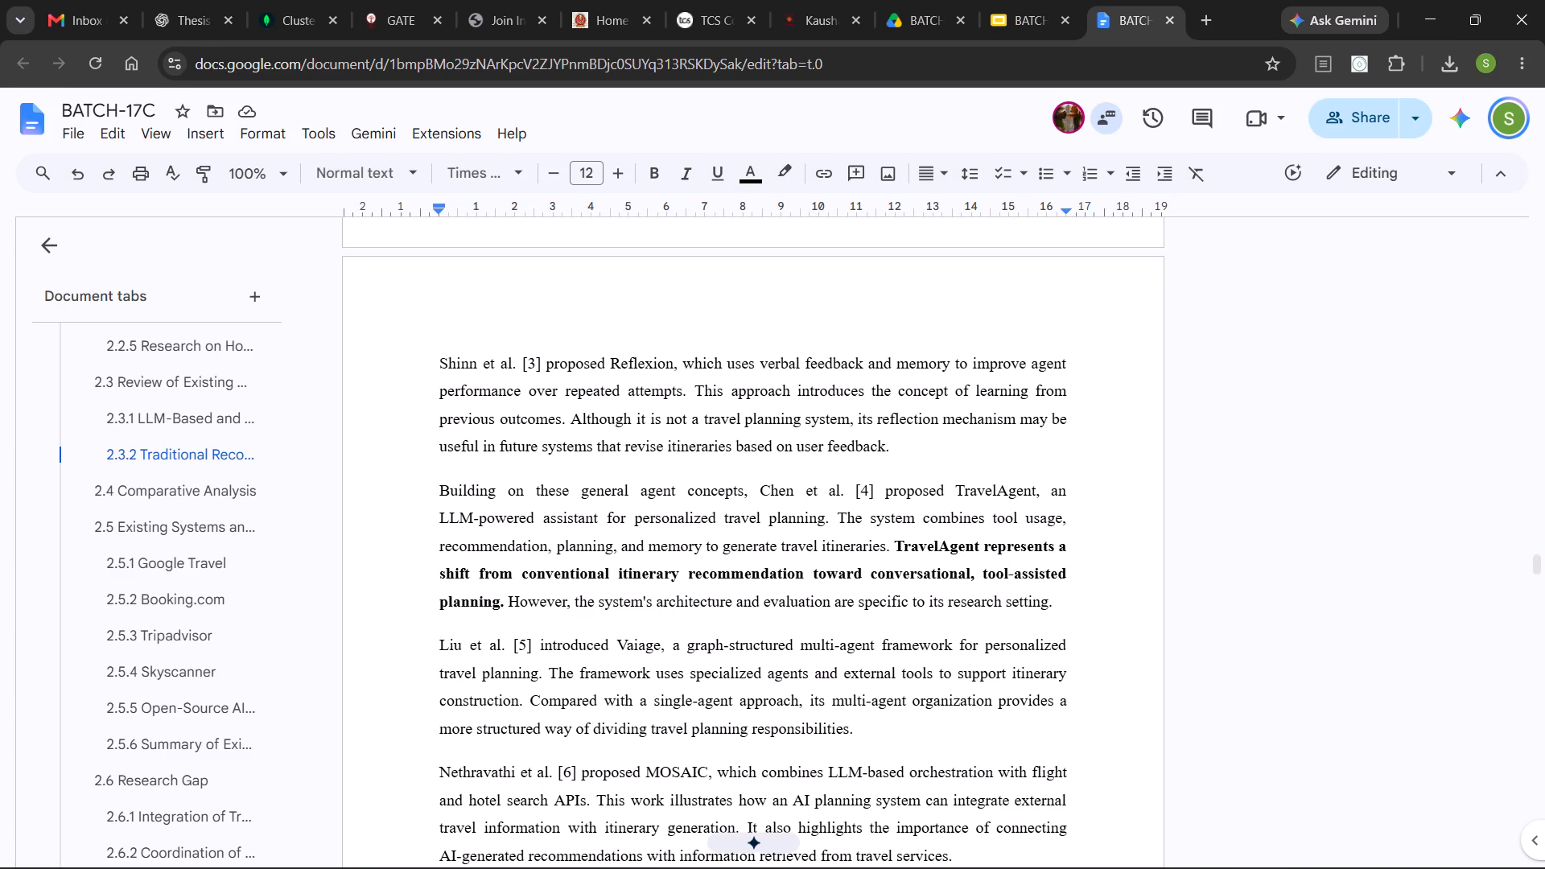
scroll(950, 440, "up", 6)
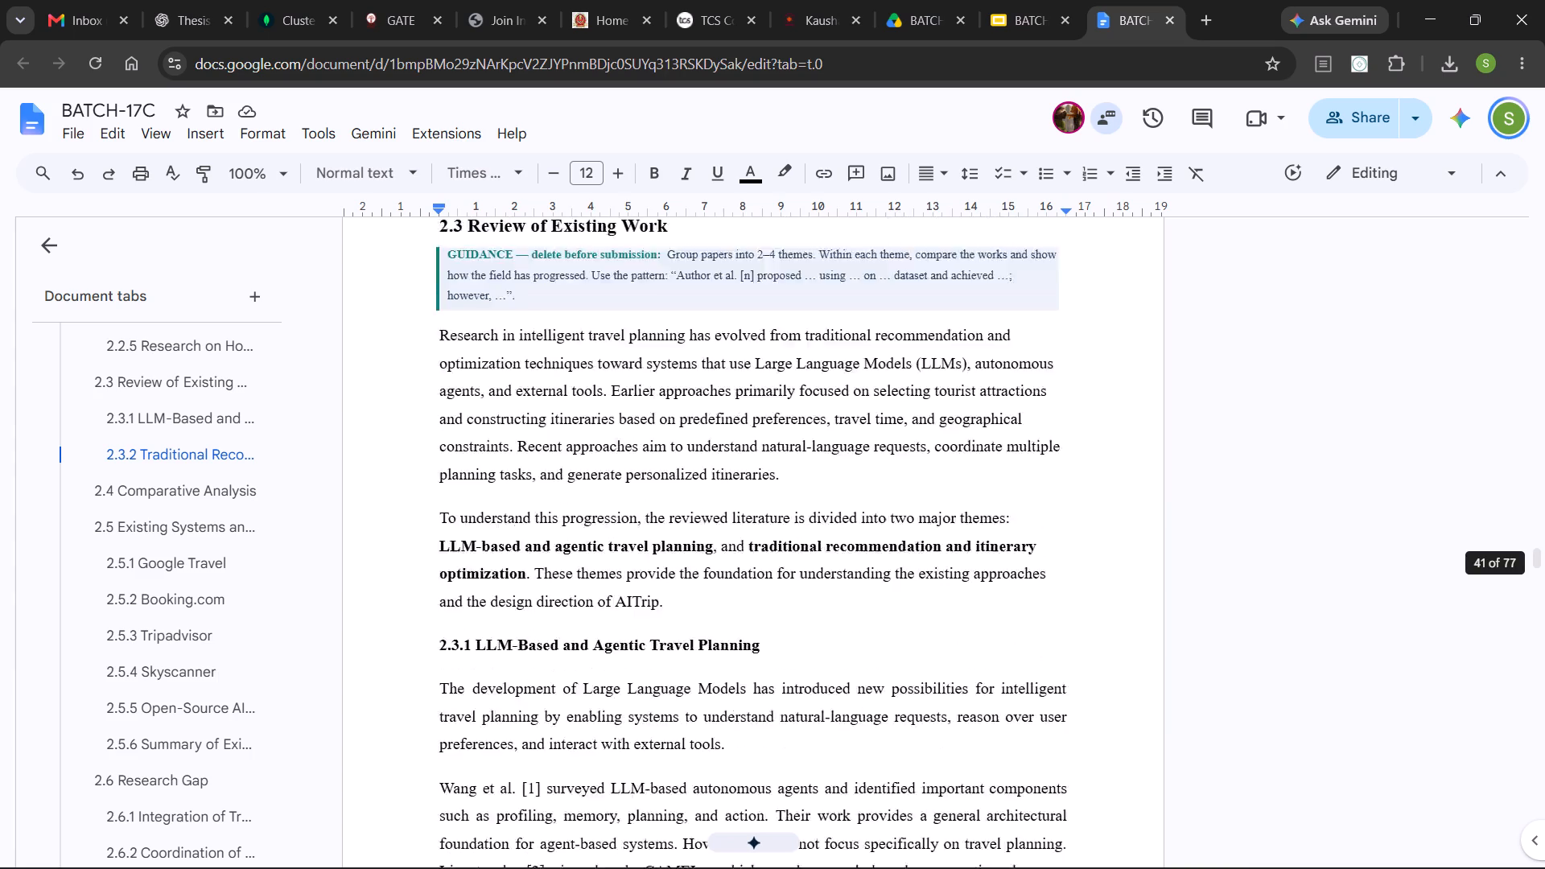
scroll(950, 440, "up", 1)
scroll(805, 481, "up", 2)
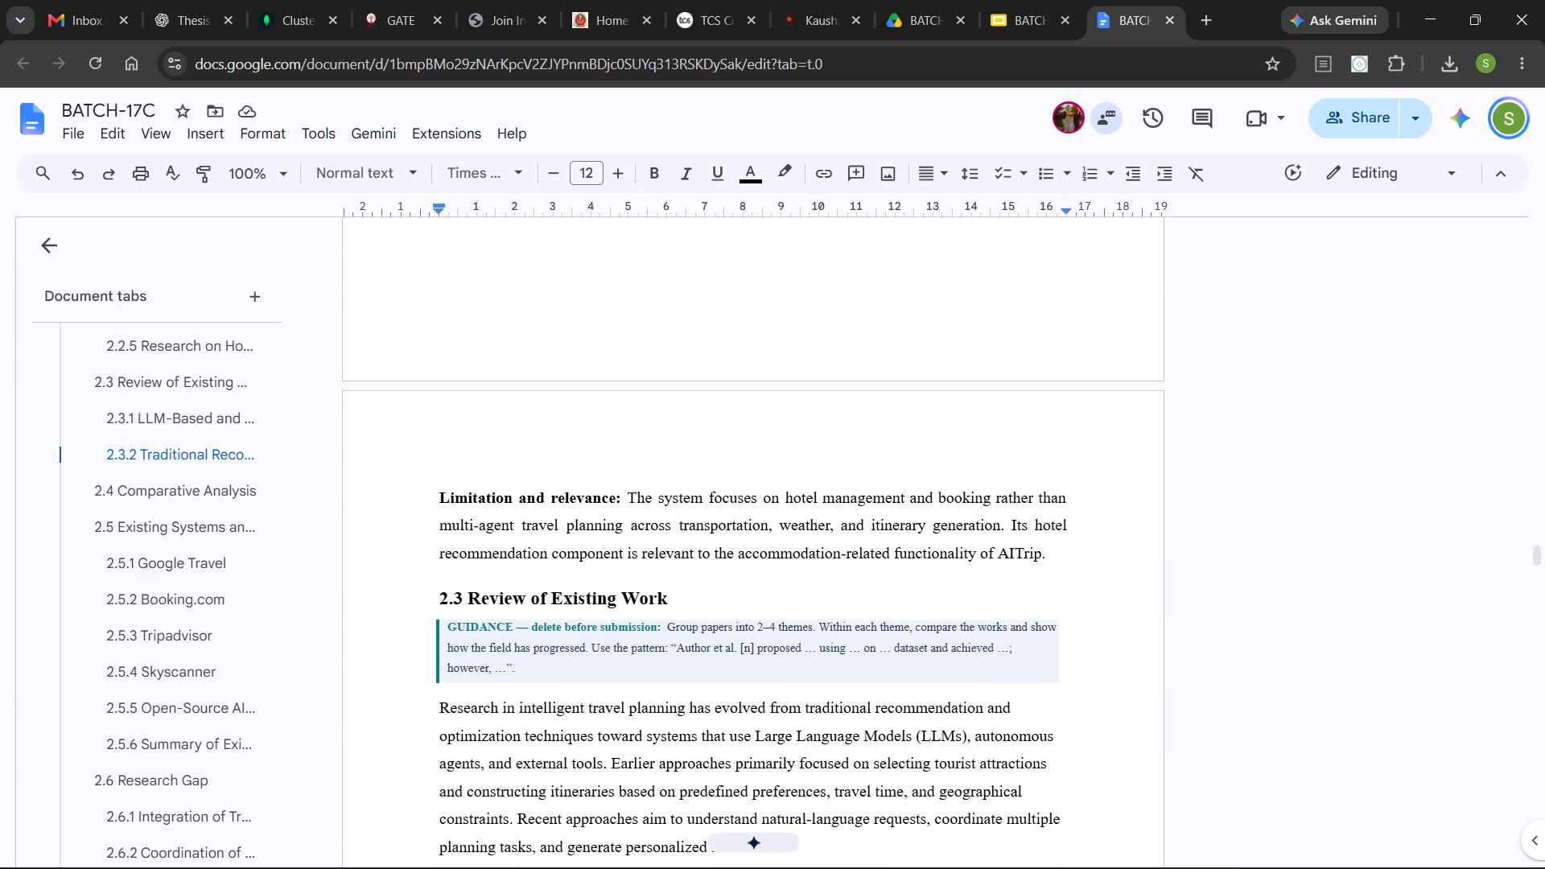
scroll(805, 481, "up", 4)
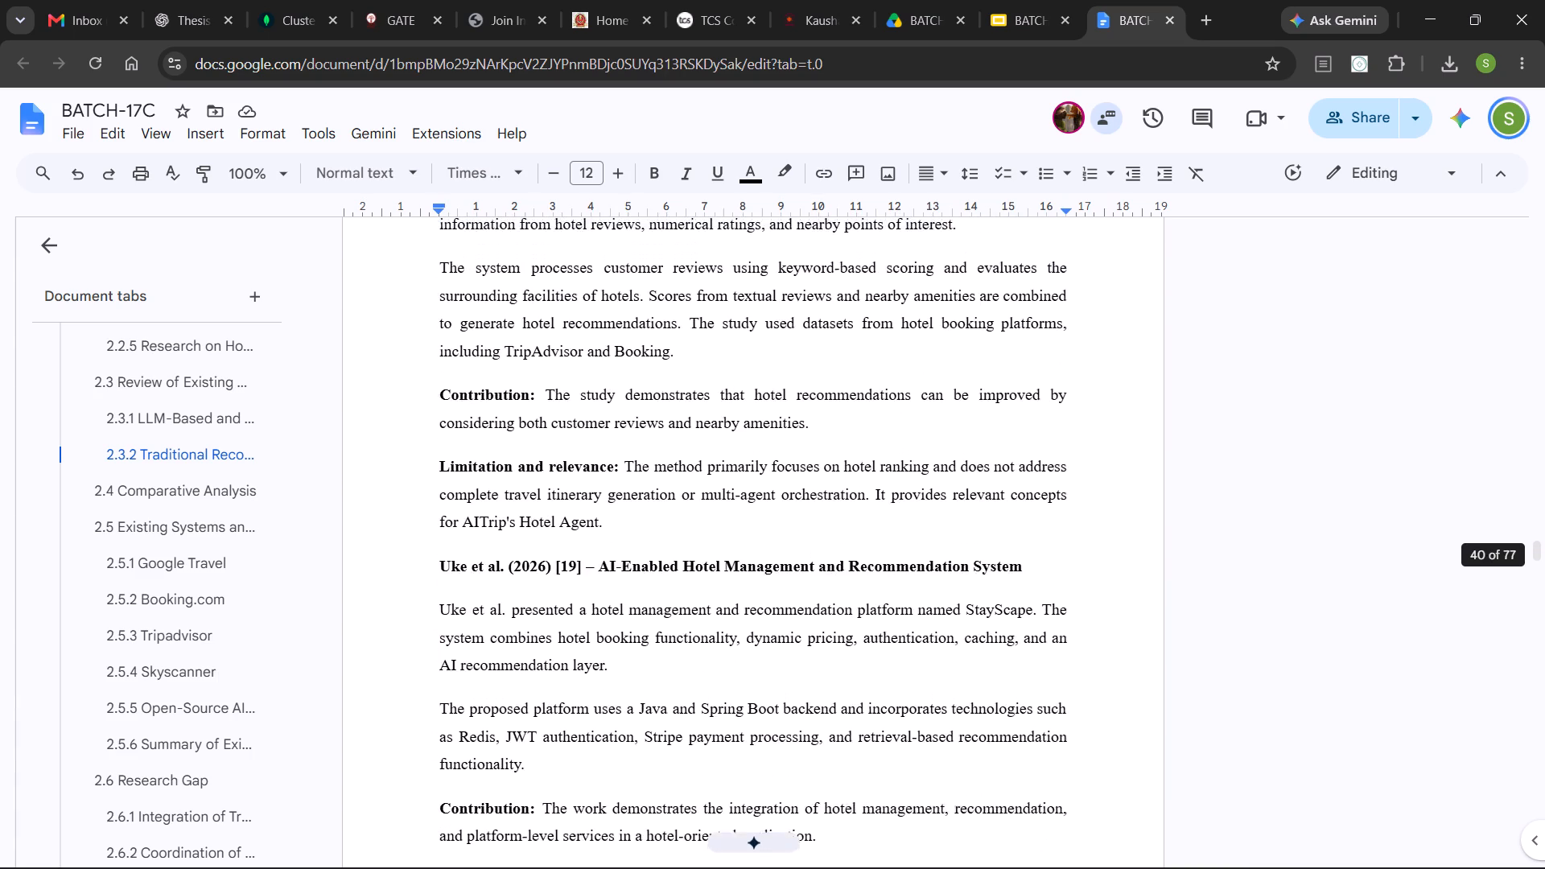
scroll(805, 481, "up", 6)
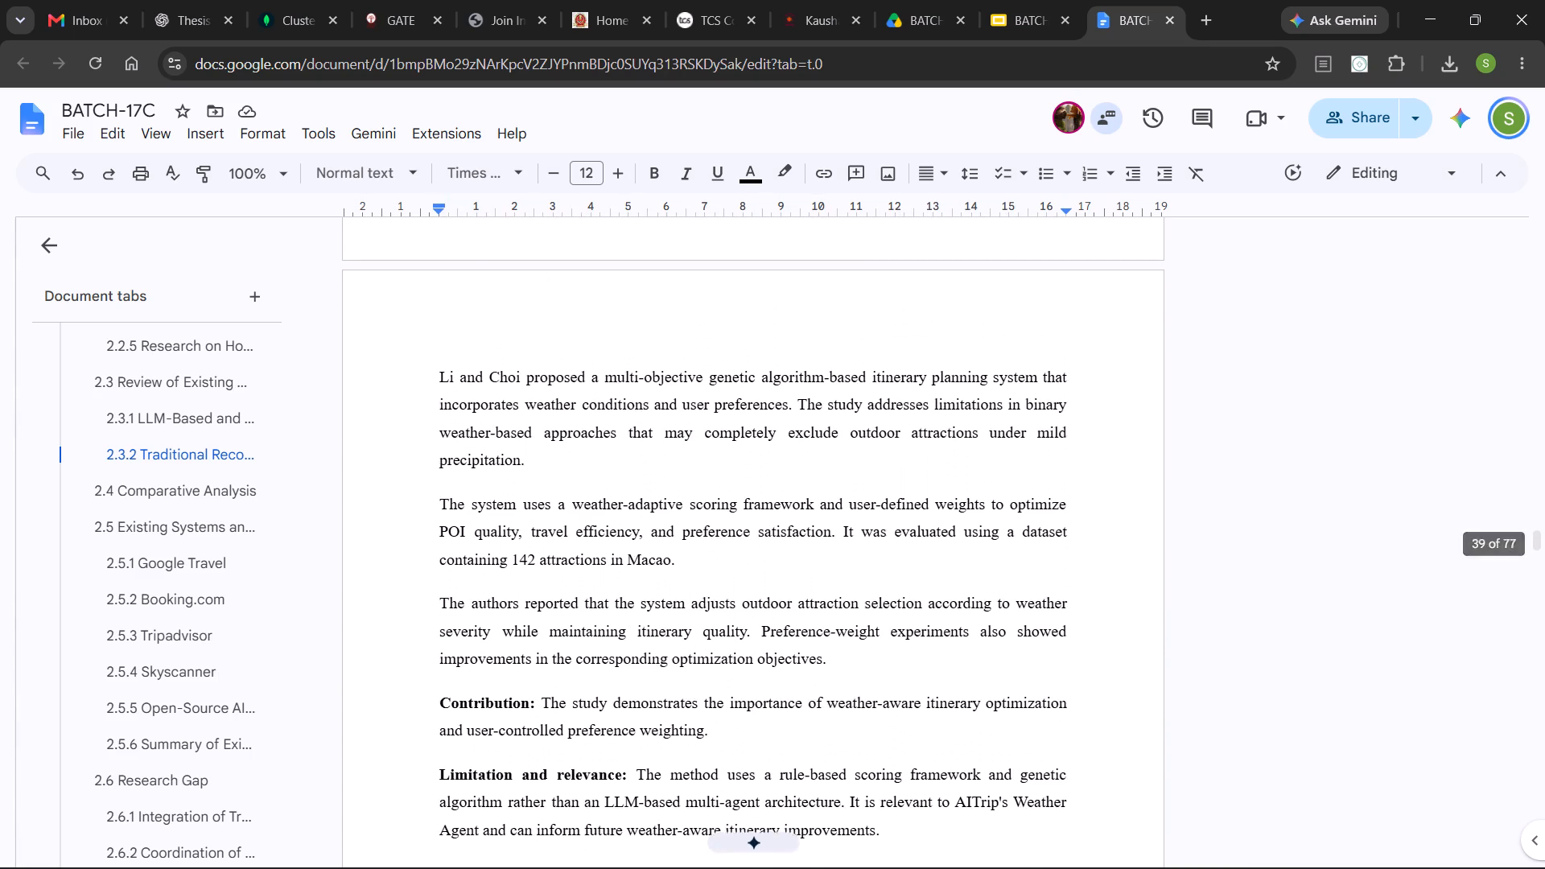
scroll(991, 581, "up", 3)
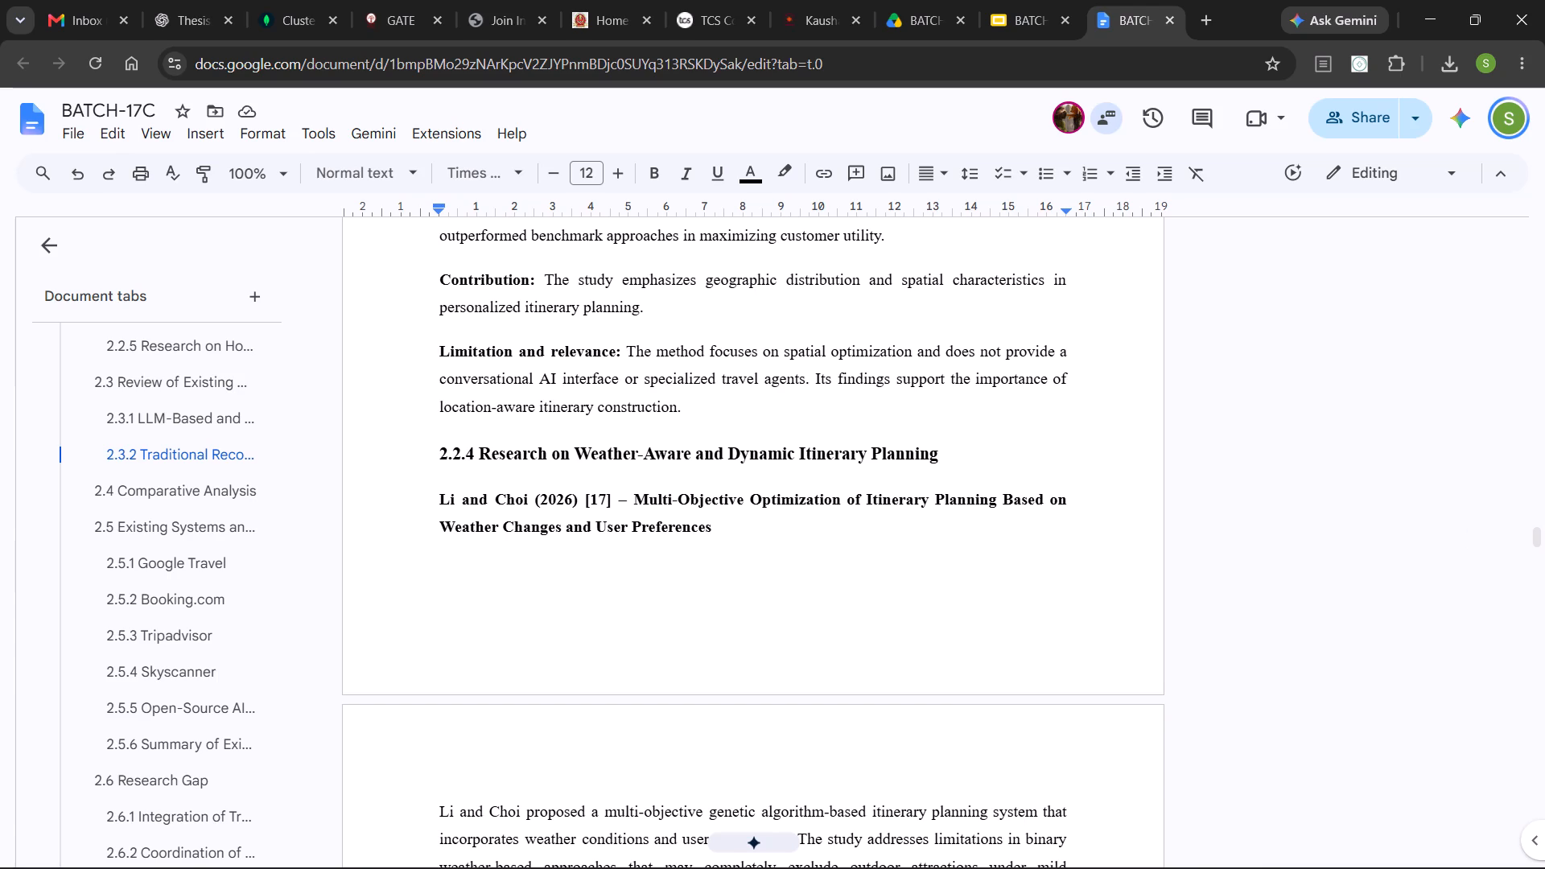
Jump to the collaborator's place in the document and check backwards from 4.7 Algorithm and Model Design through Chapters 4 and 3 into section 2.5.
left_click(1065, 129)
scroll(667, 426, "up", 3)
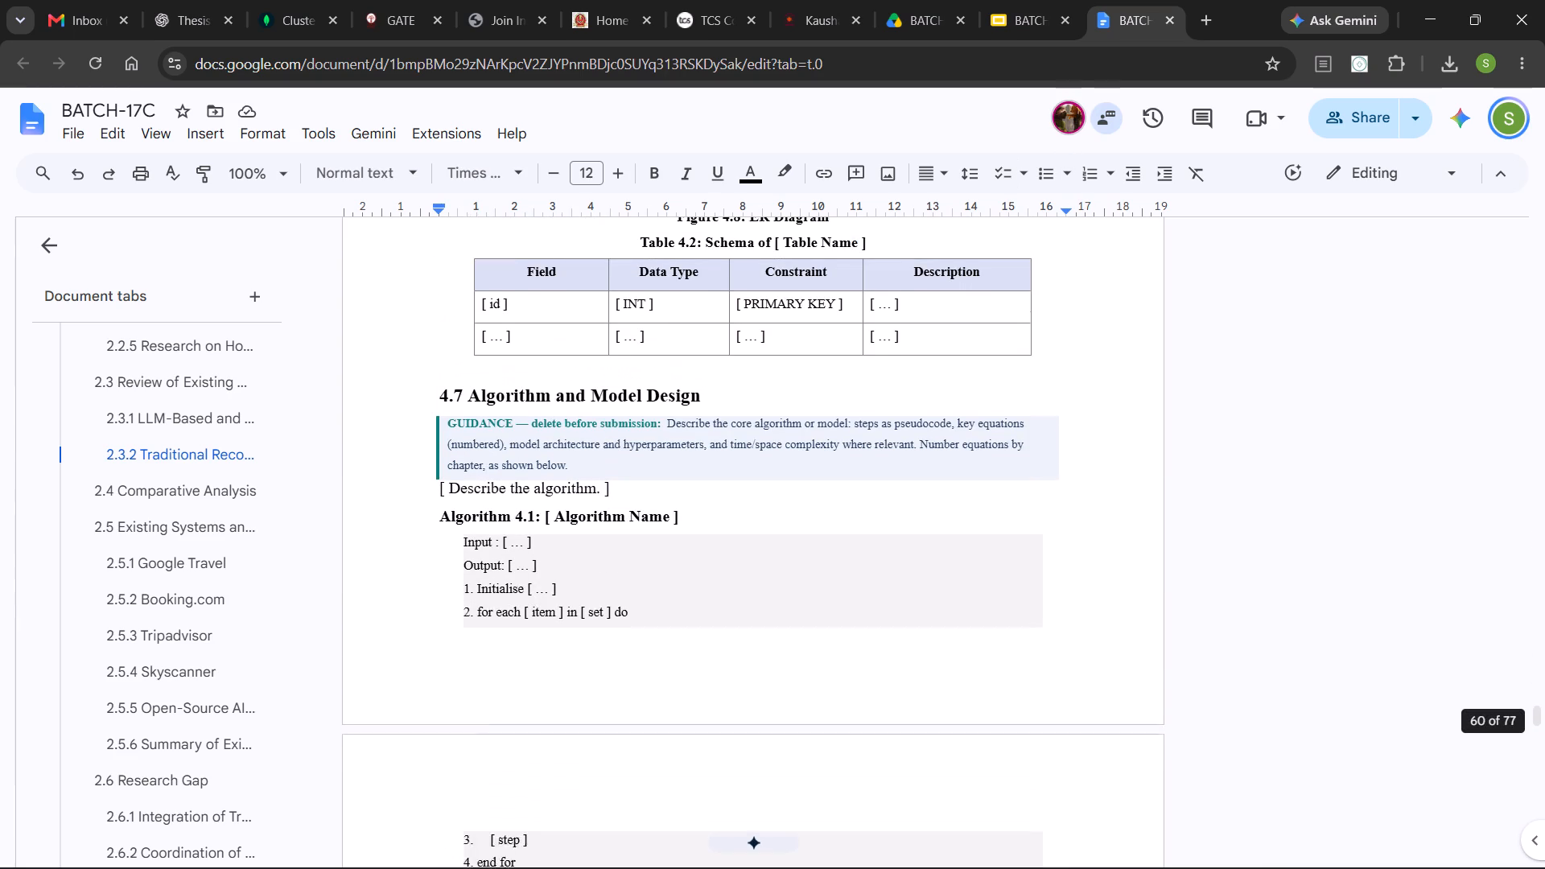
scroll(662, 479, "up", 3)
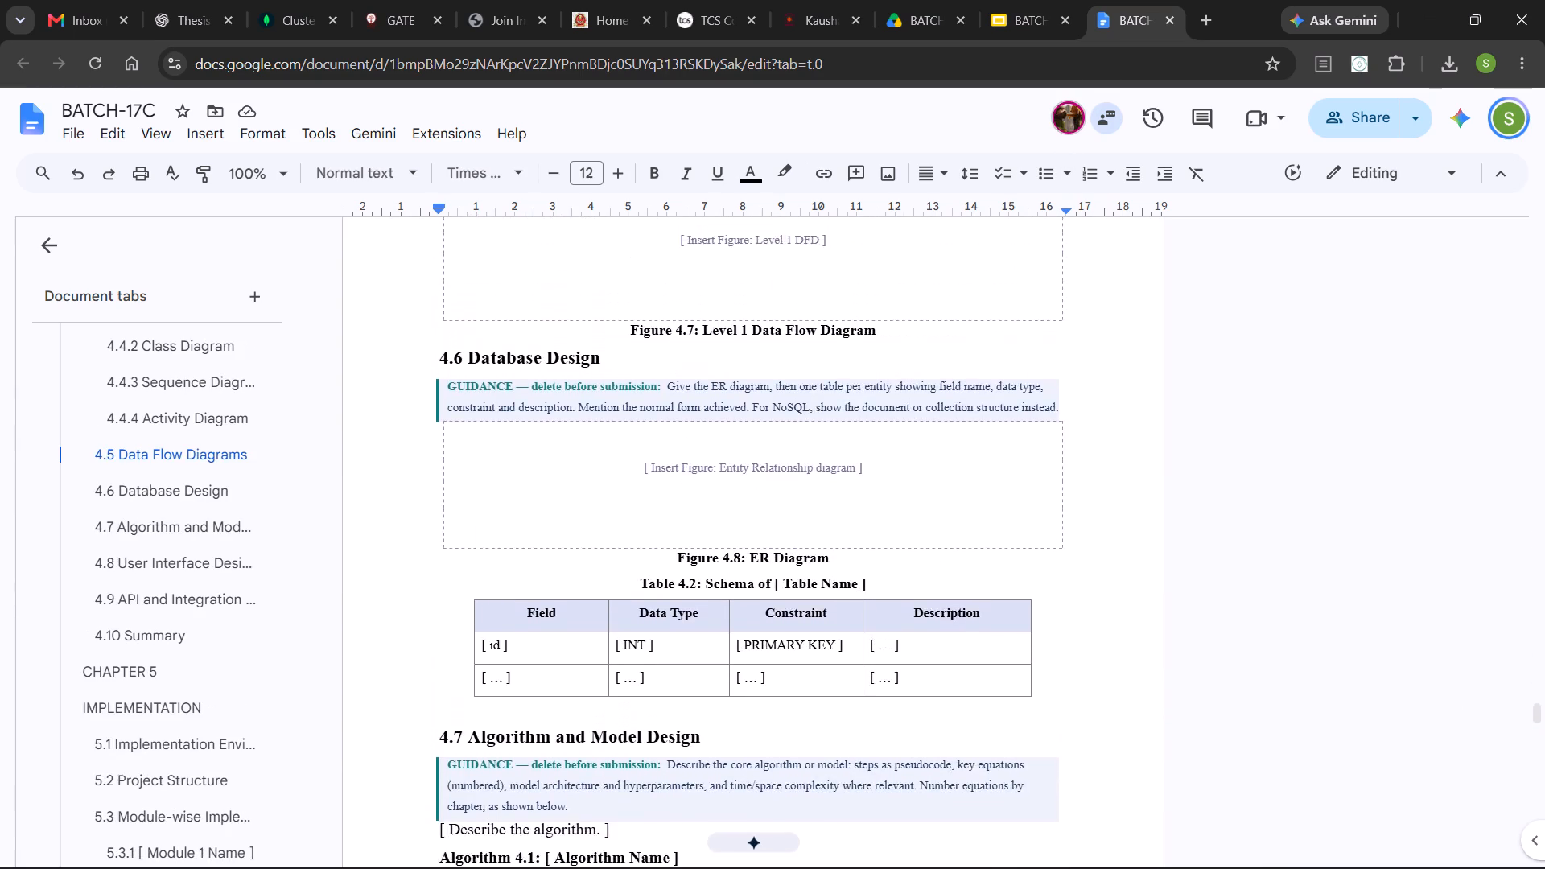
scroll(662, 479, "up", 7)
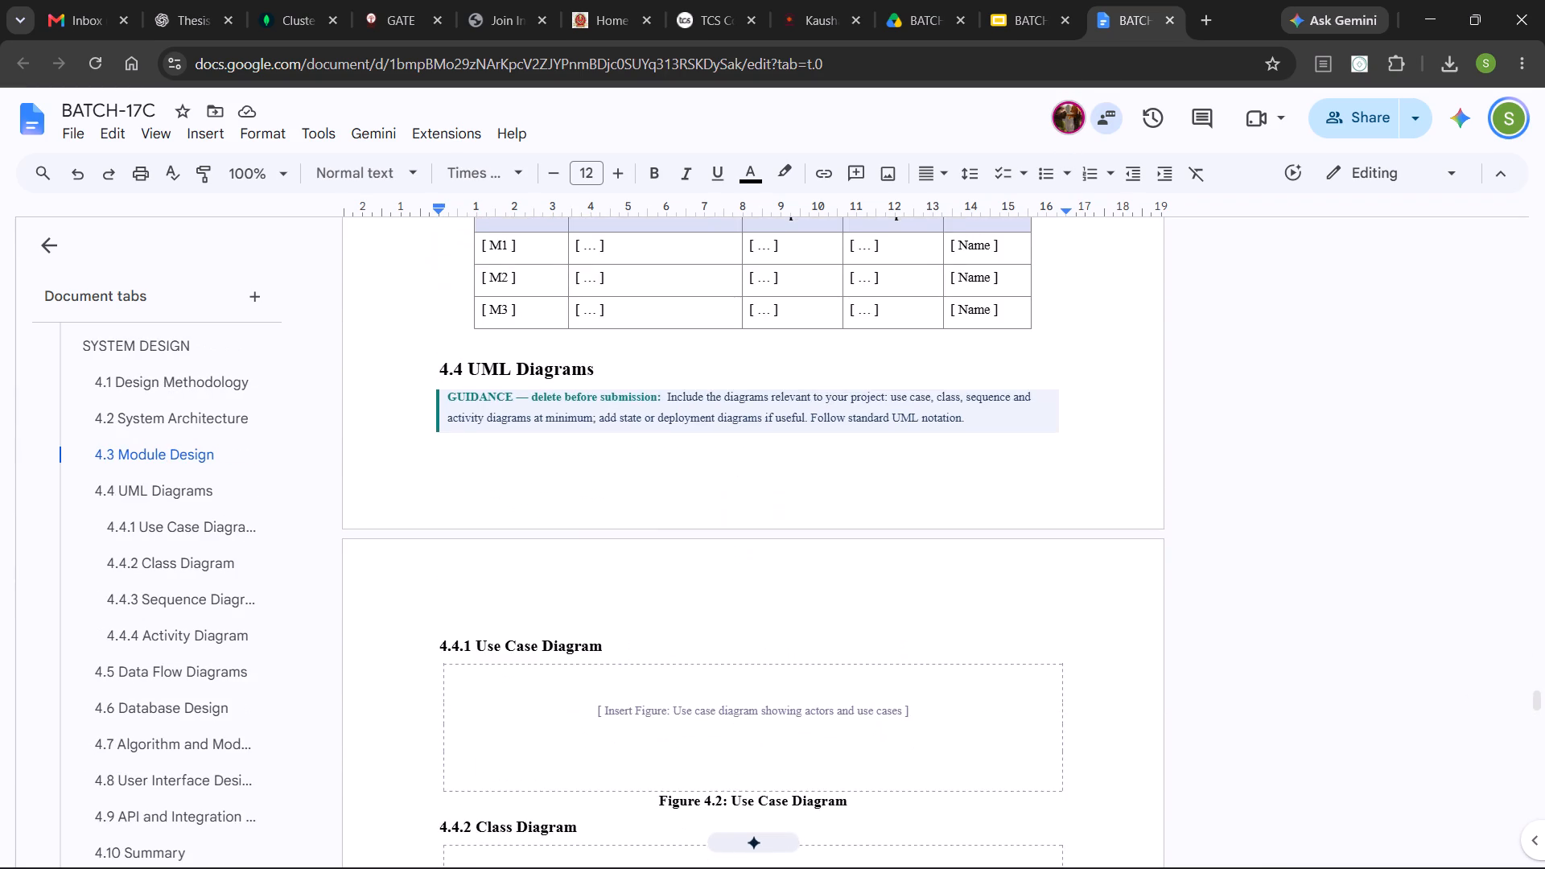
scroll(662, 479, "up", 4)
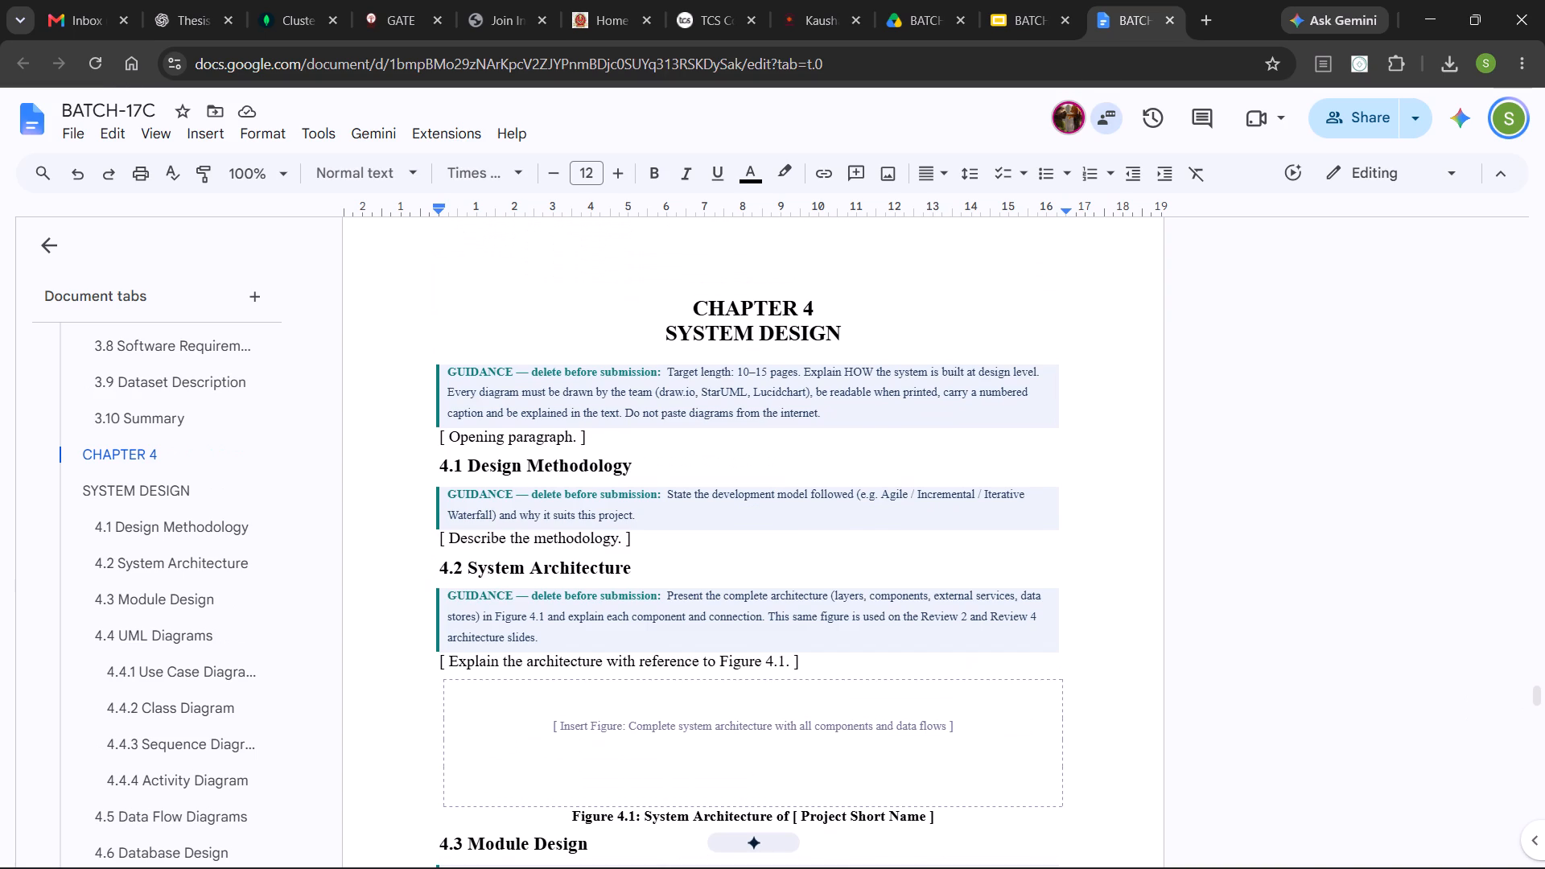
scroll(662, 479, "up", 11)
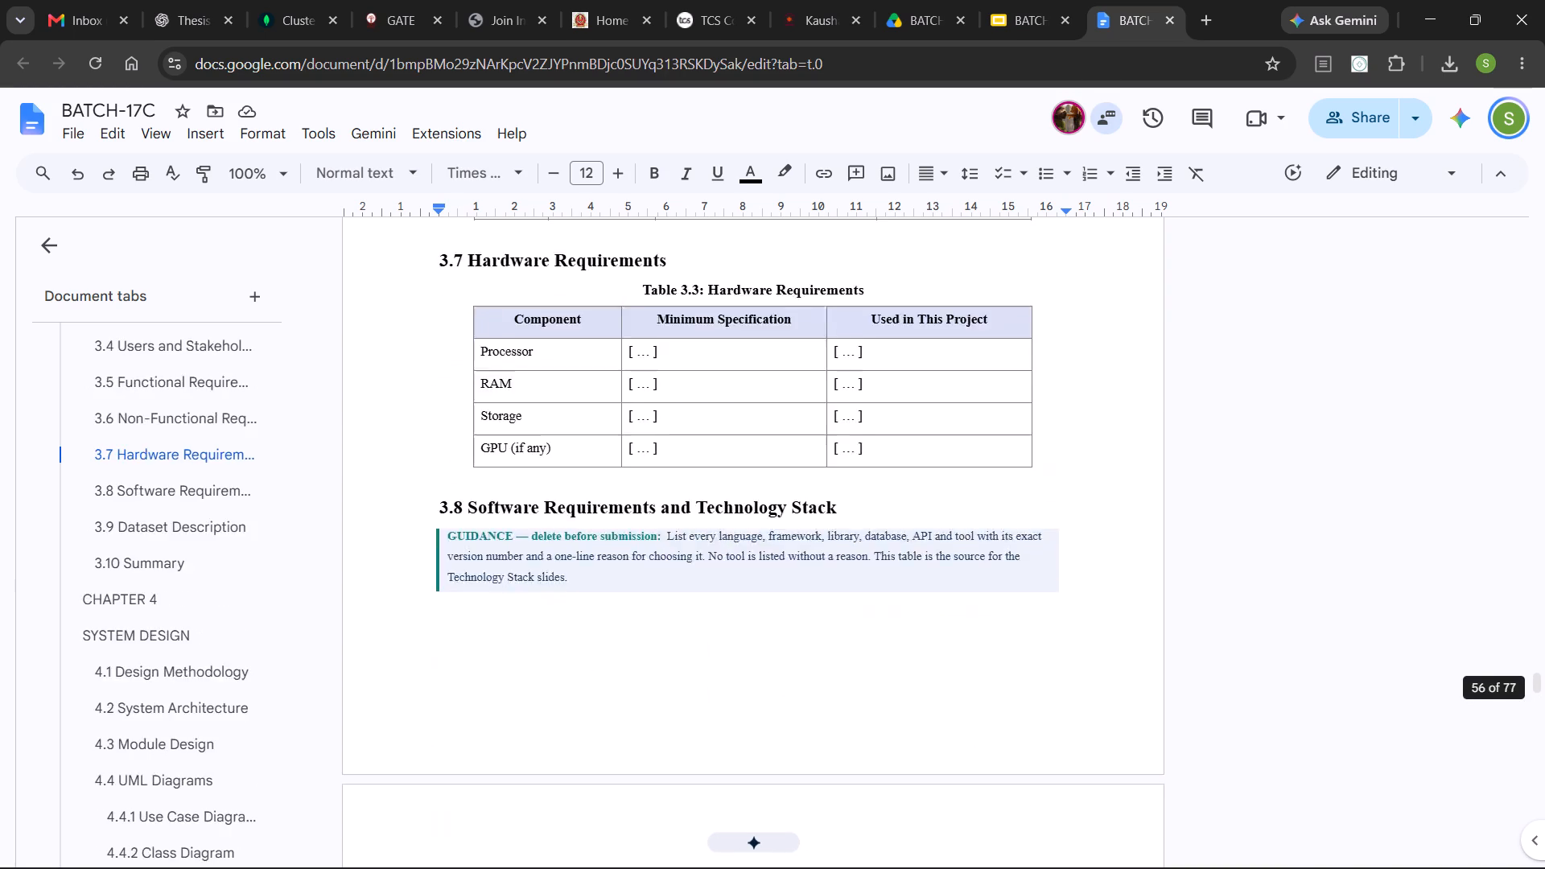
scroll(662, 479, "up", 15)
Check the page layout forwards from 2.5.1 Google Travel through 2.6 Research Gap and 2.7 Summary to the start of Chapter 3.
scroll(662, 479, "down", 4)
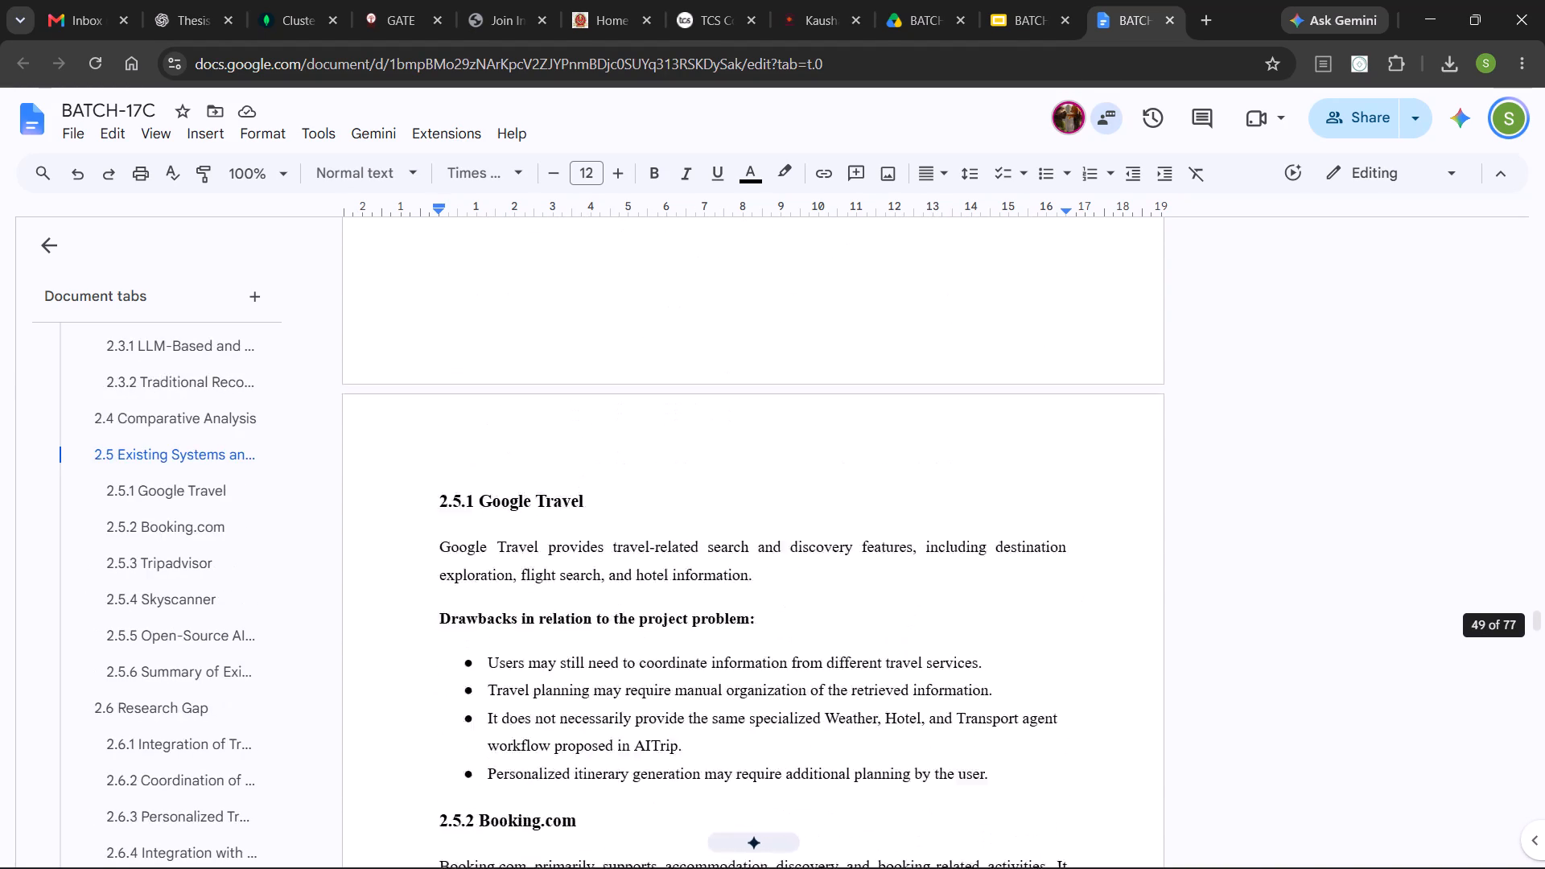
scroll(662, 479, "down", 2)
scroll(678, 616, "down", 4)
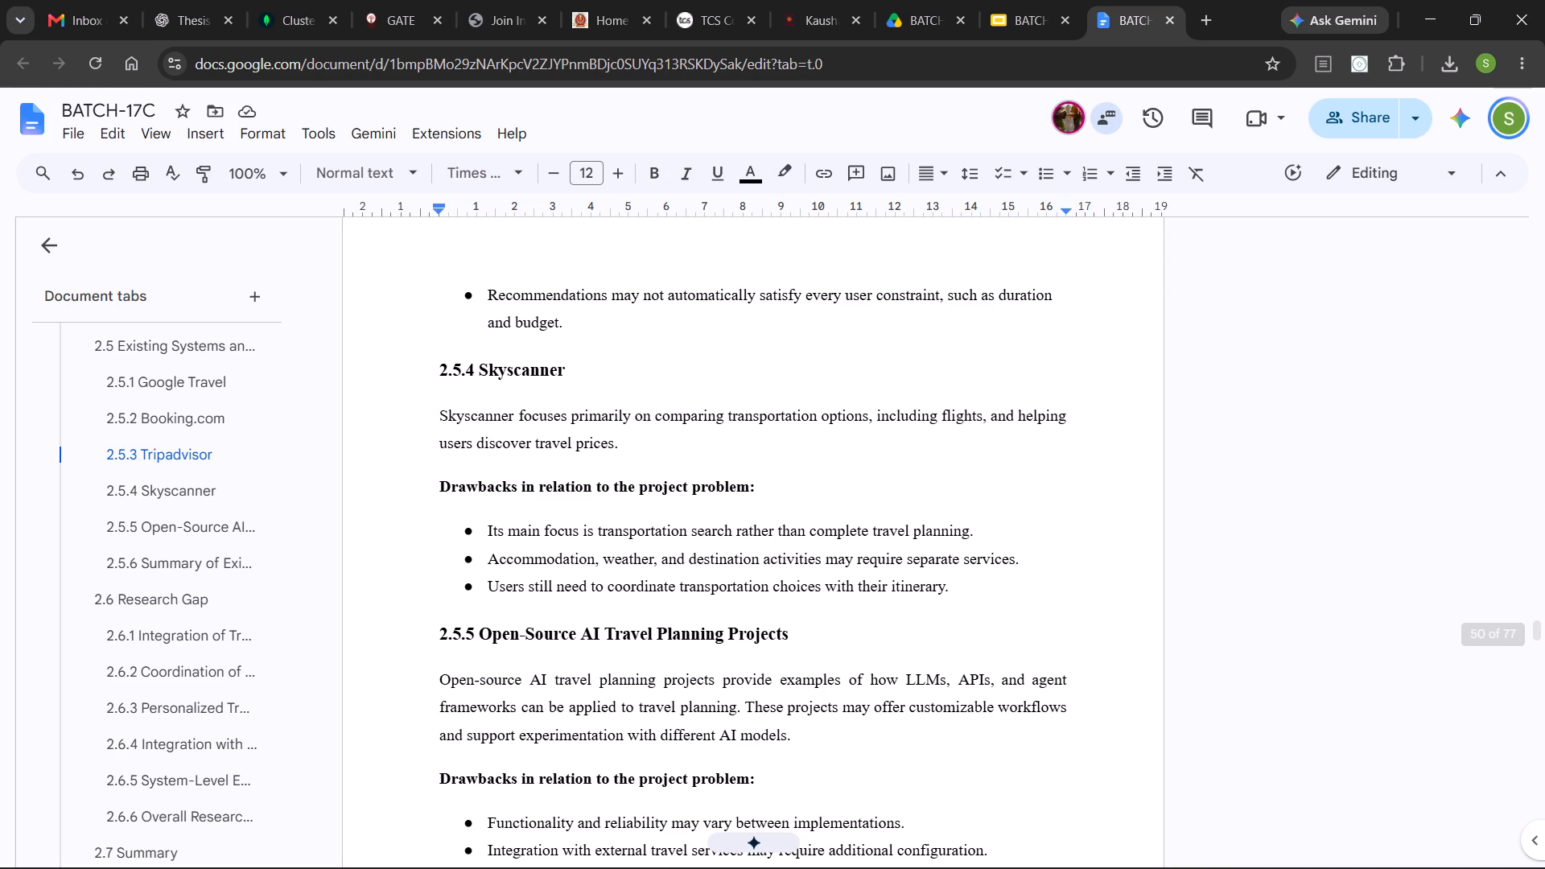
scroll(698, 507, "down", 4)
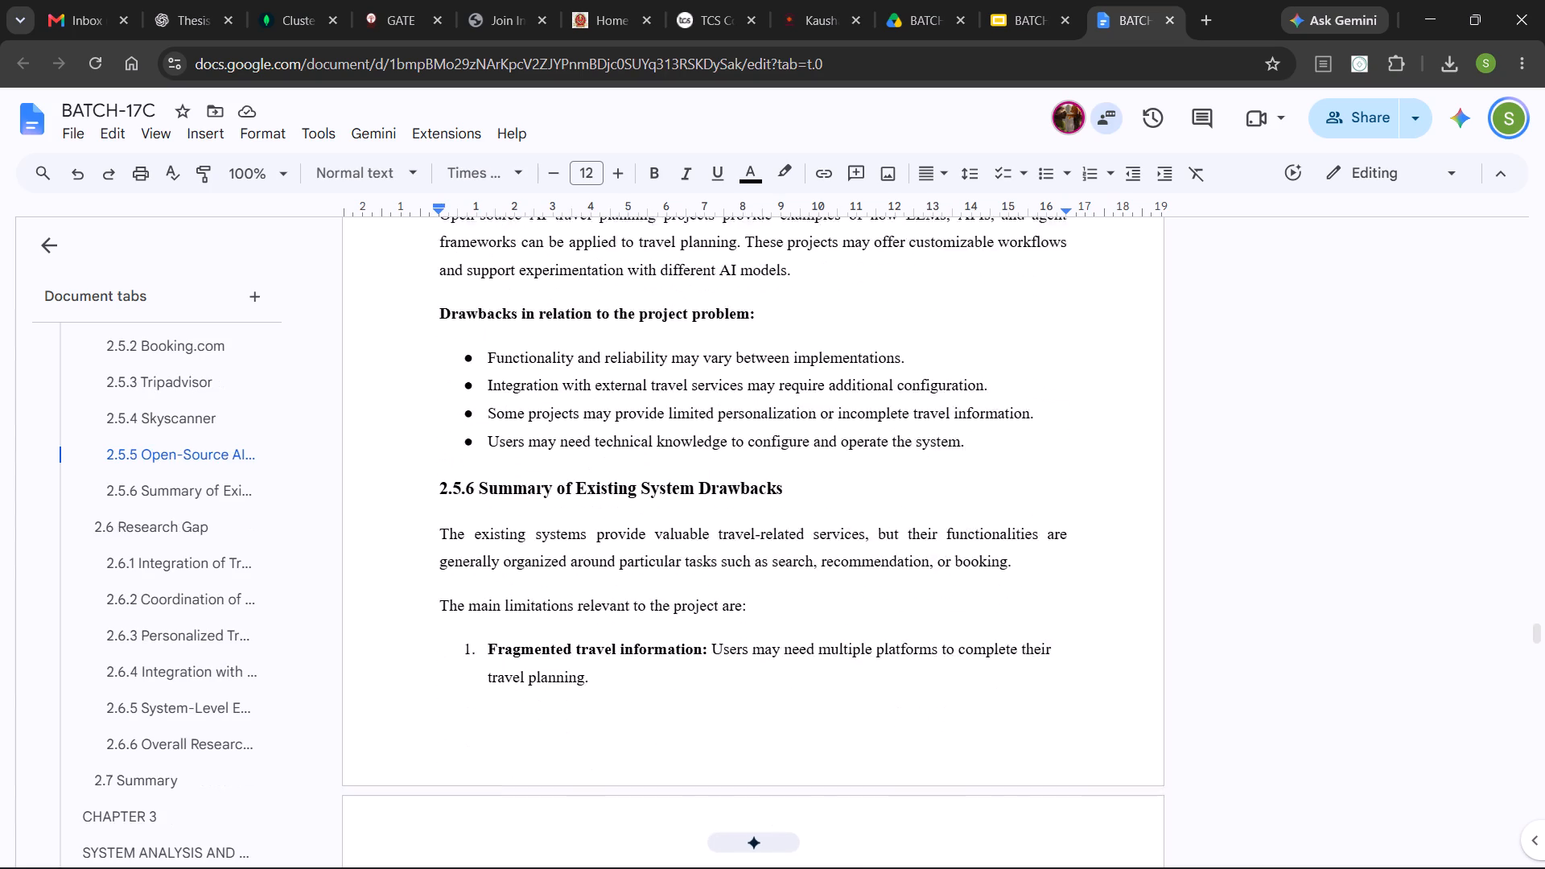
scroll(698, 507, "down", 4)
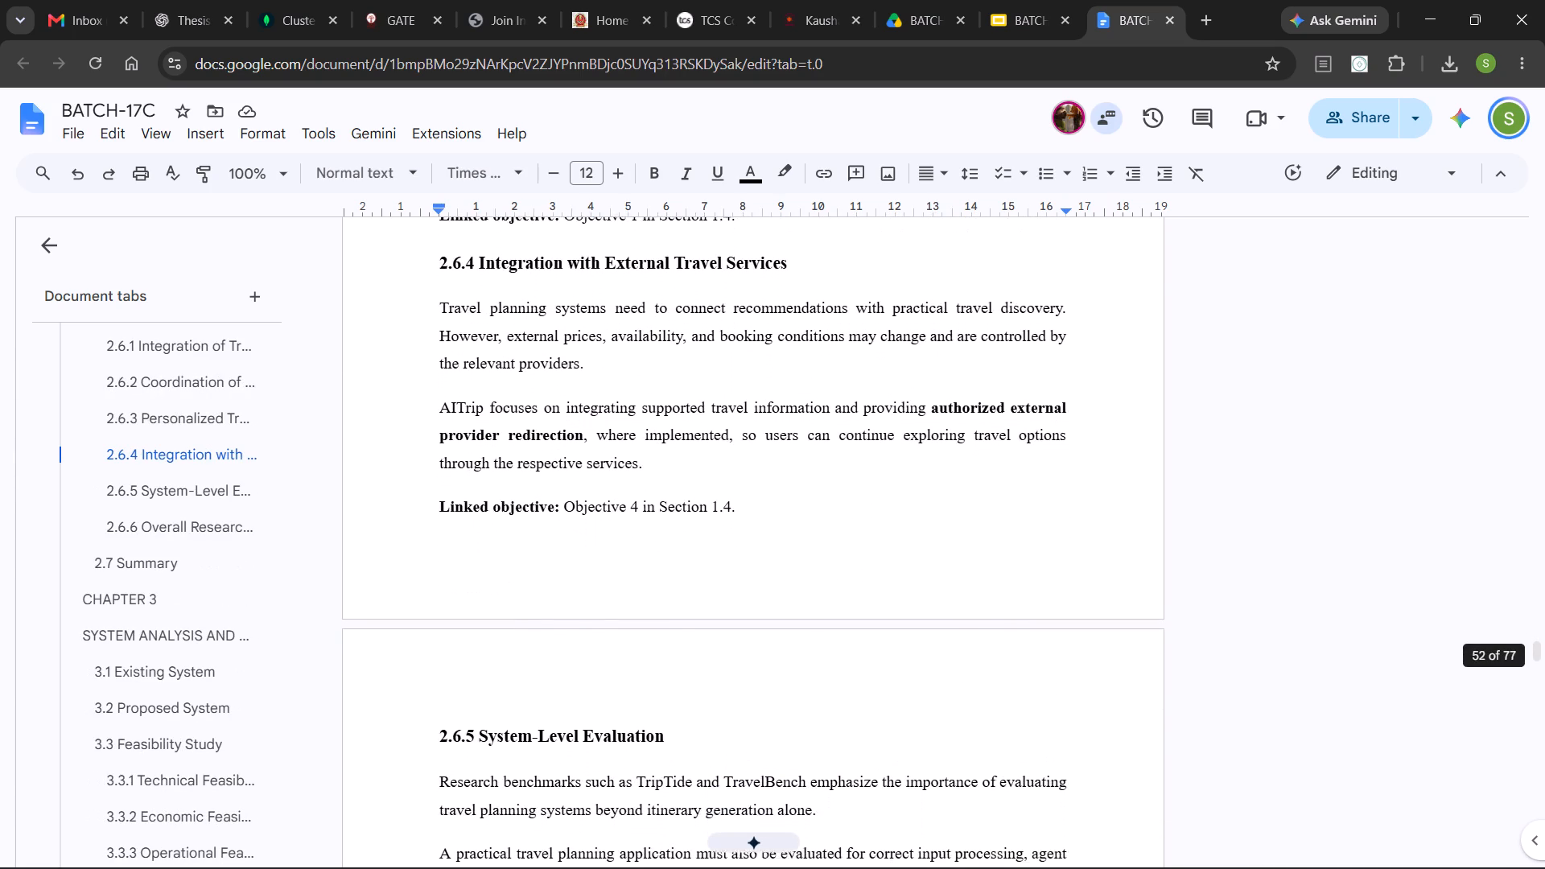
scroll(698, 507, "down", 2)
scroll(582, 504, "down", 3)
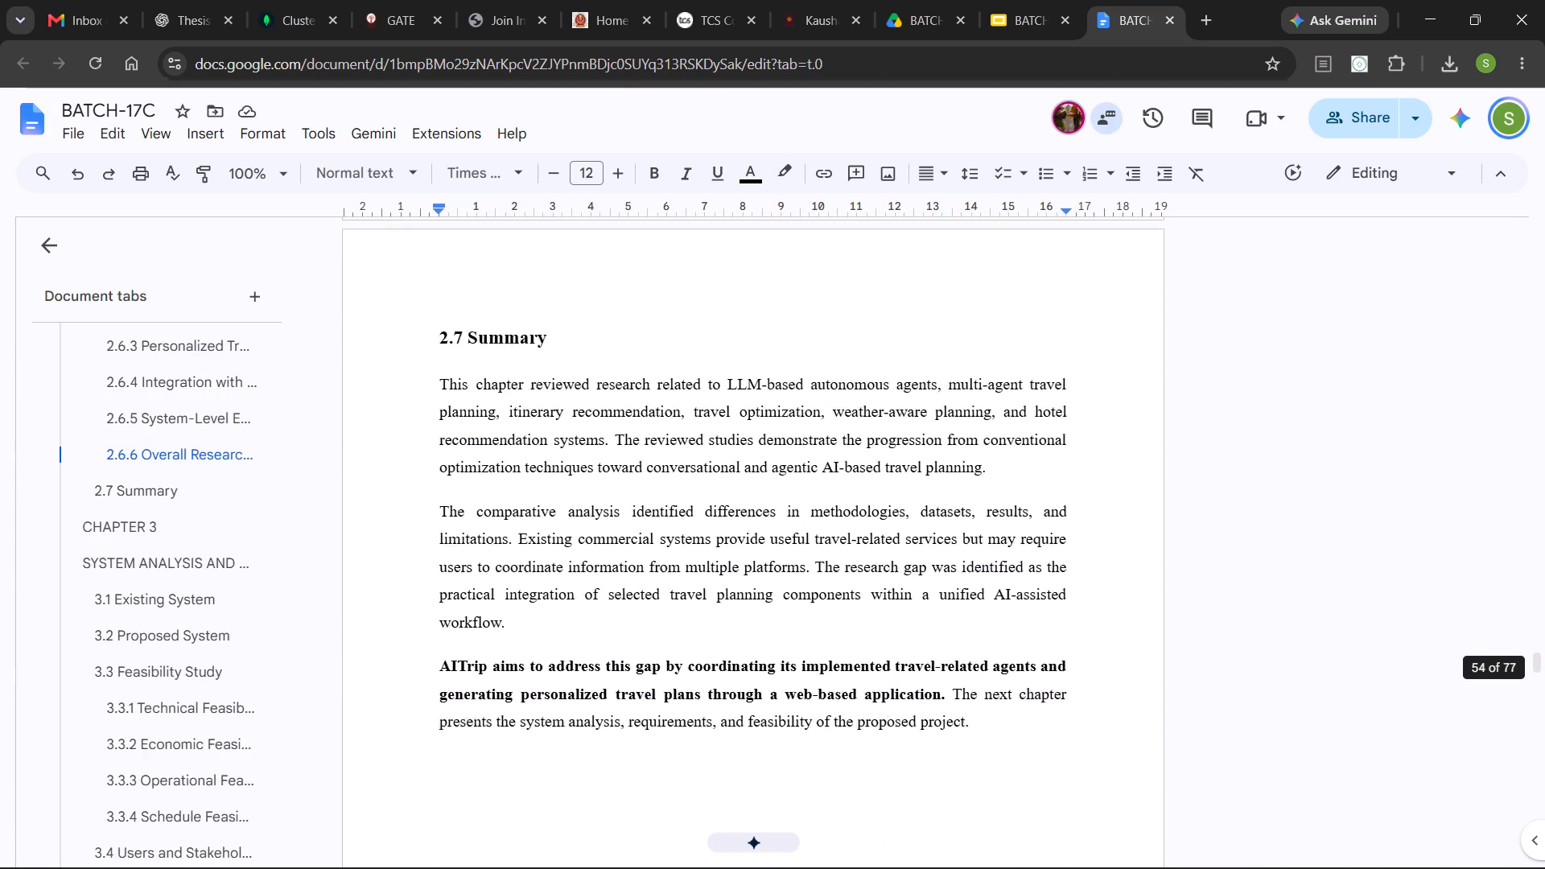
scroll(582, 504, "down", 4)
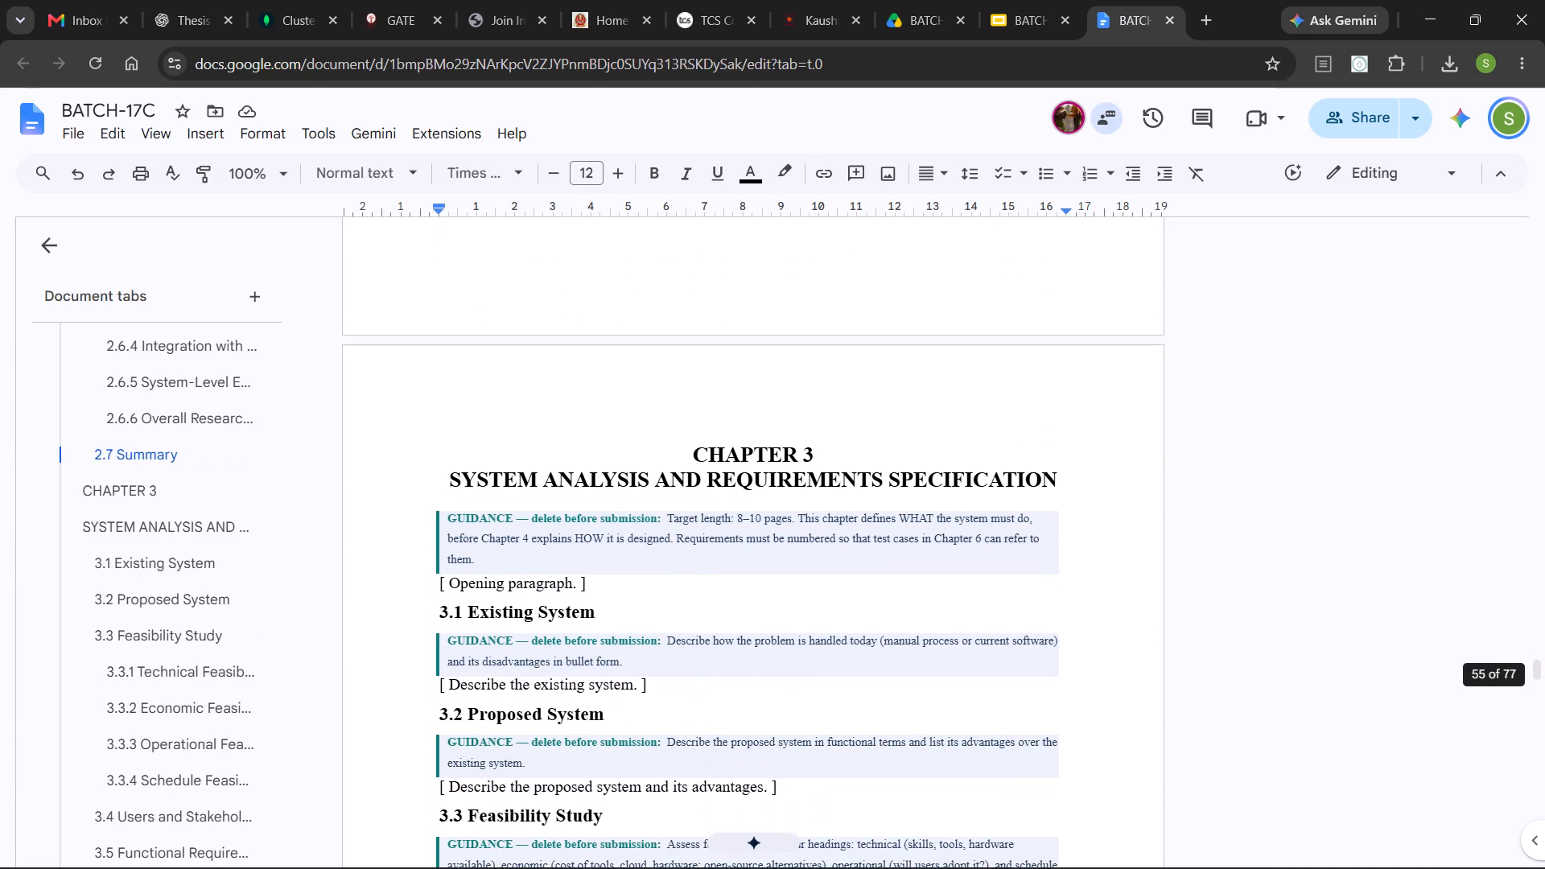
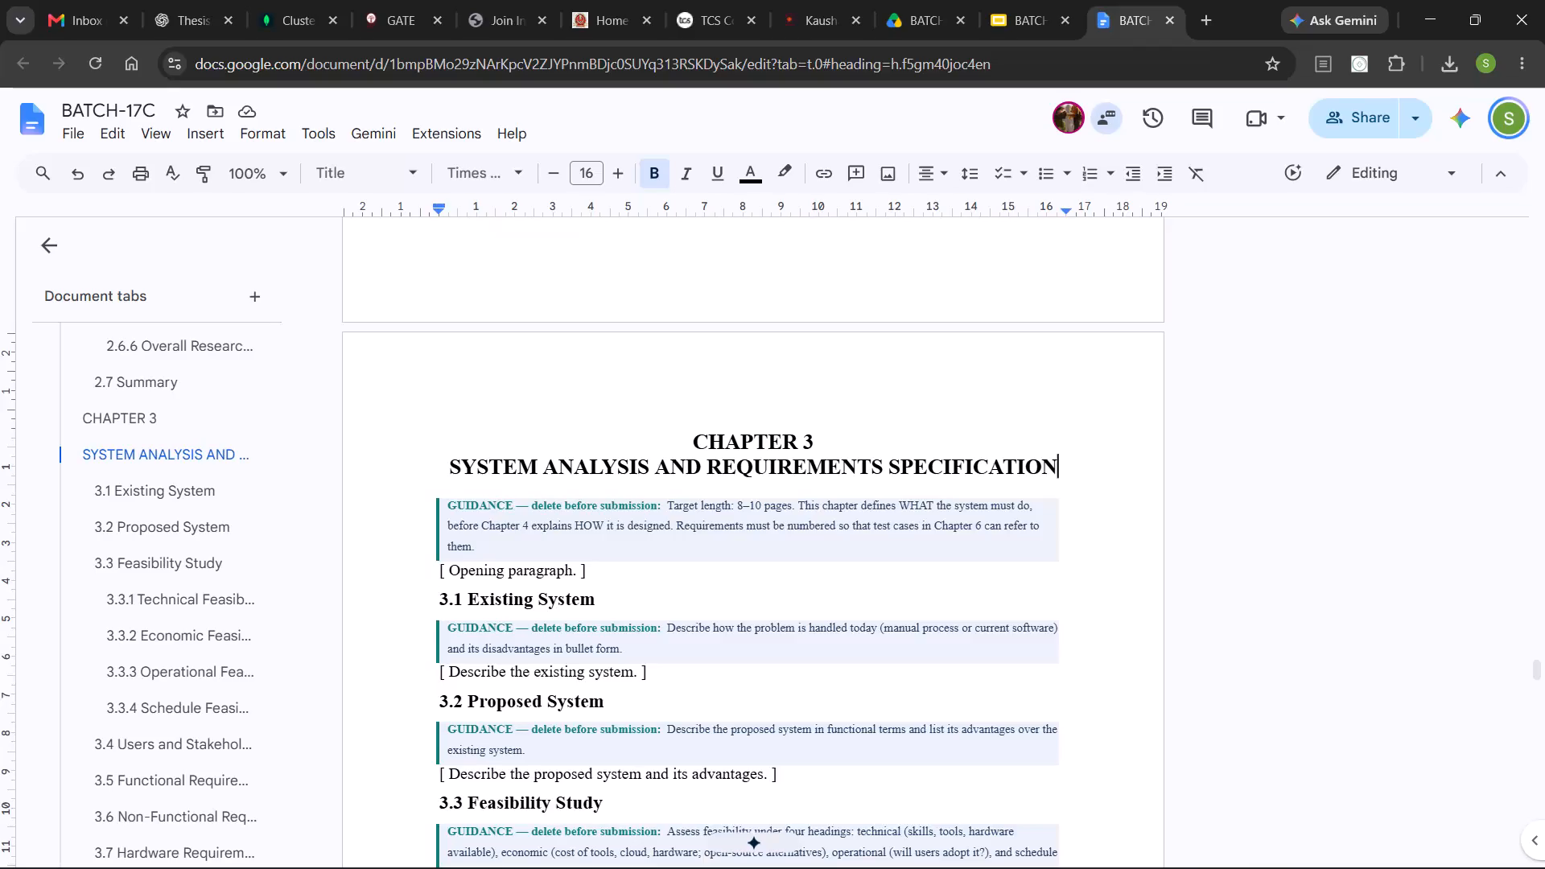
Check Chapter 3's page layout forwards from 3.1 Existing System through the software requirements table to 3.9 Dataset Description.
scroll(749, 513, "down", 4)
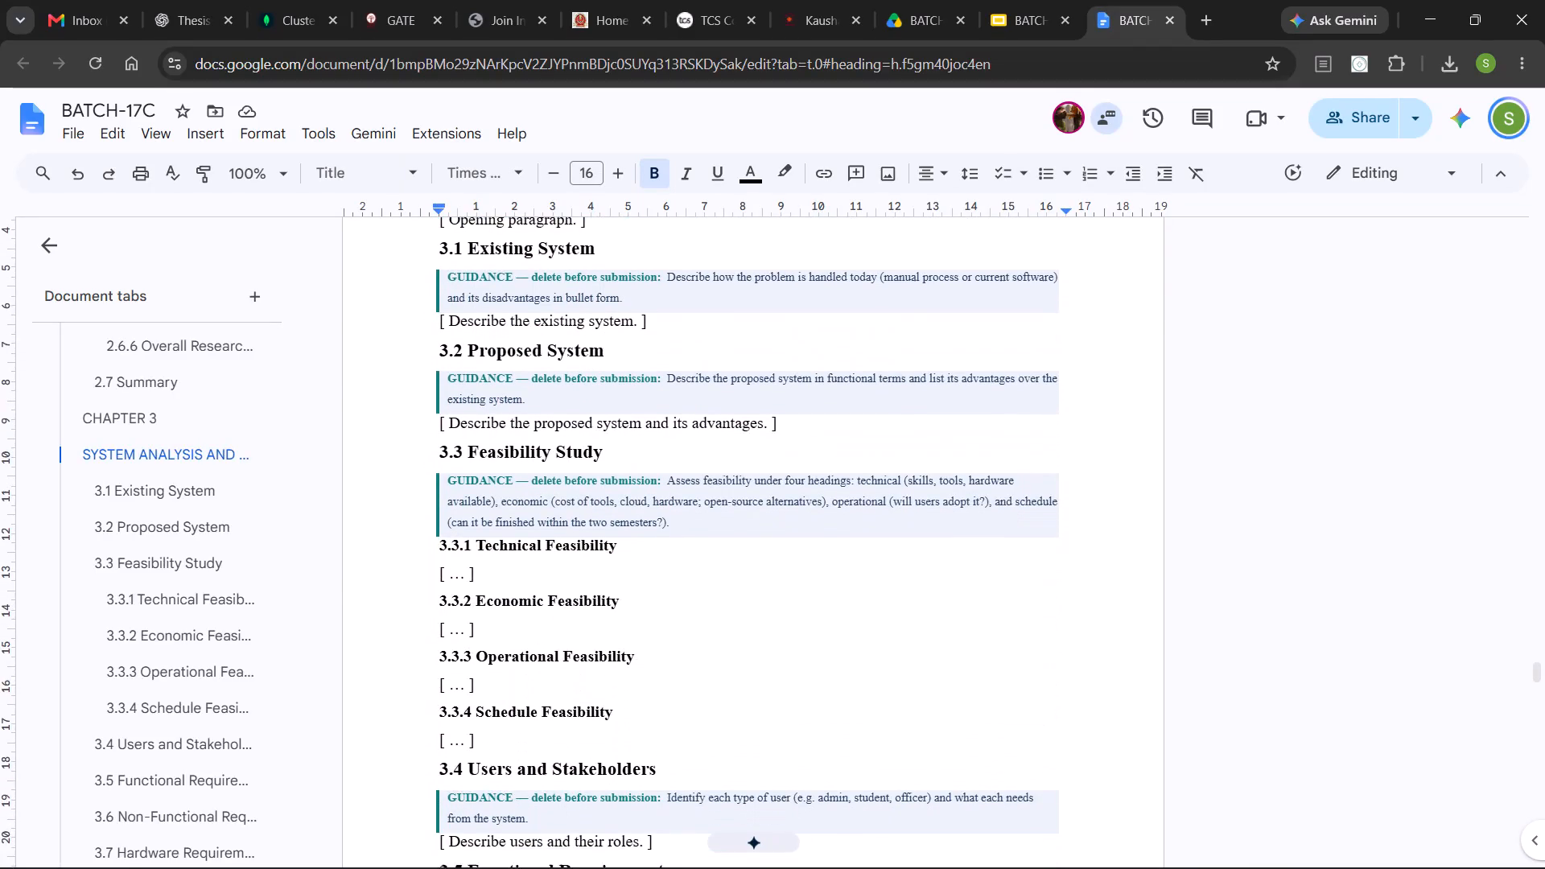
scroll(749, 513, "down", 4)
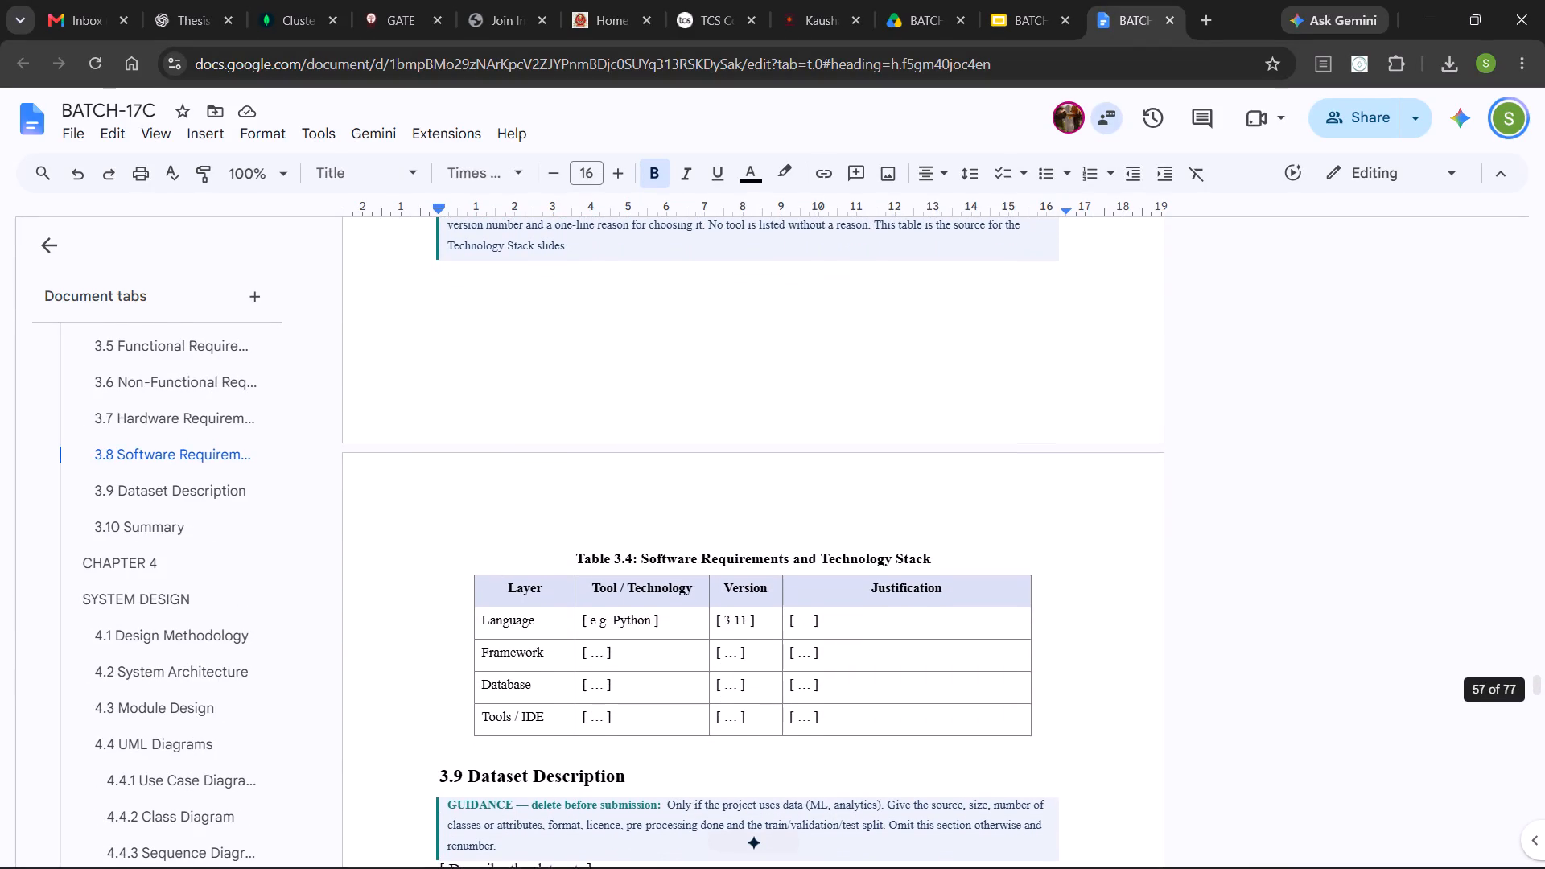
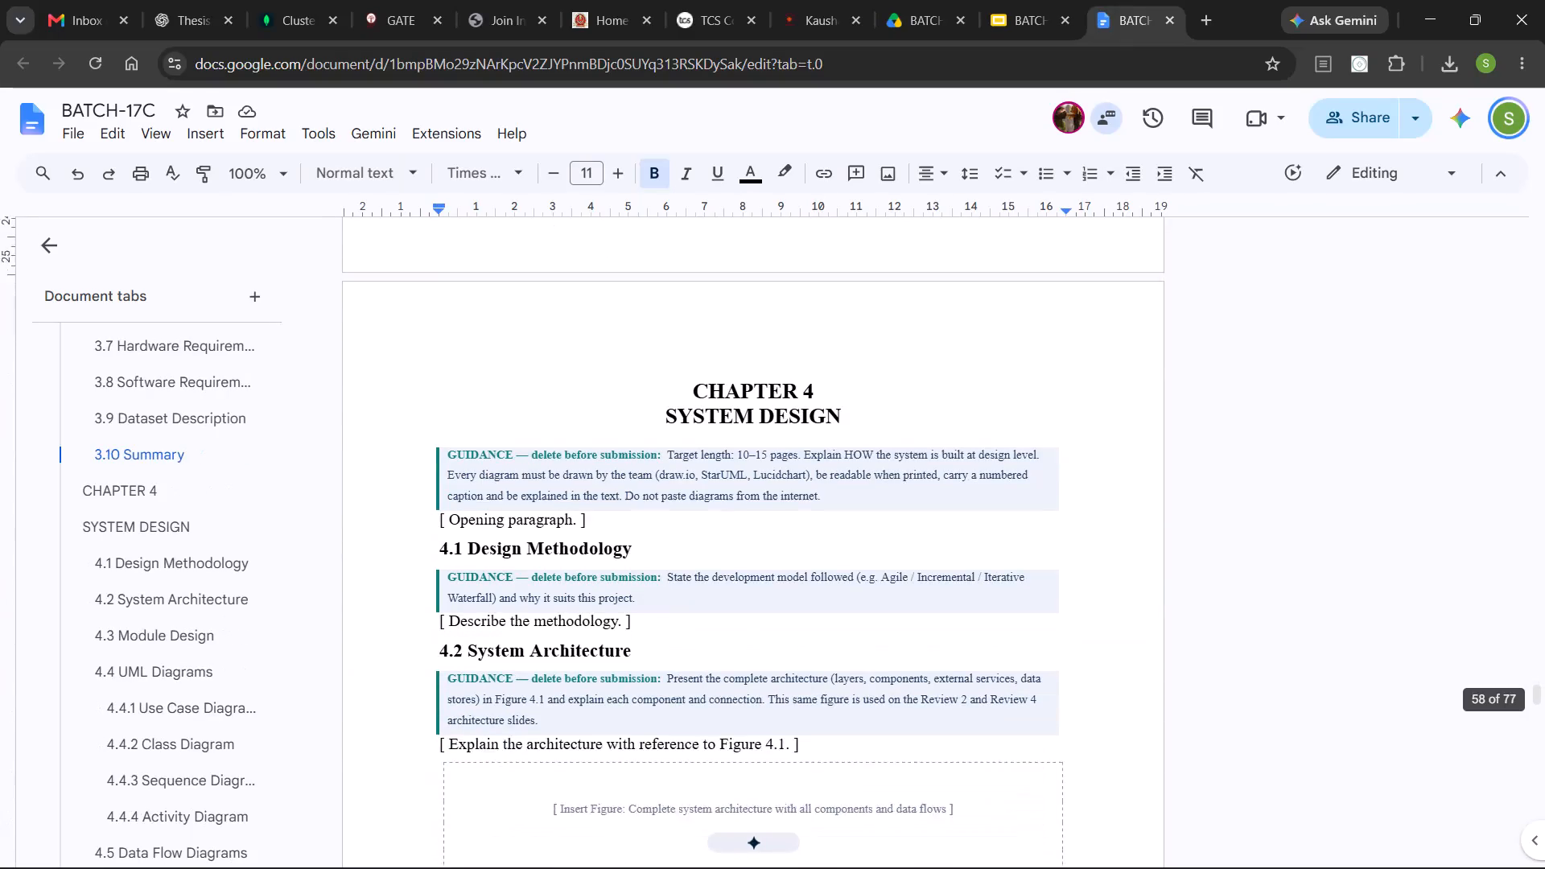
Check the page layout forwards from Chapter 4 System Design through Chapters 5 and 6 to Chapter 7 Conclusion and Future Scope.
scroll(679, 518, "down", 2)
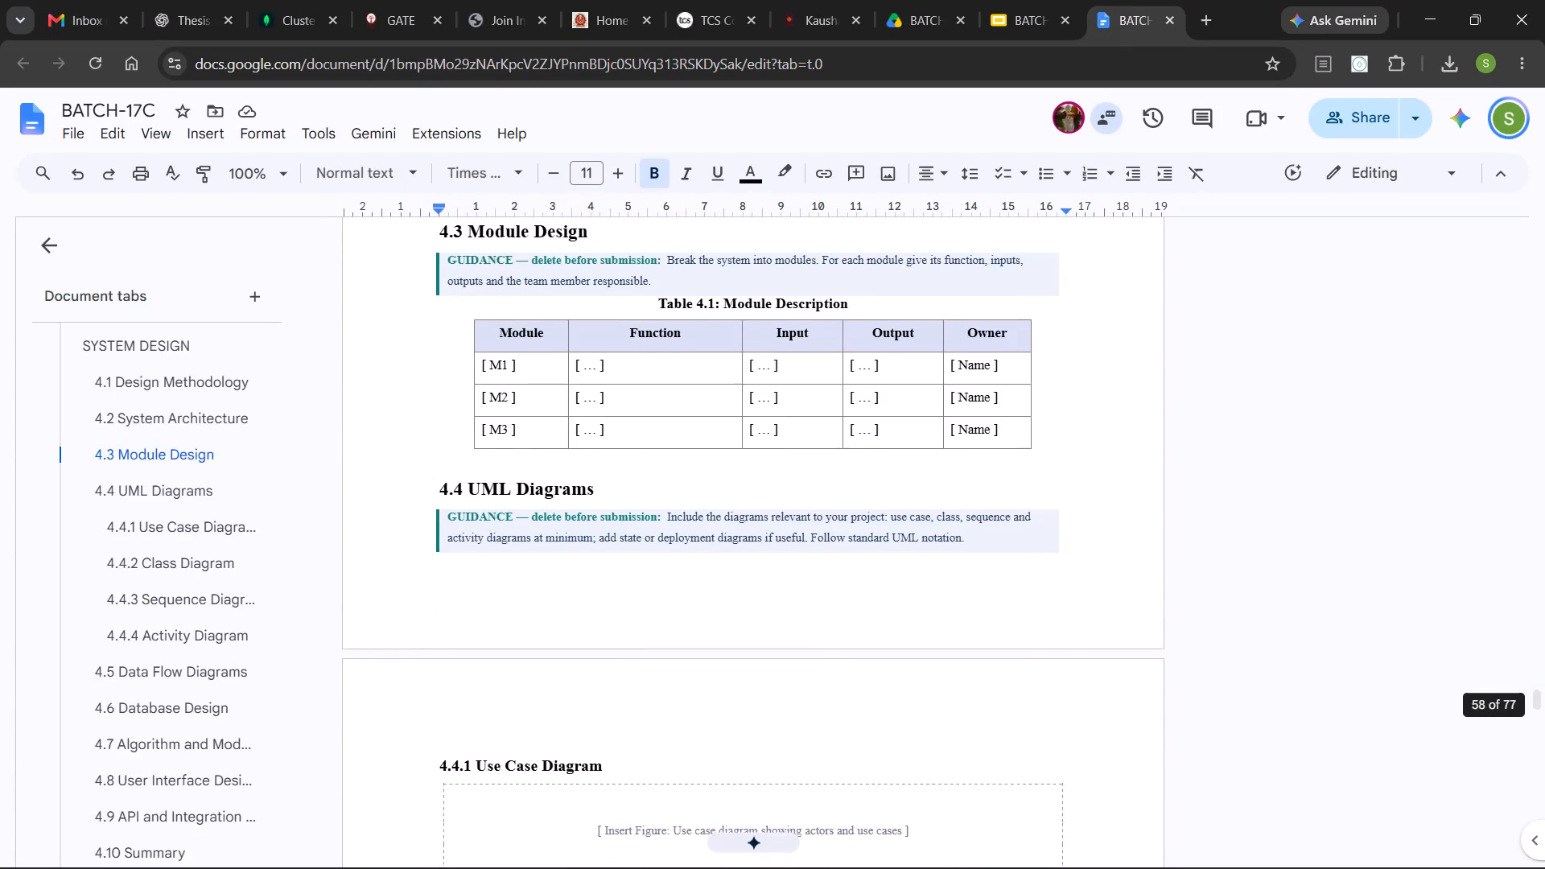
scroll(679, 518, "down", 10)
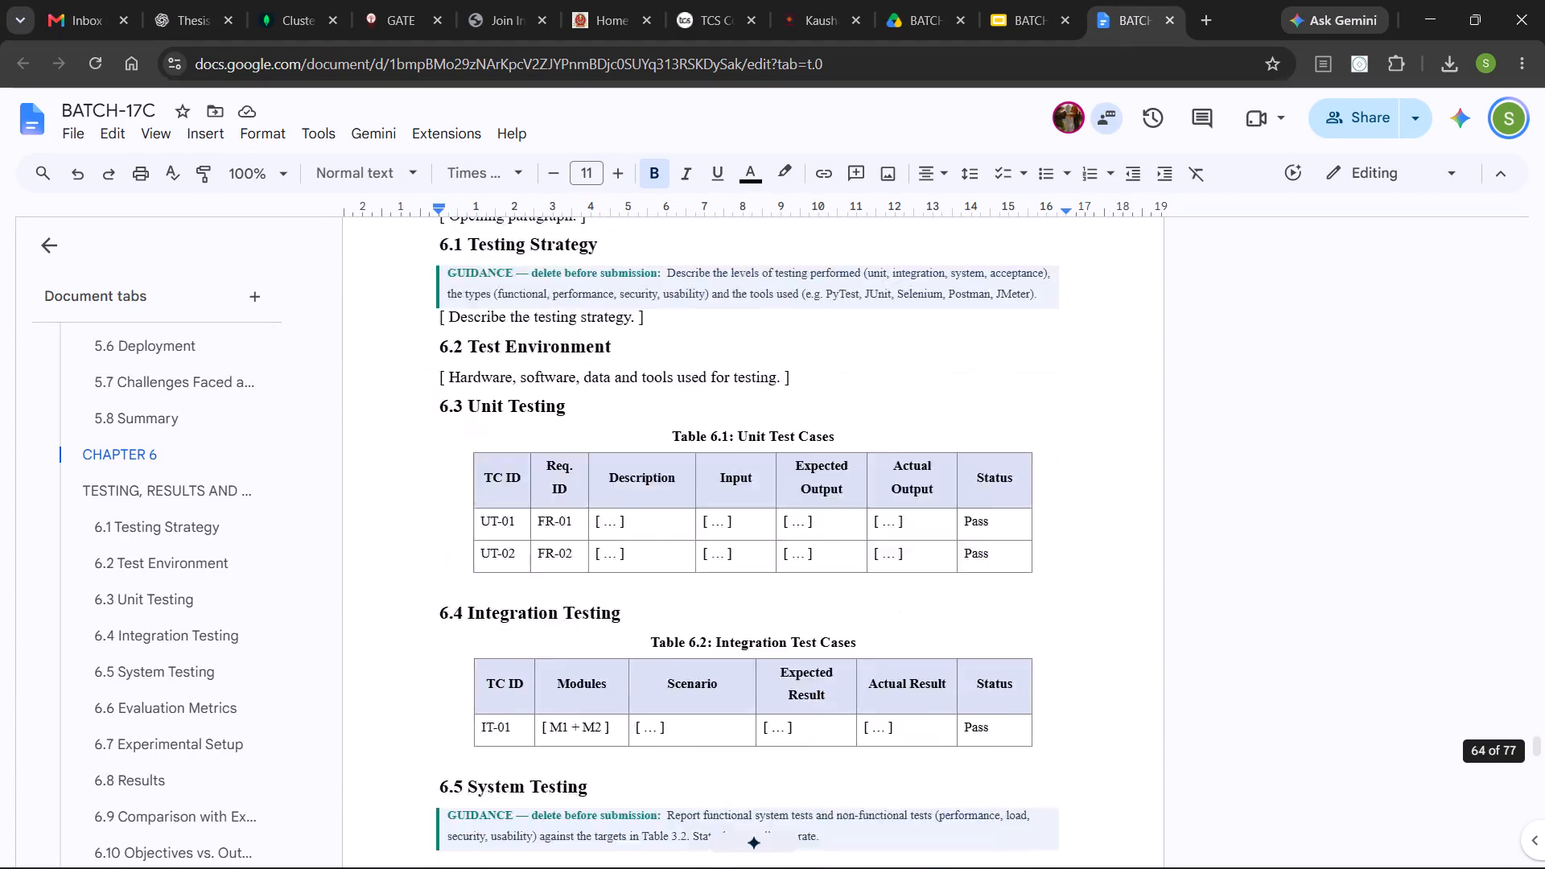
scroll(679, 518, "down", 11)
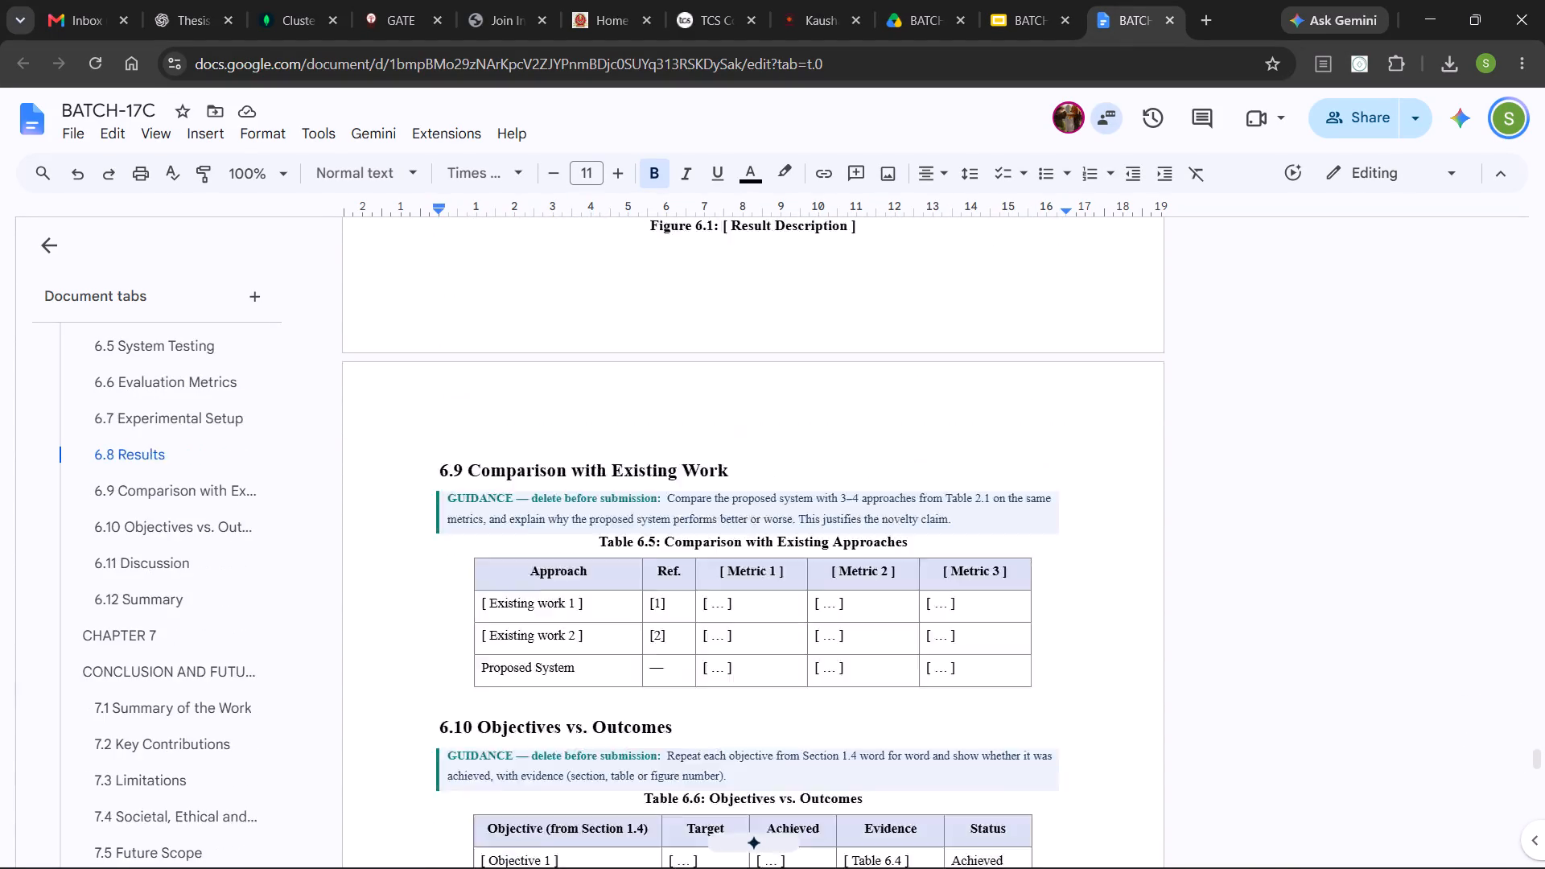
scroll(679, 518, "down", 3)
Review the page layout backwards from Chapter 7 through Chapter 6's testing tables and Chapter 5's module sections to 4.10 Summary.
scroll(679, 518, "up", 1)
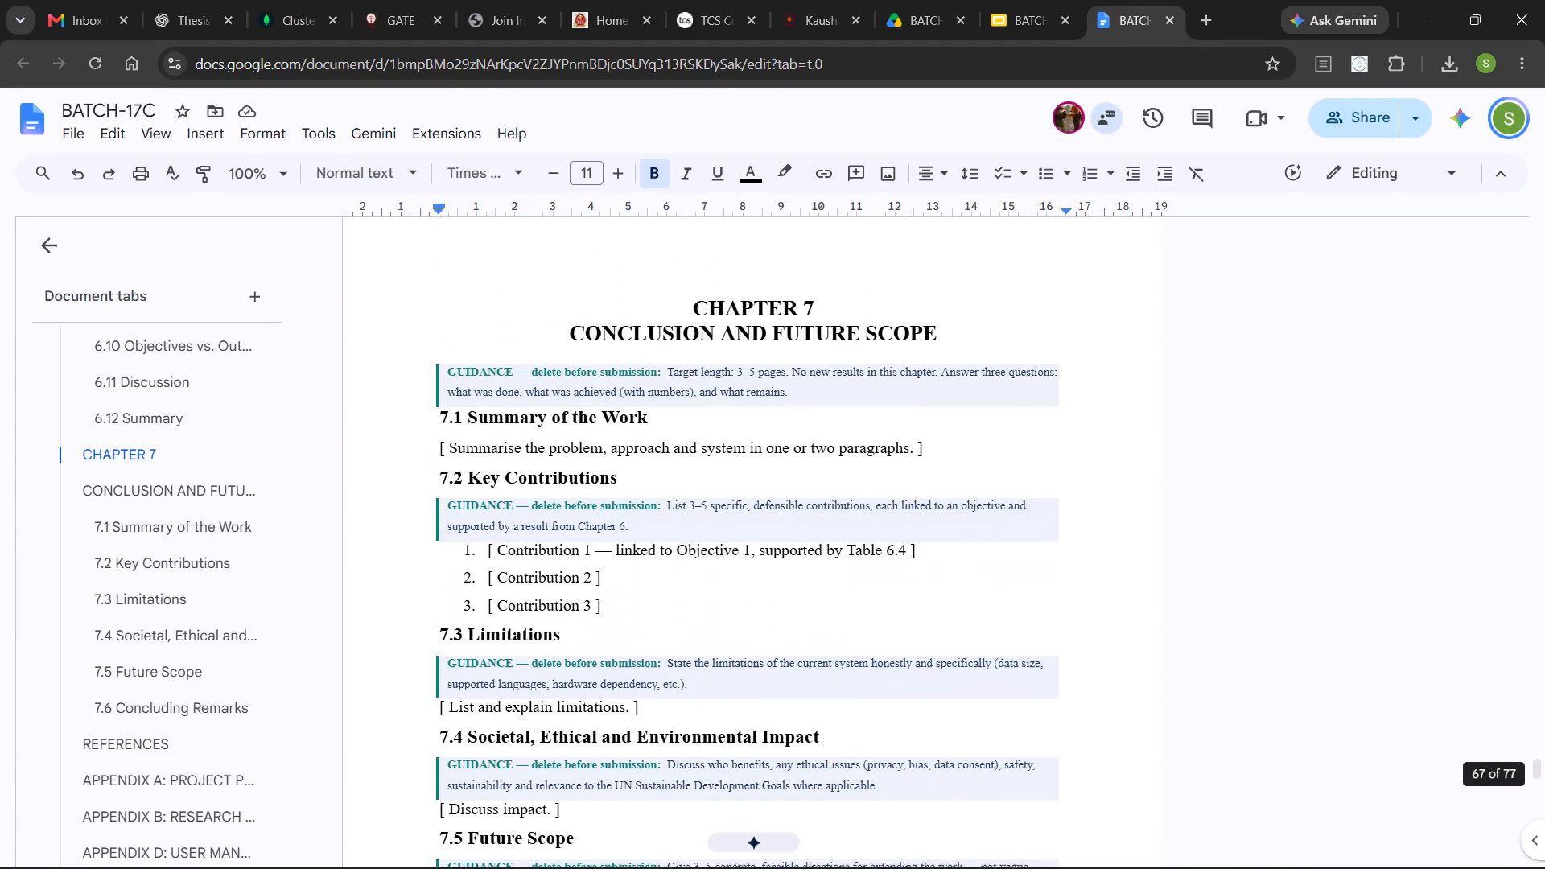
scroll(679, 518, "up", 2)
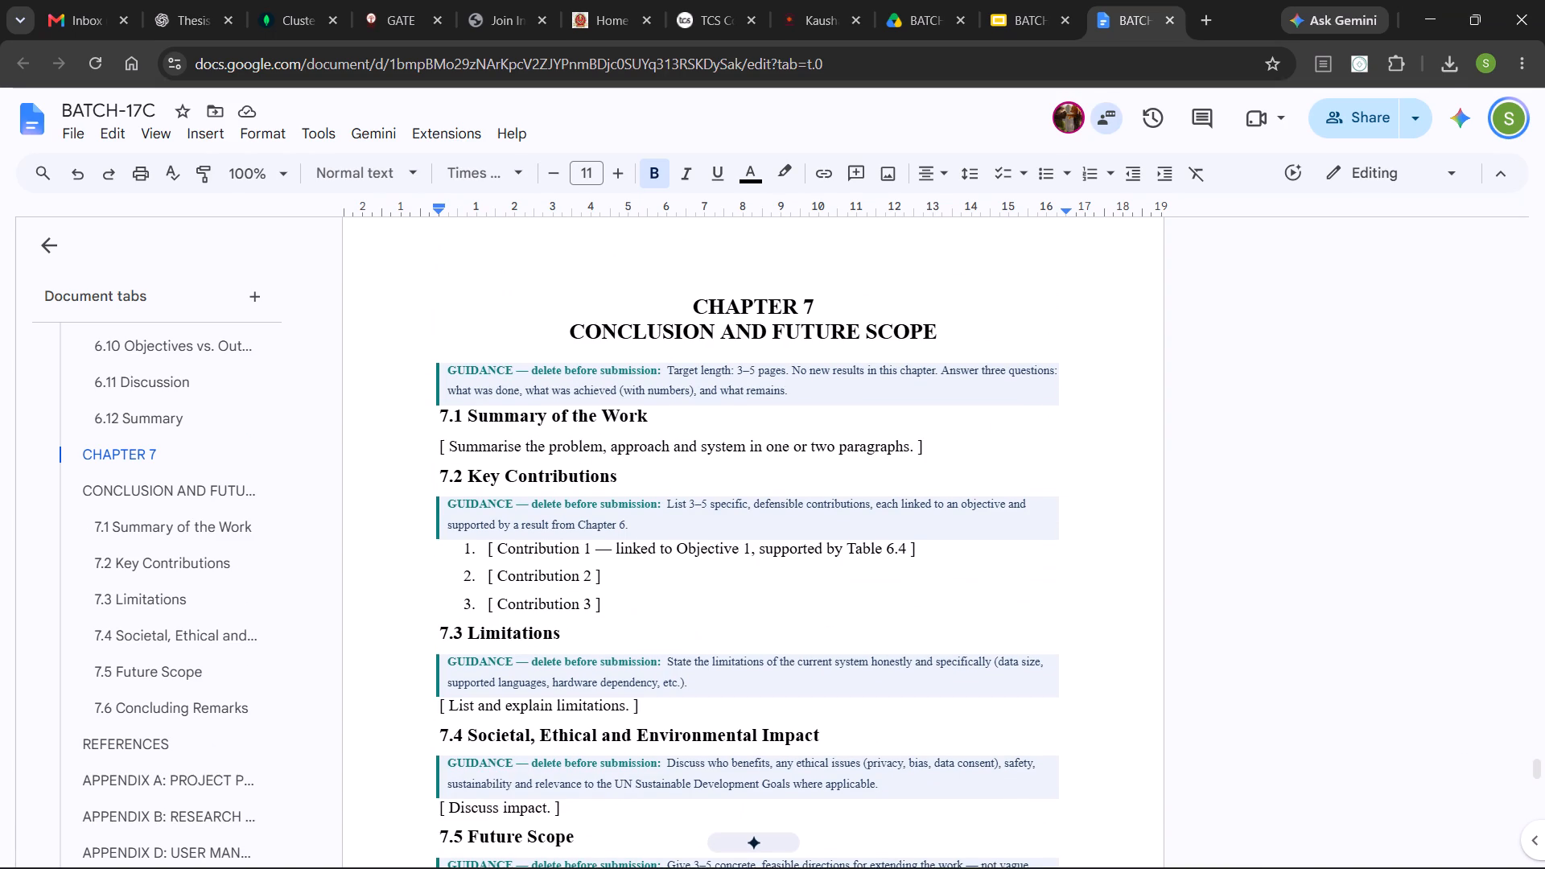
scroll(665, 447, "up", 10)
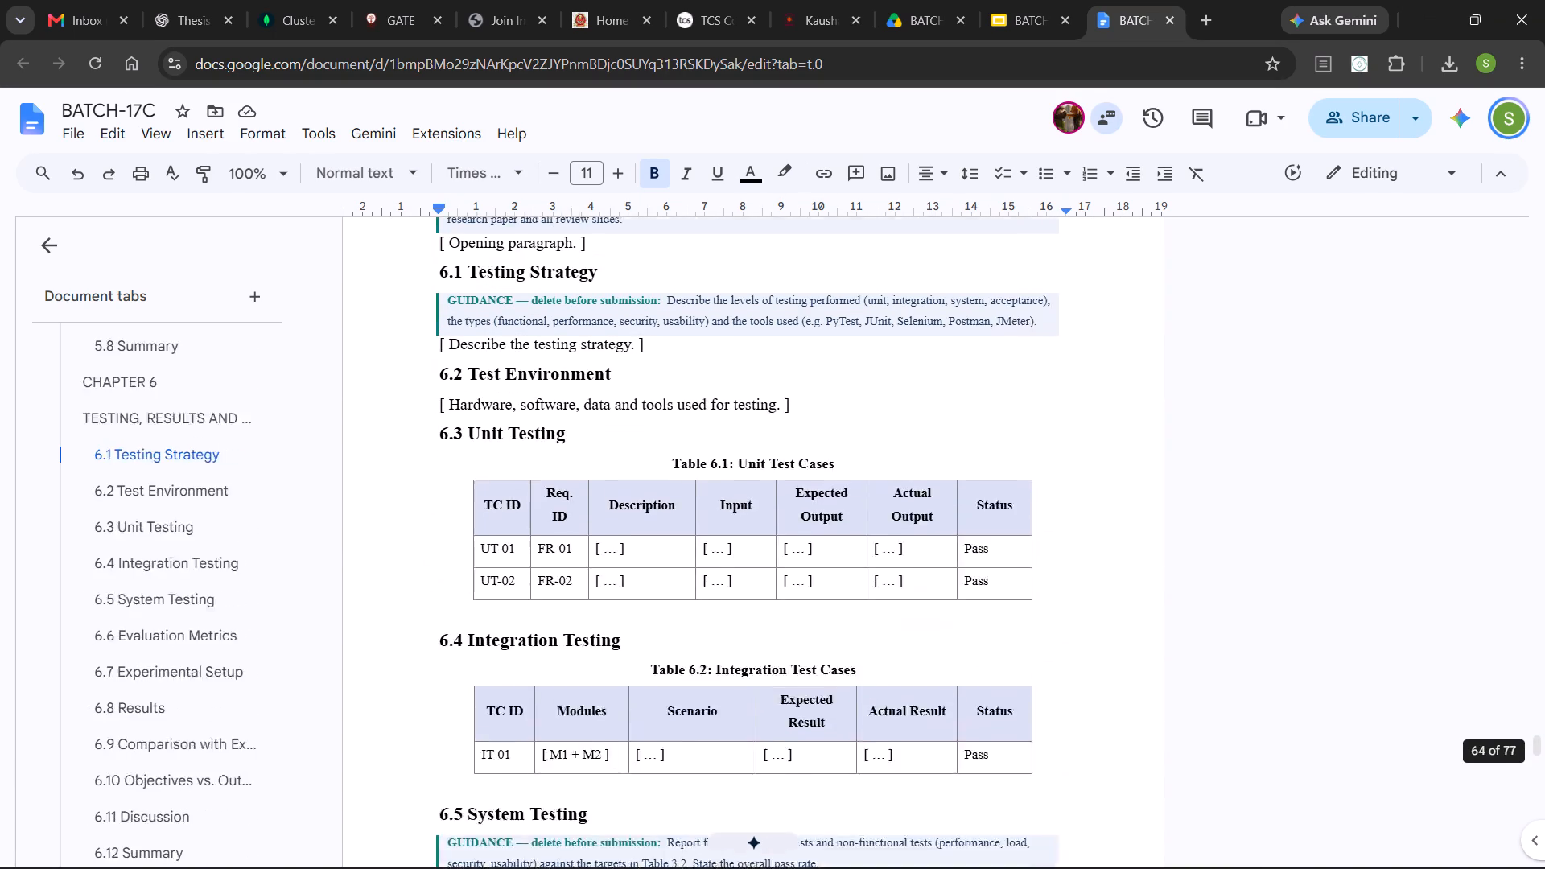
scroll(665, 447, "up", 1)
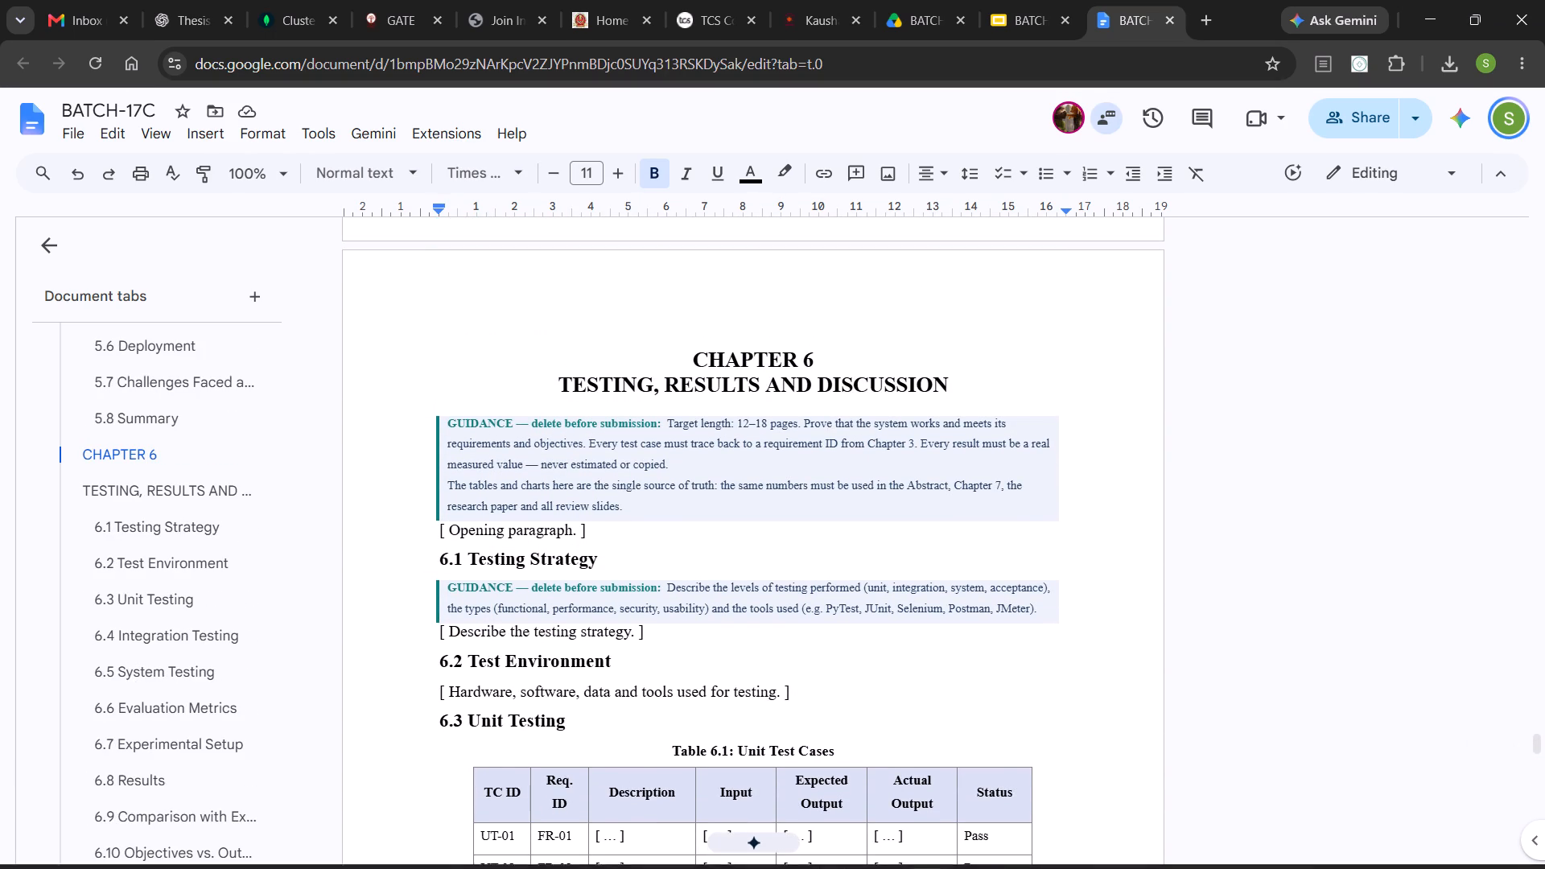
scroll(842, 584, "up", 8)
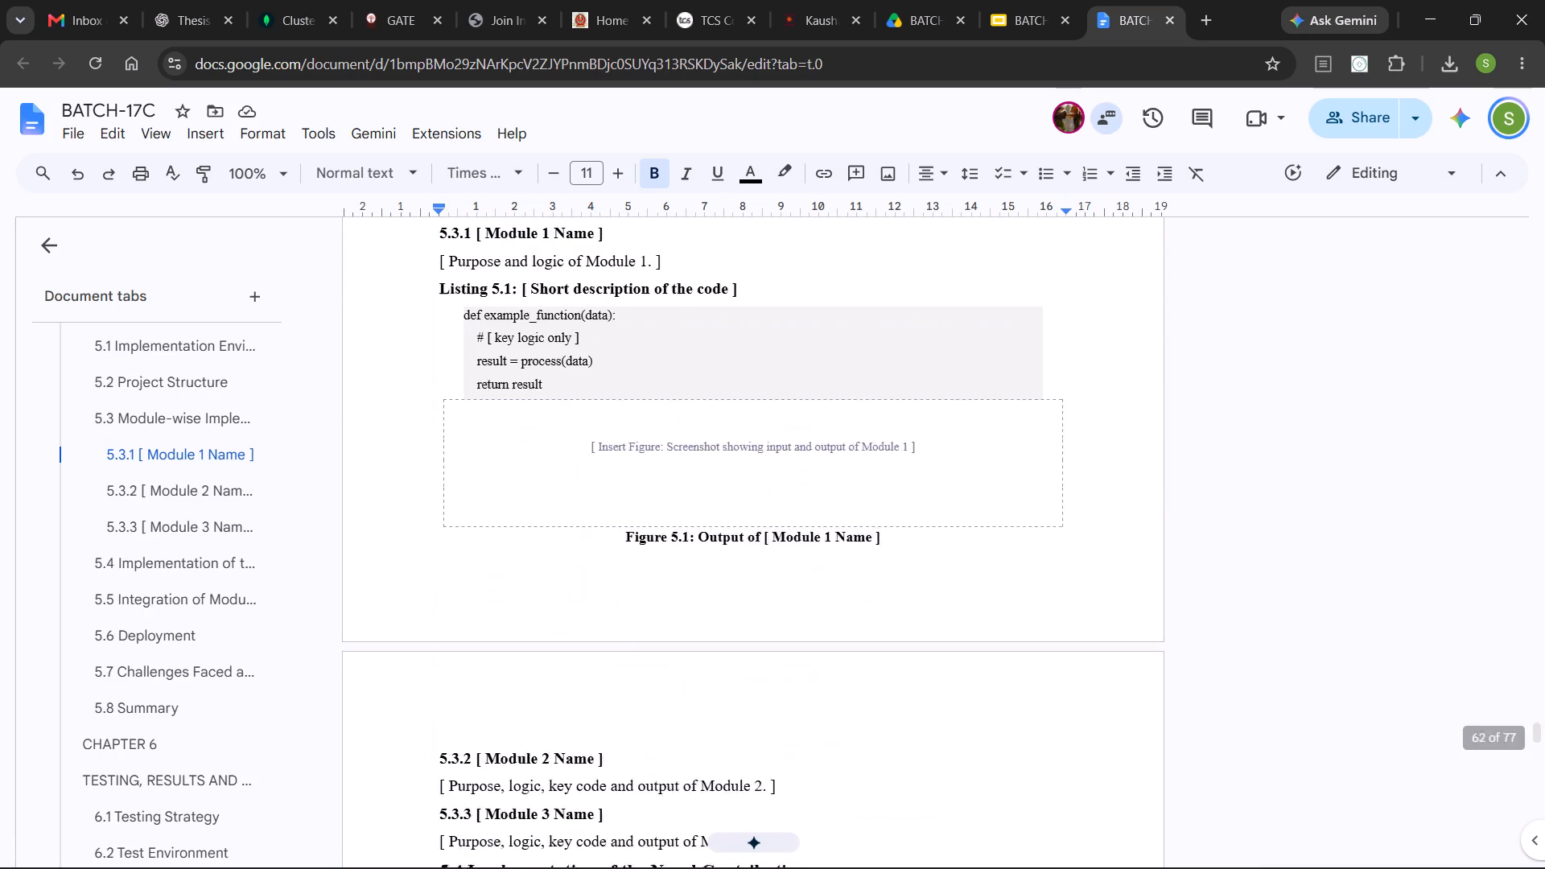
scroll(842, 584, "up", 2)
scroll(842, 584, "down", 5)
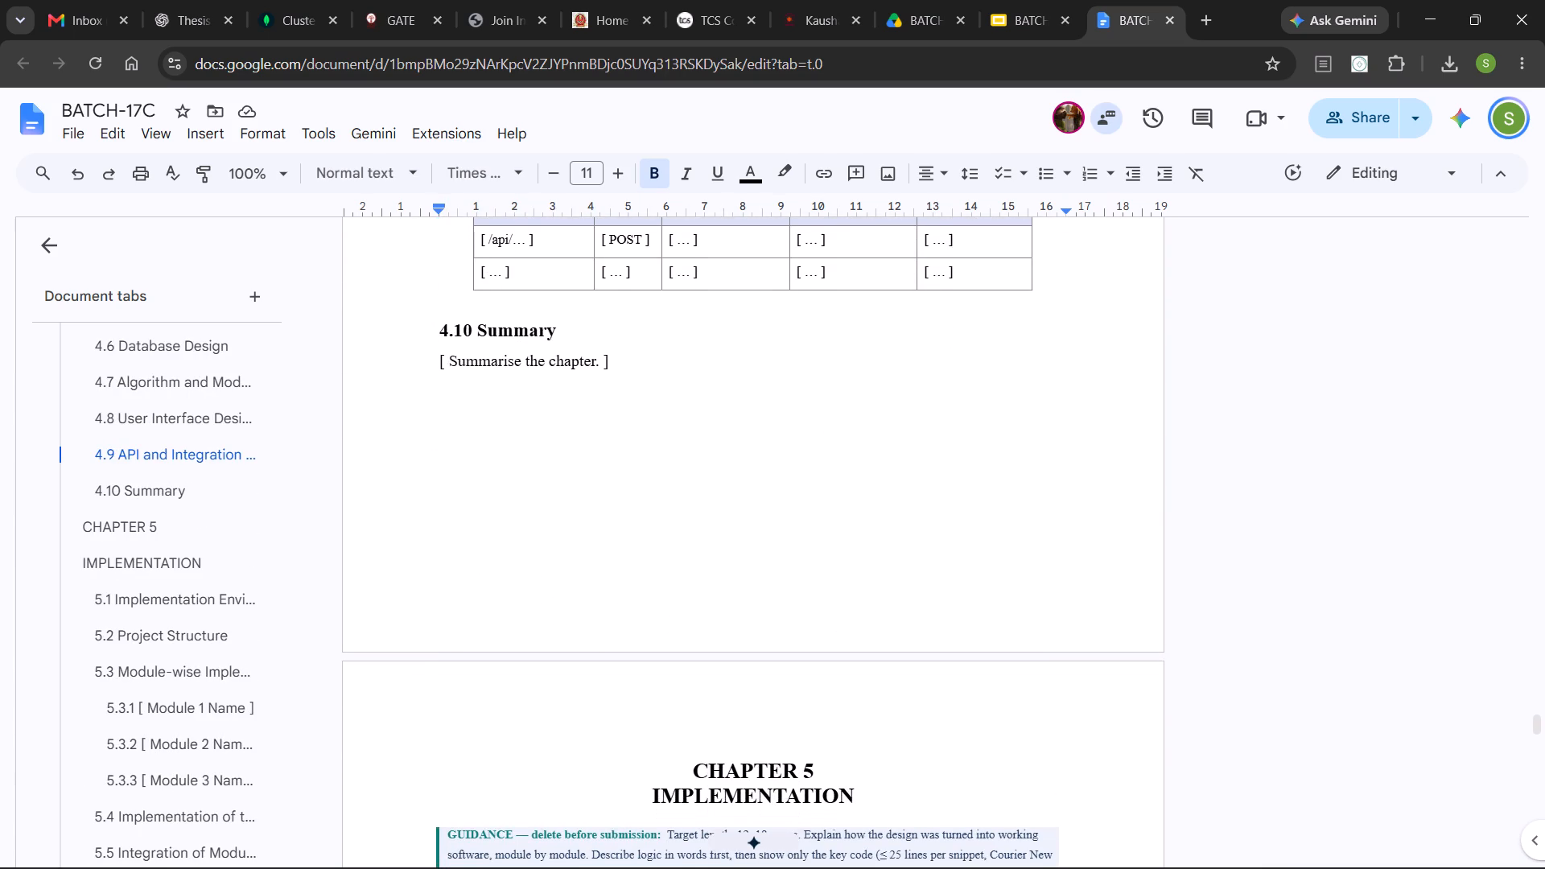
scroll(839, 653, "down", 2)
Review Chapter 4's page layout backwards from 4.9 API and Integration Design through the UML diagrams to the chapter's opening page.
scroll(839, 653, "up", 5)
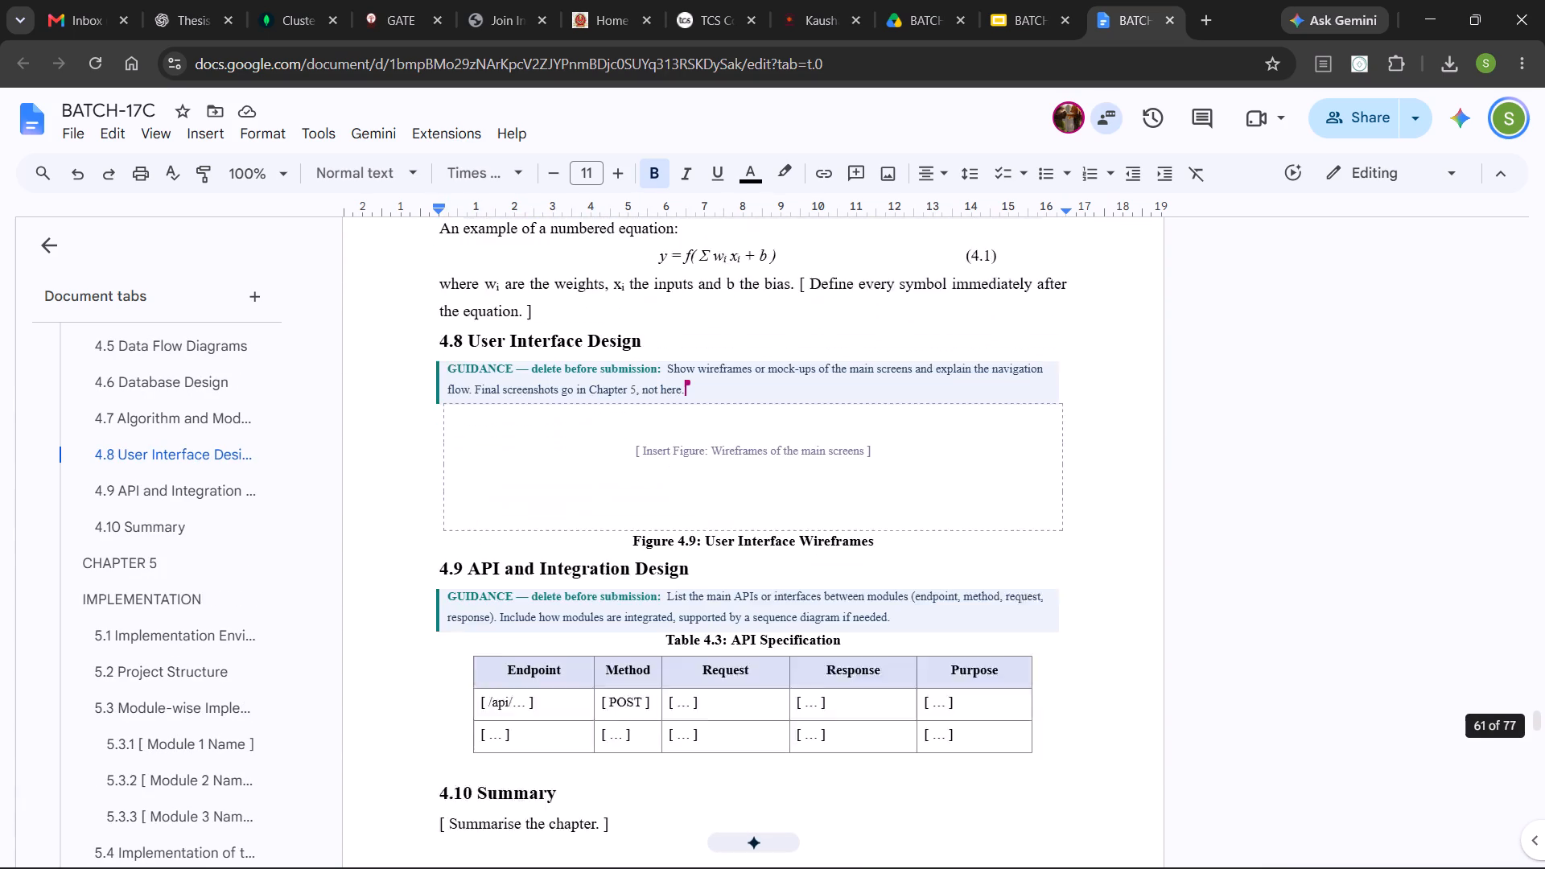
scroll(839, 653, "up", 7)
scroll(852, 431, "up", 5)
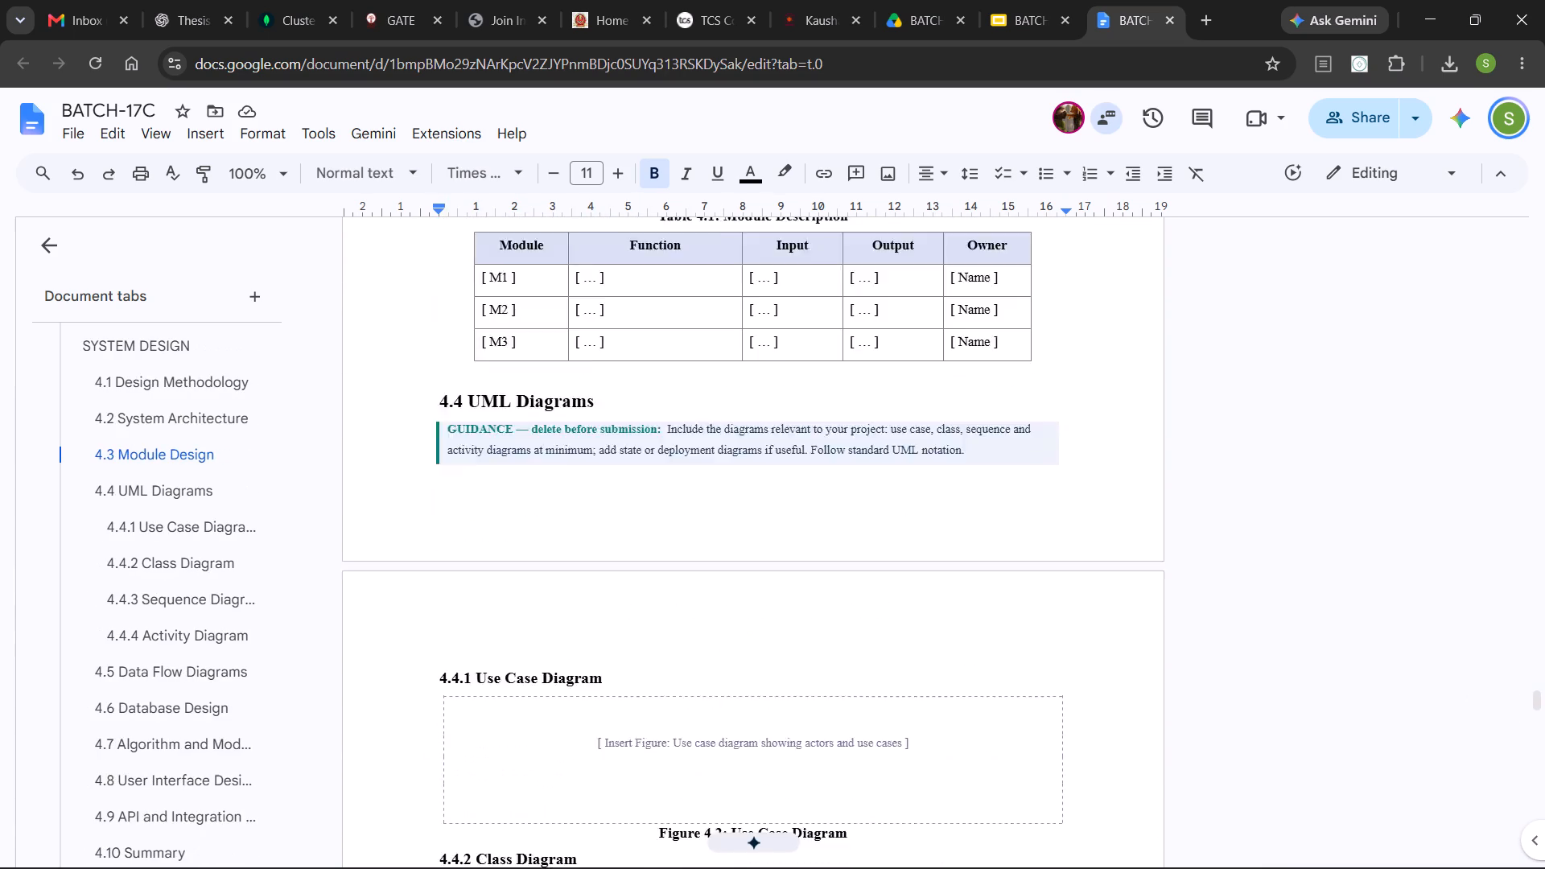
scroll(852, 431, "up", 5)
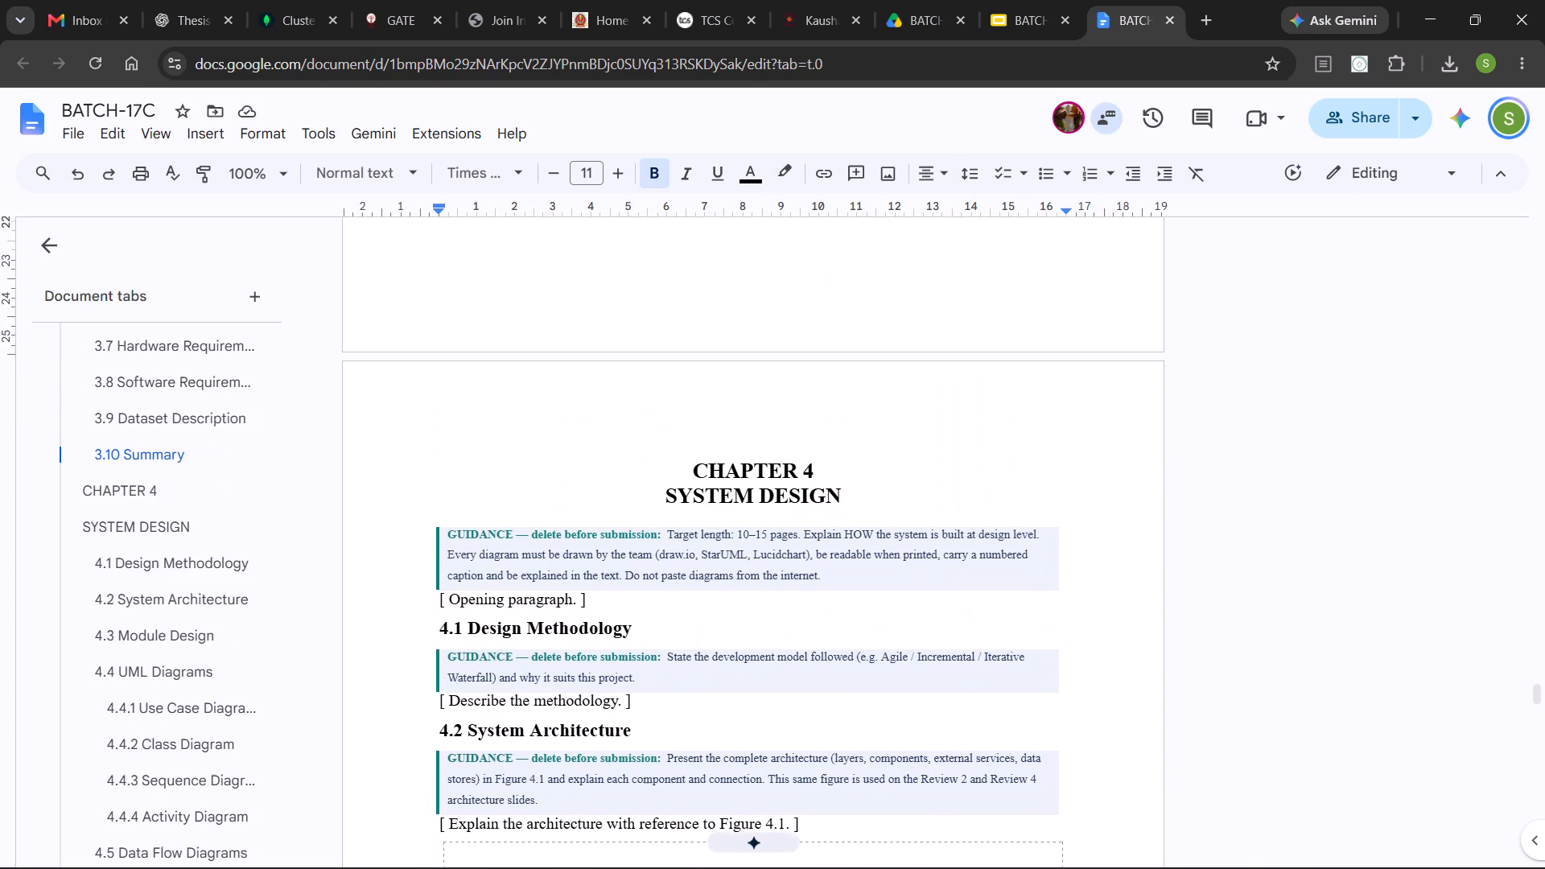
scroll(852, 431, "up", 5)
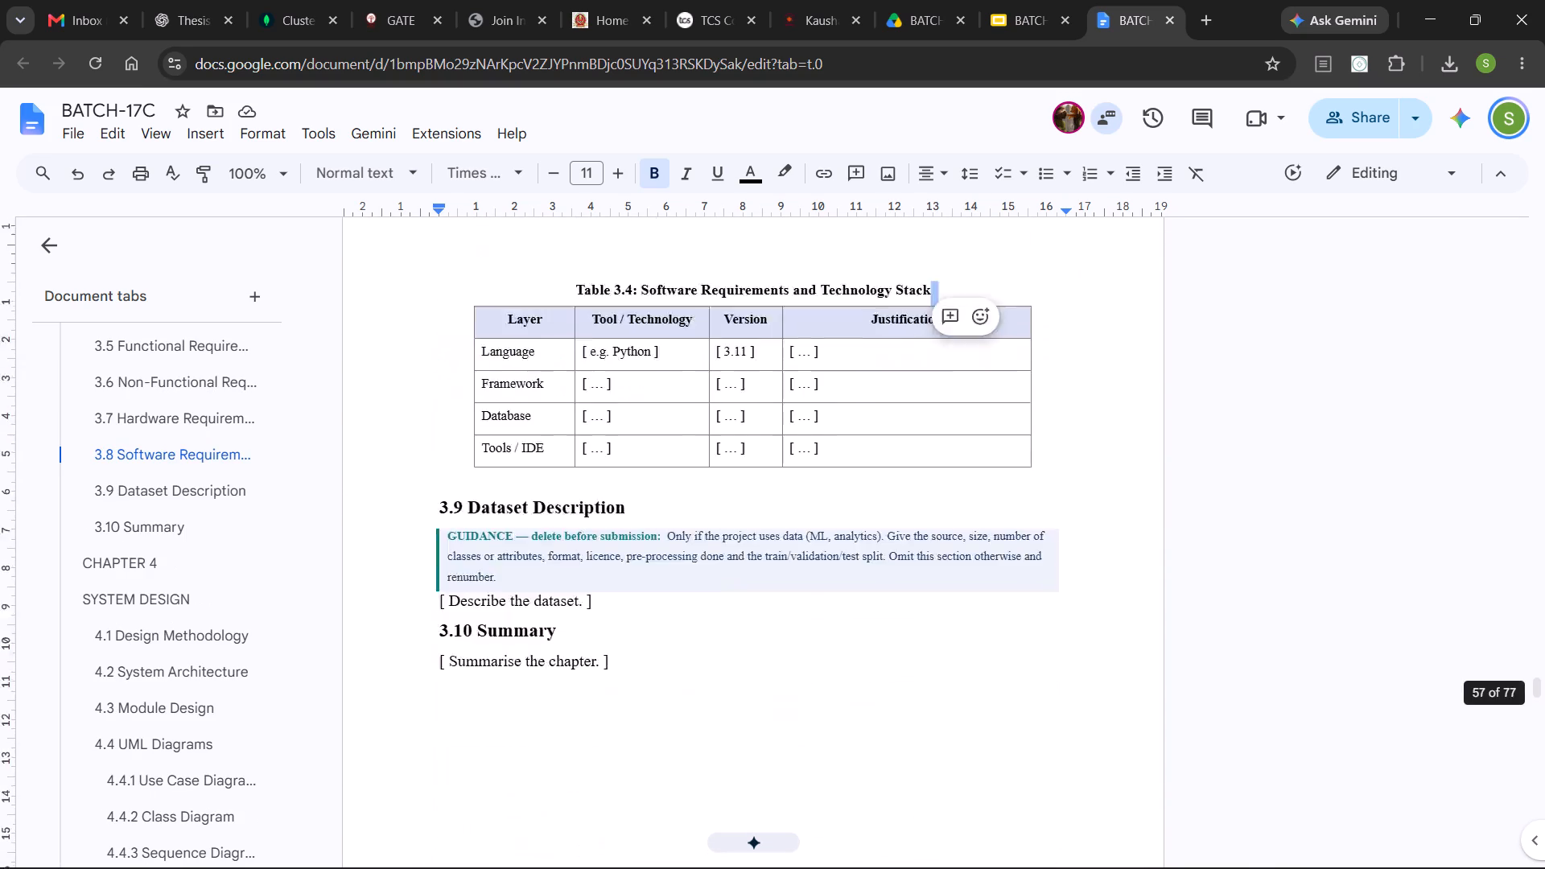
Review the page layout backwards from Chapter 3's requirements tables through Chapter 2 to 2.2.3 in the literature survey.
scroll(852, 431, "up", 2)
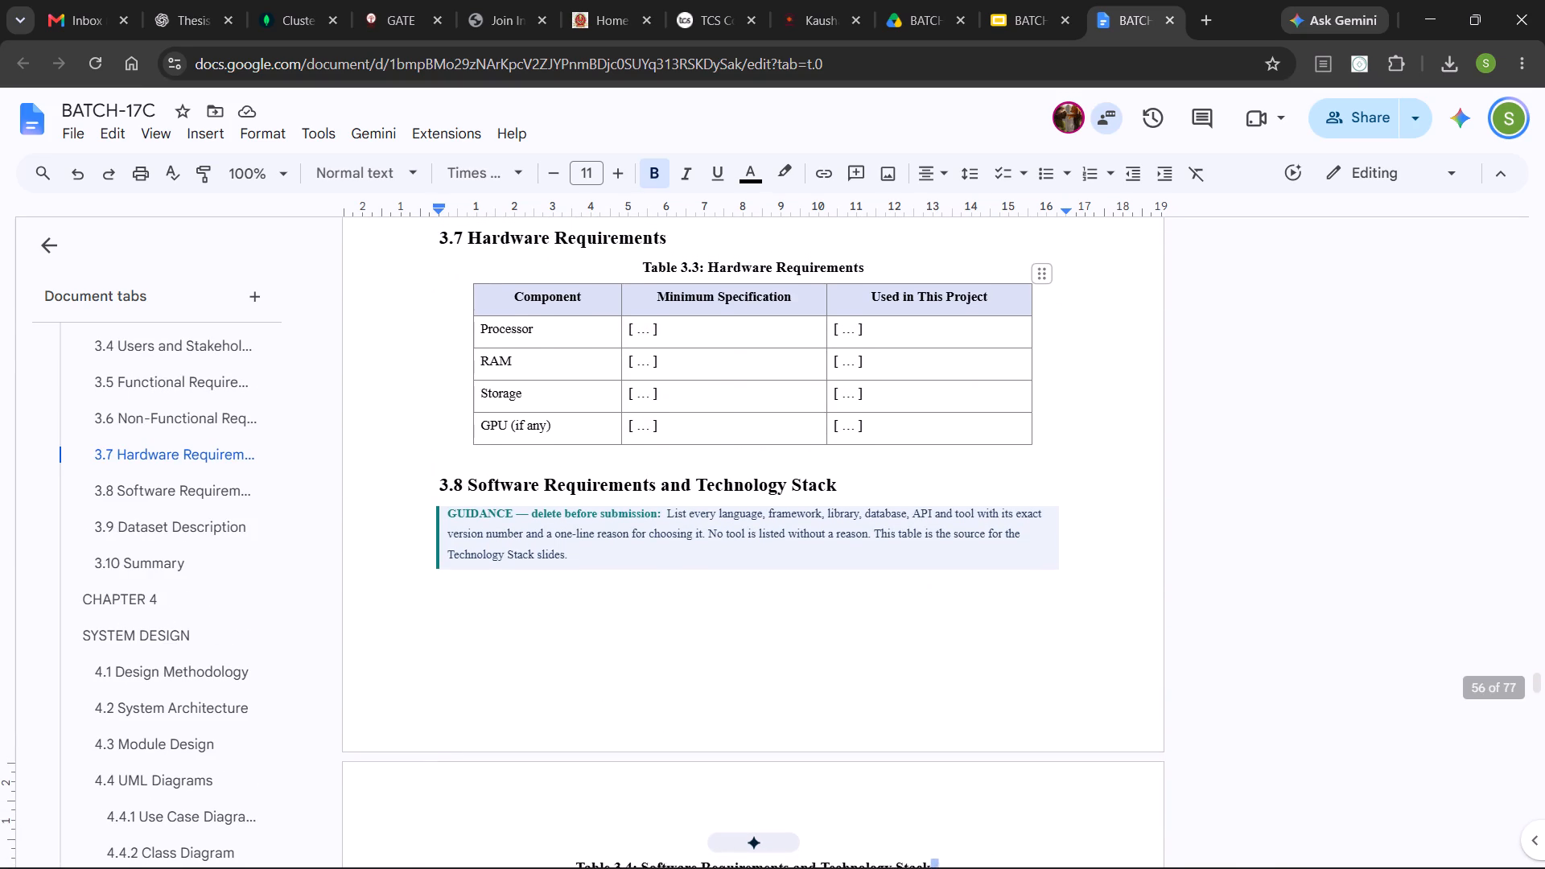
scroll(852, 431, "up", 3)
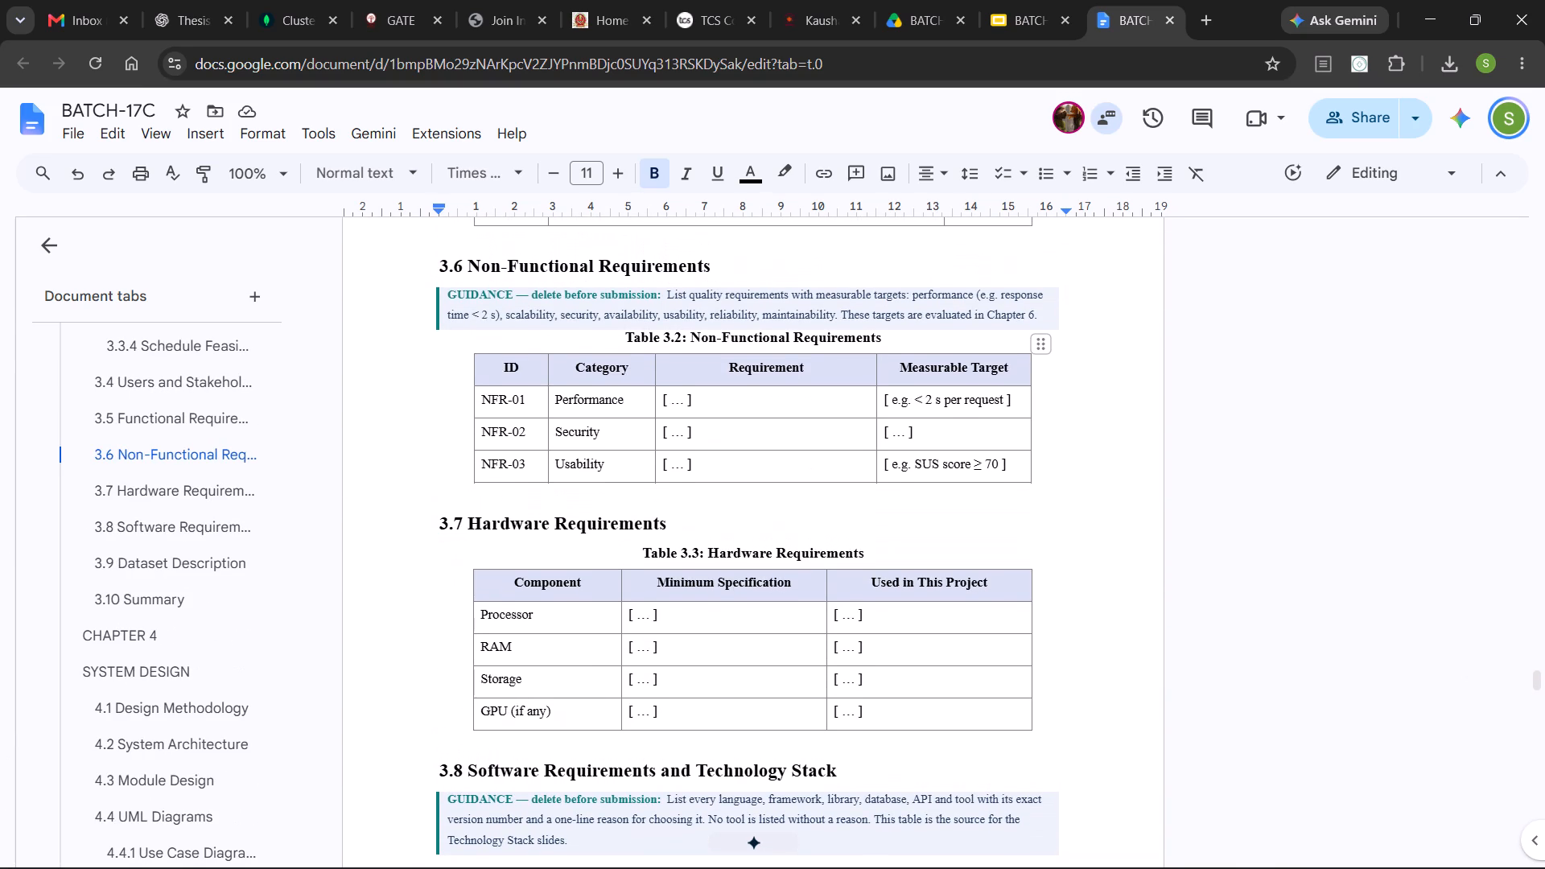
scroll(829, 374, "up", 5)
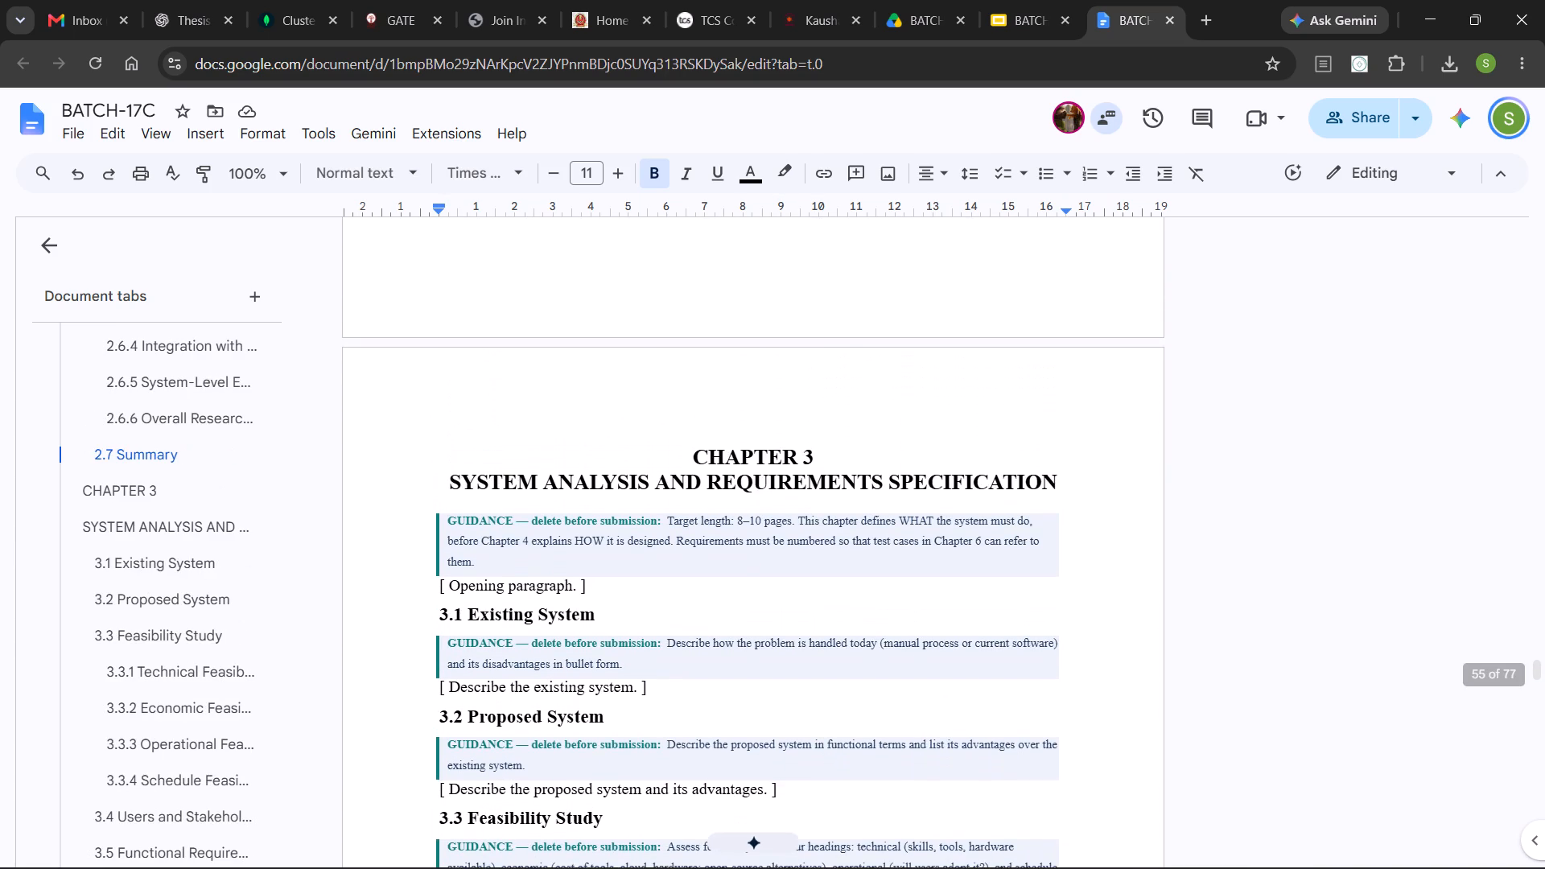
scroll(829, 374, "up", 16)
scroll(829, 374, "up", 9)
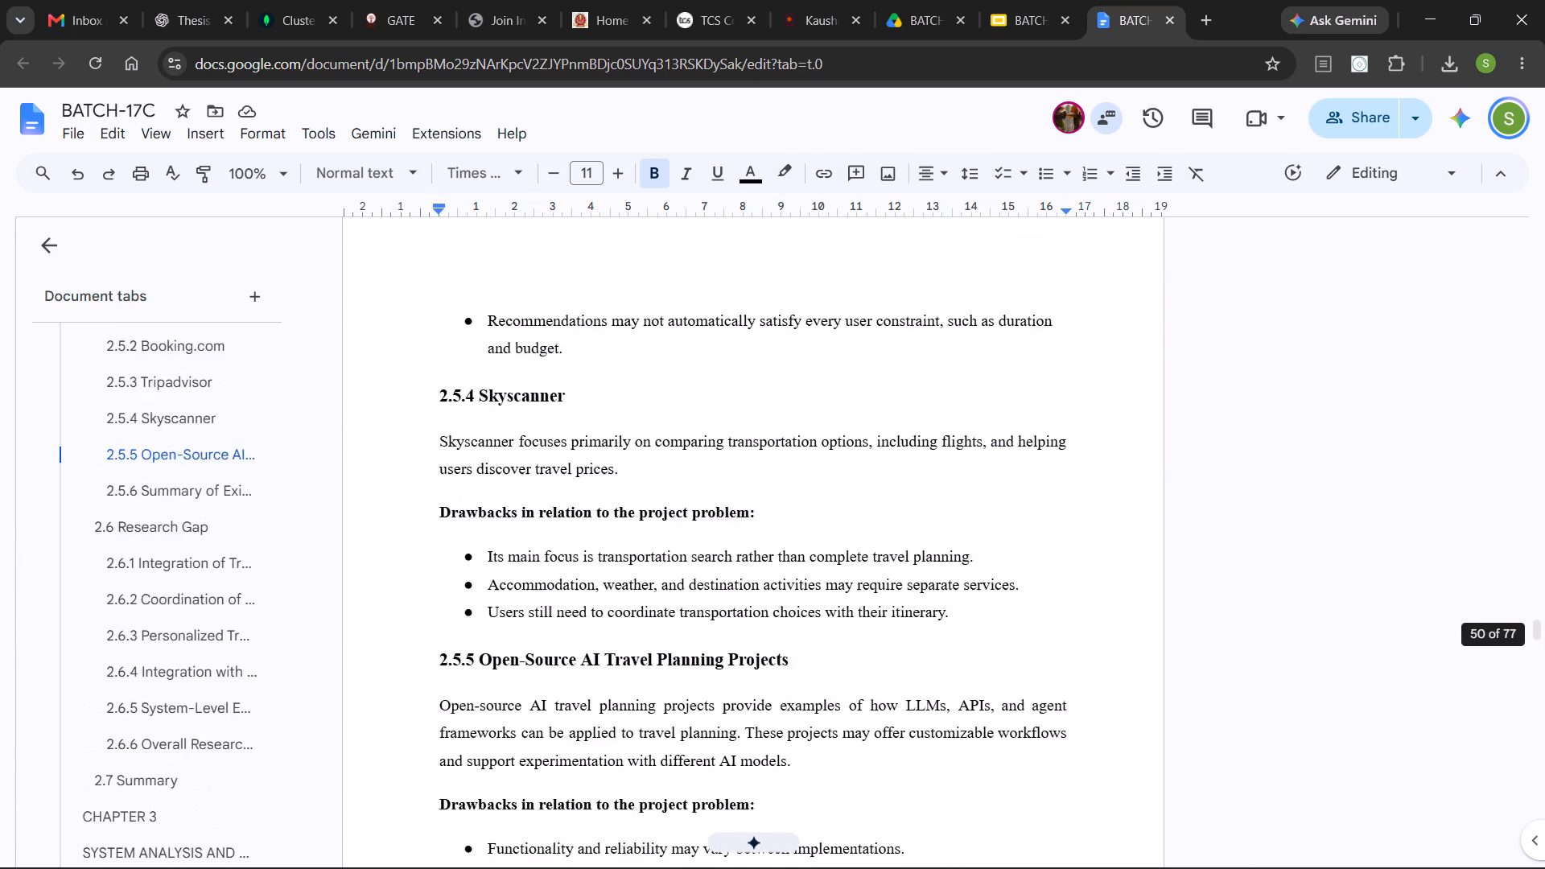
scroll(829, 374, "up", 16)
scroll(829, 374, "up", 8)
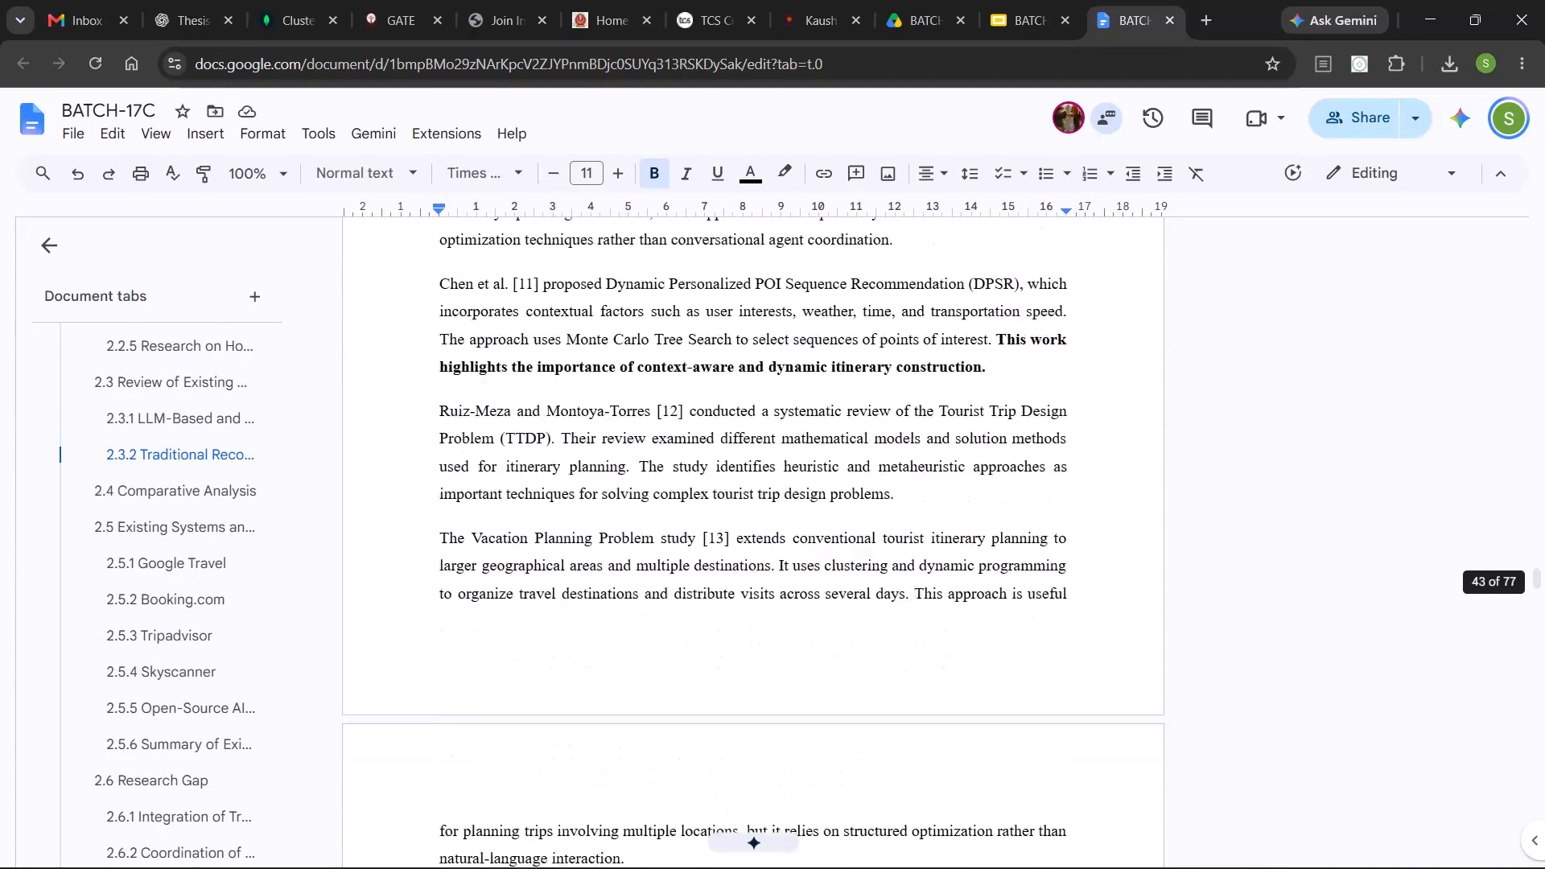
scroll(829, 374, "up", 16)
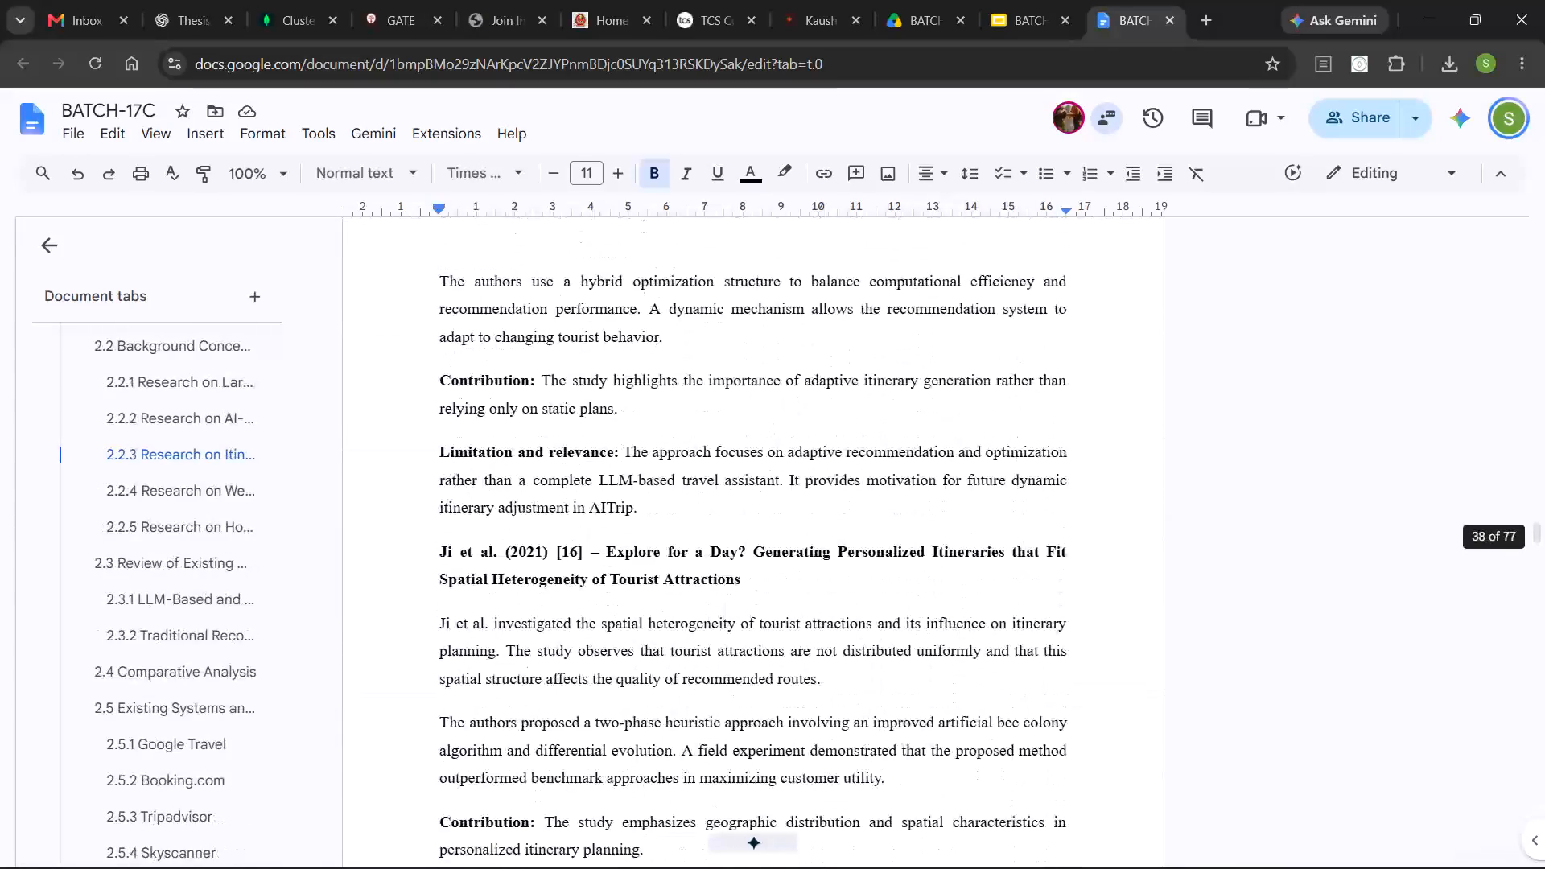
Go to 1.5.4 High-Level System Block Diagram and examine its pages, including Figure 1.1, up to 1.6 Scope of the Project.
scroll(230, 357, "up", 7)
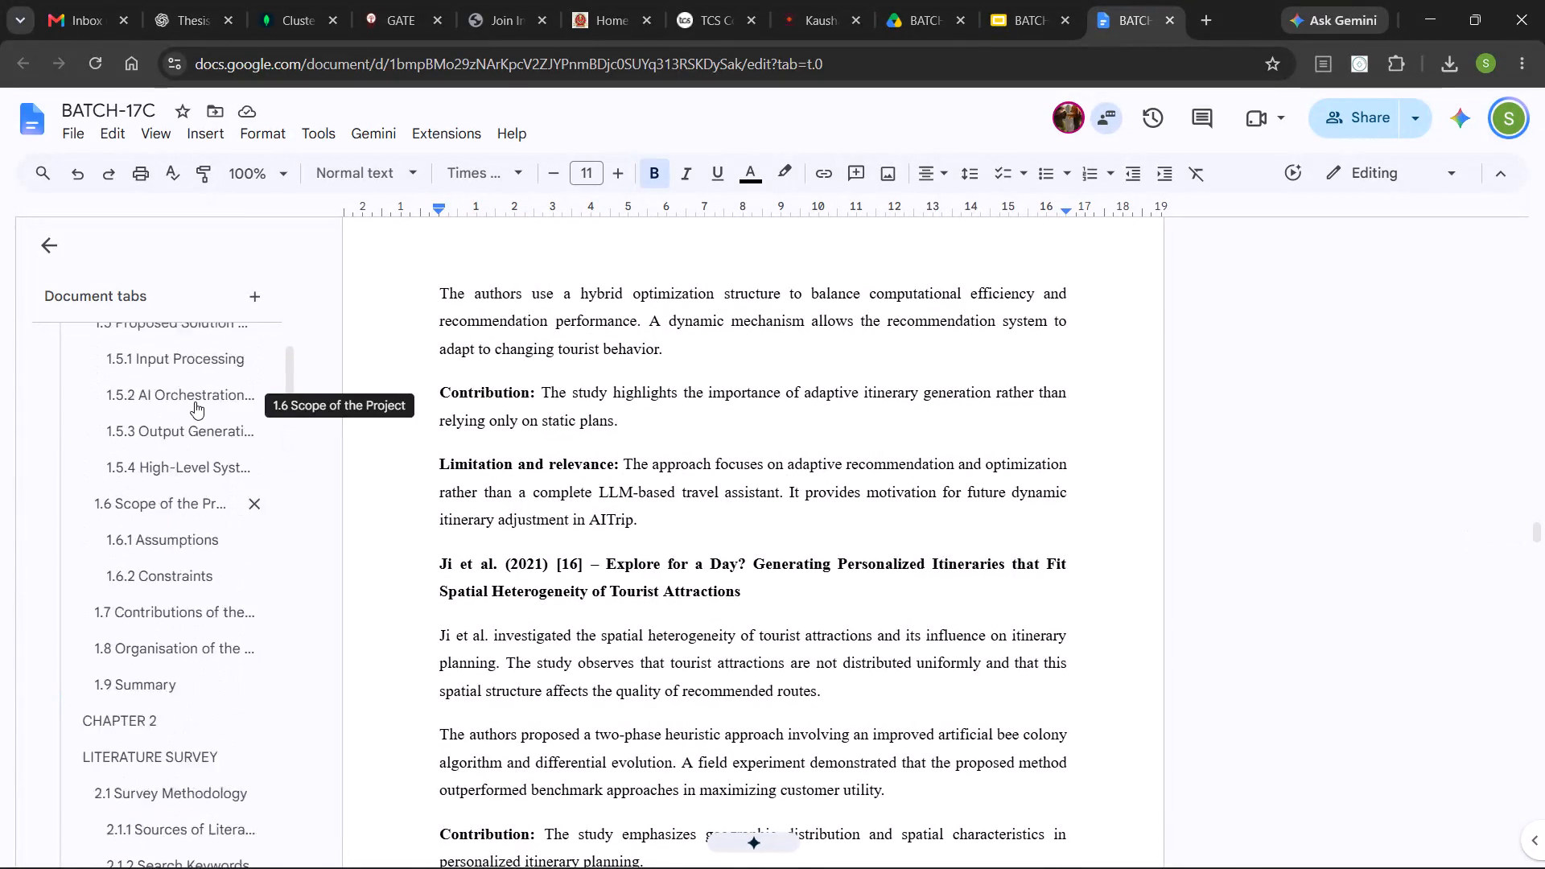
scroll(195, 402, "up", 2)
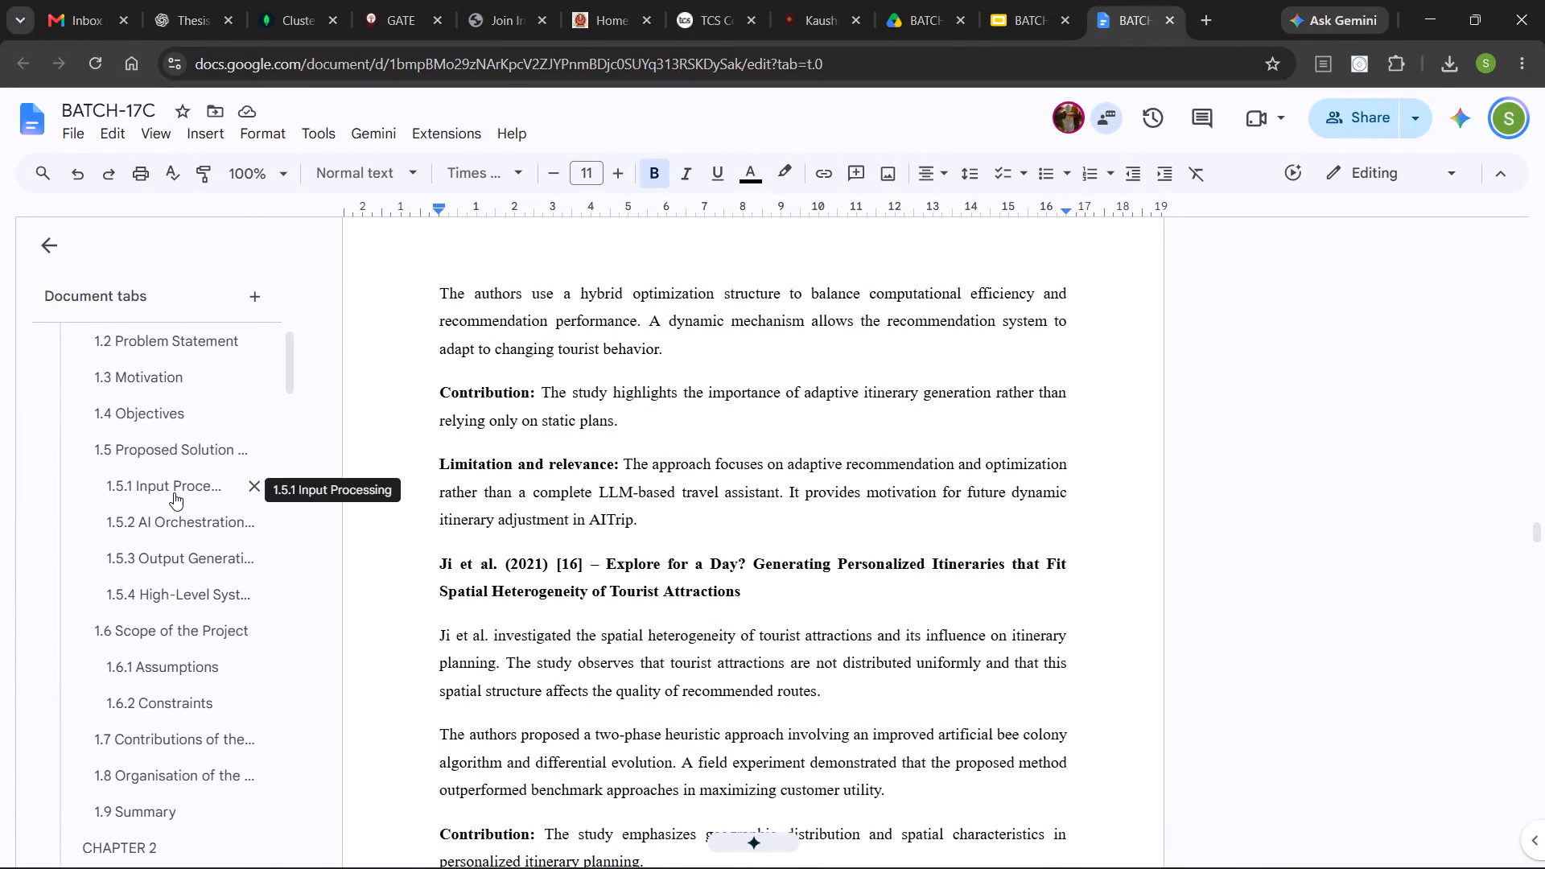
left_click(165, 602)
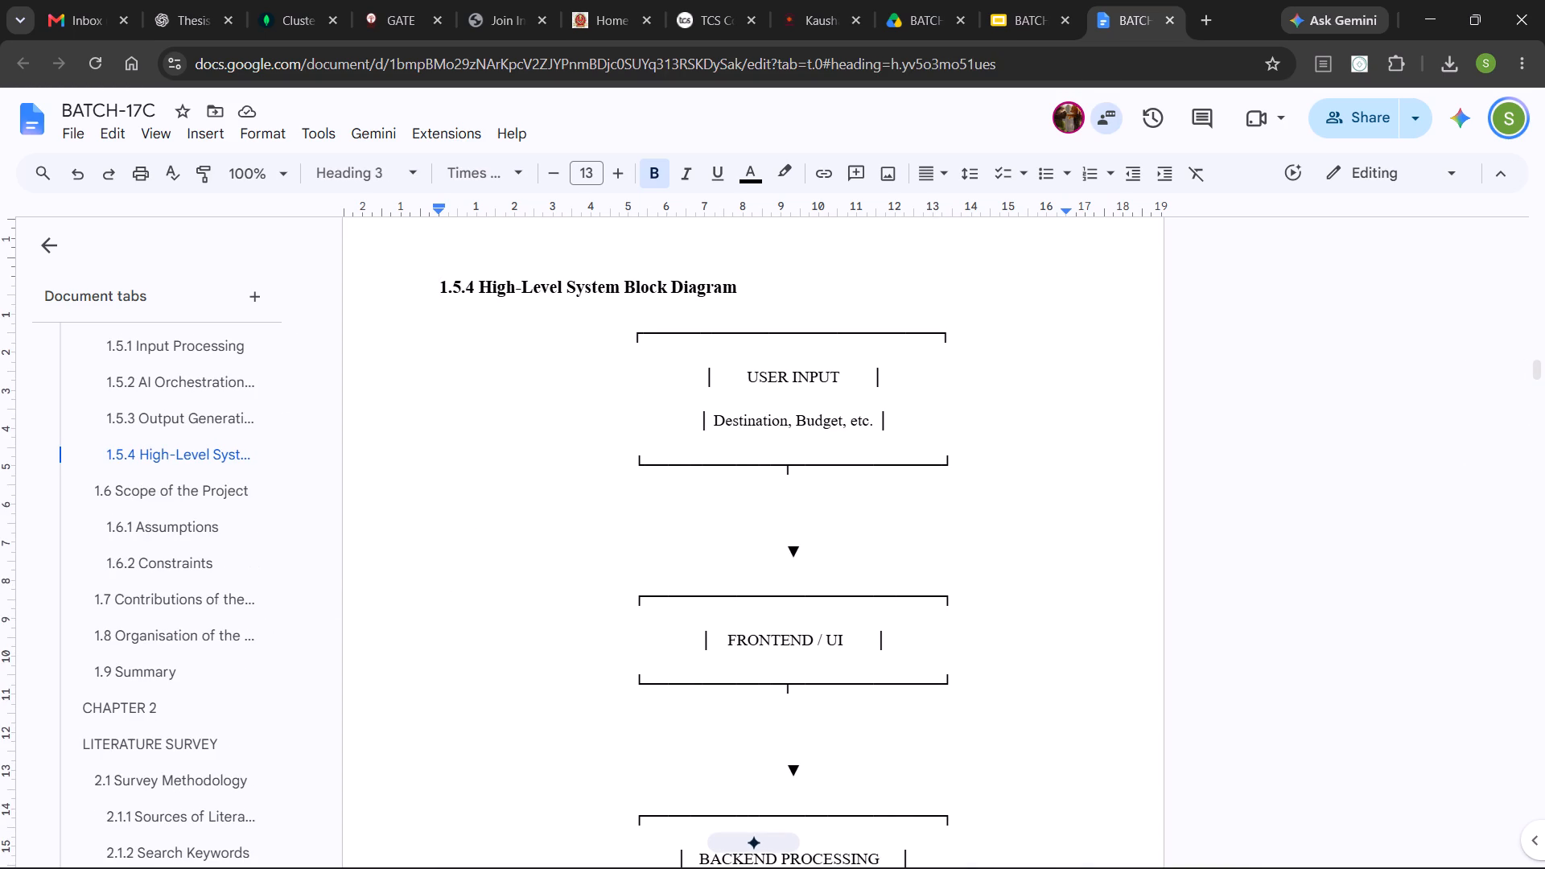
scroll(645, 488, "down", 10)
scroll(645, 488, "up", 5)
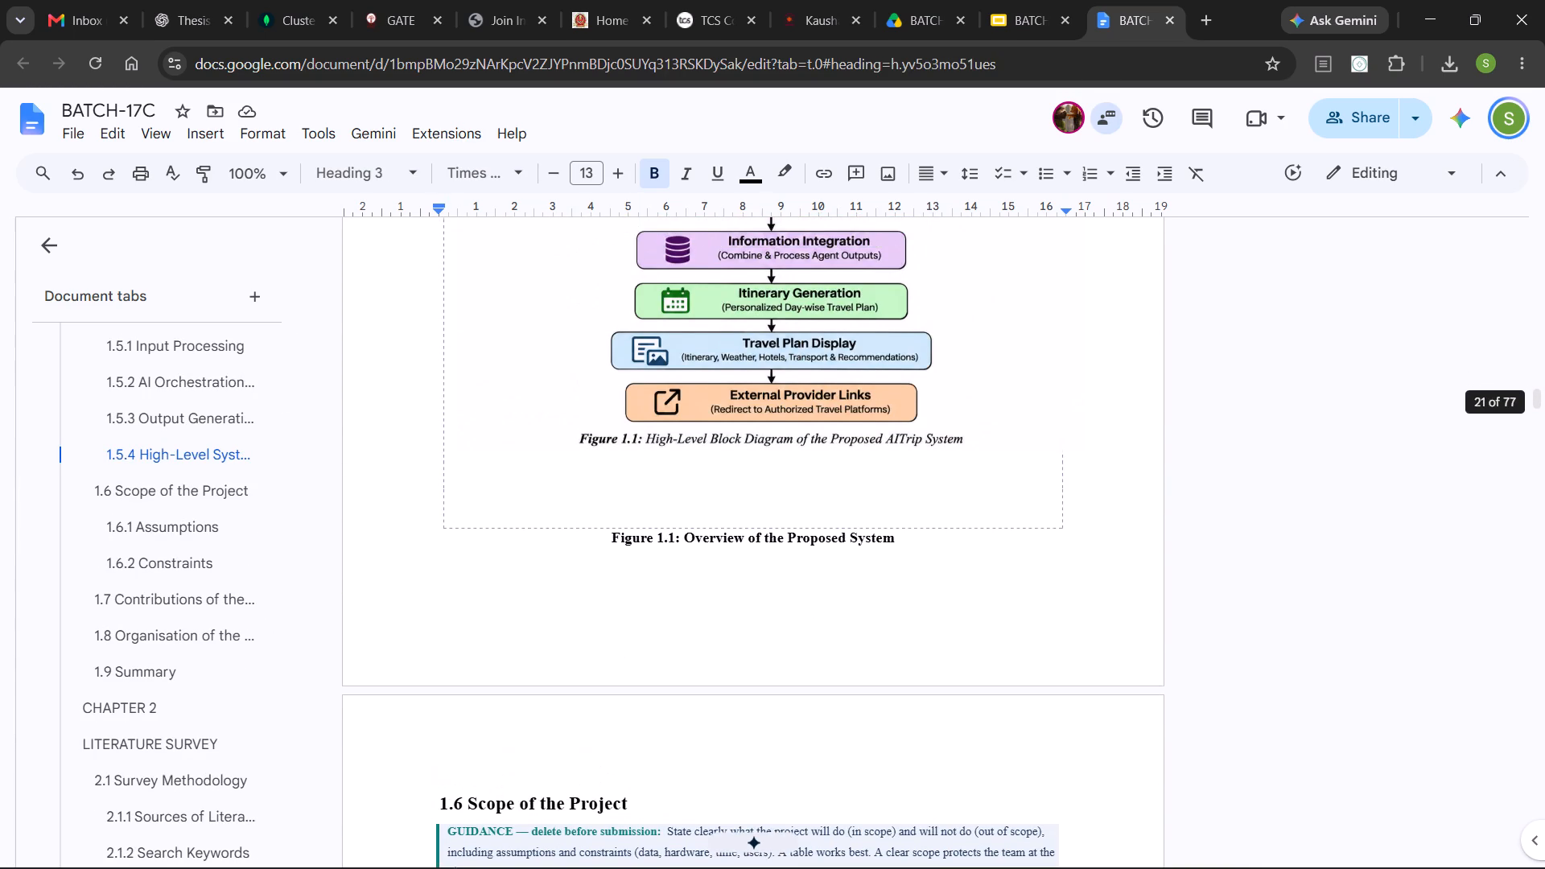
scroll(691, 443, "up", 1)
scroll(763, 425, "up", 5)
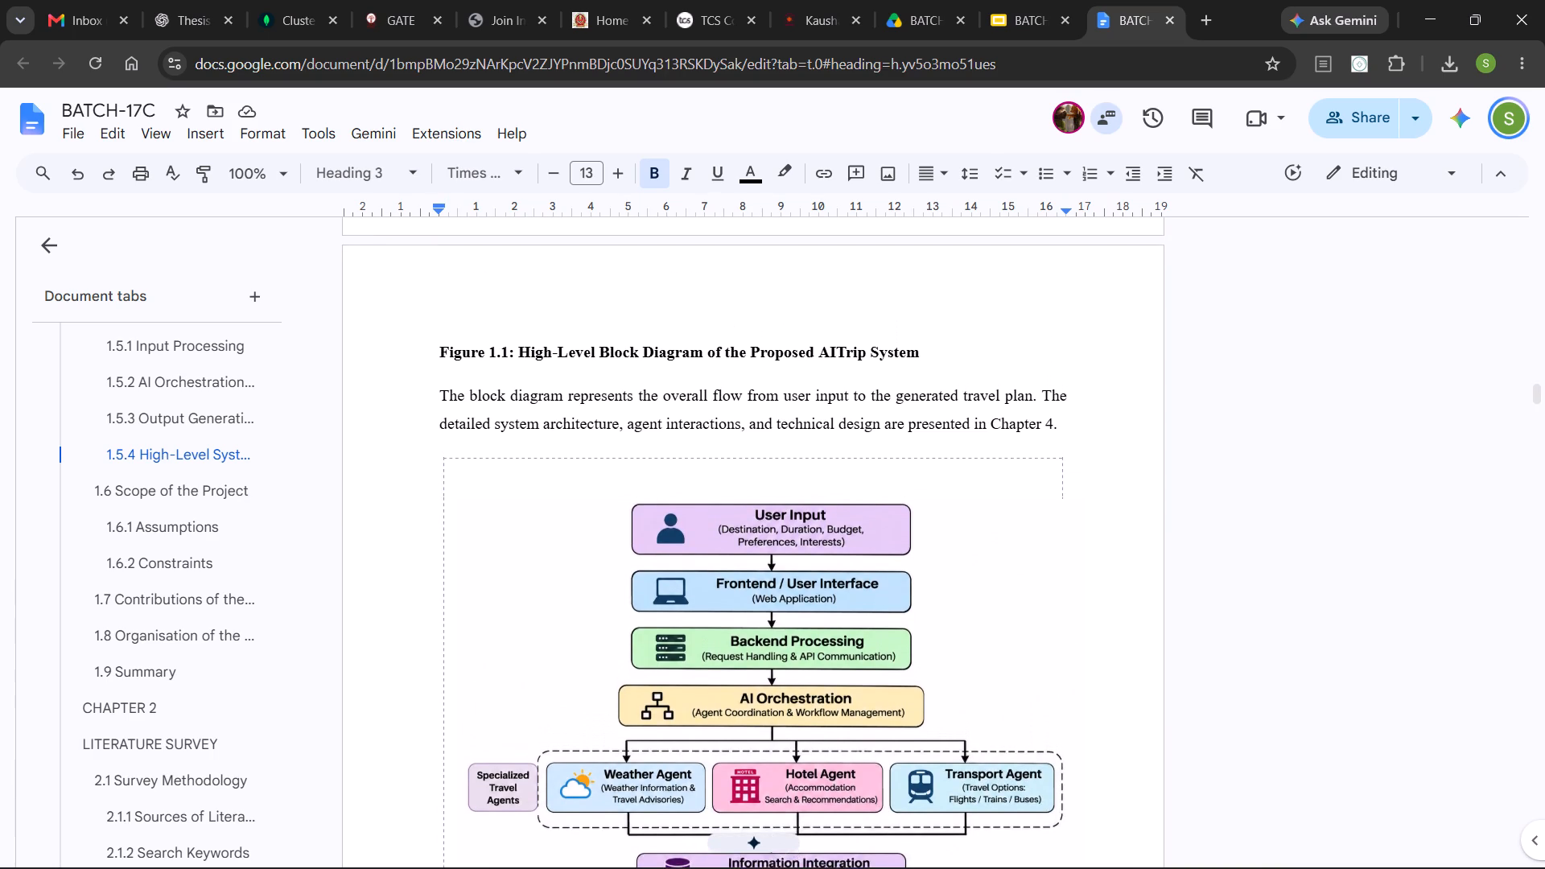
scroll(763, 425, "up", 2)
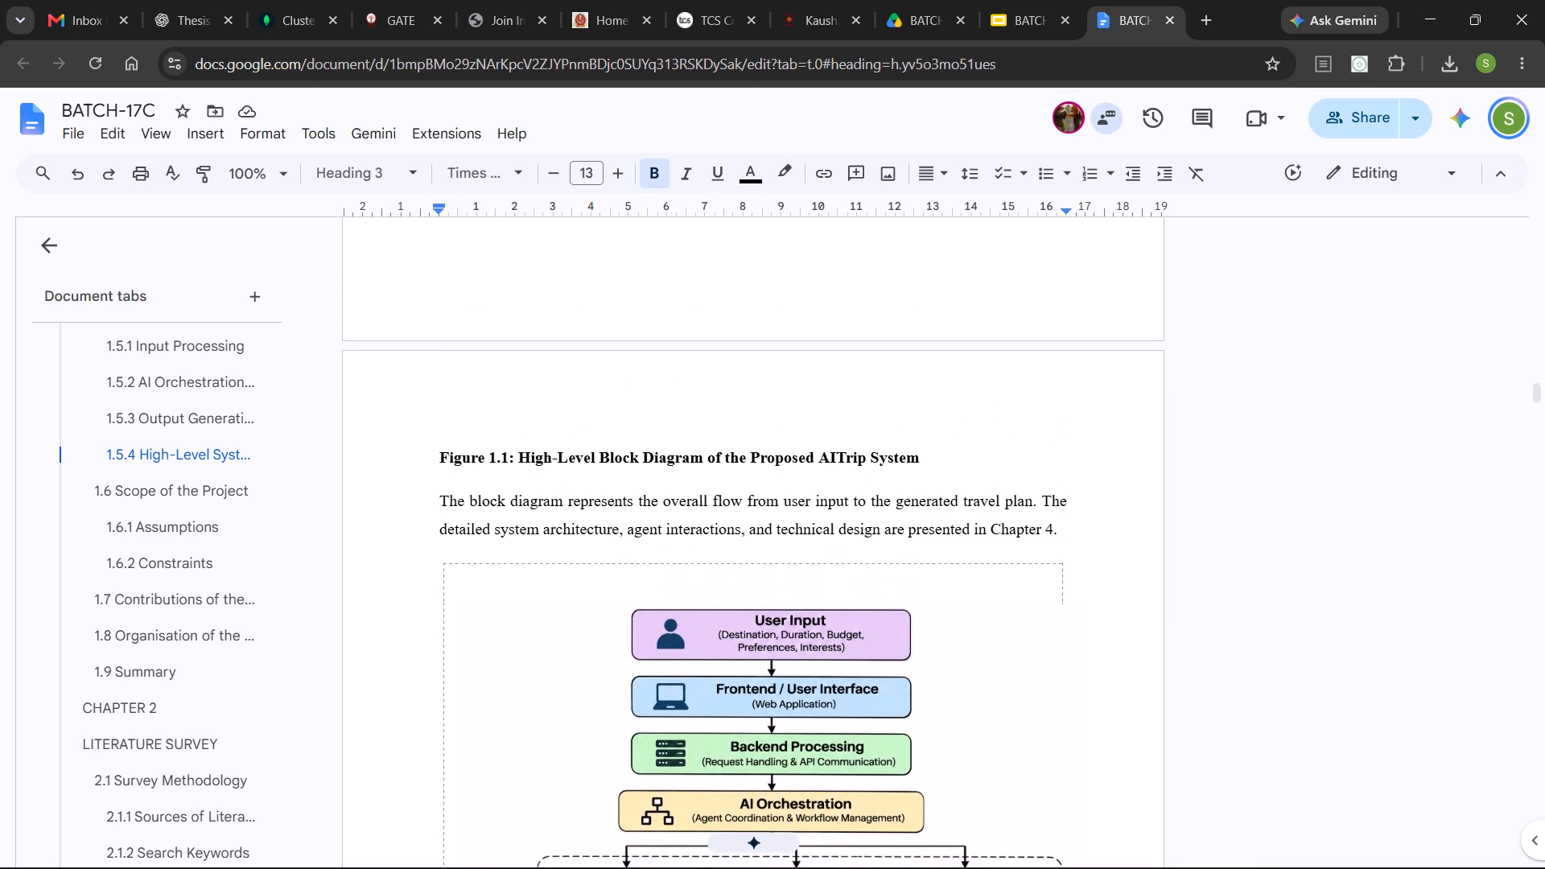
scroll(825, 393, "up", 3)
scroll(825, 393, "down", 1)
scroll(825, 393, "up", 6)
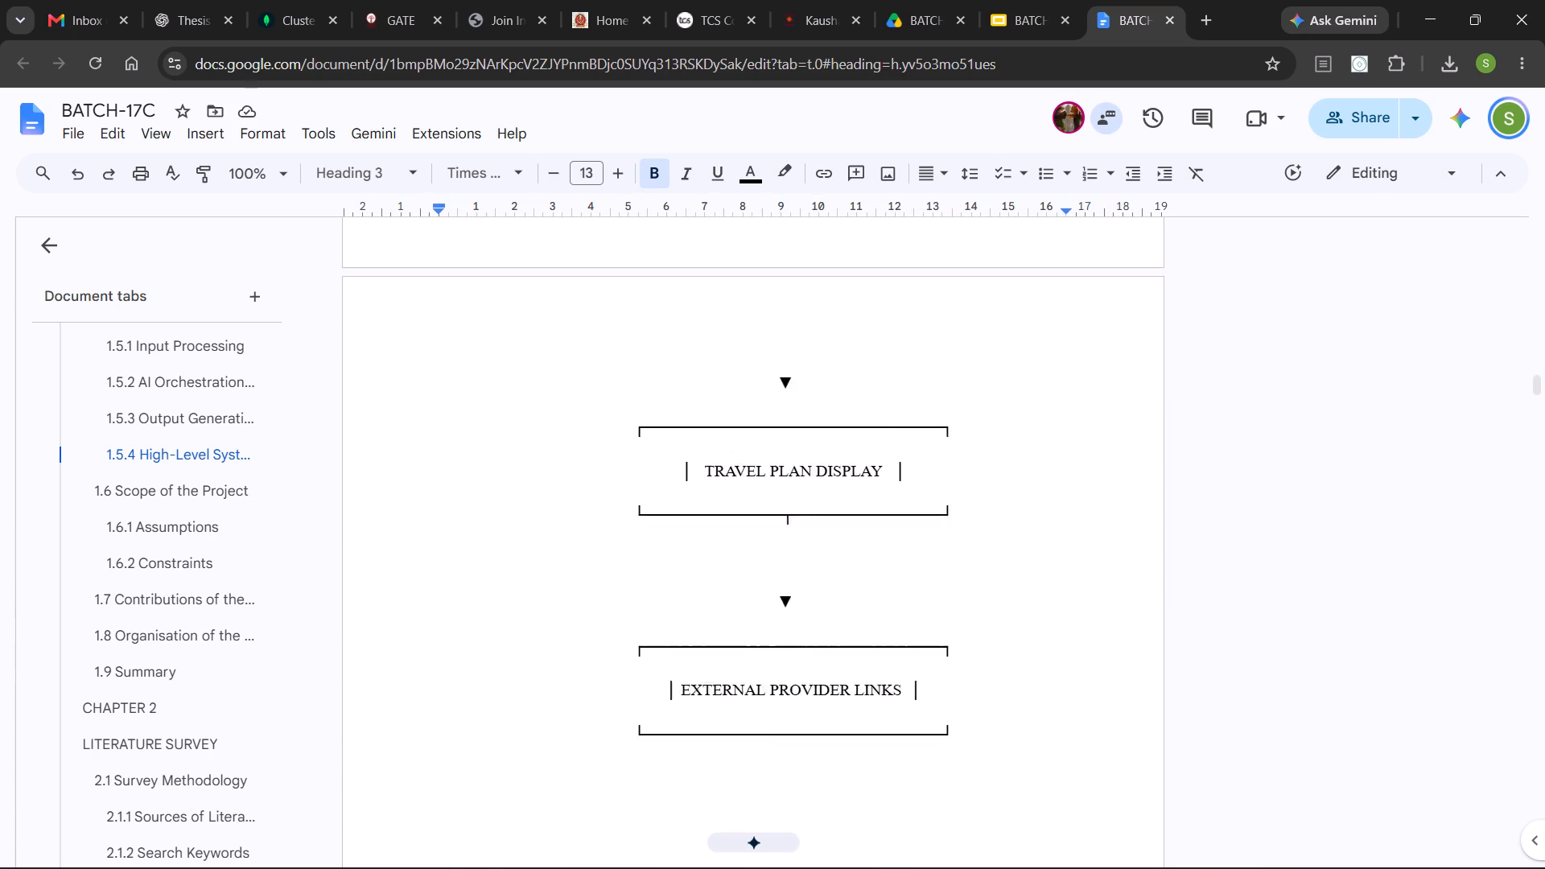
scroll(825, 393, "up", 7)
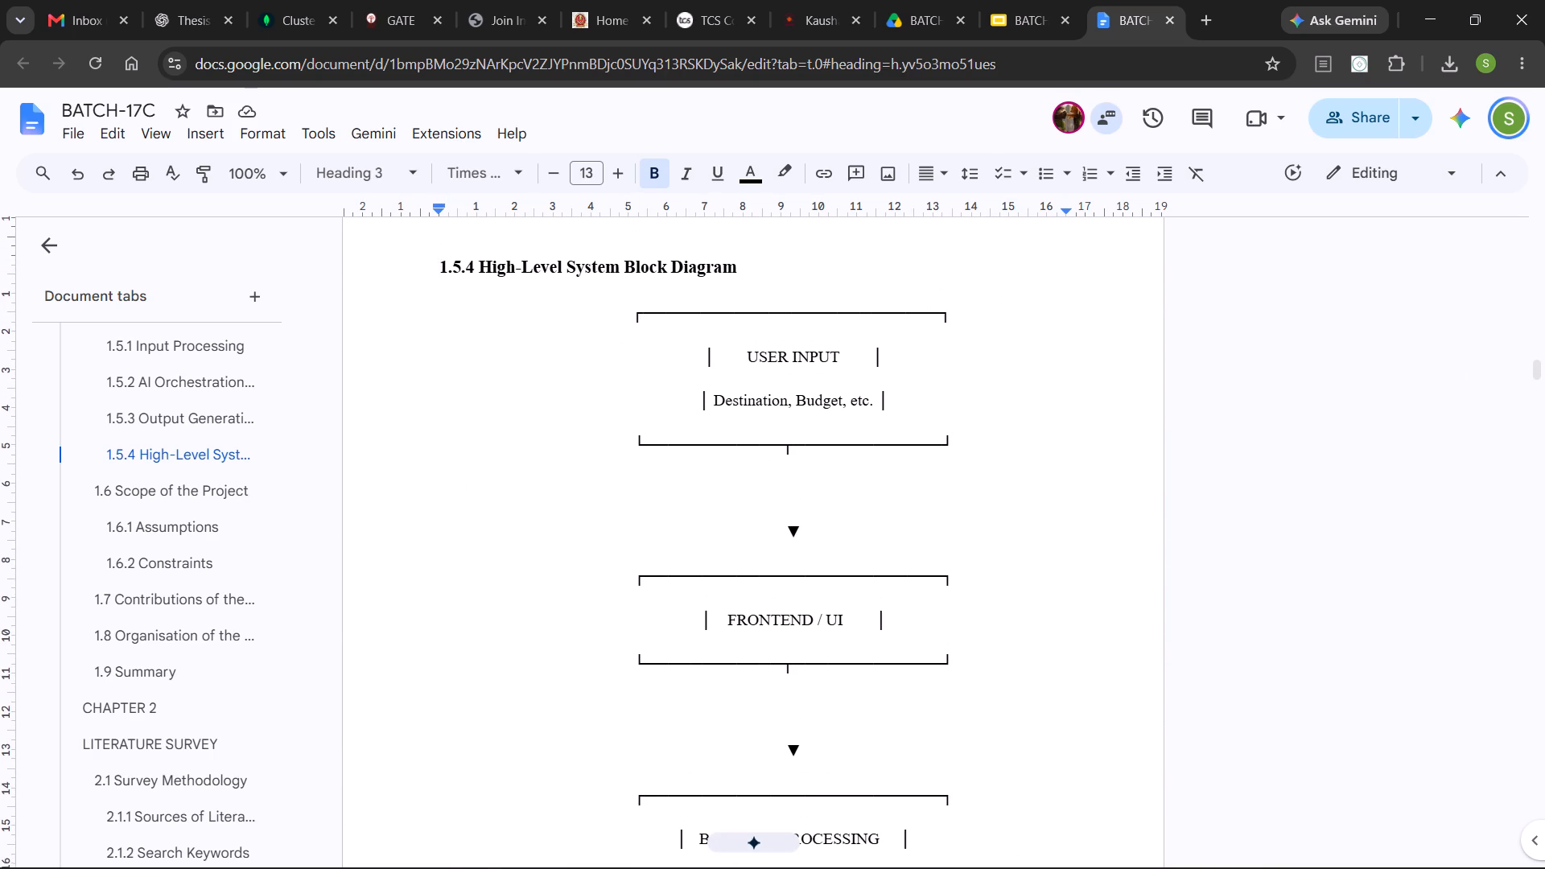
Compare the text-drawn block diagram in 1.5.4 with the coloured Figure 1.1 image of the proposed AITrip system.
scroll(818, 451, "down", 7)
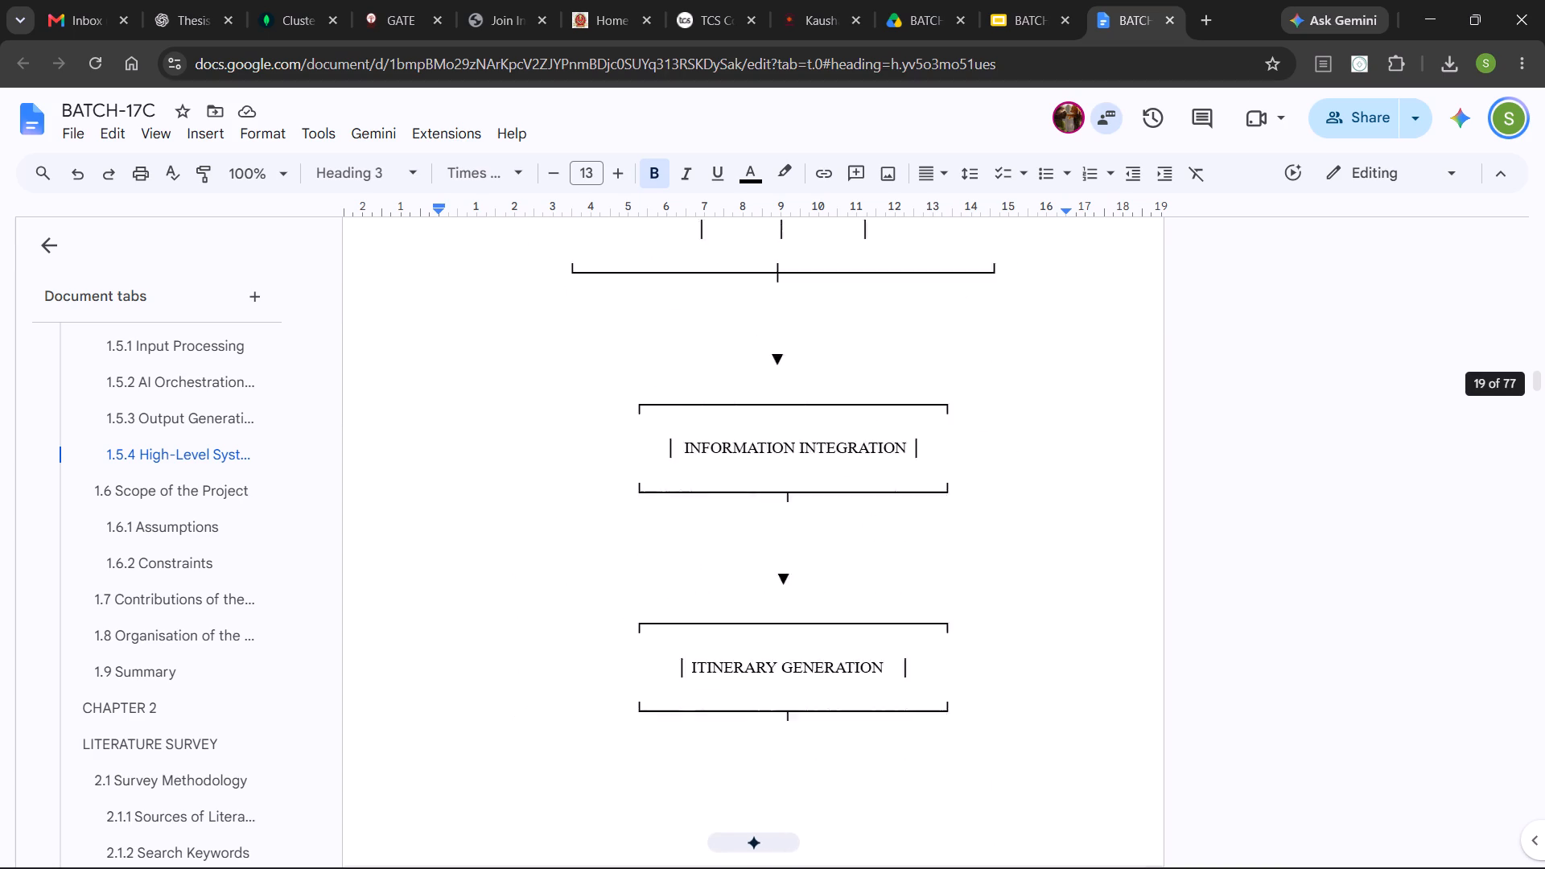
scroll(827, 503, "down", 8)
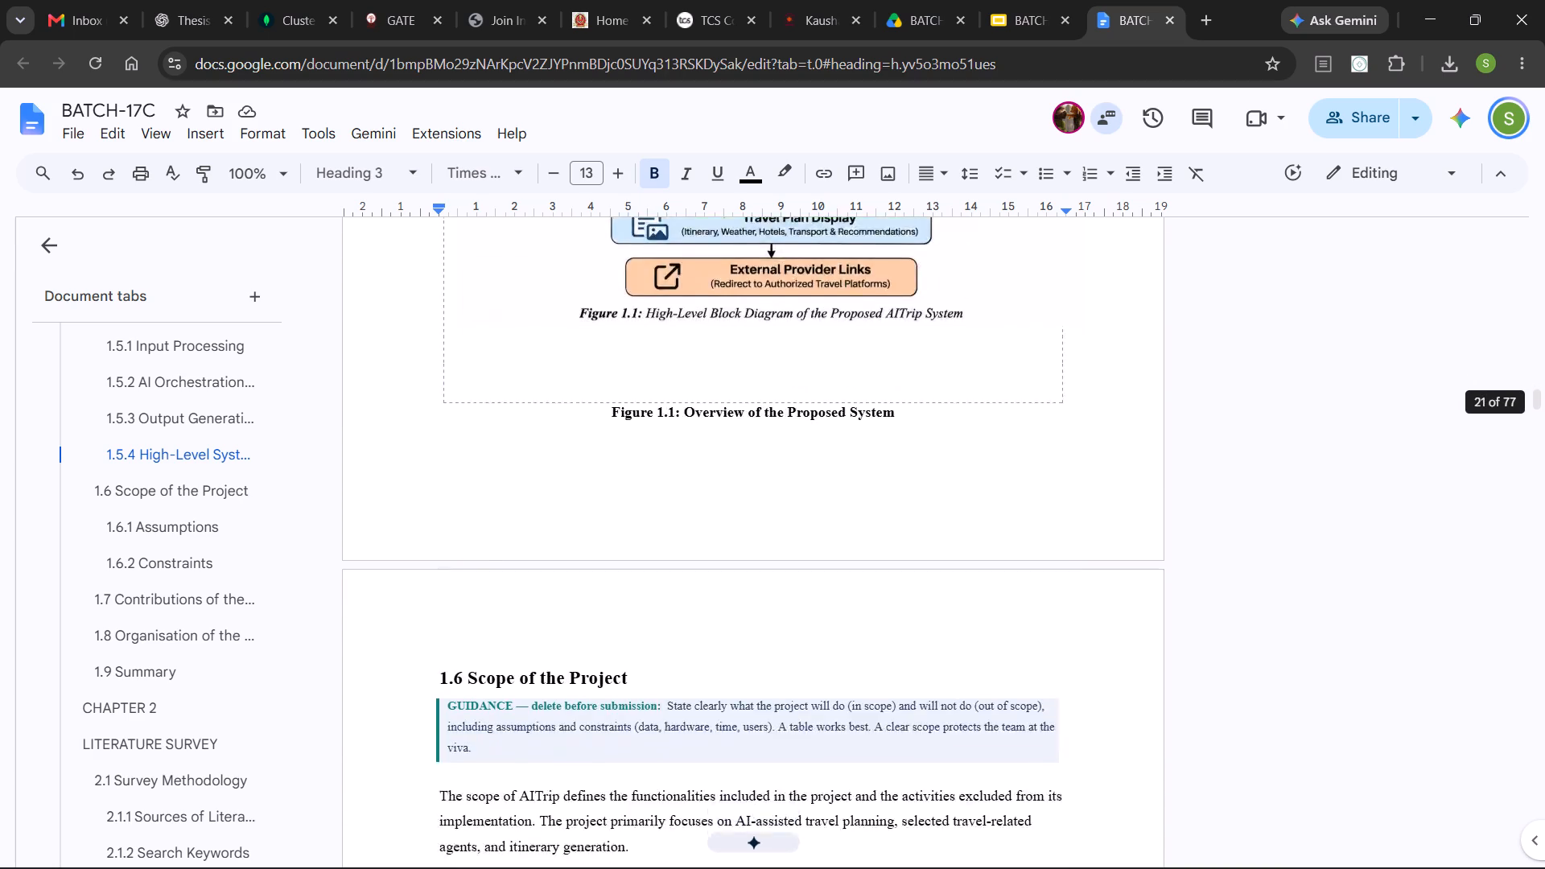
scroll(827, 503, "up", 3)
scroll(833, 400, "up", 1)
scroll(891, 354, "up", 1)
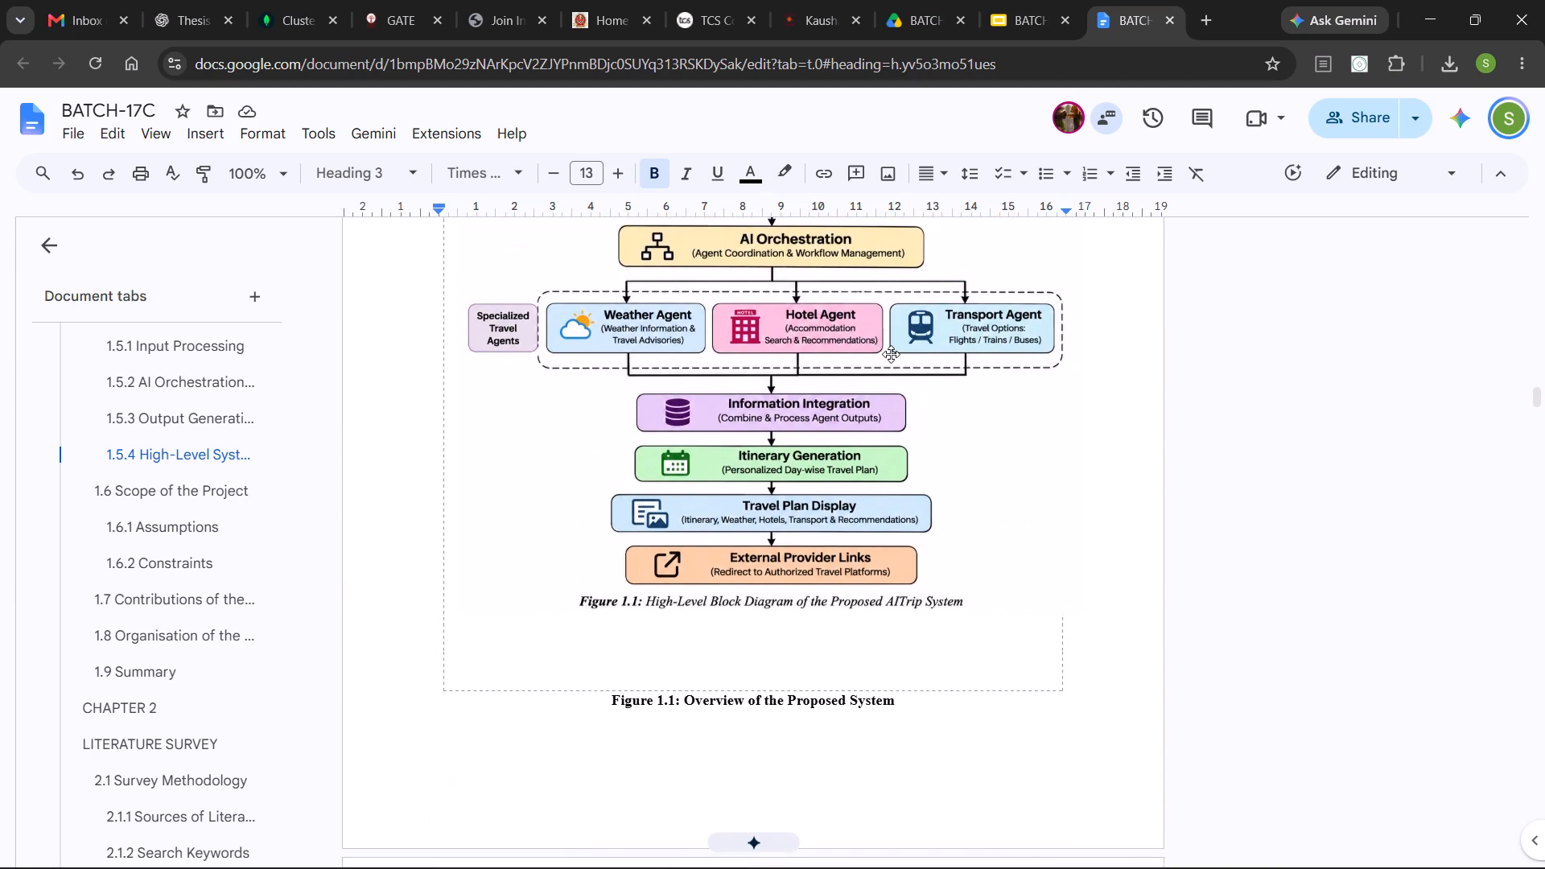
scroll(891, 354, "up", 6)
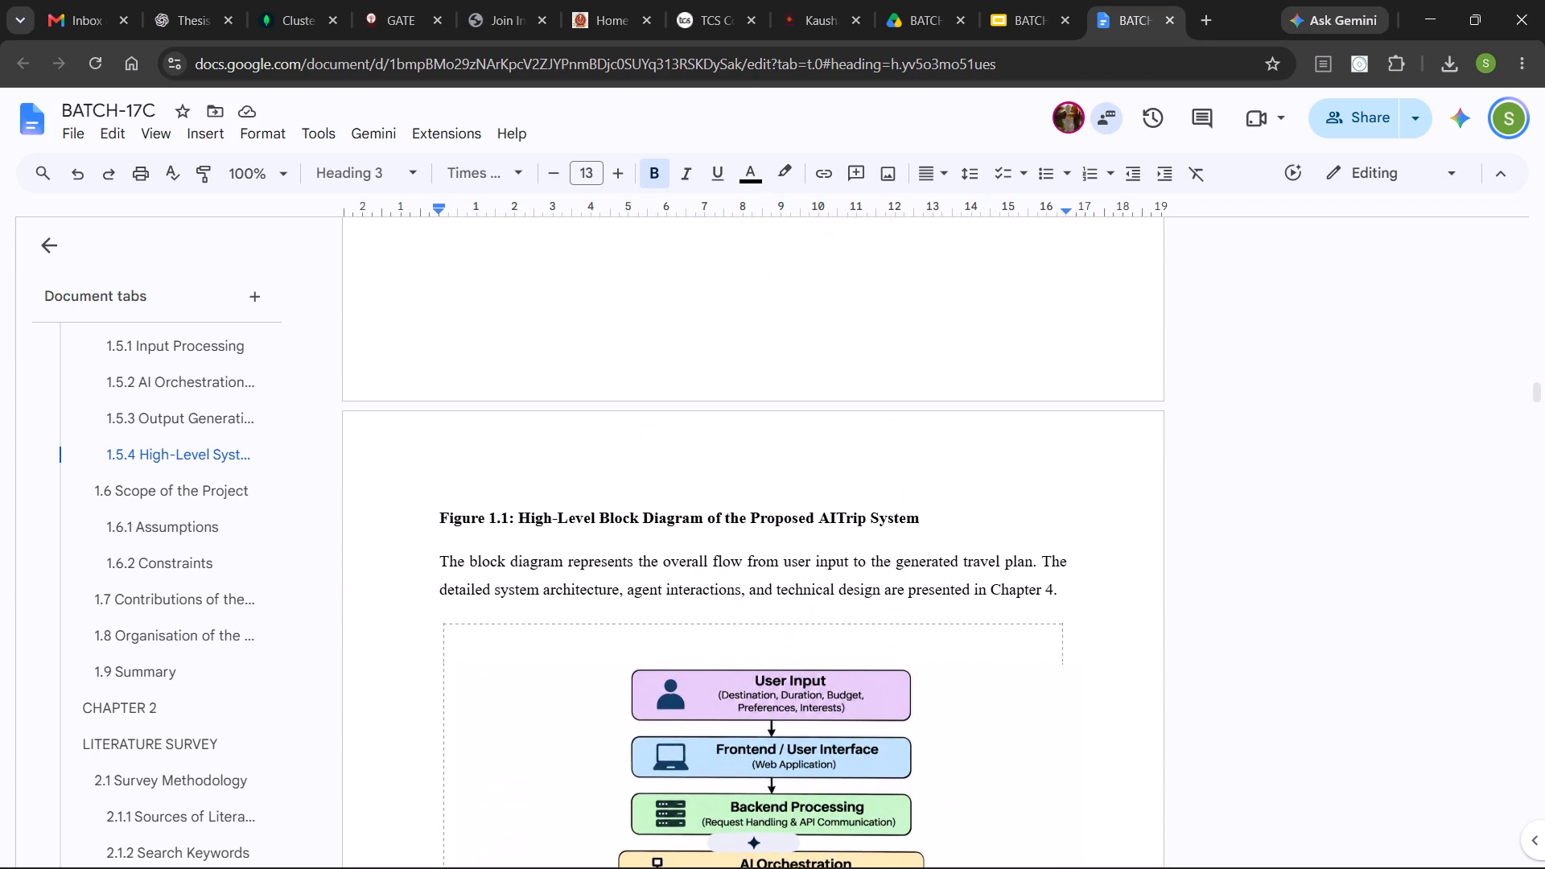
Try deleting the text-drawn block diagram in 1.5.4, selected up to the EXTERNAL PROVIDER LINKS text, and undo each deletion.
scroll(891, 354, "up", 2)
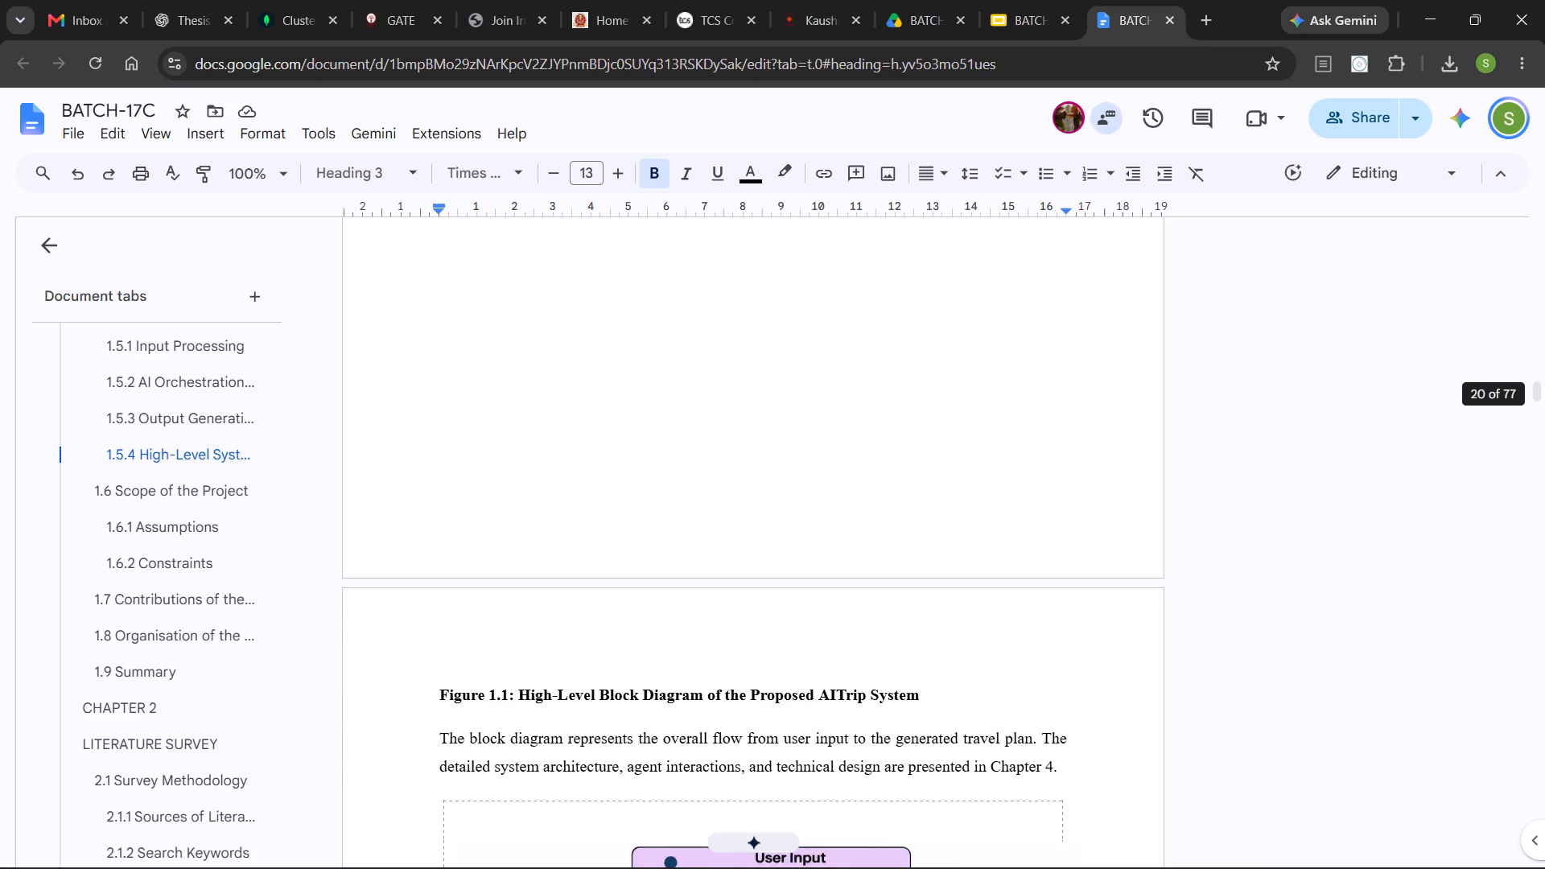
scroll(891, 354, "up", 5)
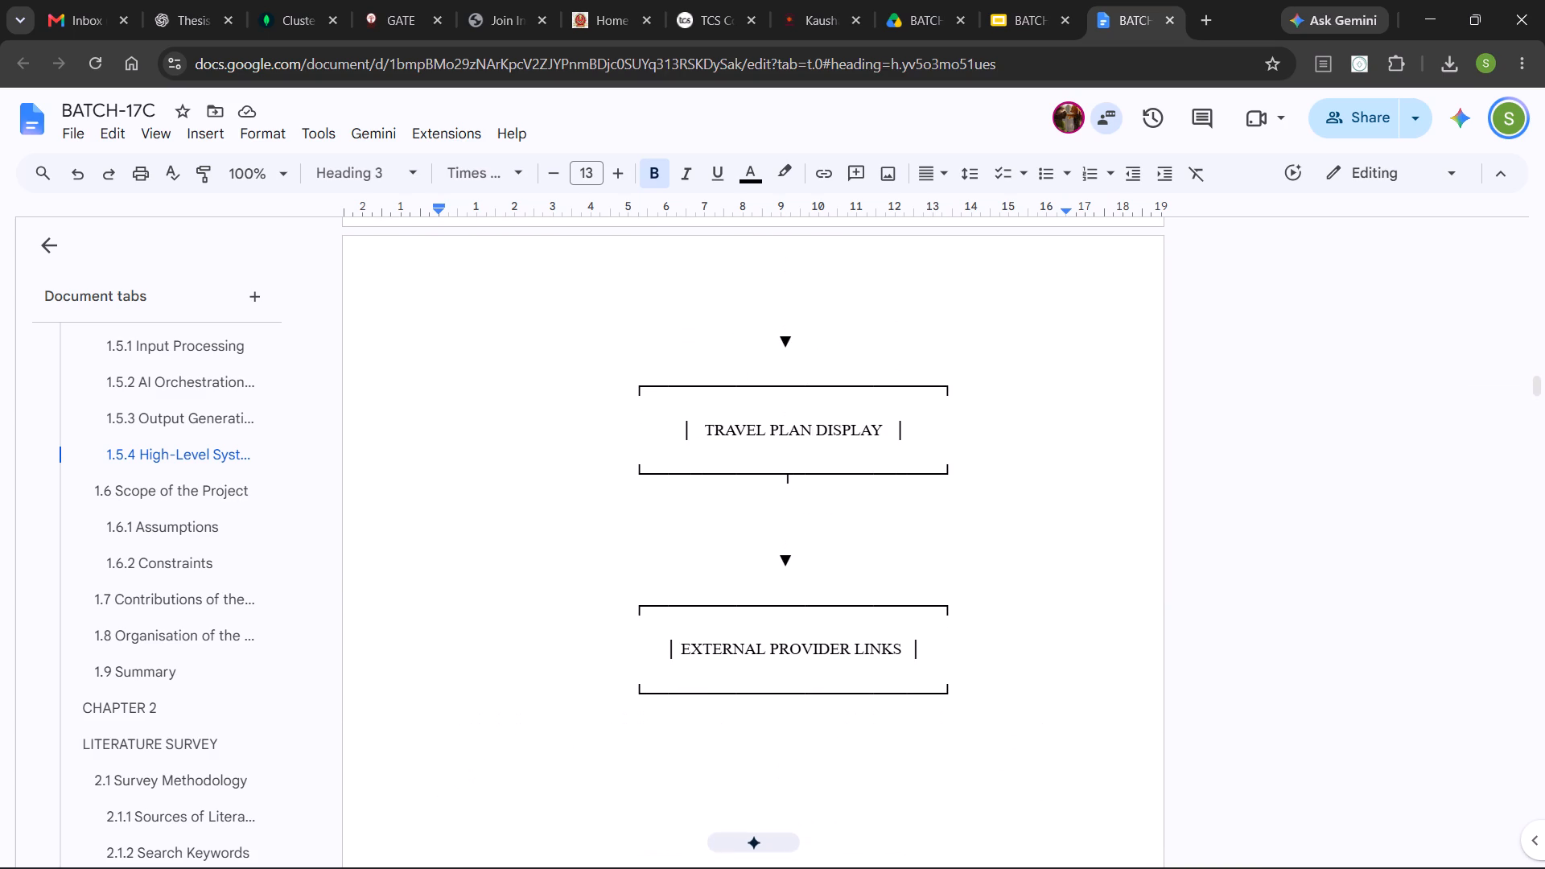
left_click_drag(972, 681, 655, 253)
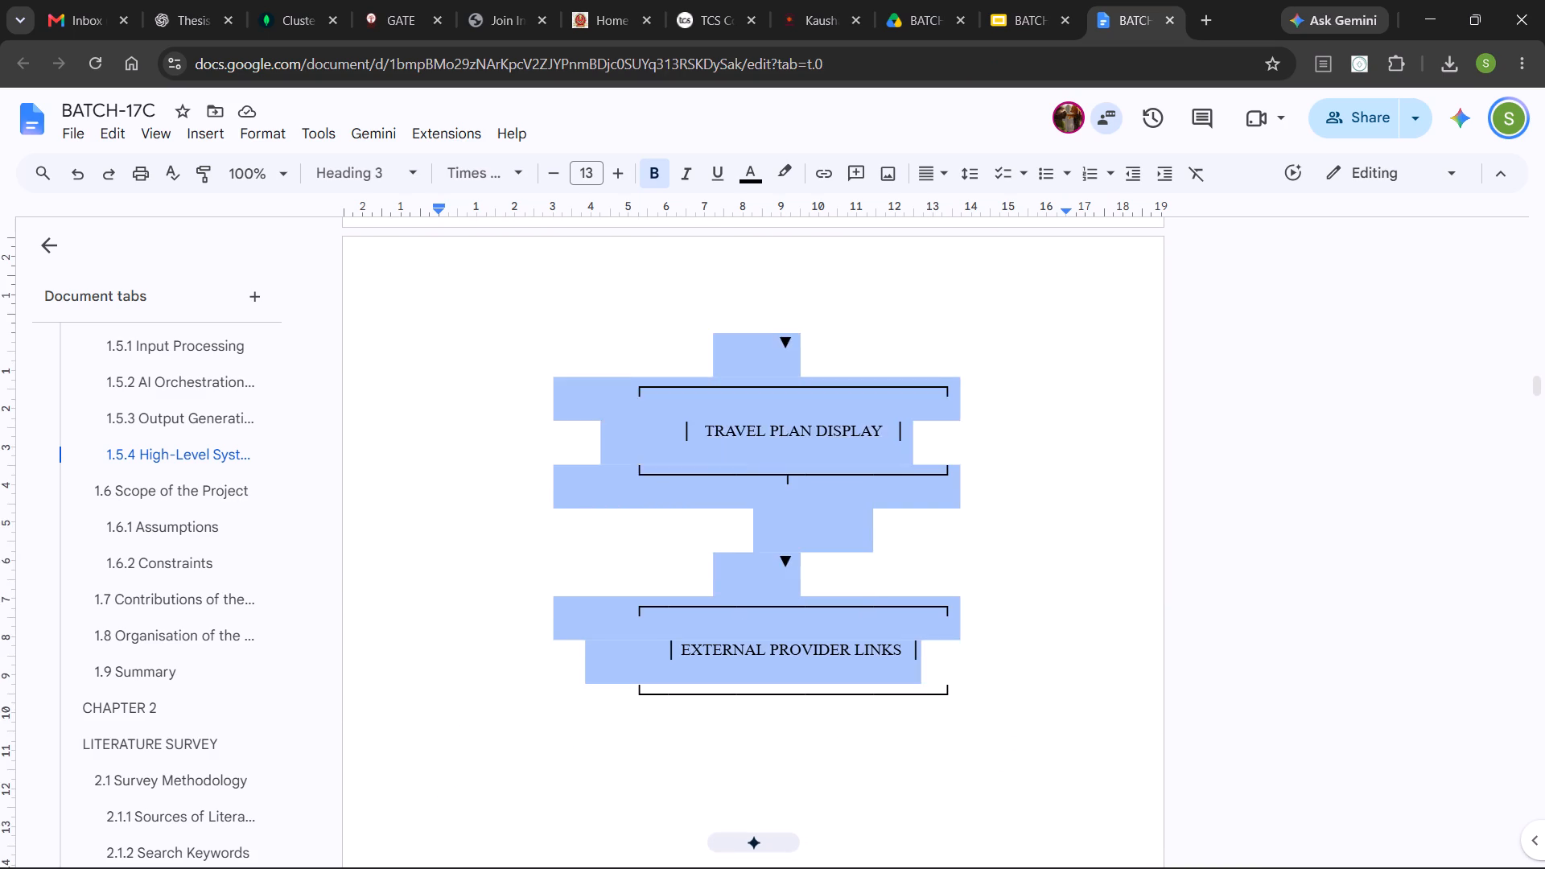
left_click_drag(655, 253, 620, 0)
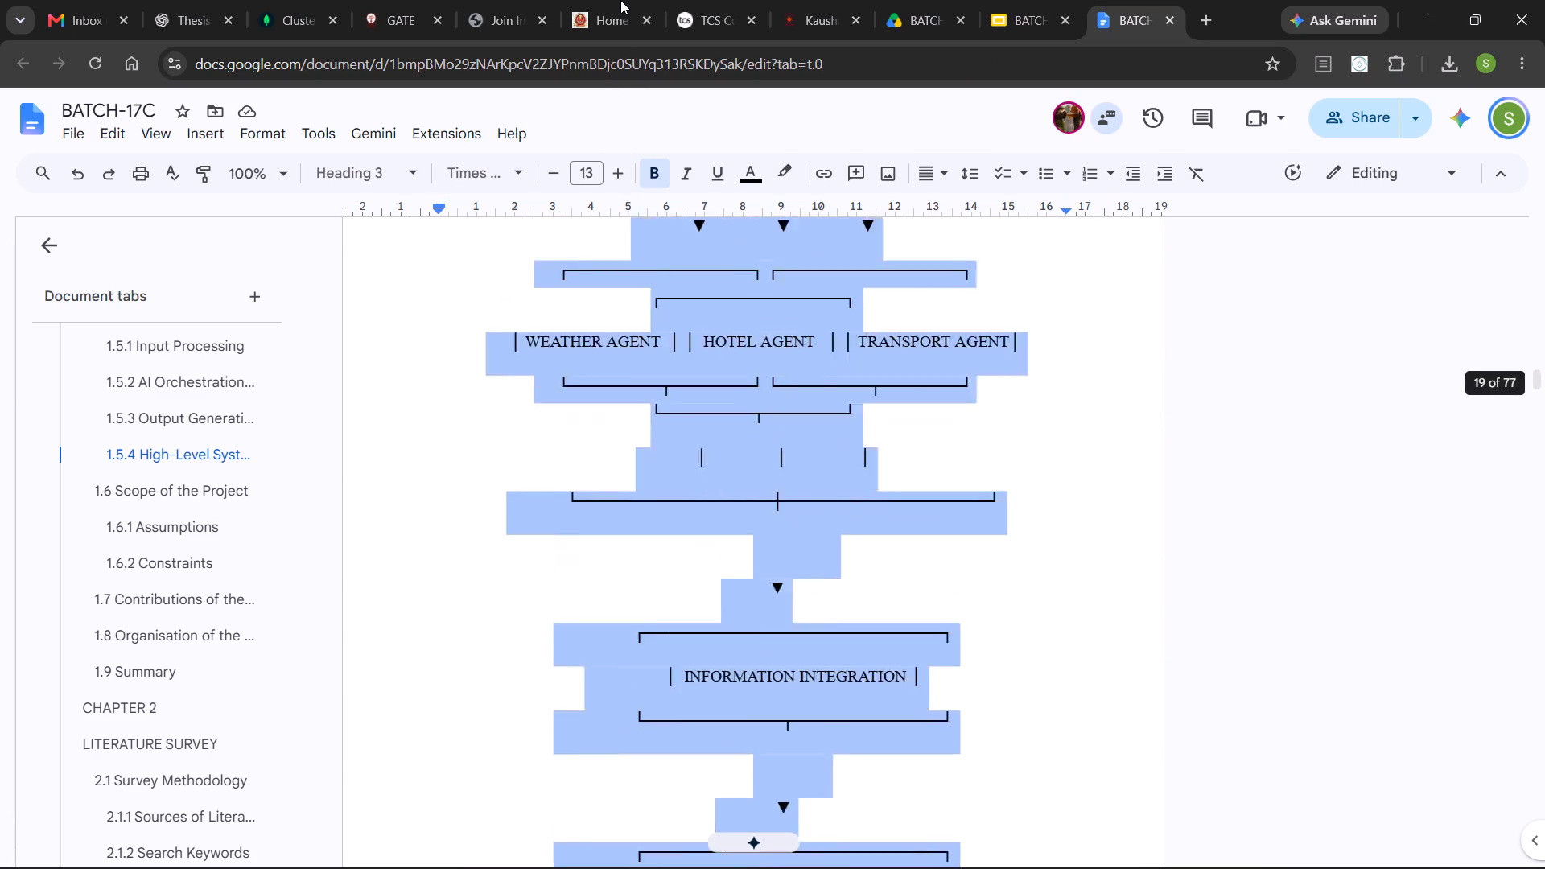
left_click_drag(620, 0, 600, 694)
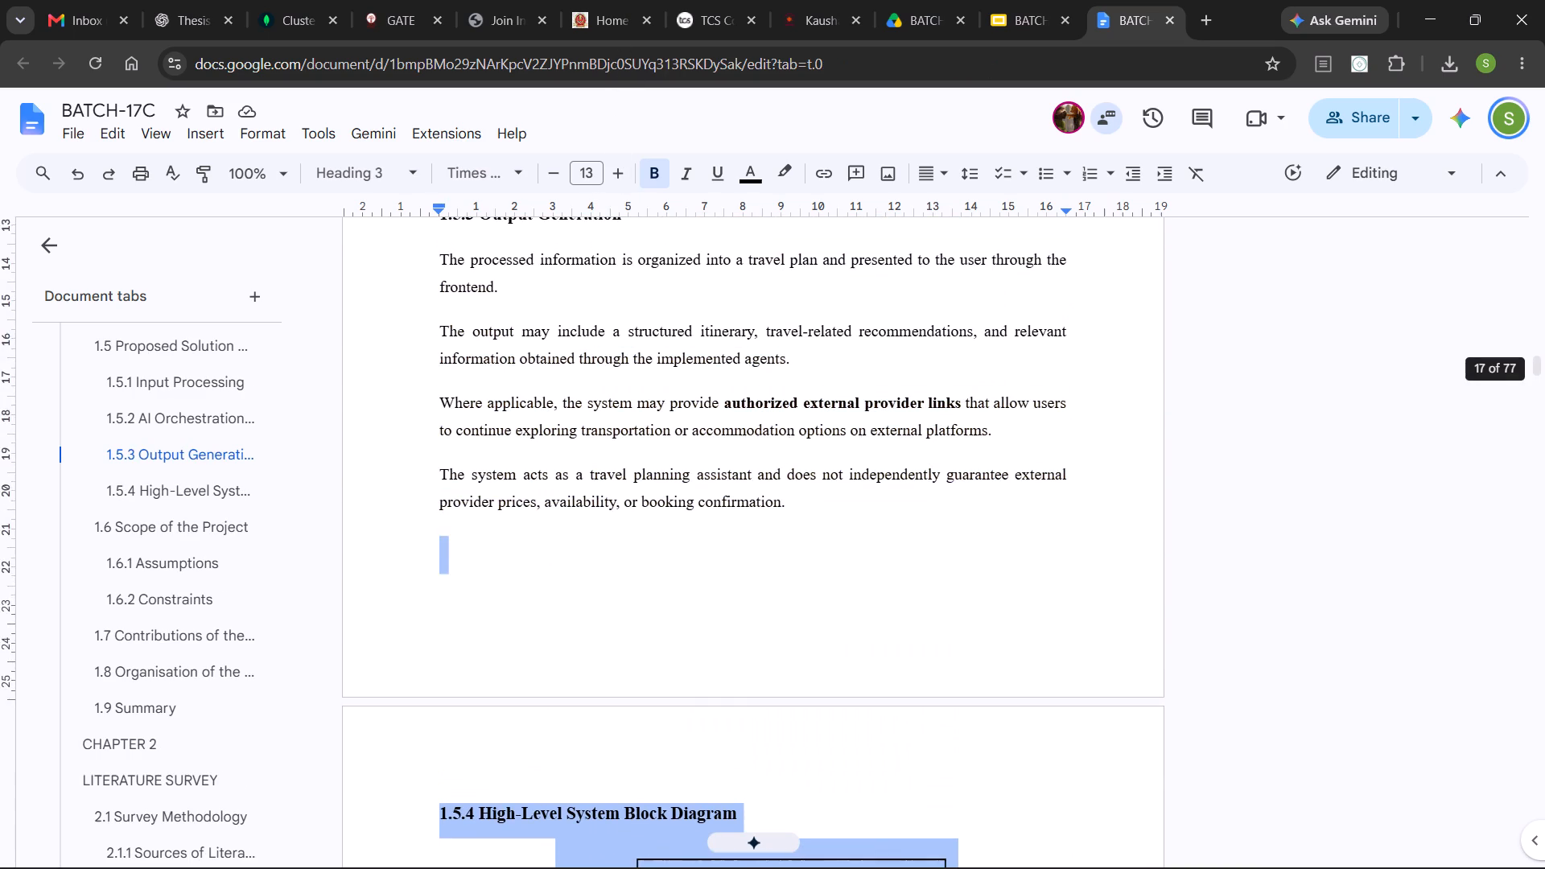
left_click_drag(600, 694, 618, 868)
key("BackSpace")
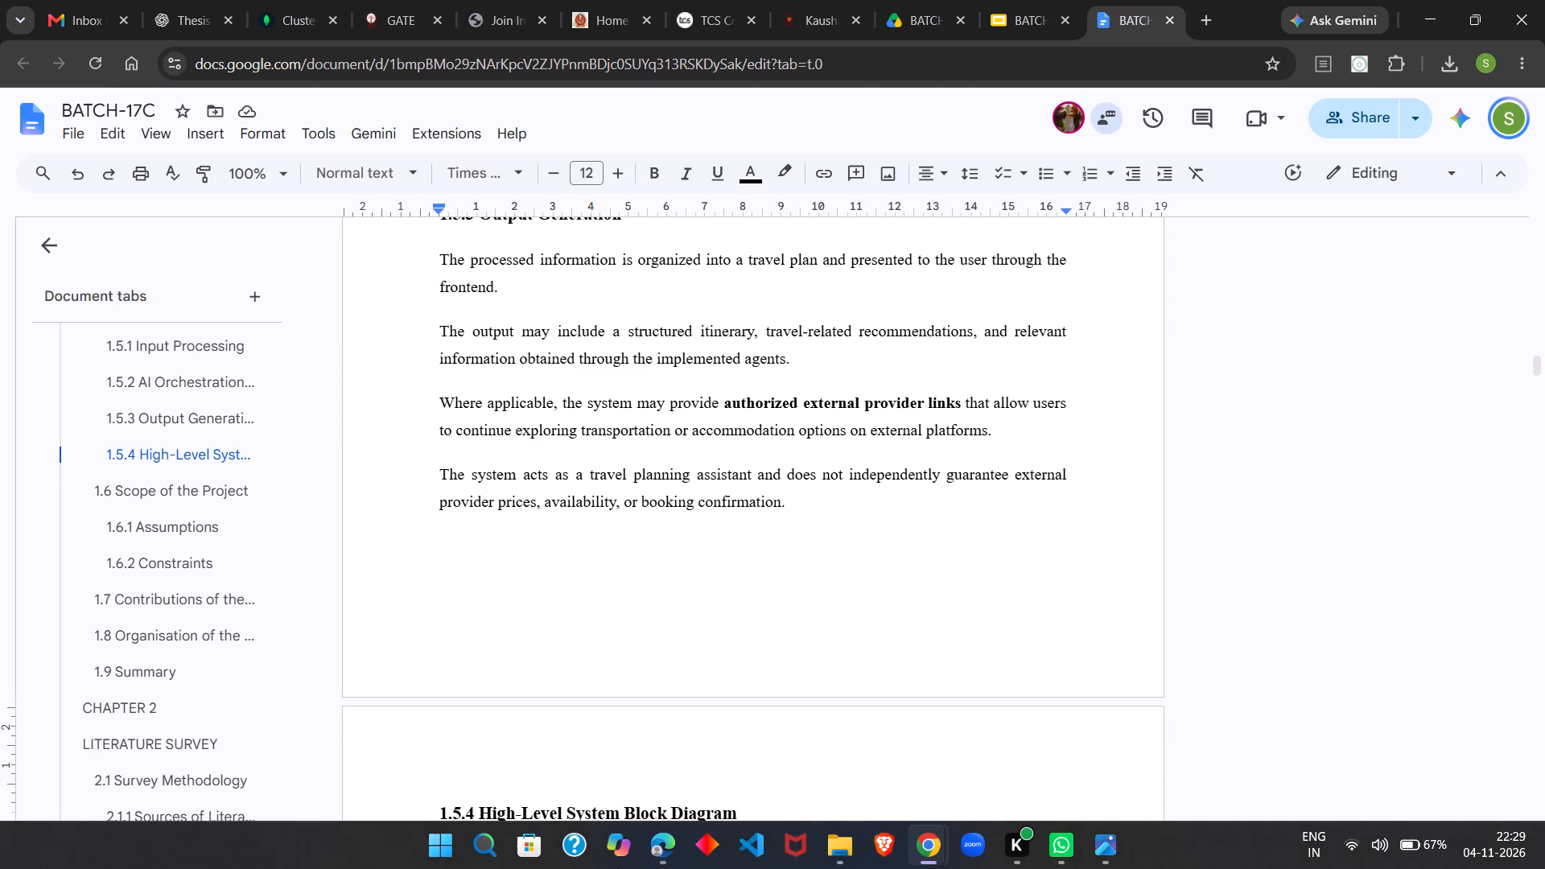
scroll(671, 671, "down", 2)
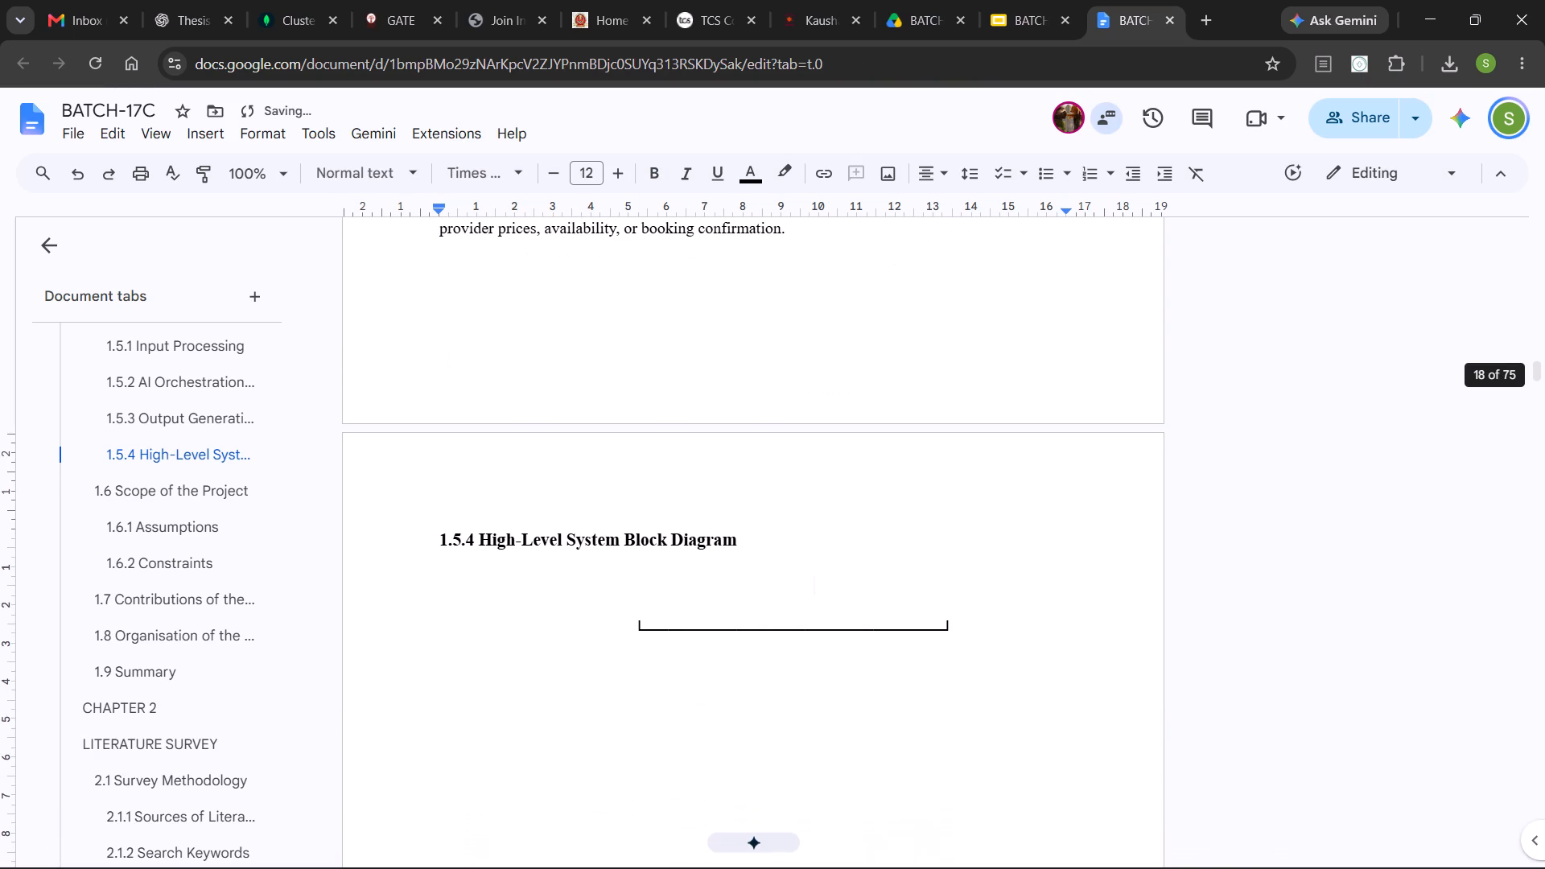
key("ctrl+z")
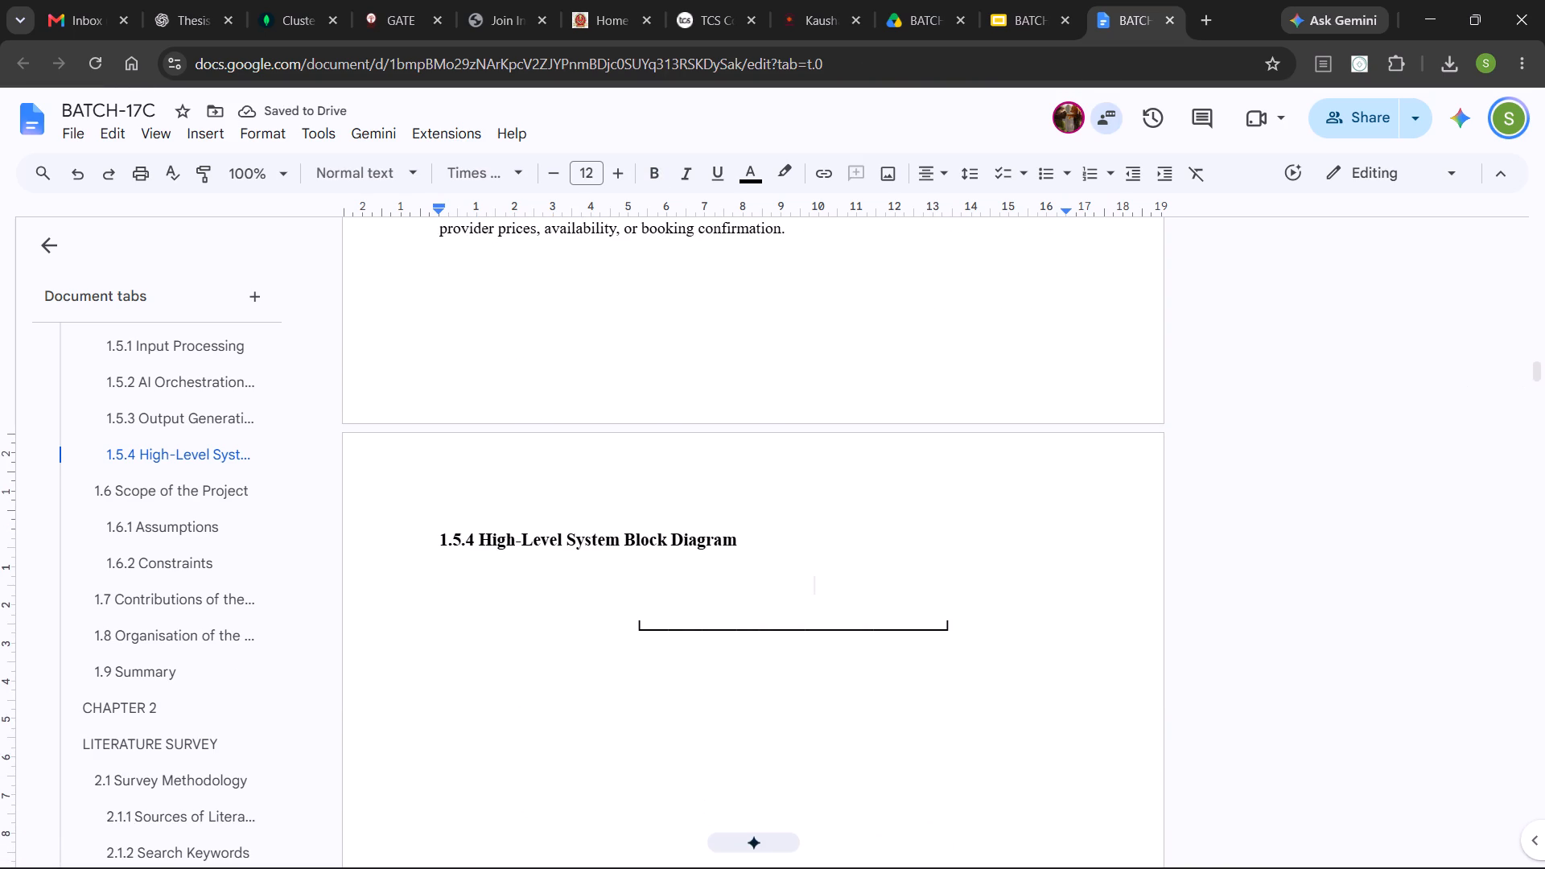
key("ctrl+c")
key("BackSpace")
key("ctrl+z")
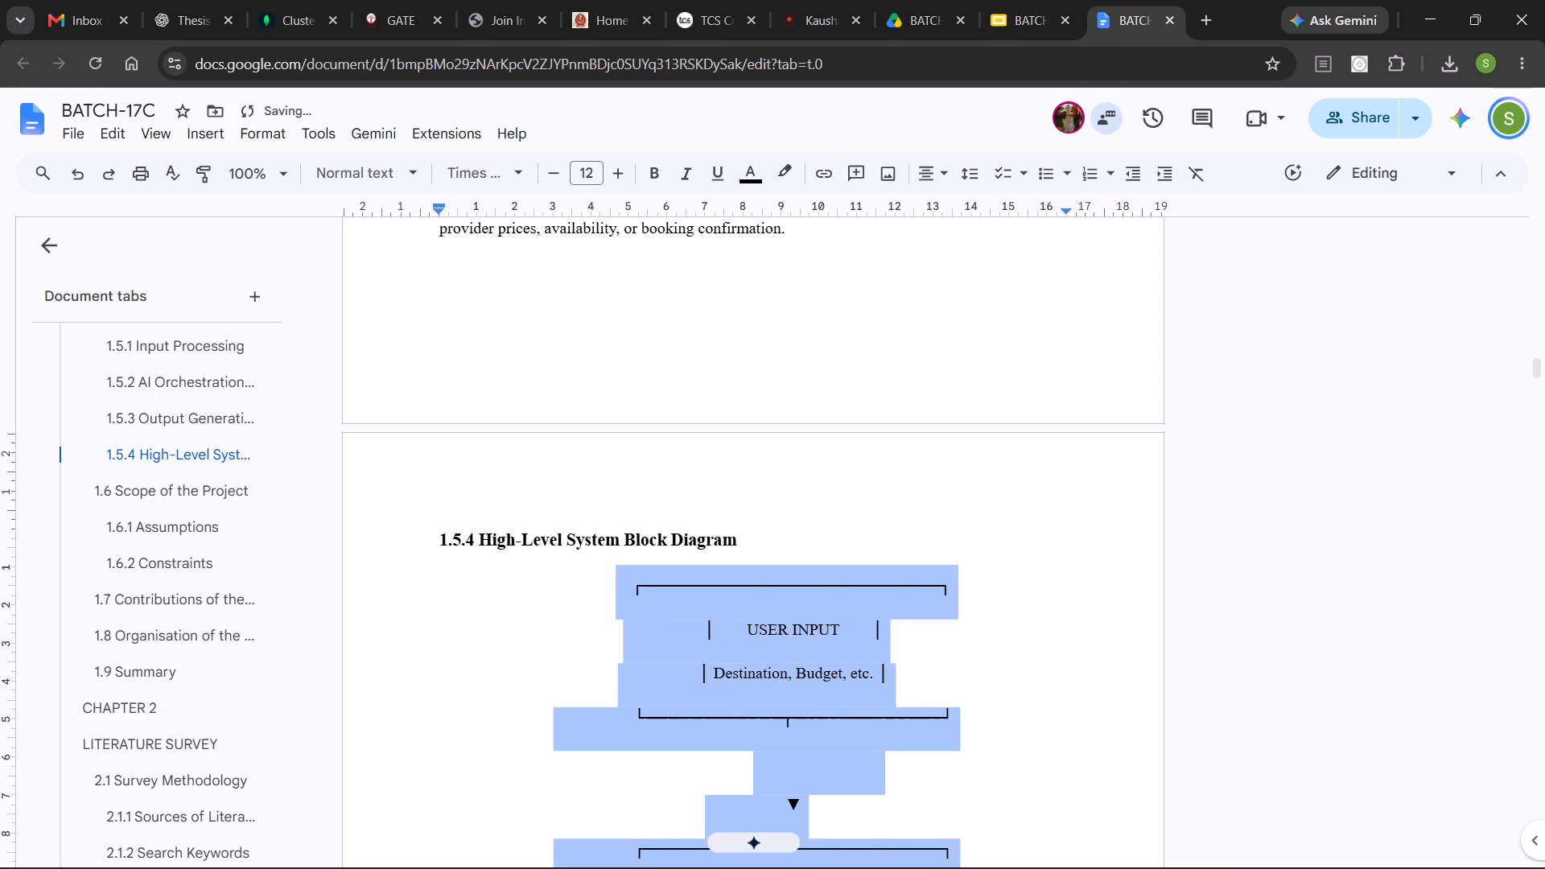
Cut the entire text-drawn block diagram under 1.5.4, from the USER INPUT box through the complete EXTERNAL PROVIDER LINKS box.
scroll(1009, 521, "down", 12)
scroll(1009, 521, "up", 1)
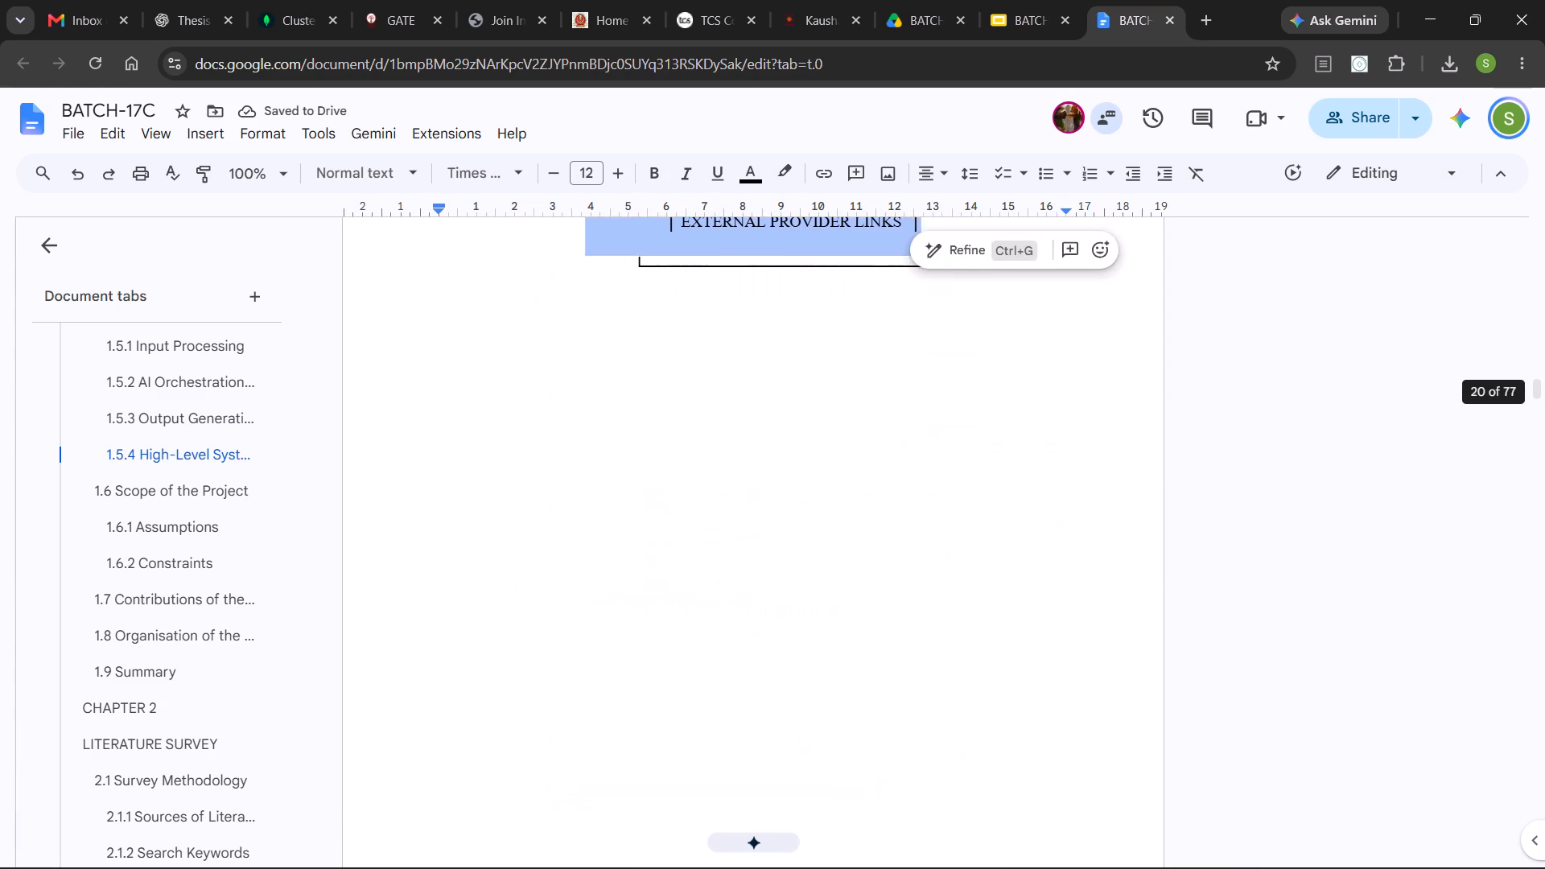
scroll(1009, 521, "up", 1)
left_click(1030, 384)
left_click_drag(979, 352, 707, 162)
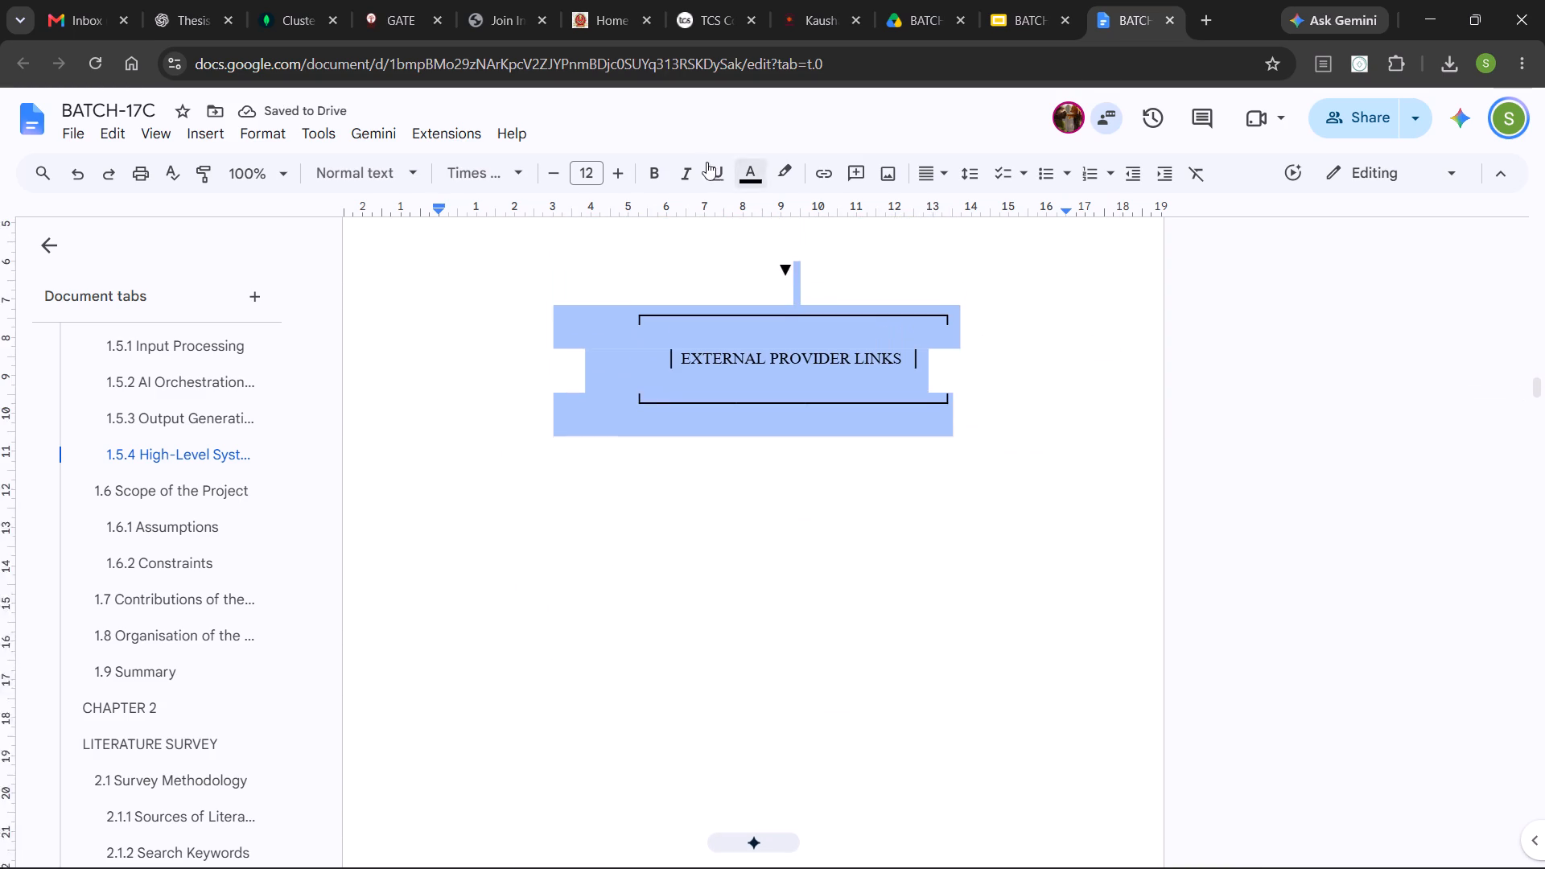
left_click_drag(707, 162, 656, 4)
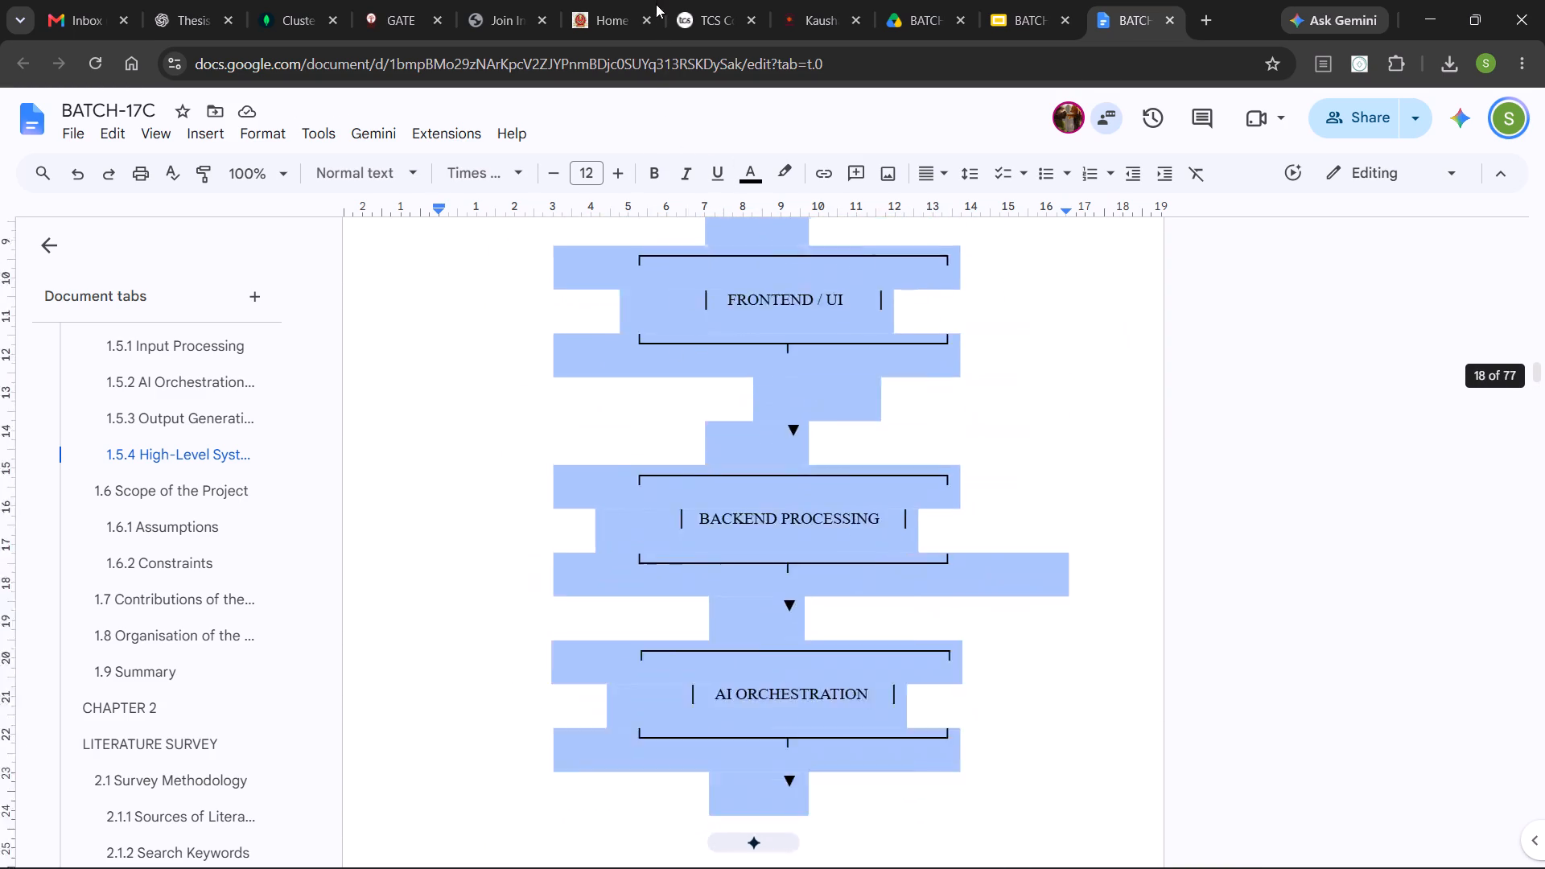
left_click_drag(656, 4, 630, 351)
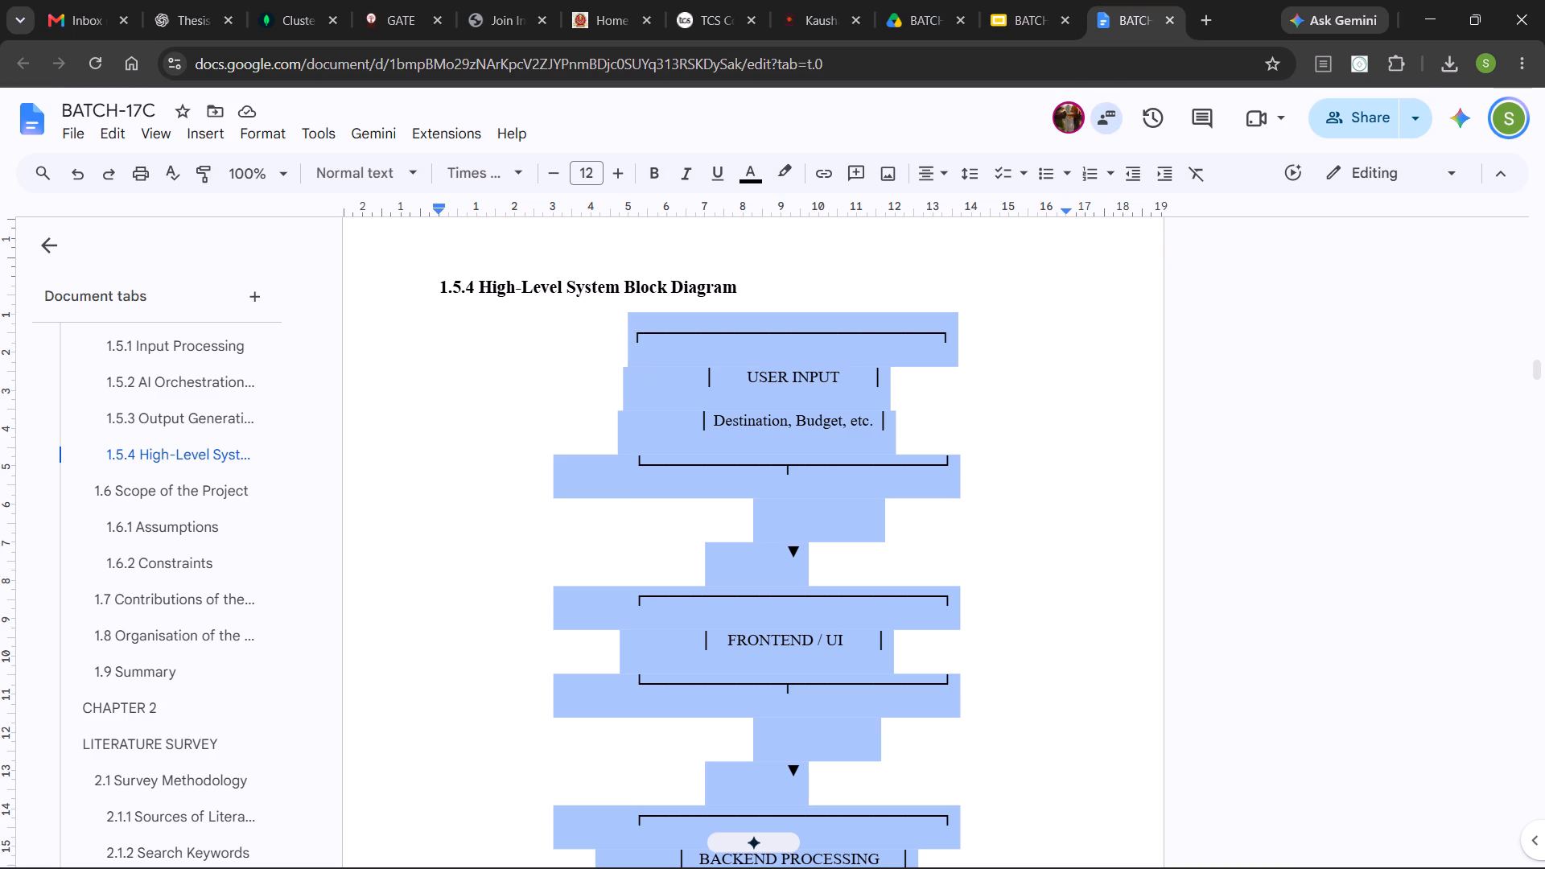
key("ctrl+c")
key("BackSpace")
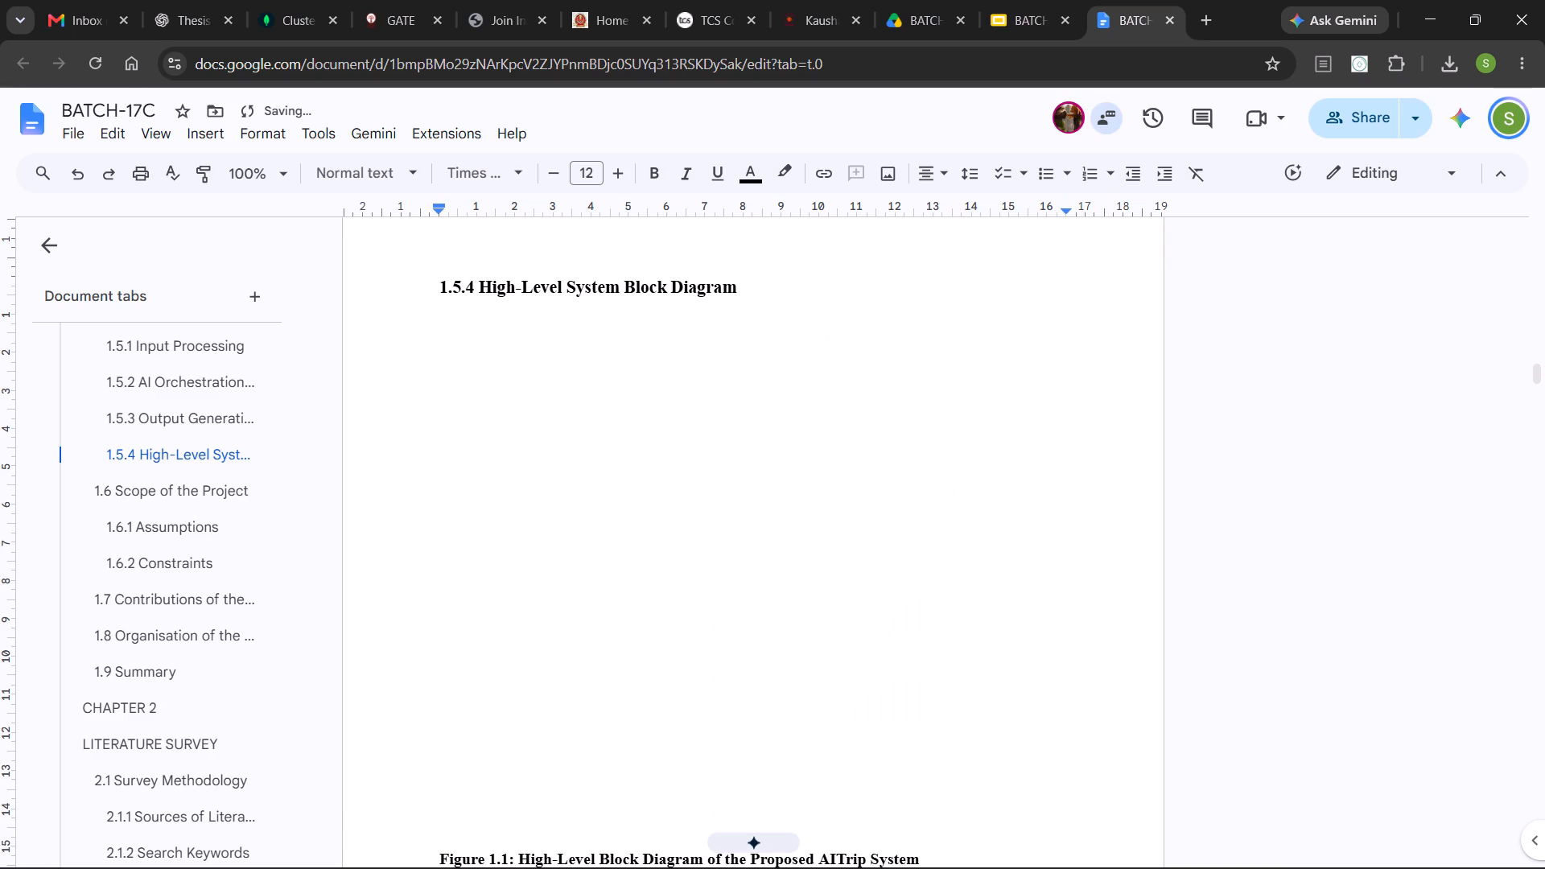
Clear the leftover spaces and blank lines between the 1.5.4 heading and the Figure 1.1 caption, keeping one empty line.
key("BackSpace")
key("BackSpace")
key("BackSpace")
key("BackSpace")
key("BackSpace")
key("BackSpace")
key("BackSpace")
key("BackSpace")
key("BackSpace")
key("BackSpace")
key("BackSpace")
key("BackSpace")
key("BackSpace")
scroll(707, 561, "down", 2)
left_click_drag(739, 569, 698, 366)
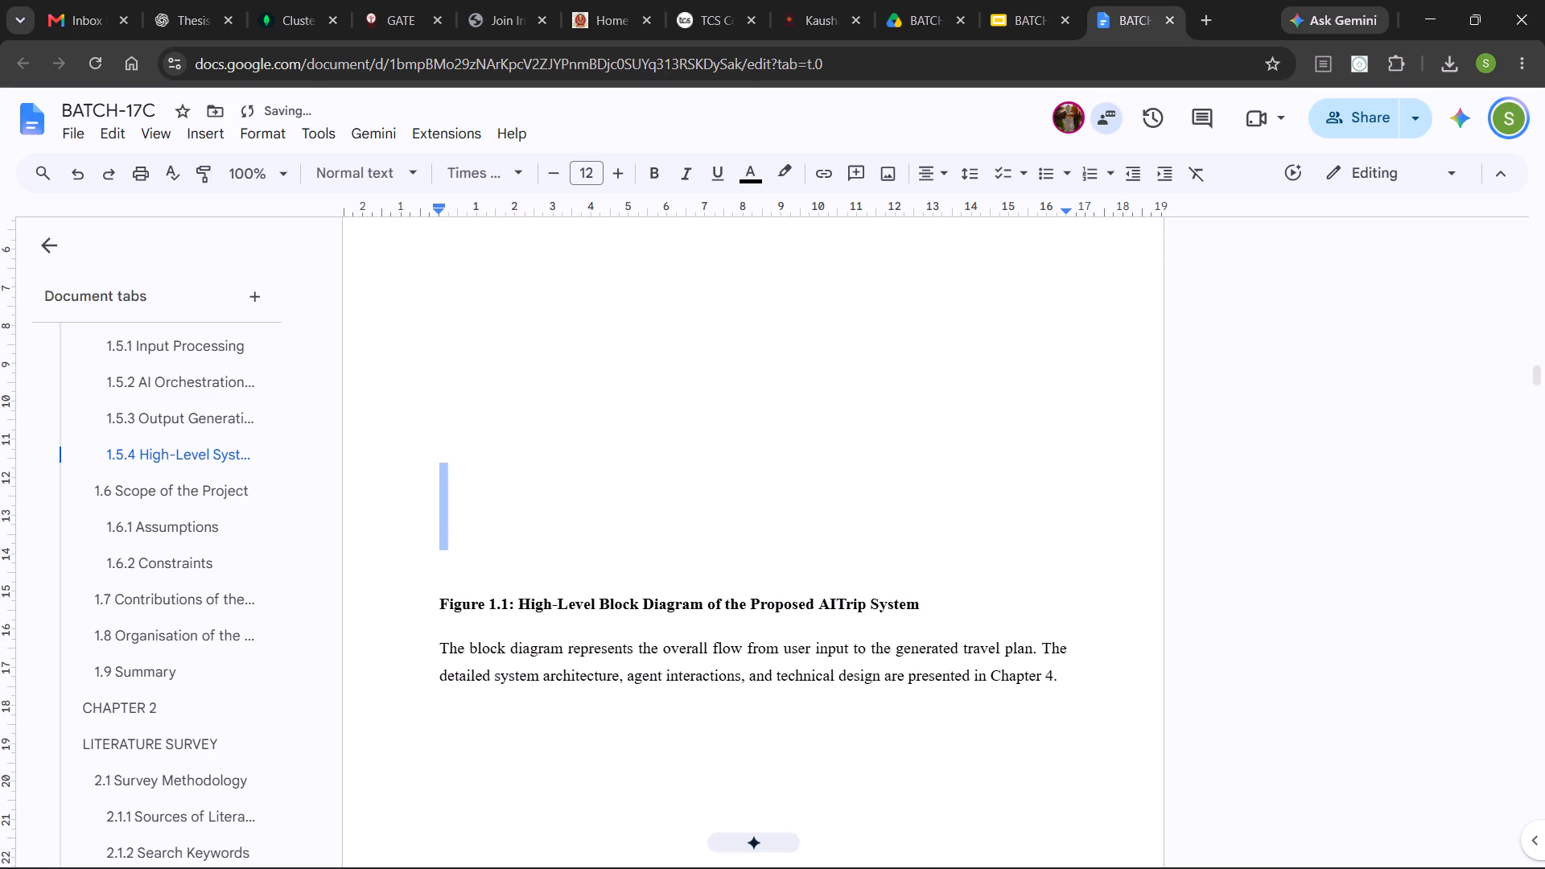
left_click_drag(698, 366, 677, 295)
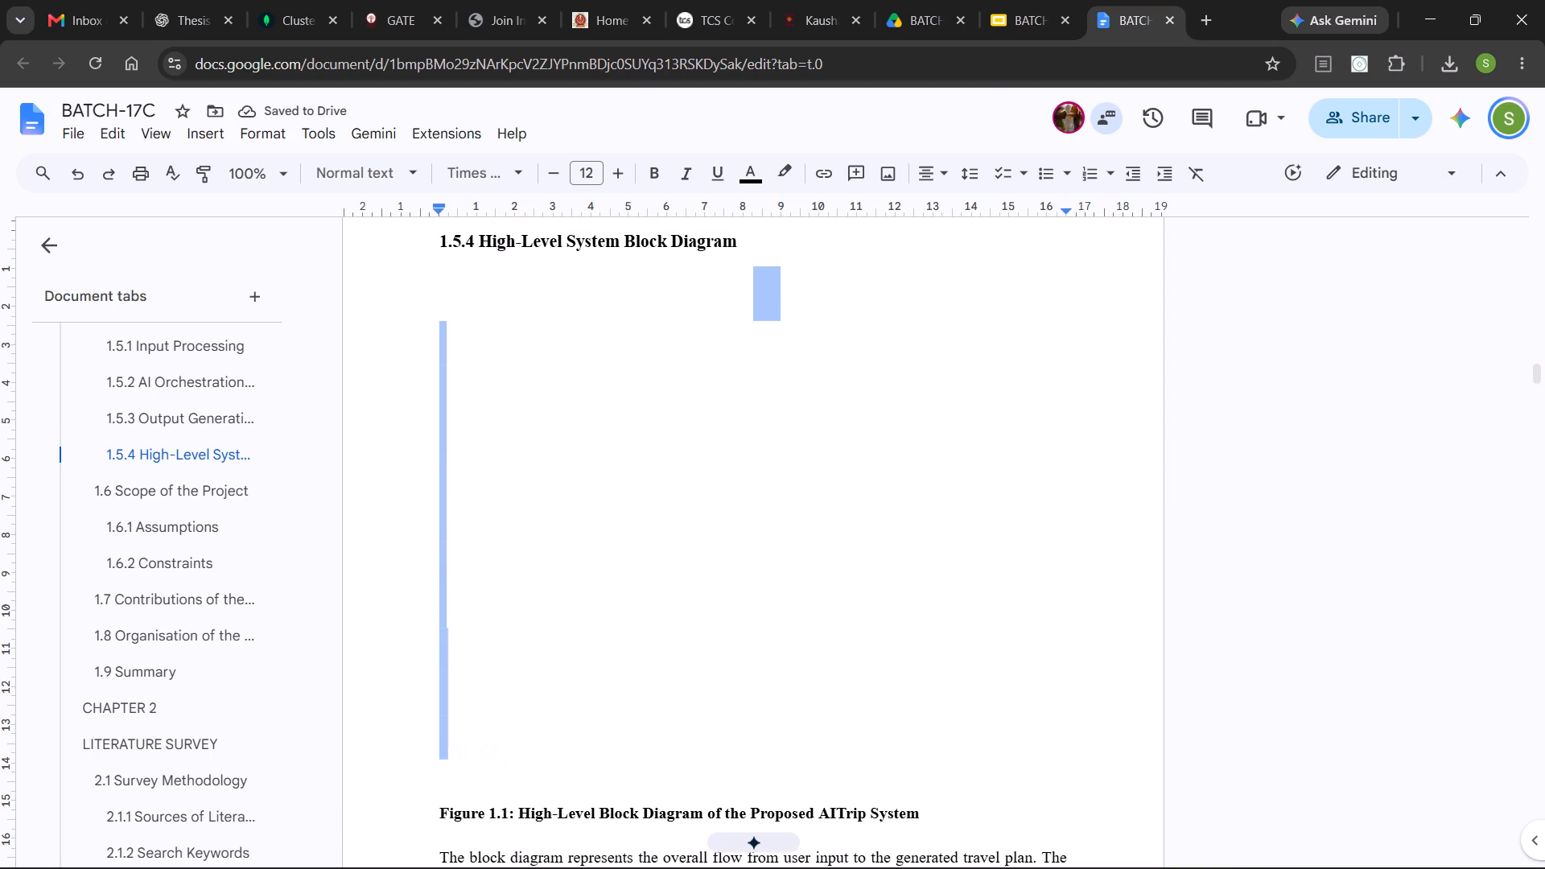
key("BackSpace")
key("BackSpace")
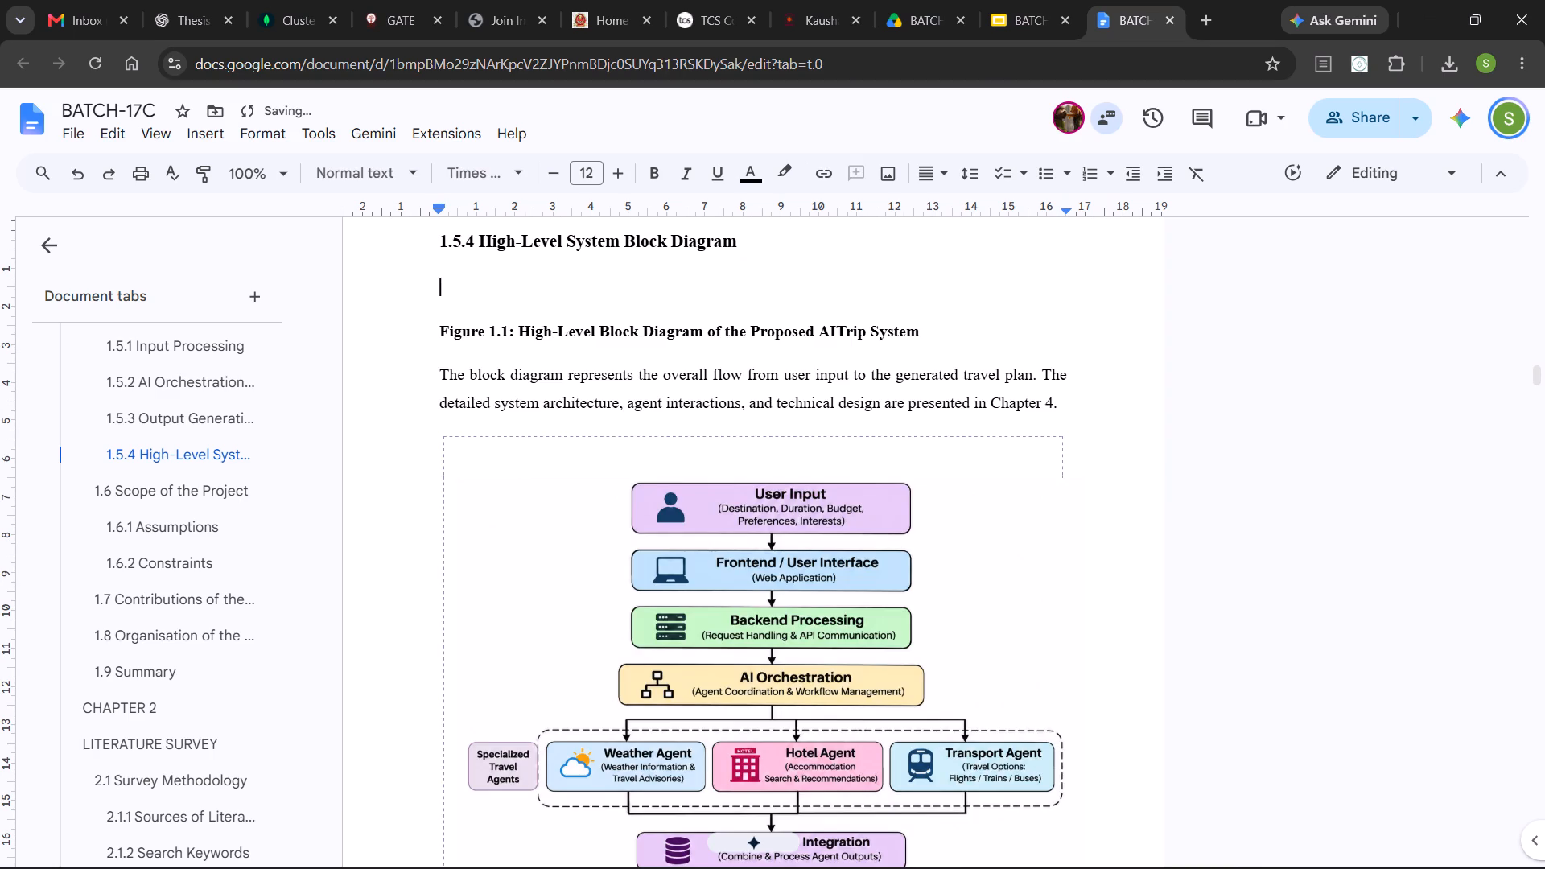
key("Return")
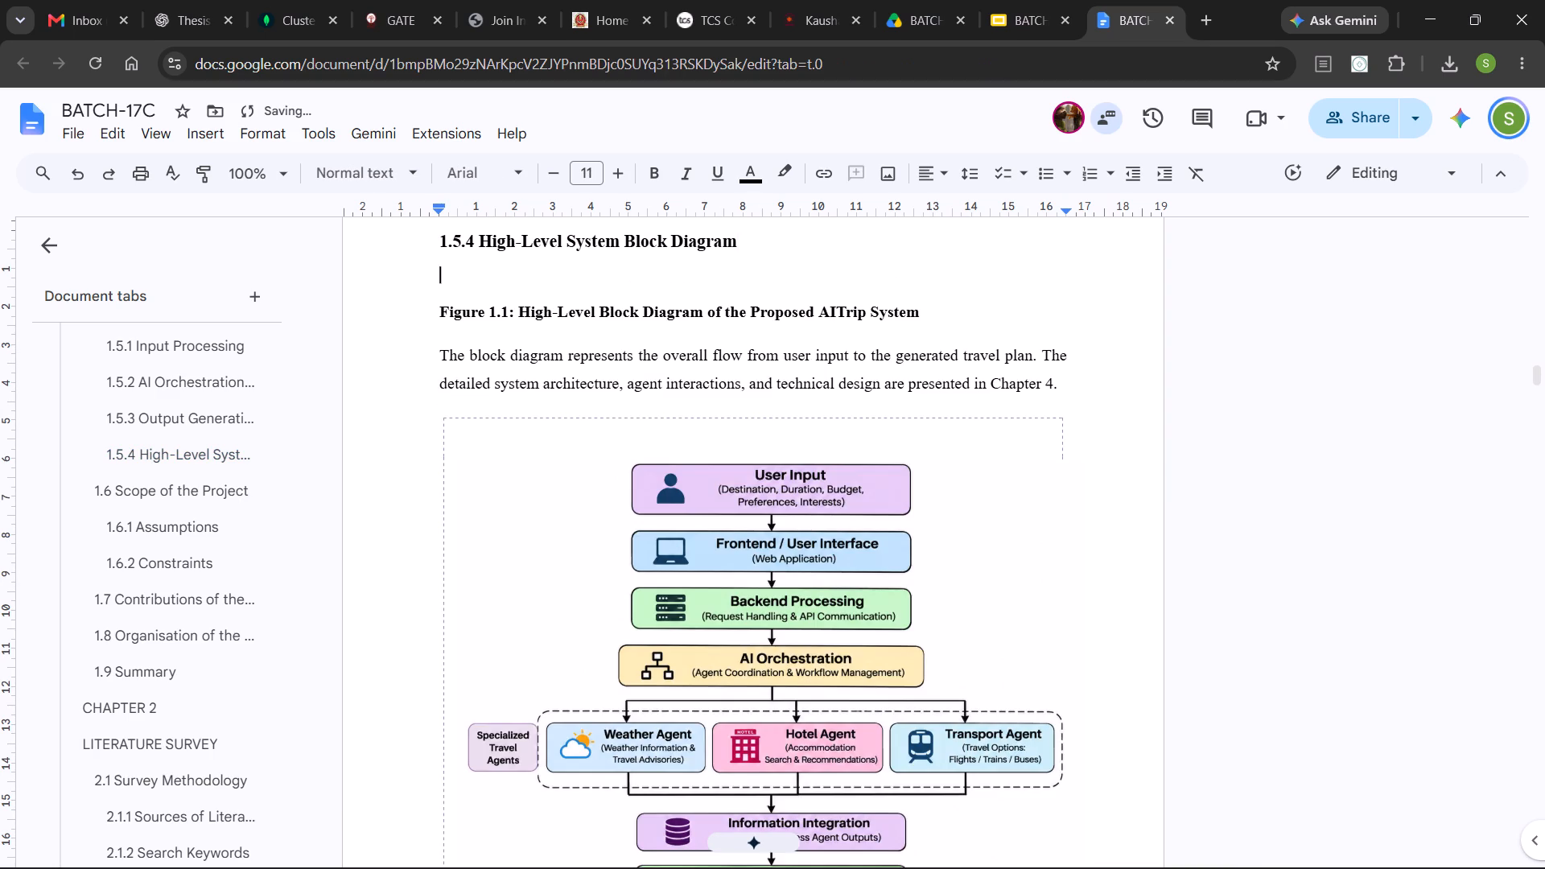
Delete the empty line below the Figure 1.1 image that spills onto the page of 1.6 Scope of the Project.
scroll(641, 310, "up", 1)
scroll(772, 419, "down", 5)
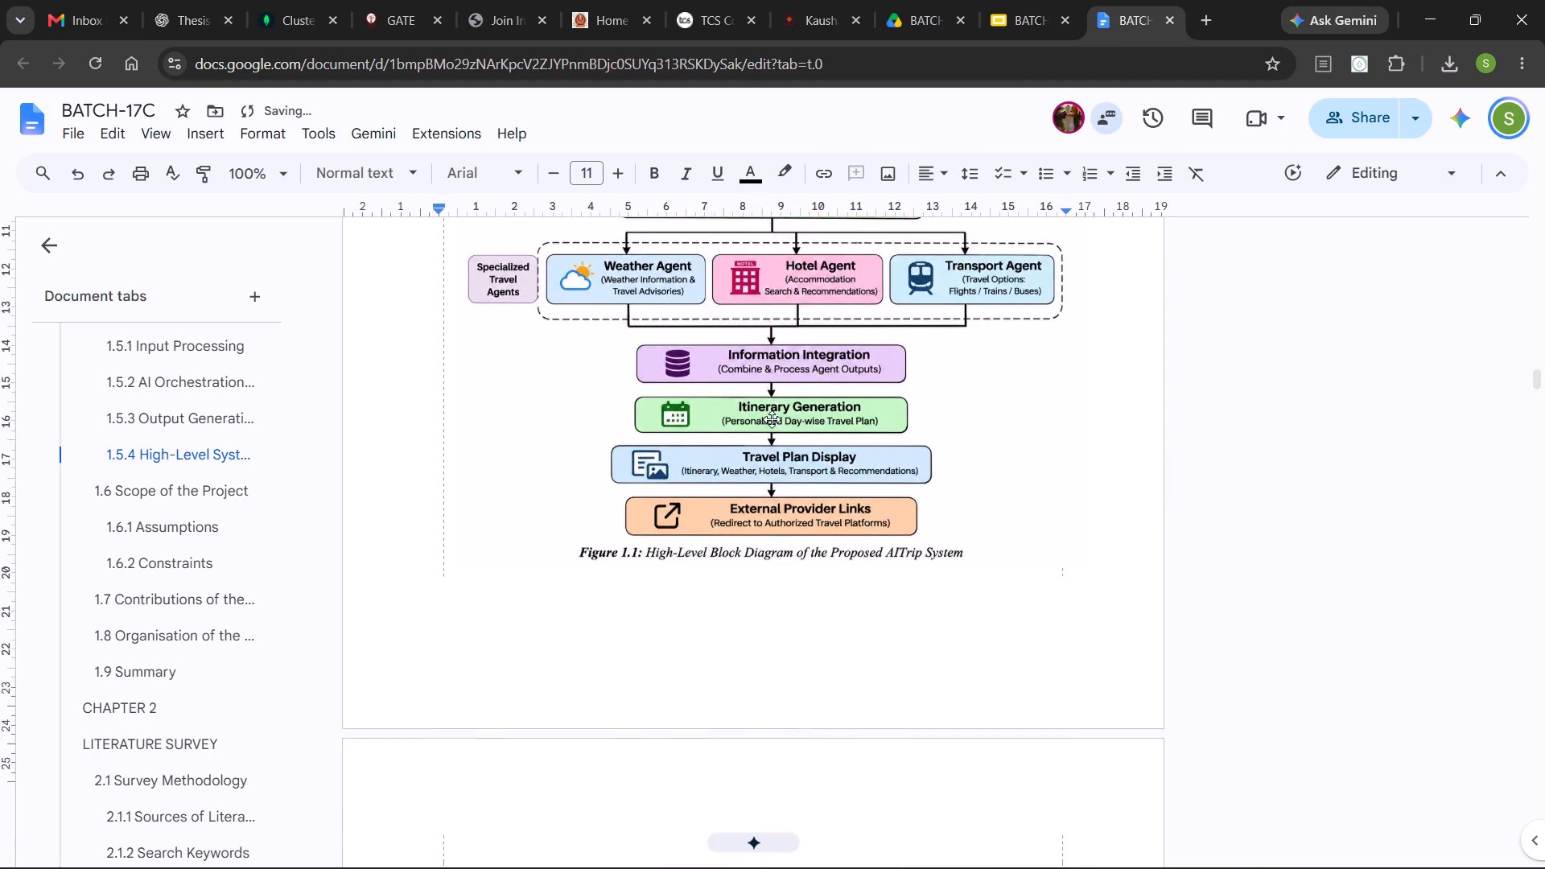
scroll(772, 419, "down", 1)
left_click(1020, 599)
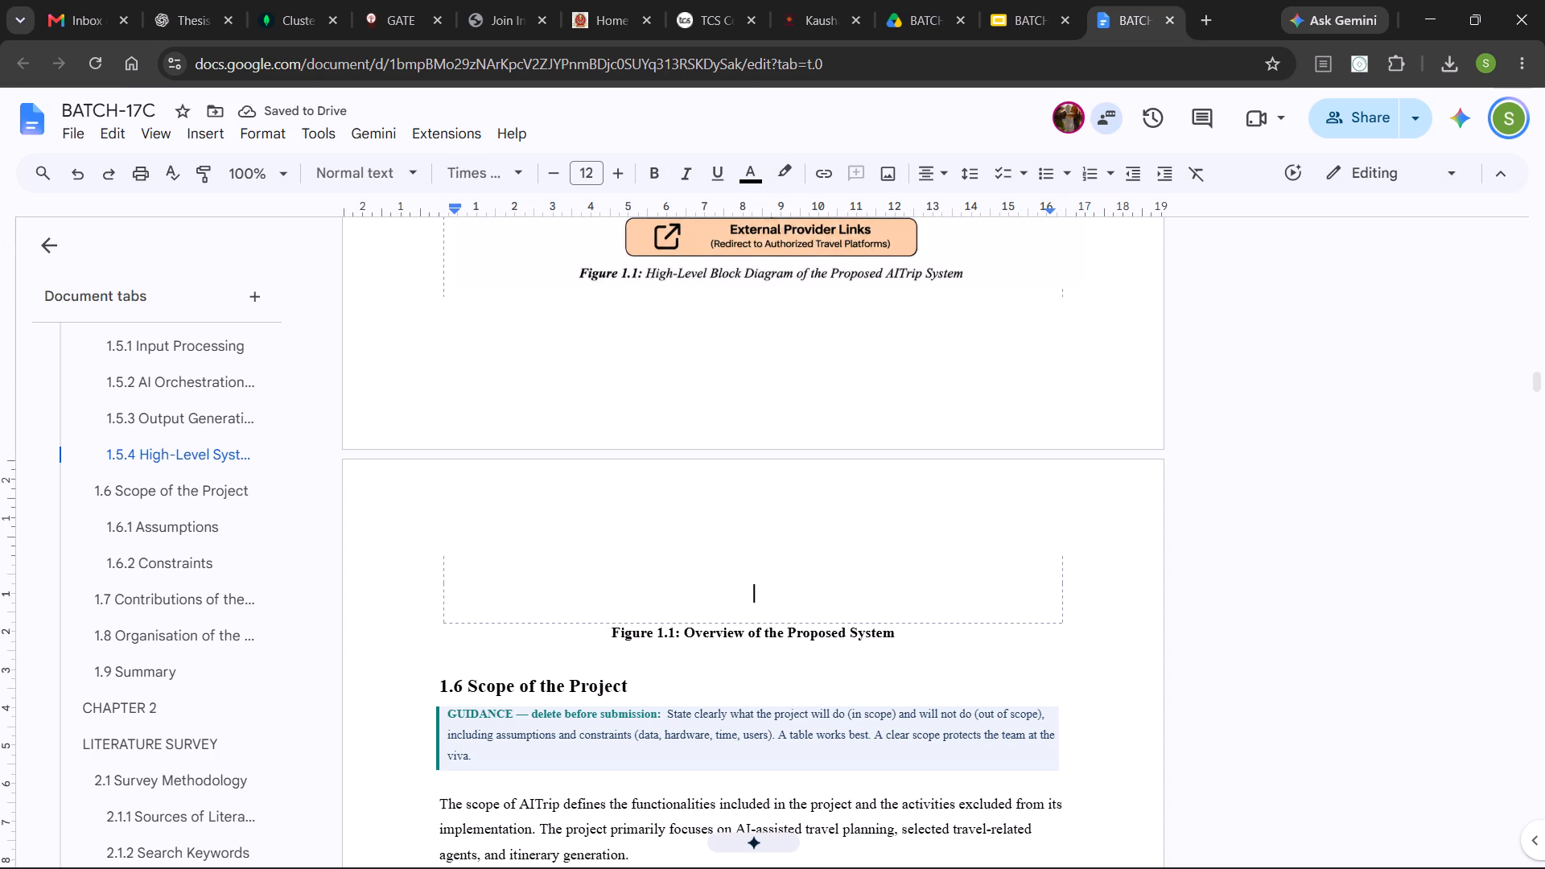
key("BackSpace")
Remove the remaining blank line between the 1.5.4 High-Level System Block Diagram heading and the Figure 1.1 caption.
scroll(1020, 599, "up", 3)
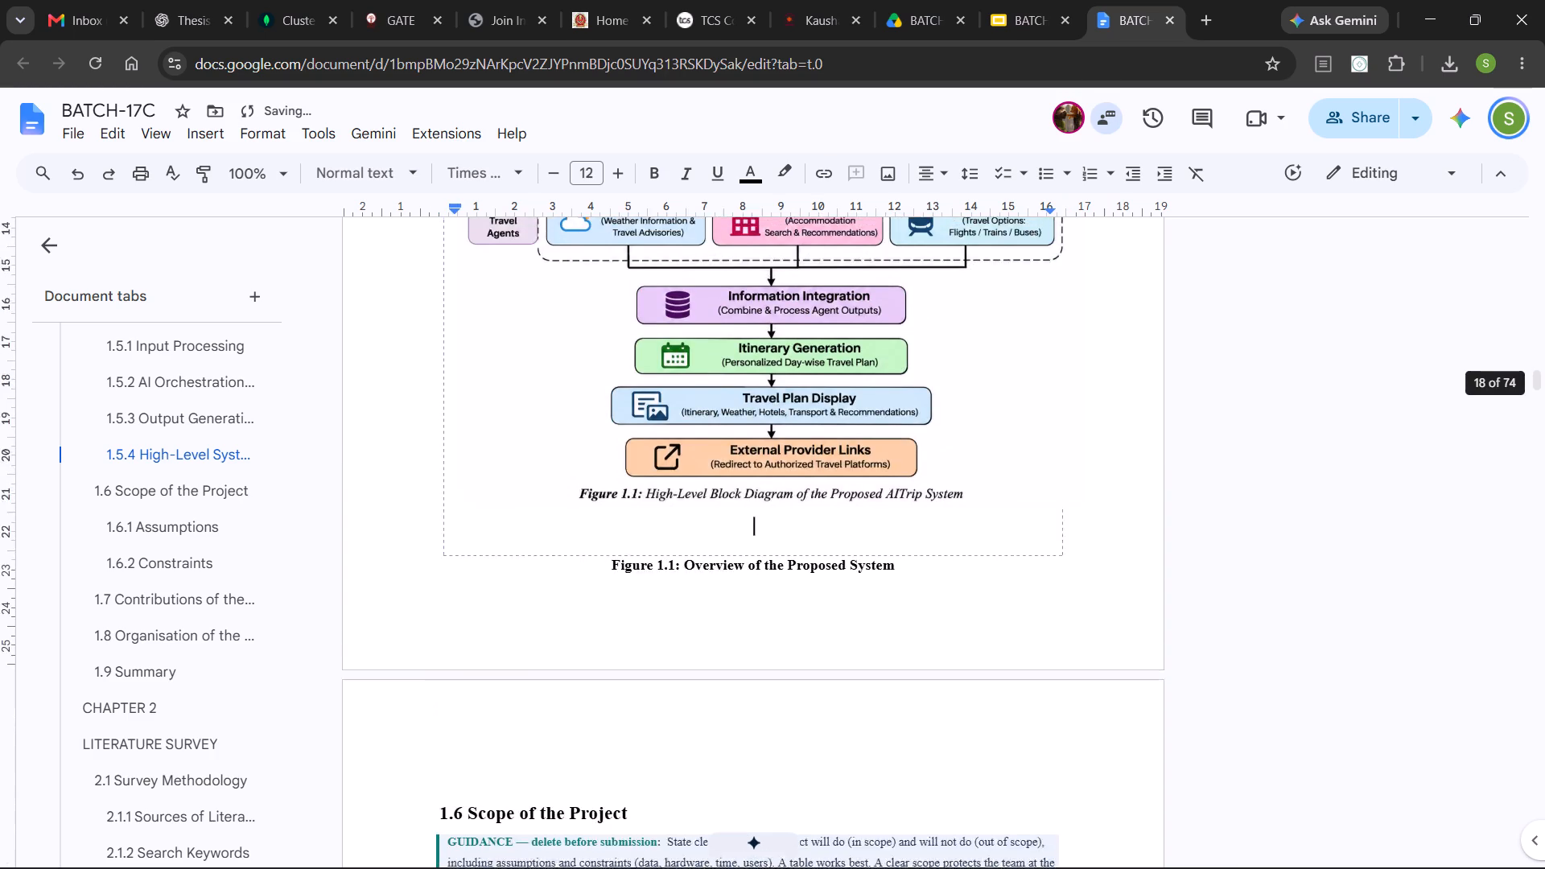
scroll(1020, 599, "up", 7)
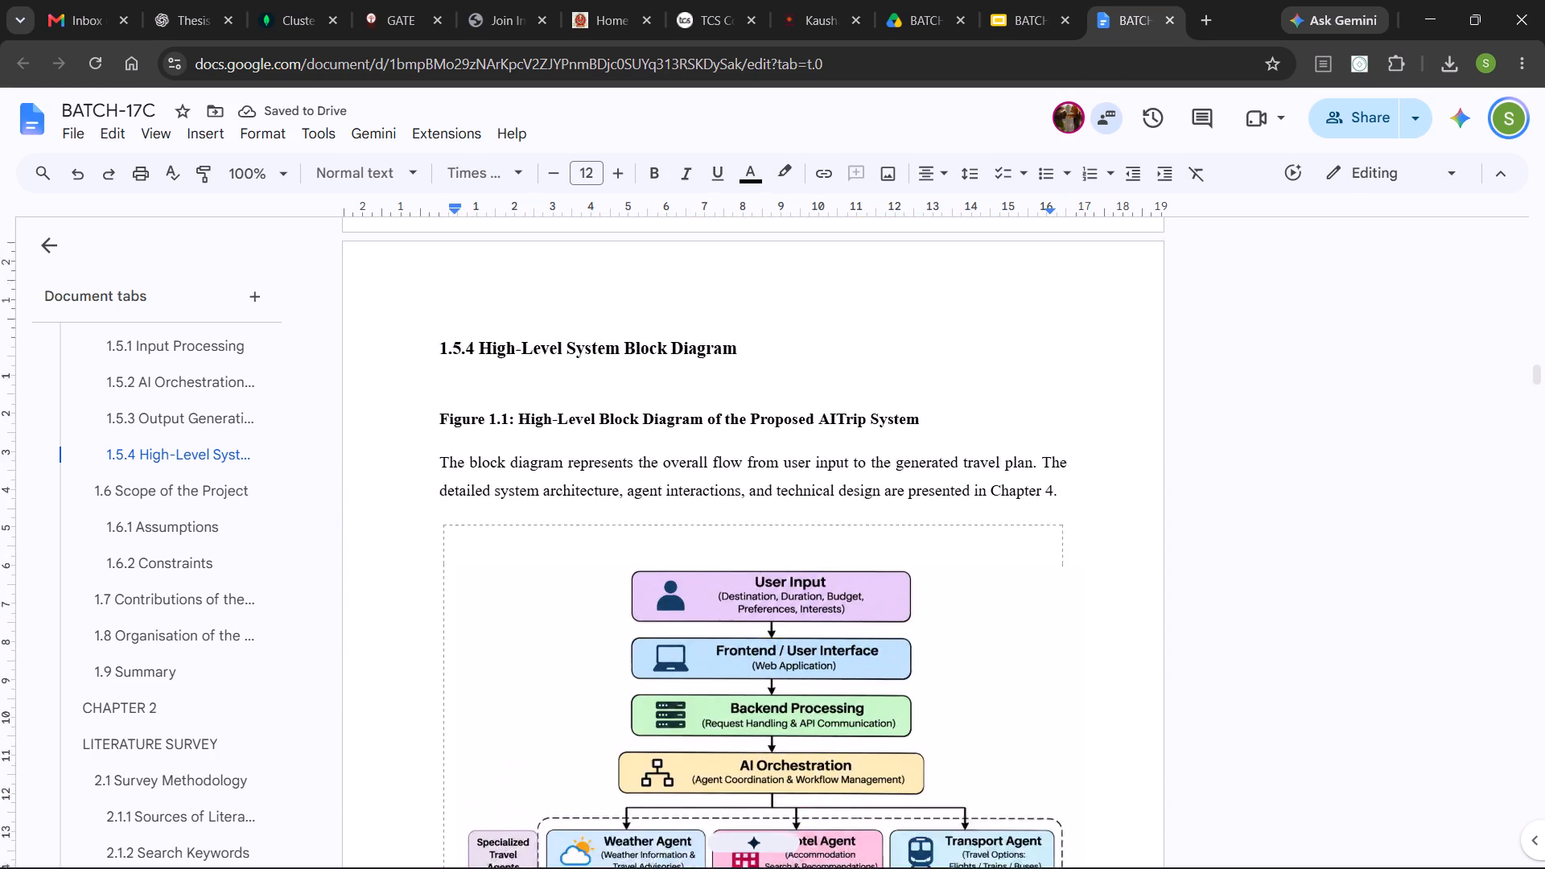
scroll(1020, 599, "up", 1)
scroll(852, 615, "down", 1)
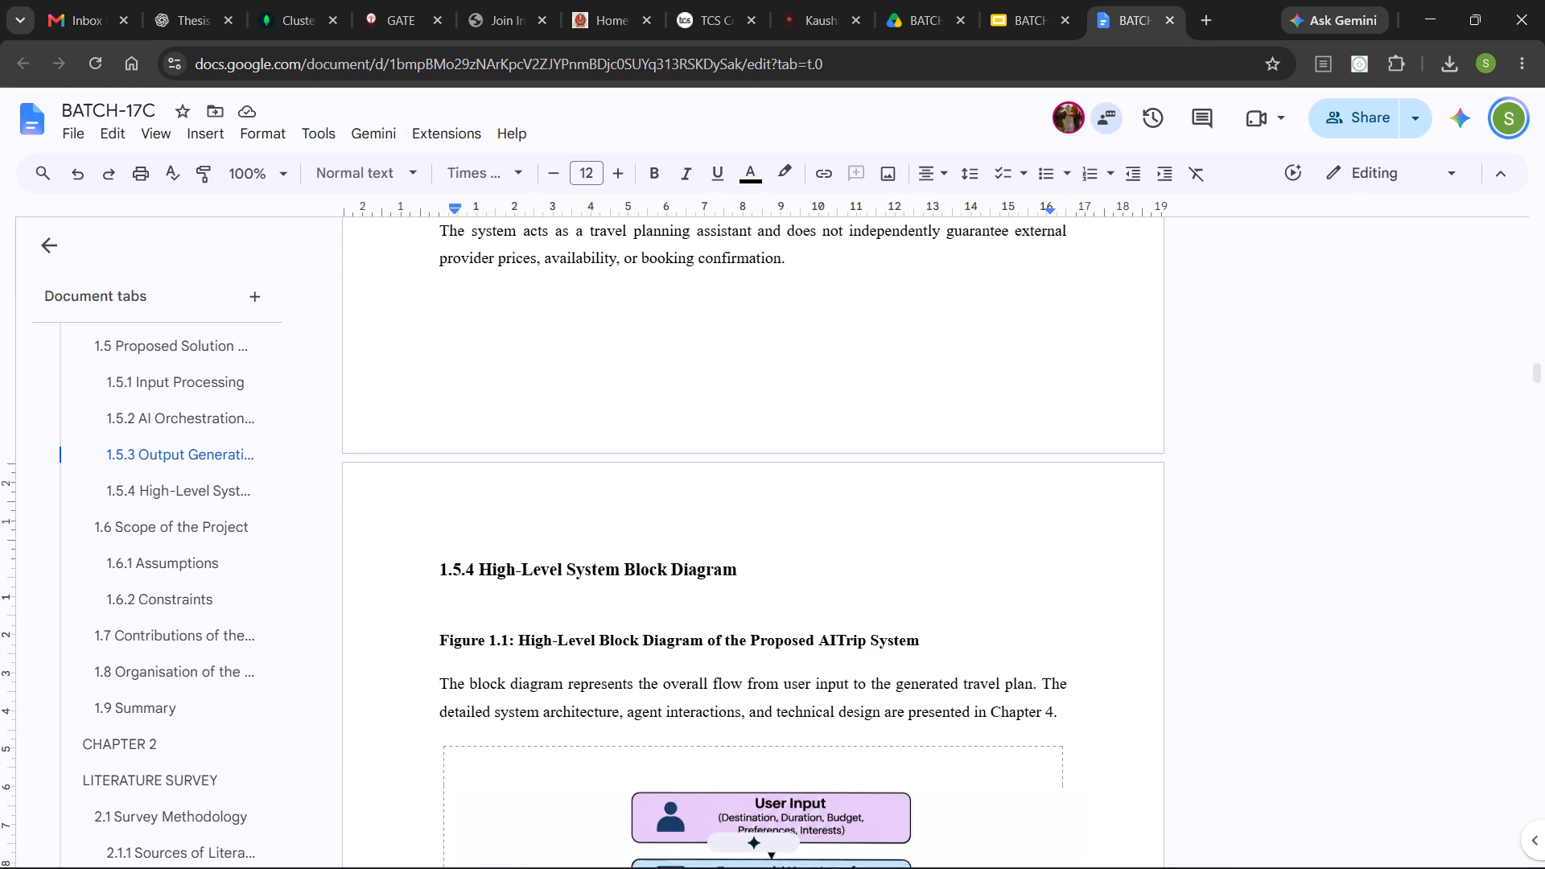
left_click(427, 616)
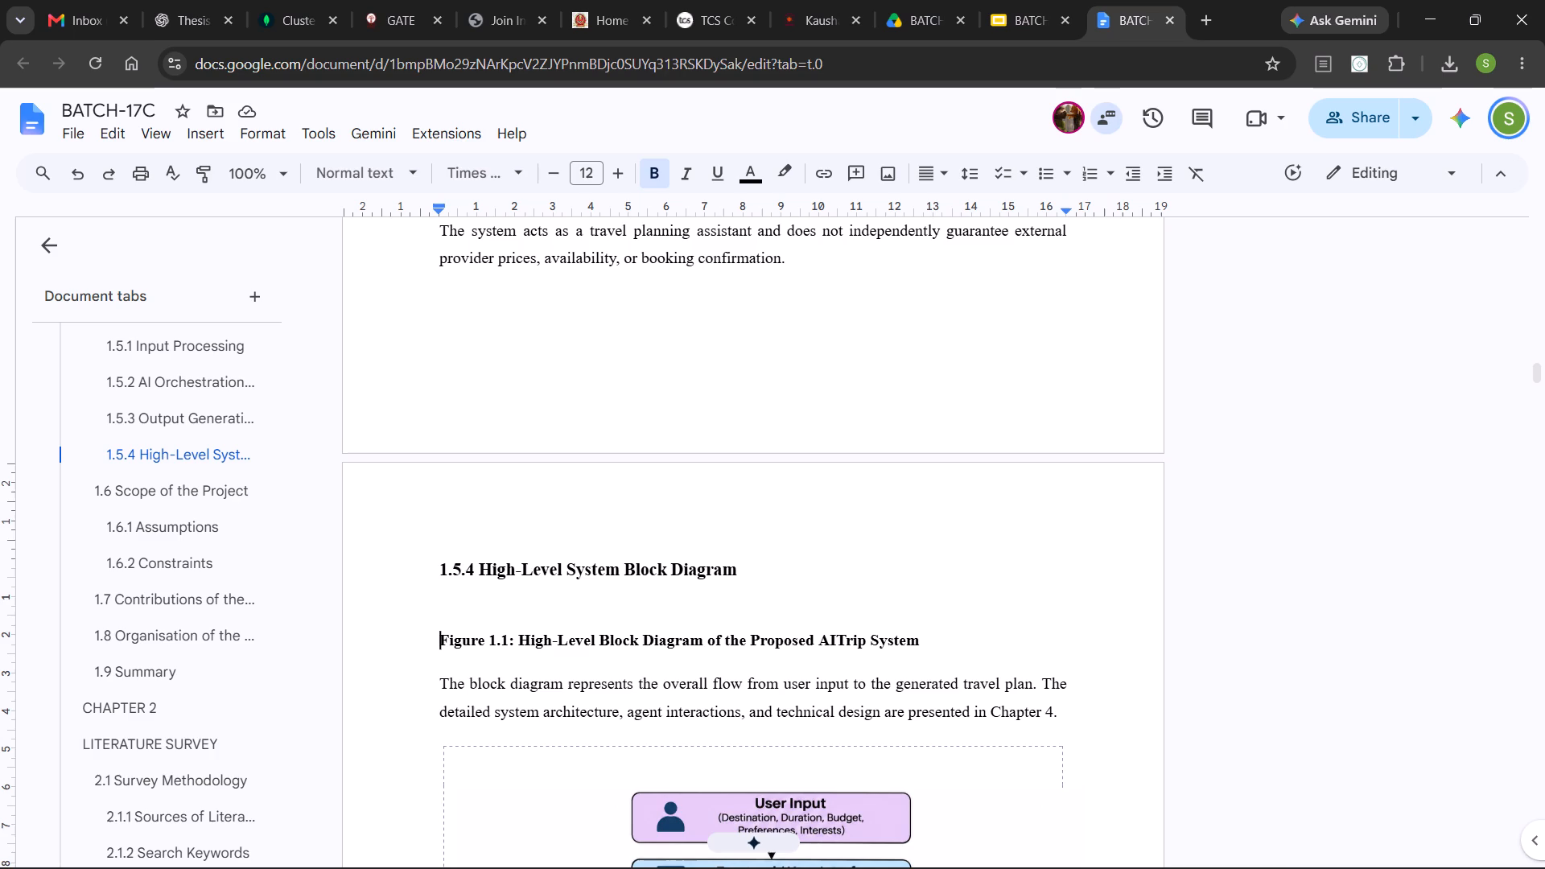
left_click(451, 612)
key("BackSpace")
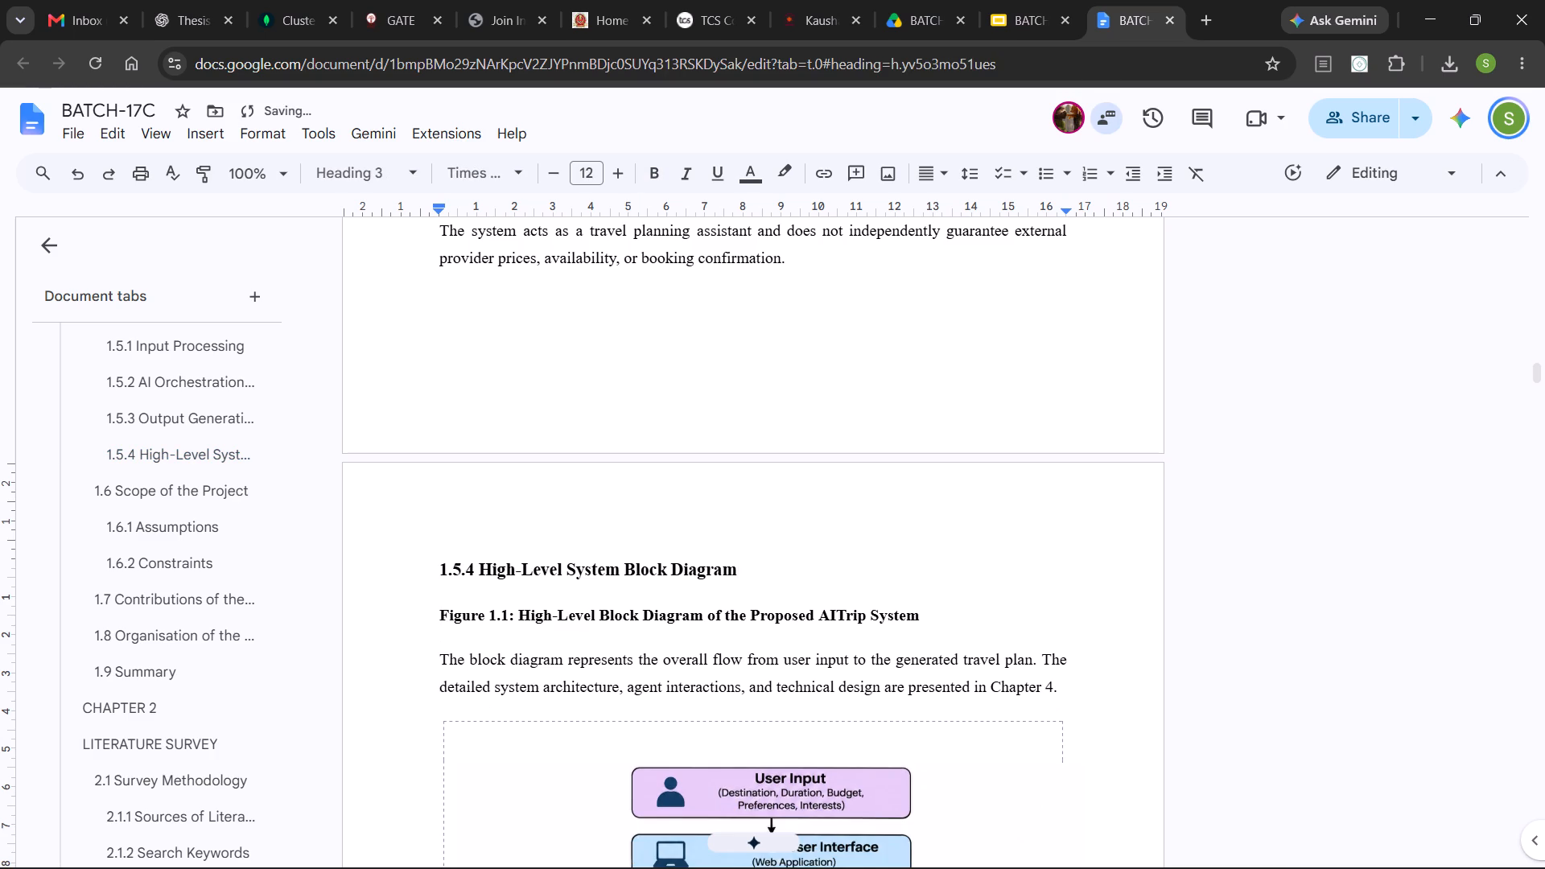
Check the layout of the 1.5.4 page with its caption, description and coloured block diagram image.
scroll(650, 581, "down", 3)
scroll(754, 608, "down", 3)
scroll(754, 608, "up", 7)
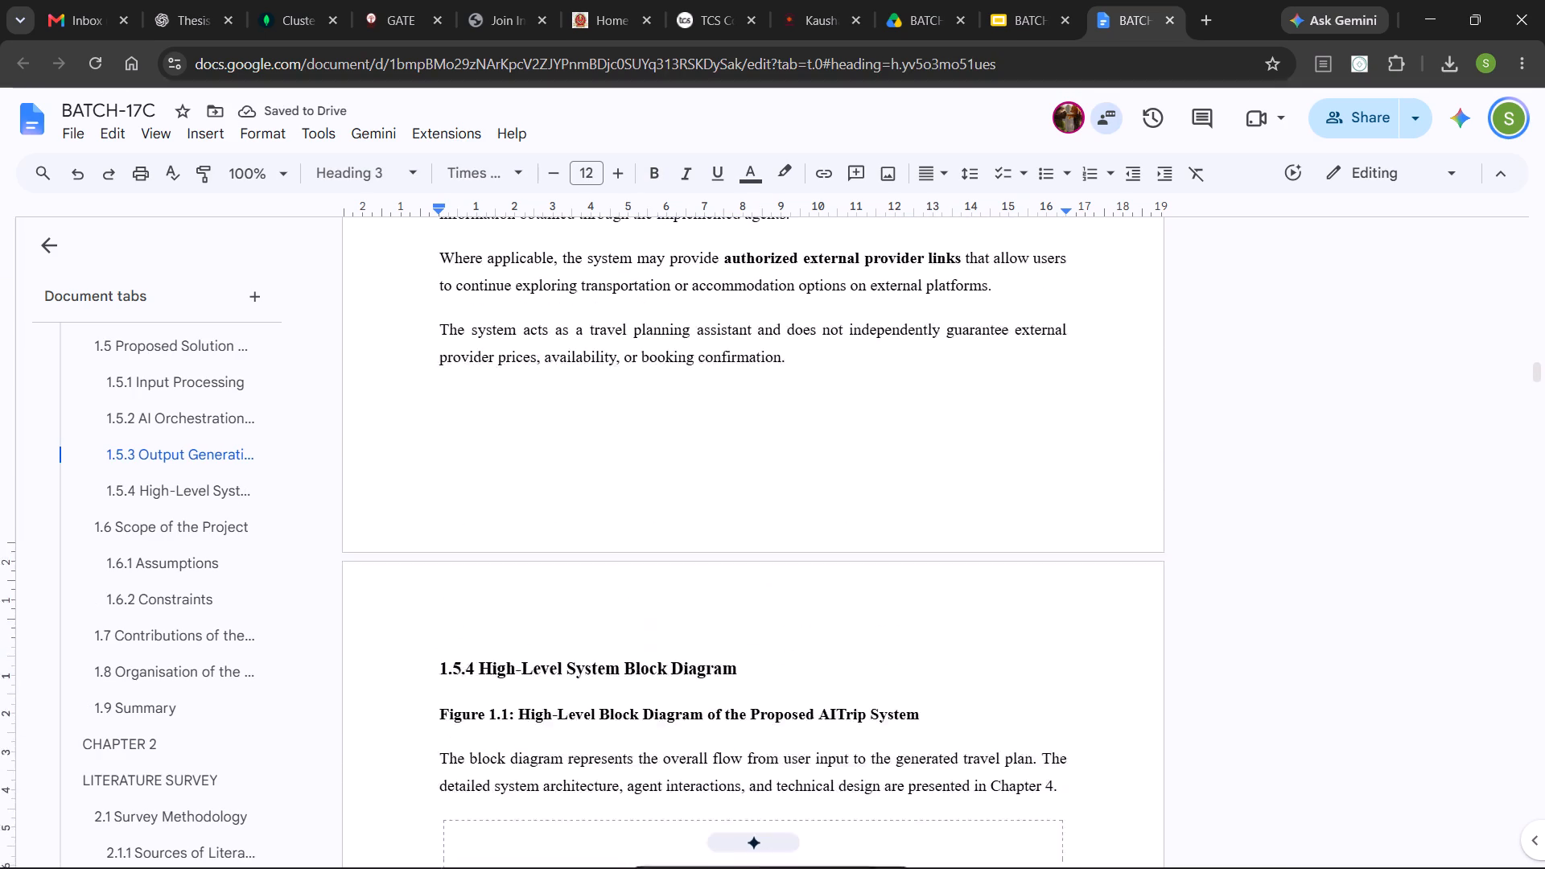
scroll(754, 608, "down", 1)
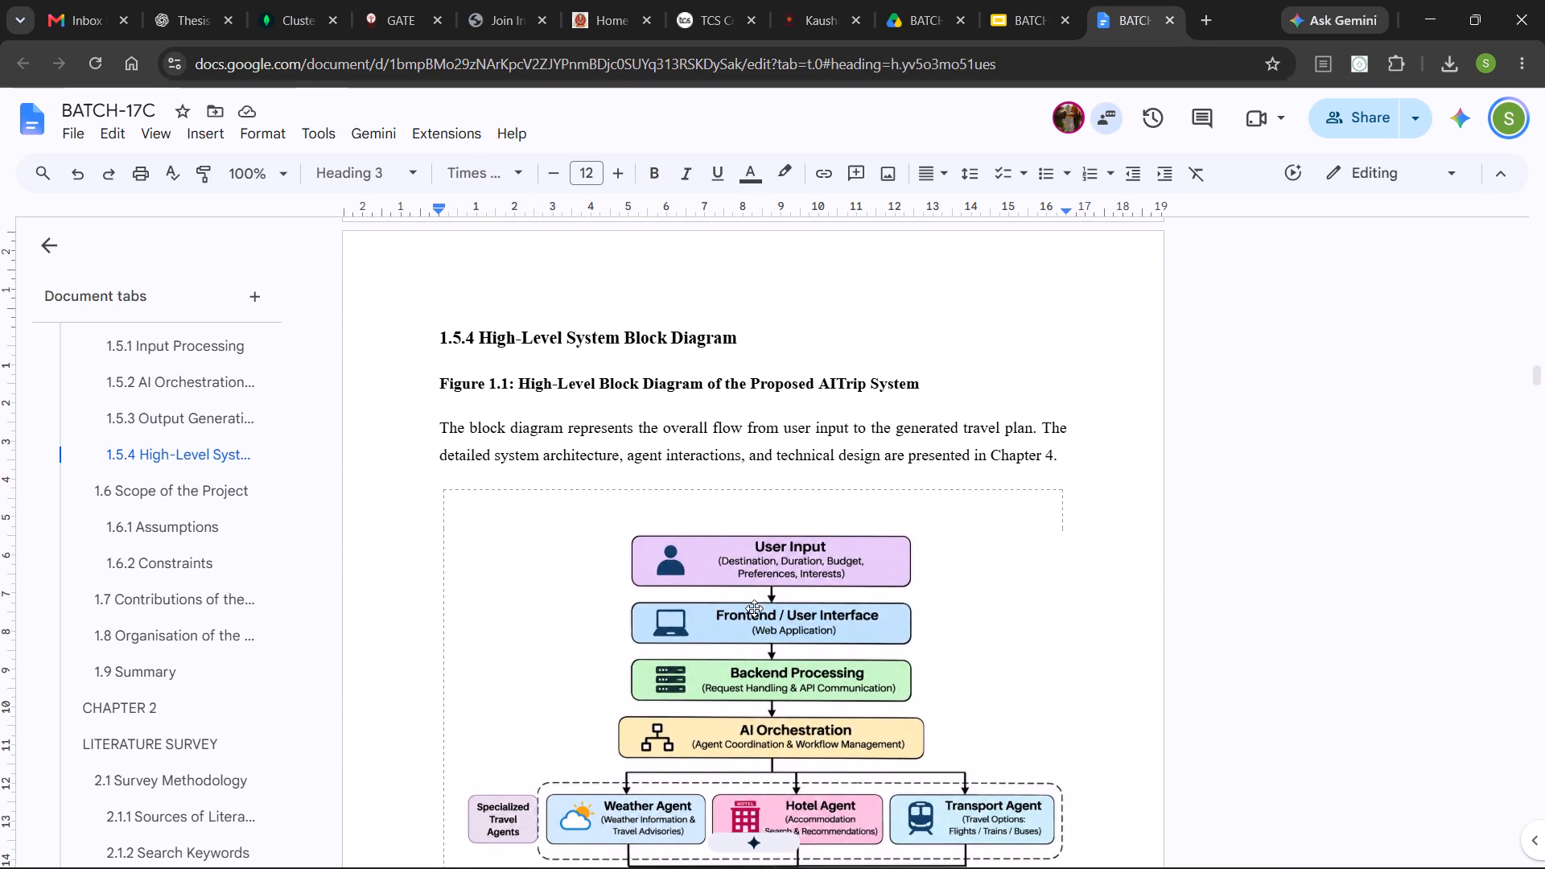
scroll(995, 562, "down", 4)
scroll(995, 562, "up", 4)
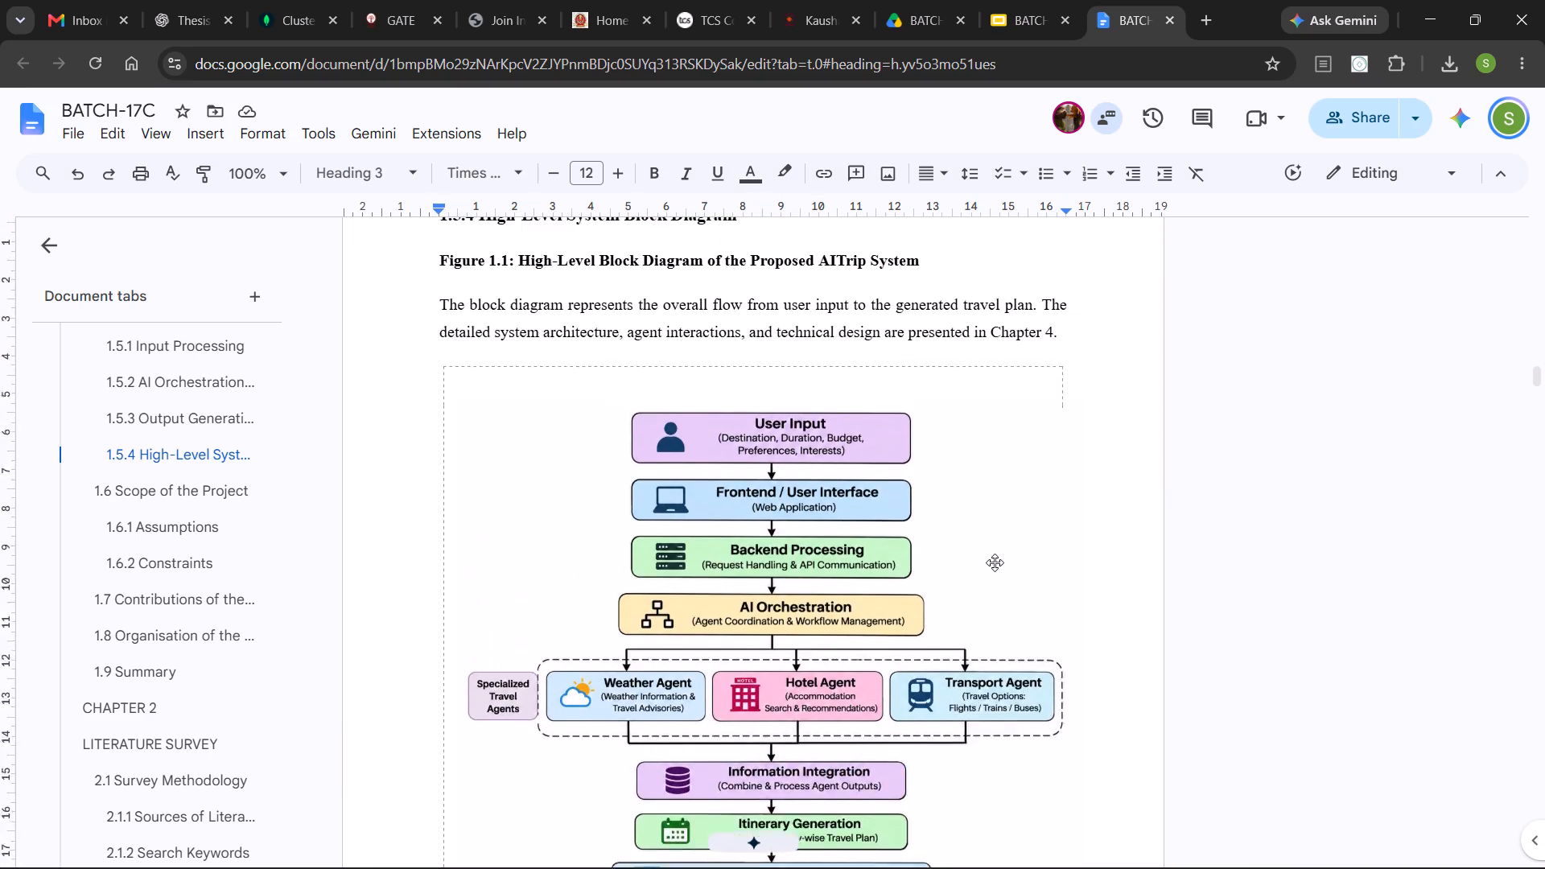
scroll(995, 562, "up", 1)
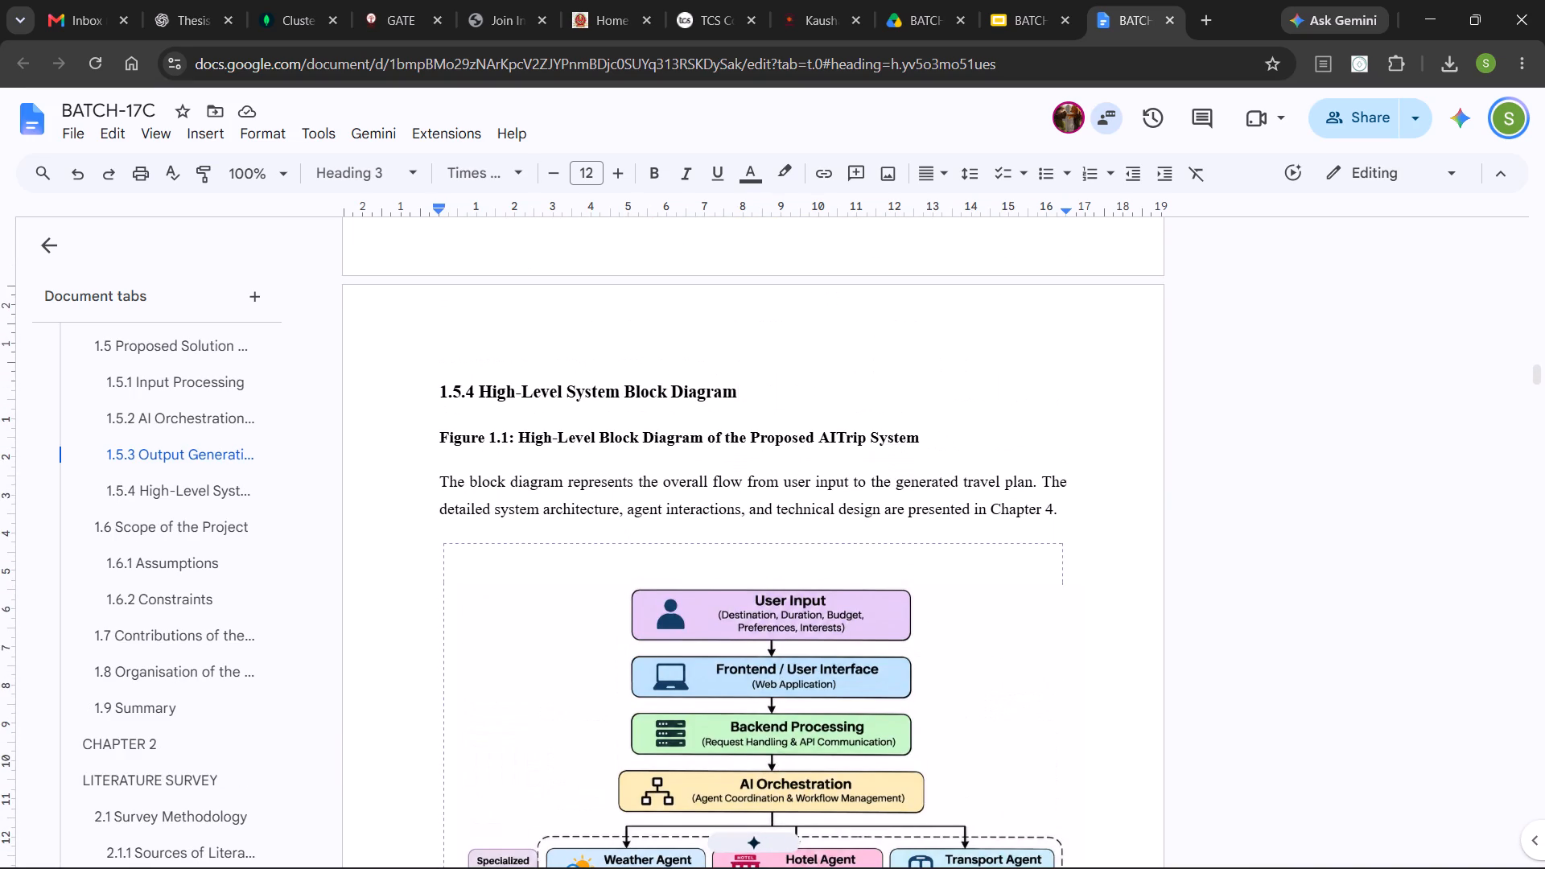
Push the 1.5.2 AI Orchestration and Processing heading onto the next page, together with its body text.
scroll(815, 553, "up", 7)
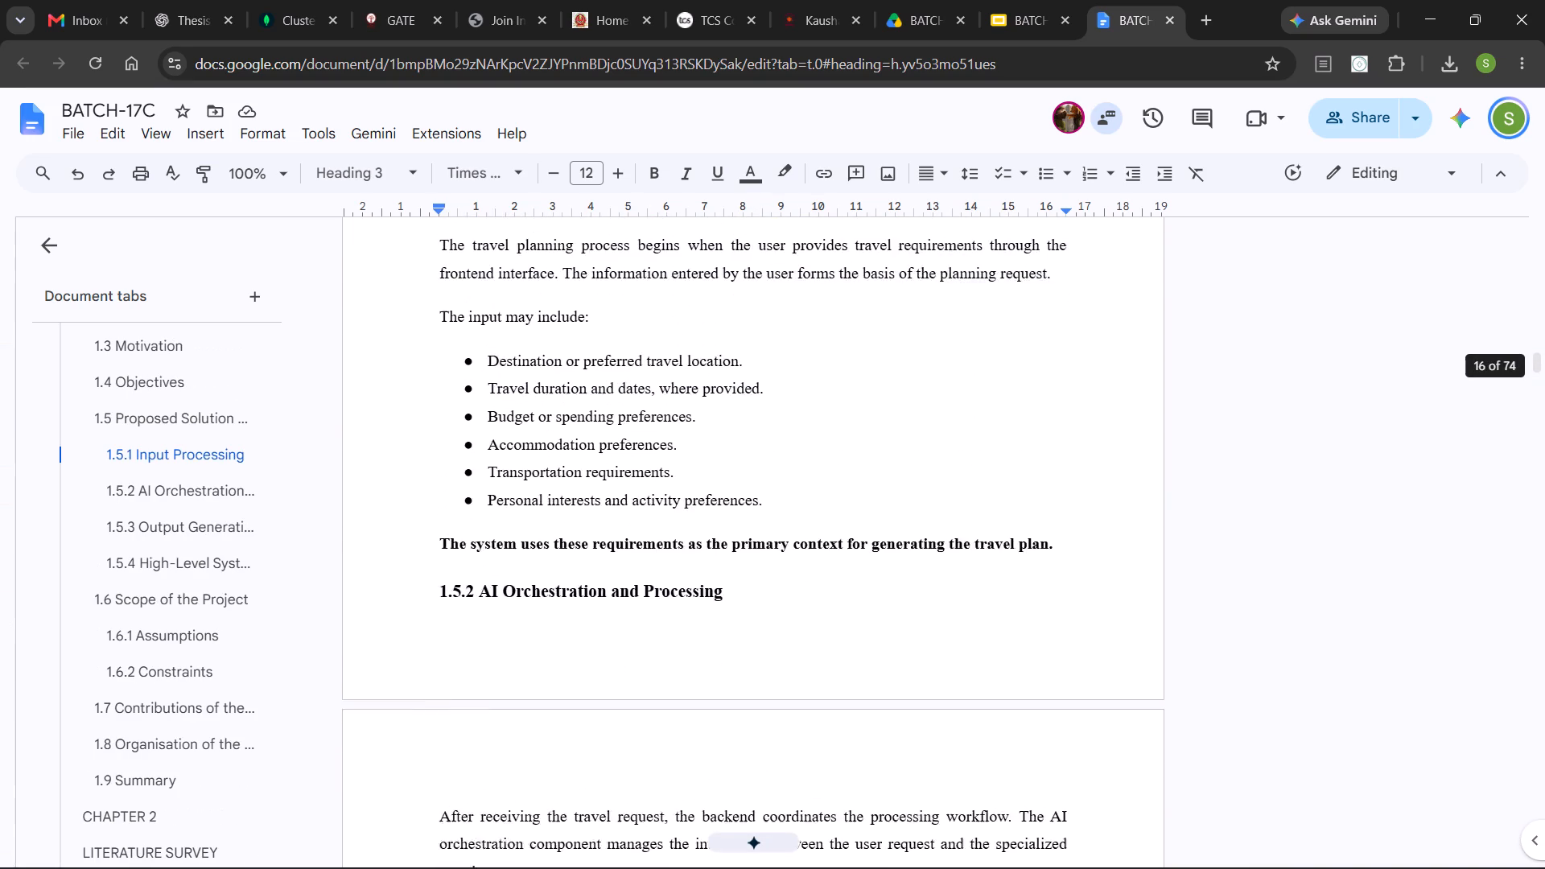
scroll(815, 553, "down", 1)
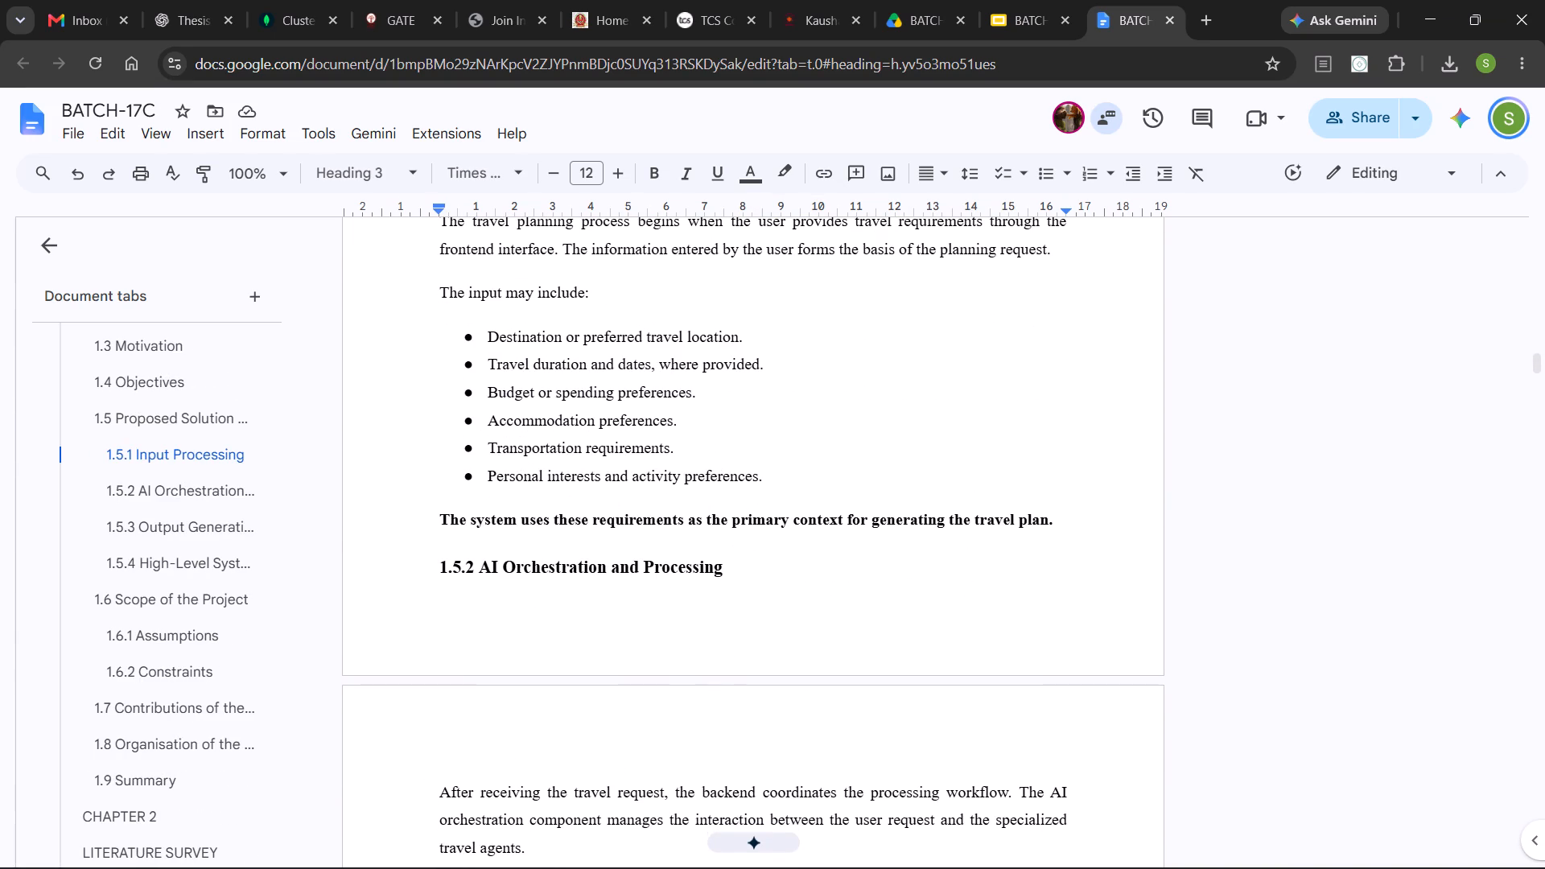
left_click(433, 588)
key("Return")
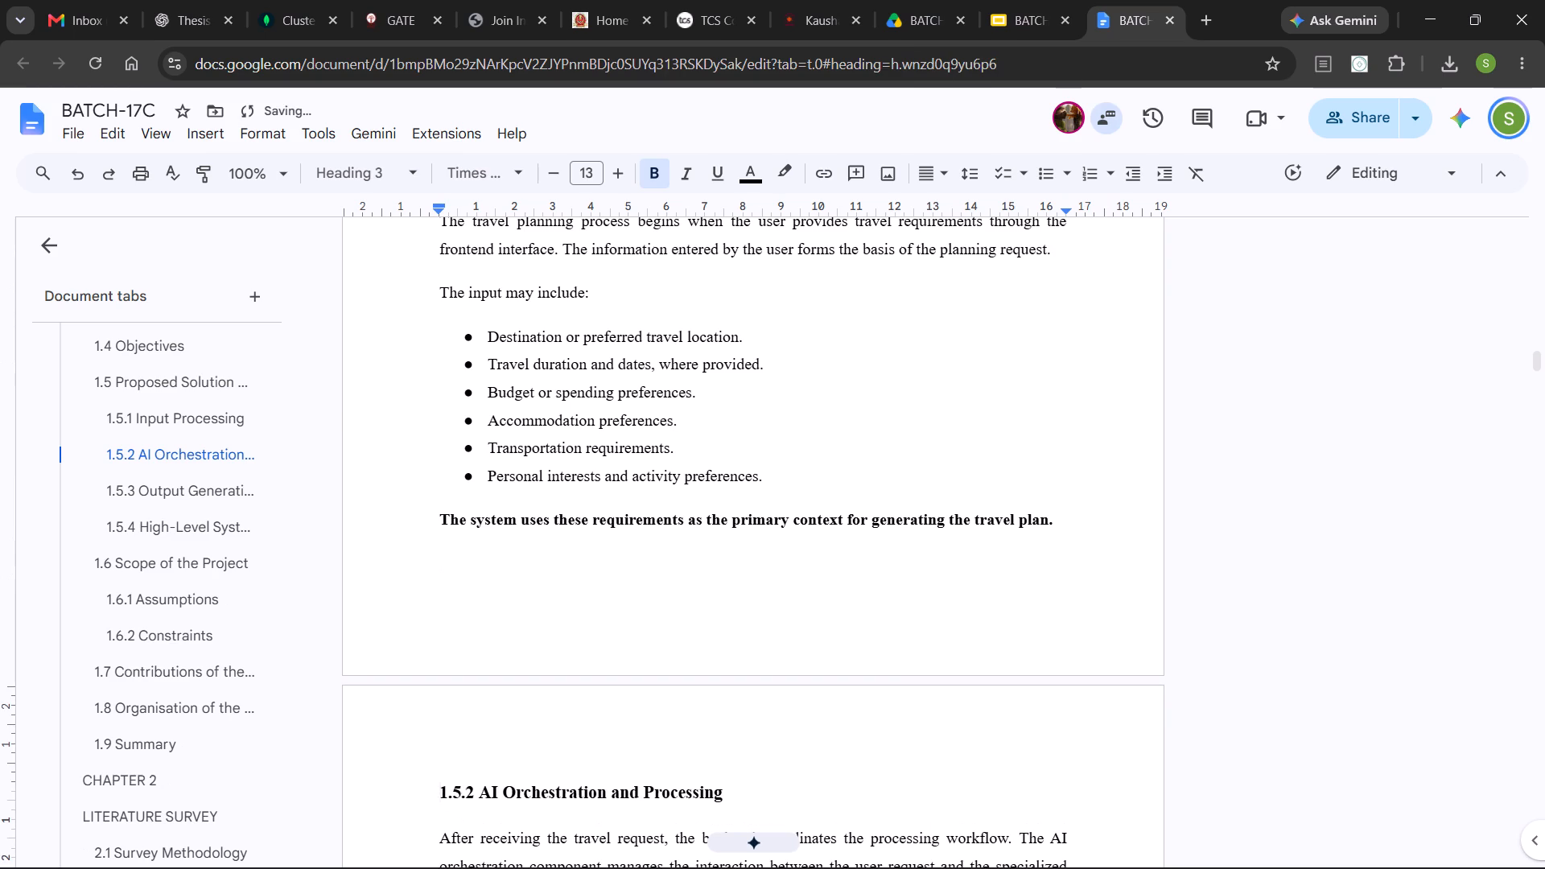
Delete the blank line above the 1.5.4 High-Level System Block Diagram heading at the start of its page.
scroll(755, 504, "down", 3)
scroll(666, 503, "down", 2)
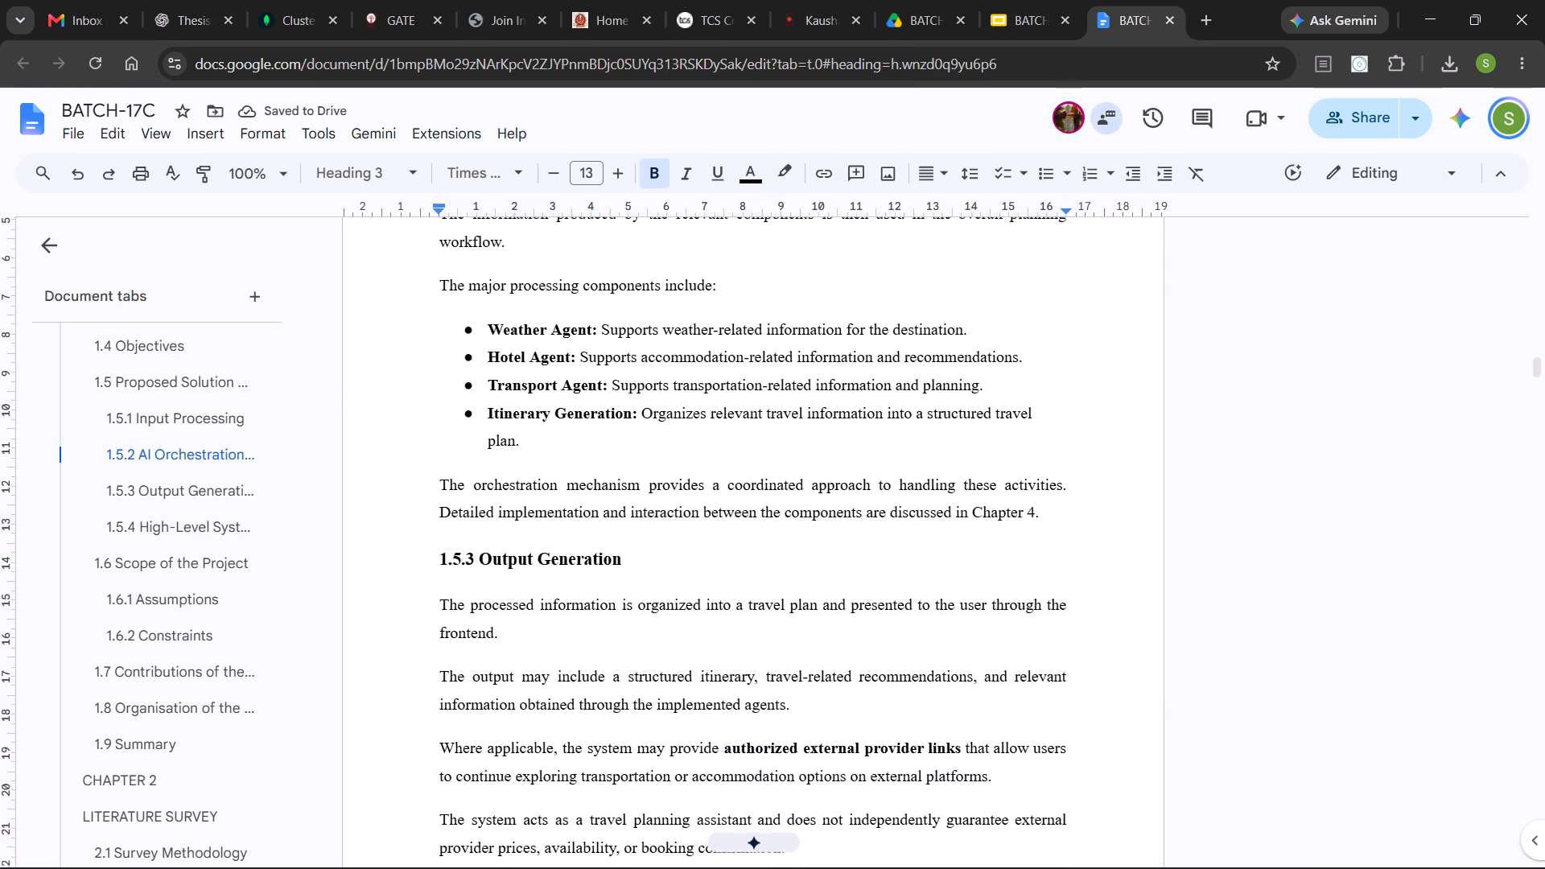
scroll(666, 503, "down", 2)
left_click(461, 398)
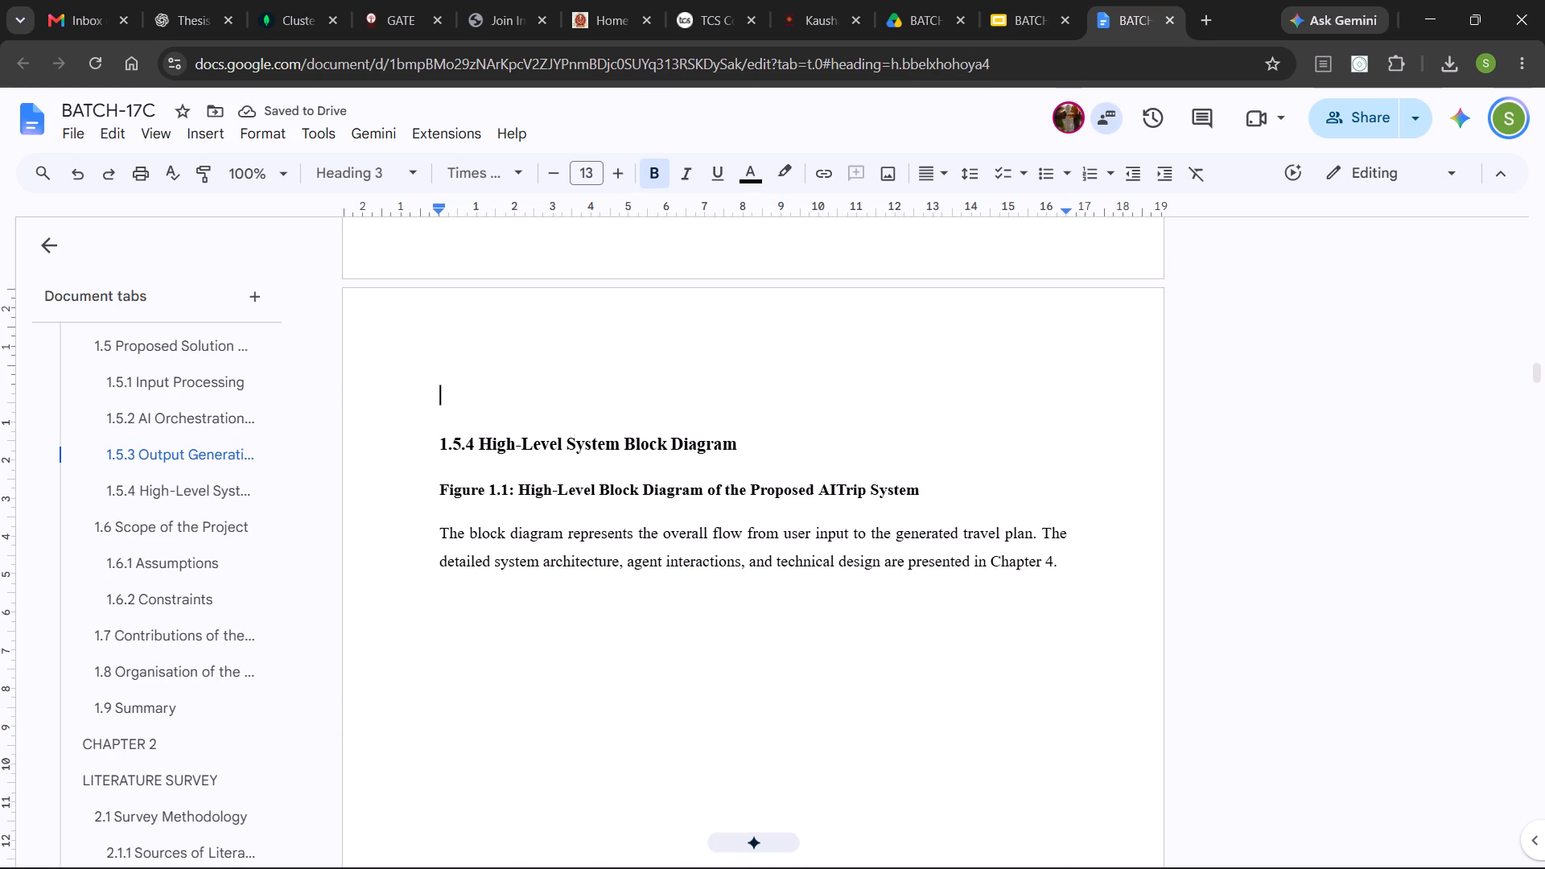
key("BackSpace")
scroll(588, 355, "down", 1)
scroll(588, 355, "up", 2)
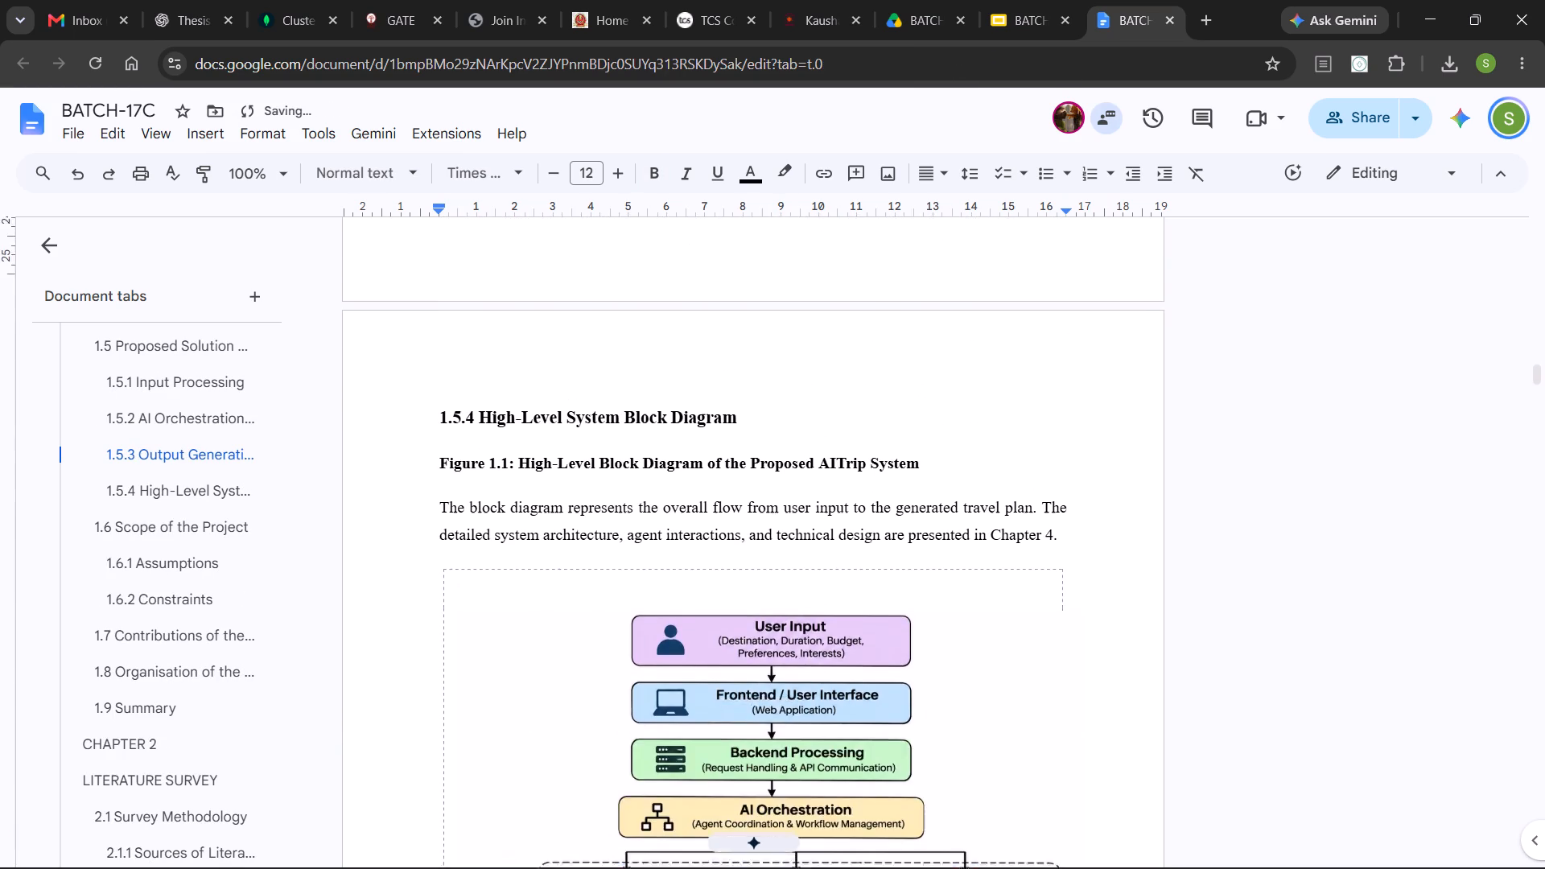
Check the page layout from 1.5.2 AI Orchestration and Processing through the Table 1.1 scope table.
scroll(588, 355, "up", 5)
scroll(588, 355, "down", 2)
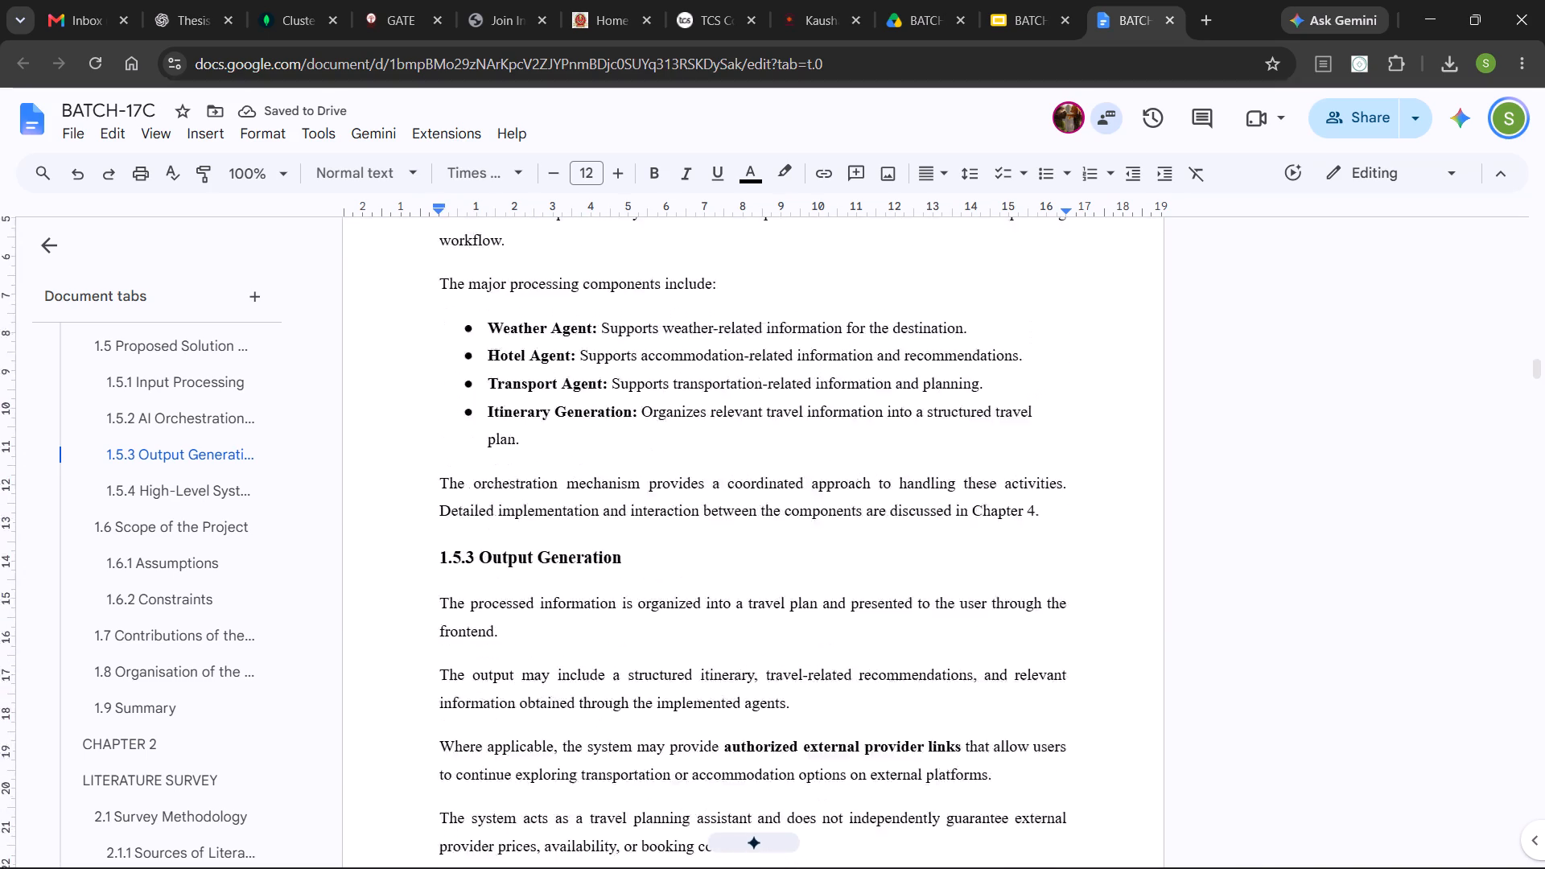
scroll(588, 355, "down", 5)
scroll(706, 488, "down", 4)
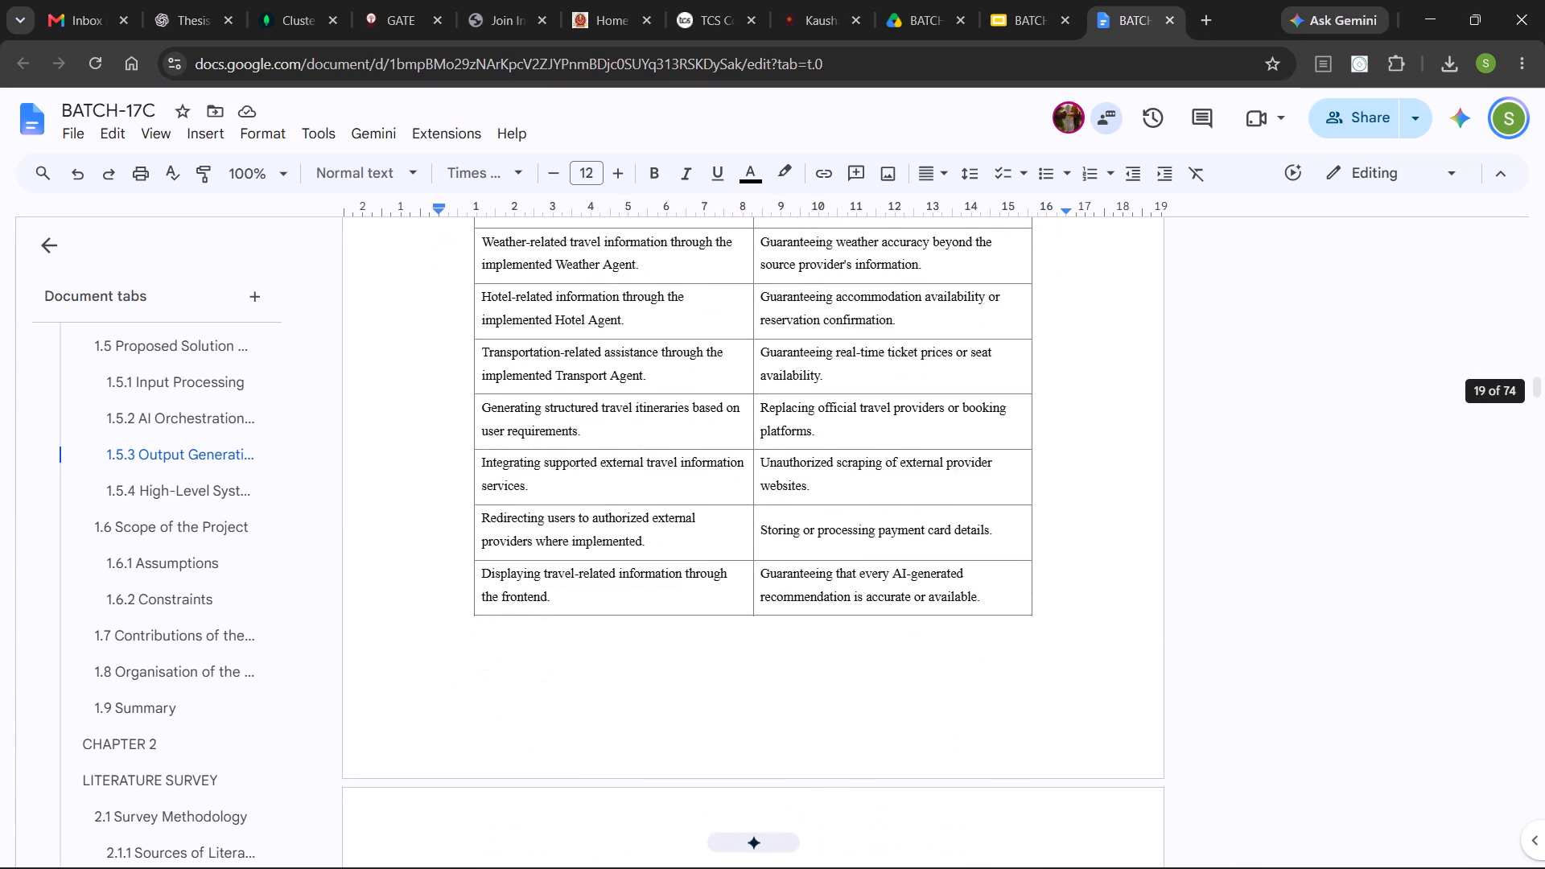
scroll(706, 488, "up", 4)
scroll(706, 488, "right", 2)
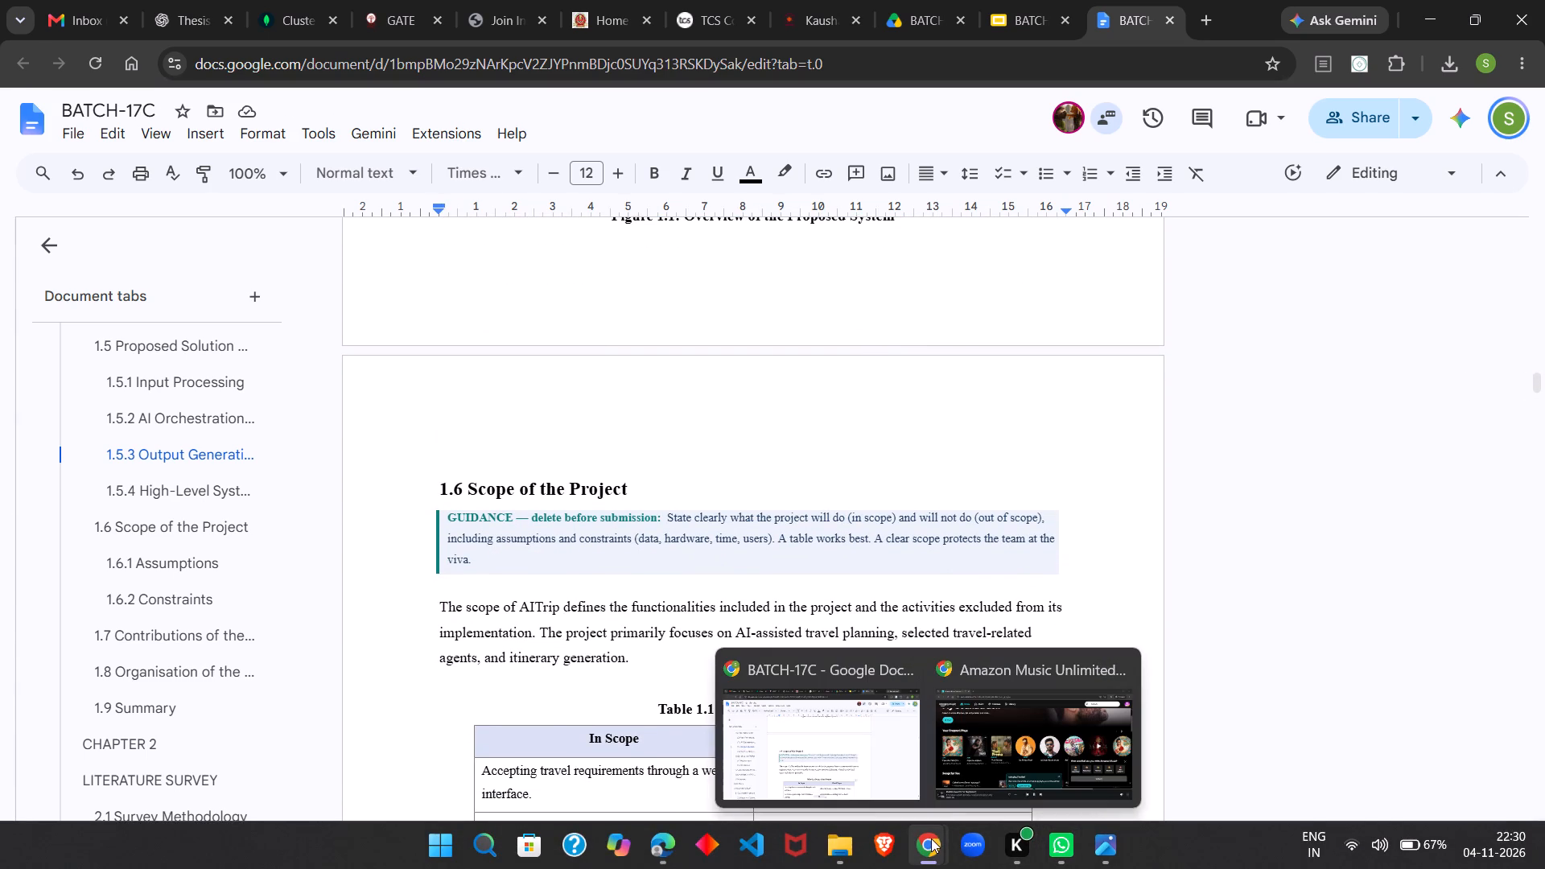
Switch to the Amazon Music window and skip to the next song.
left_click(991, 739)
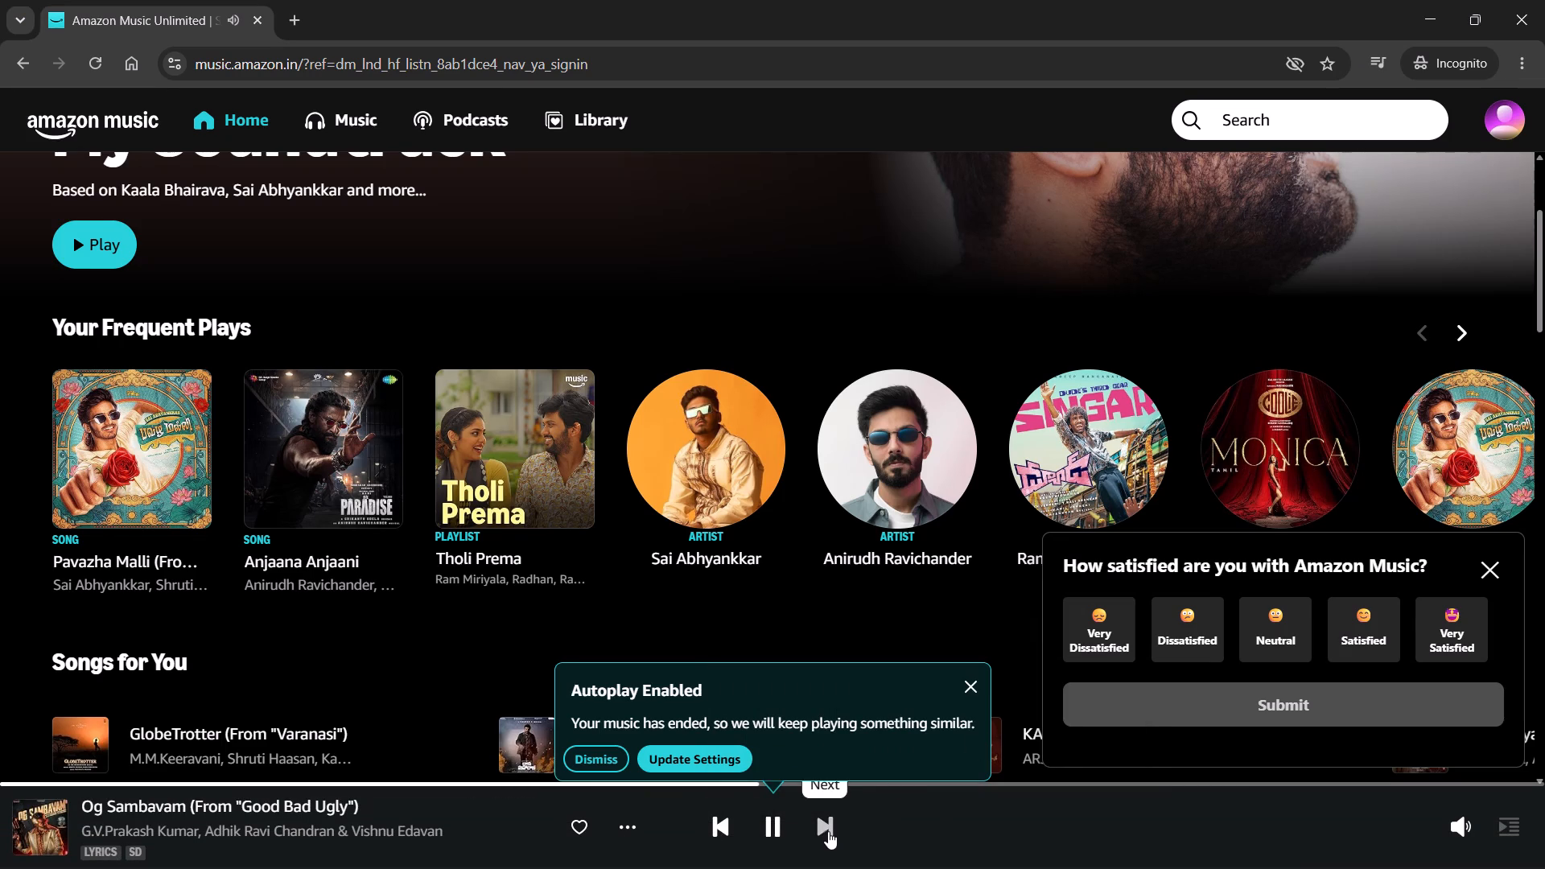
left_click(828, 832)
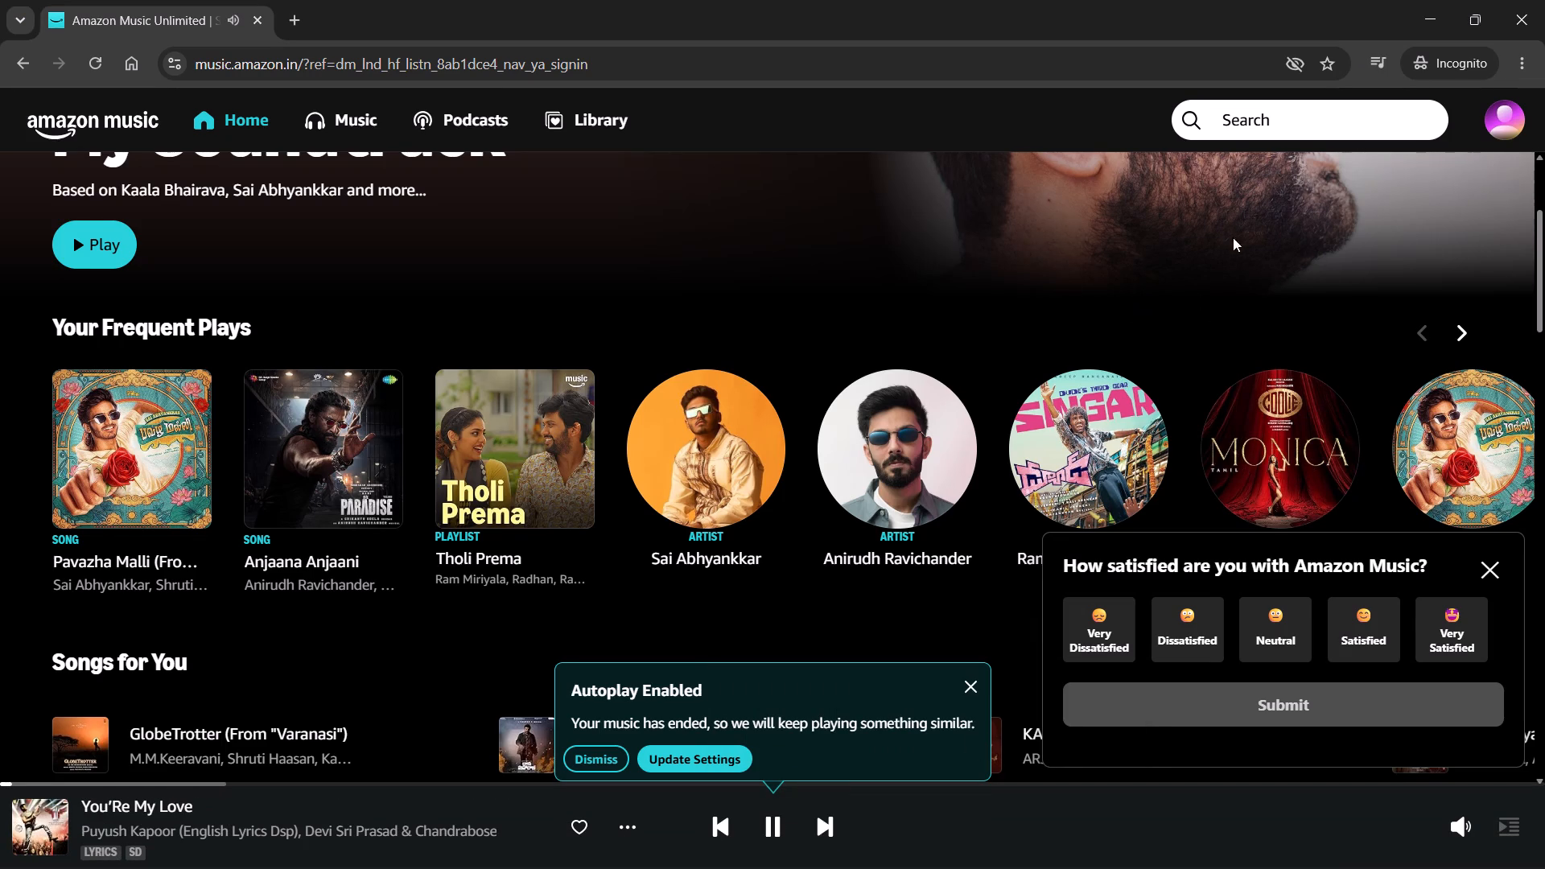
Dismiss the satisfaction survey and the autoplay notice, and return to the BATCH-17C thesis.
left_click(1491, 568)
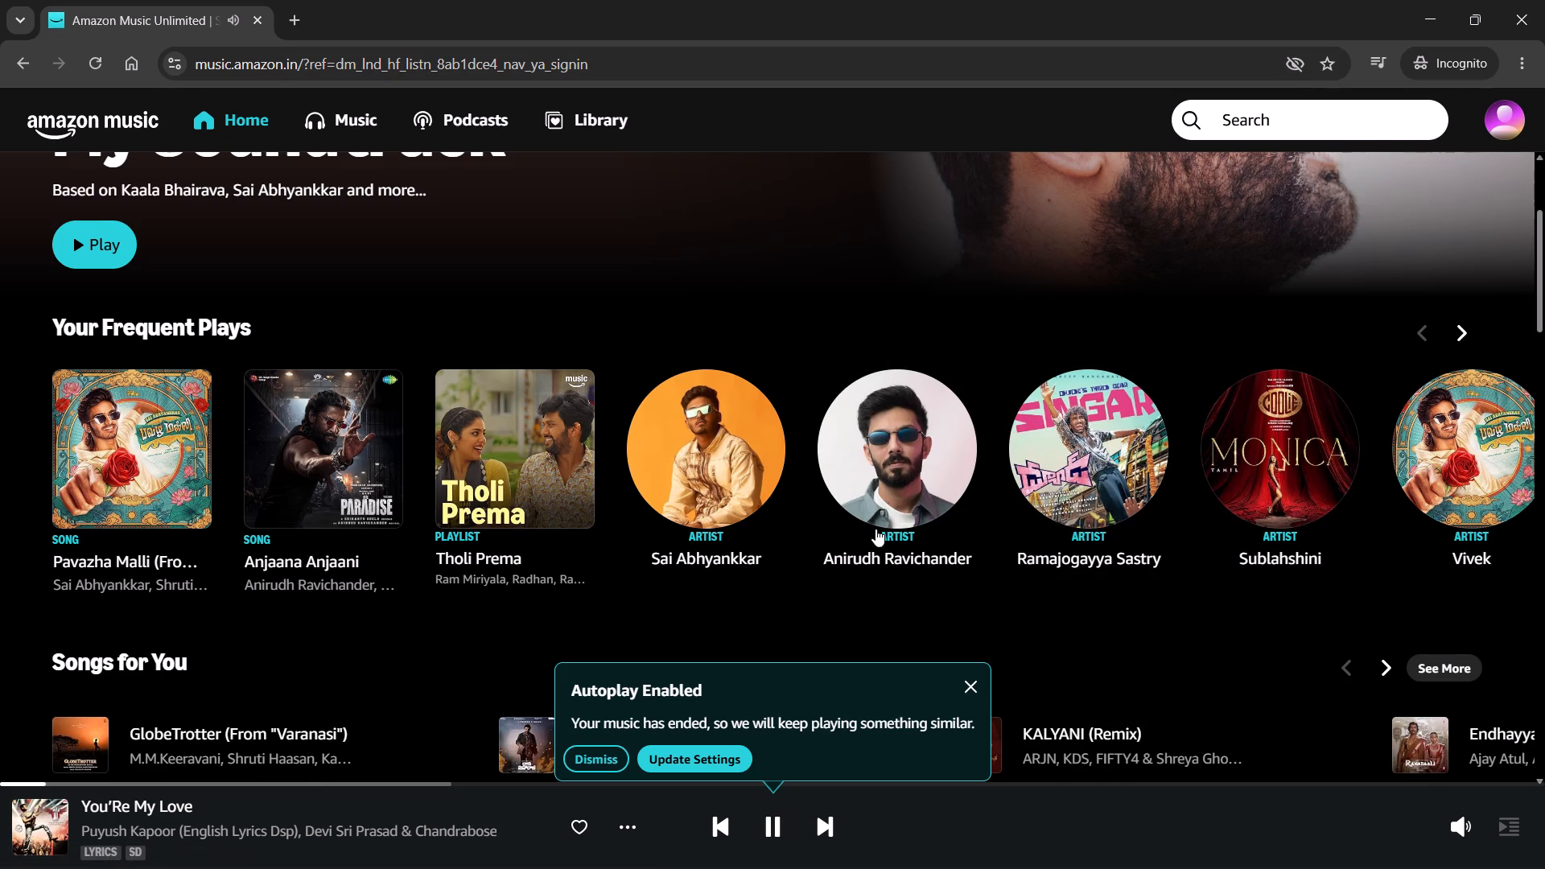
left_click(972, 682)
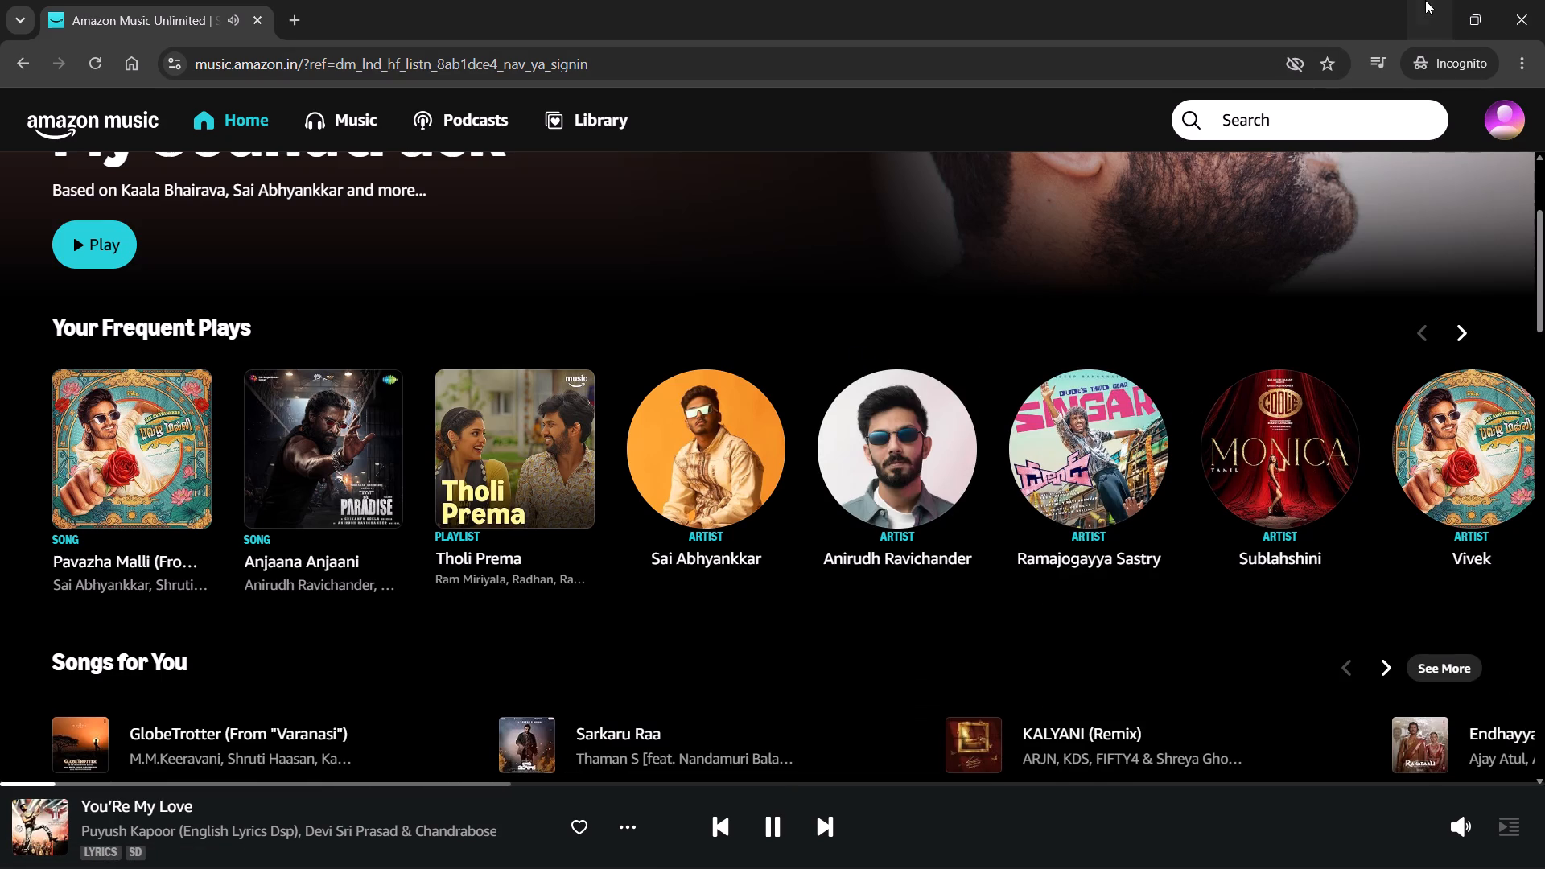
left_click(1426, 0)
Delete the blank line above the 1.6.1 Assumptions heading on the page after the scope table.
scroll(989, 334, "down", 2)
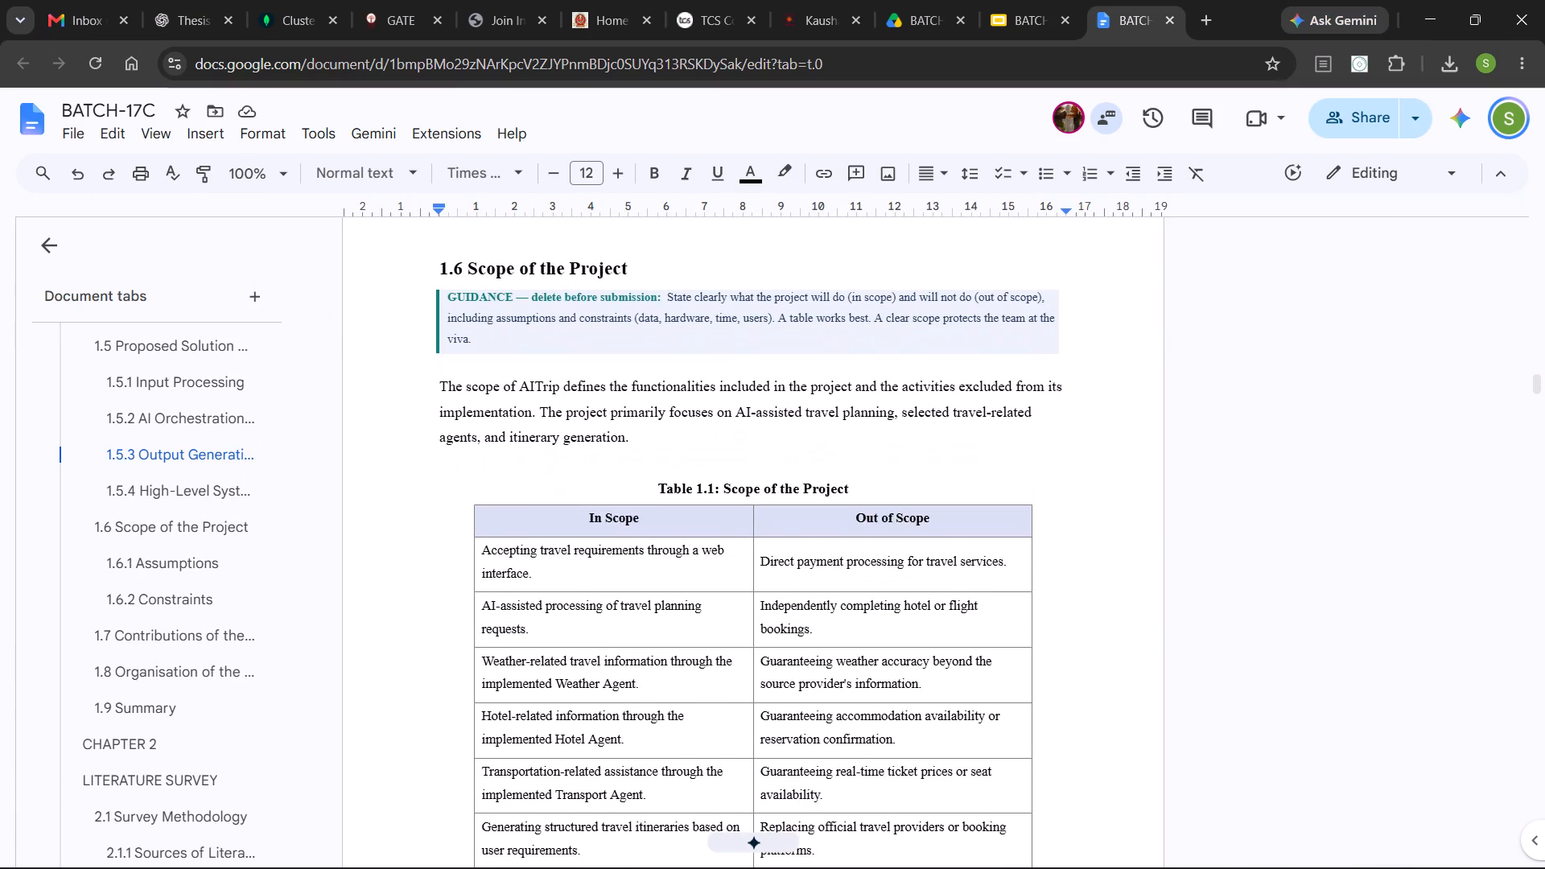
scroll(840, 434, "down", 2)
scroll(711, 550, "down", 3)
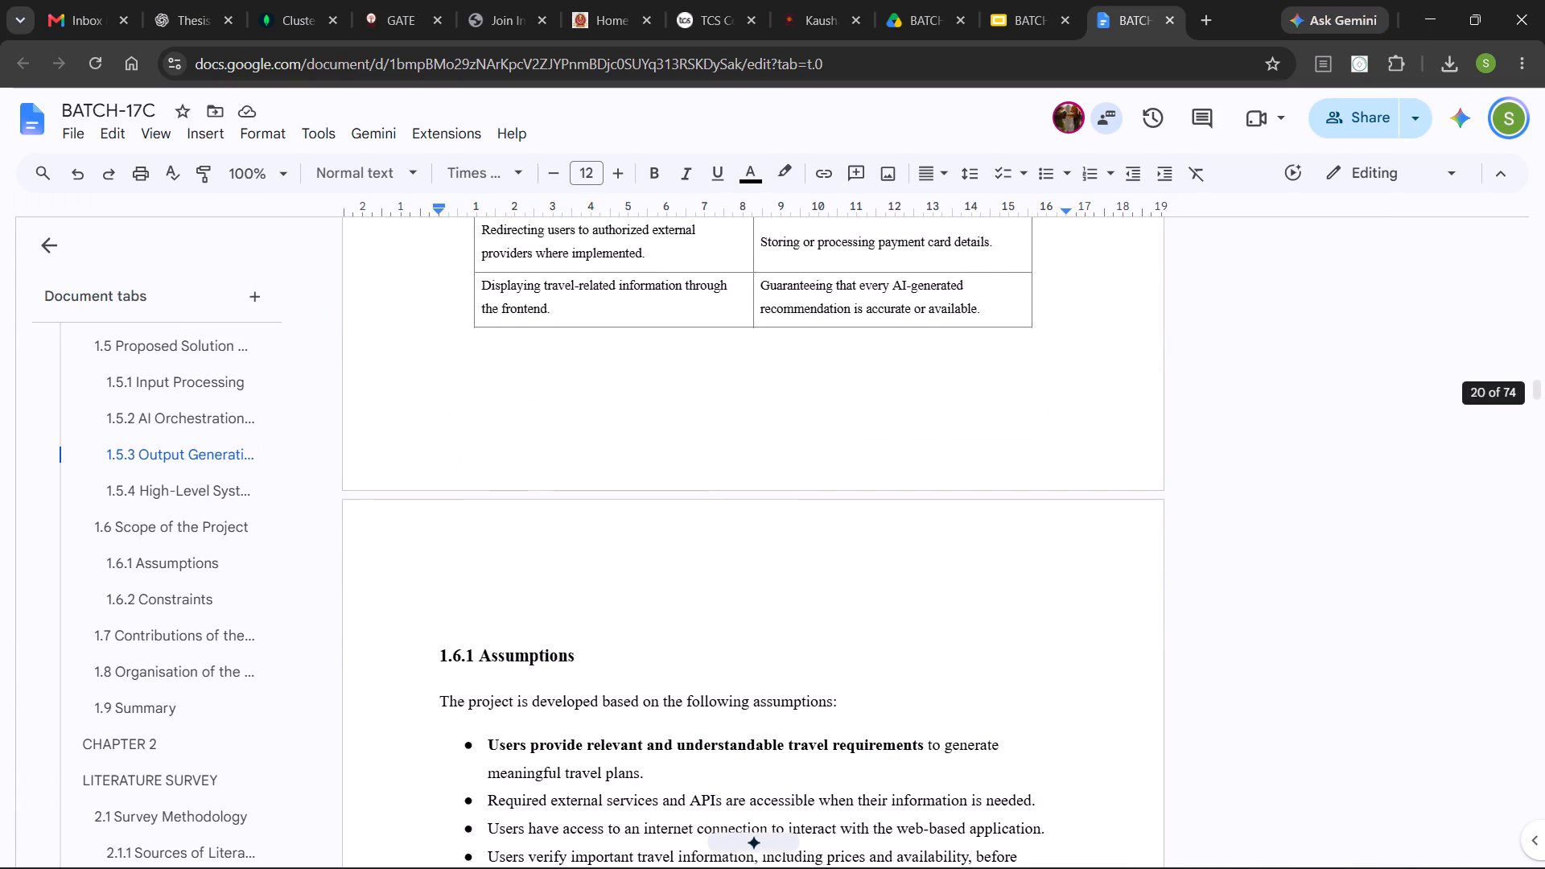
scroll(711, 550, "down", 1)
left_click(410, 537)
key("BackSpace")
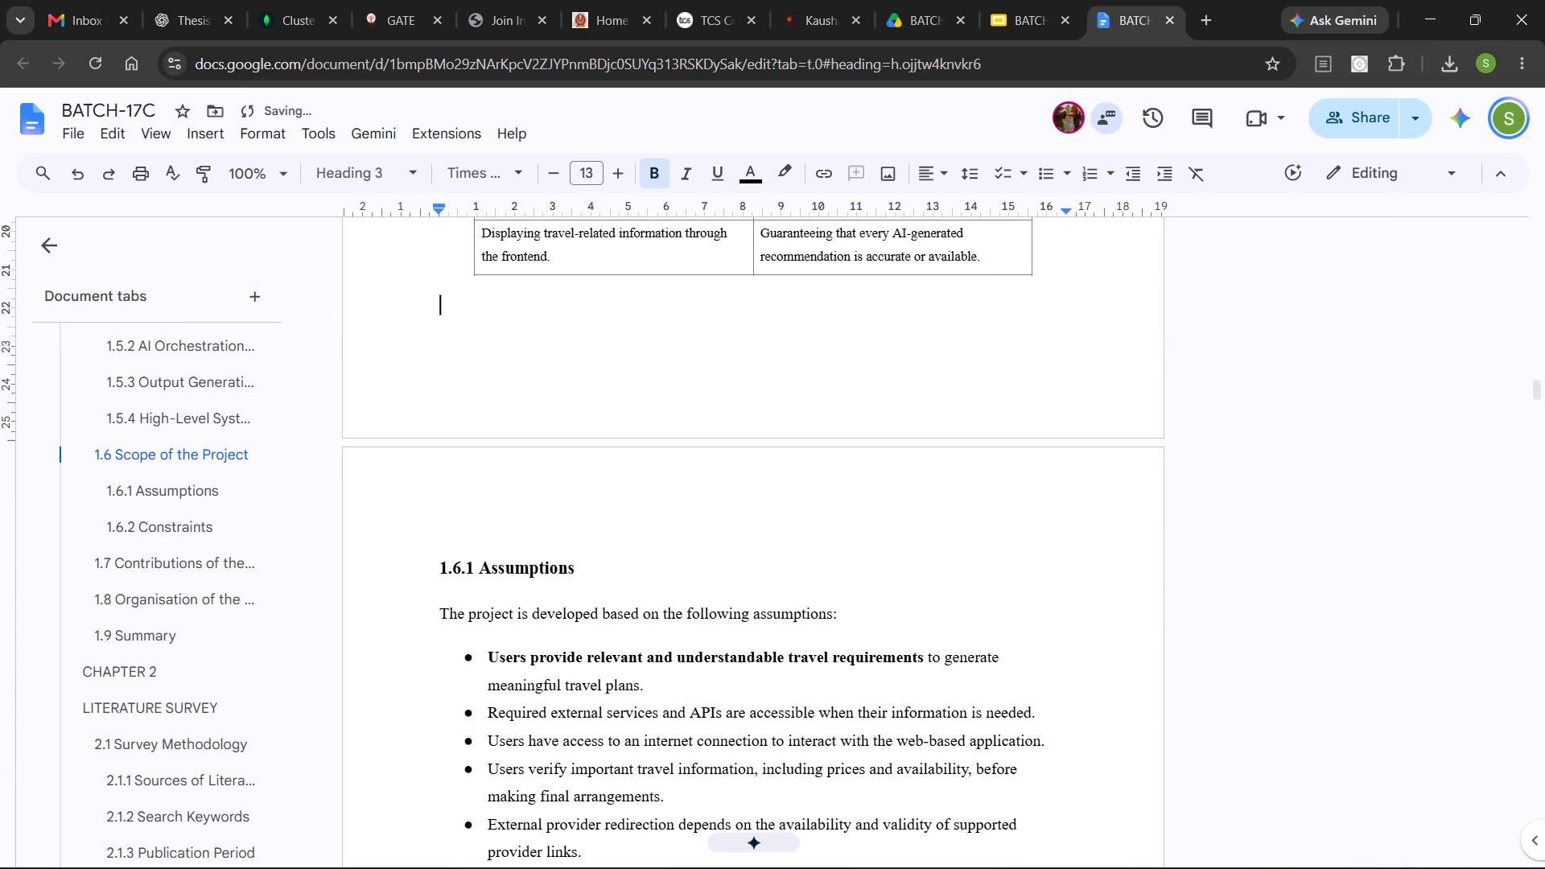
left_click(443, 511)
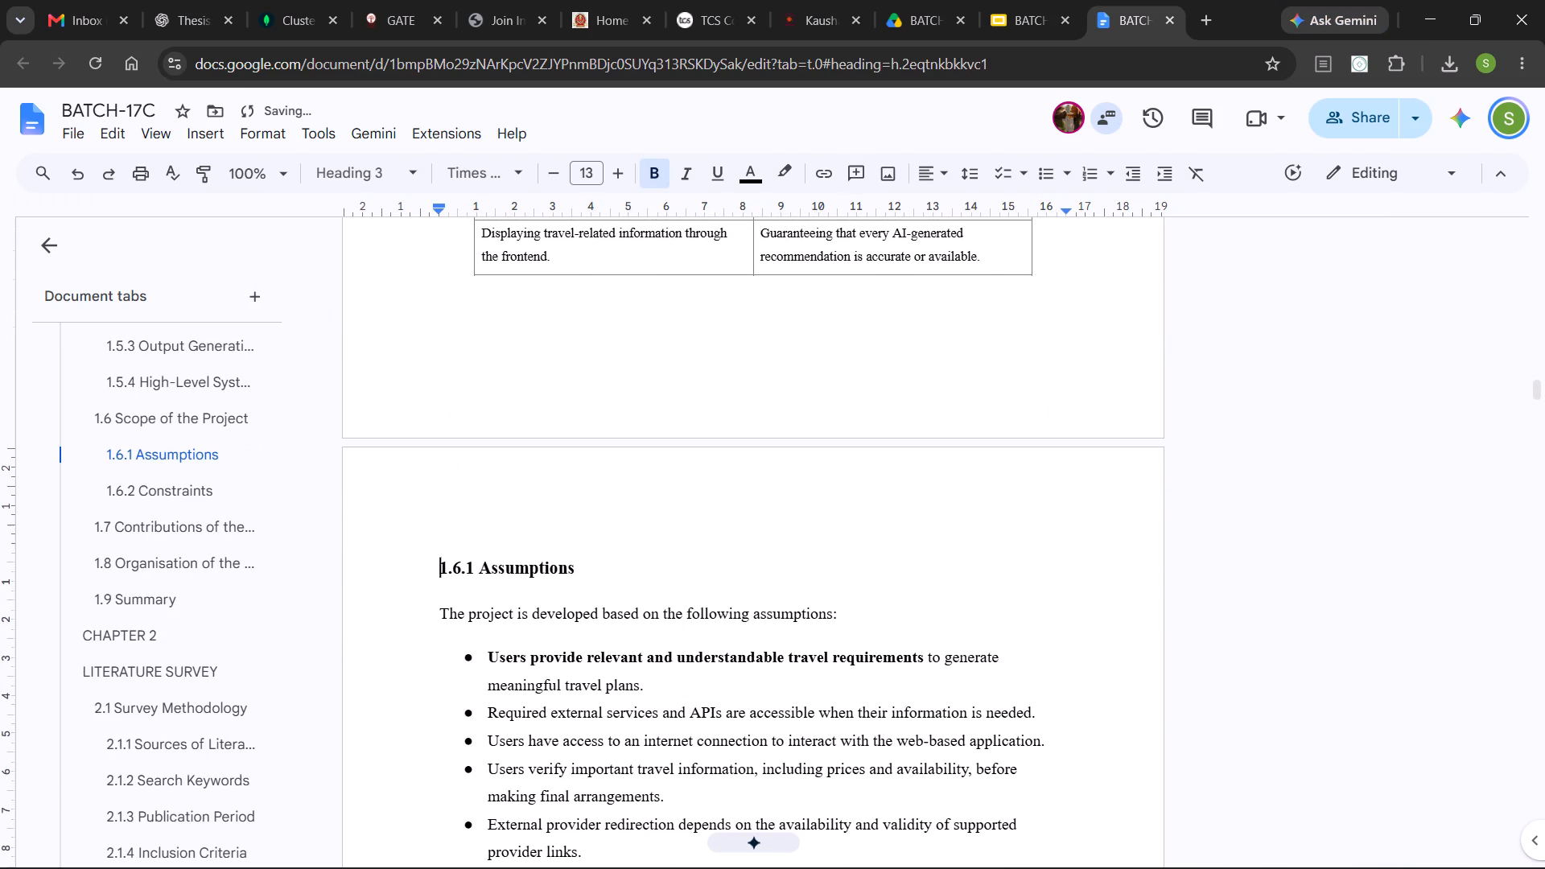
left_click(462, 509)
left_click(646, 547)
Check the page layout of the remaining Chapter 1 sections from 1.6.2 Constraints to 1.9 Summary.
scroll(646, 547, "down", 5)
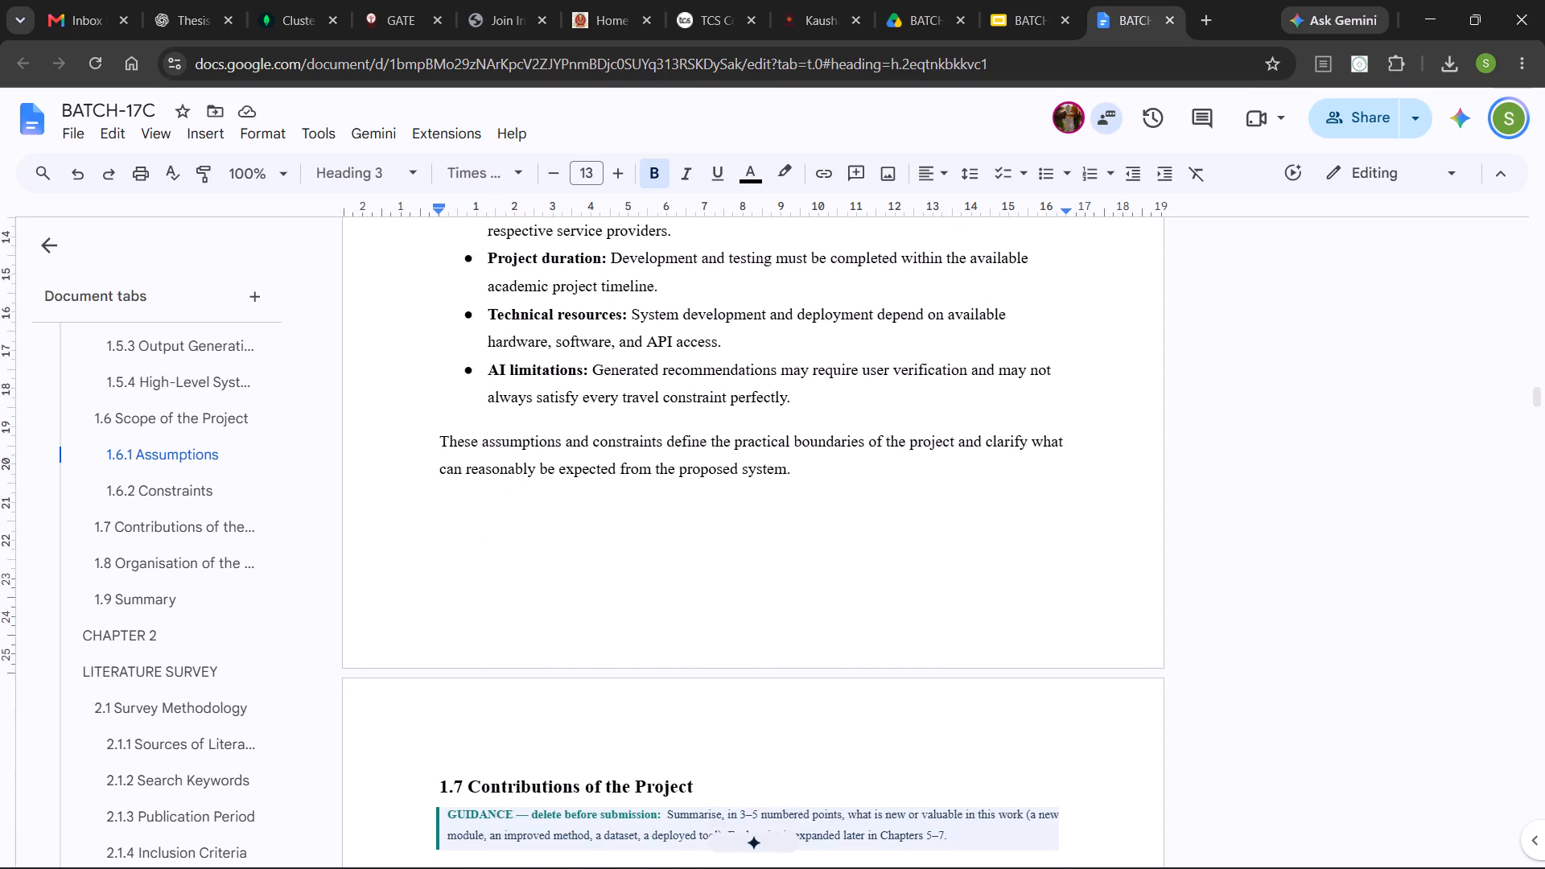
scroll(646, 547, "down", 1)
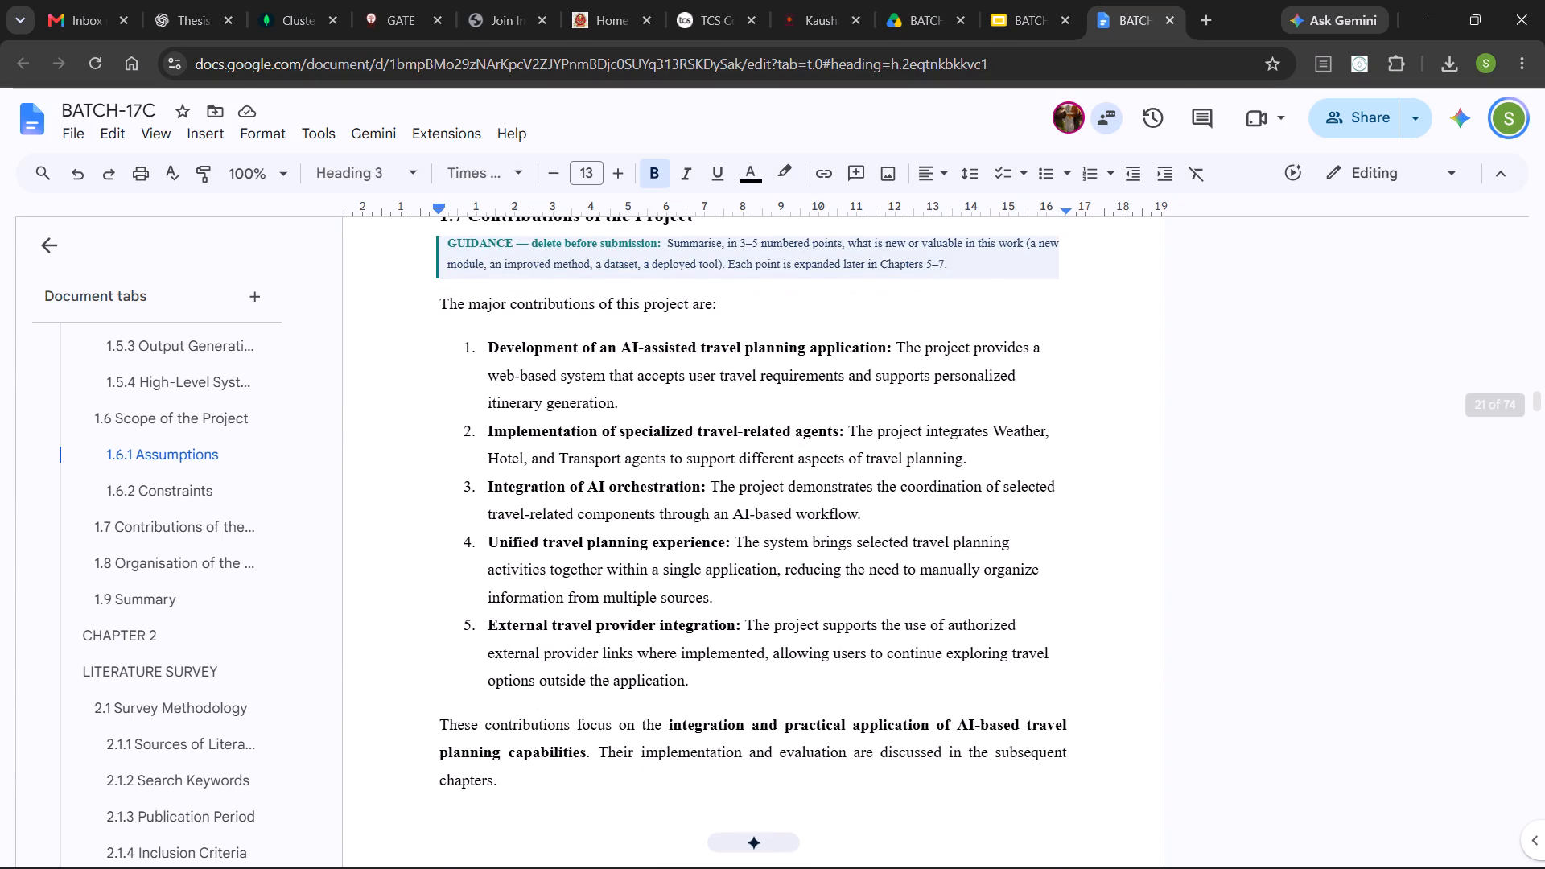
scroll(646, 547, "down", 7)
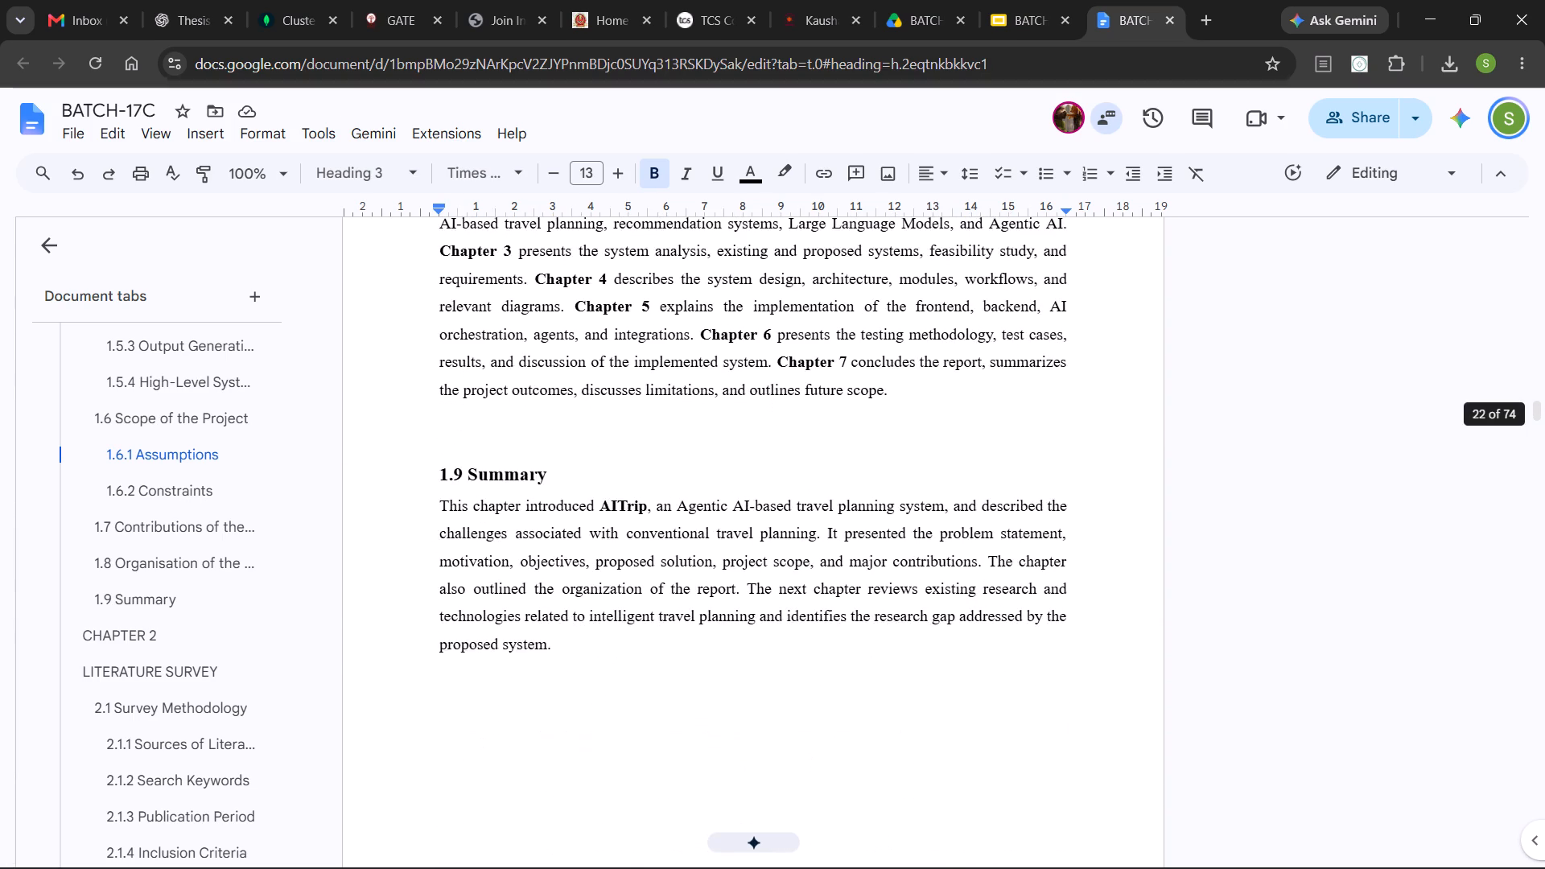
Review Chapter 1 backwards from 1.9 Summary to 1.2 Problem Statement for layout problems.
scroll(646, 547, "up", 9)
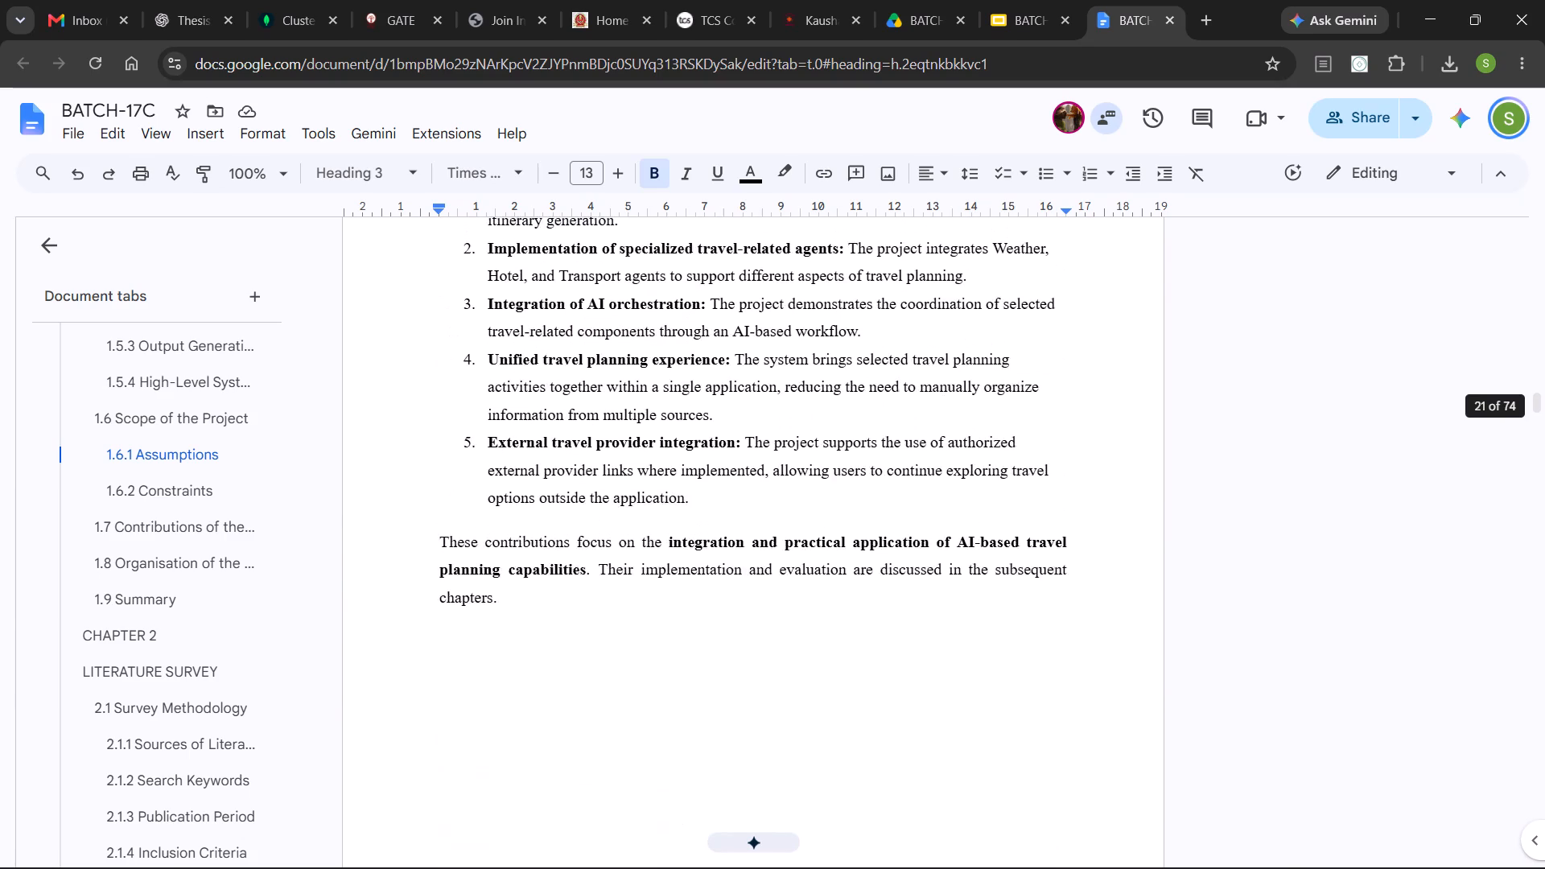
scroll(646, 547, "up", 6)
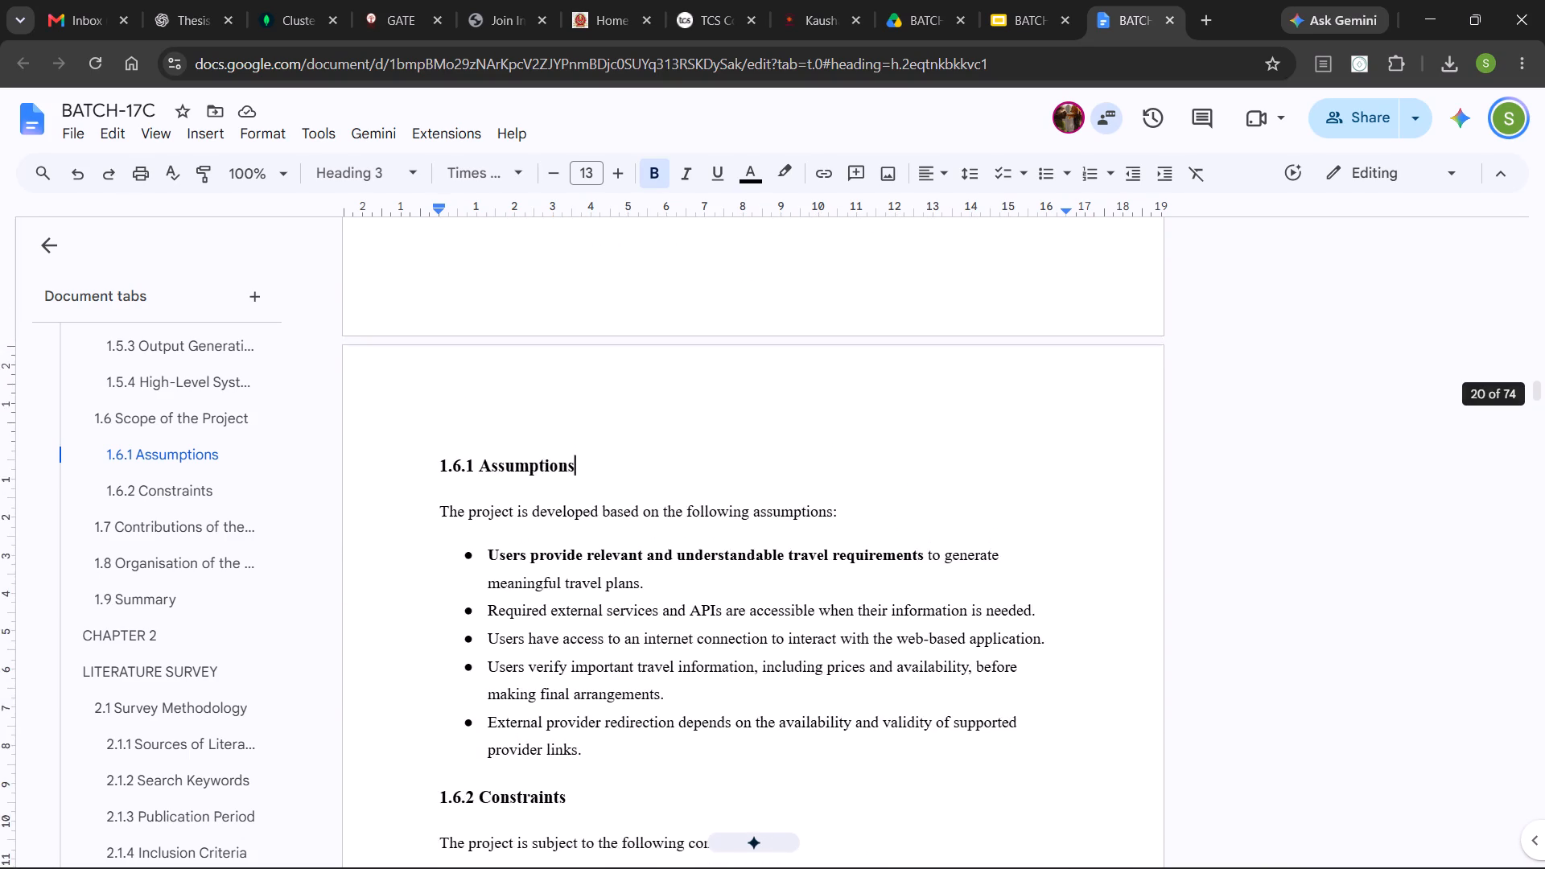
scroll(646, 547, "up", 7)
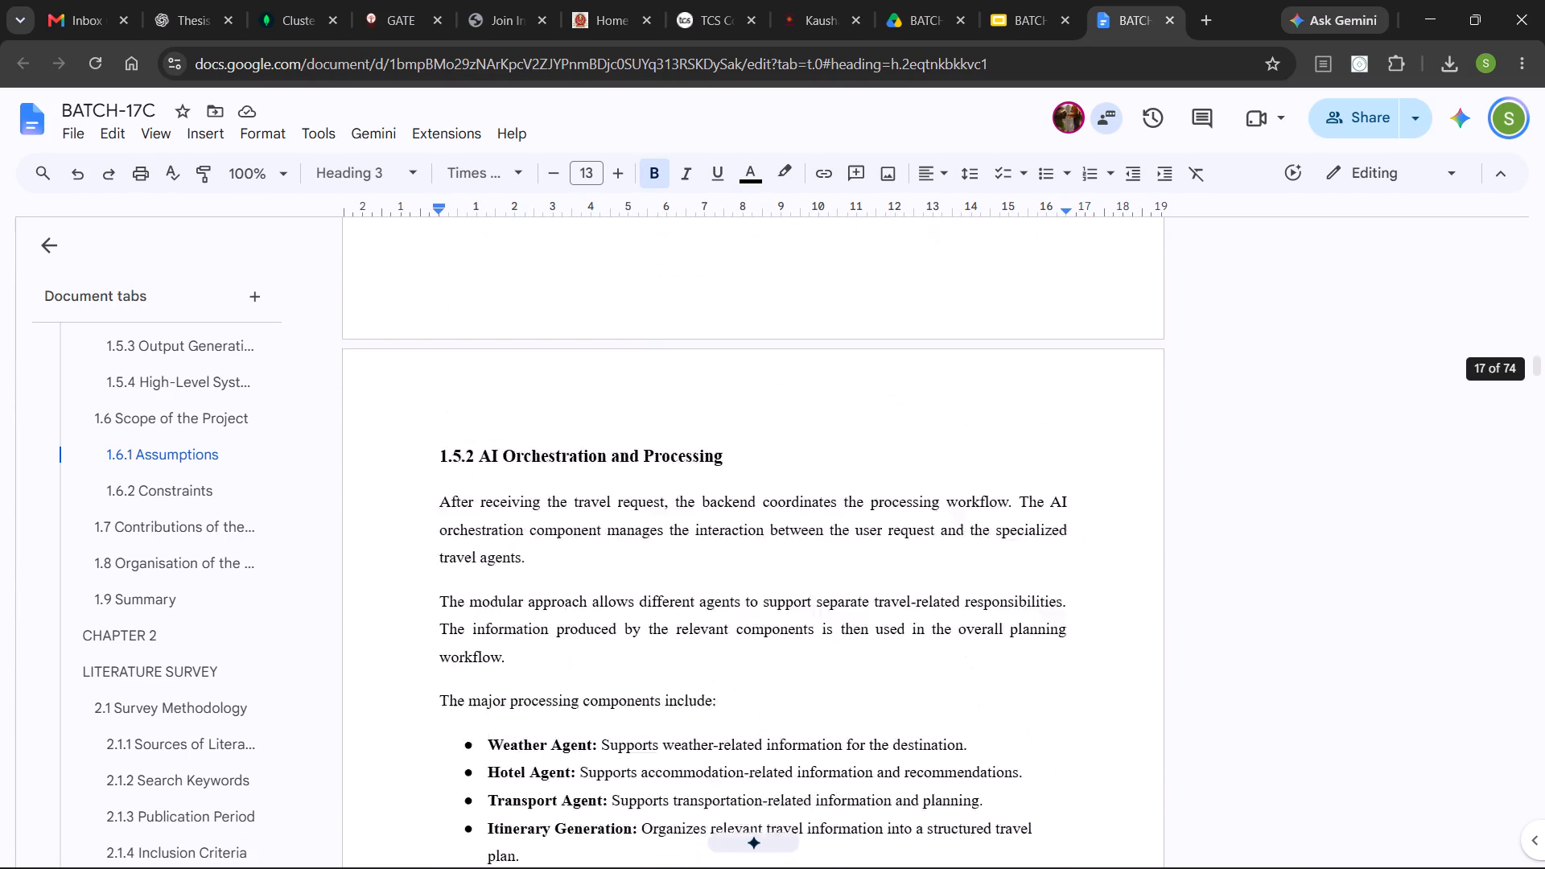
scroll(646, 547, "up", 9)
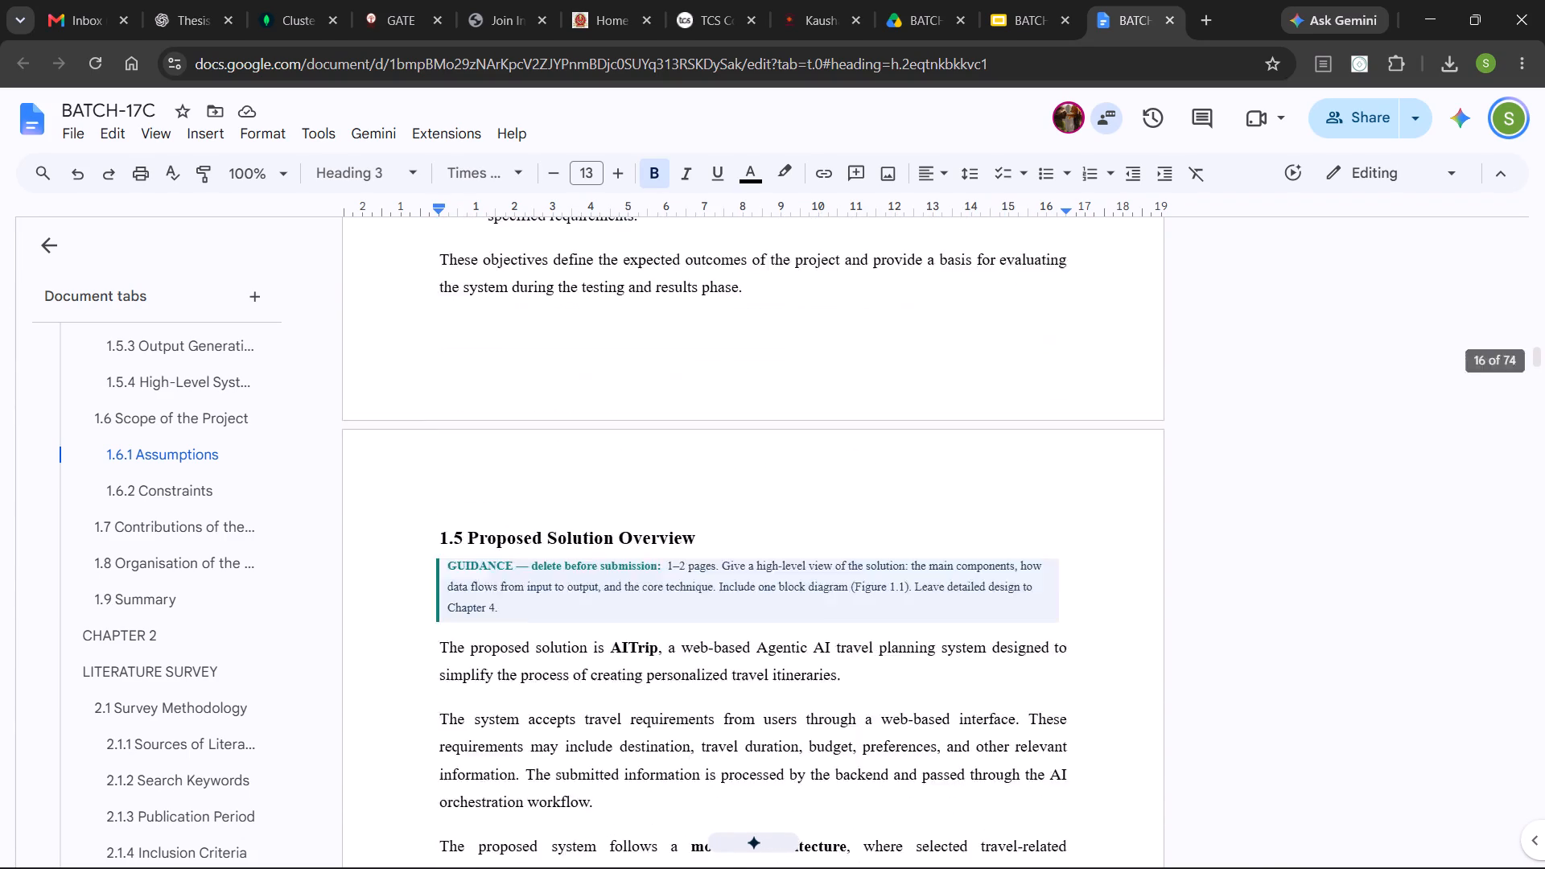
scroll(646, 547, "up", 5)
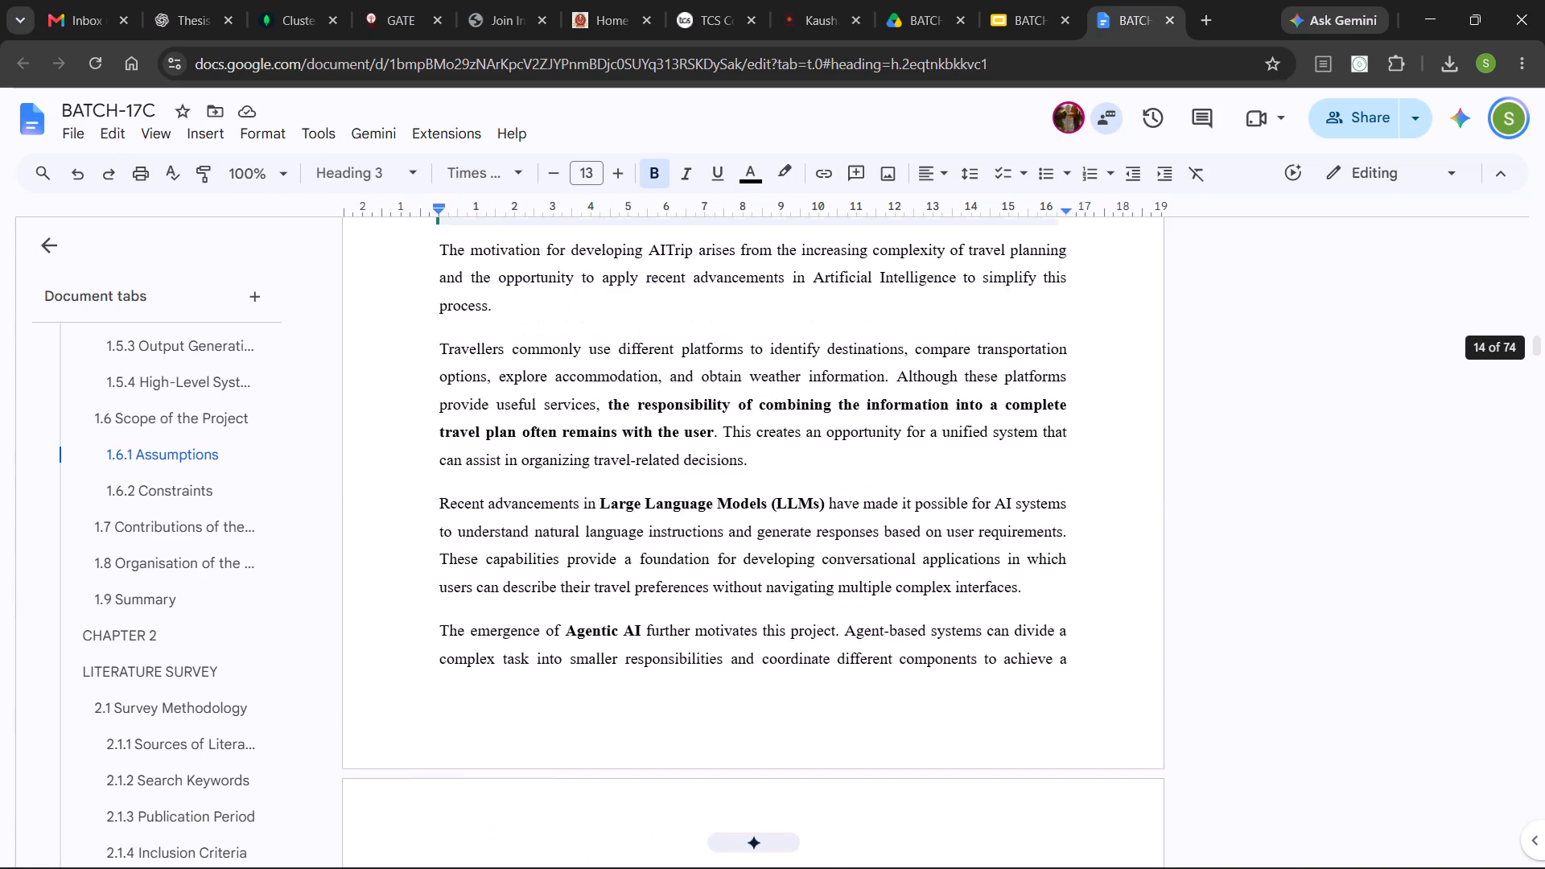
scroll(646, 547, "up", 4)
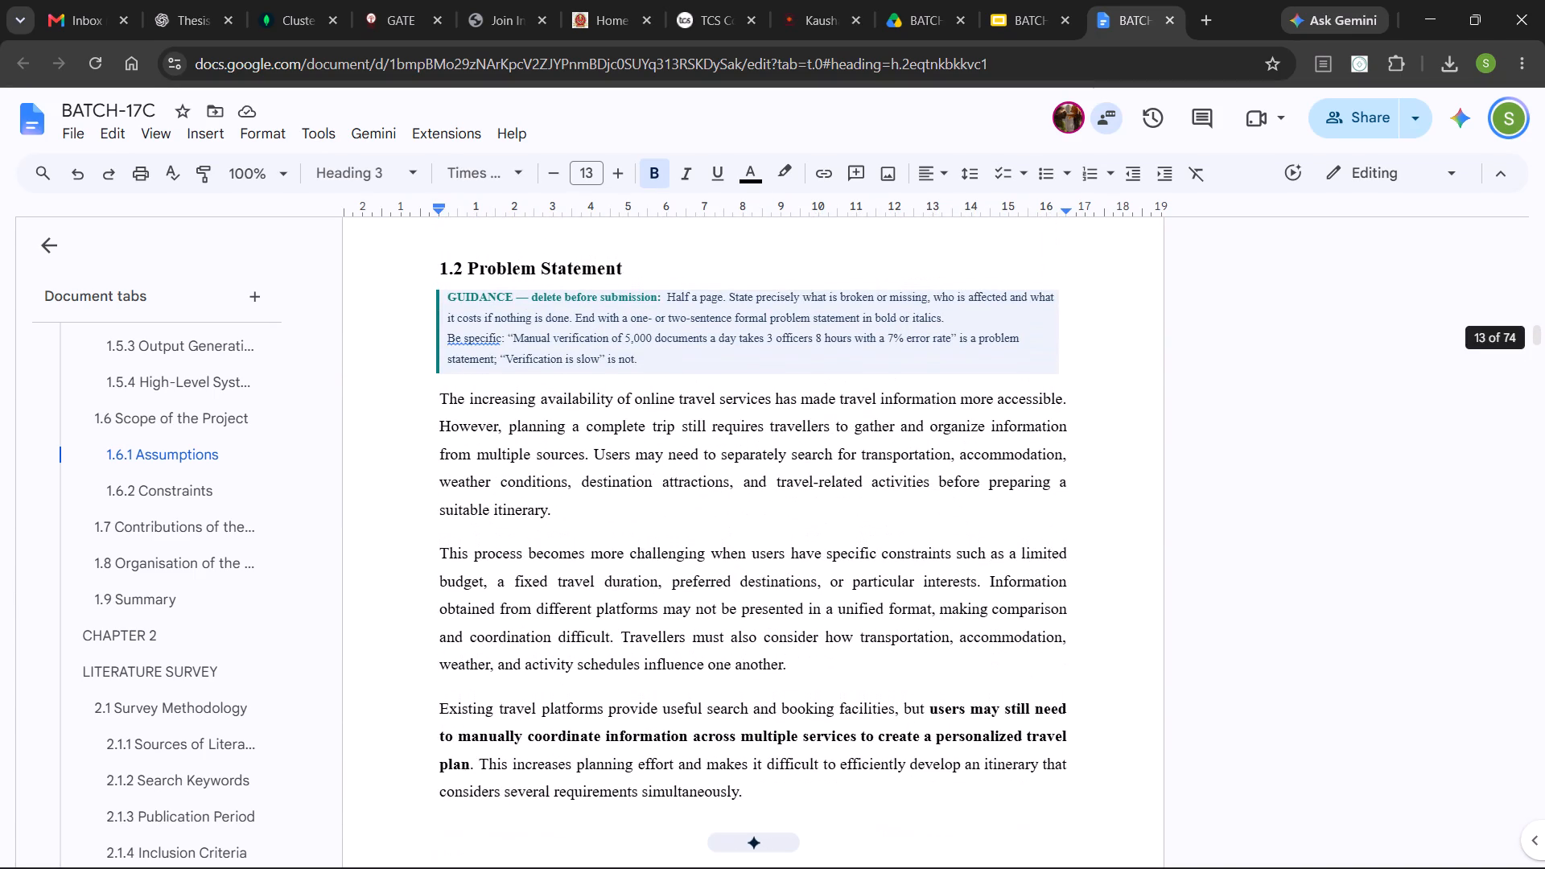
Examine the 1.1 Background section and its reference list, back to the Chapter 1 title page.
scroll(646, 547, "up", 3)
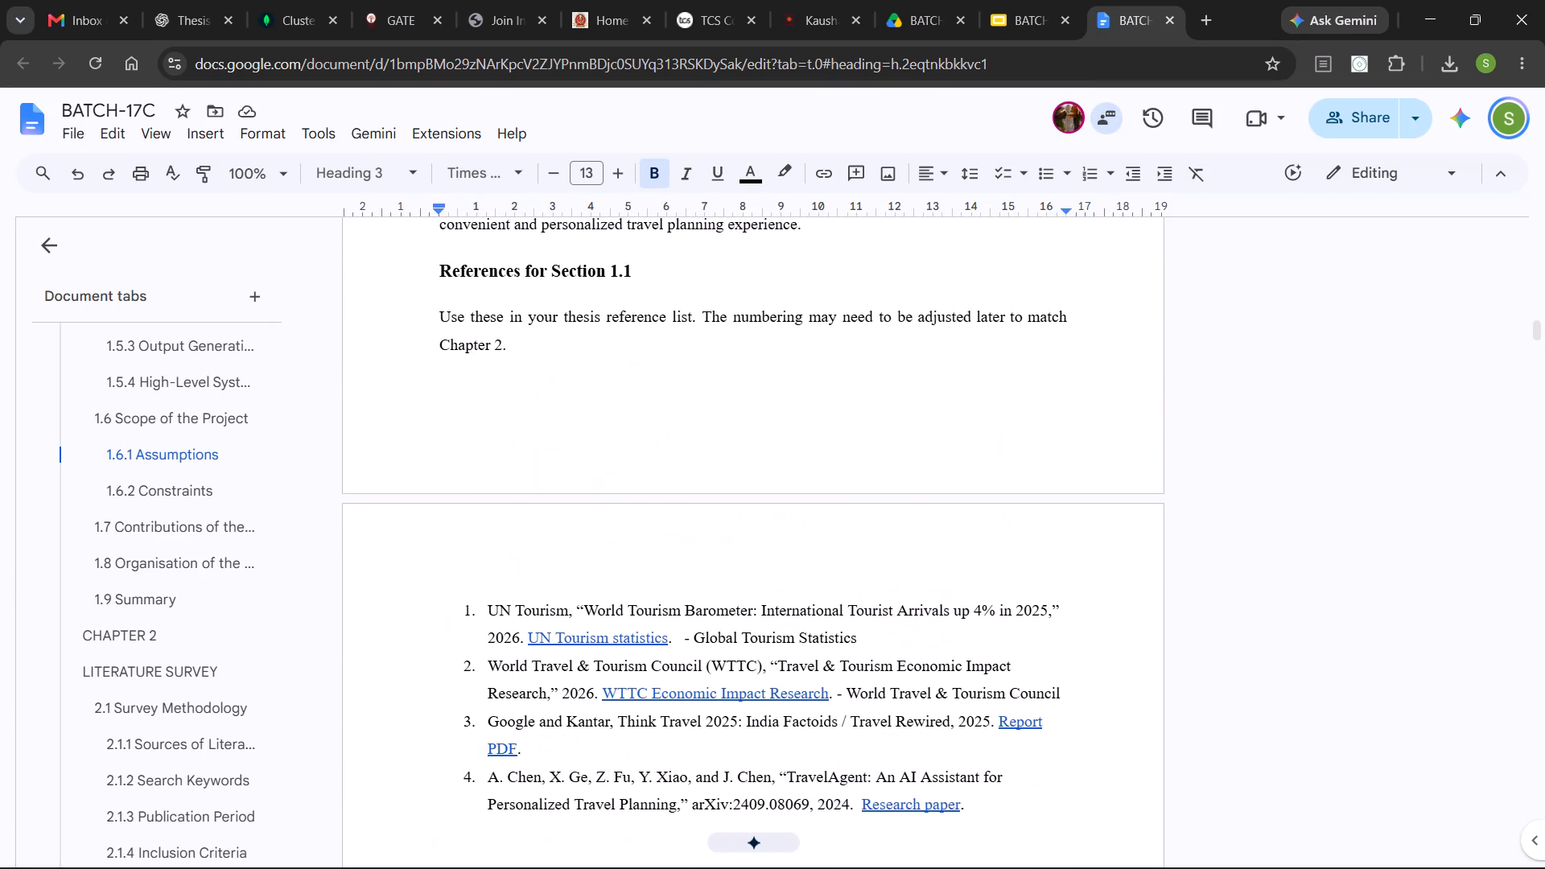
scroll(699, 580, "down", 1)
scroll(701, 605, "up", 3)
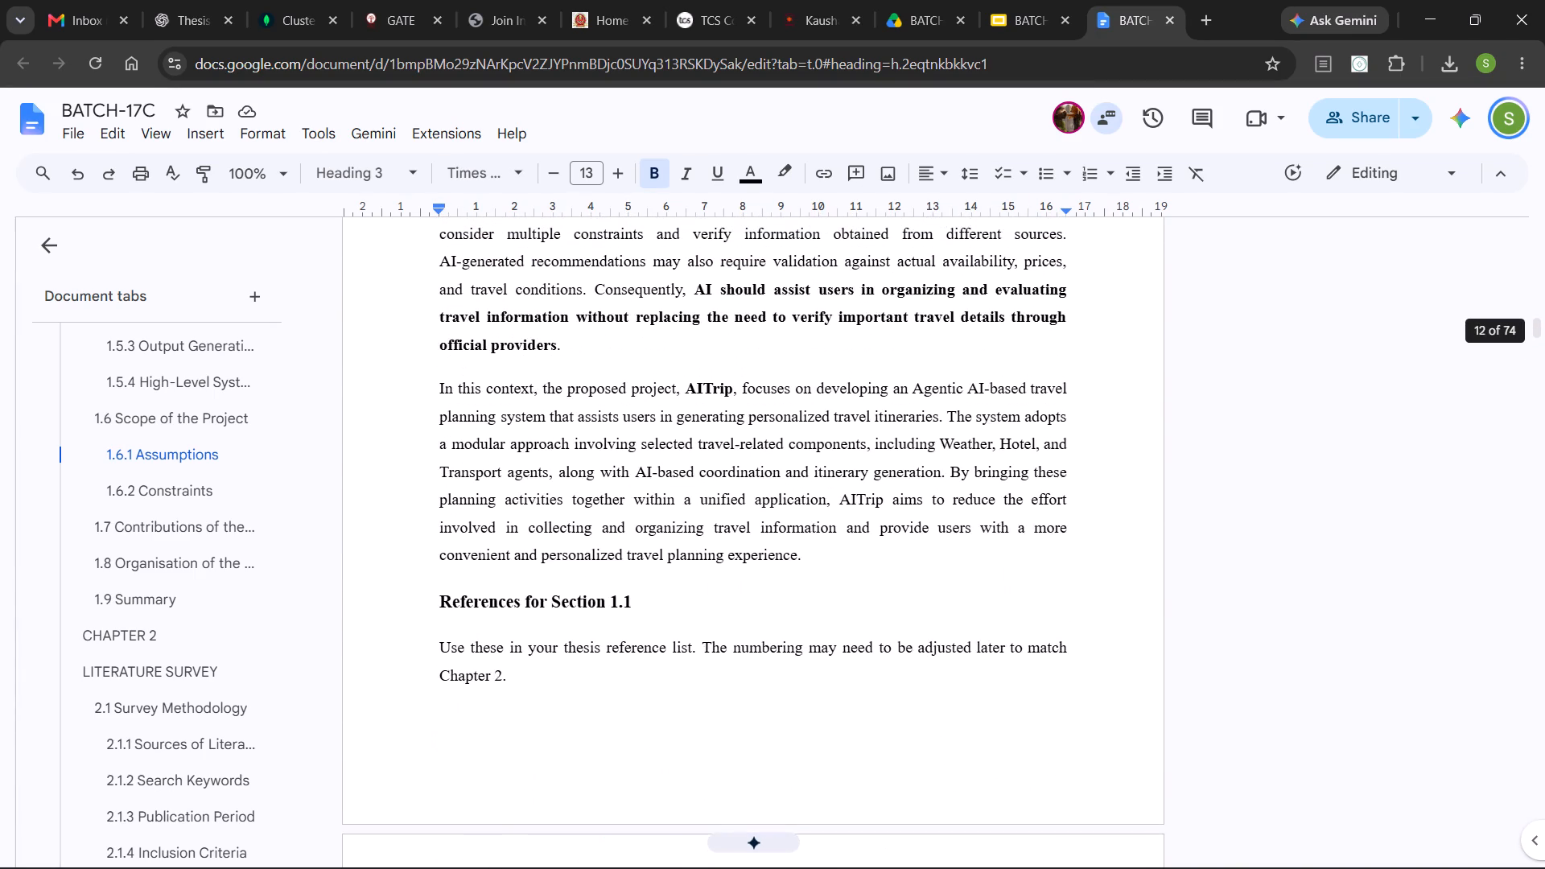
scroll(701, 605, "up", 3)
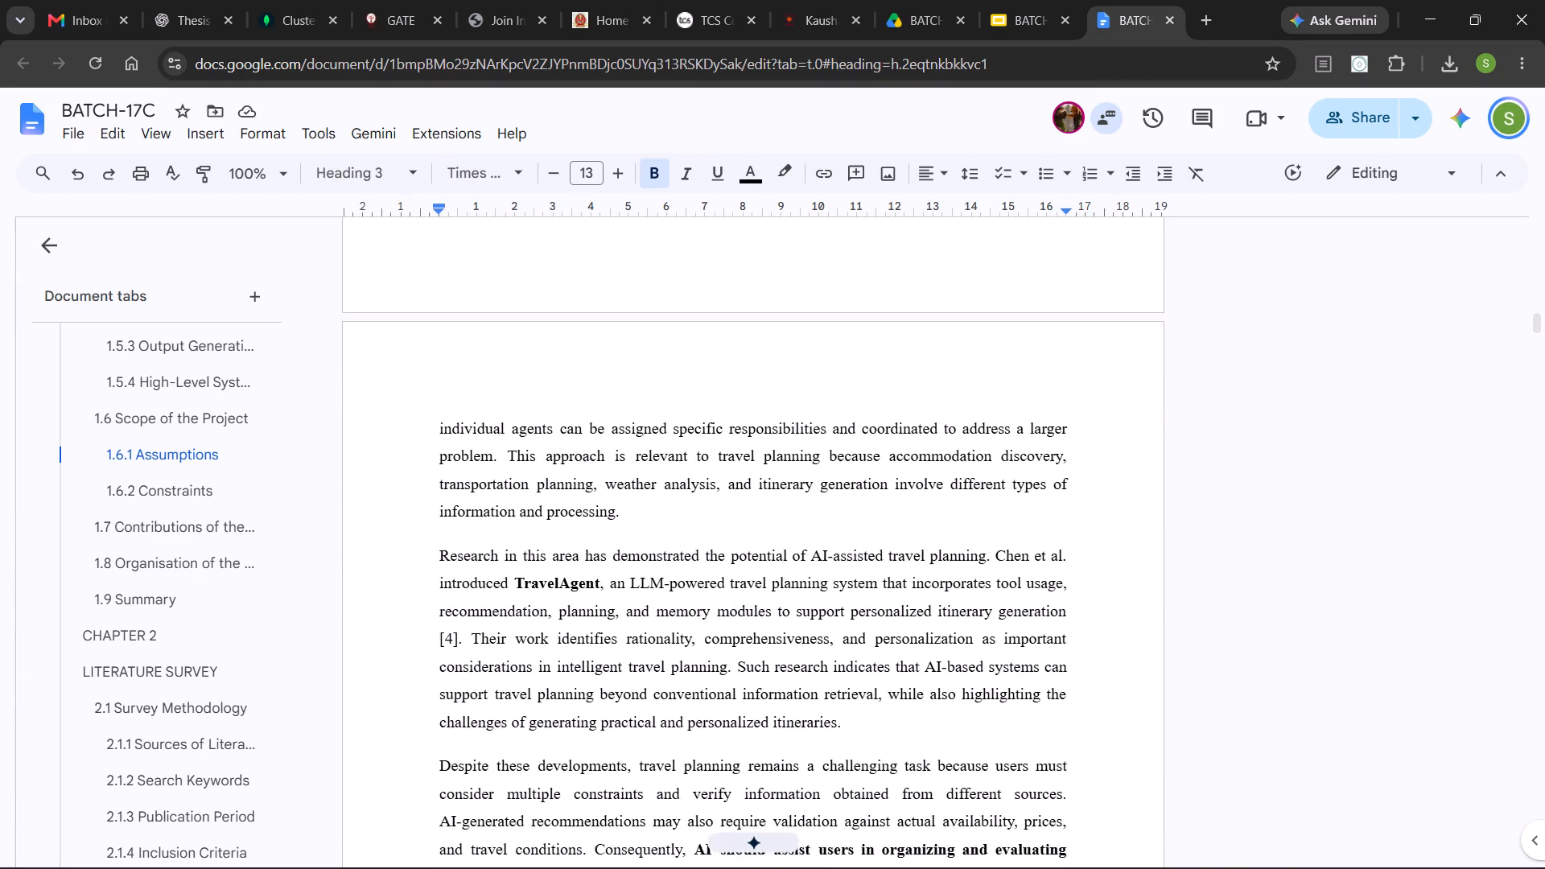
scroll(701, 605, "up", 3)
scroll(678, 484, "up", 3)
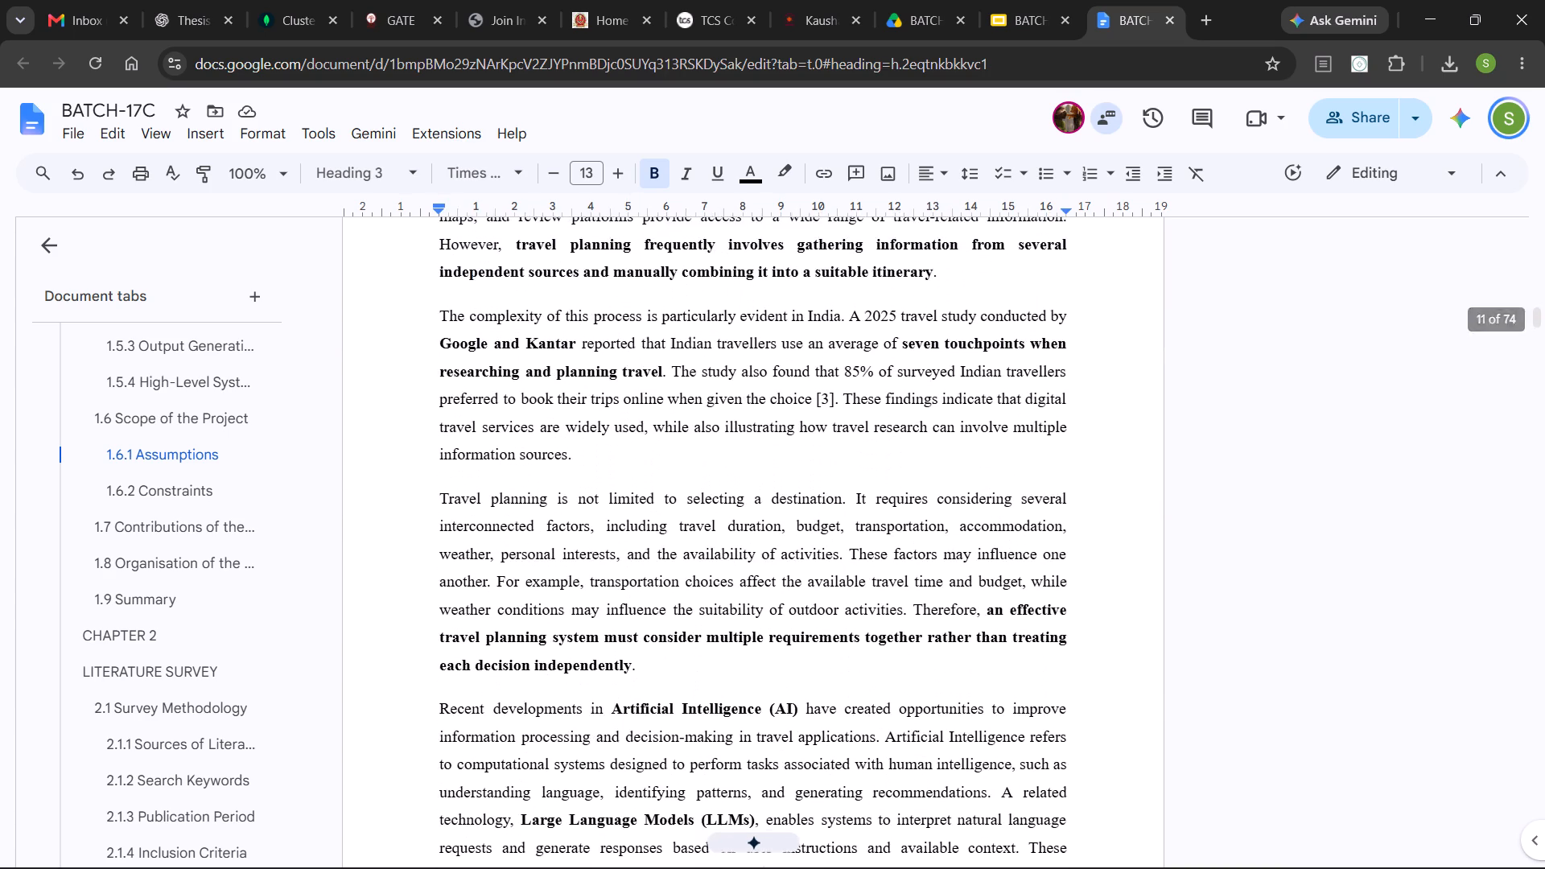
scroll(678, 484, "up", 3)
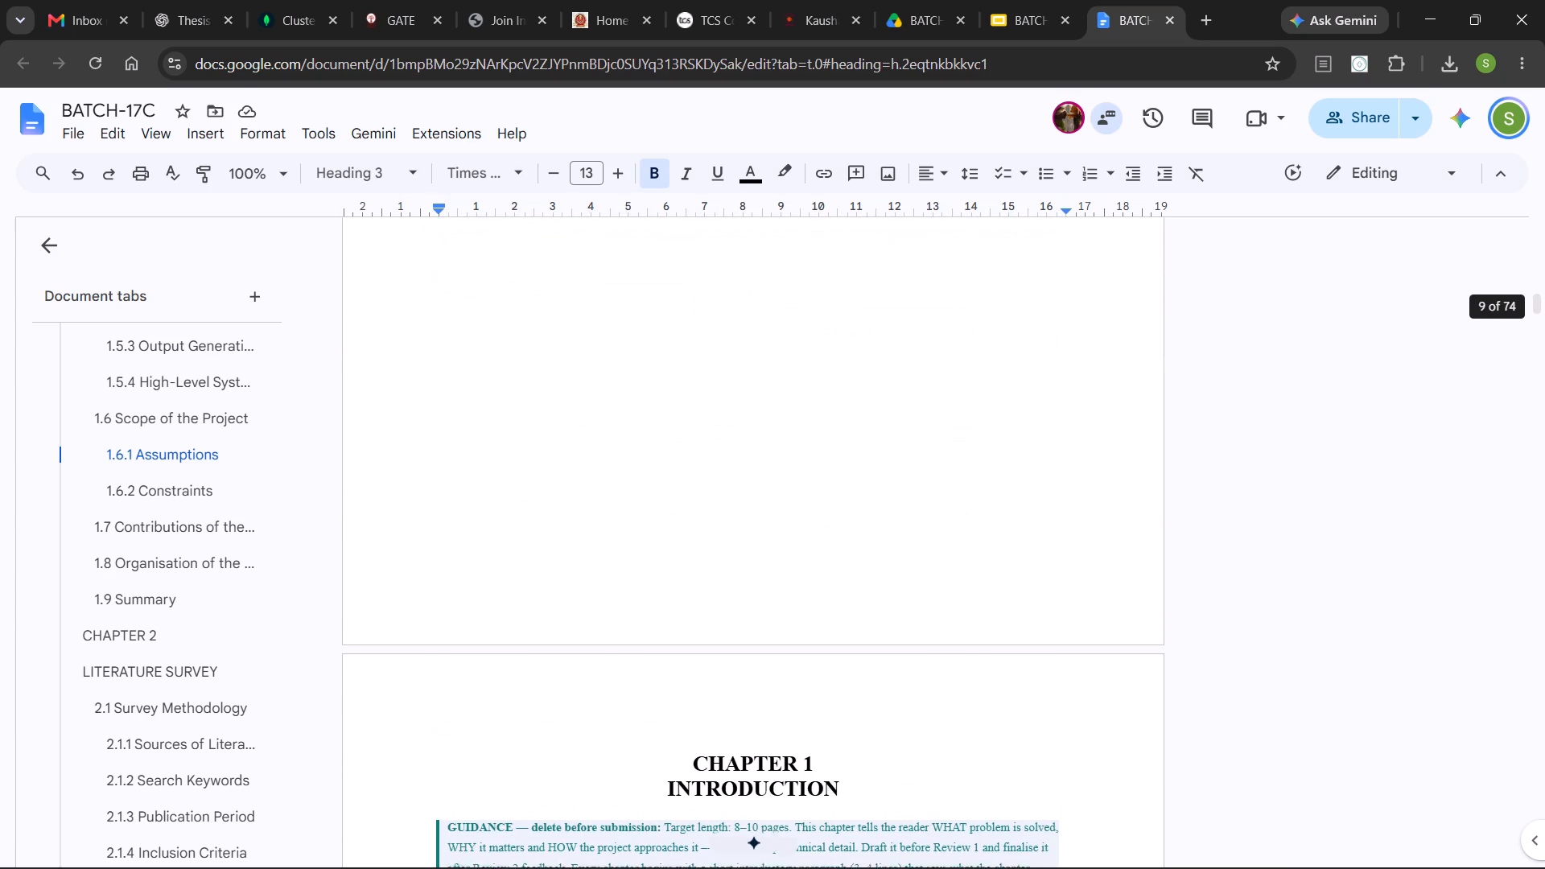
Look through the front matter from the List of Abbreviations to the cover page, and return to the Table of Contents.
scroll(678, 484, "up", 4)
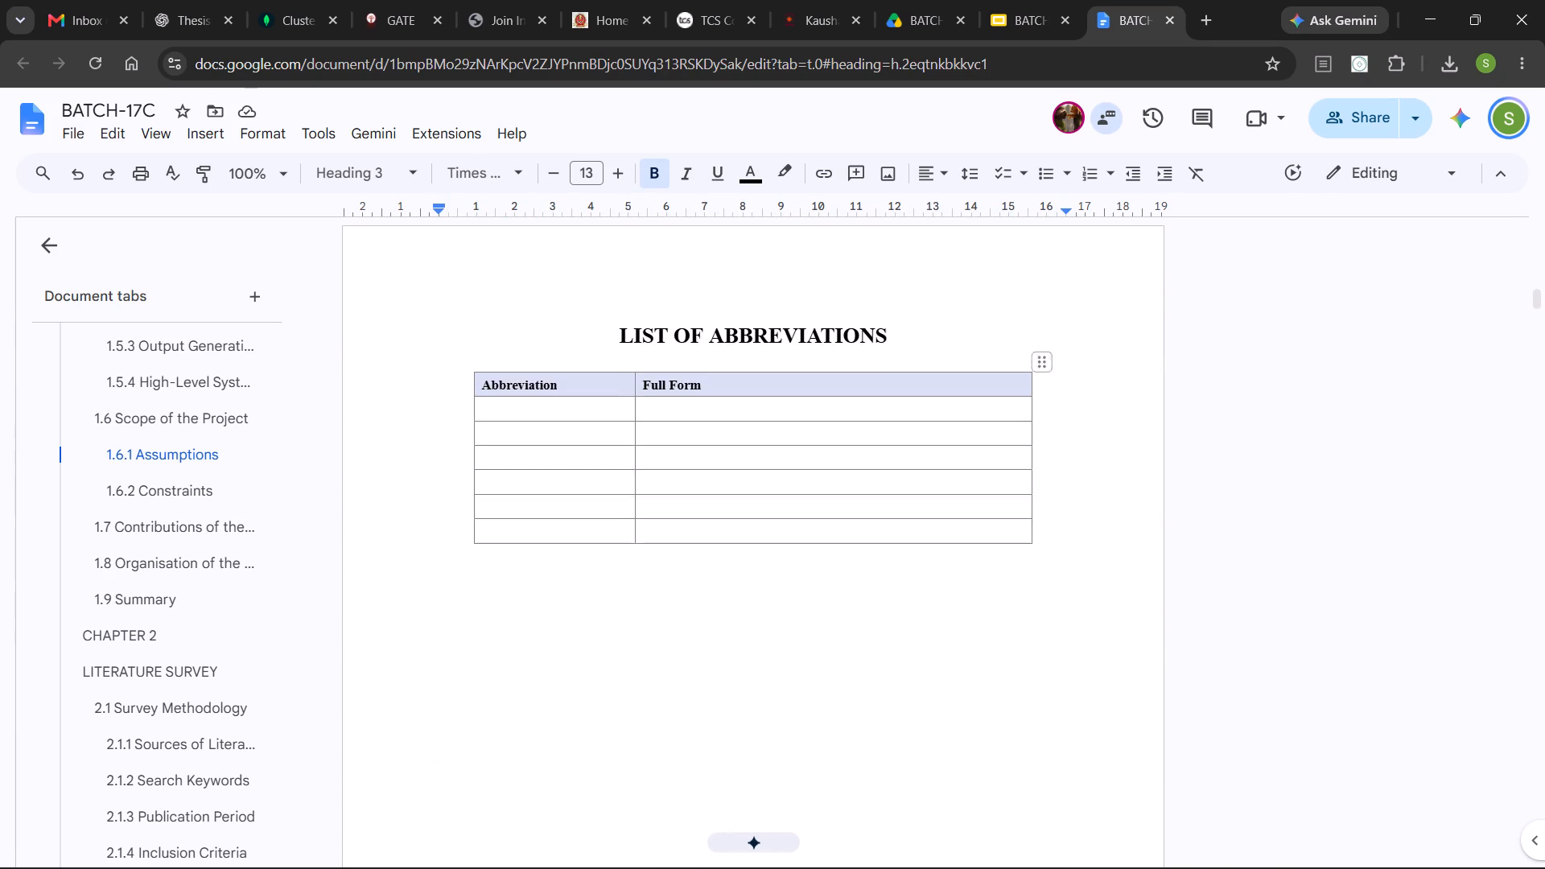
scroll(678, 484, "up", 12)
scroll(678, 484, "up", 9)
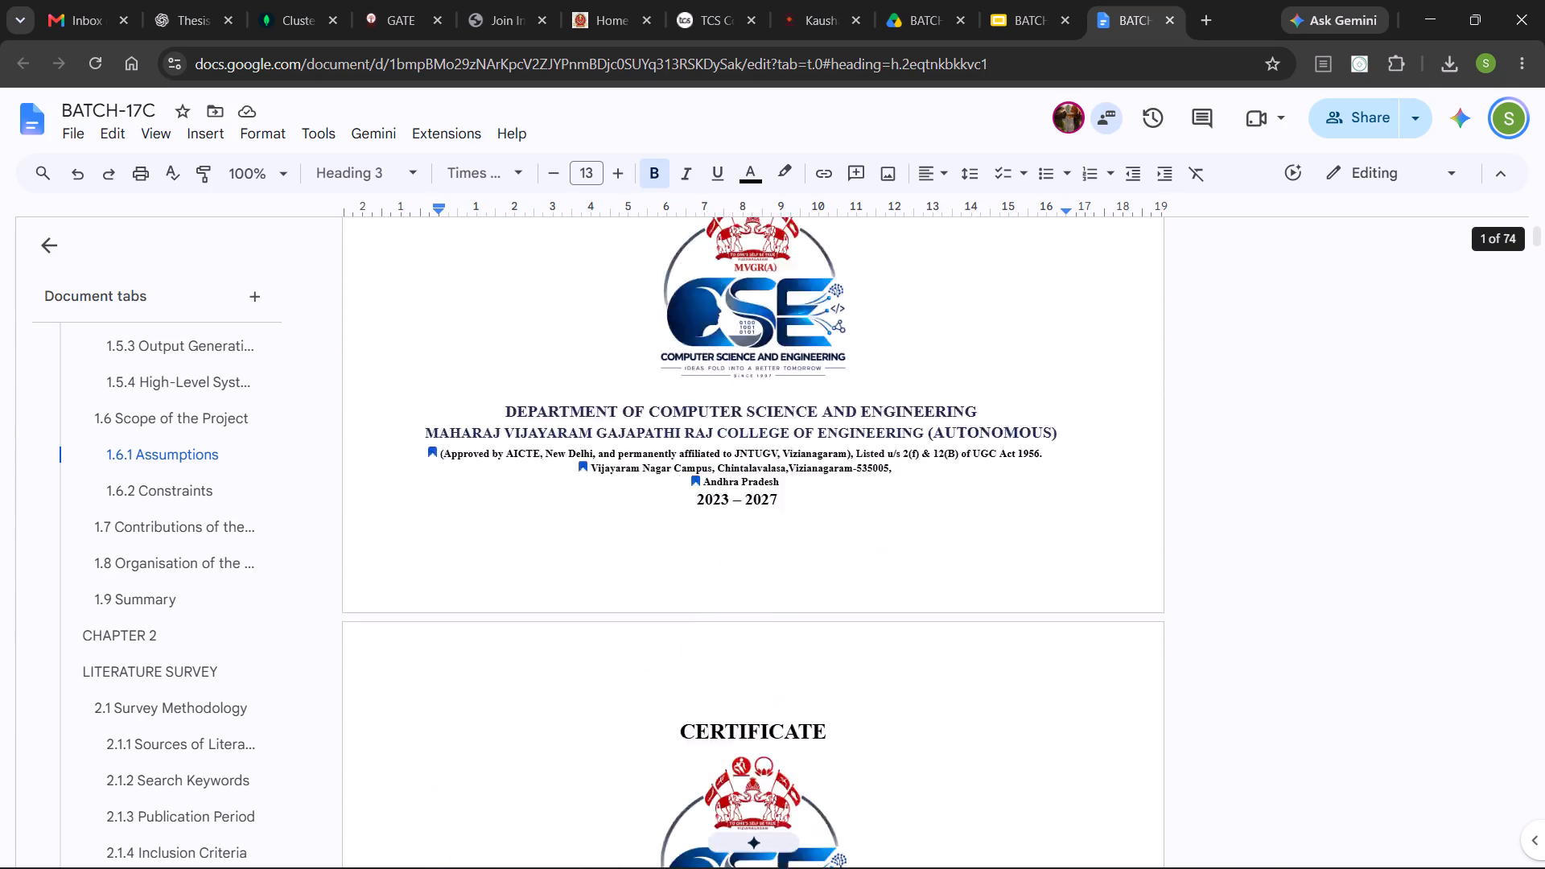